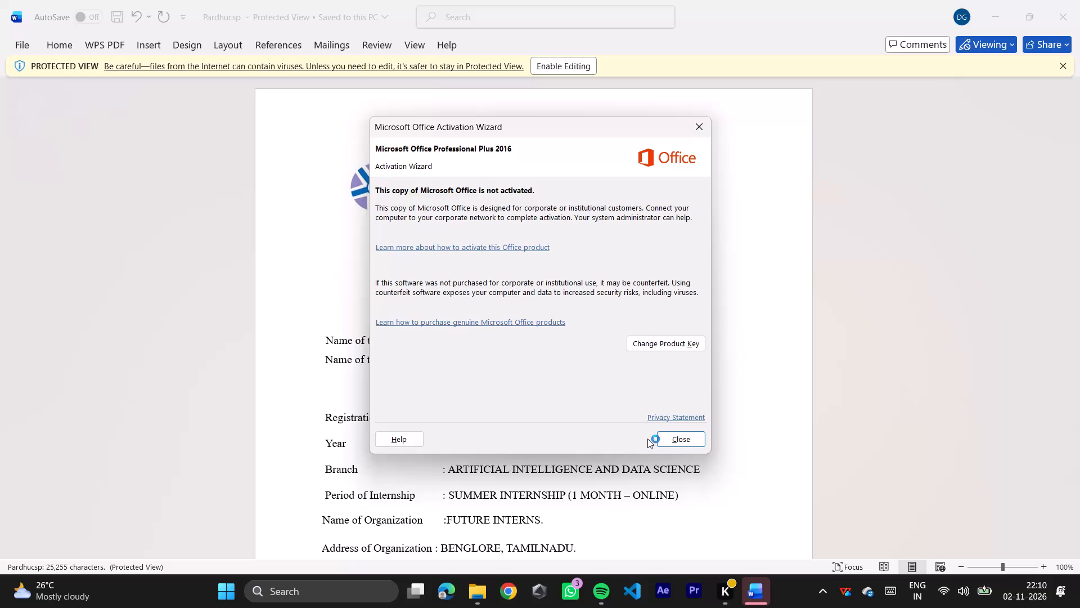
Dismiss the Microsoft Office Activation Wizard to reach the internship report's cover page.
left_click(676, 442)
scroll(420, 346, "down", 3)
scroll(426, 350, "up", 1)
scroll(427, 350, "down", 2)
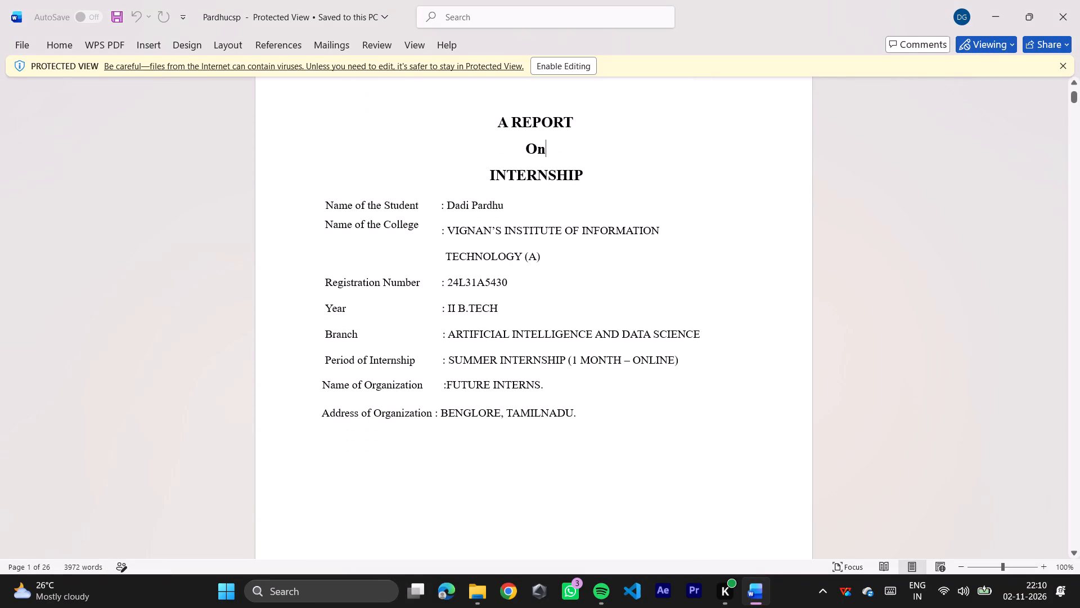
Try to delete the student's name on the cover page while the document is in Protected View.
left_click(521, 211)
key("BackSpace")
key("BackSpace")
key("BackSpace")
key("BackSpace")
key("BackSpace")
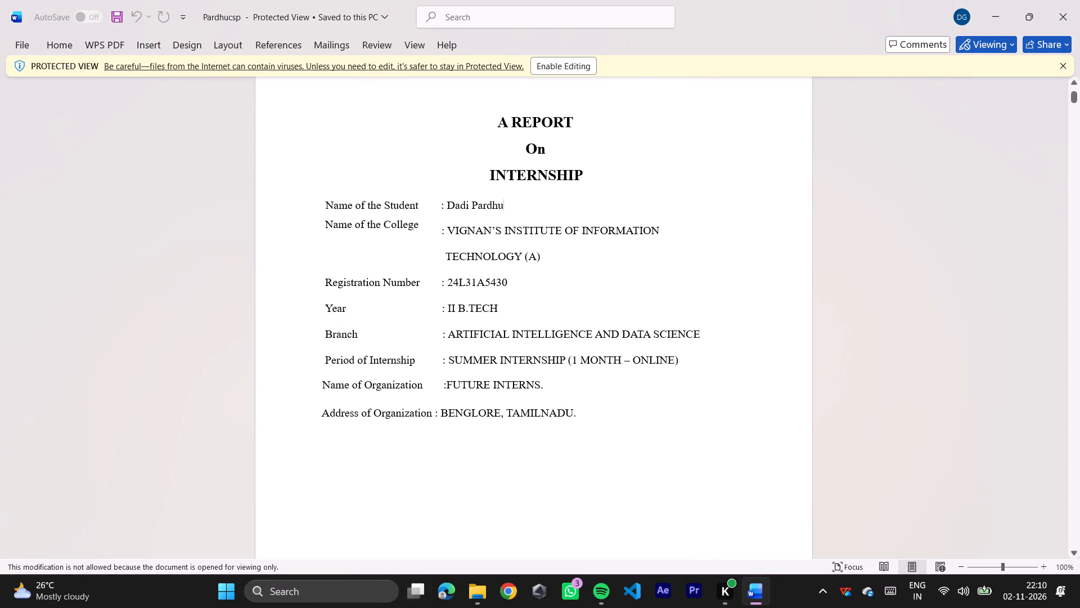
Enable editing for the protected internship report.
left_click(587, 71)
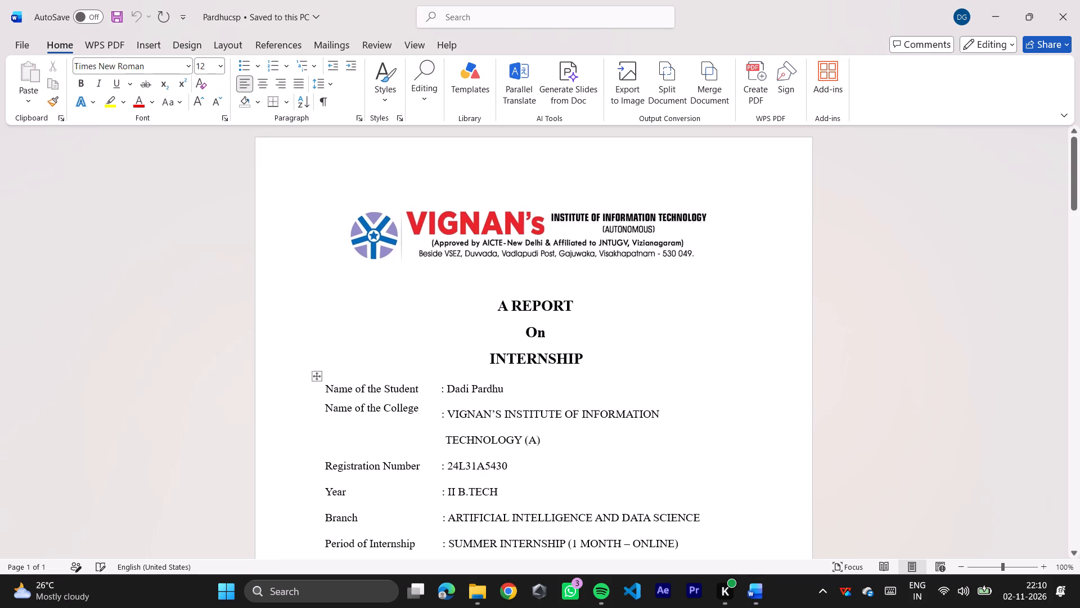
Replace the name in the cover page's Name of the Student row with the new student's full name.
left_click(519, 394)
key("BackSpace")
key("BackSpace")
key("BackSpace")
key("BackSpace")
key("BackSpace")
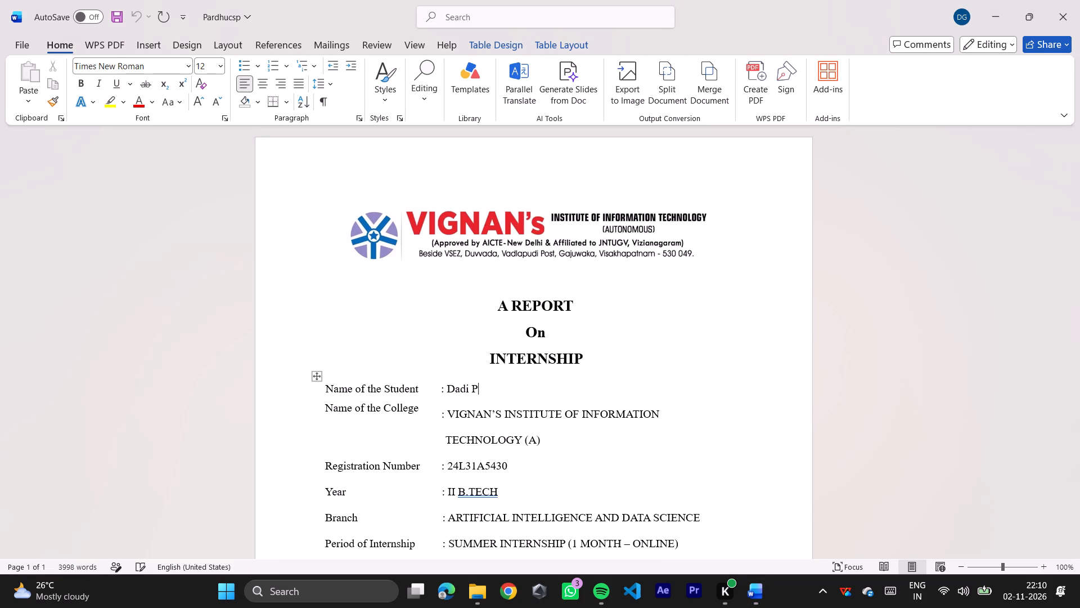
key("BackSpace")
key("BackSpace")
key("BackSpace")
key("BackSpace")
key("BackSpace")
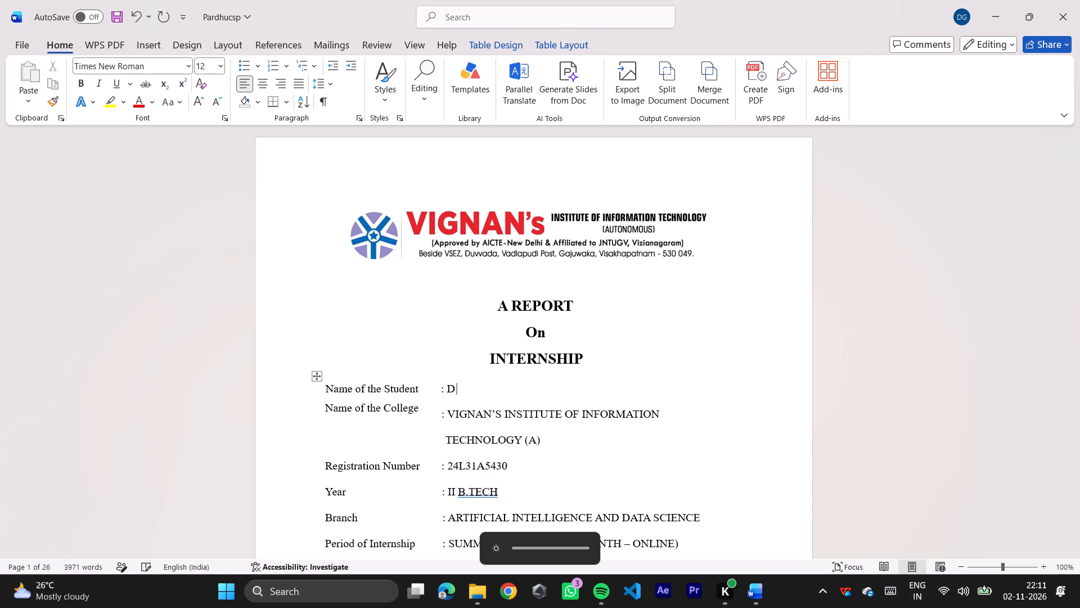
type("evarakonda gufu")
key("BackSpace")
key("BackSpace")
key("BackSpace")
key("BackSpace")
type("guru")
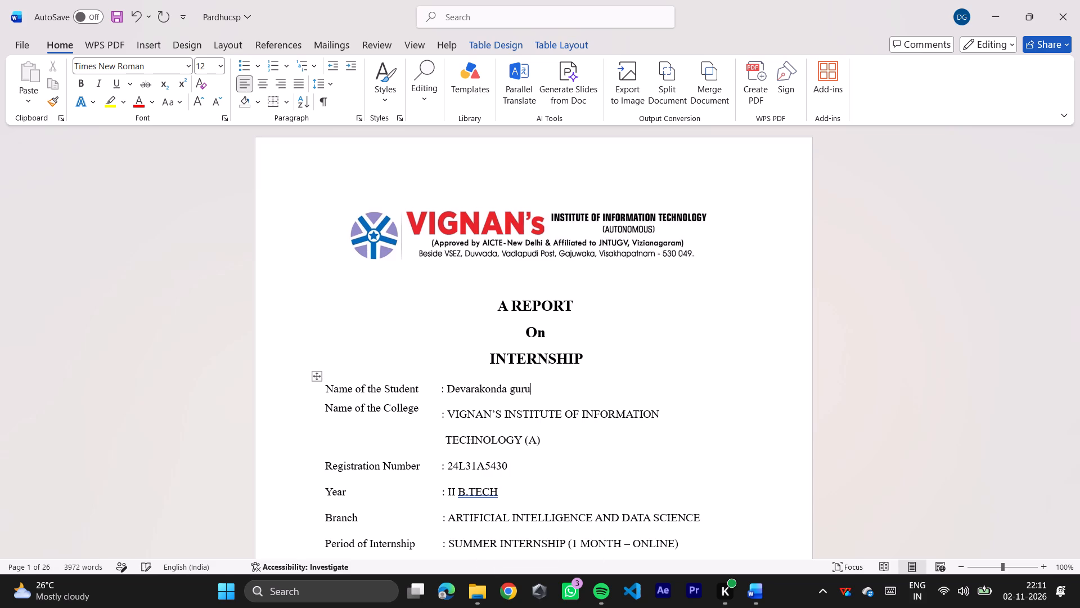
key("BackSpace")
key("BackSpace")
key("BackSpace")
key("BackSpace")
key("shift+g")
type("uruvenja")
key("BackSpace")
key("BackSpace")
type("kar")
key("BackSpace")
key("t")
Change the last two digits of the cover page's Registration Number to 43.
scroll(519, 395, "down", 2)
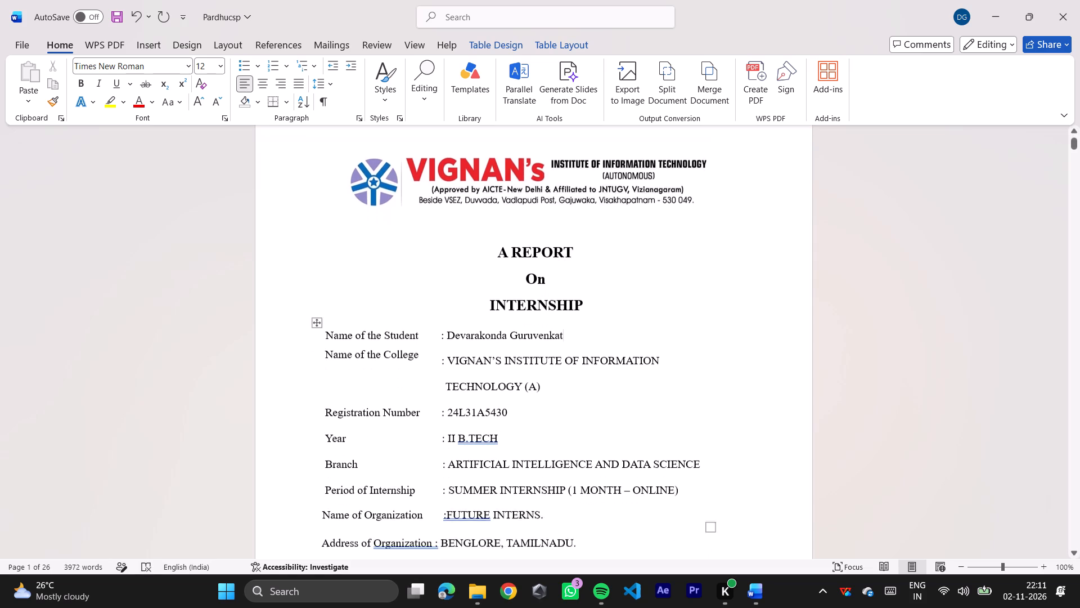
left_click(522, 406)
left_click(521, 391)
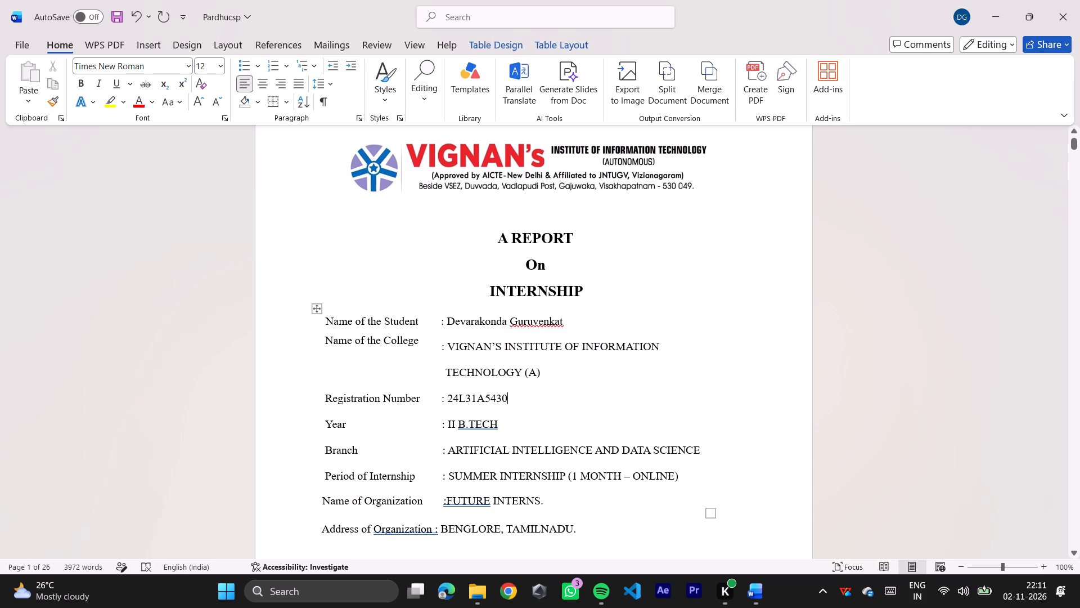
key("BackSpace")
key("BackSpace")
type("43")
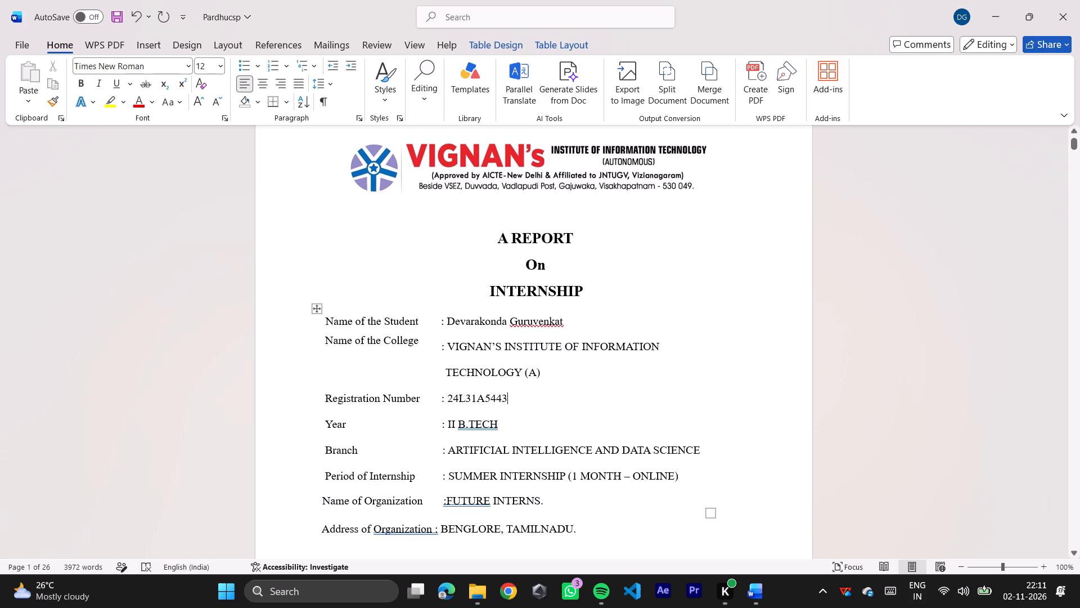
Replace the student's name under "By" on the second page with the new student's full name.
scroll(566, 413, "down", 6)
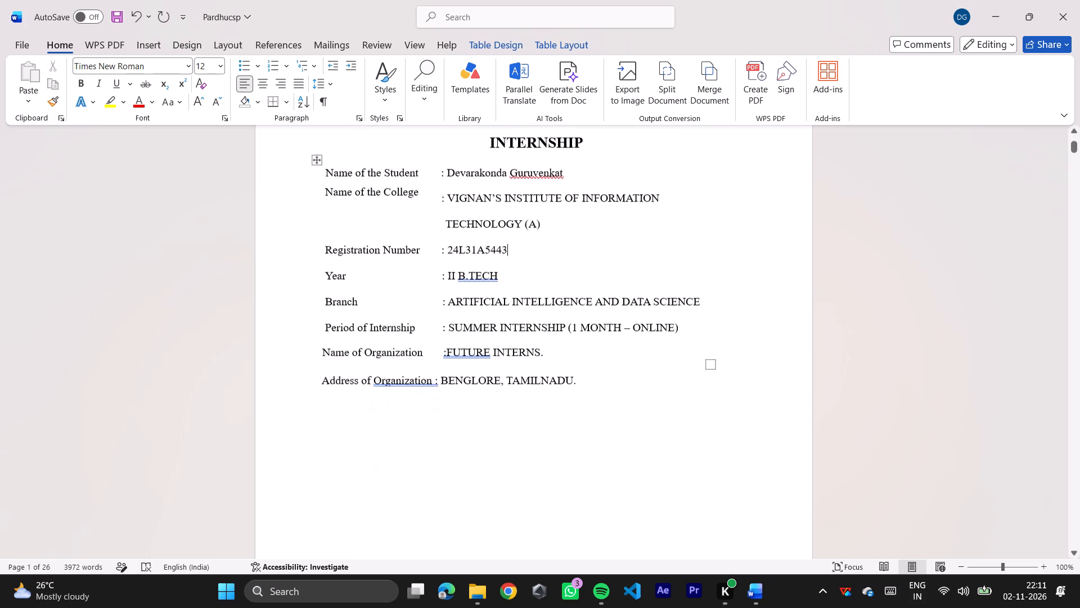
scroll(563, 415, "down", 18)
scroll(564, 417, "down", 4)
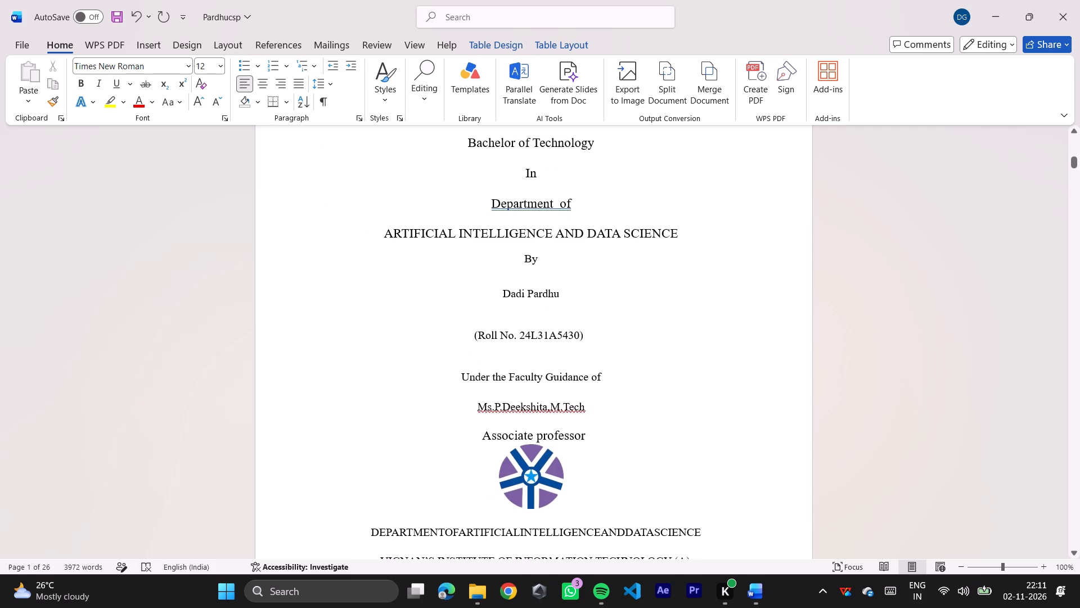
left_click(568, 296)
key("BackSpace")
key("BackSpace")
key("BackSpace")
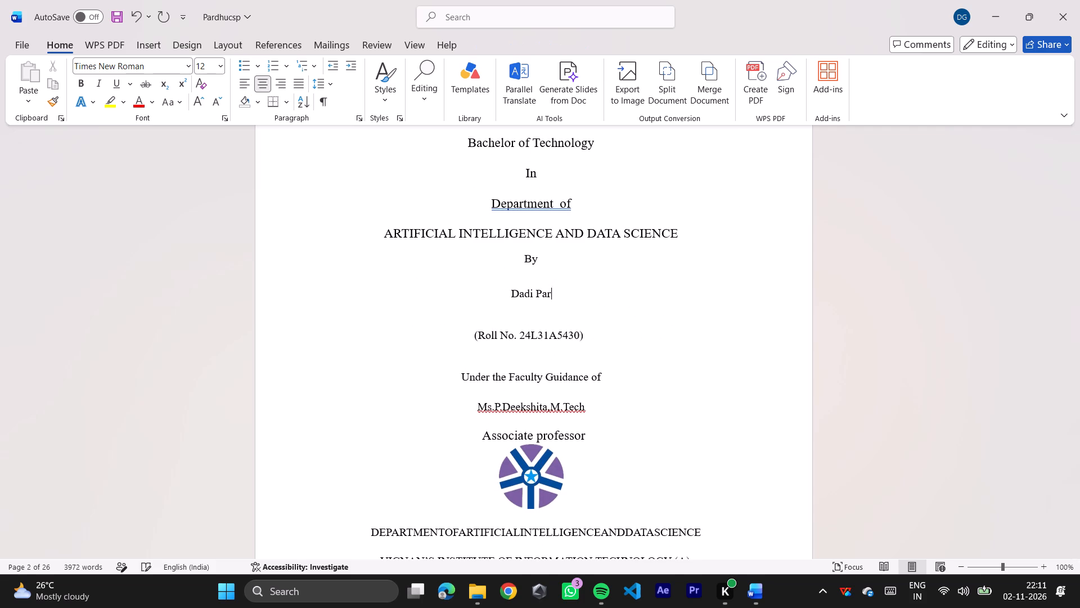
key("BackSpace")
key("BackSpace")
key("BackSpace")
key("BackSpace")
key("BackSpace")
key("BackSpace")
key("BackSpace")
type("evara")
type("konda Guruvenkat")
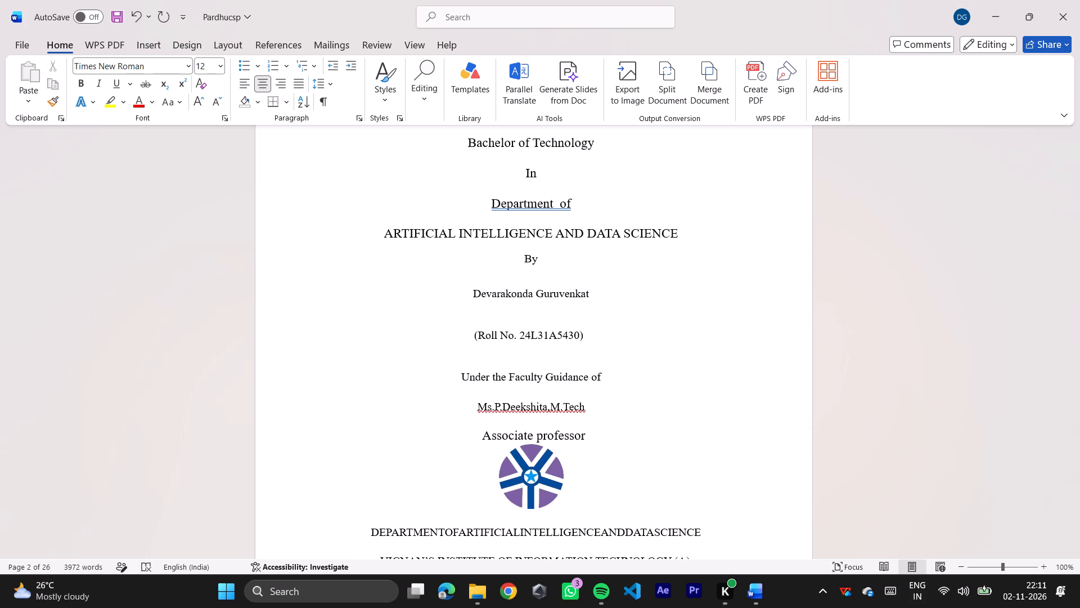
Change the last two digits of the Roll No. on the second page to 43.
left_click(578, 335)
key("BackSpace")
key("BackSpace")
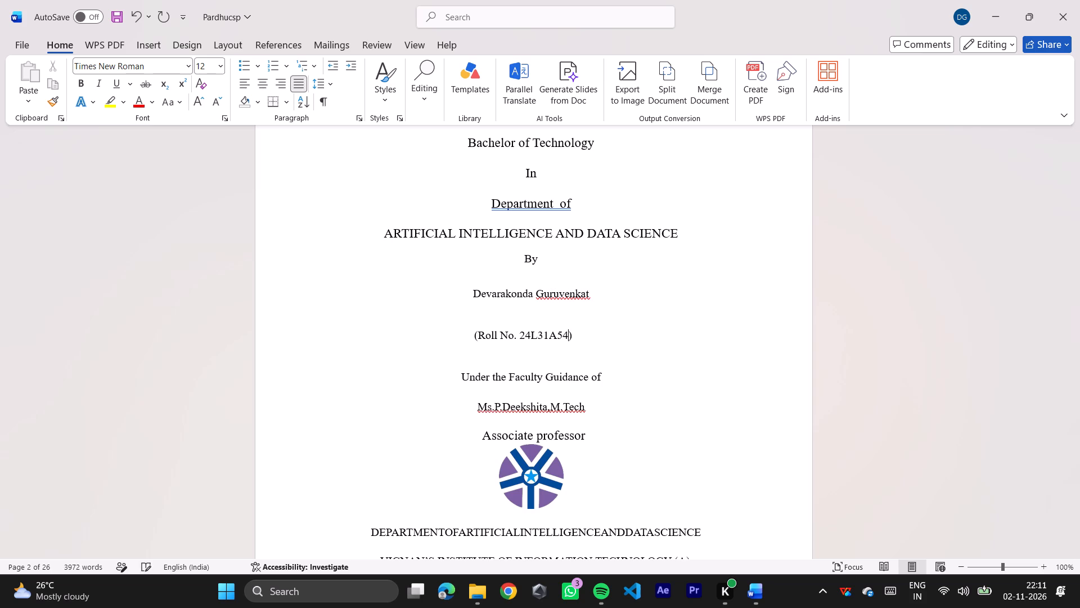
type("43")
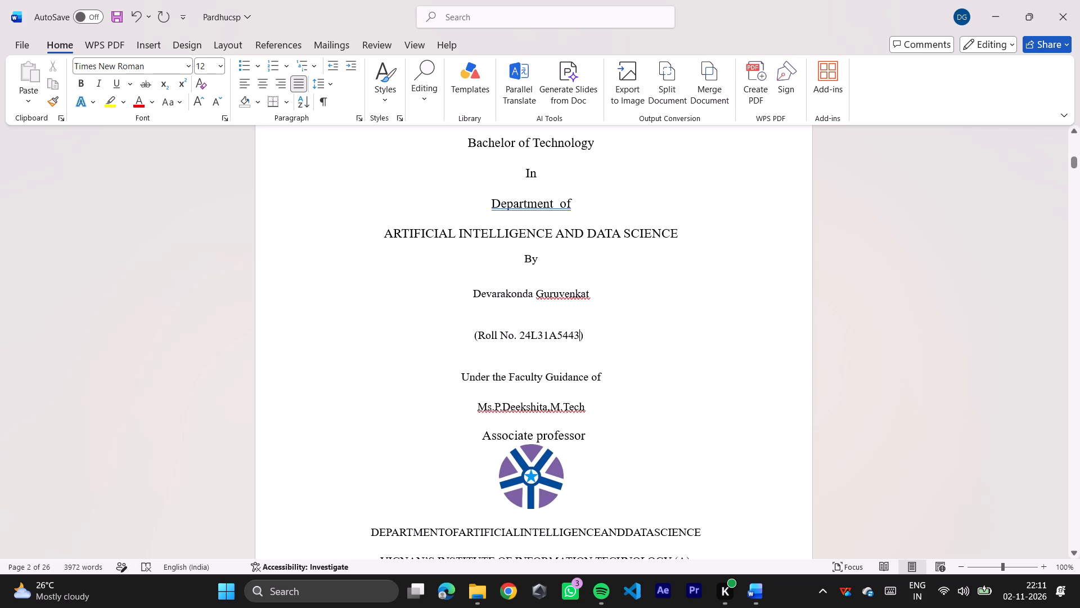
left_click(585, 402)
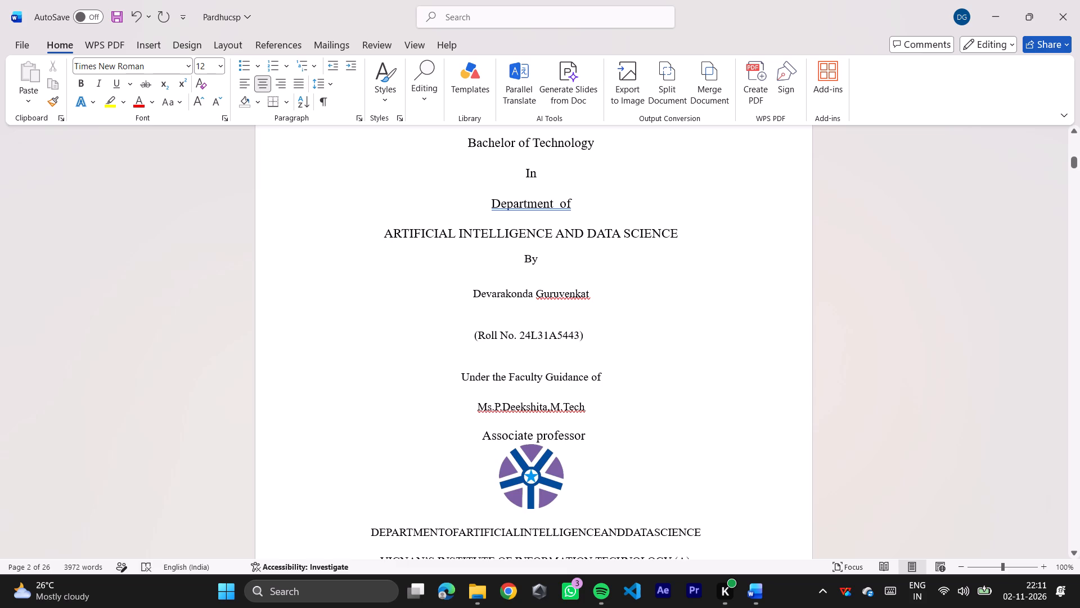
left_click(546, 409)
Change the last two digits of the Reg. No. in the Student Declaration paragraph to 43.
scroll(633, 422, "down", 3)
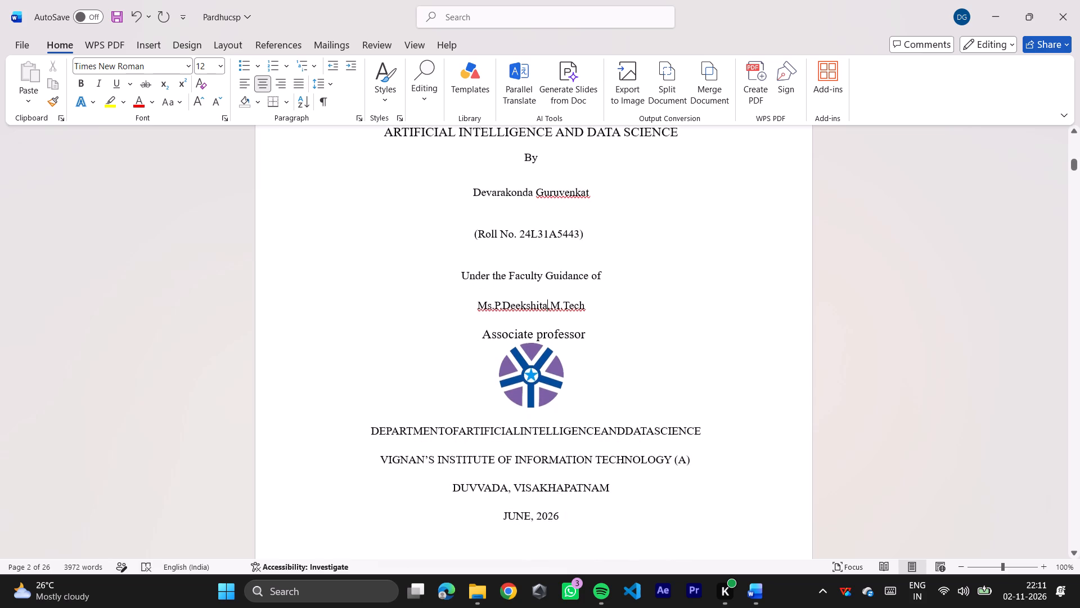
scroll(634, 421, "down", 15)
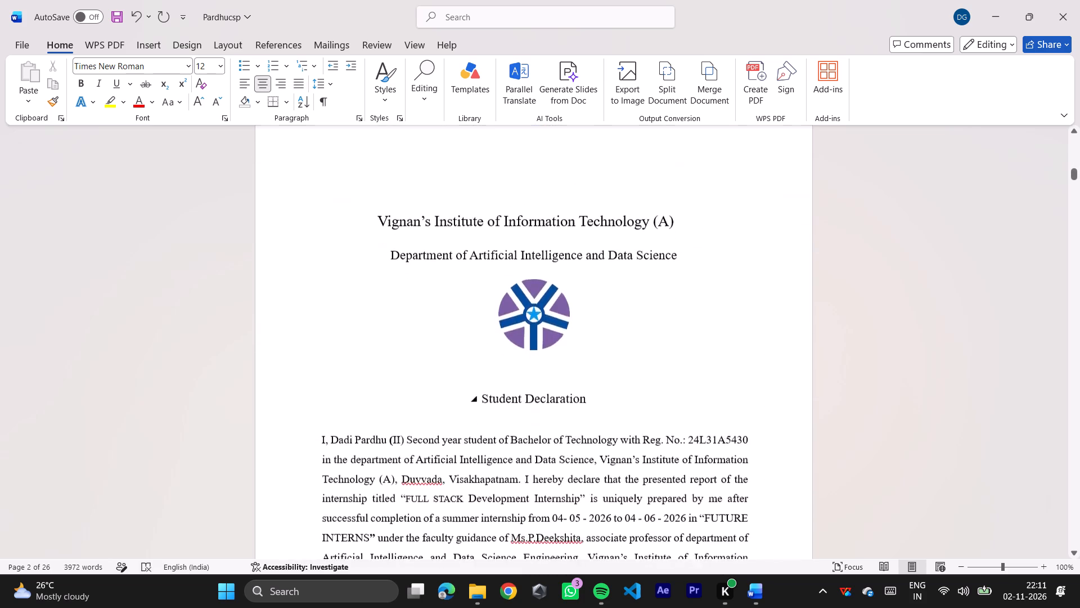
scroll(633, 427, "down", 6)
left_click(758, 236)
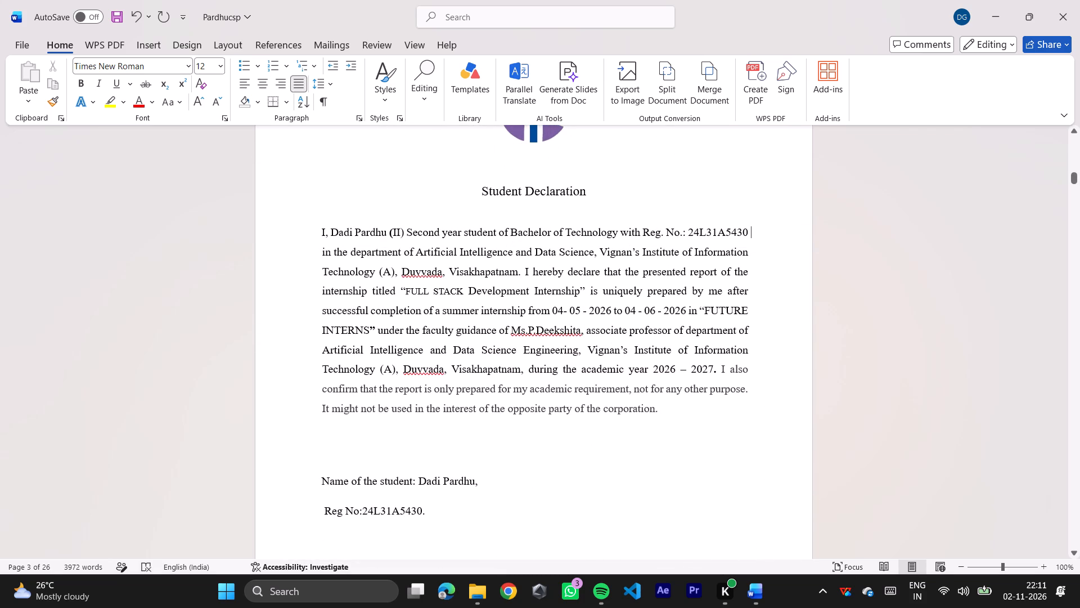
key("Left")
key("BackSpace")
key("BackSpace")
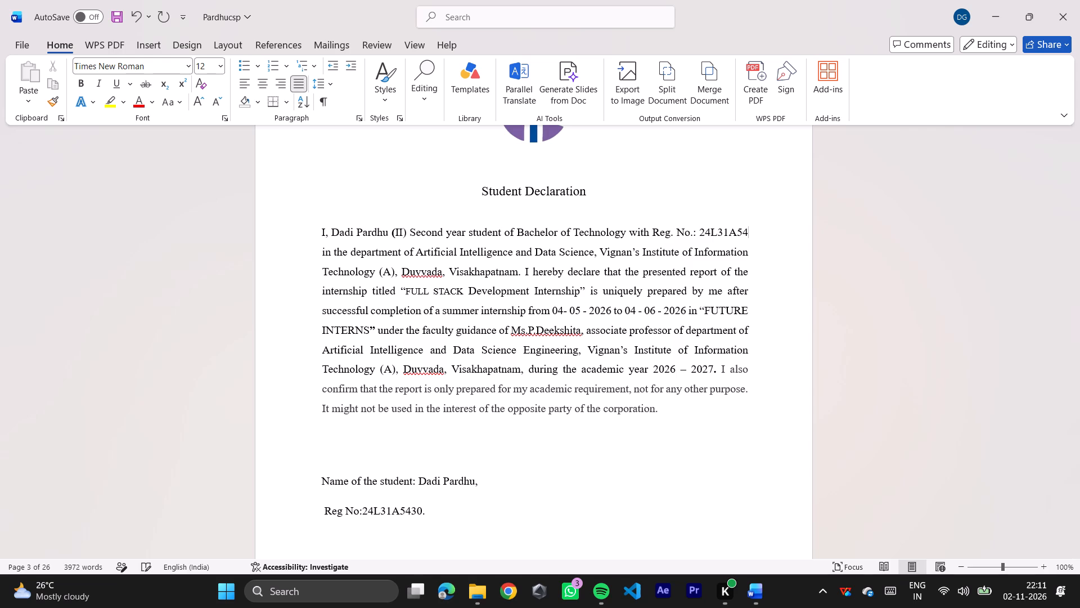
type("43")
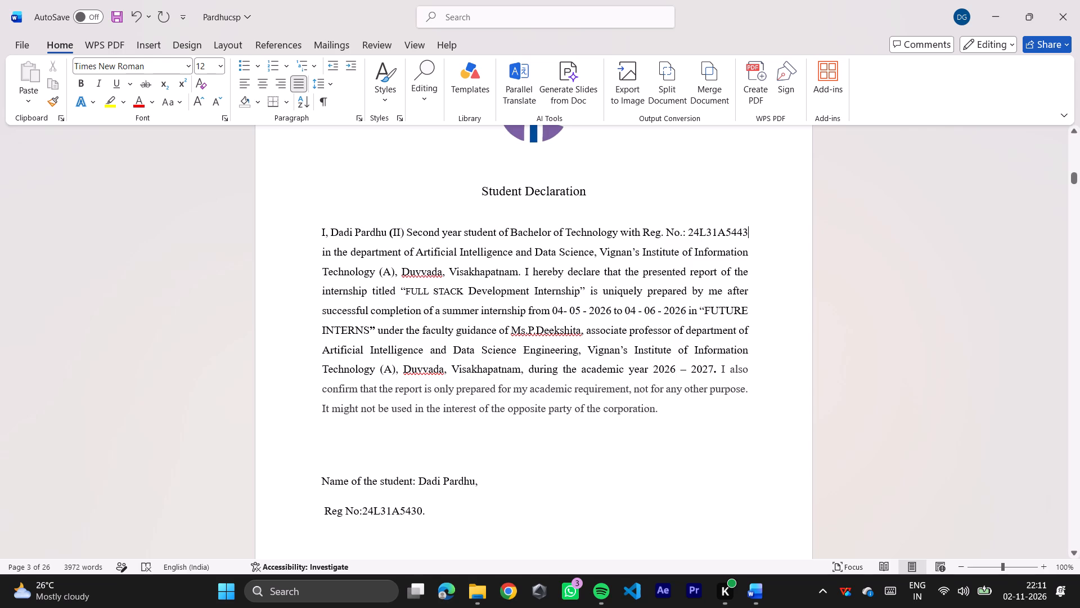
Replace the student's name at the start of the Student Declaration paragraph with the new student's full name.
left_click(383, 234)
left_click(385, 234)
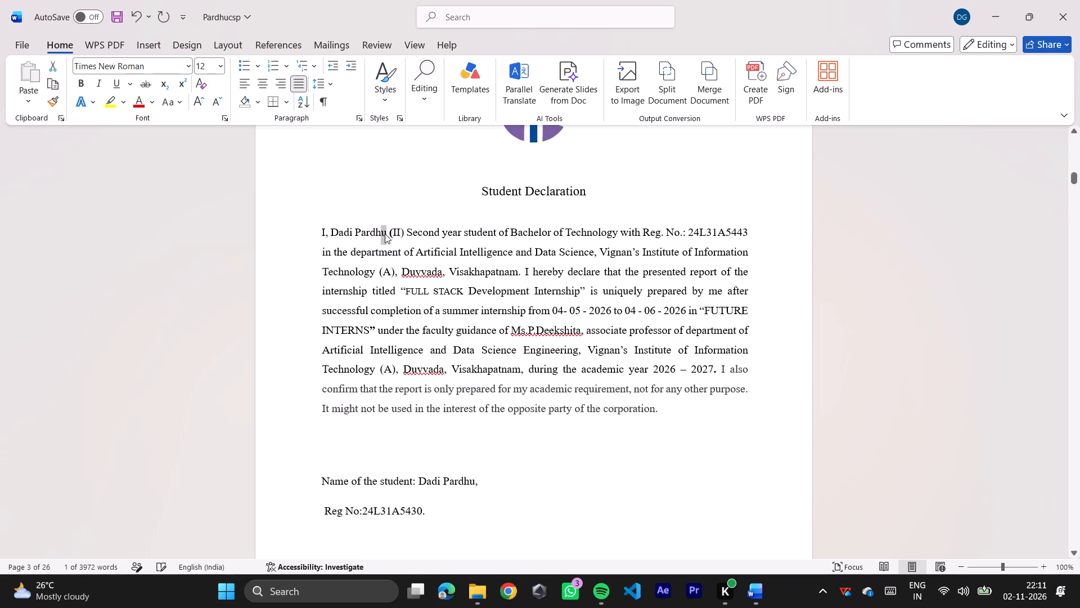
key("BackSpace")
key("BackSpace")
key("BackSpace")
key("BackSpace")
key("BackSpace")
key("BackSpace")
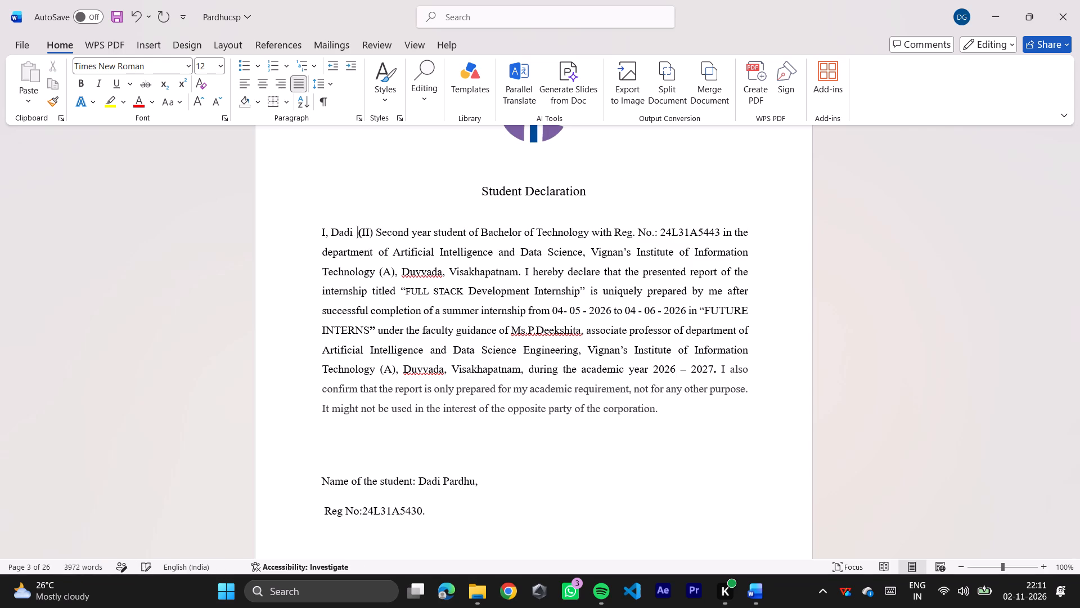
key("BackSpace")
key("BackSpace")
key("BackSpace")
key("BackSpace")
key("BackSpace")
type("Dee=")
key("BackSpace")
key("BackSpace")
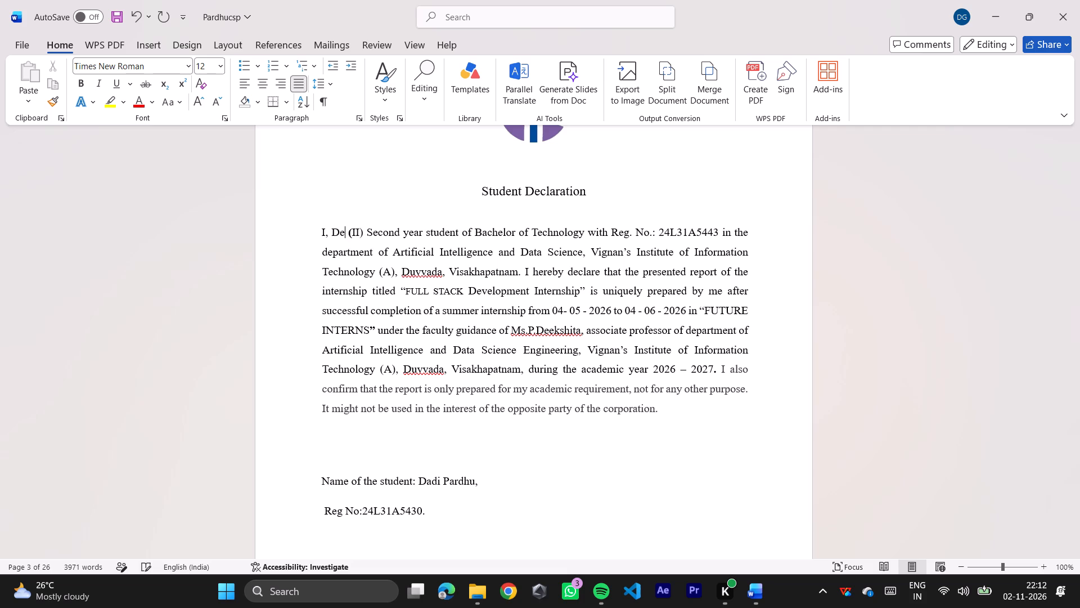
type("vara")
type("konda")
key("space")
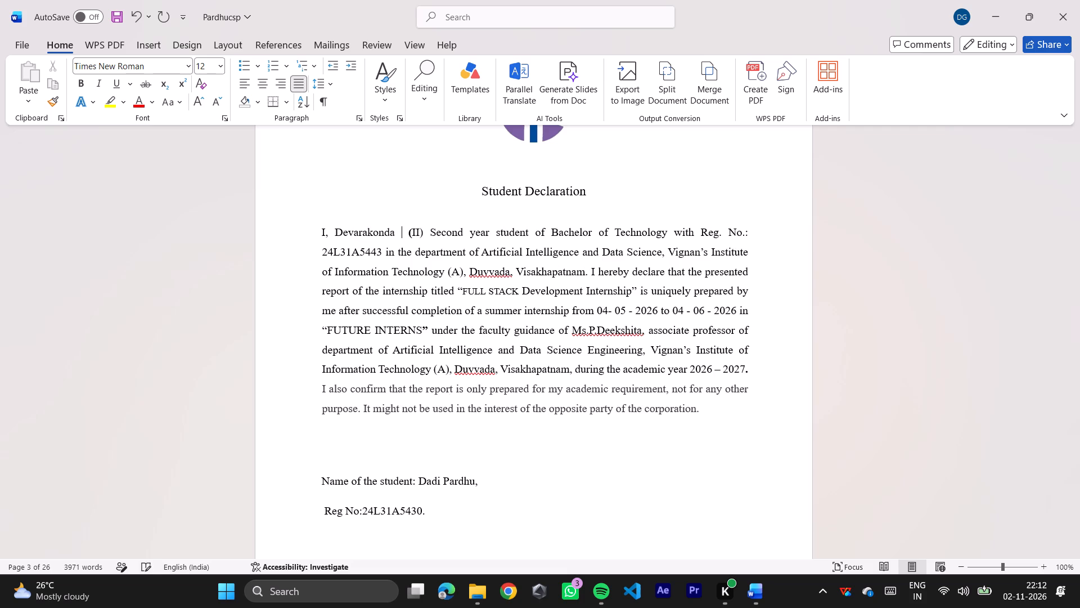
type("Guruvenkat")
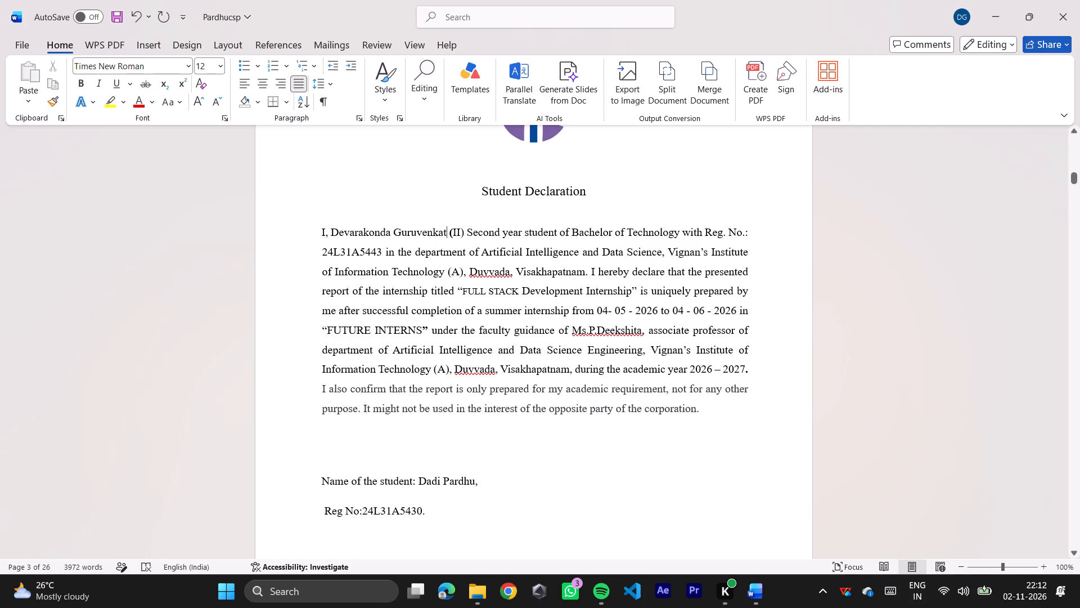
Change the last two digits of the Reg No below the Student Declaration to 43.
scroll(519, 351, "down", 4)
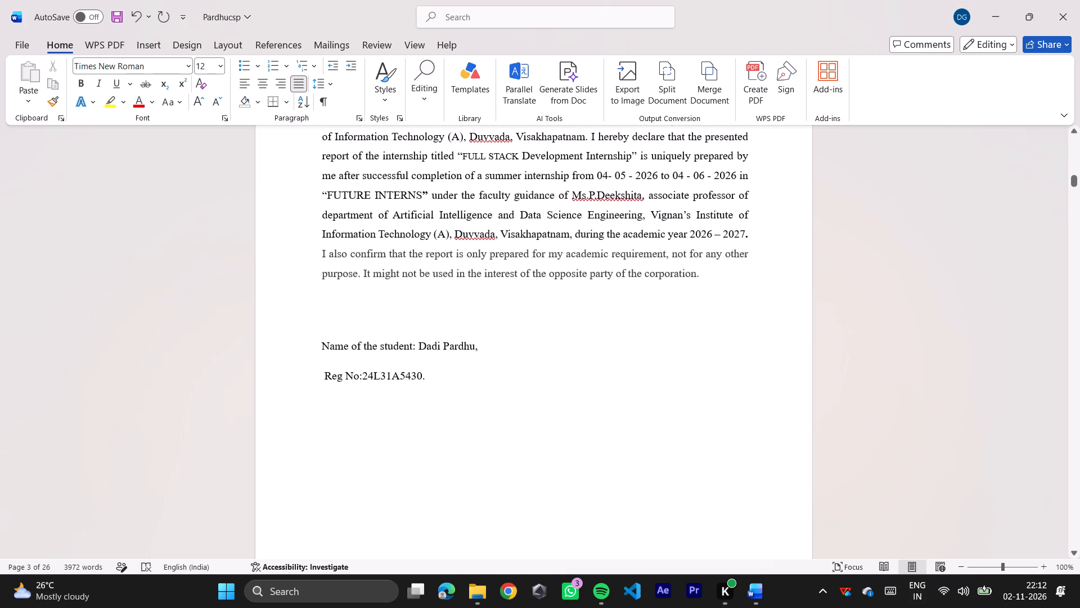
left_click(420, 377)
key("BackSpace")
key("BackSpace")
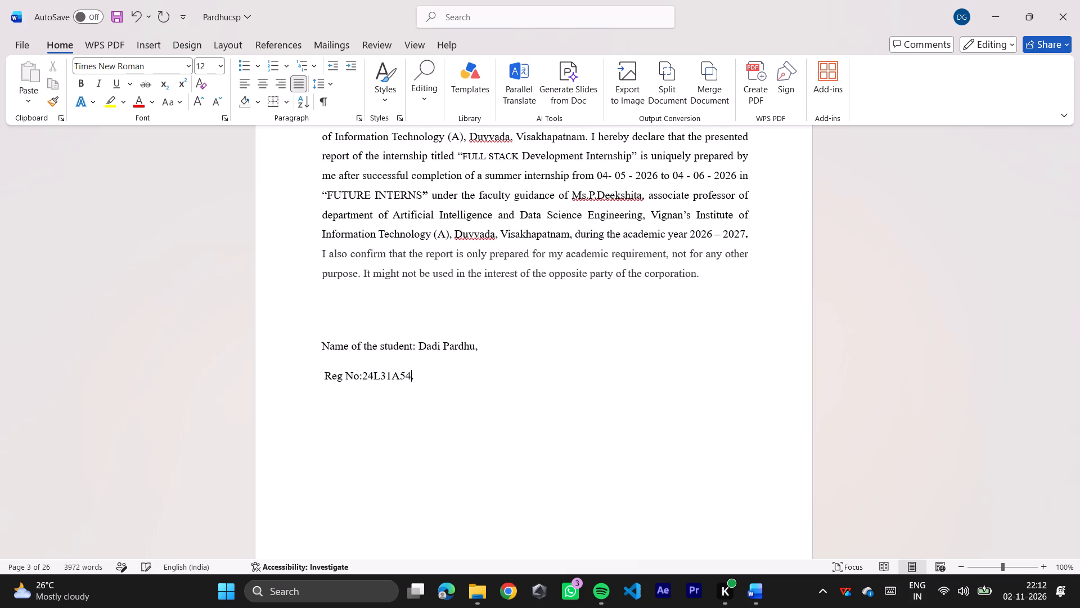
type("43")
Replace the name on the "Name of the student" line with the new student's full name, keeping the trailing comma.
scroll(439, 403, "down", 4)
left_click(477, 212)
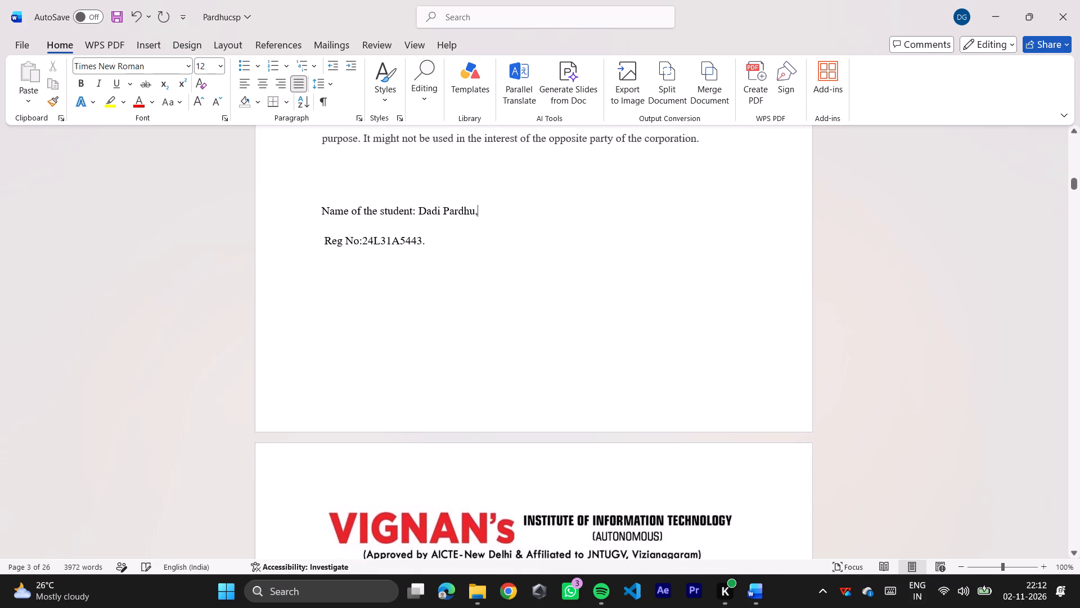
key("Left")
key("BackSpace")
key("BackSpace")
key("BackSpace")
key("BackSpace")
key("BackSpace")
key("BackSpace")
key("BackSpace")
key("BackSpace")
key("BackSpace")
key("BackSpace")
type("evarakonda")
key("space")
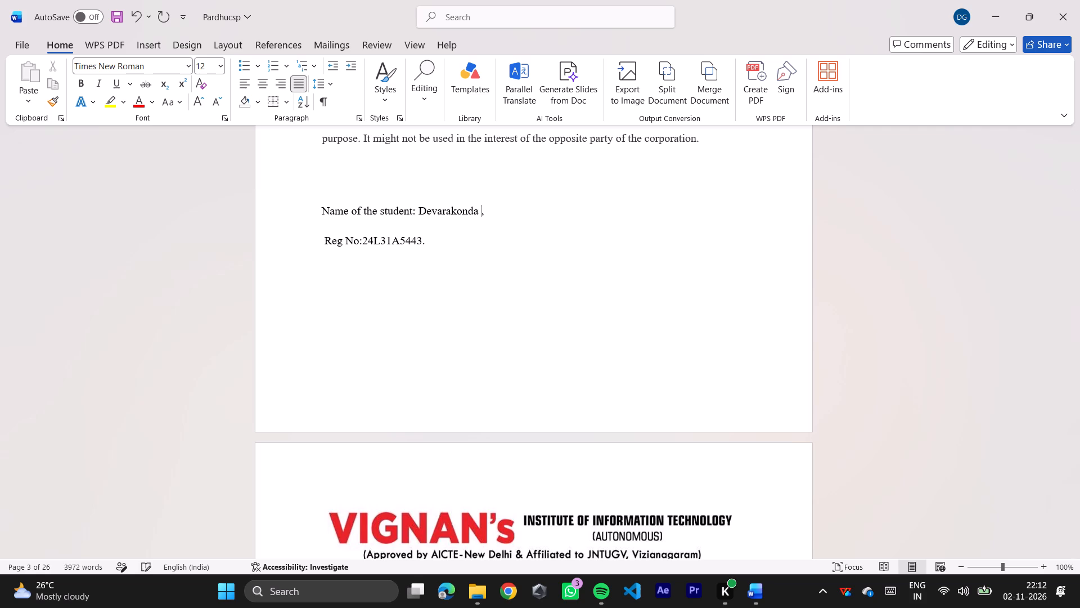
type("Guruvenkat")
Change the last two digits of the Regd. No in the Certificate paragraph to 43.
scroll(469, 209, "down", 11)
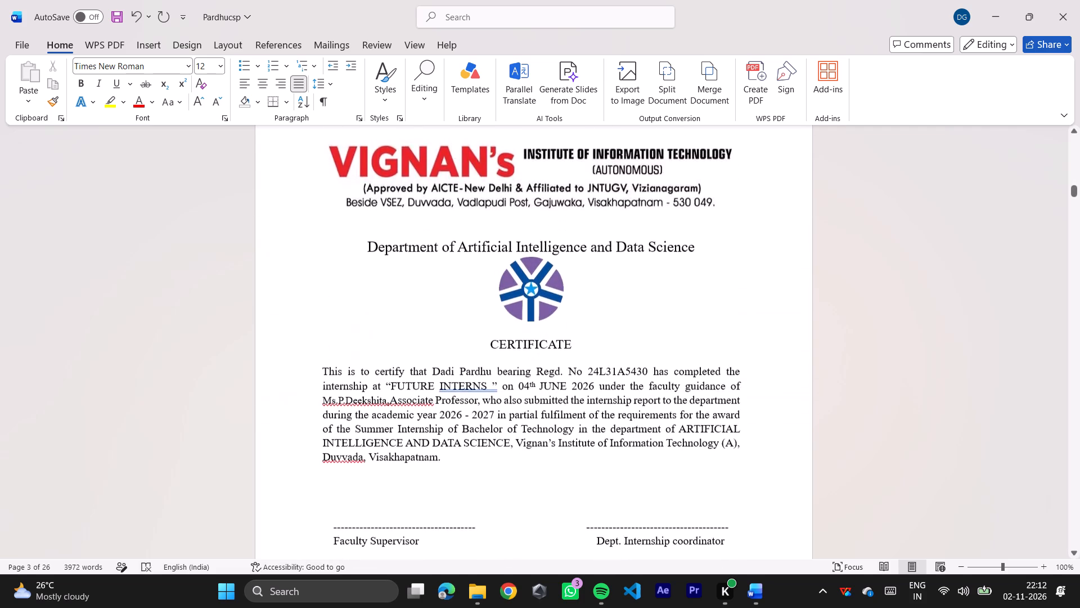
scroll(439, 222, "down", 3)
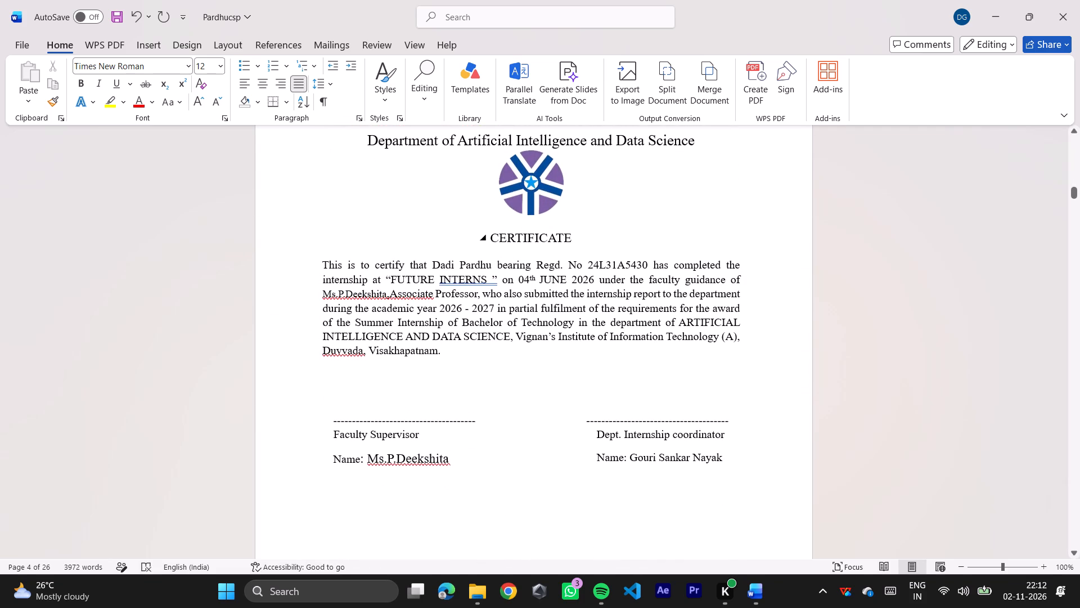
left_click(651, 266)
key("Left")
key("BackSpace")
key("BackSpace")
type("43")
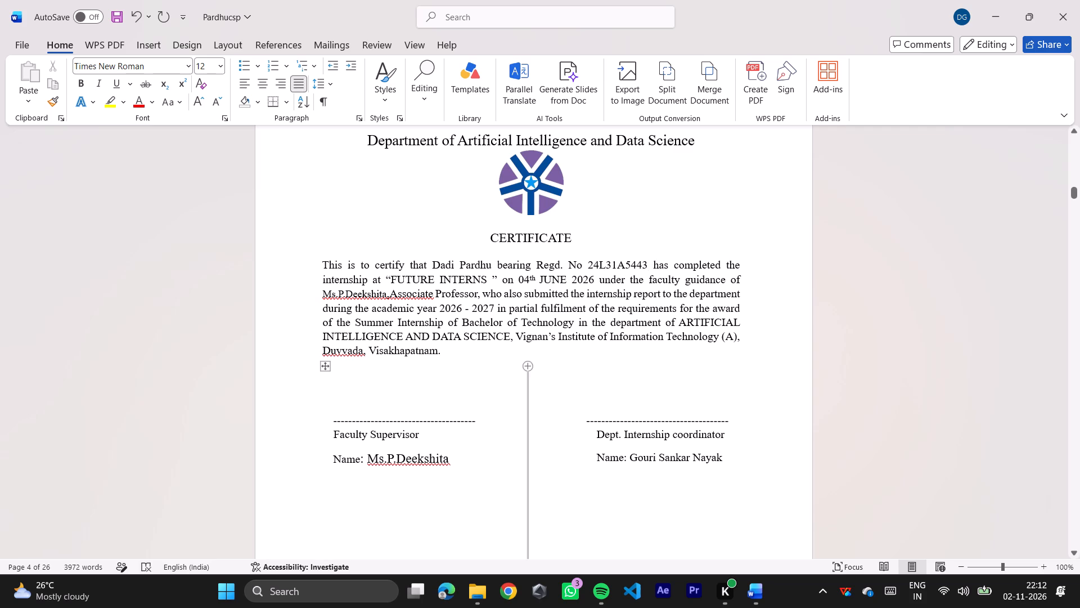
Review the Certificate signature blocks and the Abstract page for content specific to the previous student's internship.
scroll(445, 378, "down", 5)
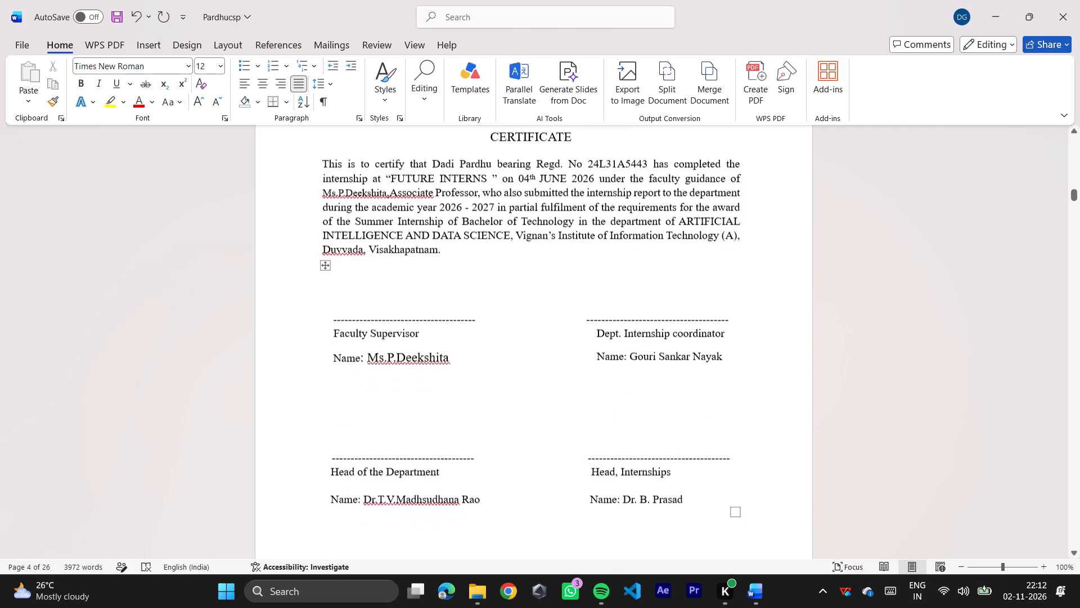
scroll(445, 382, "down", 12)
scroll(450, 379, "up", 8)
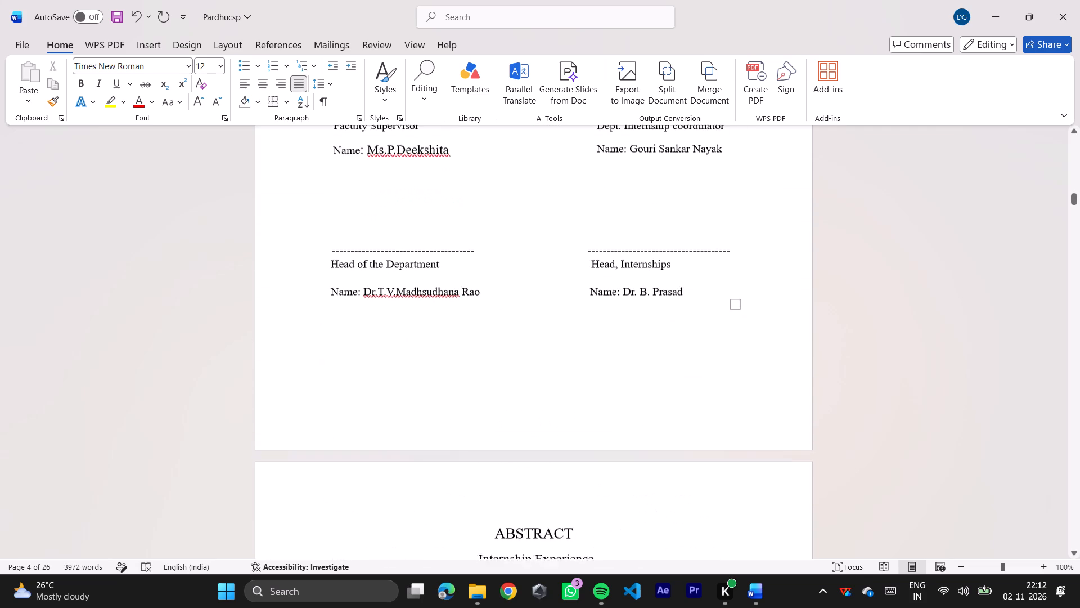
scroll(453, 374, "up", 2)
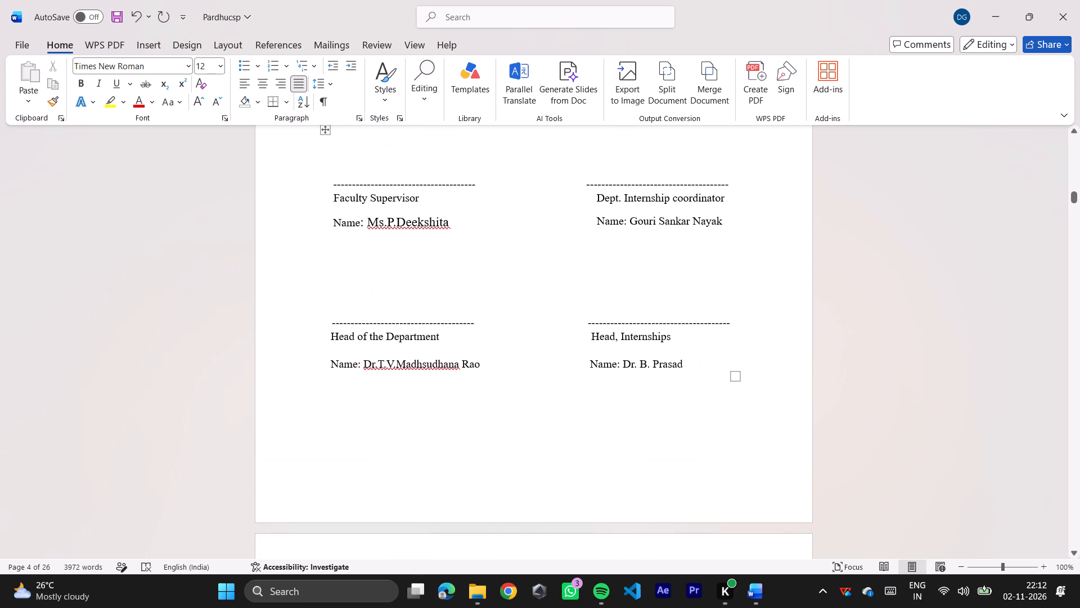
scroll(453, 374, "down", 9)
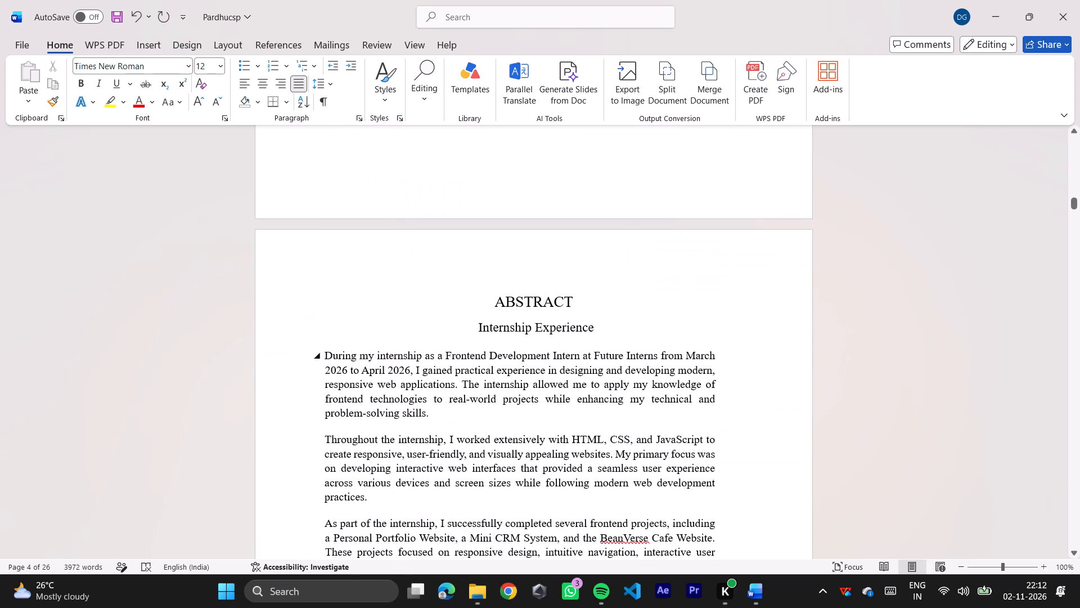
scroll(452, 376, "down", 2)
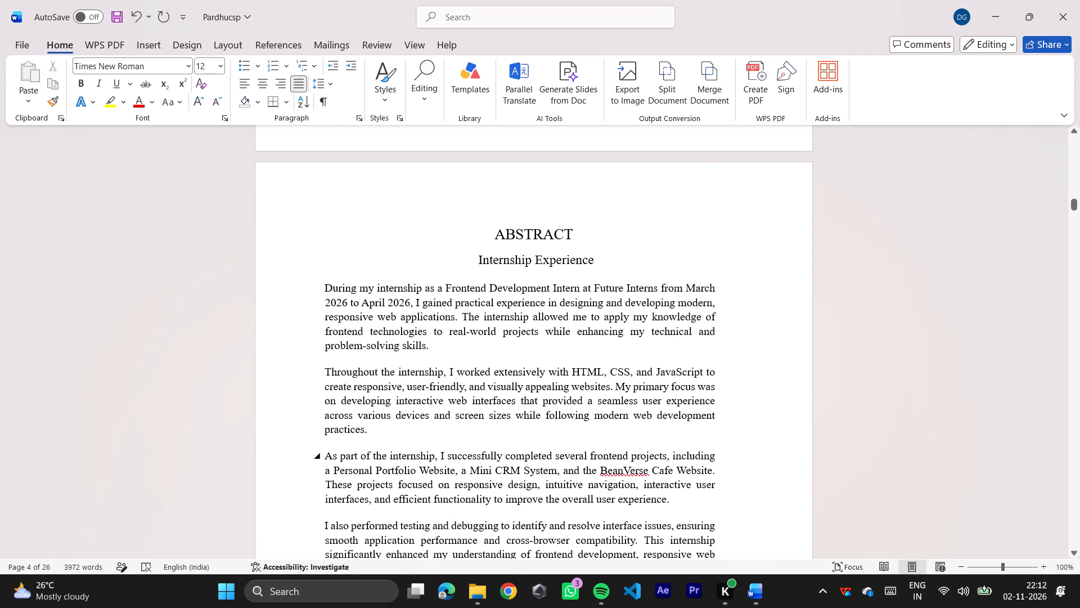
left_click(519, 474)
scroll(610, 500, "down", 3)
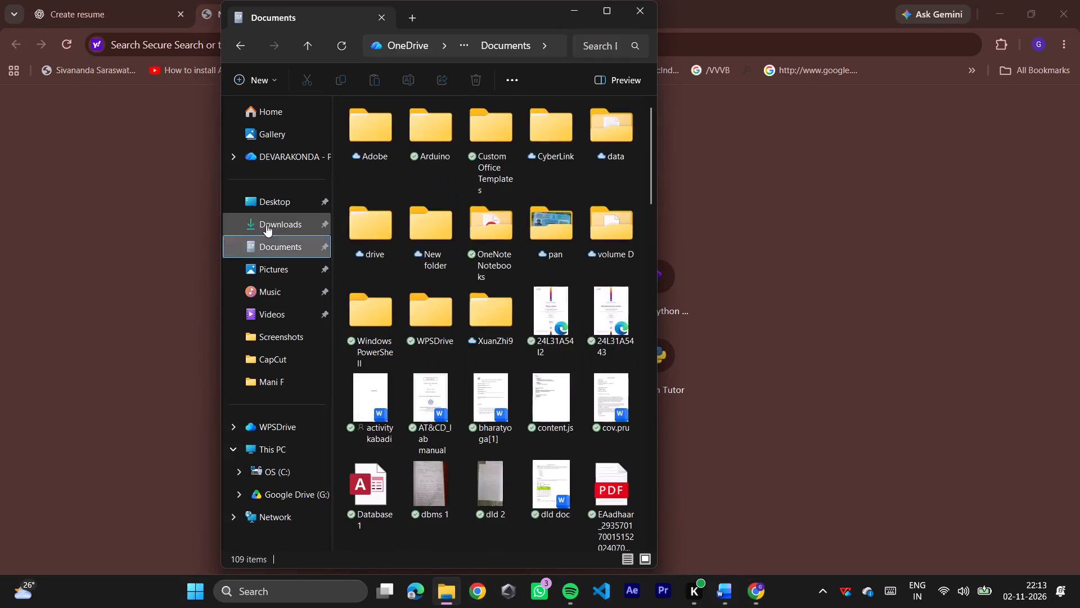
left_click(262, 239)
scroll(397, 249, "down", 3)
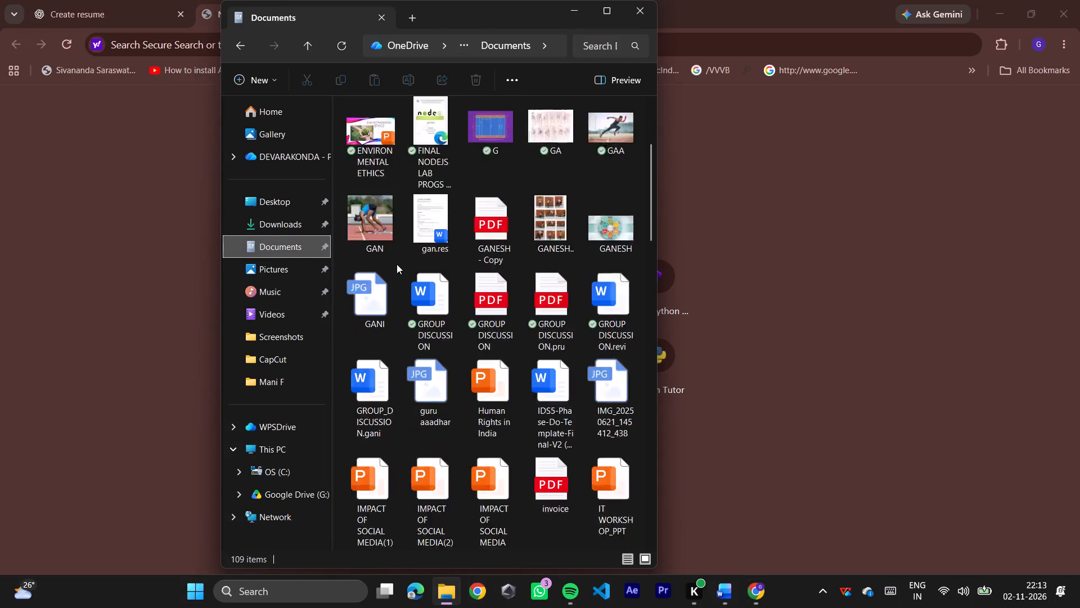
left_click(269, 217)
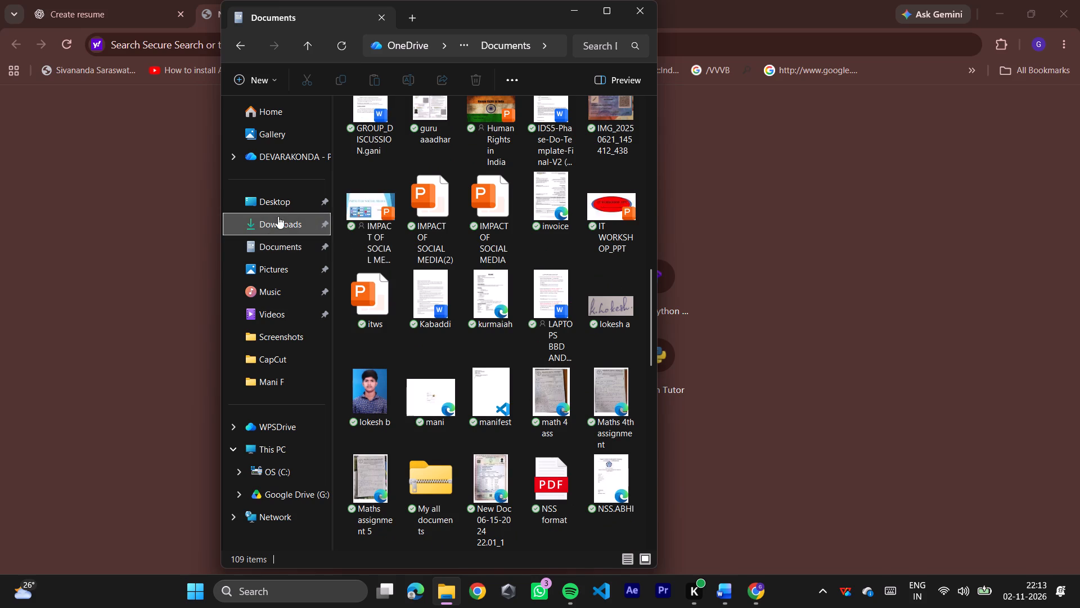
left_click(591, 50)
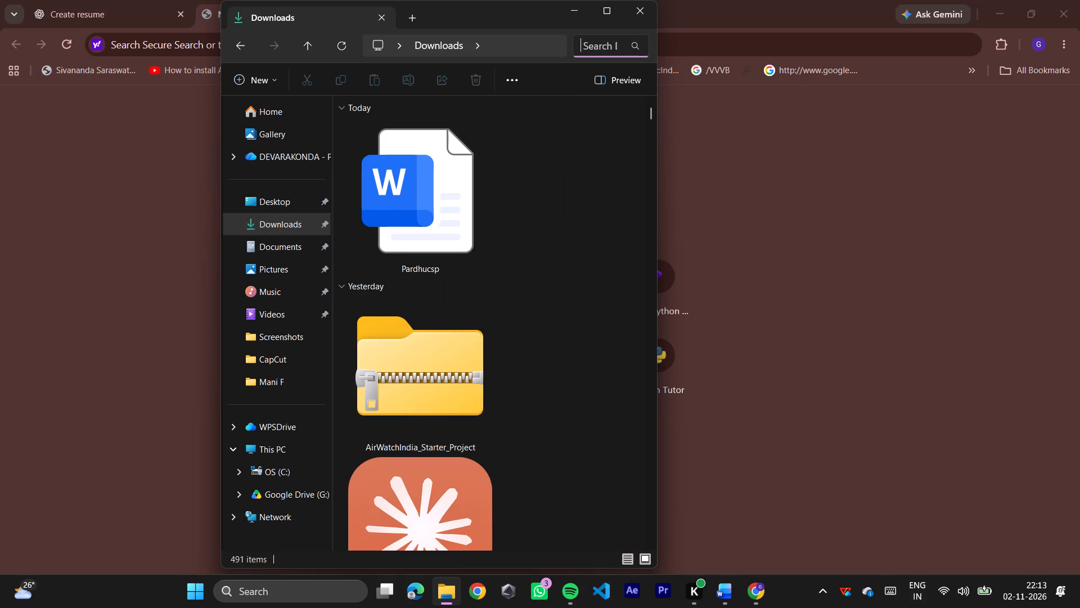
Search the Desktop folder for "internsh" and try to open the Internship.md file, dismissing the app chooser.
left_click(299, 194)
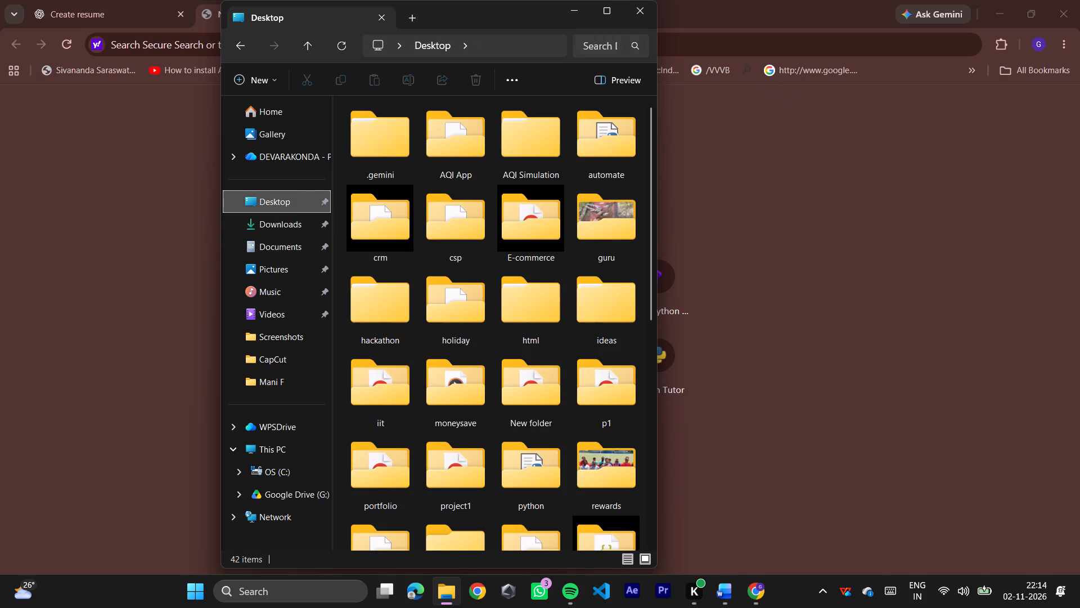
left_click(597, 40)
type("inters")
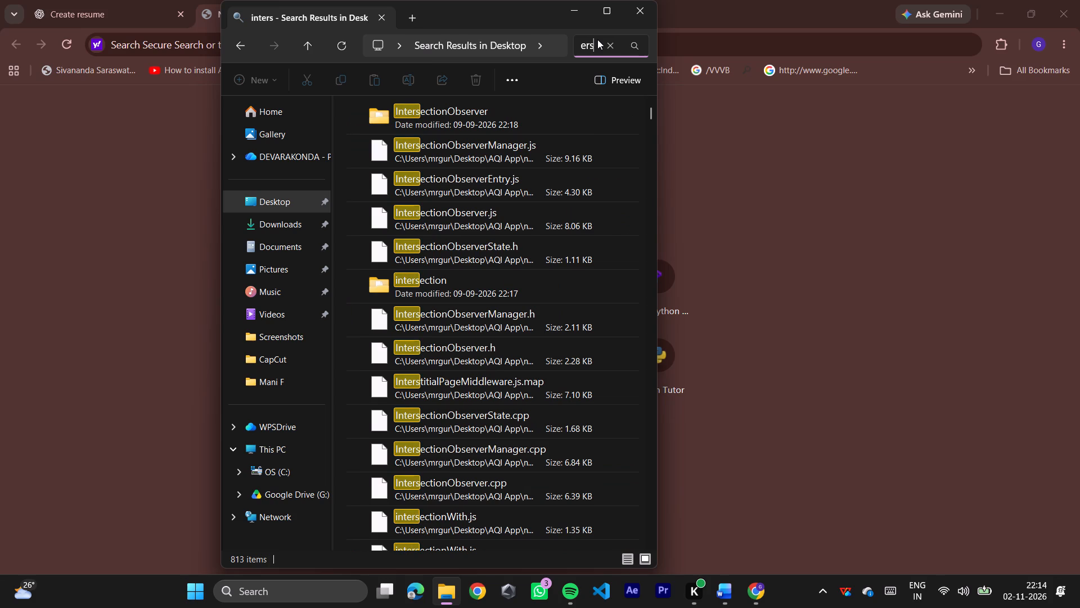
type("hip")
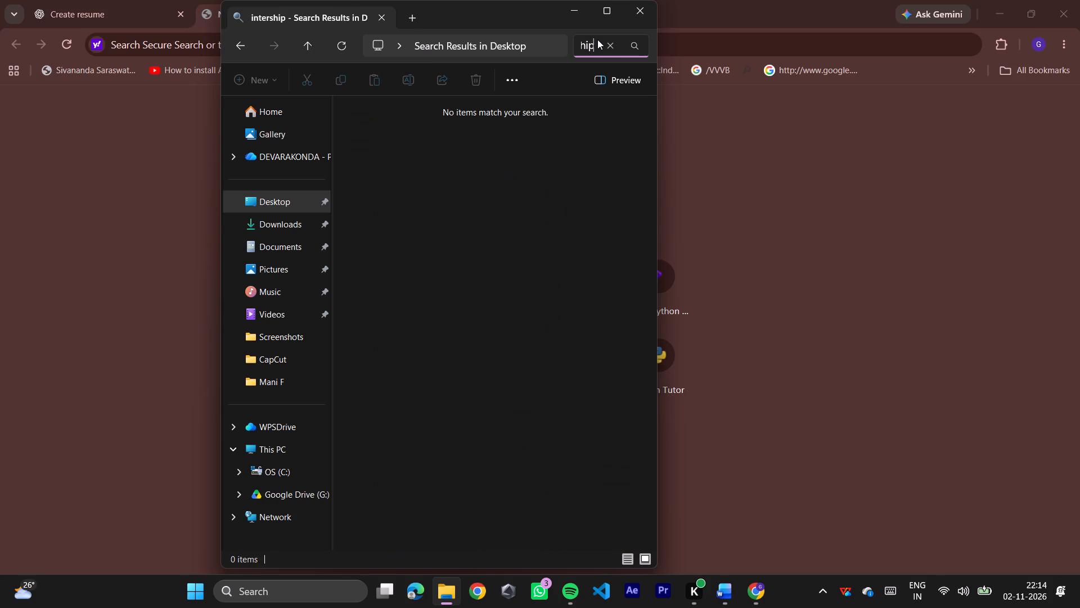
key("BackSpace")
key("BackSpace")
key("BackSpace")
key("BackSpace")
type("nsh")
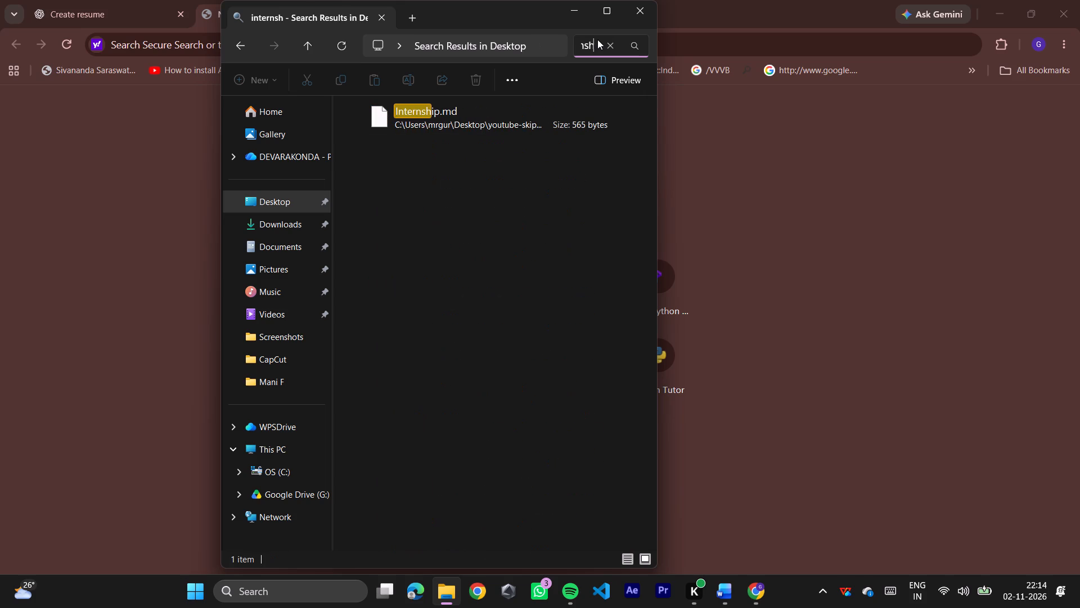
double_click(502, 110)
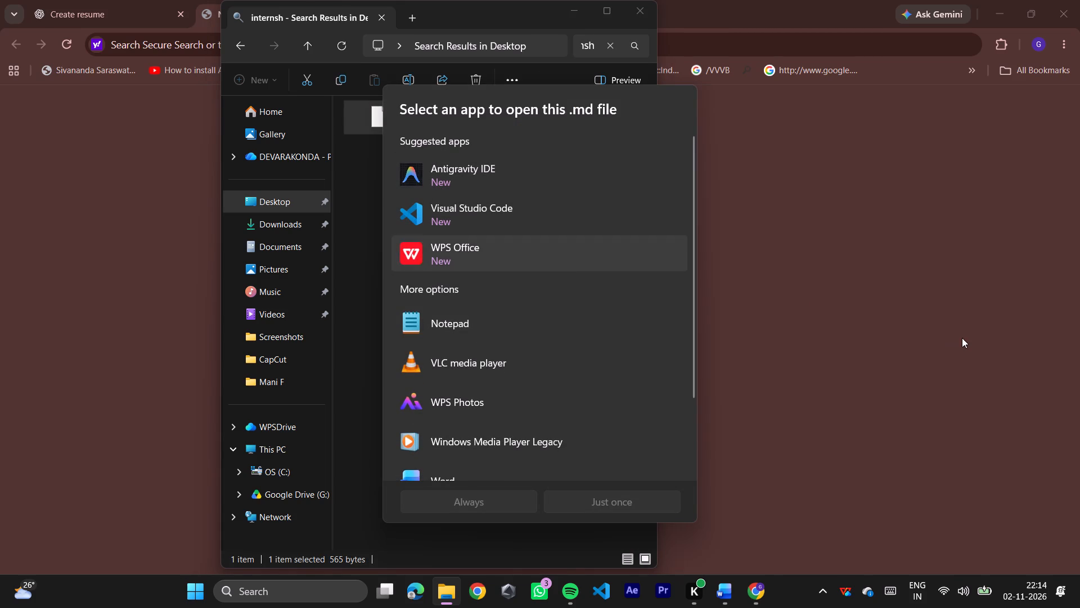
left_click(962, 338)
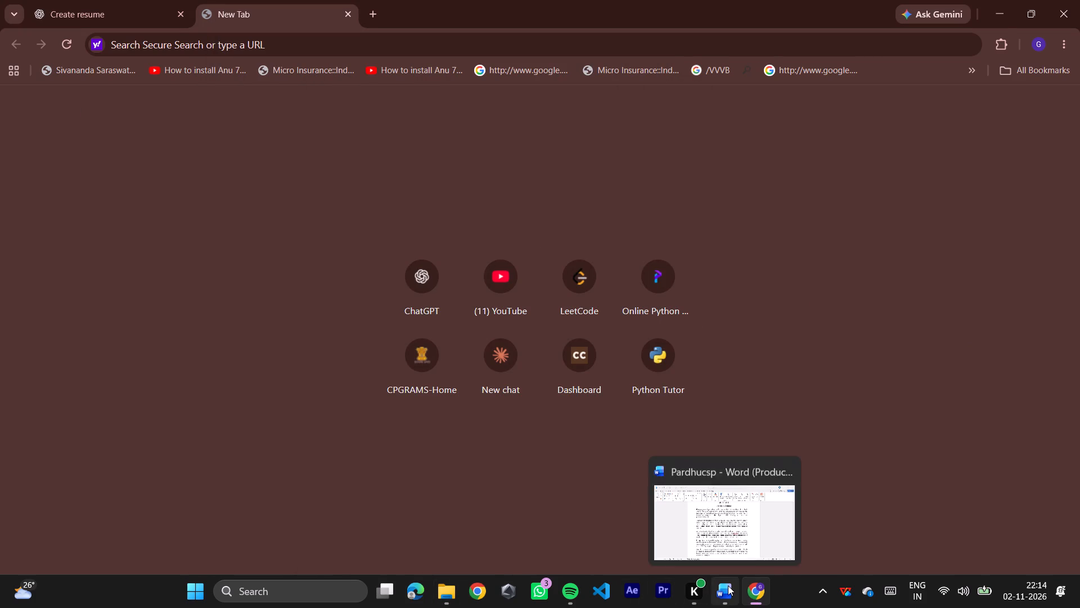
Switch to Word and delete "Mini CRM" before "System" in the Abstract's paragraph listing the completed projects.
left_click(728, 585)
scroll(497, 274, "down", 2)
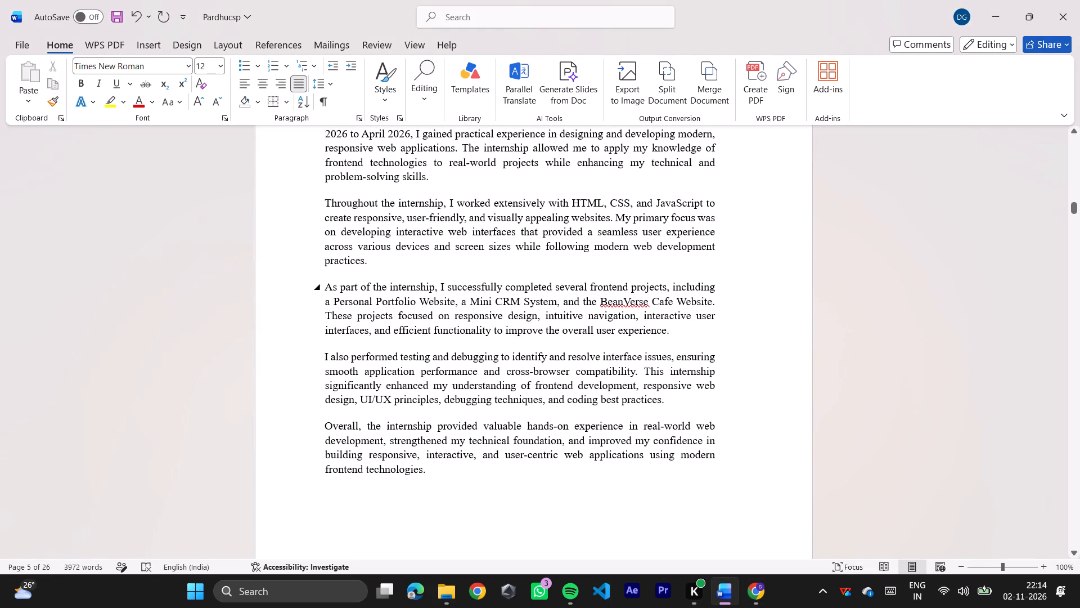
key("BackSpace")
key("BackSpace")
key("BackSpace")
key("BackSpace")
key("BackSpace")
key("BackSpace")
key("BackSpace")
key("BackSpace")
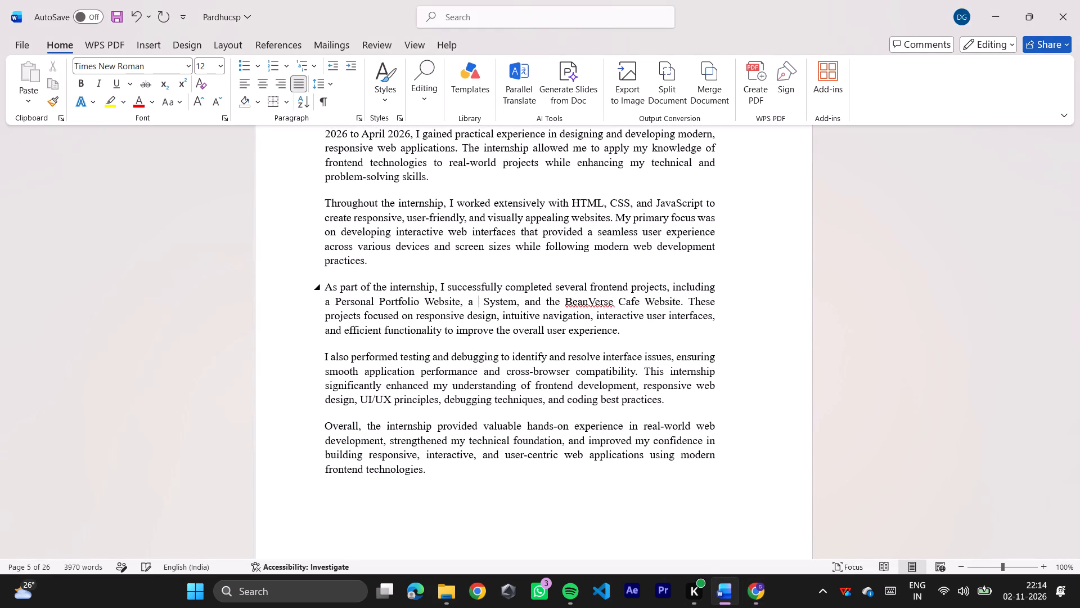
Switch to Chrome, search for github, and open the CRM repository from the GitHub dashboard.
key("super+Tab")
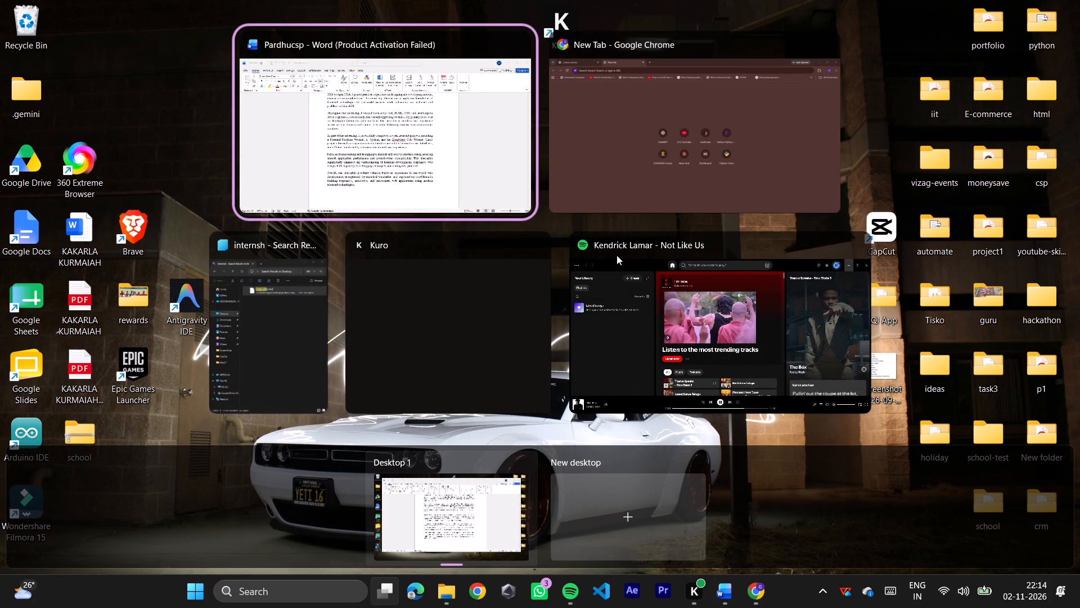
left_click(598, 140)
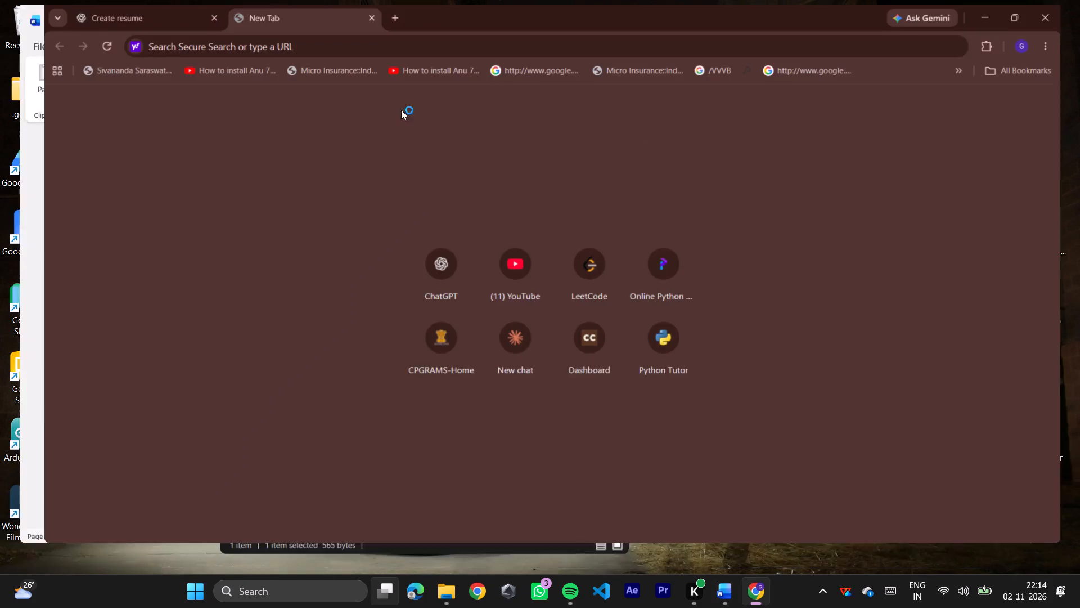
left_click(332, 50)
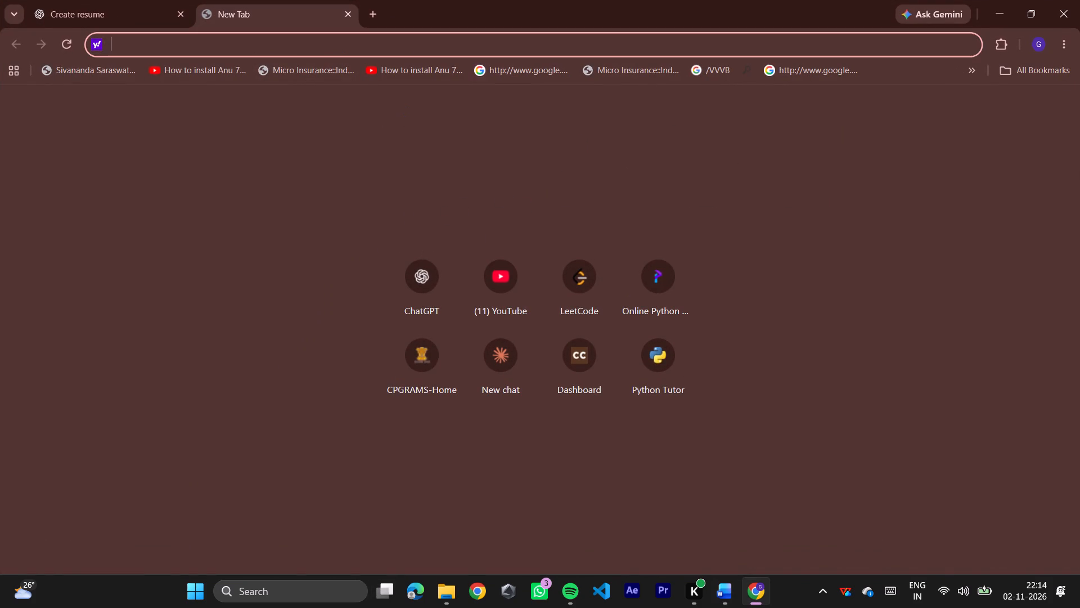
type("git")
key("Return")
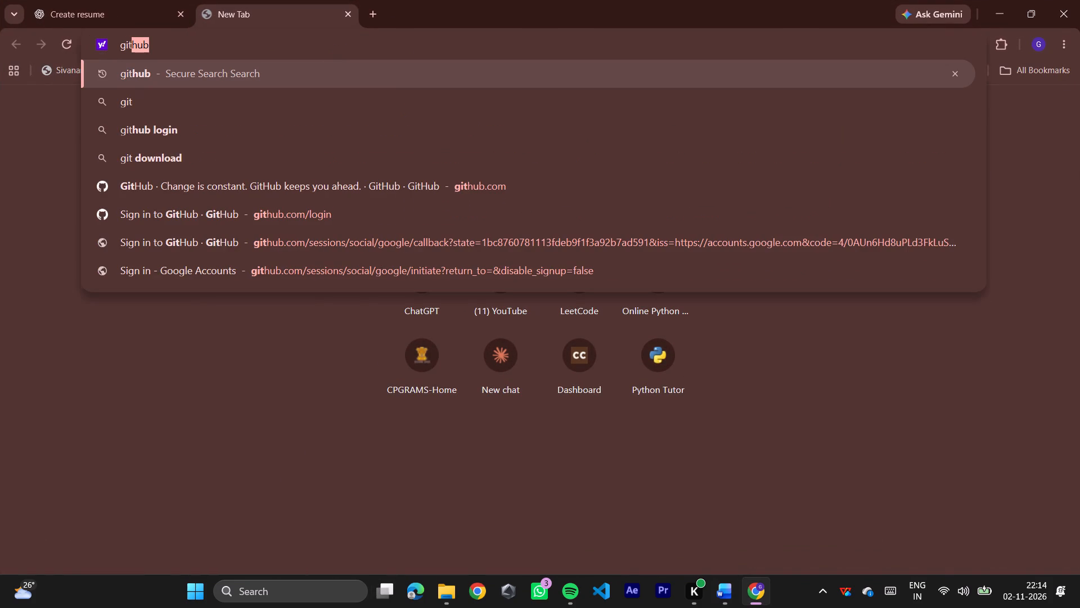
left_click(276, 221)
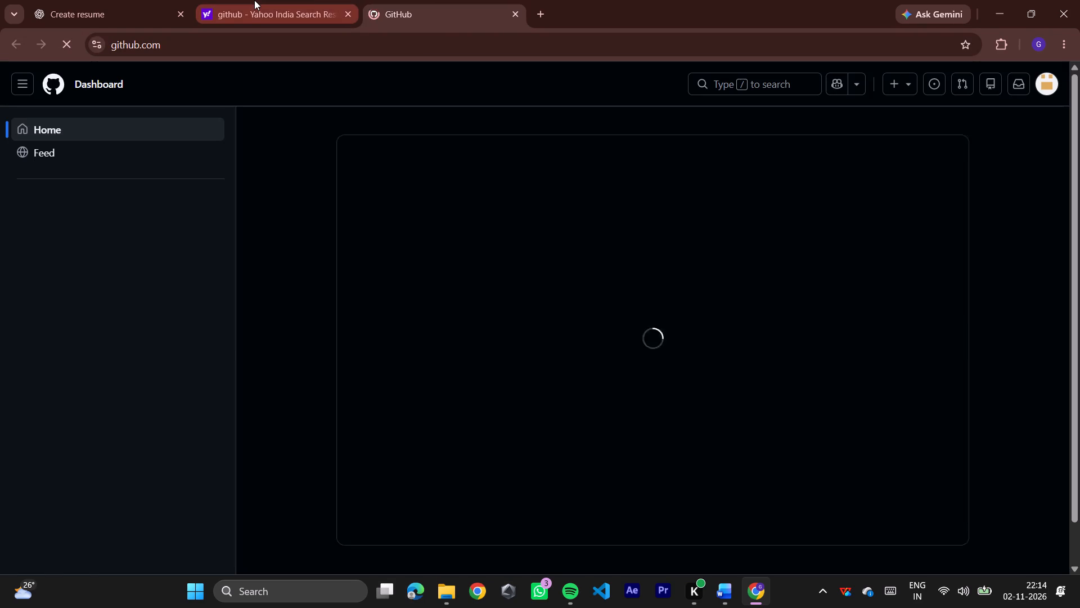
left_click(1050, 88)
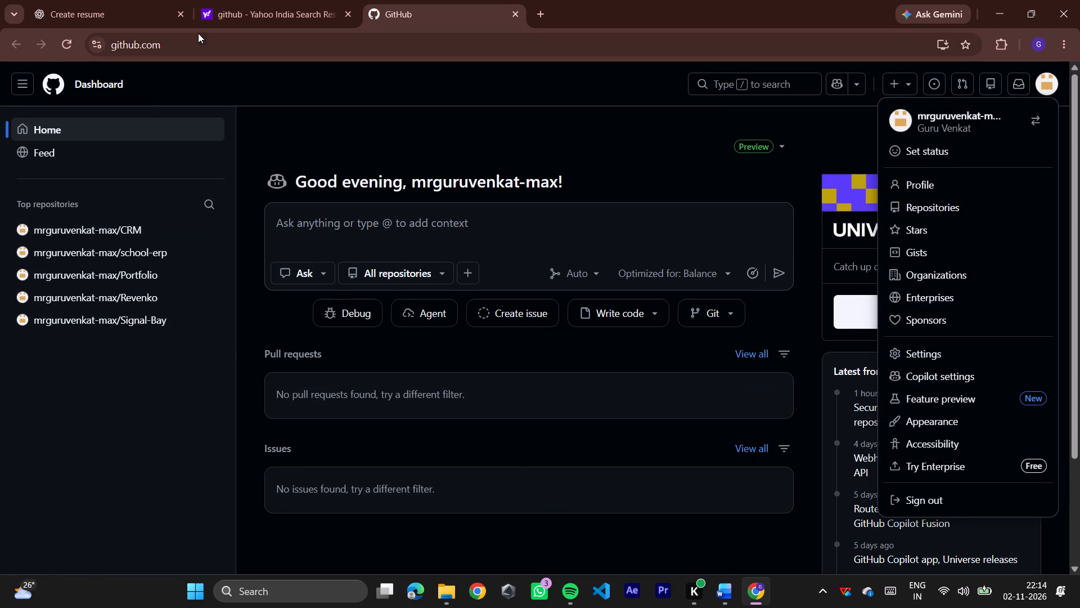
left_click(148, 229)
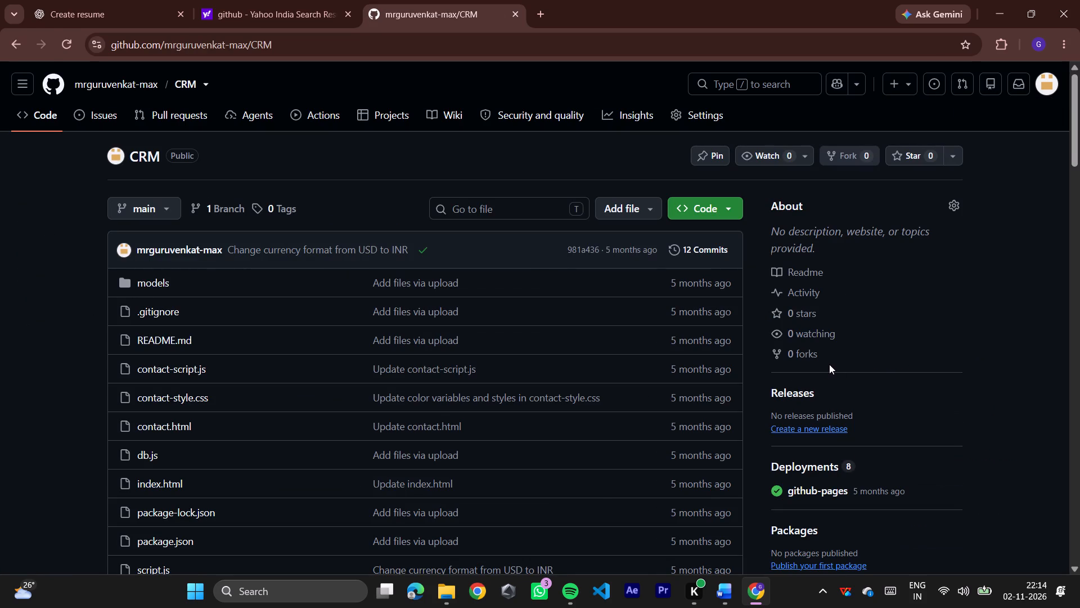
Examine the CRM repository's files, projects and workflow runs, and its deployed site, for the project's name.
scroll(816, 409, "down", 3)
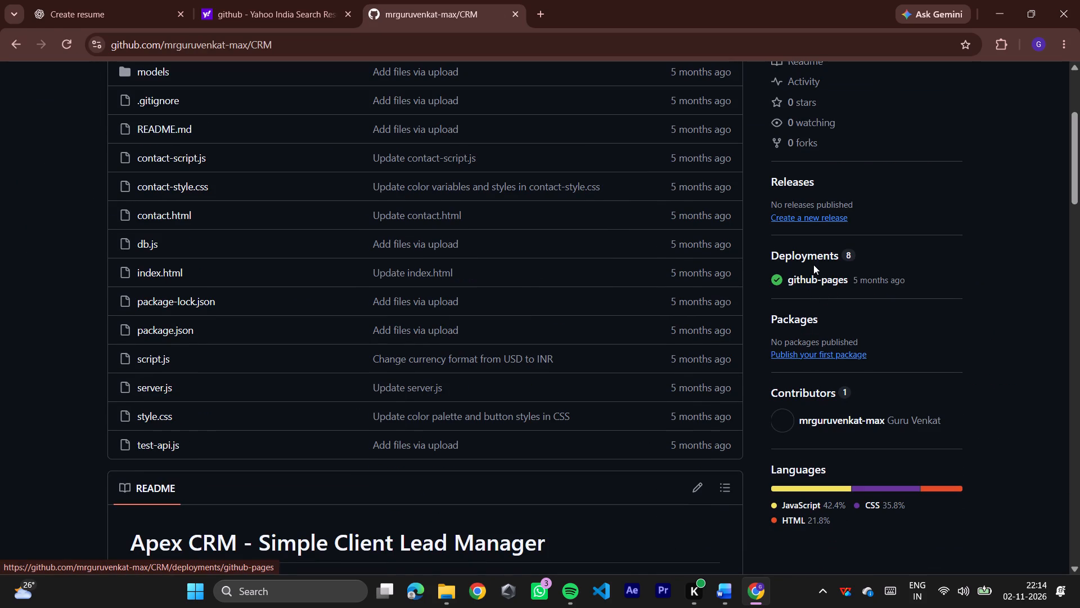
scroll(266, 265, "up", 5)
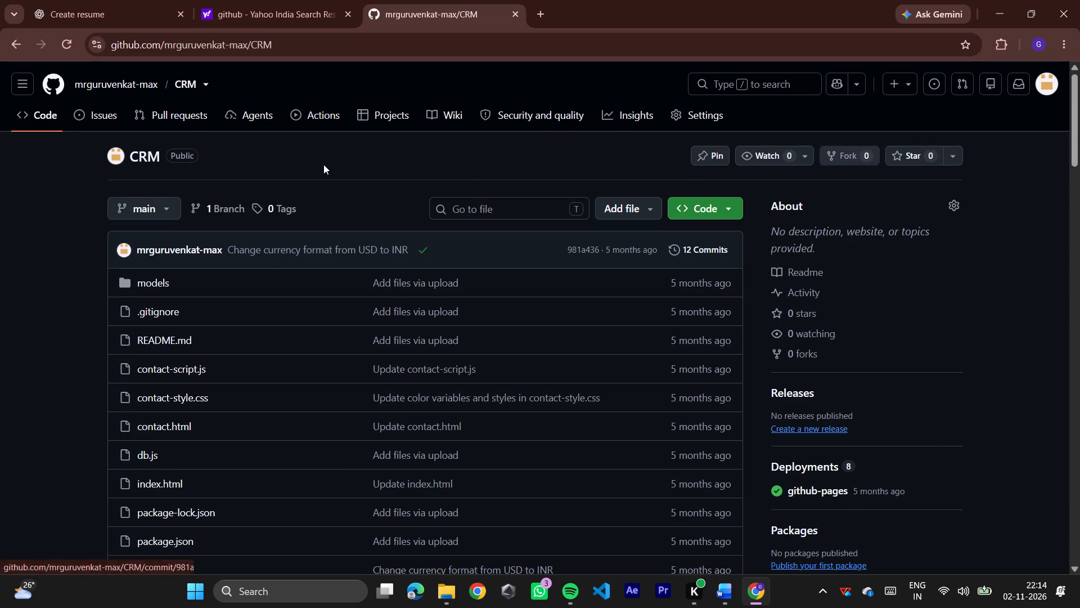
left_click(373, 108)
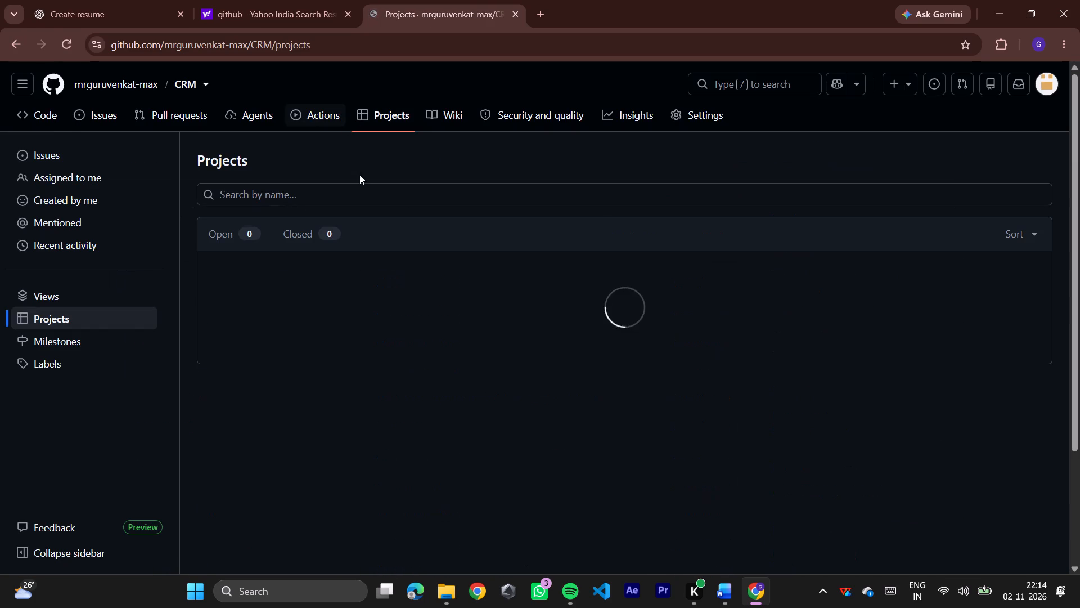
left_click(362, 109)
left_click(336, 111)
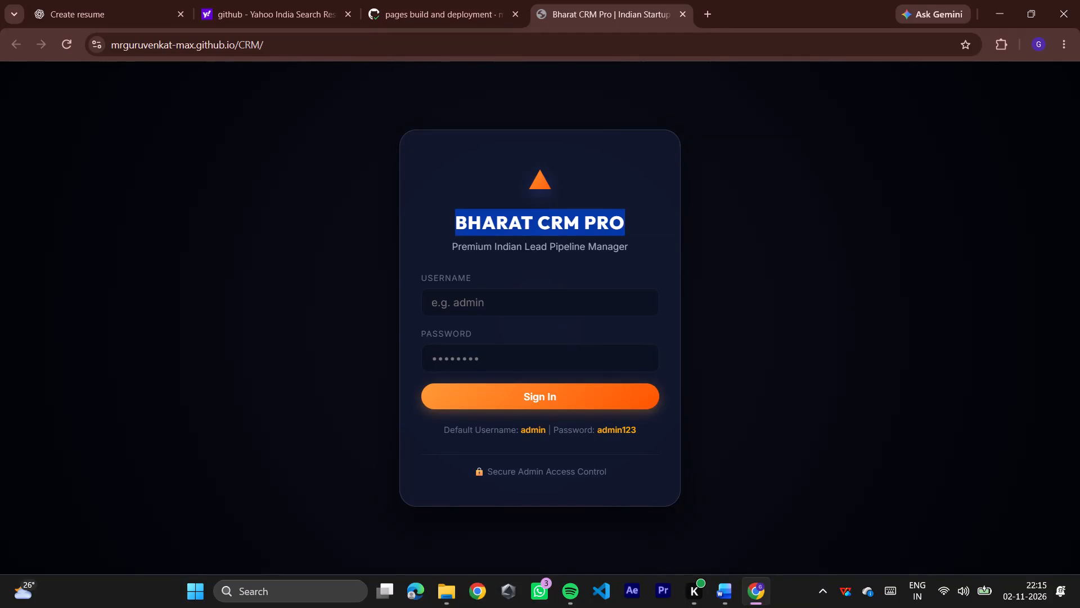
left_click(557, 304)
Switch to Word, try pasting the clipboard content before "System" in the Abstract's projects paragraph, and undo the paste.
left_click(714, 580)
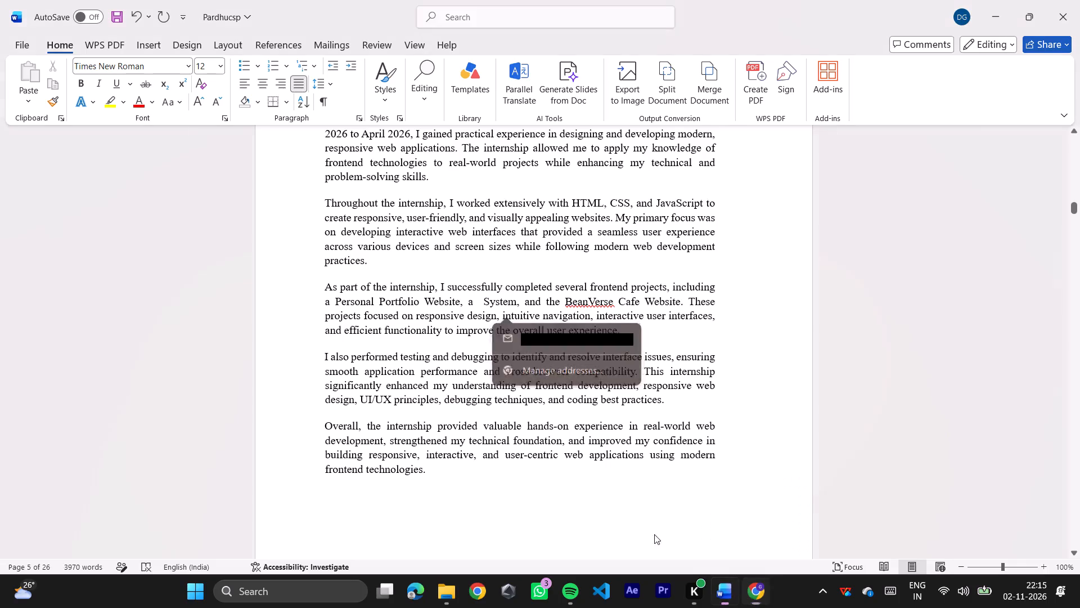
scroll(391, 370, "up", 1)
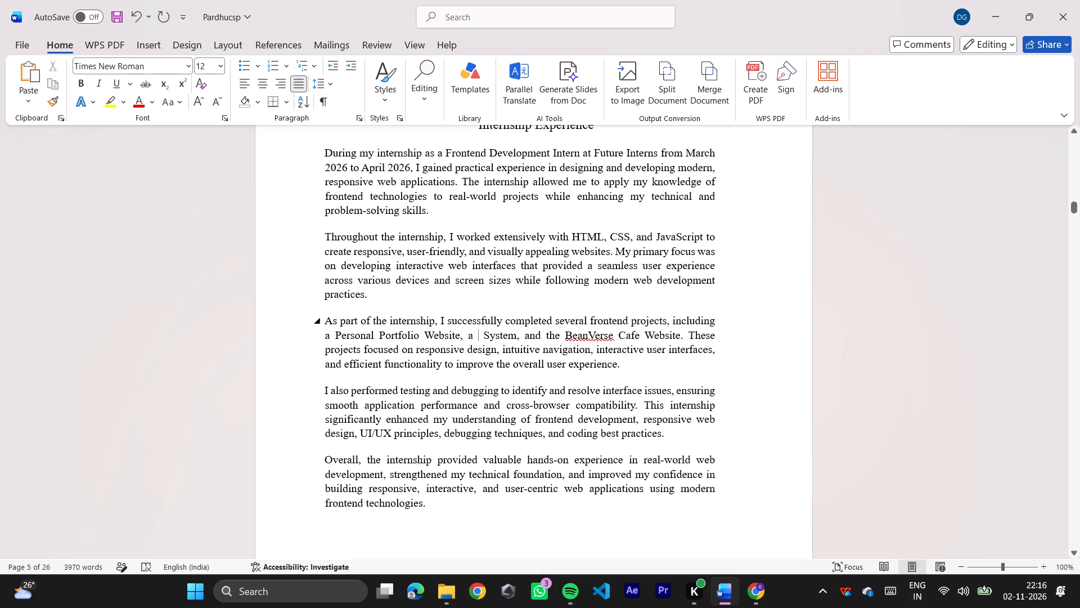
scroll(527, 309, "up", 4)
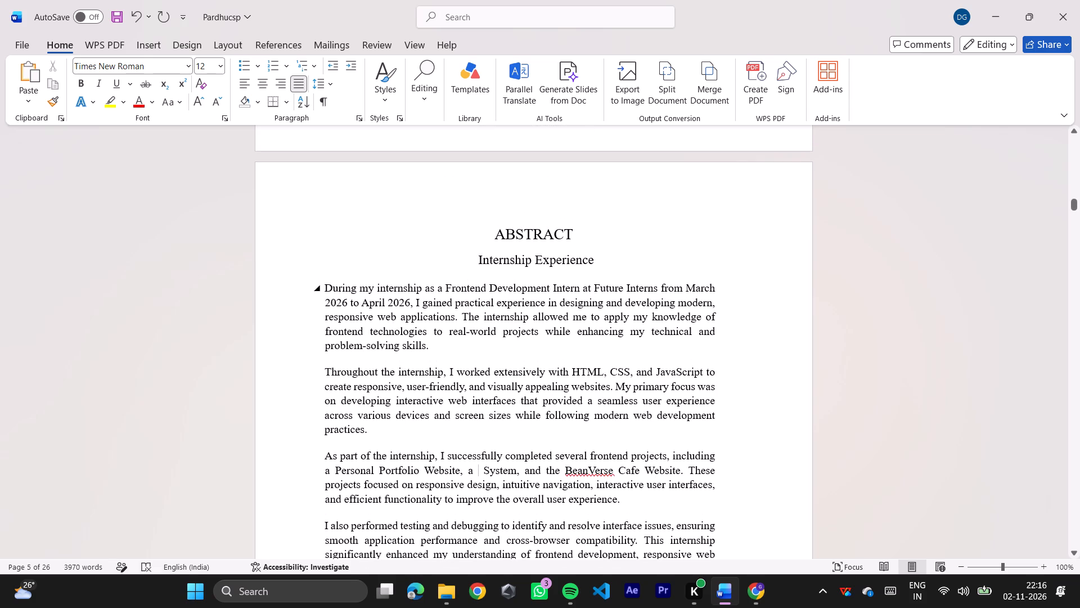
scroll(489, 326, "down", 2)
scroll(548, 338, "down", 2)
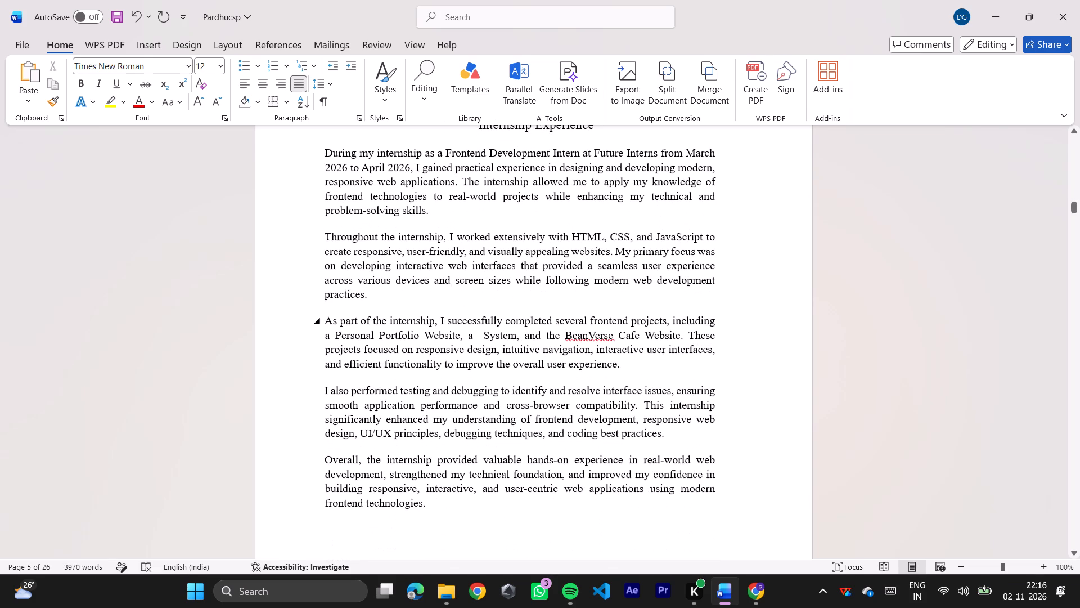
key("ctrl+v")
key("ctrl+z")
Undo the deletion of "Mini CRM" before "System" in the Abstract's projects paragraph.
left_click(610, 333)
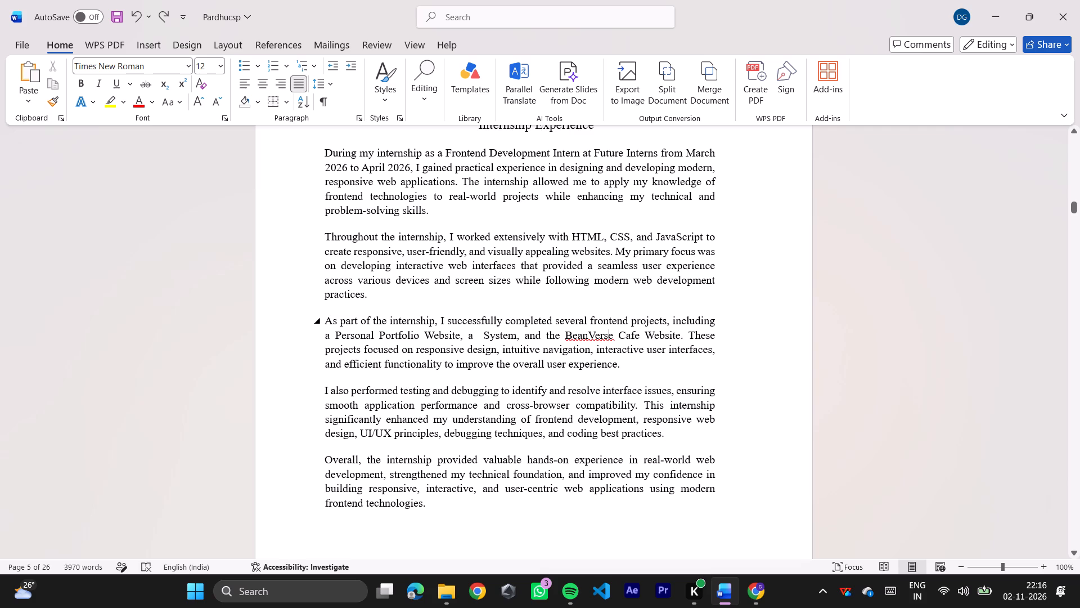
left_click(523, 333)
left_click(461, 336)
key("ctrl+z")
key("ctrl+z")
key("ctrl+z")
key("ctrl+z")
key("ctrl+z")
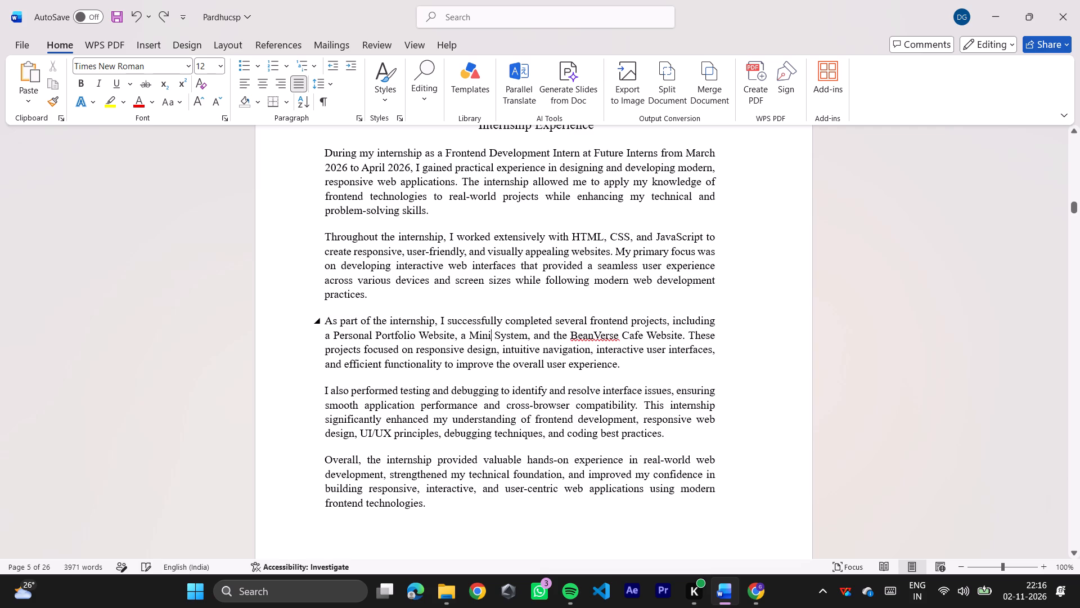
key("ctrl+z")
key("ctrl+z")
key("ctrl+z")
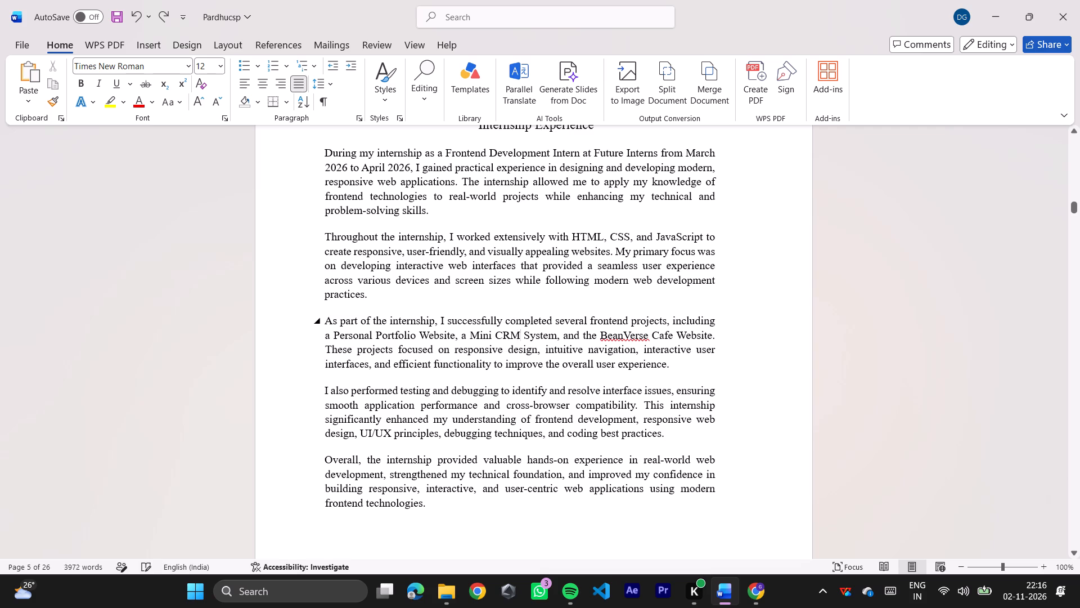
Replace "Mini" before "CRM System" with "Bharat" in the Abstract's projects paragraph, checking the spelling on the deployed CRM site in Chrome.
left_click(492, 336)
key("BackSpace")
key("BackSpace")
key("BackSpace")
key("BackSpace")
key("alt+Tab")
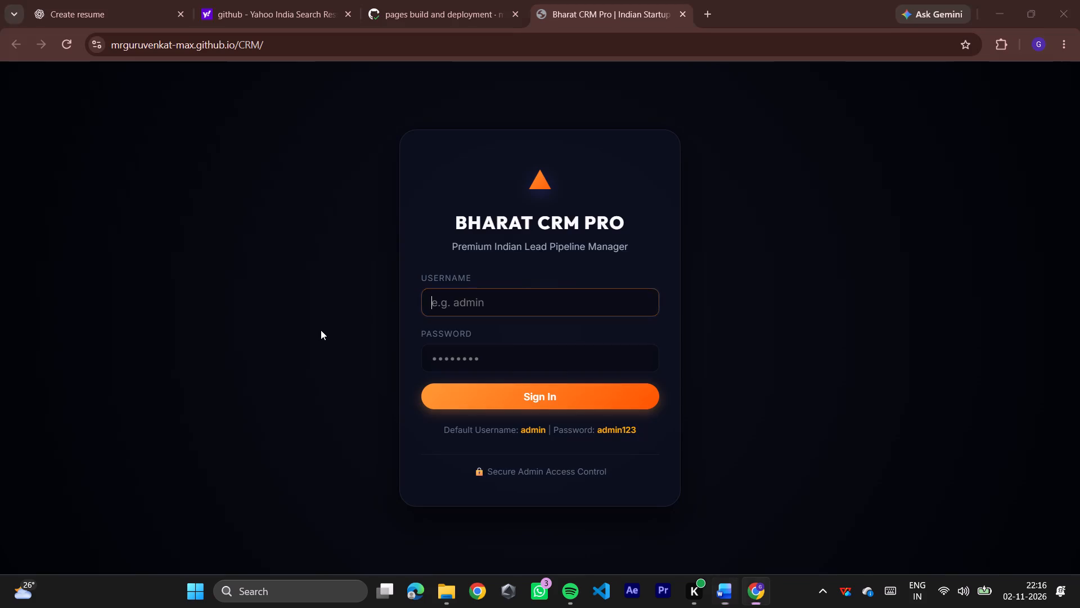
key("alt+Tab")
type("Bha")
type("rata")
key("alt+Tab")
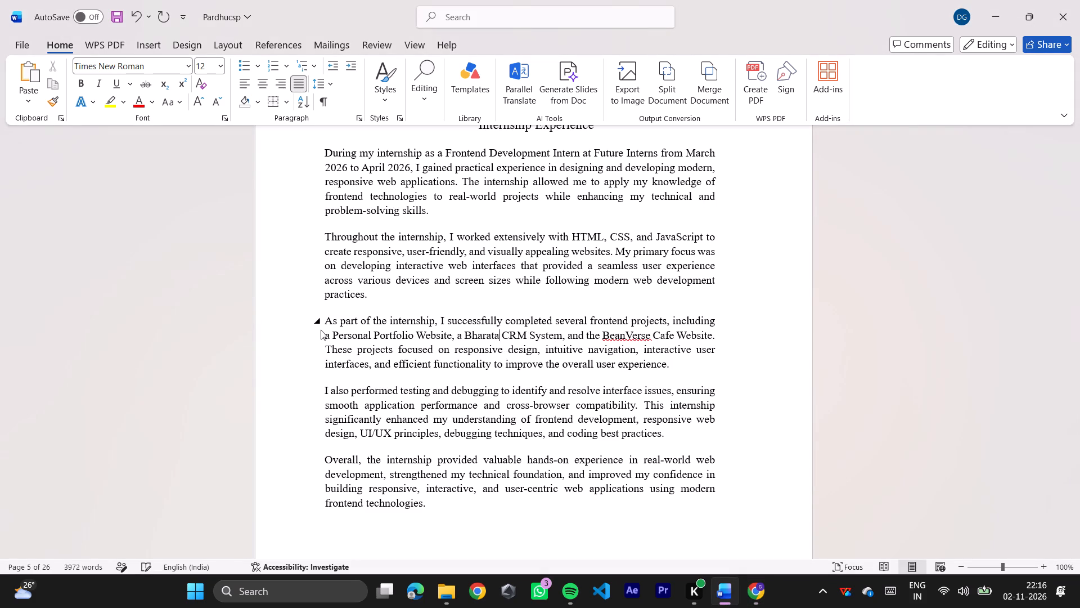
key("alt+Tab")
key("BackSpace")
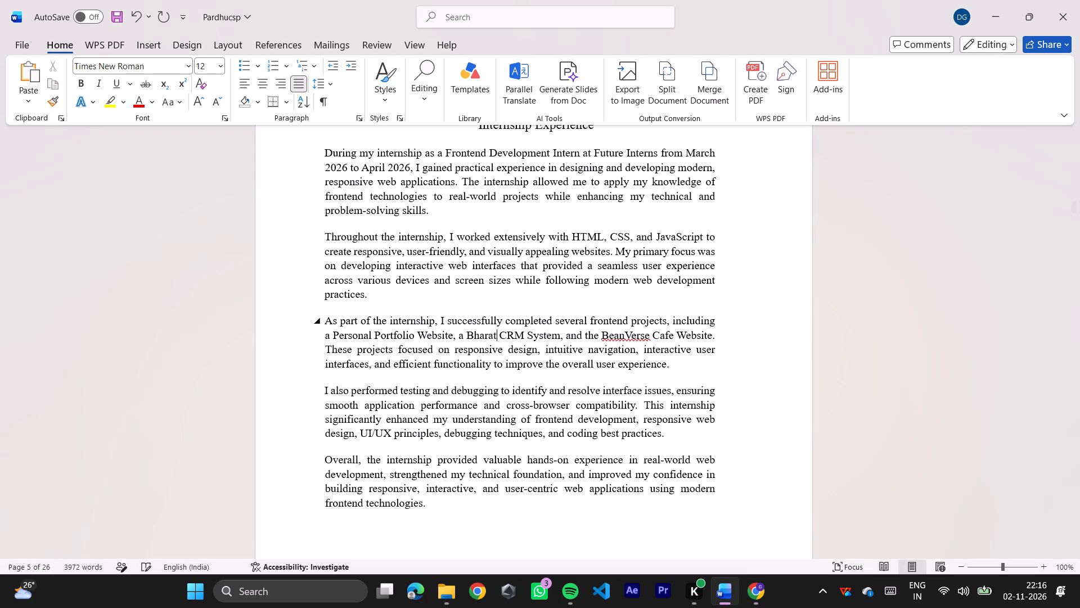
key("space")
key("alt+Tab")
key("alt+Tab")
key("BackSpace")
Replace "BeanVerse" before "Cafe Website" with "Reva" in the Abstract's projects paragraph.
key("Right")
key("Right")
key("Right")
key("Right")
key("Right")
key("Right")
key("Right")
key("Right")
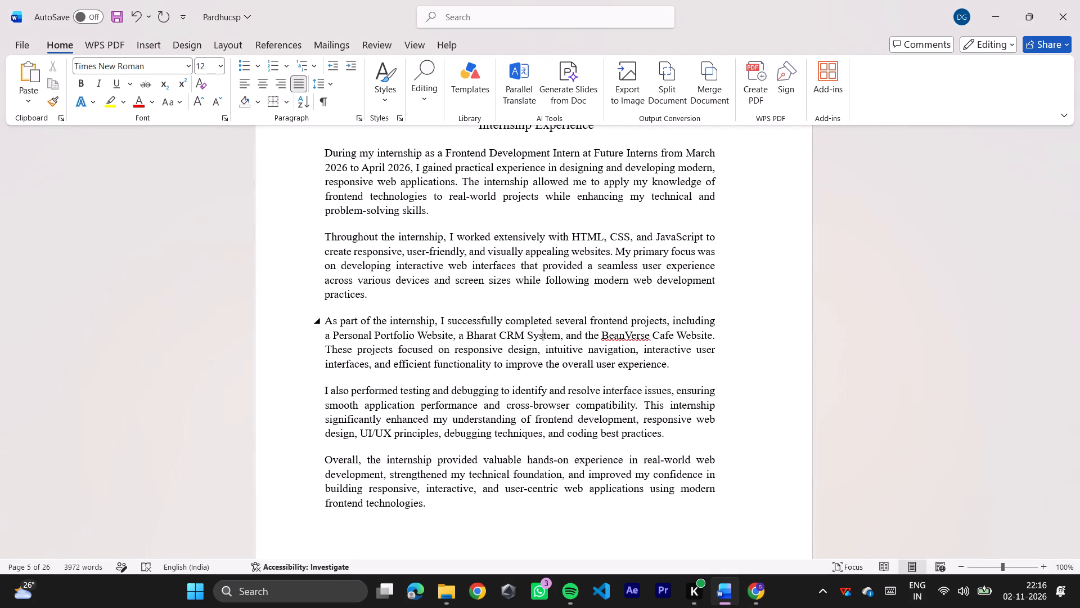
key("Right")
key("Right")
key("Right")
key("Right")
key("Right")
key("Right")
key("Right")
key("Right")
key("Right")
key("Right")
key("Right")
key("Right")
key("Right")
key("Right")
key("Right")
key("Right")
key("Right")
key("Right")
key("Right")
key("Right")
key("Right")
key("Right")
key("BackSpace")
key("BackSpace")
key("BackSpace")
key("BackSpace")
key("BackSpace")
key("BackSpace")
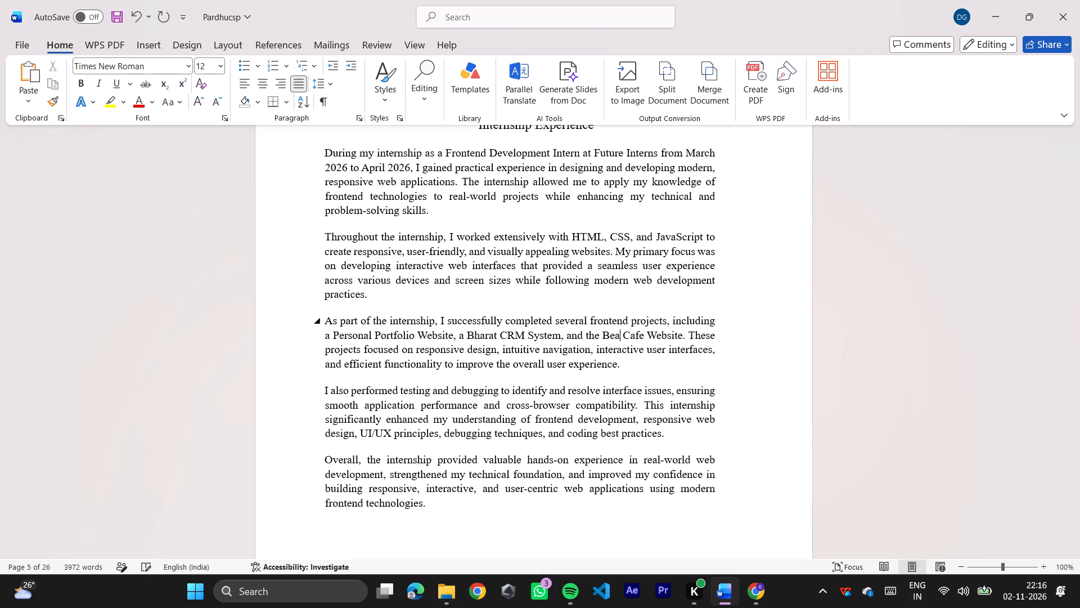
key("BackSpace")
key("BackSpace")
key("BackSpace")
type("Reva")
Switch to Chrome and examine the GitHub account's repository list for the exact name of the website project.
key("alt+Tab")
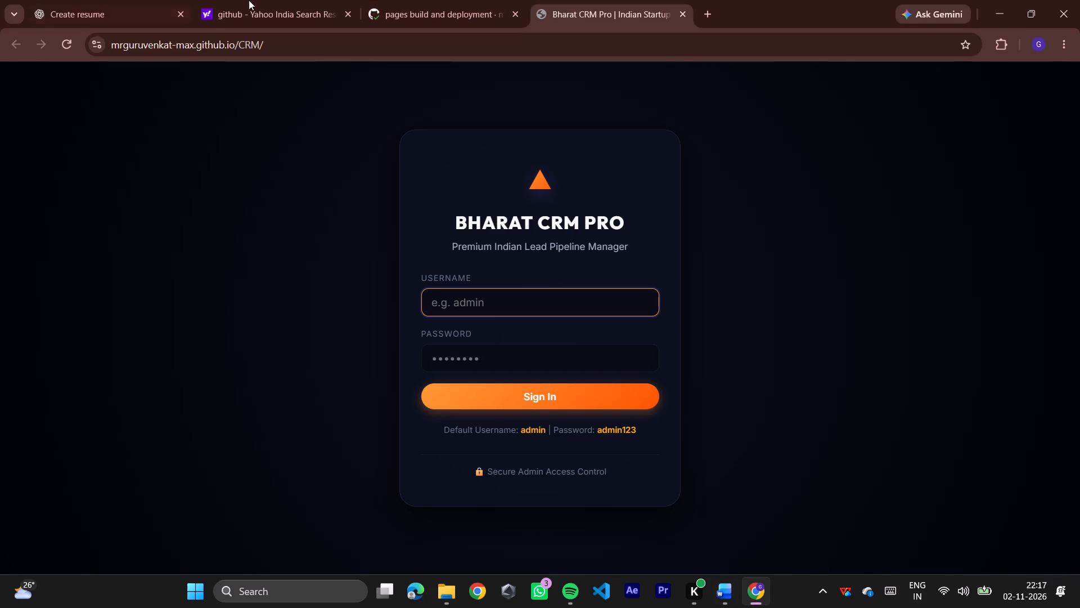
left_click(452, 0)
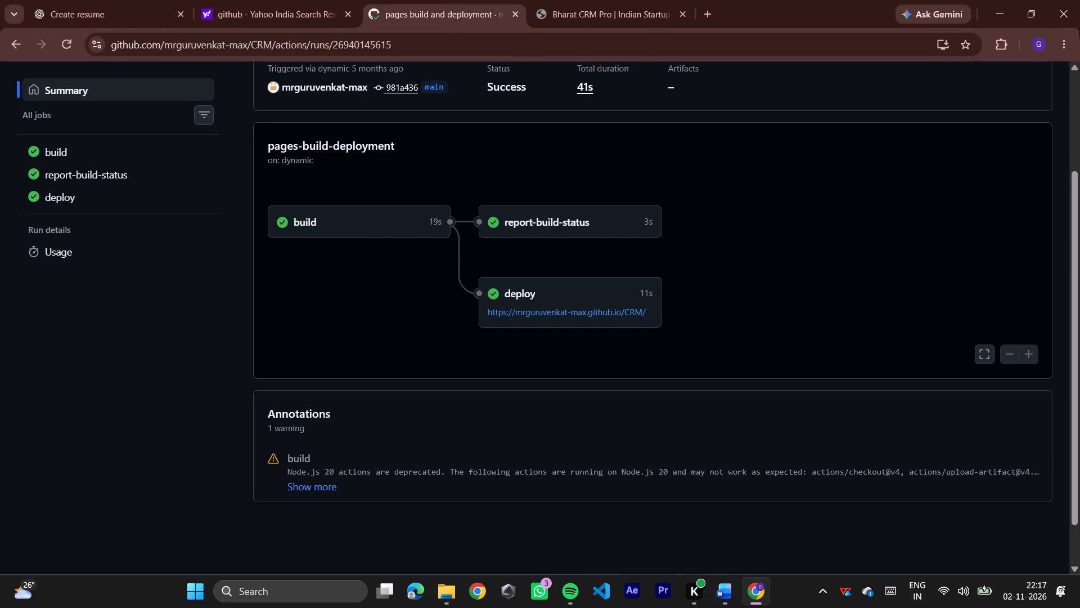
scroll(766, 126, "up", 7)
scroll(930, 135, "up", 4)
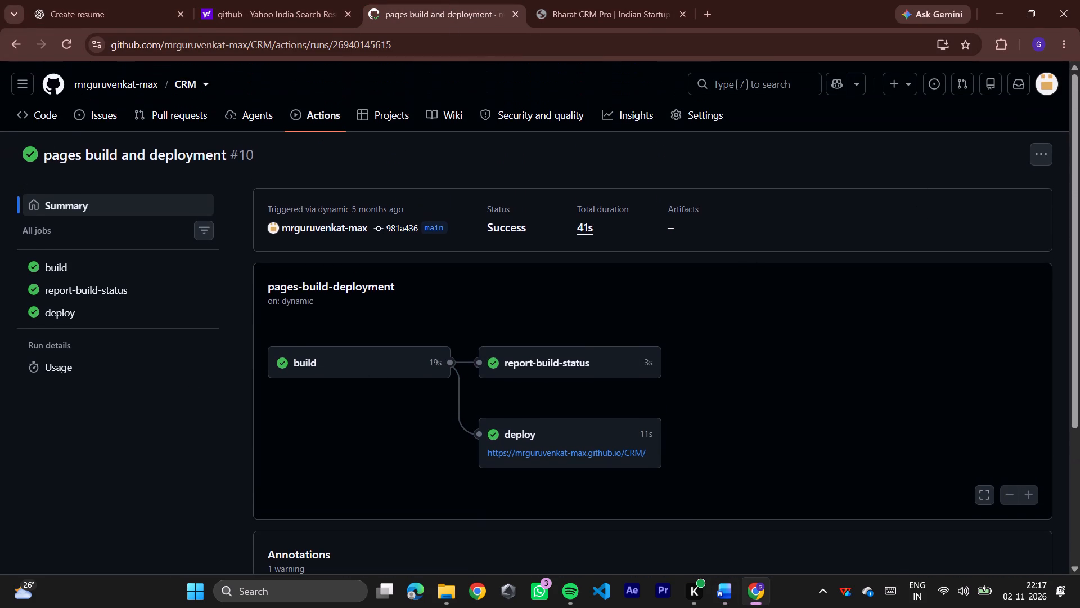
left_click(1040, 84)
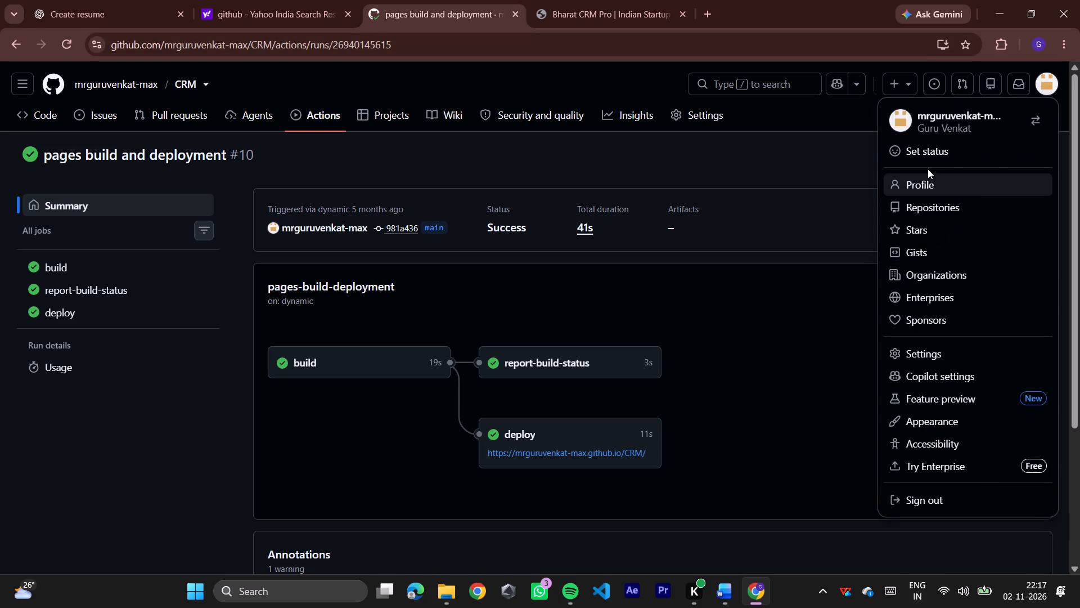
left_click(930, 199)
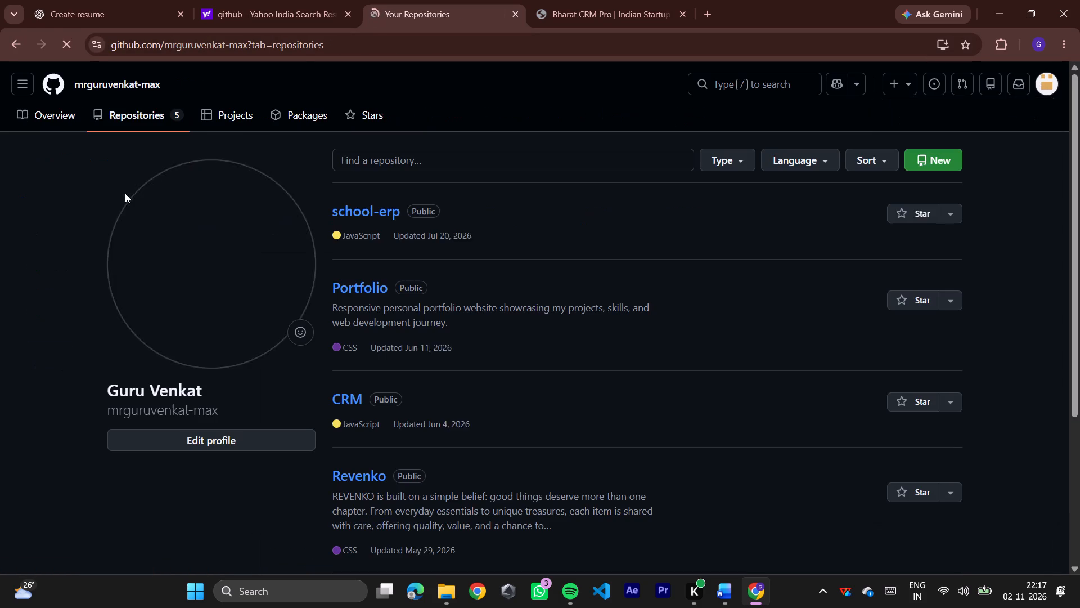
scroll(379, 431, "down", 1)
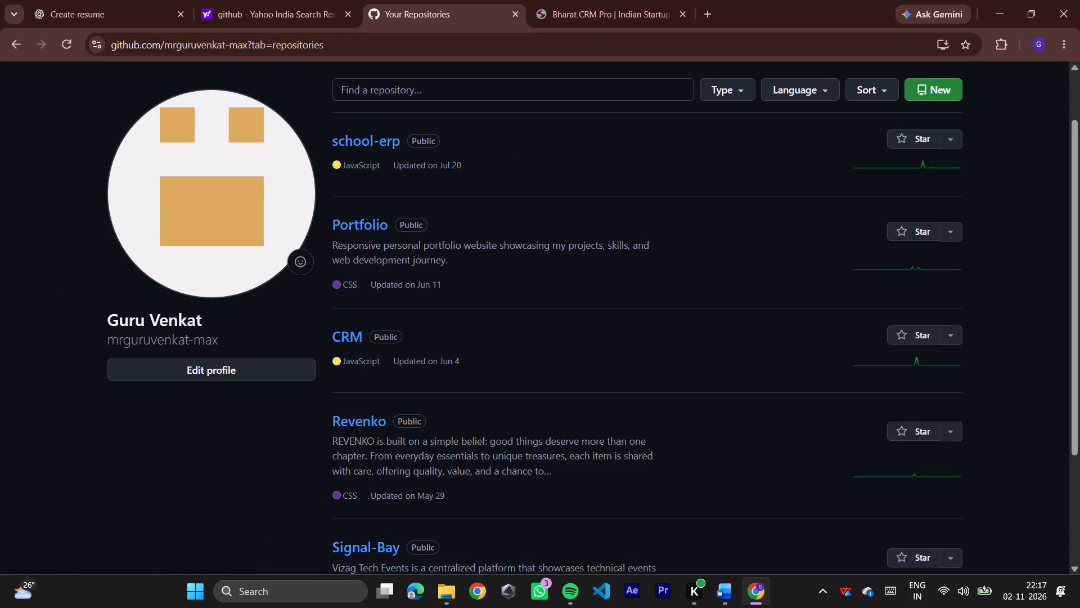
left_click_drag(389, 424, 332, 422)
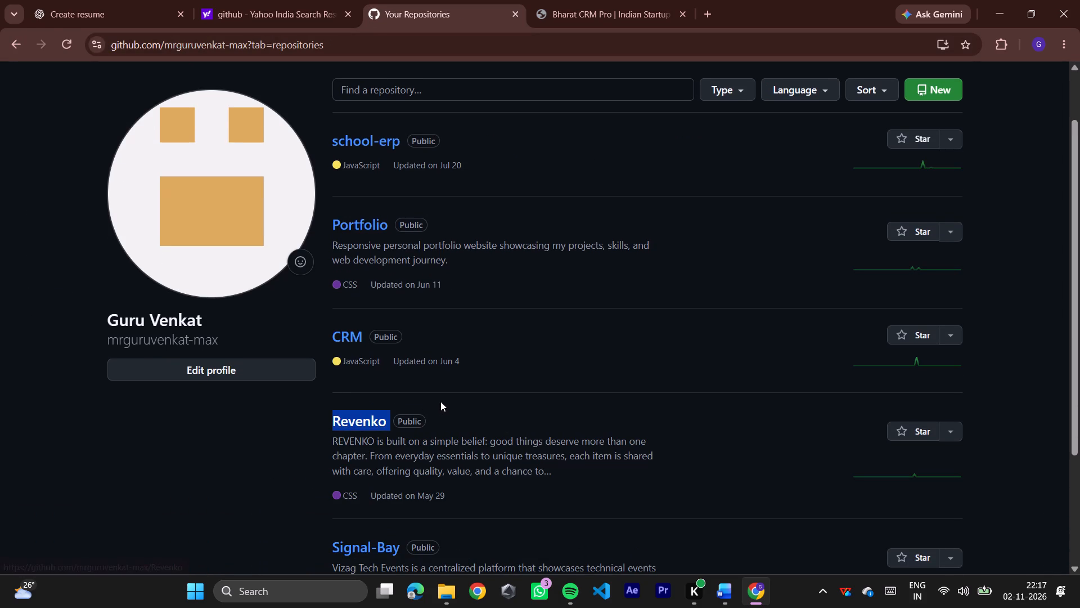
left_click(579, 0)
left_click(393, 0)
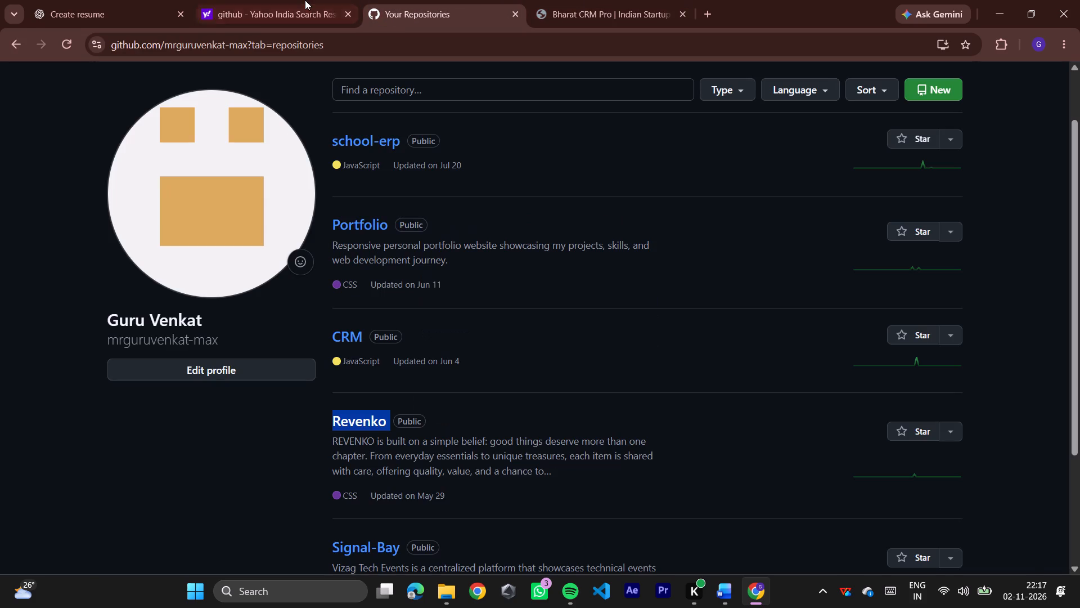
Switch back to Word and correct "Reva" to "Revenko" in the Abstract's projects paragraph.
key("alt+Tab")
key("alt+Tab")
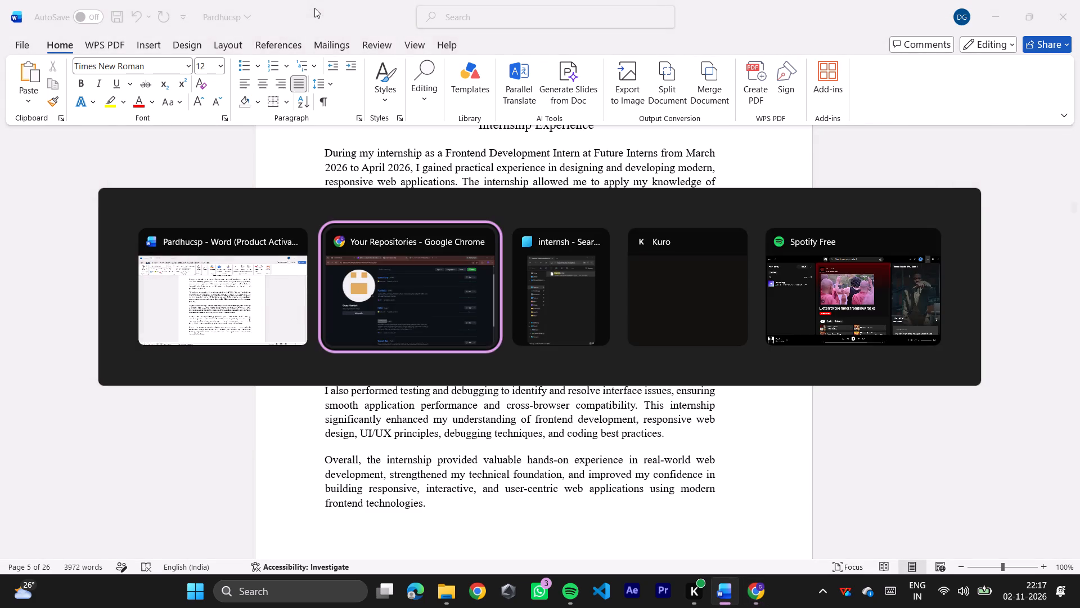
key("alt+Tab")
key("alt+Tab")
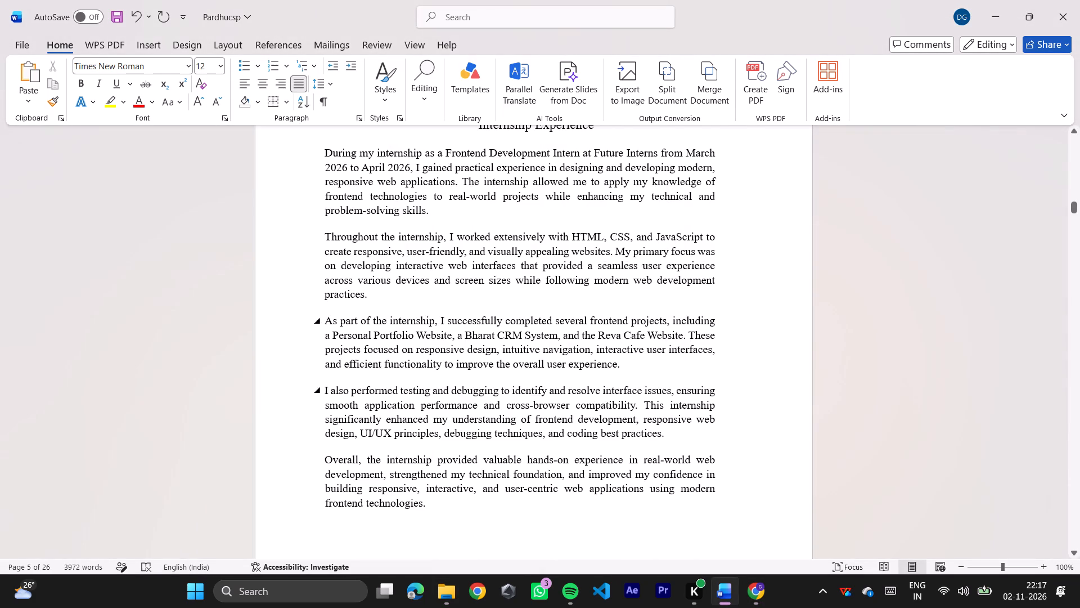
left_click(474, 459)
key("BackSpace")
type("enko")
Delete "Cafe" between "Revenko" and "Website" in the Abstract's projects paragraph.
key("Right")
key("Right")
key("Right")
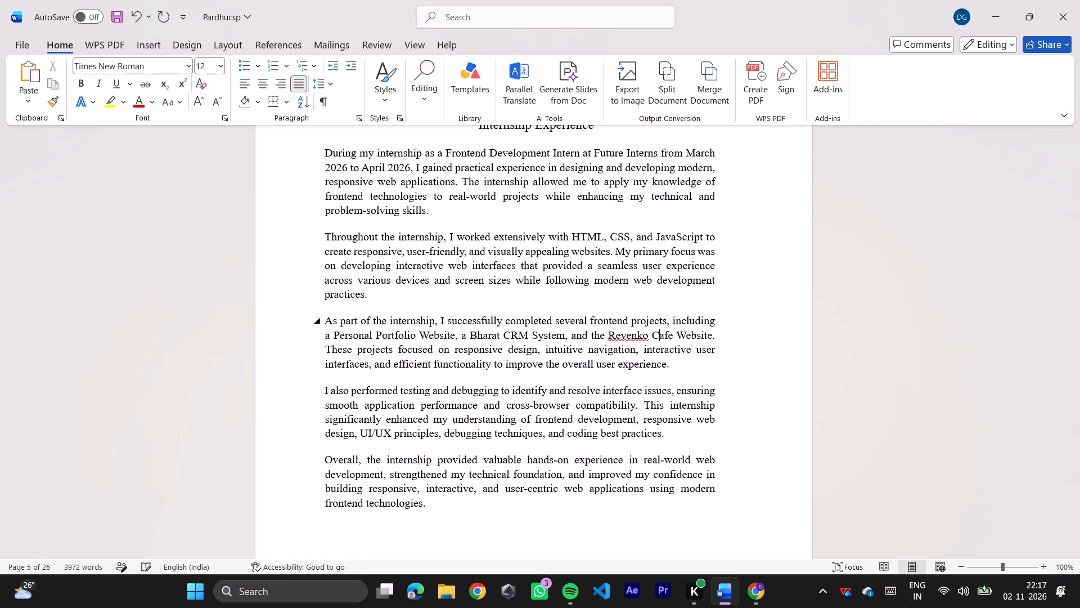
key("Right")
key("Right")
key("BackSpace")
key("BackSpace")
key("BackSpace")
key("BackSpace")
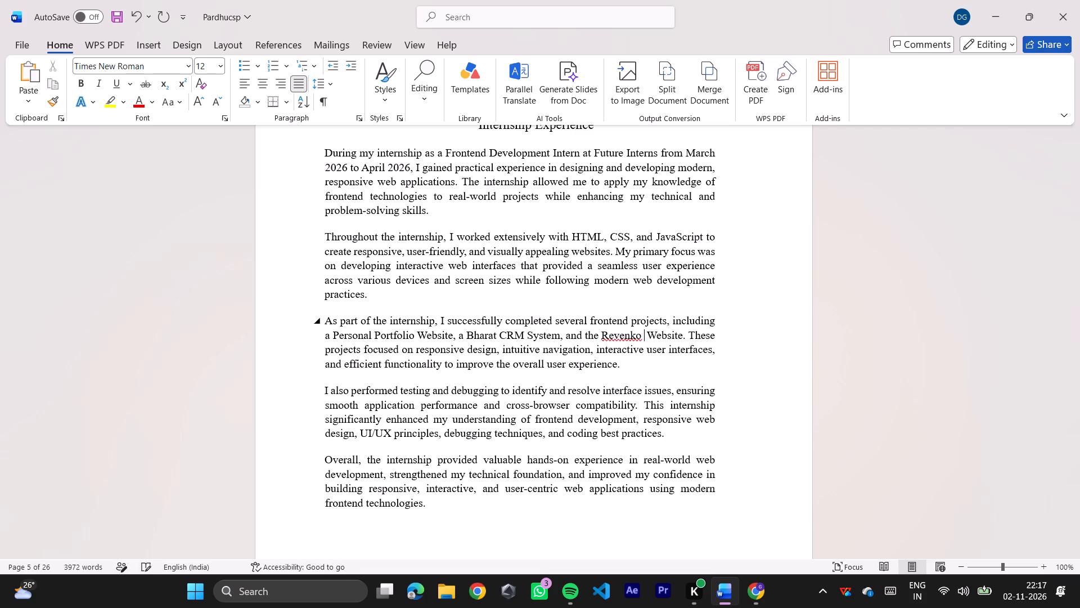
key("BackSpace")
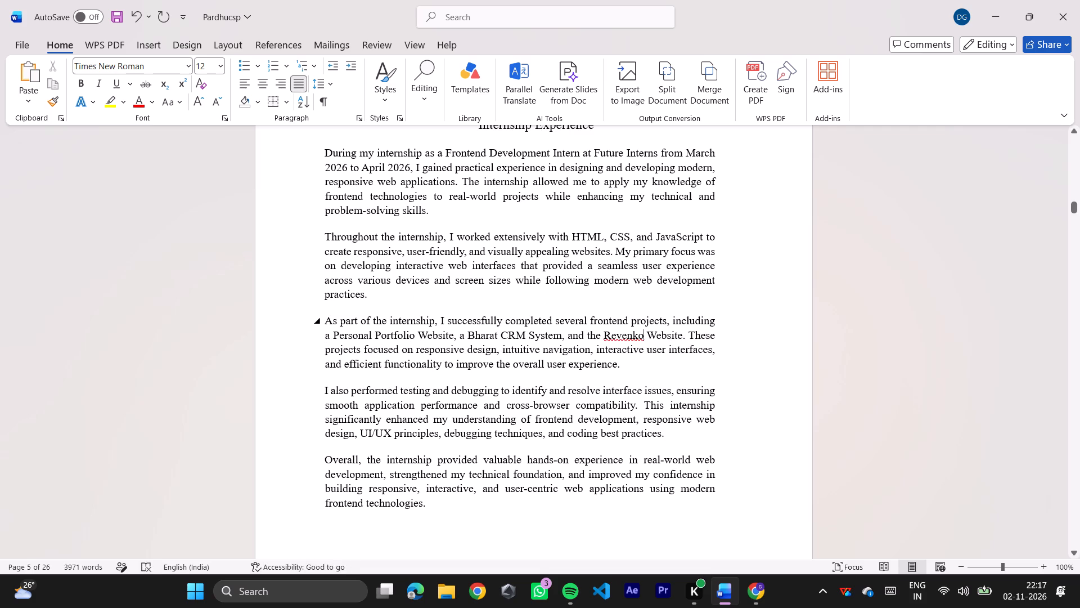
left_click(634, 364)
Review the rest of the Abstract and the Acknowledgements page for details that need changing.
scroll(490, 375, "down", 2)
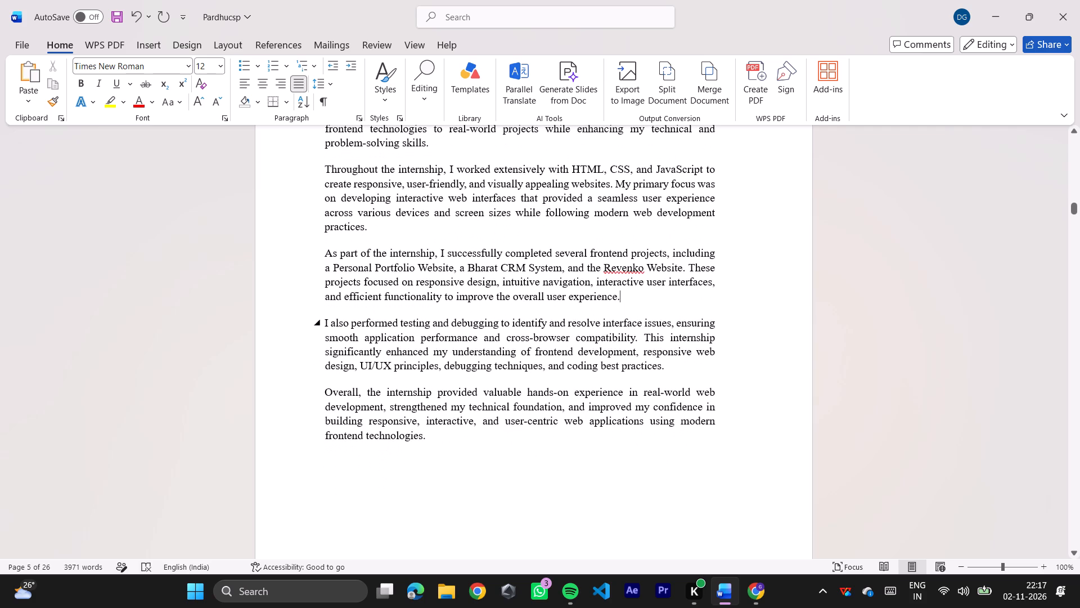
scroll(487, 375, "down", 1)
scroll(487, 374, "up", 5)
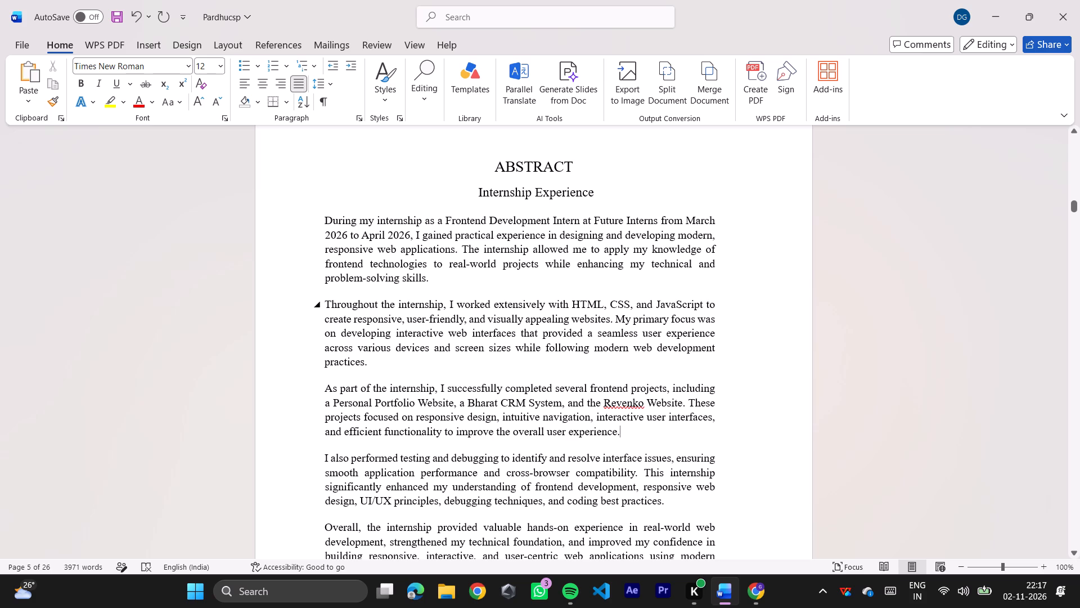
scroll(466, 368, "down", 19)
scroll(461, 378, "down", 3)
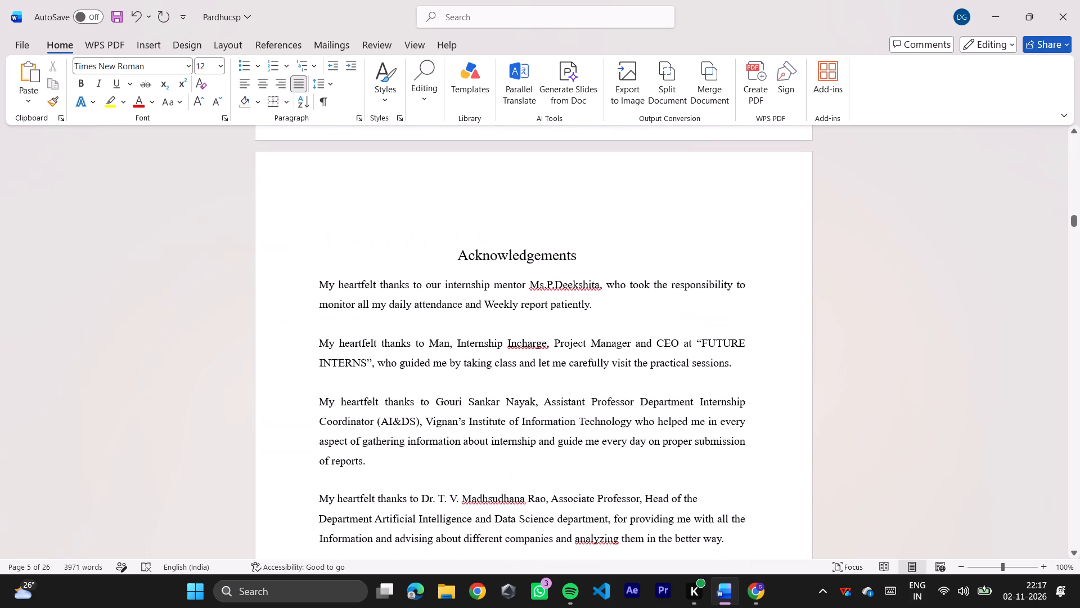
scroll(461, 378, "down", 4)
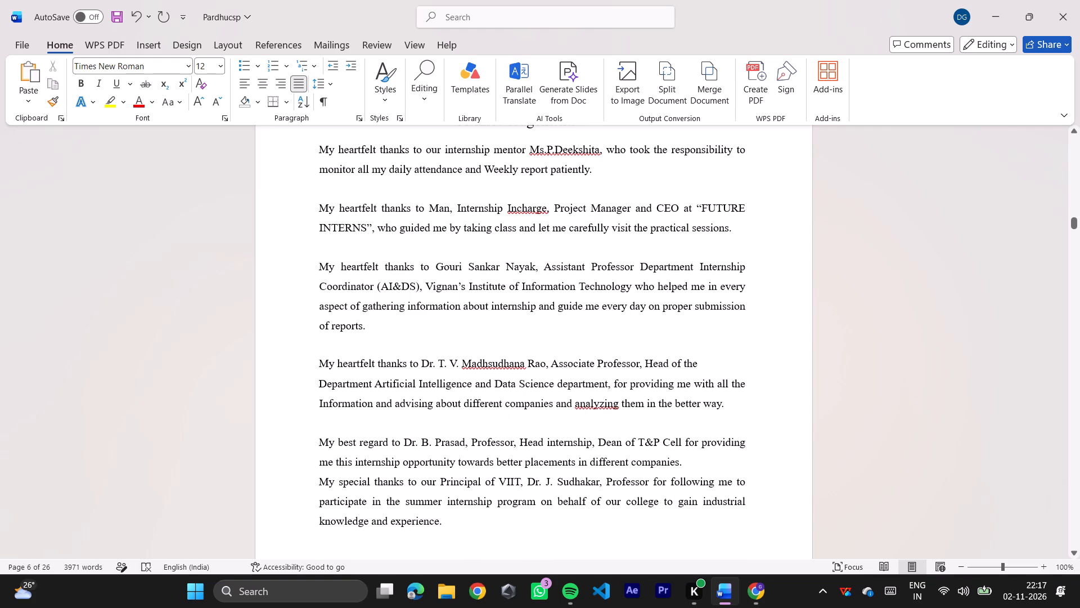
scroll(485, 260, "down", 6)
scroll(485, 270, "up", 3)
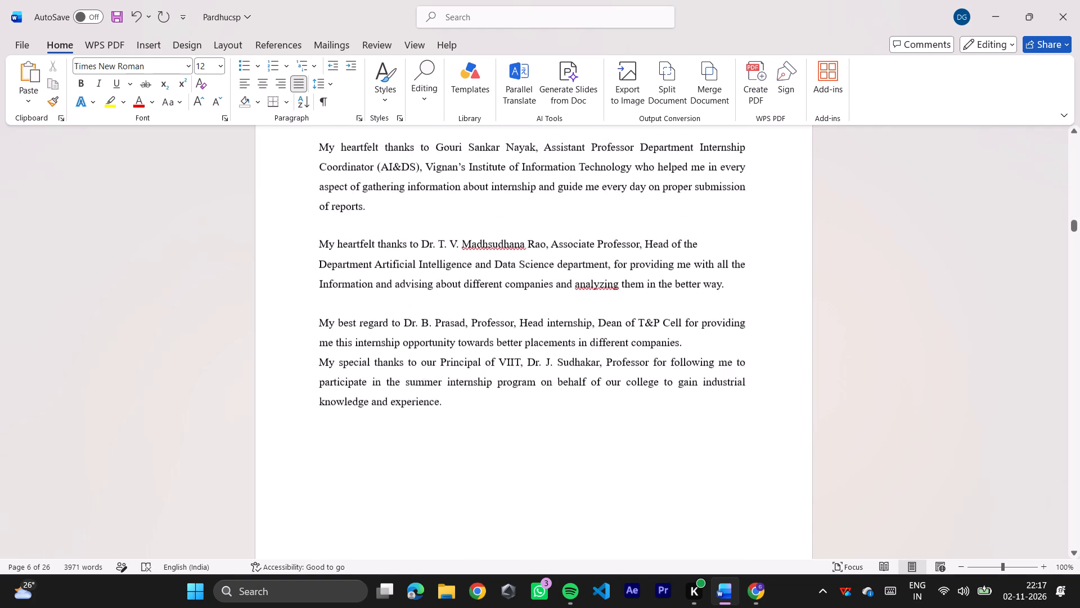
Replace "BeanVerse Café" with "Revenko" in the Executive Summary's projects paragraph, checking the spelling against the GitHub repository list in Chrome.
scroll(486, 270, "up", 6)
scroll(486, 270, "down", 4)
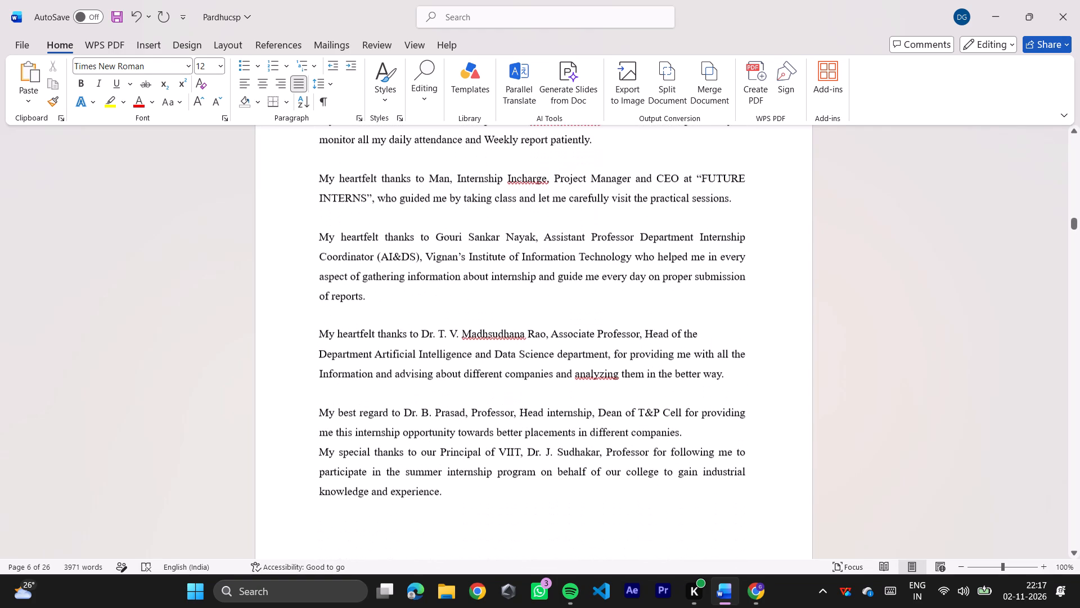
scroll(486, 270, "down", 20)
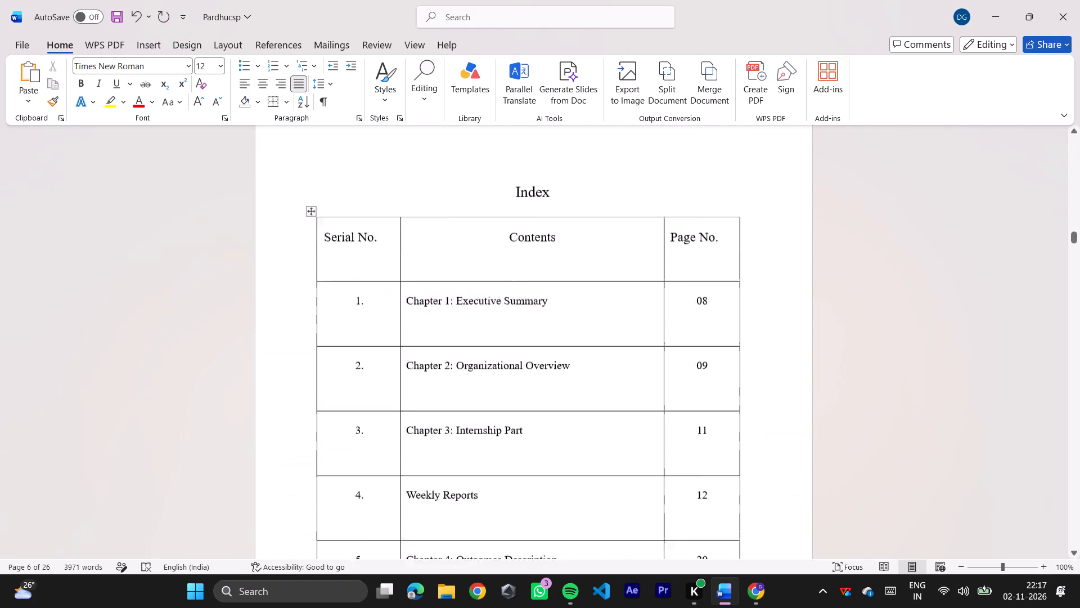
scroll(486, 262, "down", 20)
scroll(486, 262, "down", 7)
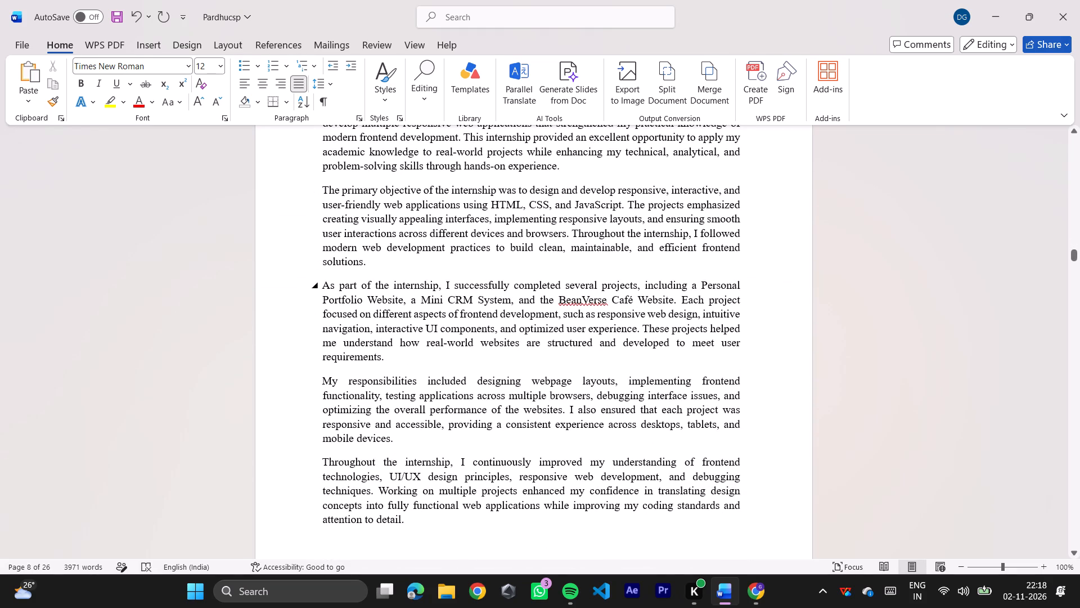
left_click_drag(632, 303, 573, 297)
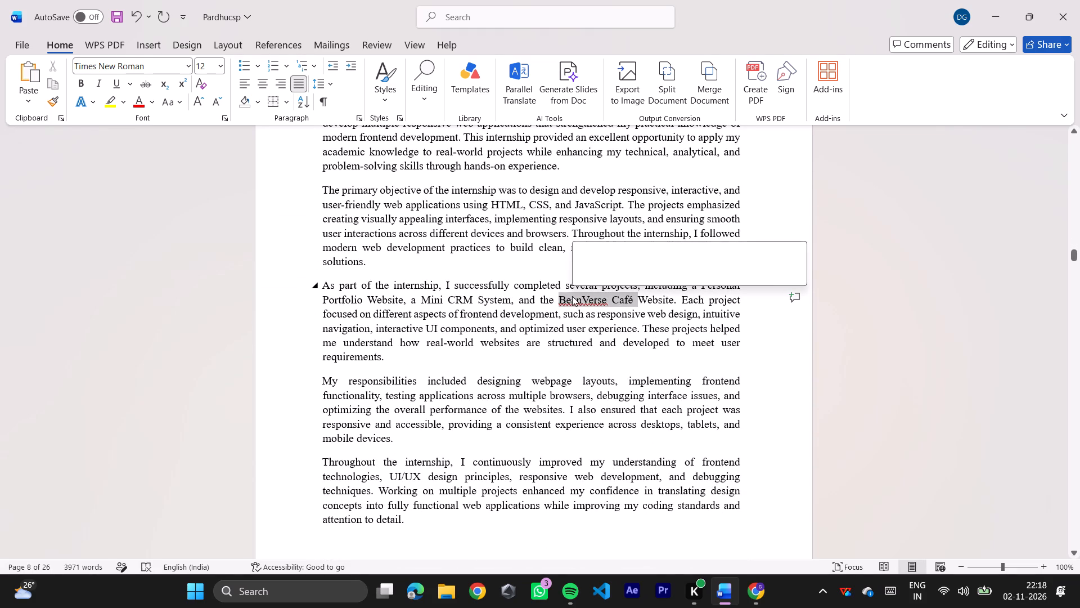
key("BackSpace")
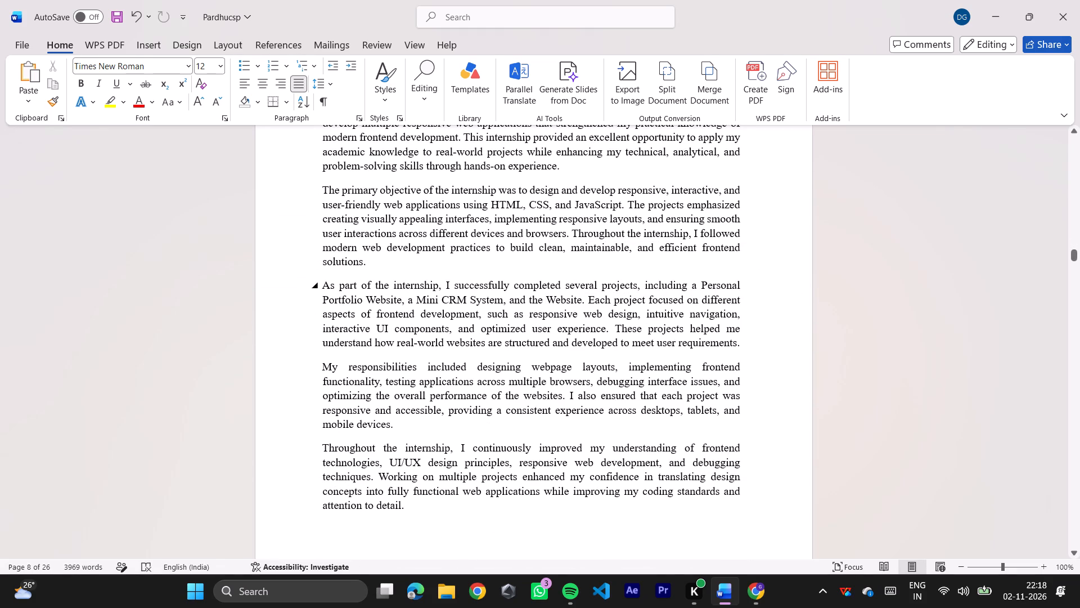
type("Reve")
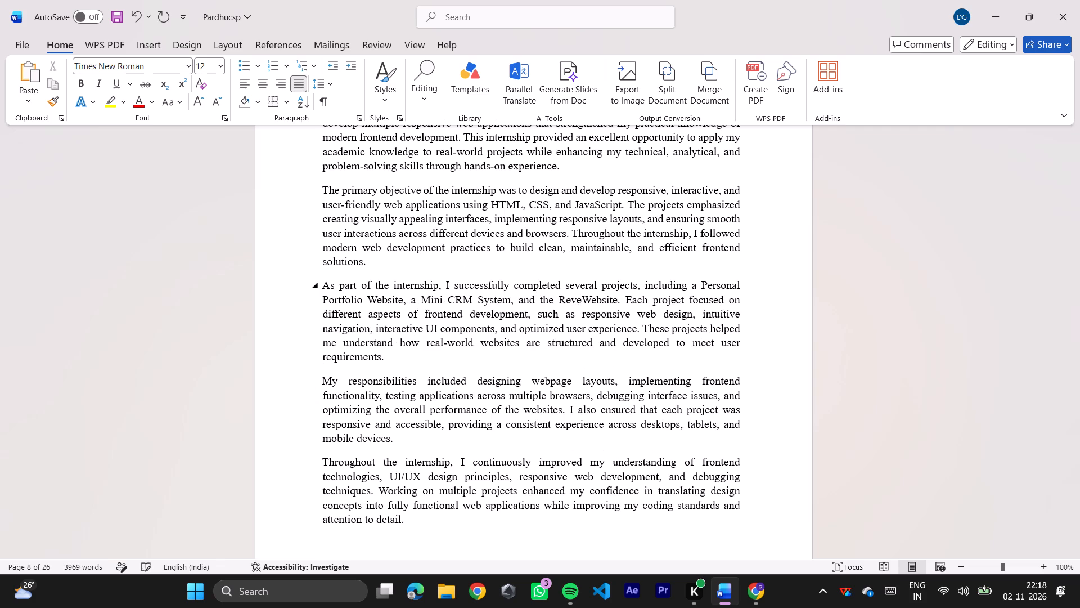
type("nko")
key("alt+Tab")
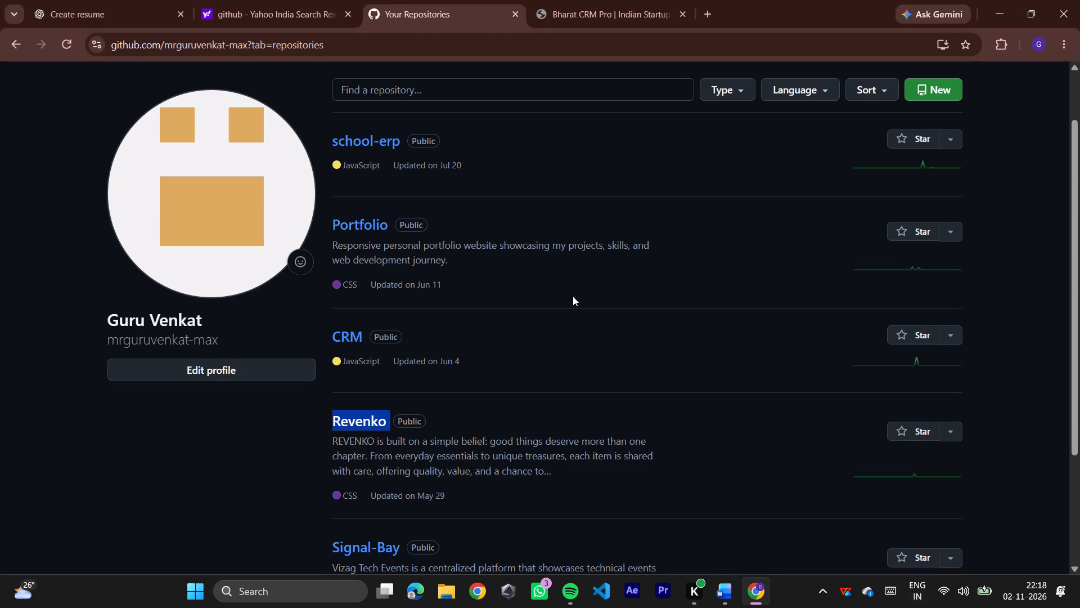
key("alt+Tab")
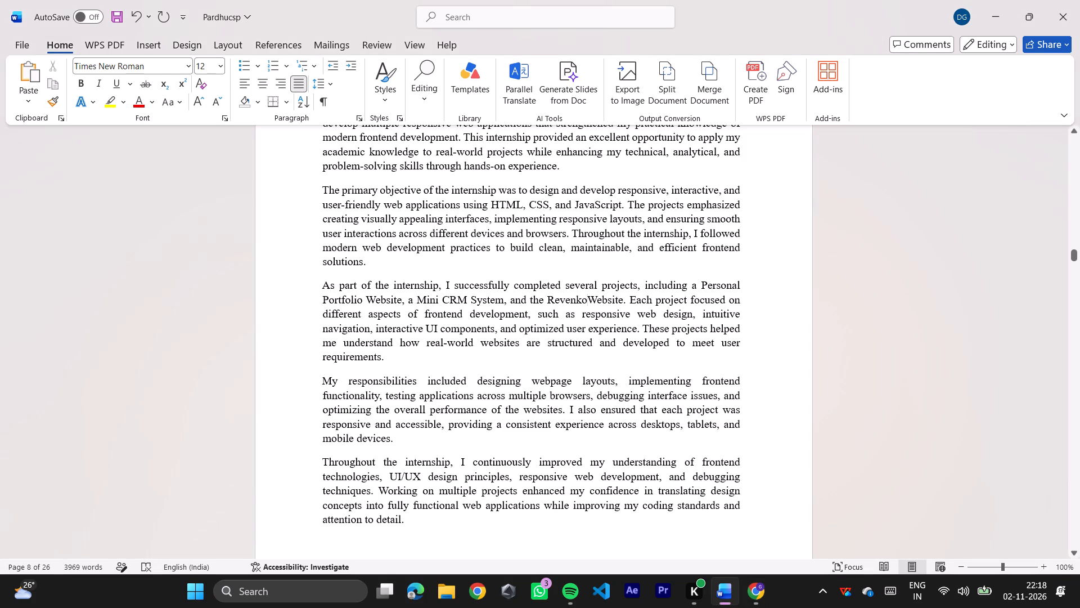
Replace "Mini" with "Bharat" before "CRM System" in the Executive Summary's projects paragraph, checking the name on the CRM site in Chrome.
left_click(438, 298)
key("BackSpace")
key("BackSpace")
key("BackSpace")
key("BackSpace")
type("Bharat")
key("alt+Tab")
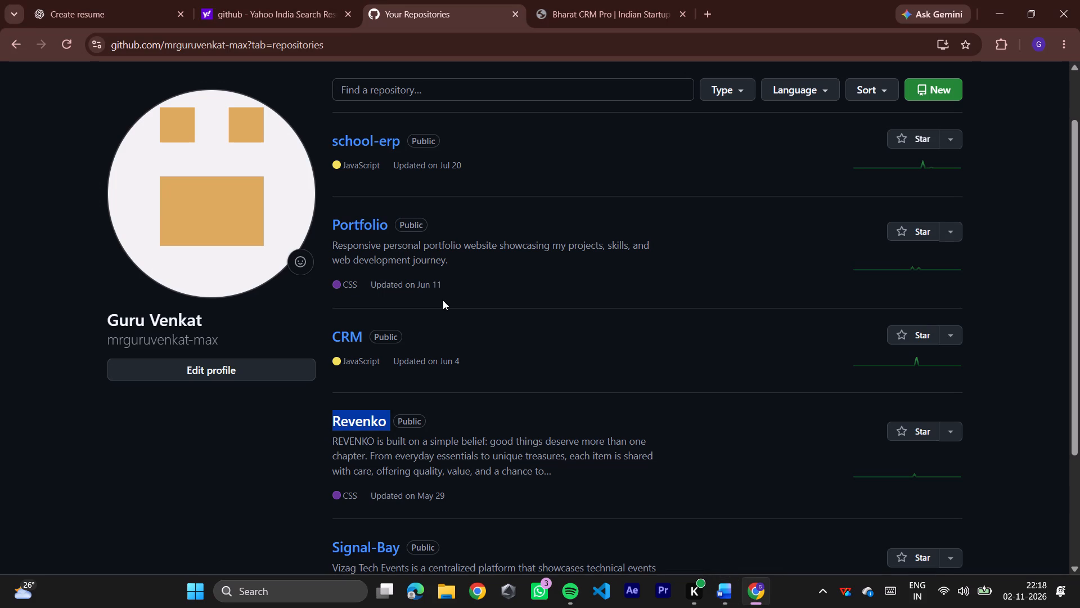
left_click(571, 0)
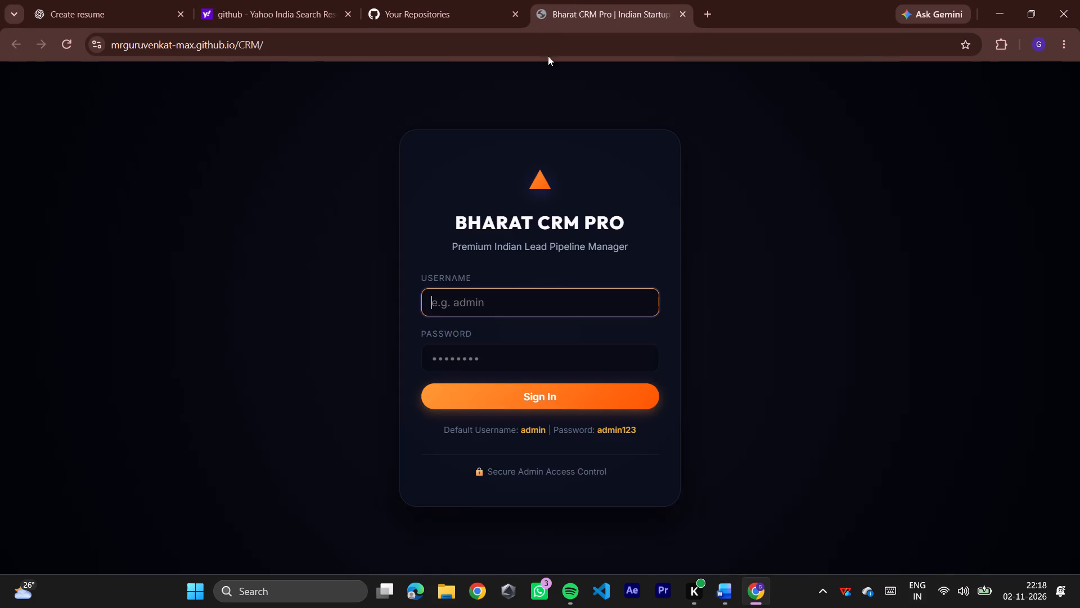
key("alt+Tab")
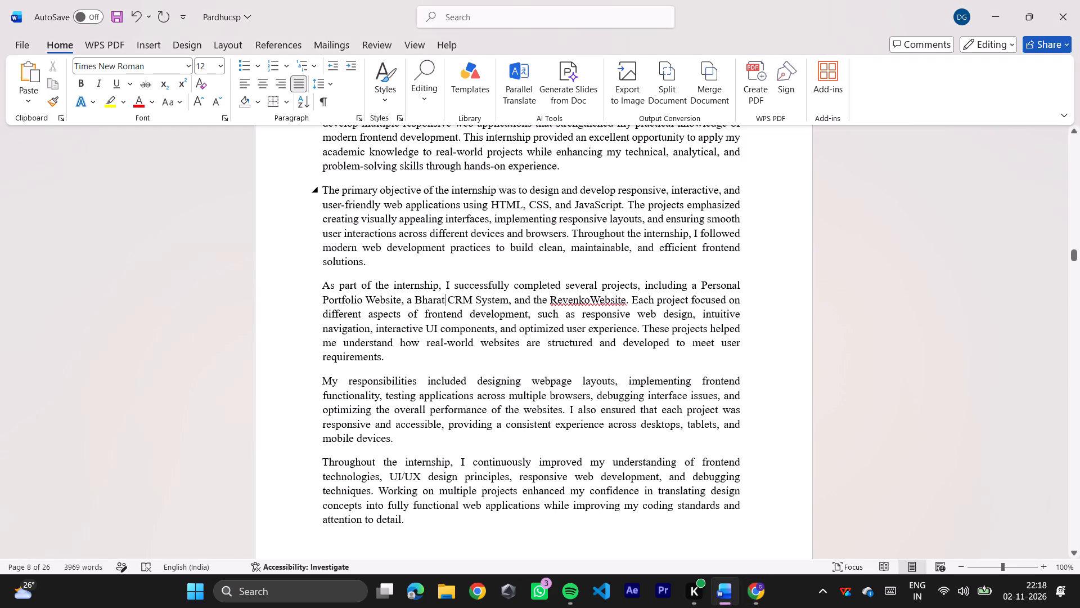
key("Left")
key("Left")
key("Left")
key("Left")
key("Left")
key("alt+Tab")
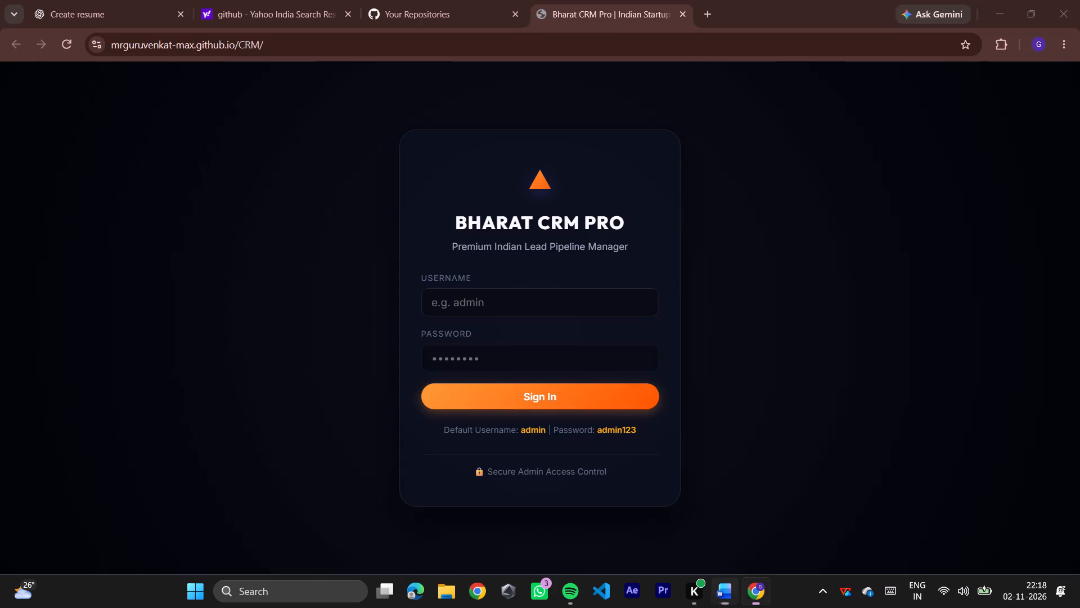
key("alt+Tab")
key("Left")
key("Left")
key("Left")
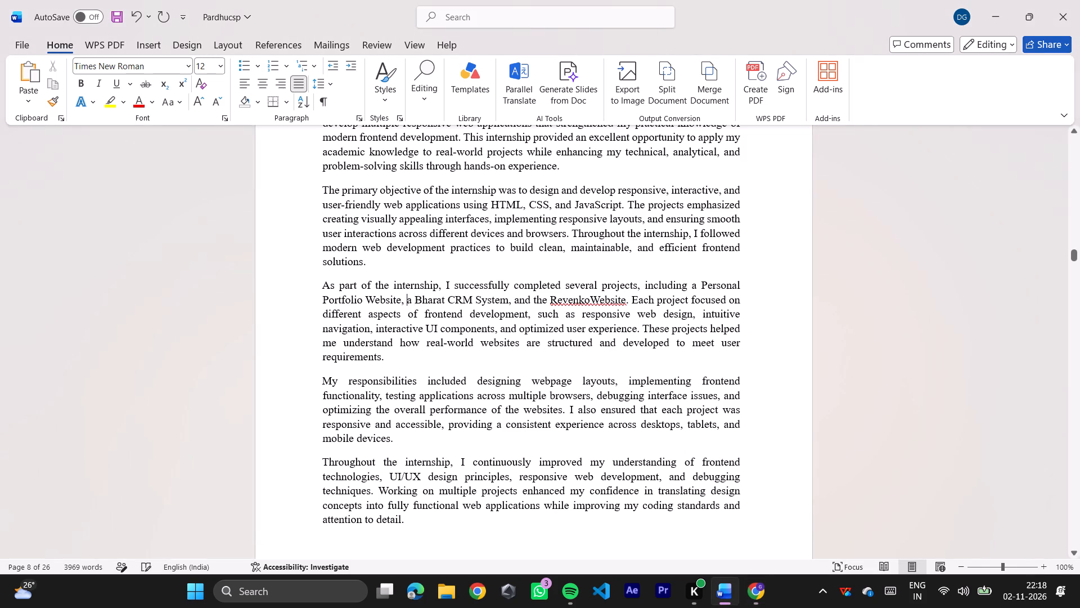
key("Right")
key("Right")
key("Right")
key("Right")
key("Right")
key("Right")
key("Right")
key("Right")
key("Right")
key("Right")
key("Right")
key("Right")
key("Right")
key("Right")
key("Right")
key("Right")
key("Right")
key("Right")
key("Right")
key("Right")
Replace "Mini" with "Bharat" before "CRM System" in Chapter 2's Frontend Development Intern responsibilities paragraph.
scroll(459, 222, "down", 15)
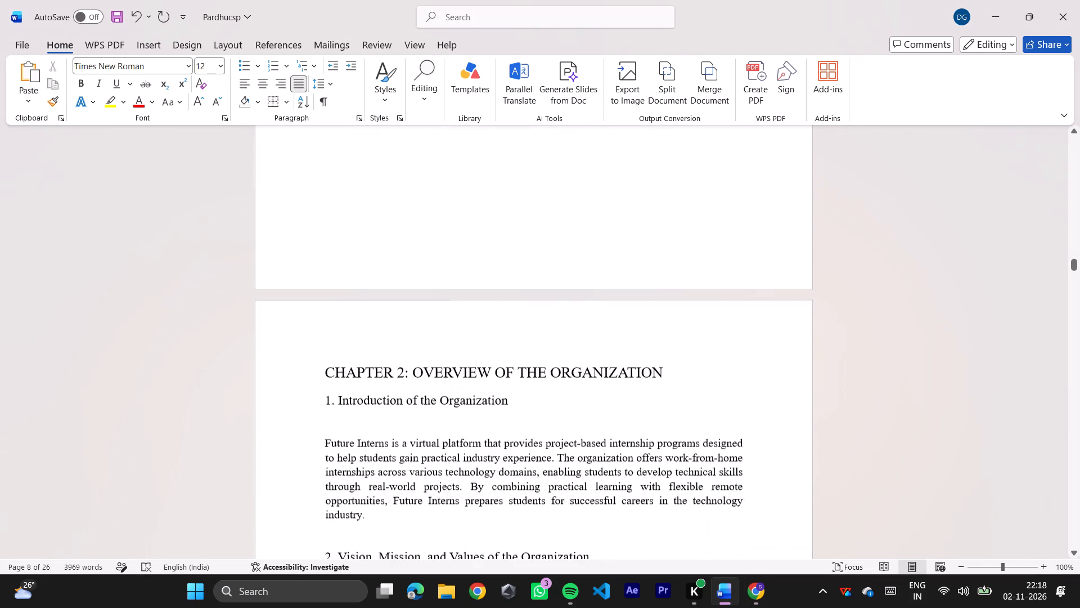
scroll(457, 229, "down", 8)
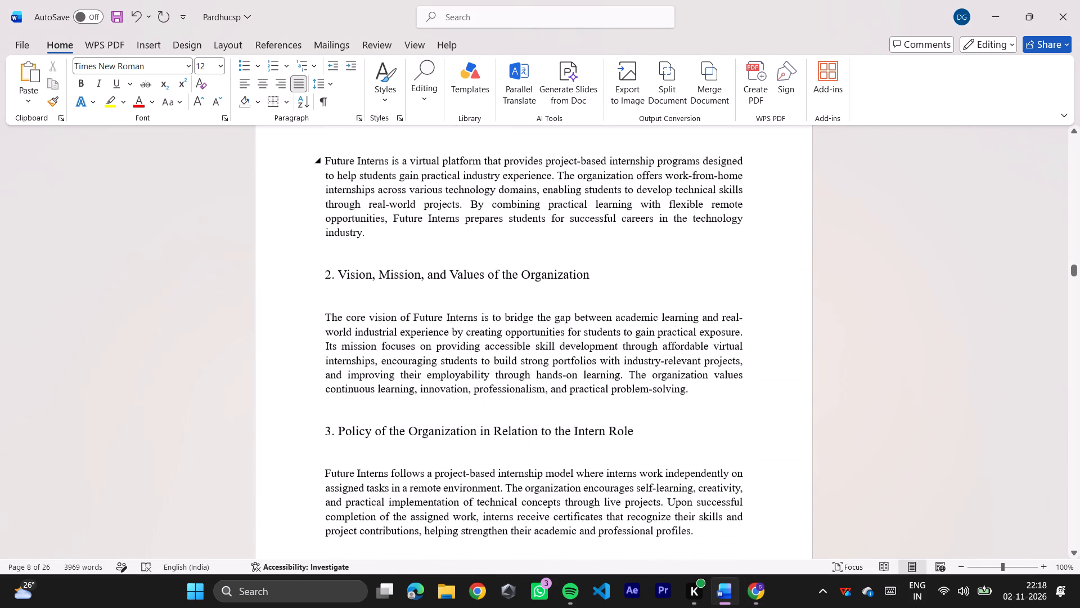
scroll(454, 231, "down", 18)
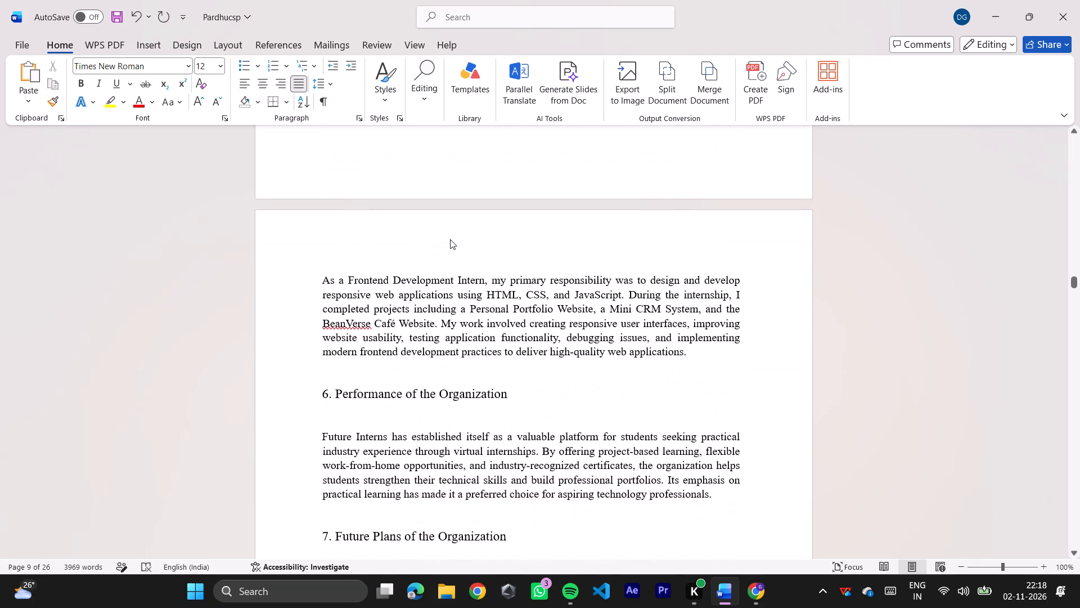
scroll(450, 239, "down", 2)
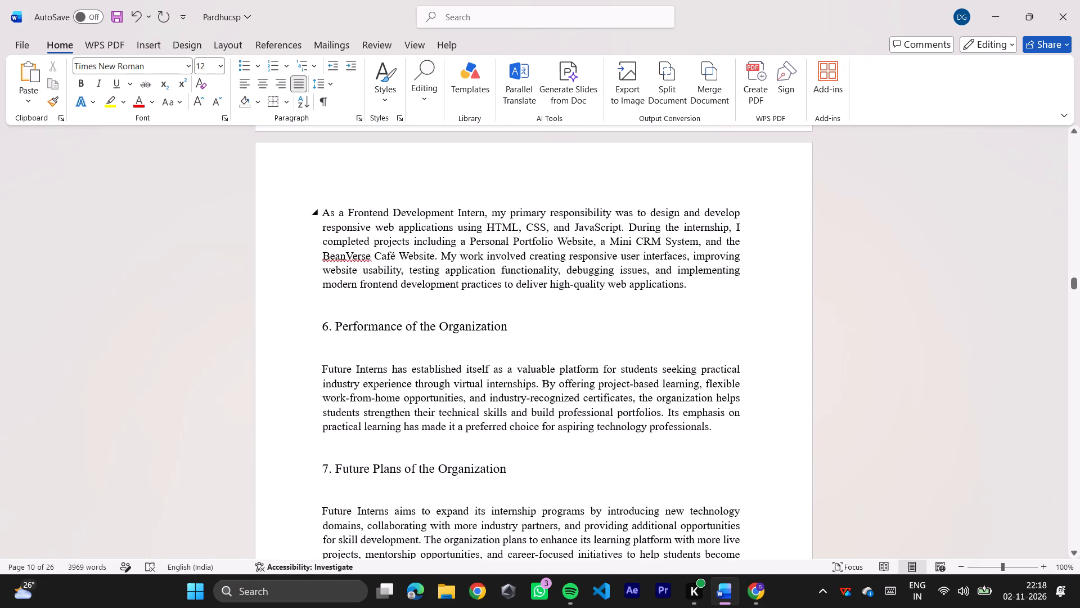
left_click(630, 242)
key("BackSpace")
key("BackSpace")
key("BackSpace")
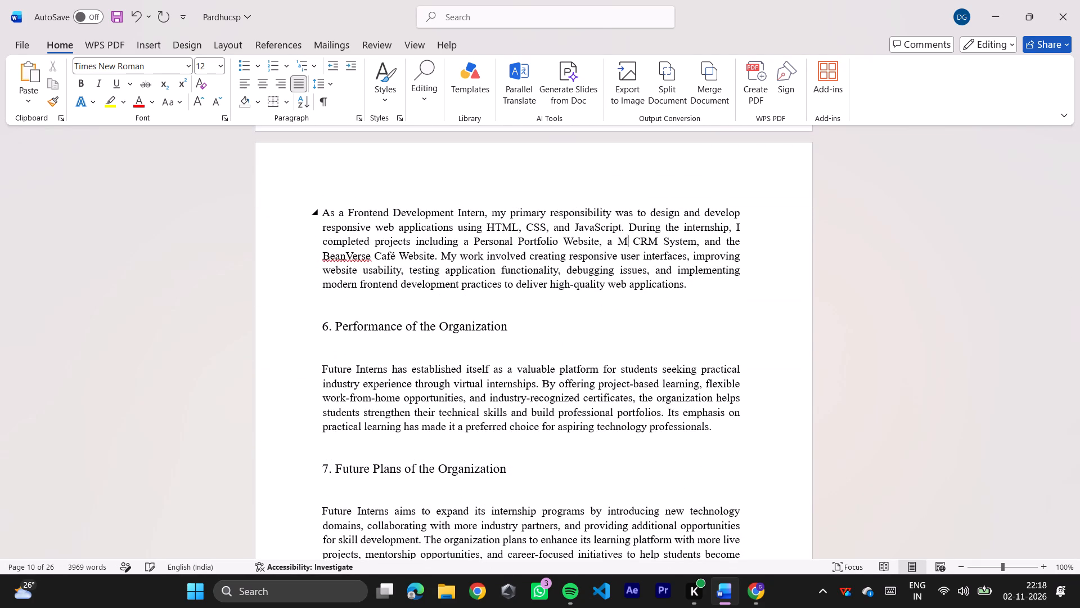
key("BackSpace")
key("BackSpace")
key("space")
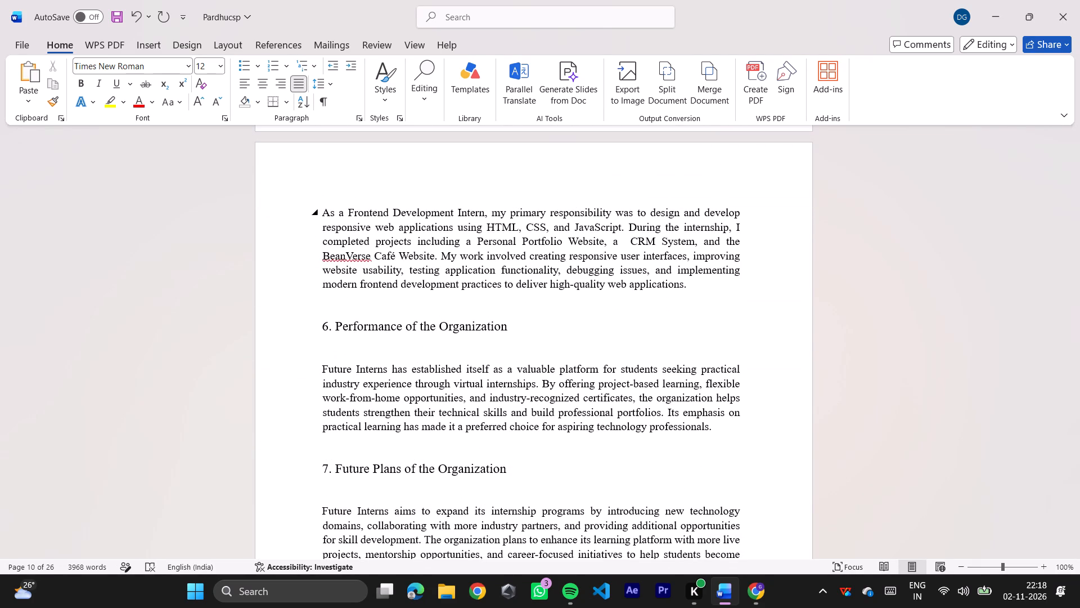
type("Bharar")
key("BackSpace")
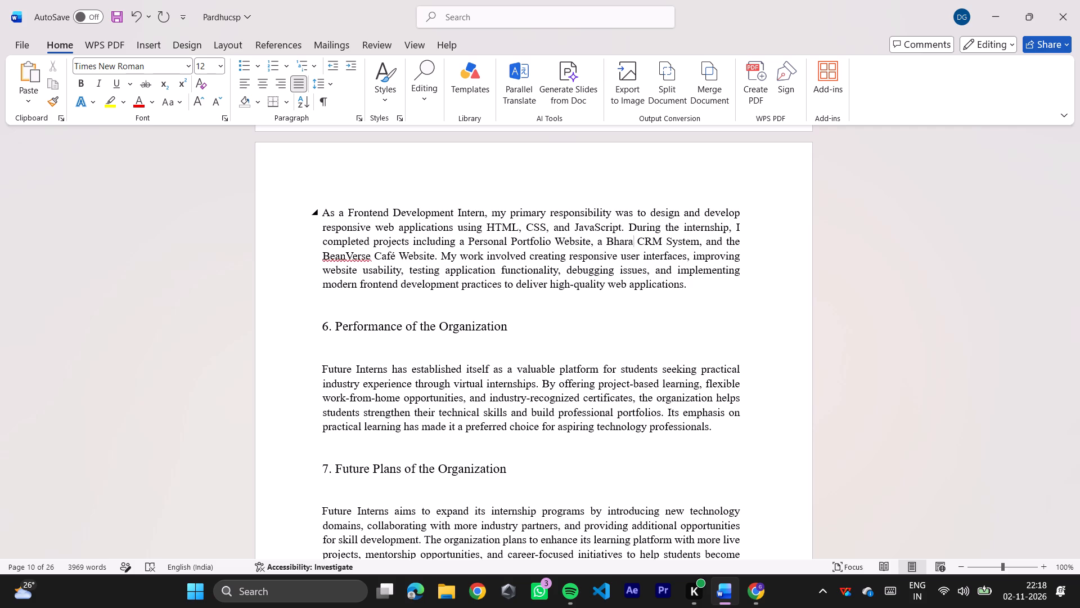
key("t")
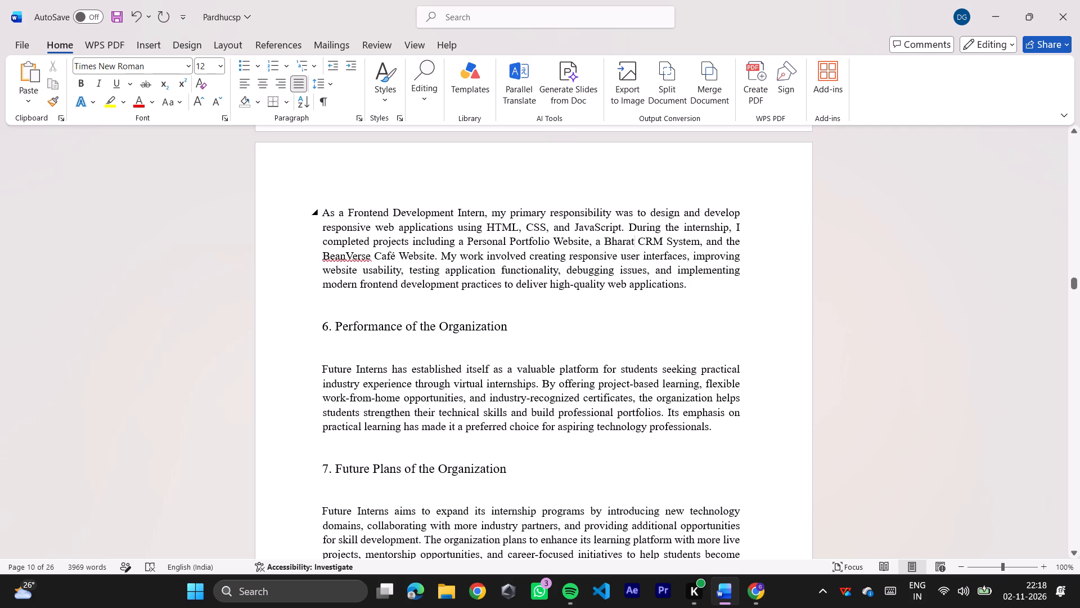
Replace "BeanVerse Café" with "Revenko" in Chapter 2's Frontend Development Intern responsibilities paragraph.
left_click_drag(394, 254, 297, 258)
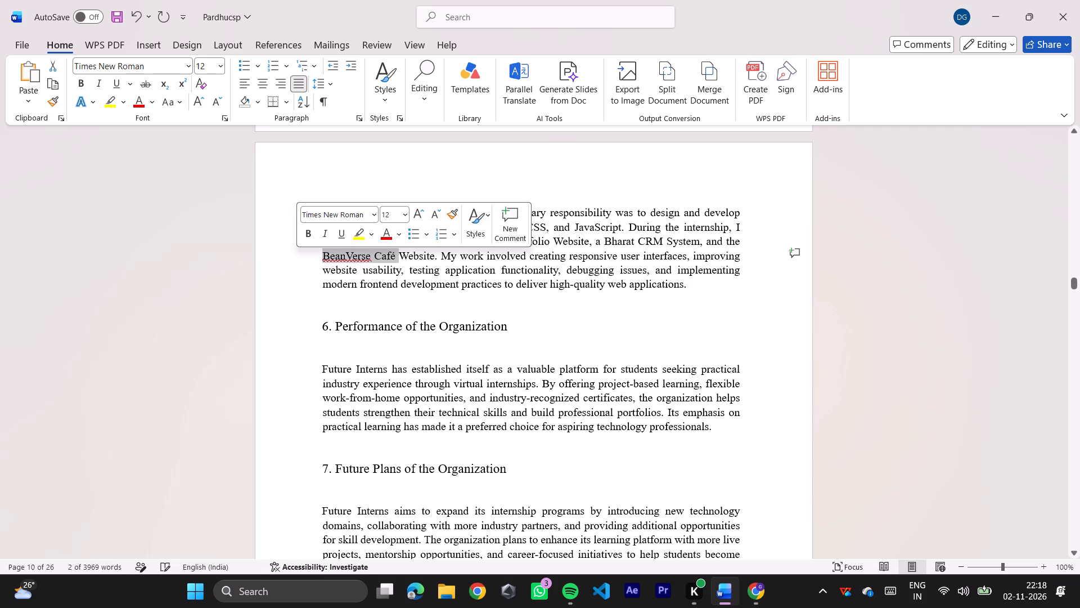
key("BackSpace")
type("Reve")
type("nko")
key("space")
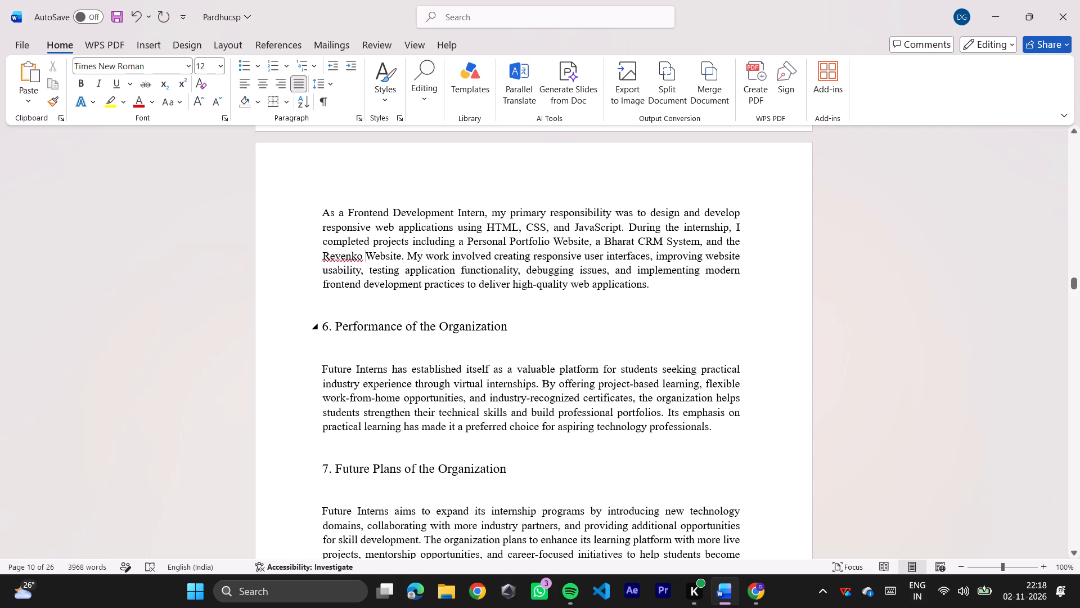
Replace "BeanVerse Café" with "Revenko" in the Project Details paragraph of Chapter 3.
scroll(486, 330, "down", 4)
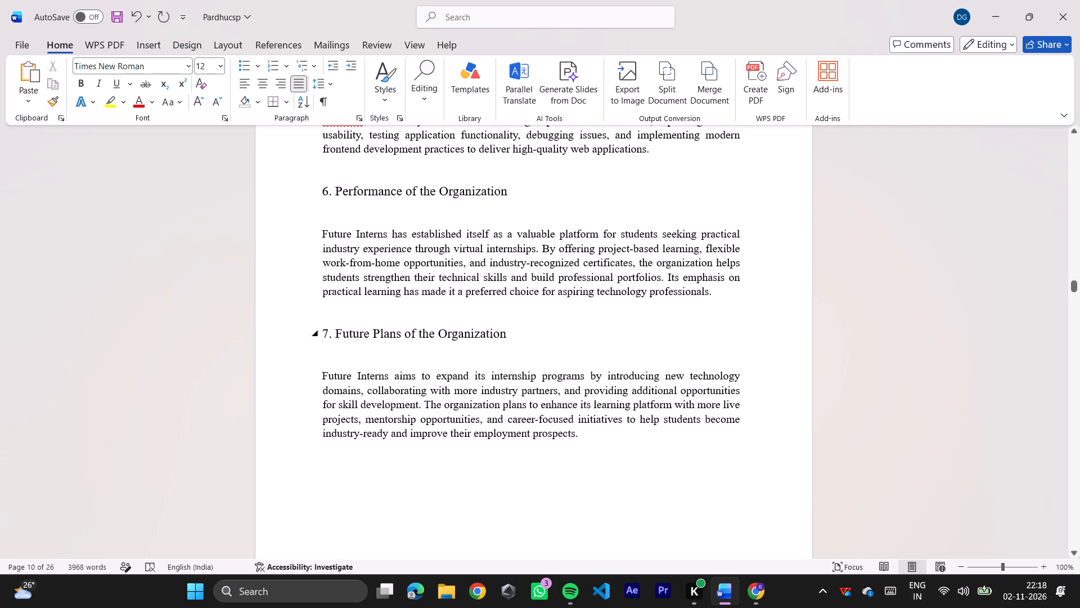
scroll(490, 363, "down", 19)
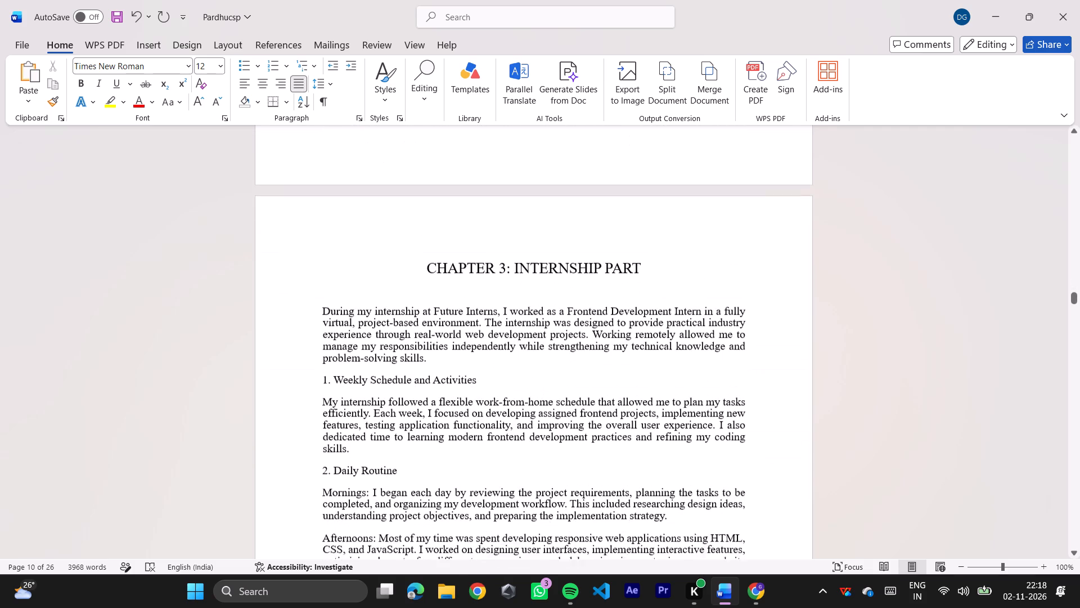
scroll(501, 387, "down", 3)
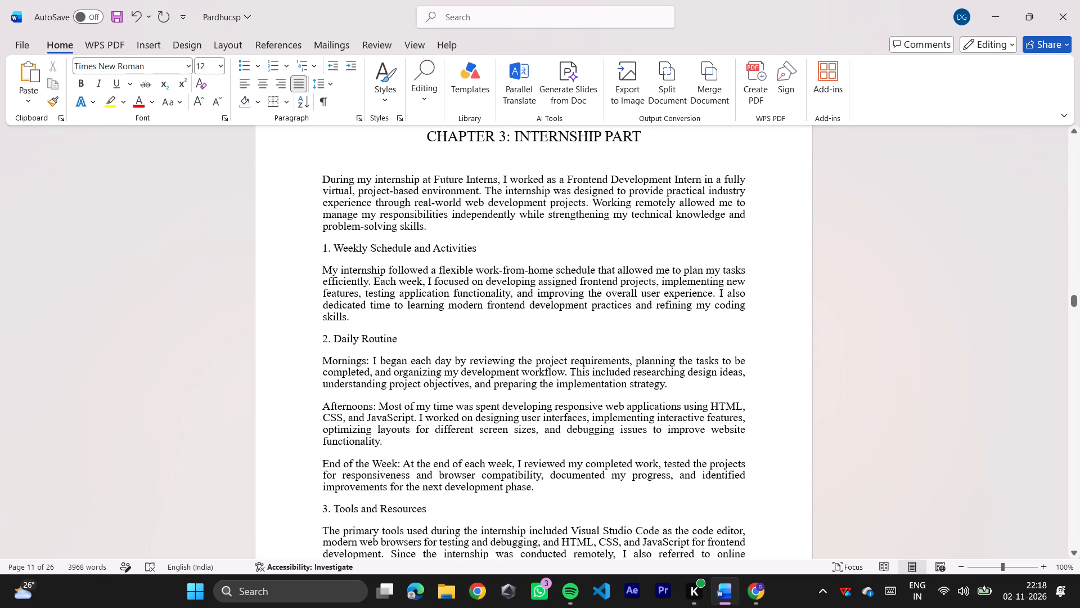
scroll(501, 387, "down", 8)
scroll(501, 387, "up", 2)
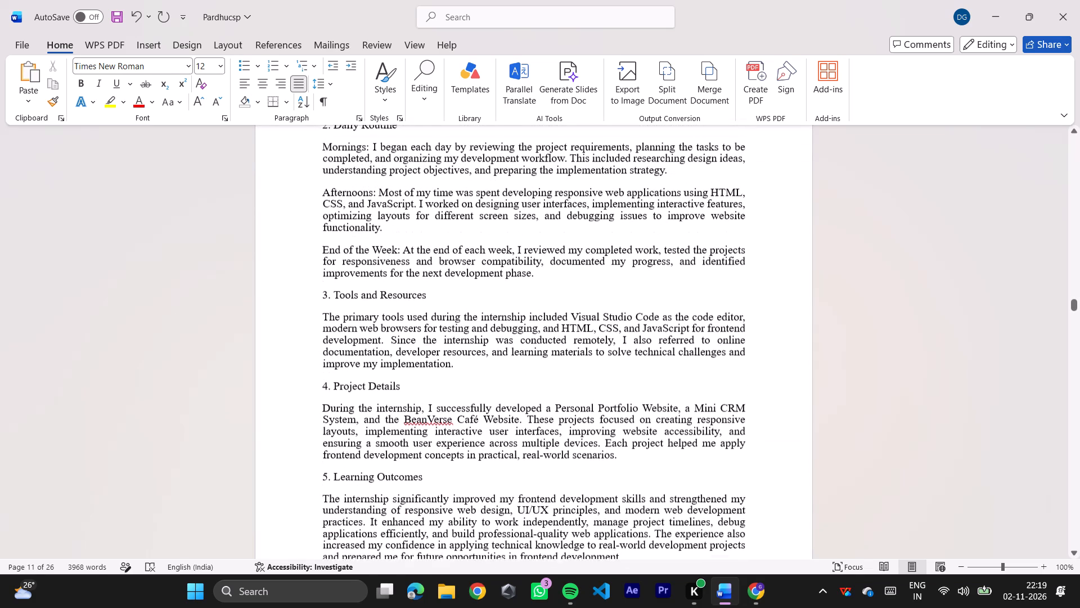
left_click_drag(480, 430, 453, 432)
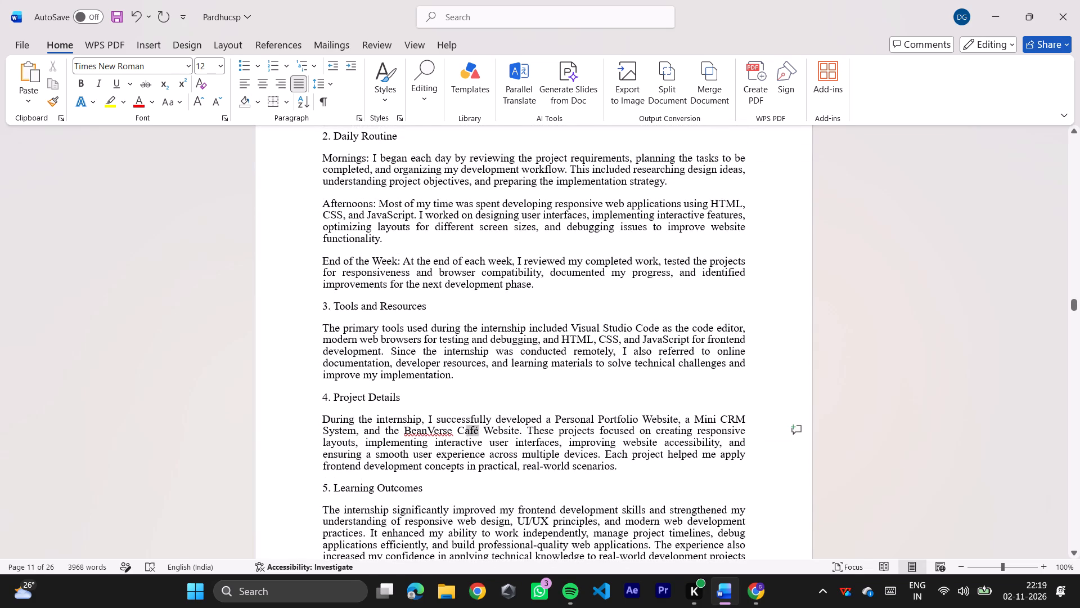
left_click_drag(453, 432, 416, 430)
key("BackSpace")
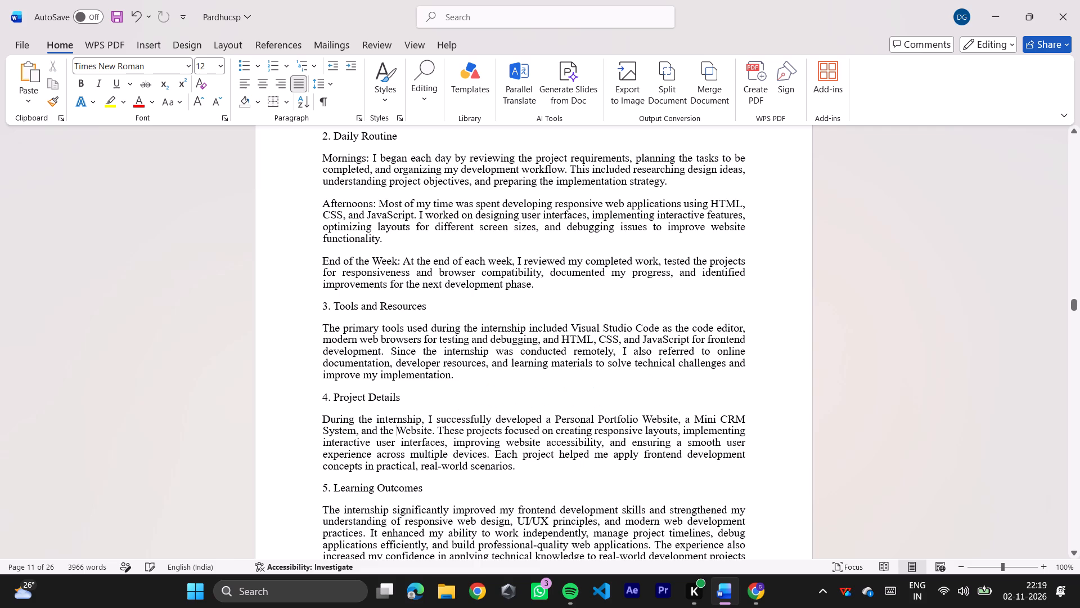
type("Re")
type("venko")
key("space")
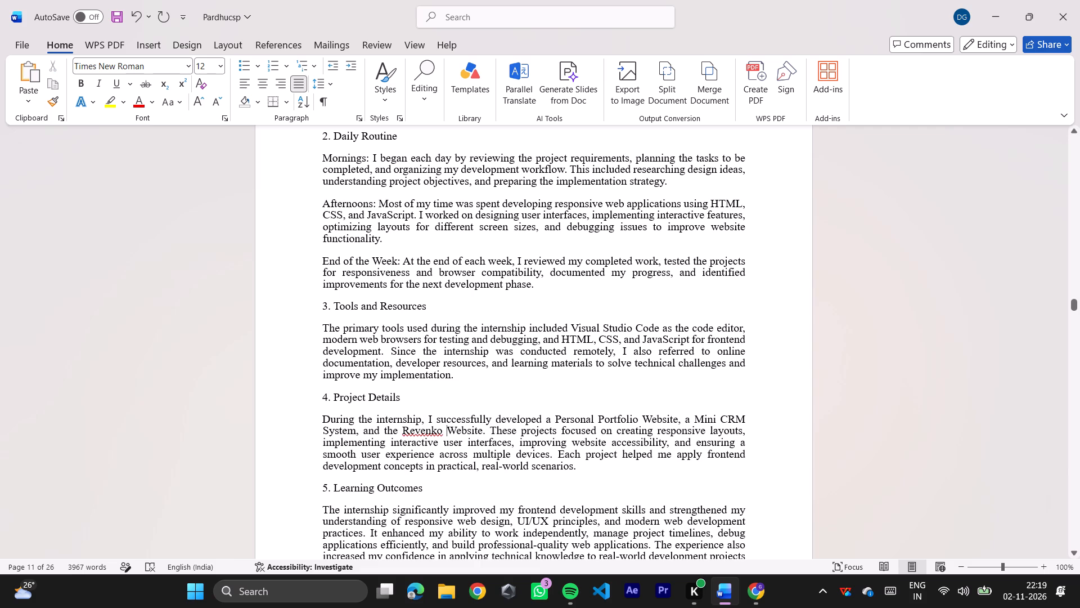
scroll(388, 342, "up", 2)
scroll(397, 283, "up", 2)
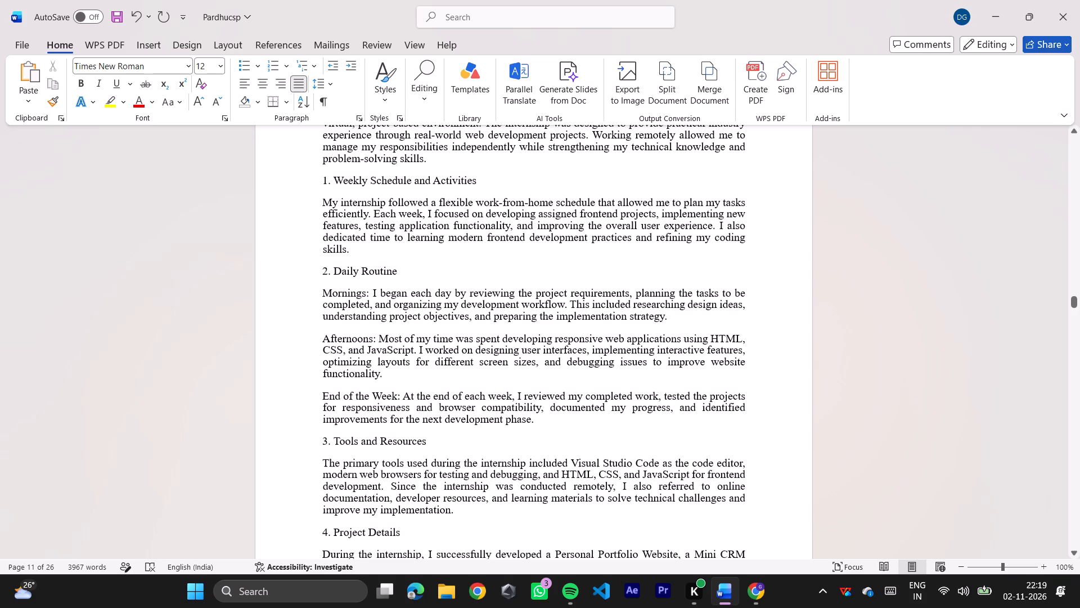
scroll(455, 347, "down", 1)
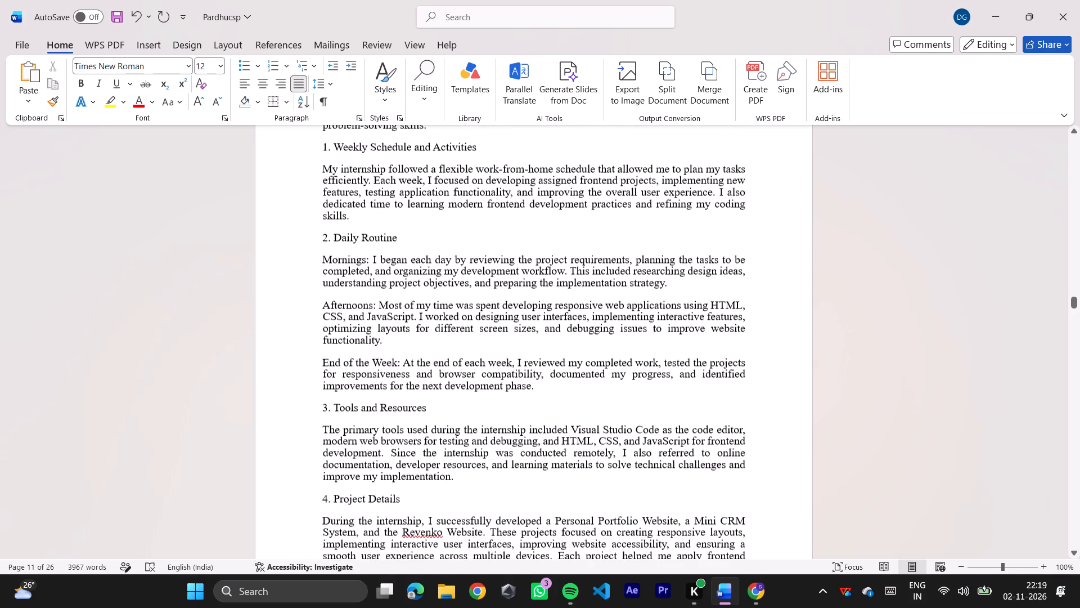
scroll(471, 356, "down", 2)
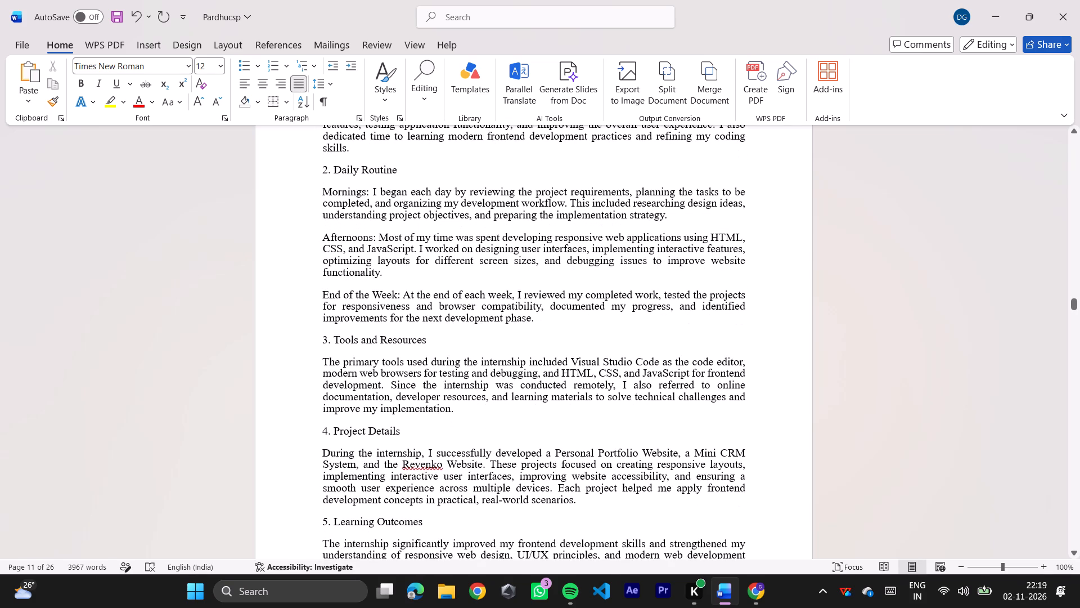
Replace "Mini" with "Bharat" before "CRM System" in the Project Details paragraph of Chapter 3.
left_click(717, 454)
key("BackSpace")
key("BackSpace")
key("BackSpace")
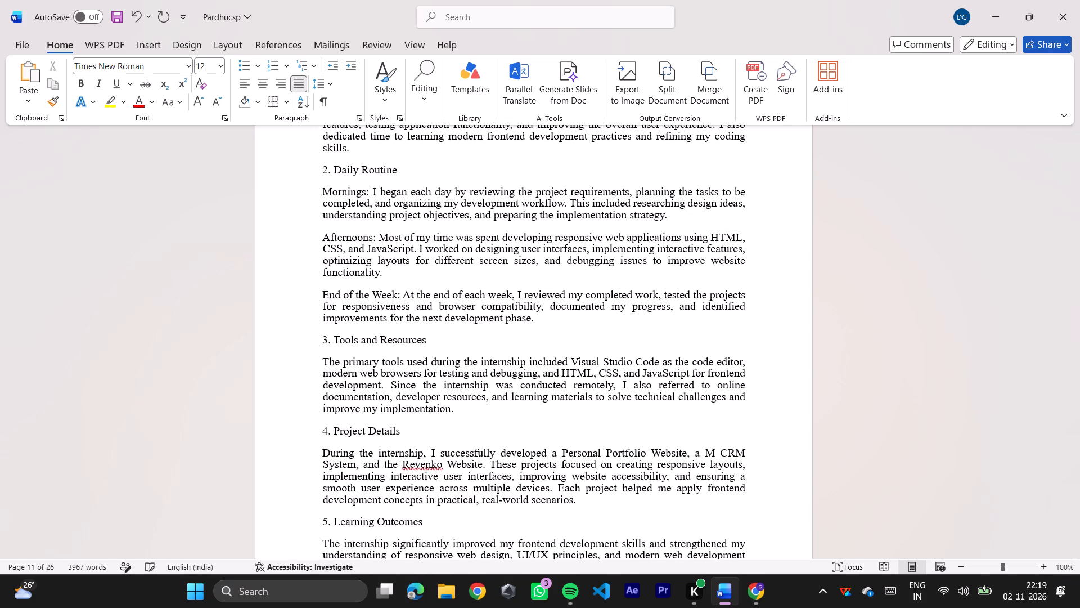
key("BackSpace")
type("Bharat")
Review the Learning Outcomes, the Week 1 activity log and weekly report, and the Week 2 activity log for old project names.
scroll(690, 478, "down", 4)
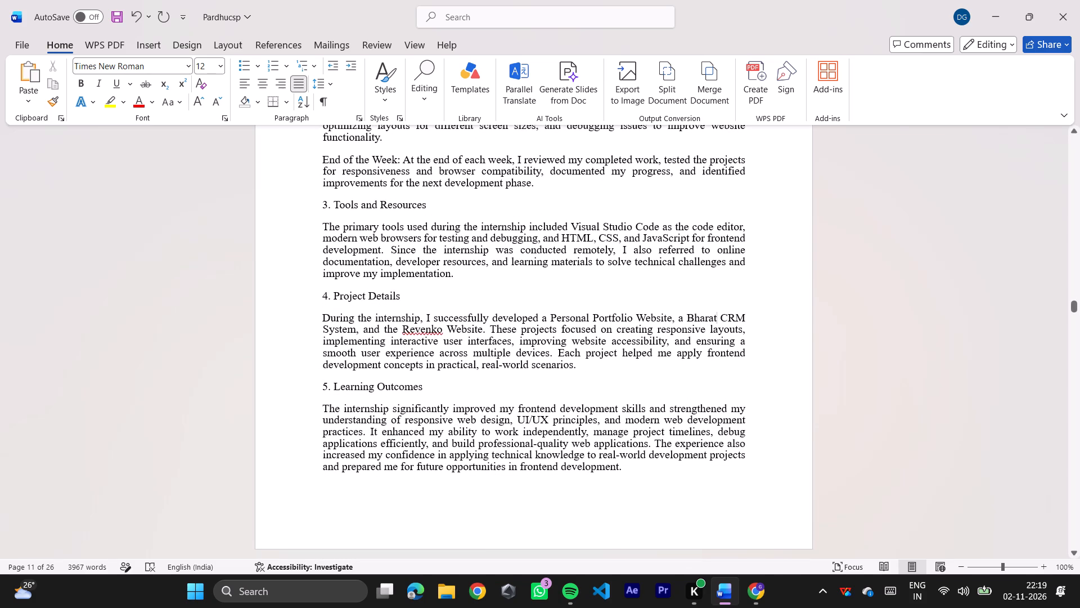
left_click(611, 473)
left_click(627, 472)
scroll(570, 485, "down", 4)
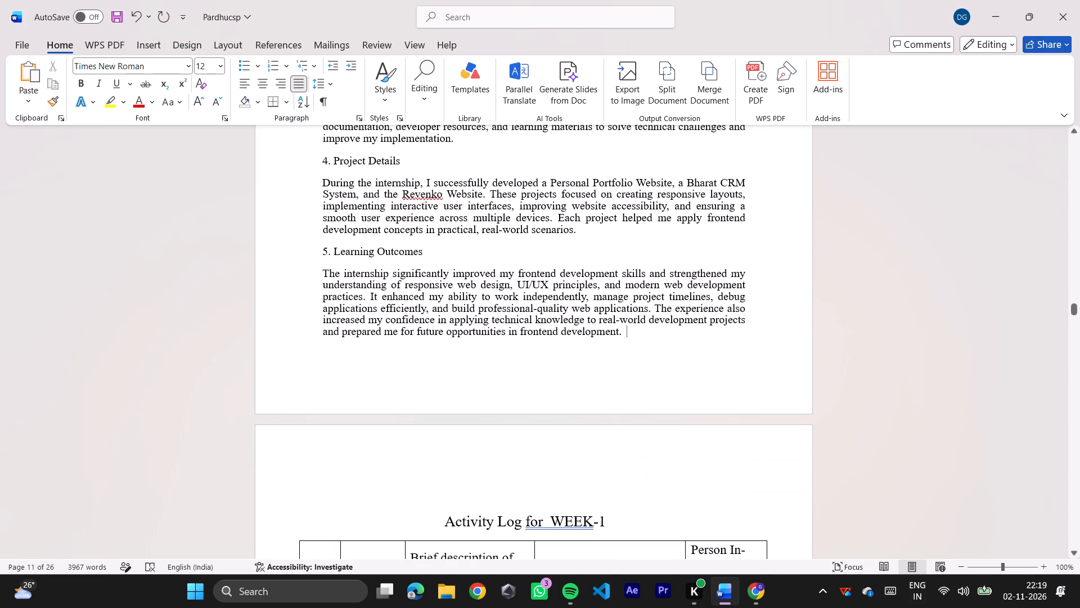
scroll(564, 489, "down", 7)
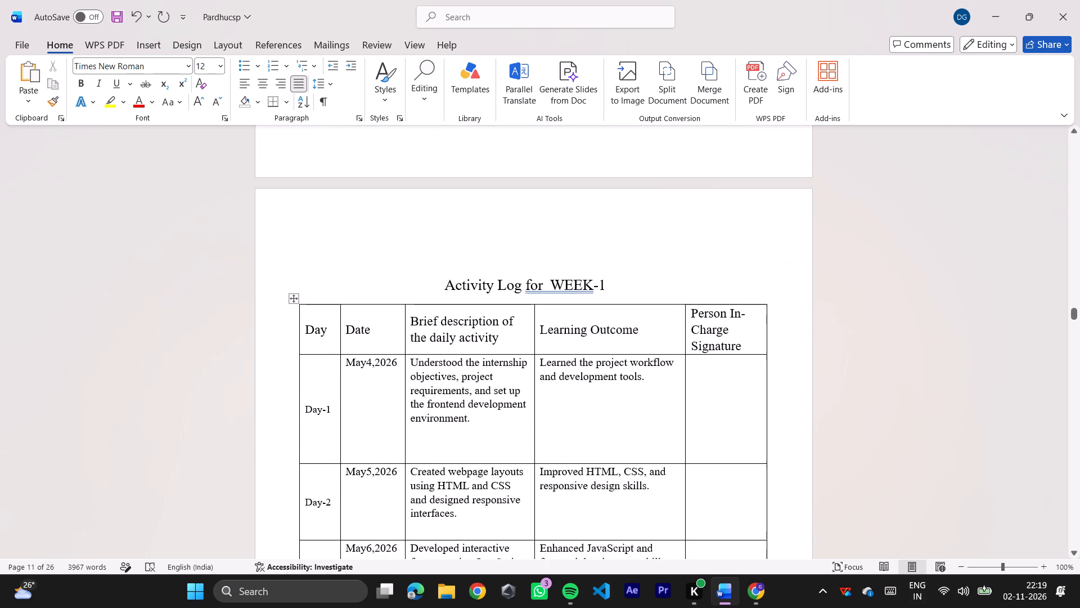
scroll(563, 490, "down", 5)
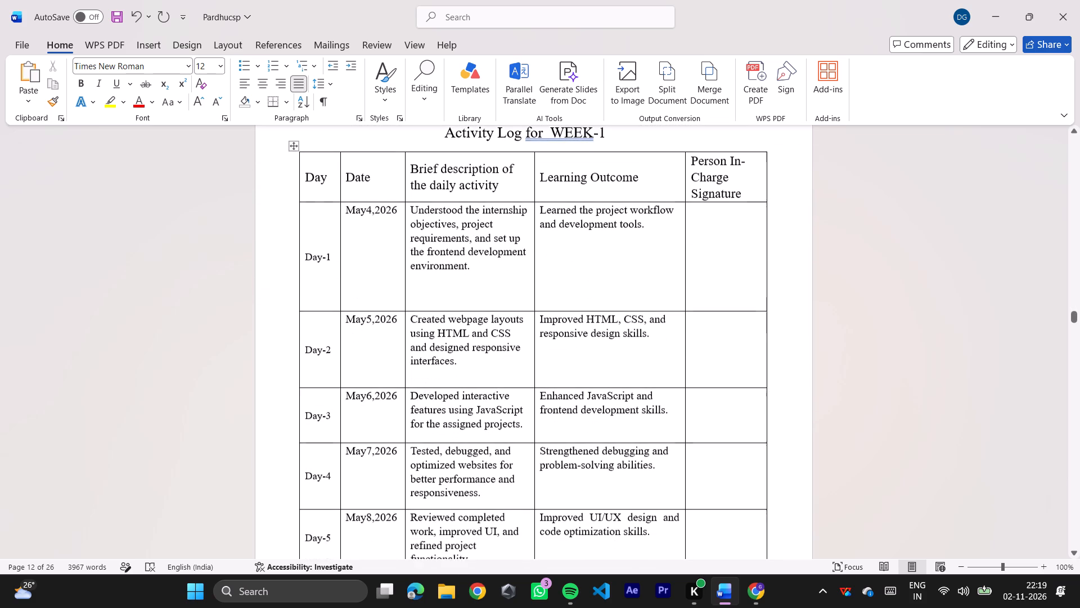
scroll(563, 490, "down", 4)
scroll(563, 490, "up", 3)
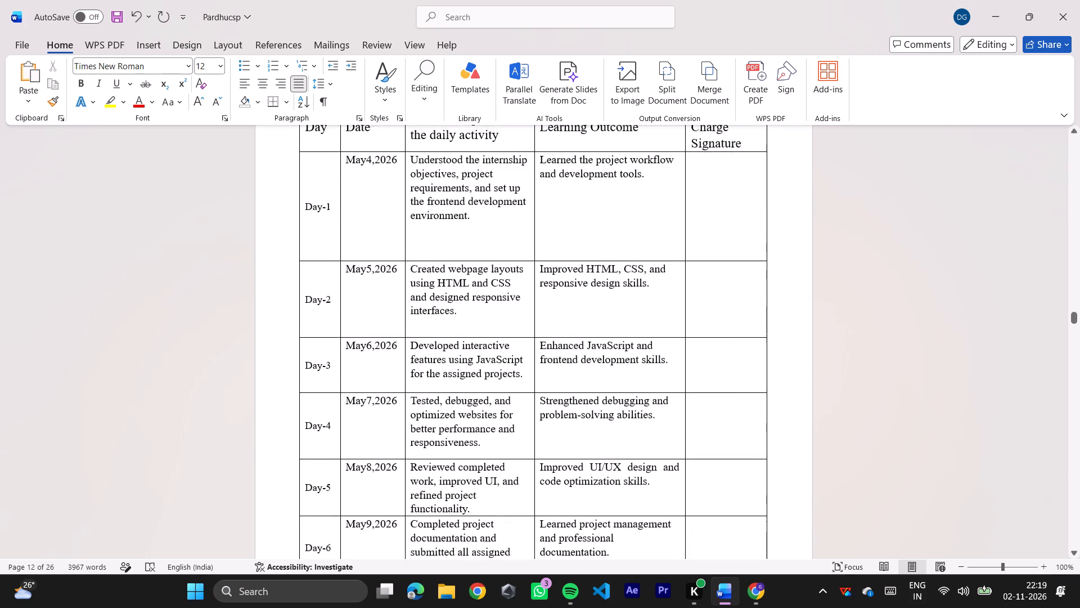
scroll(563, 490, "down", 10)
scroll(562, 492, "down", 11)
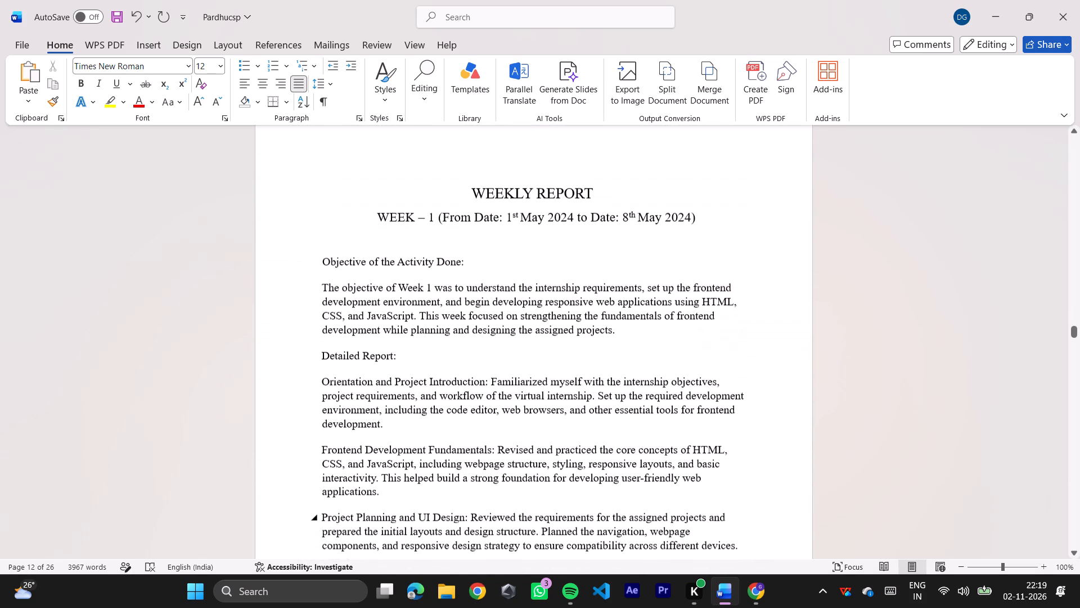
scroll(562, 490, "down", 10)
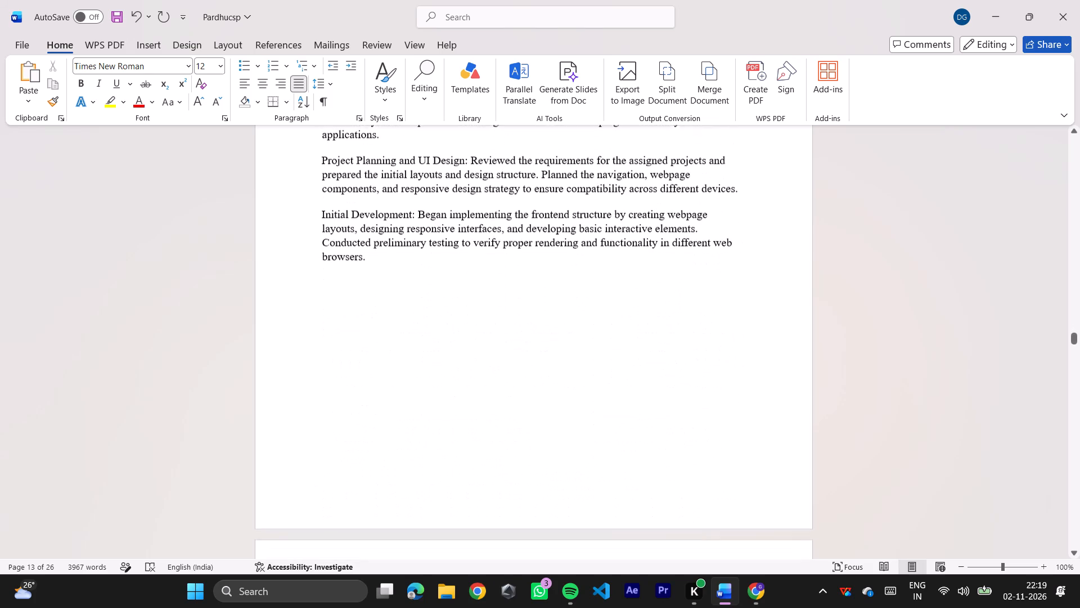
scroll(561, 490, "up", 9)
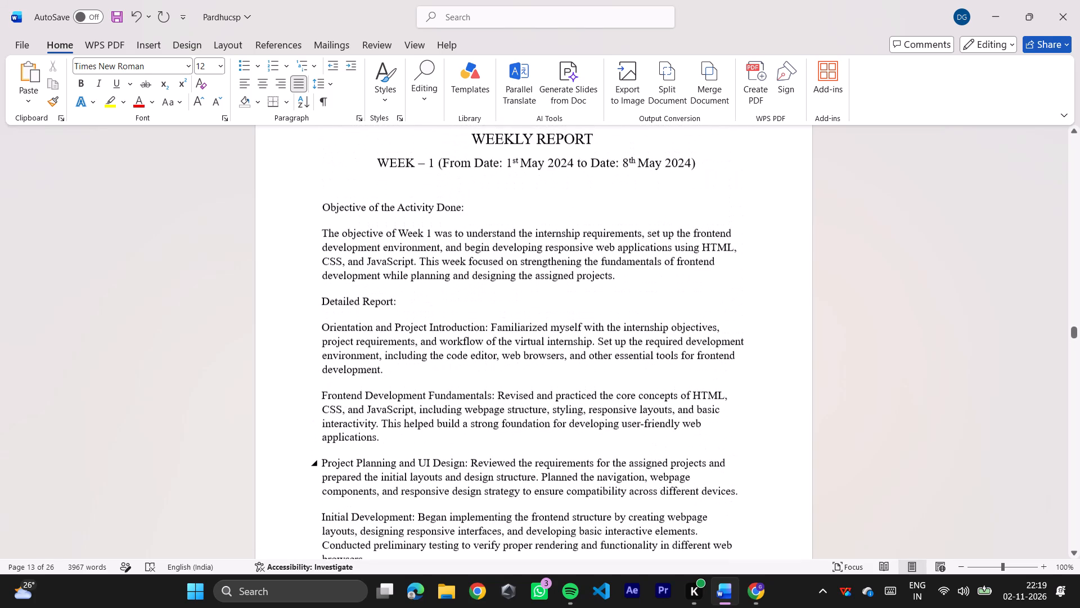
scroll(561, 490, "up", 3)
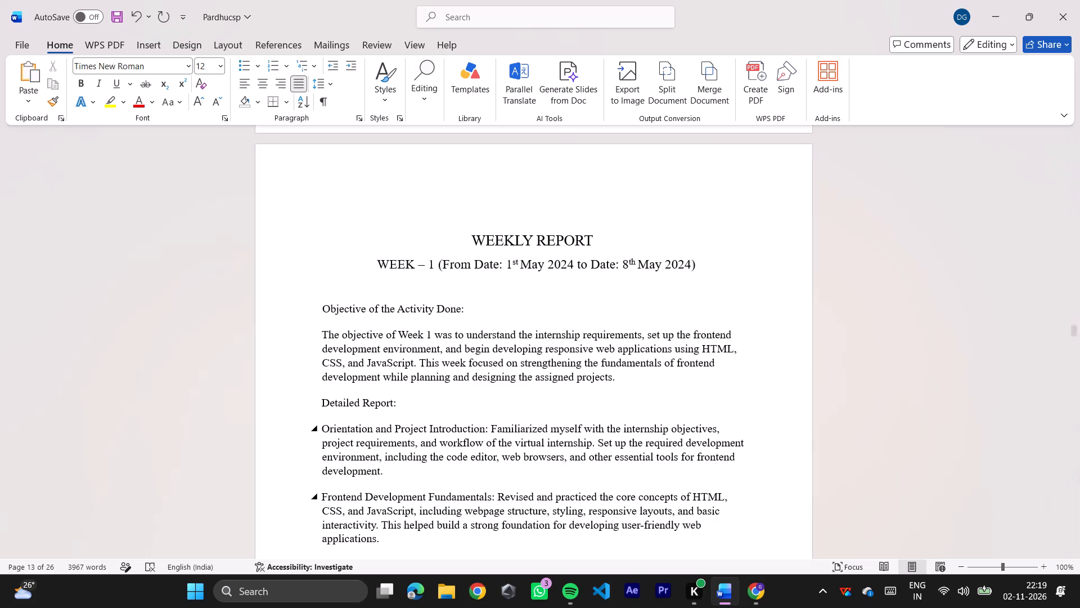
scroll(561, 490, "down", 18)
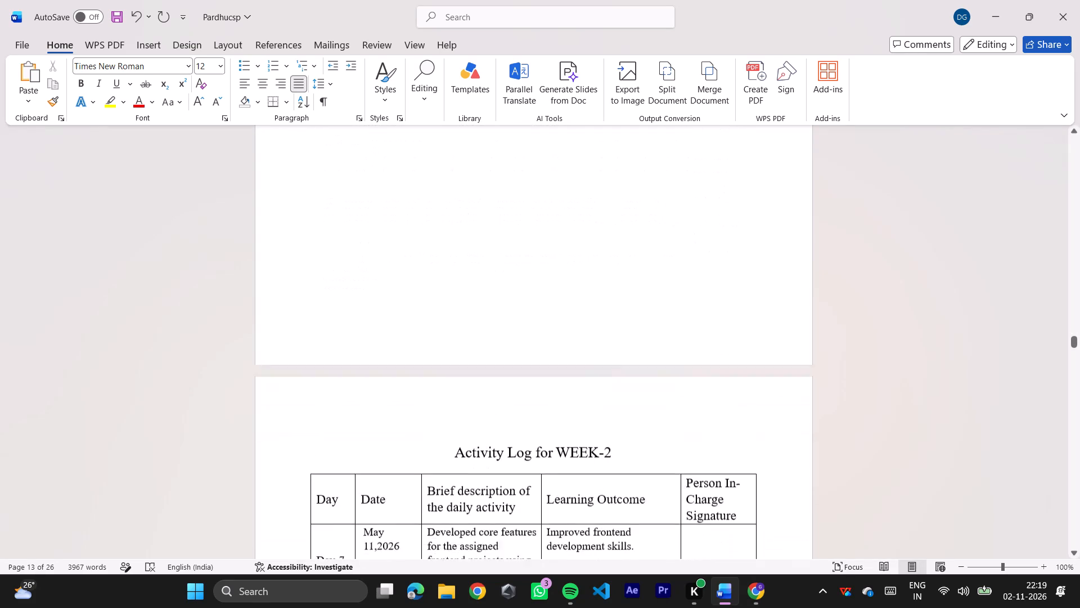
scroll(560, 491, "down", 7)
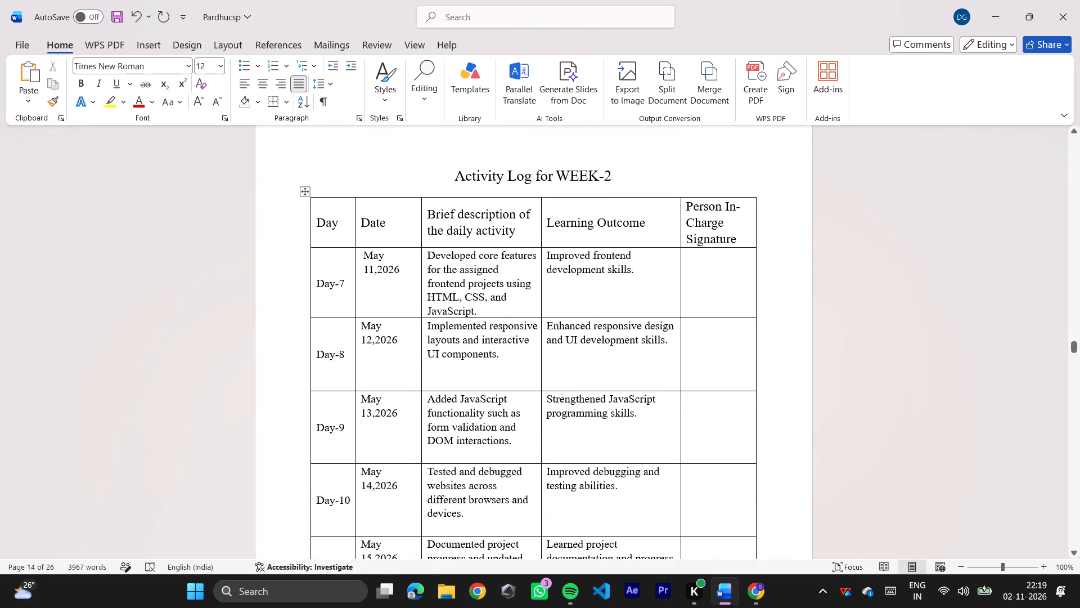
scroll(560, 493, "down", 3)
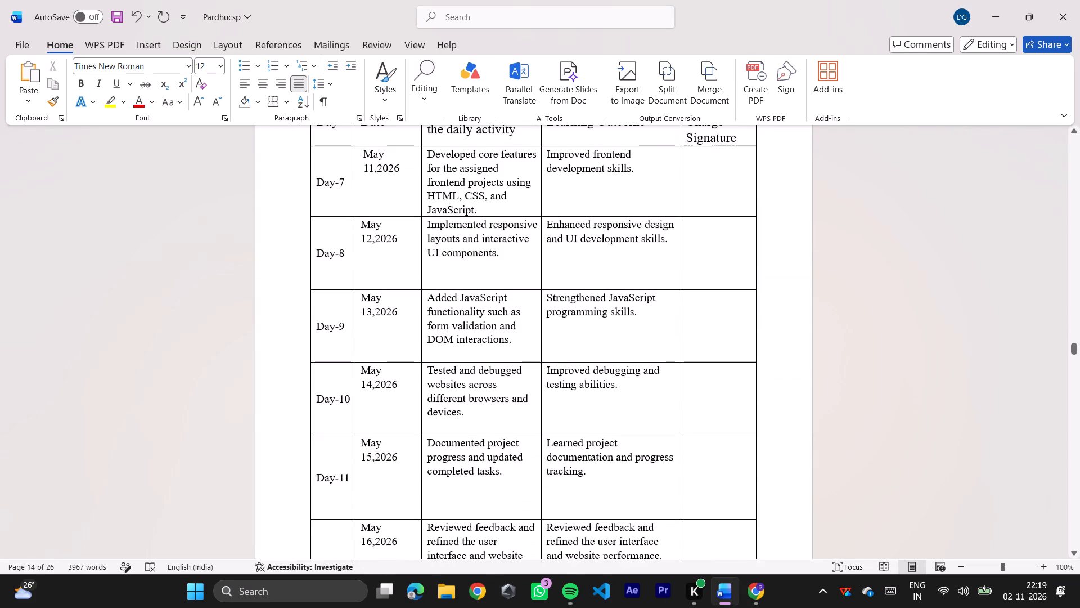
scroll(560, 493, "up", 2)
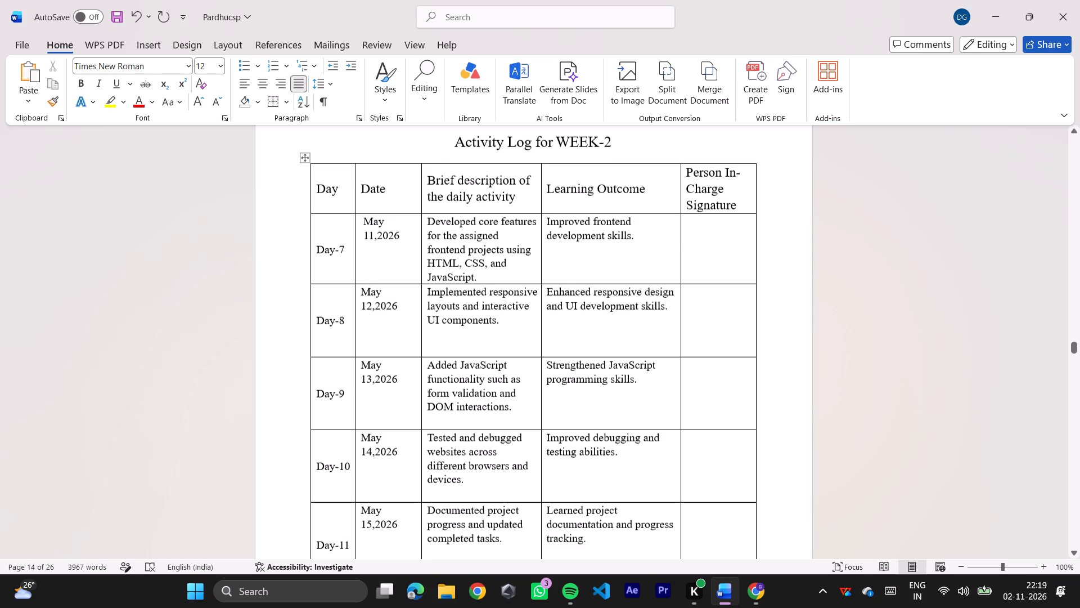
scroll(560, 493, "down", 2)
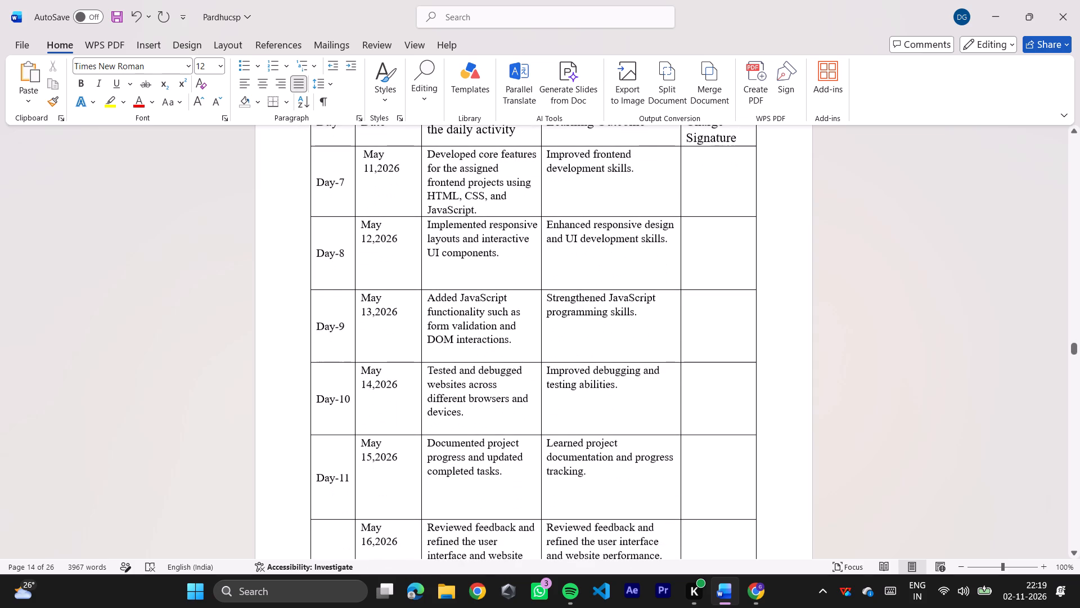
Replace "Mini" with "Bharat" before "CRM System" in the Week 2 weekly report's Detailed Report paragraph.
scroll(560, 493, "down", 14)
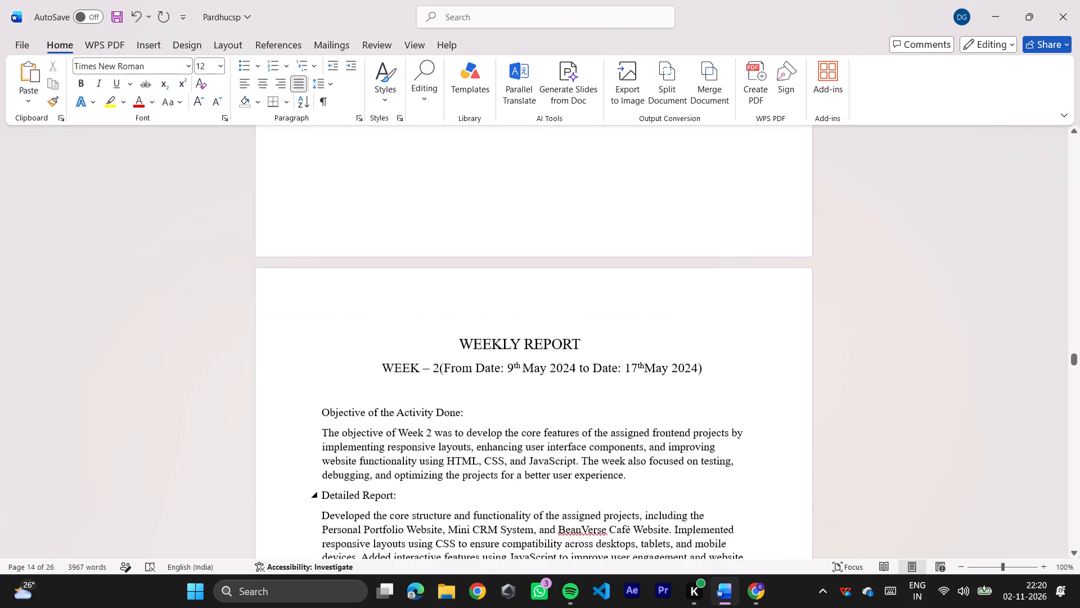
scroll(560, 491, "down", 5)
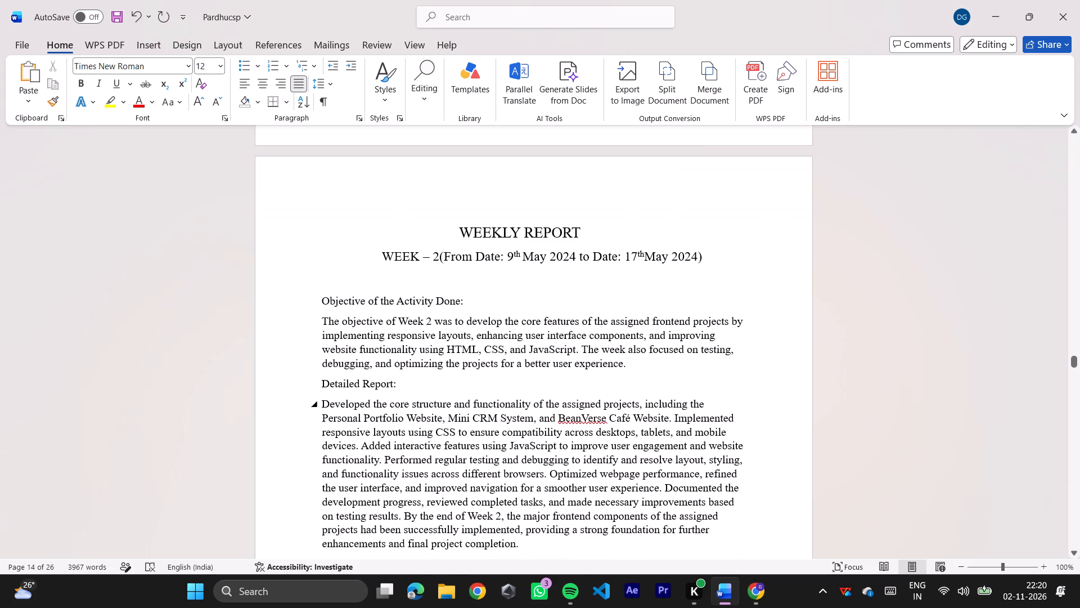
left_click(499, 421)
key("Left")
key("Left")
key("Left")
key("Left")
key("Left")
key("Left")
key("Left")
key("Right")
key("Right")
key("BackSpace")
key("BackSpace")
key("BackSpace")
key("BackSpace")
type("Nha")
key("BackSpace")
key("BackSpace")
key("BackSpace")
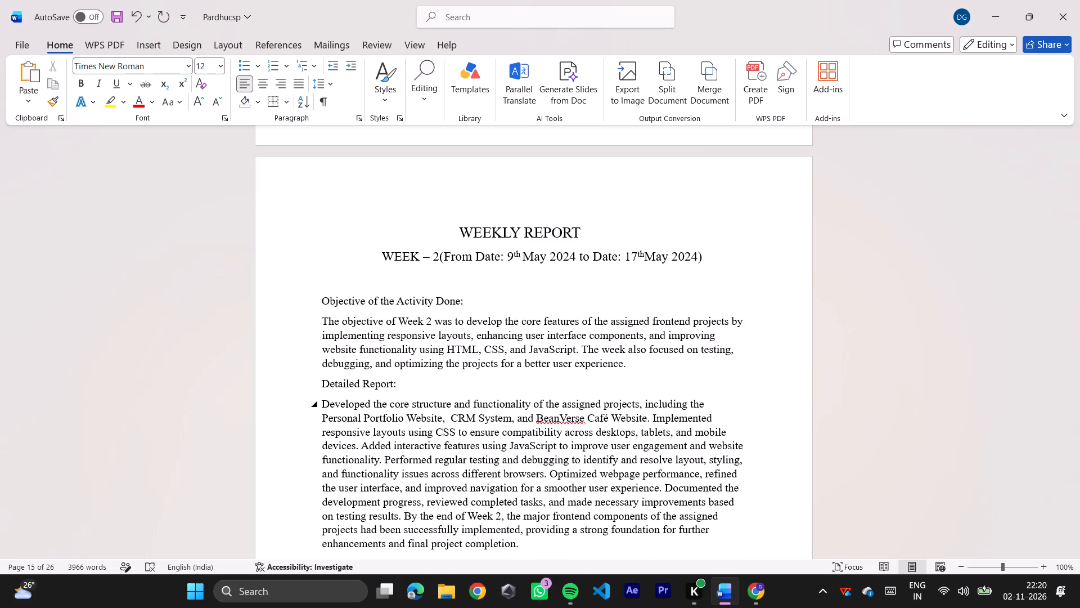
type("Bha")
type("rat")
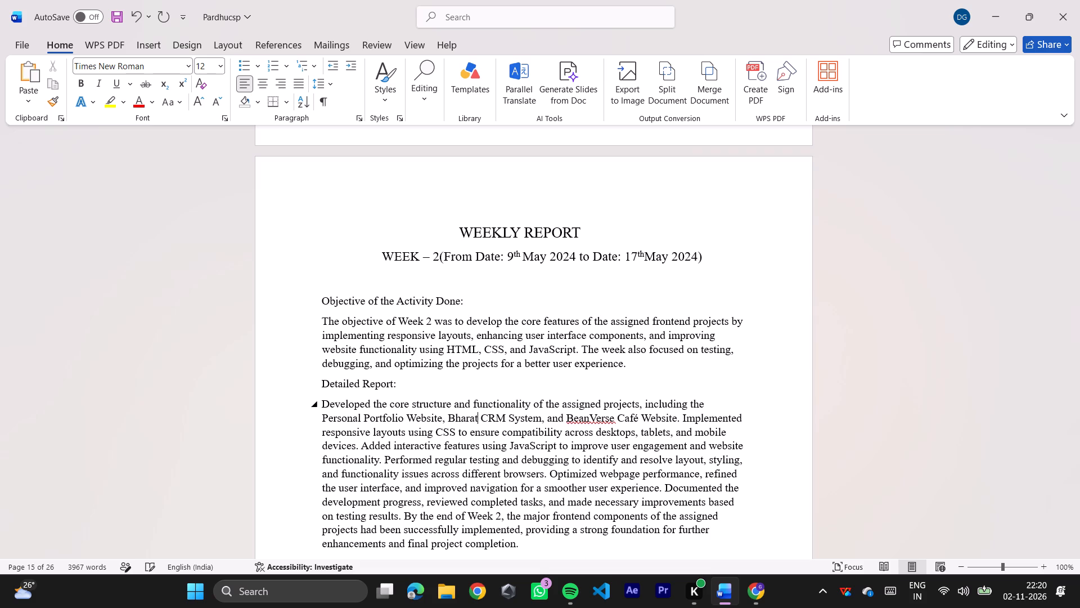
Replace "BeanVerse Café" with "Revenko" in the Week 2 weekly report's Detailed Report paragraph.
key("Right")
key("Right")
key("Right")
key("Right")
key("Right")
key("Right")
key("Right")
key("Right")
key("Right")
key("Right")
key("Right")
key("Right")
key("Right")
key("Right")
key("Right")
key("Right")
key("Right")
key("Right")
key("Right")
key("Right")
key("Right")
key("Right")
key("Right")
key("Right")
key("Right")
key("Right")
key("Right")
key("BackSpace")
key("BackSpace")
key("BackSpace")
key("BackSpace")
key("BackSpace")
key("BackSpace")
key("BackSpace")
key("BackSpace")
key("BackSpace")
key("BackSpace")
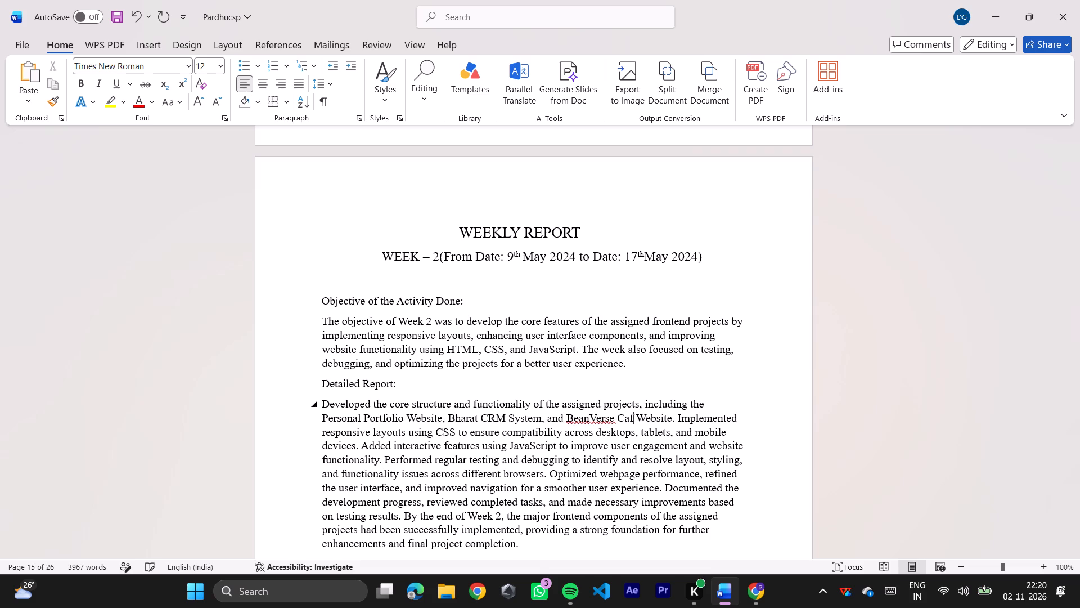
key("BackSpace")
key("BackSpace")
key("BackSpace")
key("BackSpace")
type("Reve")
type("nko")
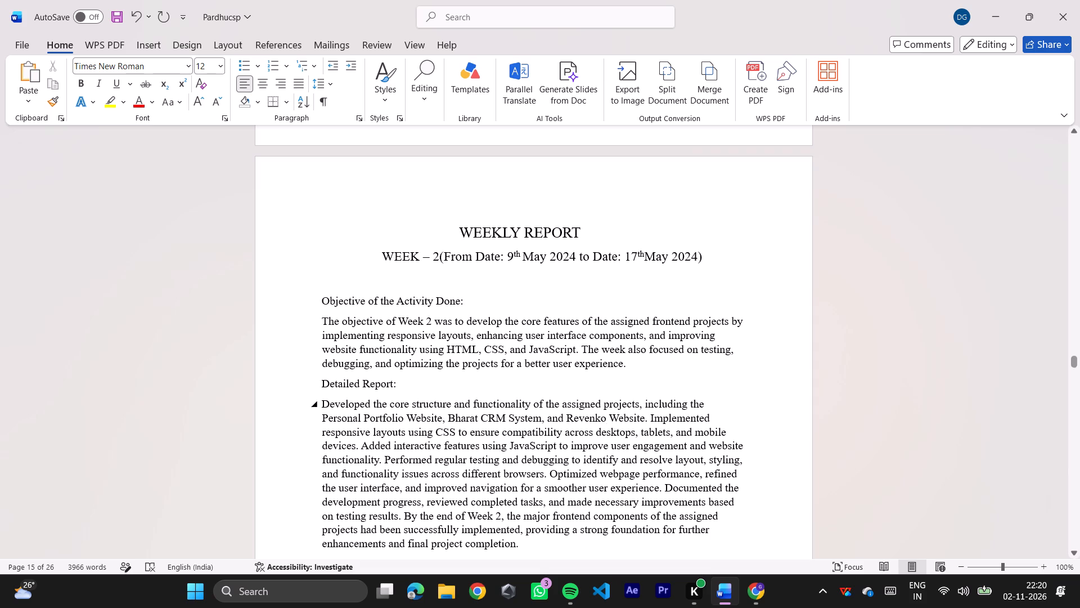
Replace "BeanVerse Café" with "Revenko" in the Week 3 weekly report's Detailed Report paragraph.
scroll(528, 451, "down", 4)
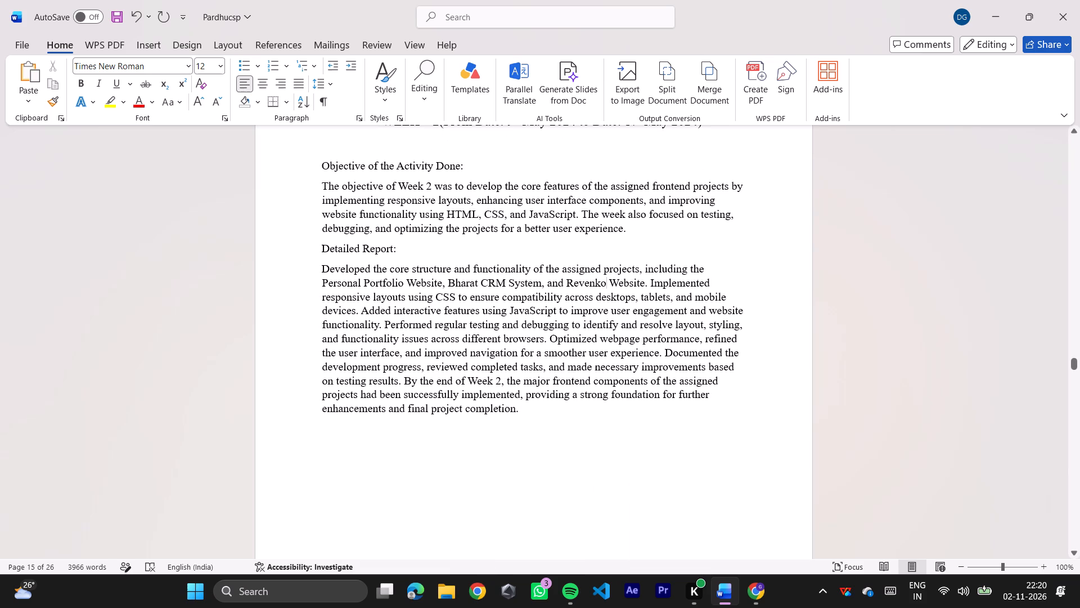
scroll(535, 454, "down", 18)
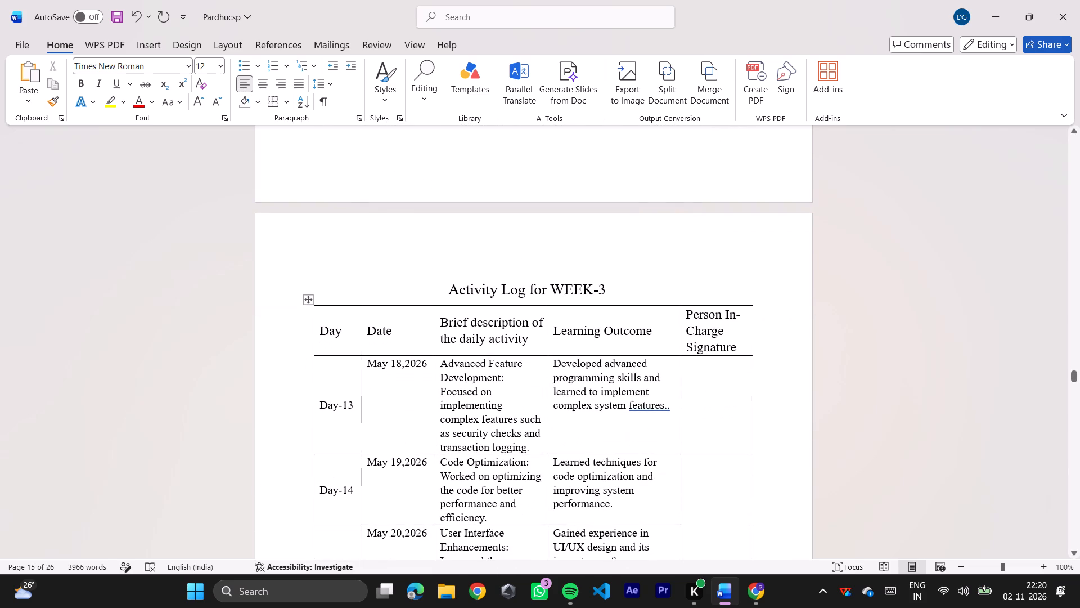
scroll(538, 459, "down", 20)
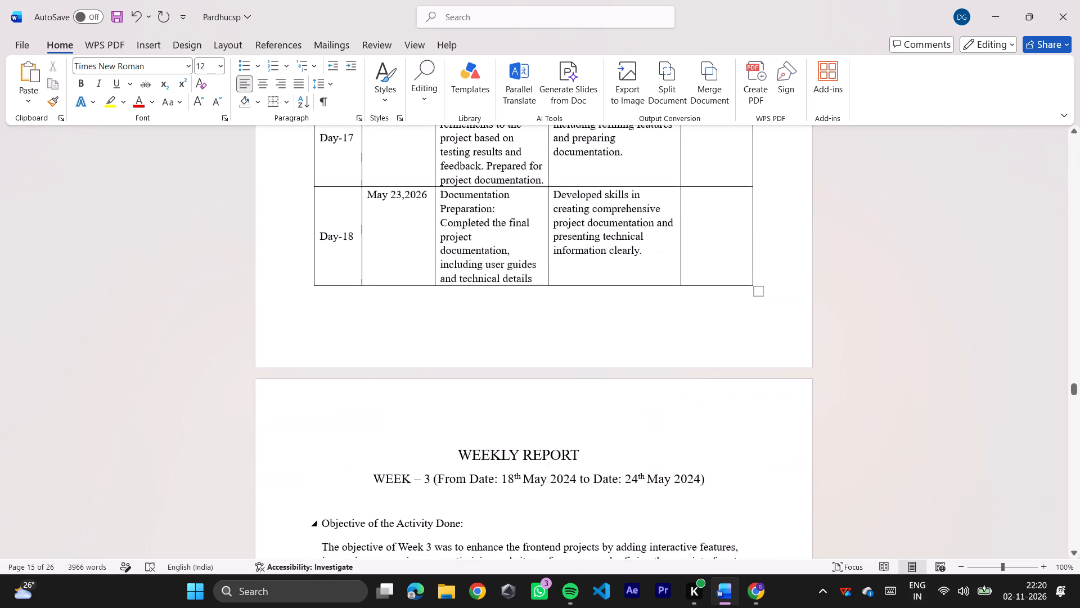
scroll(541, 464, "down", 5)
left_click_drag(587, 443, 555, 440)
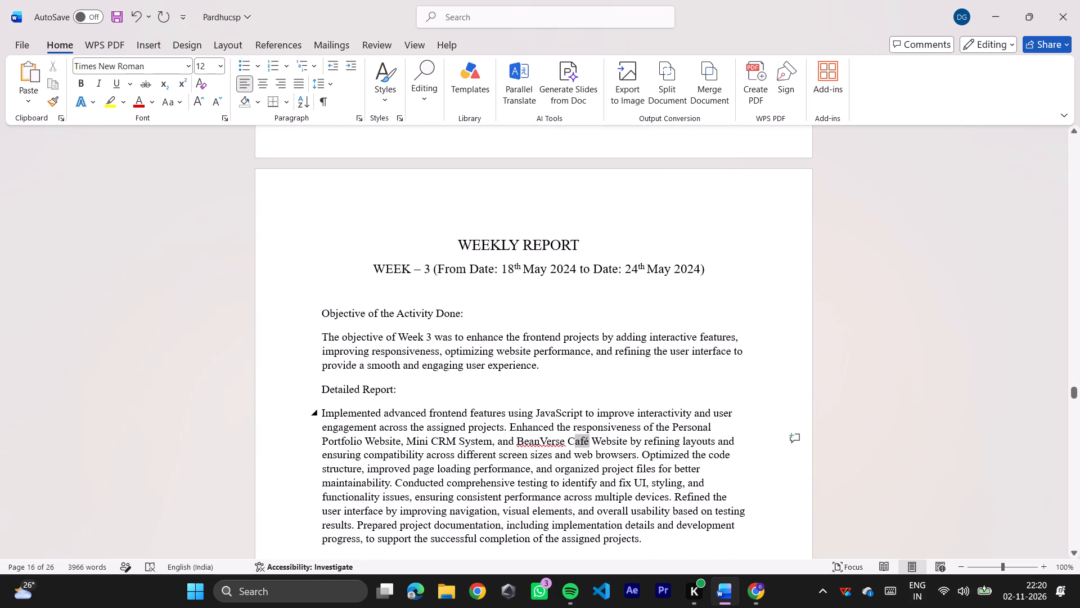
left_click_drag(555, 440, 520, 436)
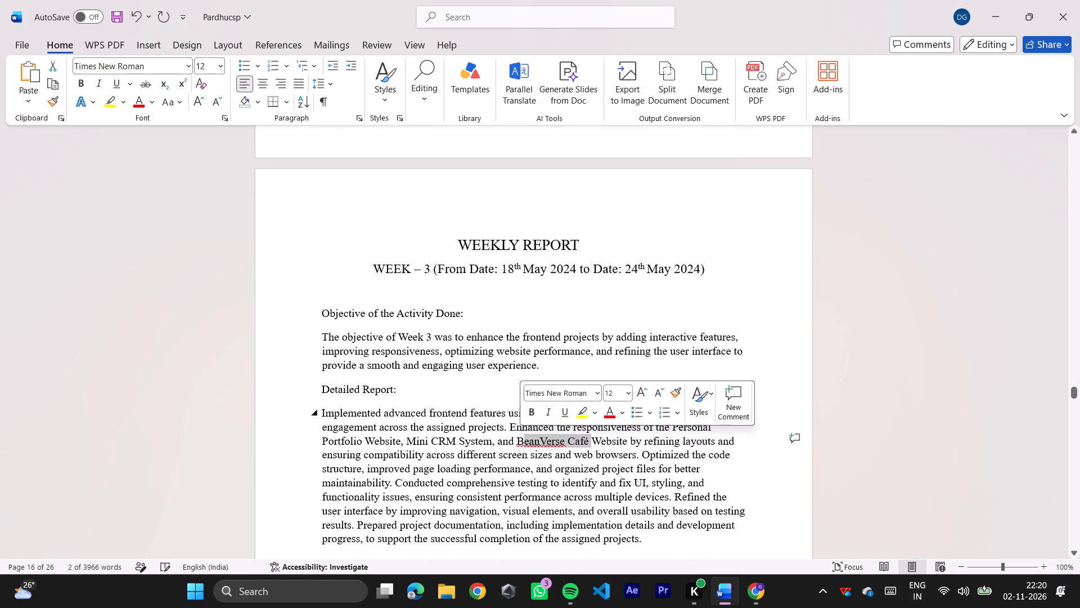
key("BackSpace")
key("BackSpace")
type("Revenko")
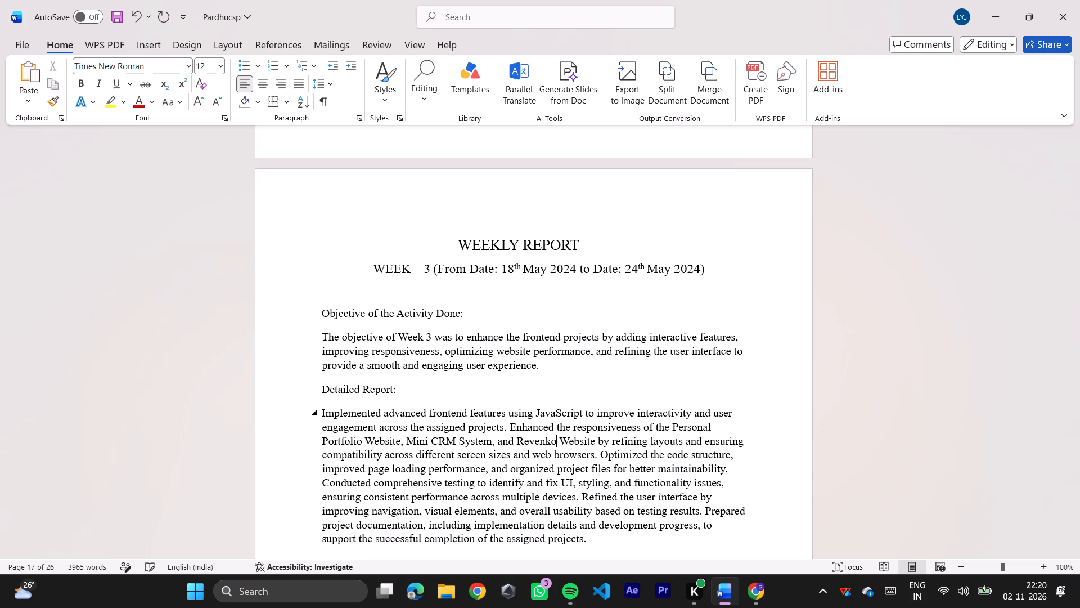
Replace "Mini" with "Bharat" before "CRM System" in the Week 3 weekly report's Detailed Report paragraph.
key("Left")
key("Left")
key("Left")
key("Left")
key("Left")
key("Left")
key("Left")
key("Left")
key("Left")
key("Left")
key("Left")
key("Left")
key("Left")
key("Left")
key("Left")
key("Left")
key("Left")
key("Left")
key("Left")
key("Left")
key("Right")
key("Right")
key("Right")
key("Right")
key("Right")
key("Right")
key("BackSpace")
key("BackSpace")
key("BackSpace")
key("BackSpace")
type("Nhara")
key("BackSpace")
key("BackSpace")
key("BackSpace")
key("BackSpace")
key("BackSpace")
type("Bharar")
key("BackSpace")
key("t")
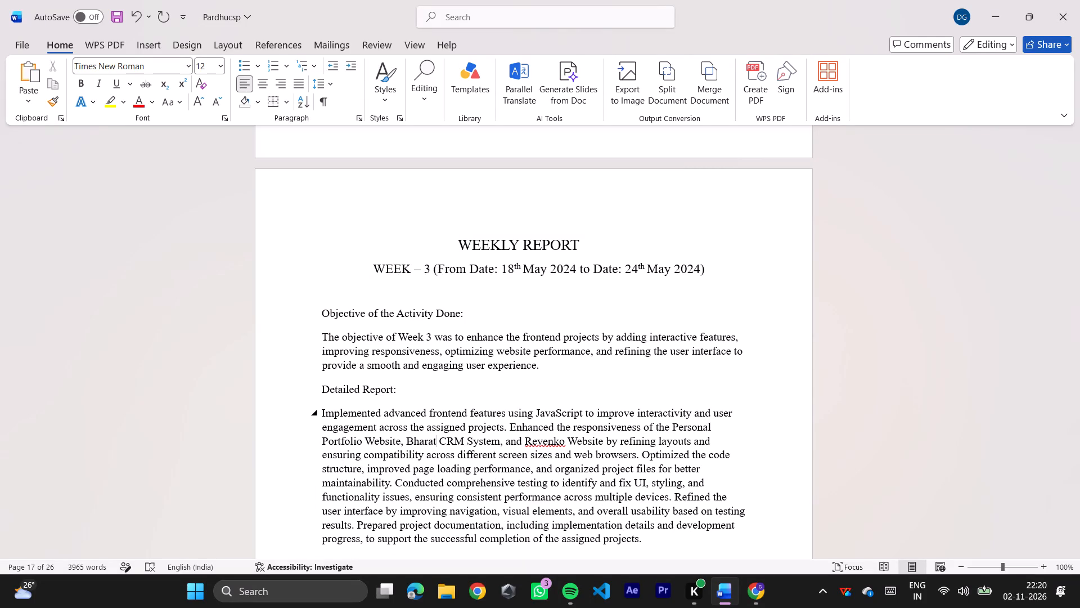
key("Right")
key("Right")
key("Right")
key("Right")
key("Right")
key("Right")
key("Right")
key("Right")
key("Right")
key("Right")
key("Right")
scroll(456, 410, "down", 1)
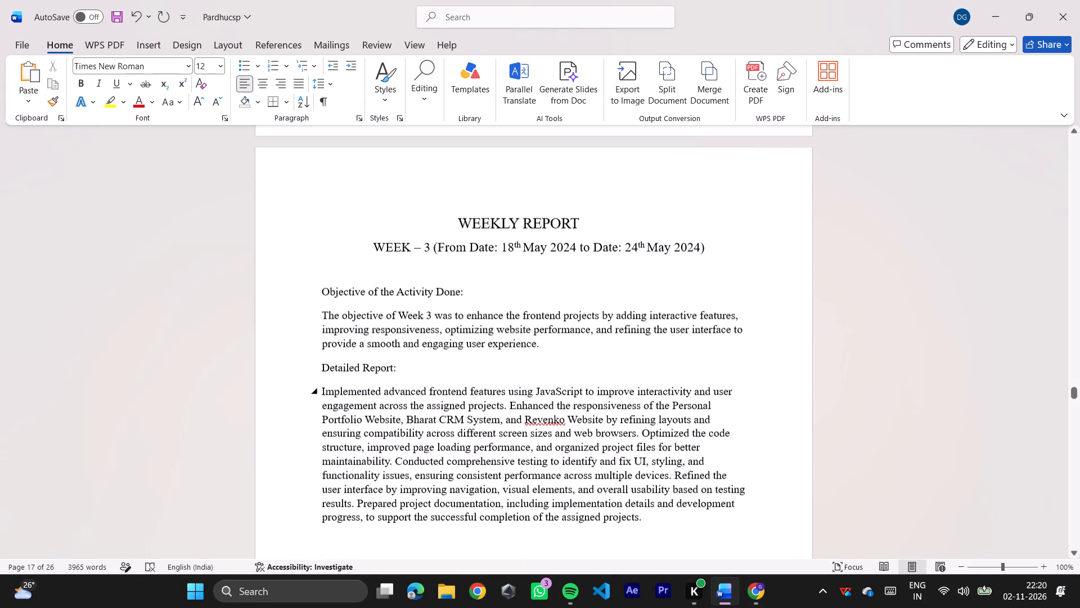
Replace "Mini" with "Bharat" before "CRM System" in the Week 4 weekly report's Detailed Report paragraph.
scroll(458, 418, "down", 4)
scroll(467, 422, "down", 17)
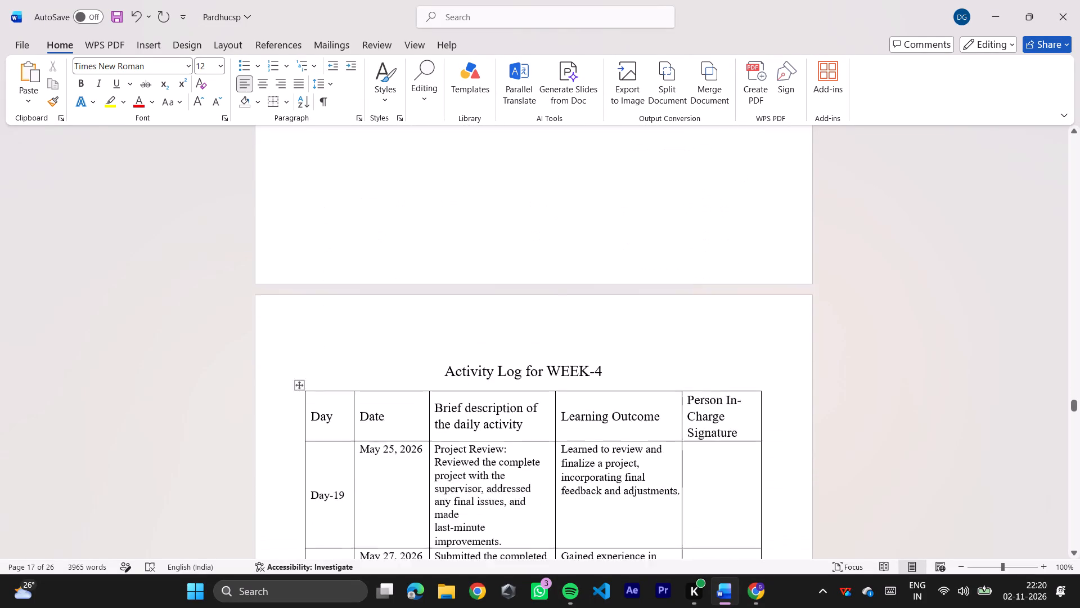
scroll(479, 428, "down", 7)
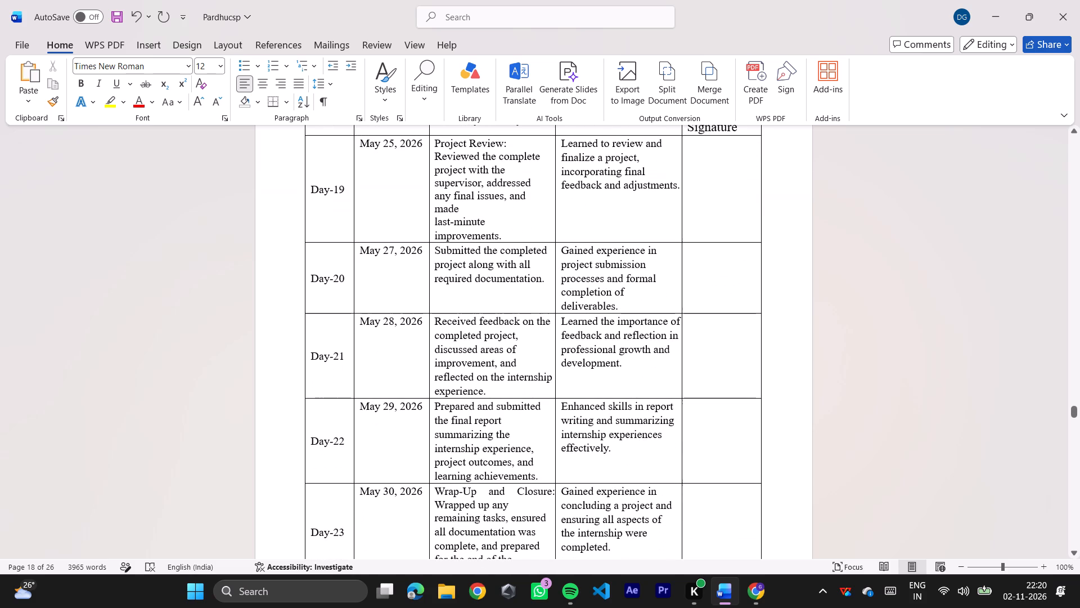
scroll(480, 429, "down", 19)
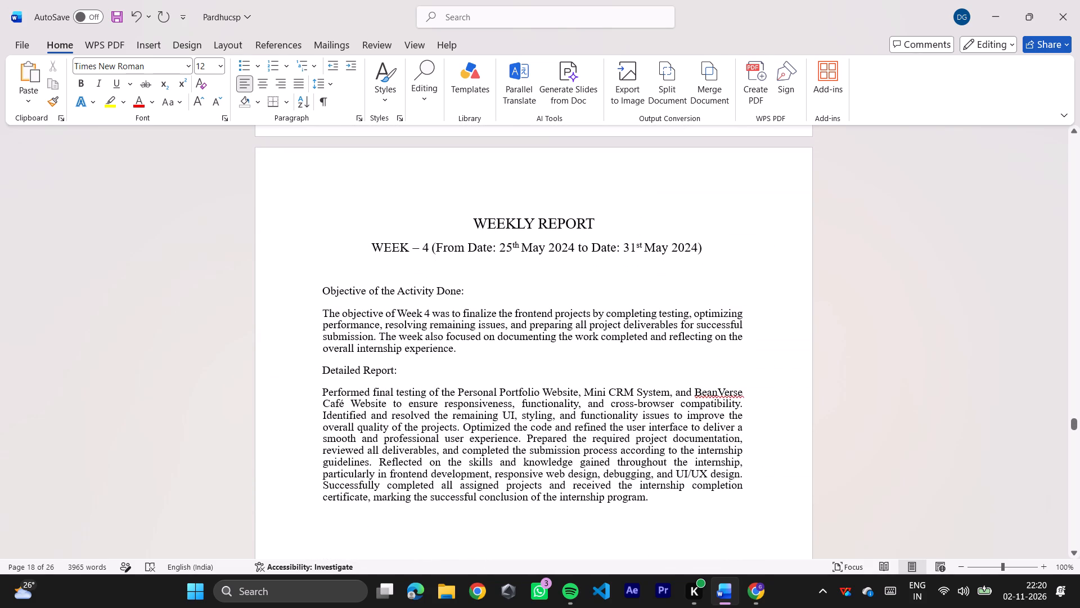
left_click(606, 391)
key("BackSpace")
key("BackSpace")
key("BackSpace")
key("BackSpace")
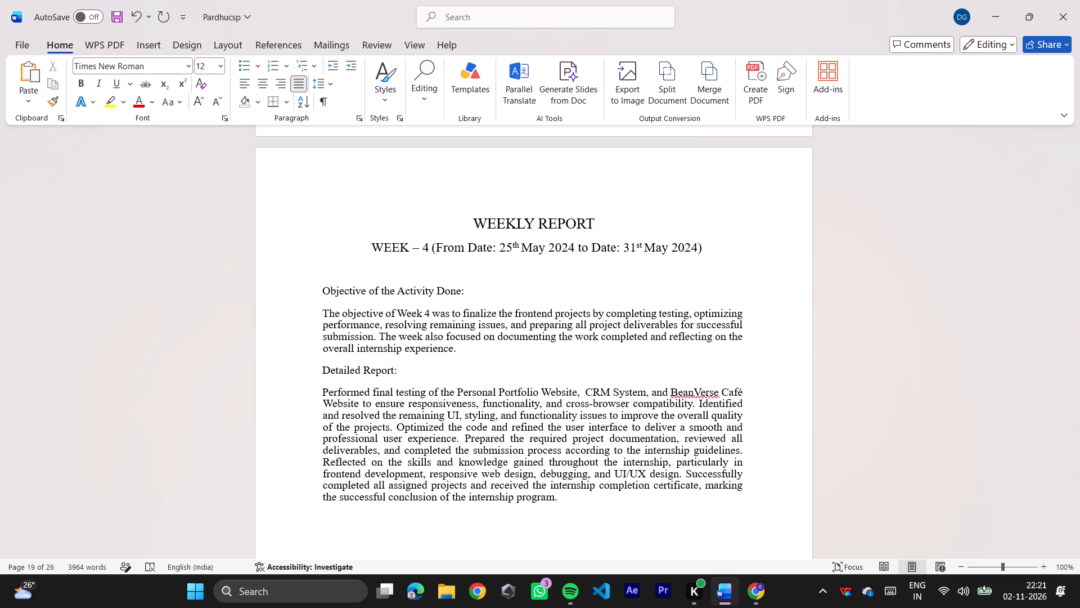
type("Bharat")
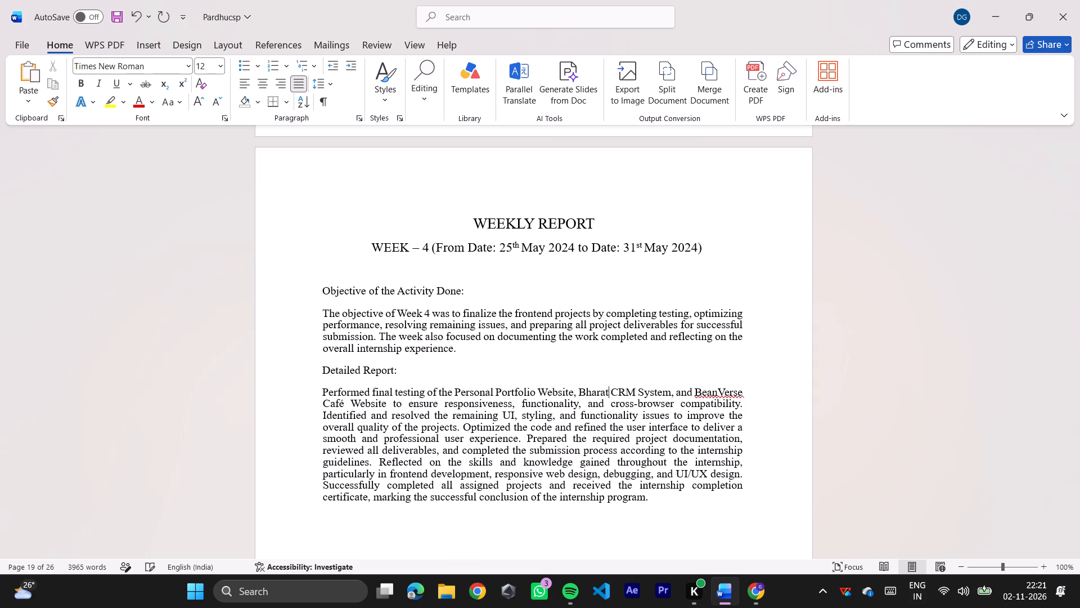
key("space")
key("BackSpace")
Replace "BeanVerse Café" with "Revenko" in the Week 4 weekly report's Detailed Report paragraph, keeping a space before "Website".
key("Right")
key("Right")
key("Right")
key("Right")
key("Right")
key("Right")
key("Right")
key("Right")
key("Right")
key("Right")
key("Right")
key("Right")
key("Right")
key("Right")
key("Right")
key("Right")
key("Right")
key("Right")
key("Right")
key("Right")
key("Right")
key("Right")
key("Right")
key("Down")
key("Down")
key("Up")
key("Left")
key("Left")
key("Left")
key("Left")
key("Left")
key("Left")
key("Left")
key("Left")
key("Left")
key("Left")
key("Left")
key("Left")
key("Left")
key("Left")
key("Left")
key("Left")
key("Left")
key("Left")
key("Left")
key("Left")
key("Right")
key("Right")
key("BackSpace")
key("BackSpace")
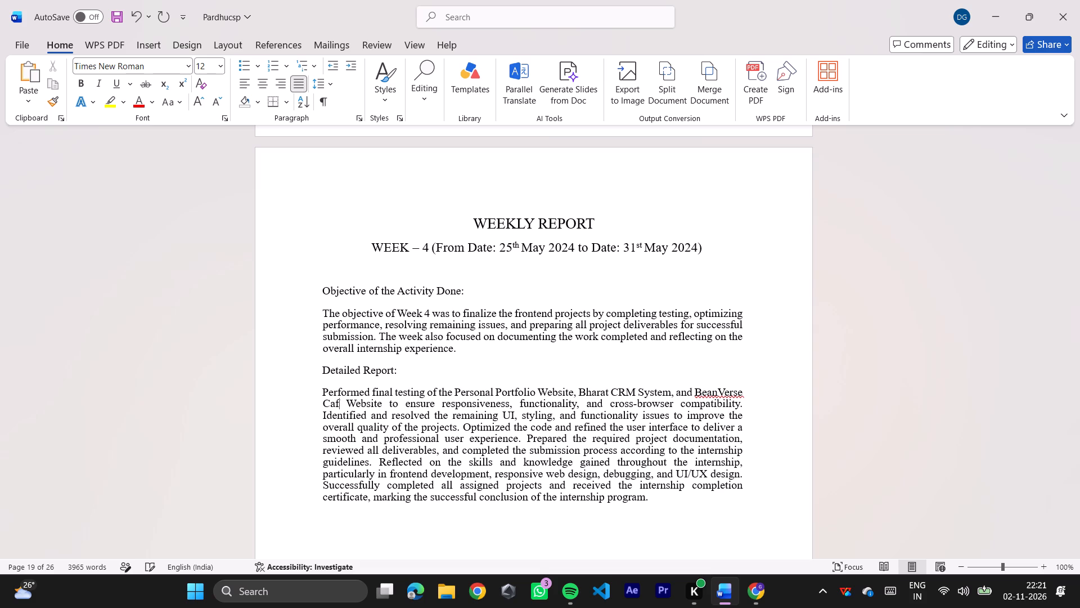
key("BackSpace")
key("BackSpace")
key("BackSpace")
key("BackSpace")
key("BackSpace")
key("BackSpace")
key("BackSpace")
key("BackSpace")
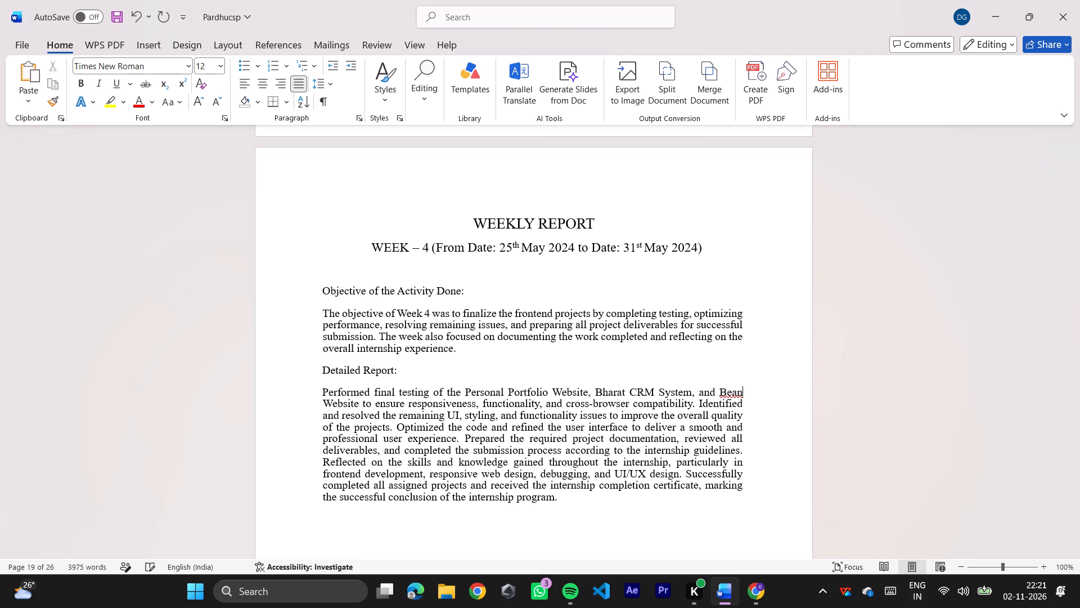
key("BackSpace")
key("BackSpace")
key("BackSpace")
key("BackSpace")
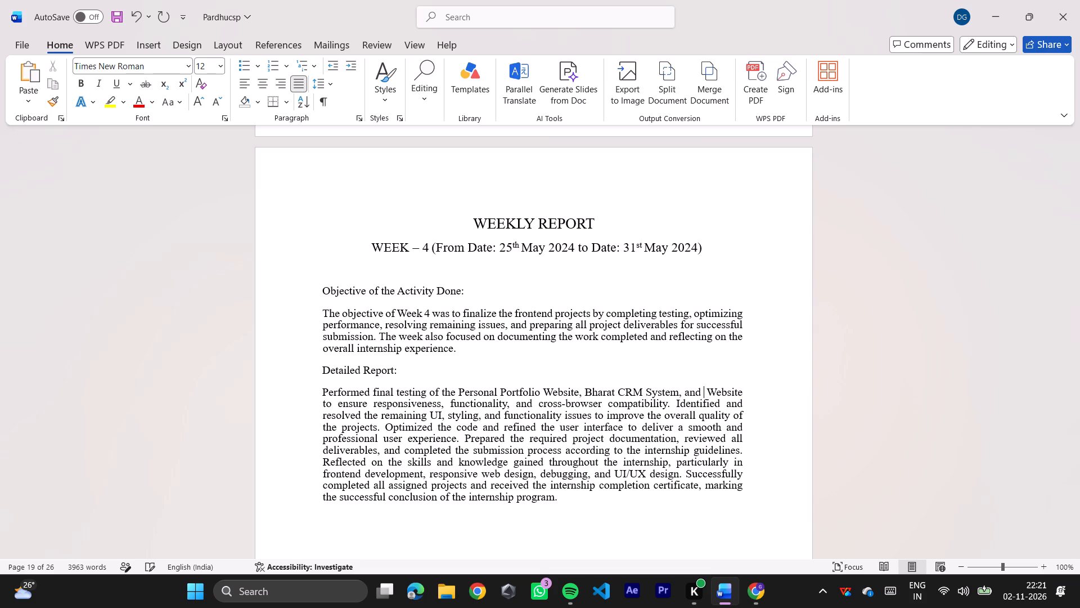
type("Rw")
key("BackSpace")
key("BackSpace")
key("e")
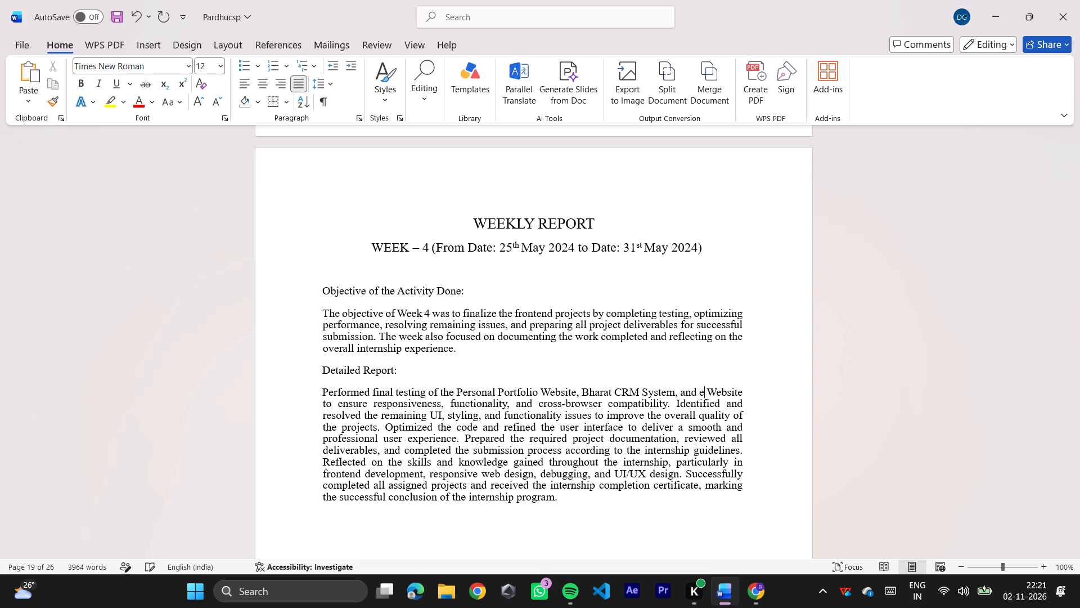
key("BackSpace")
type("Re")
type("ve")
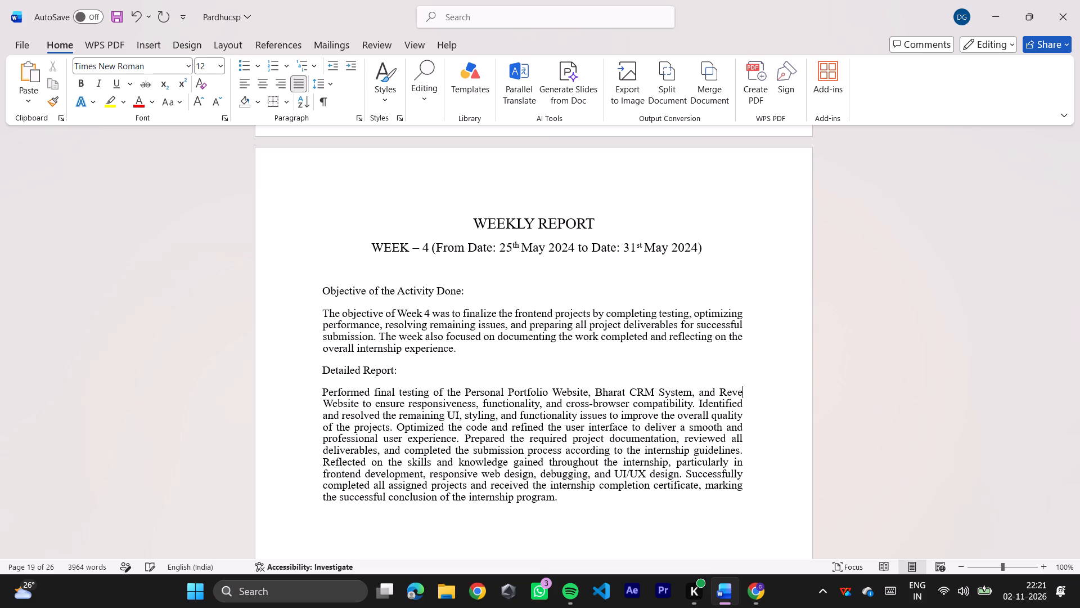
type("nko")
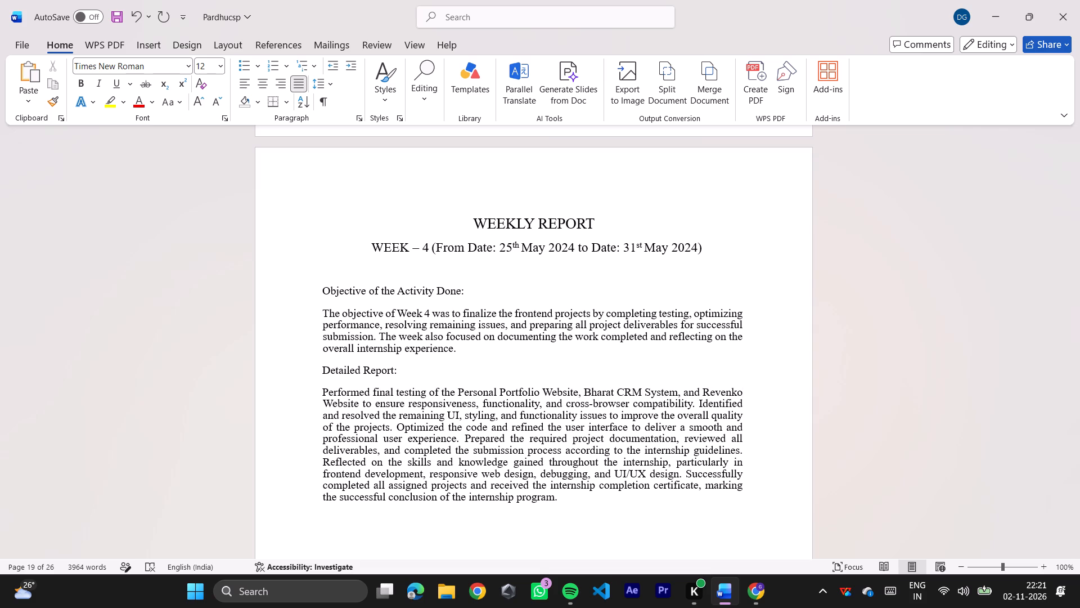
scroll(588, 432, "down", 3)
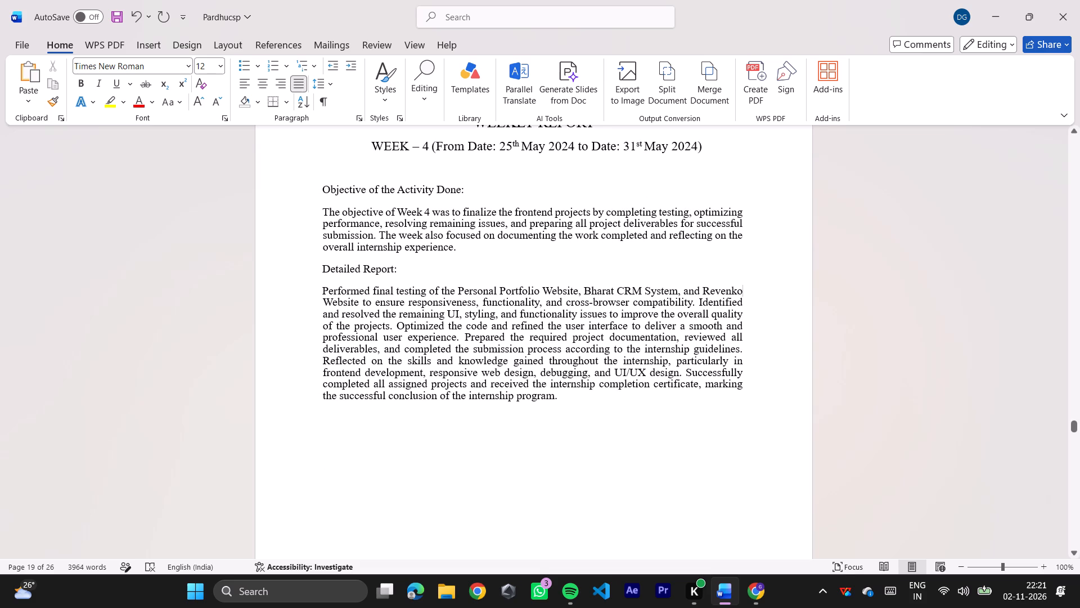
key("Right")
key("BackSpace")
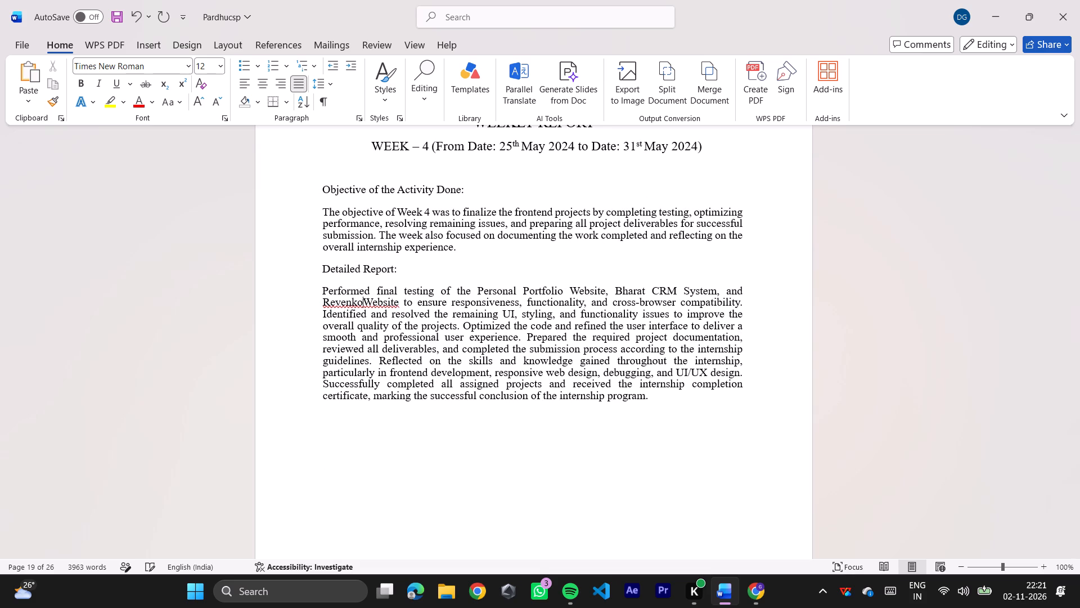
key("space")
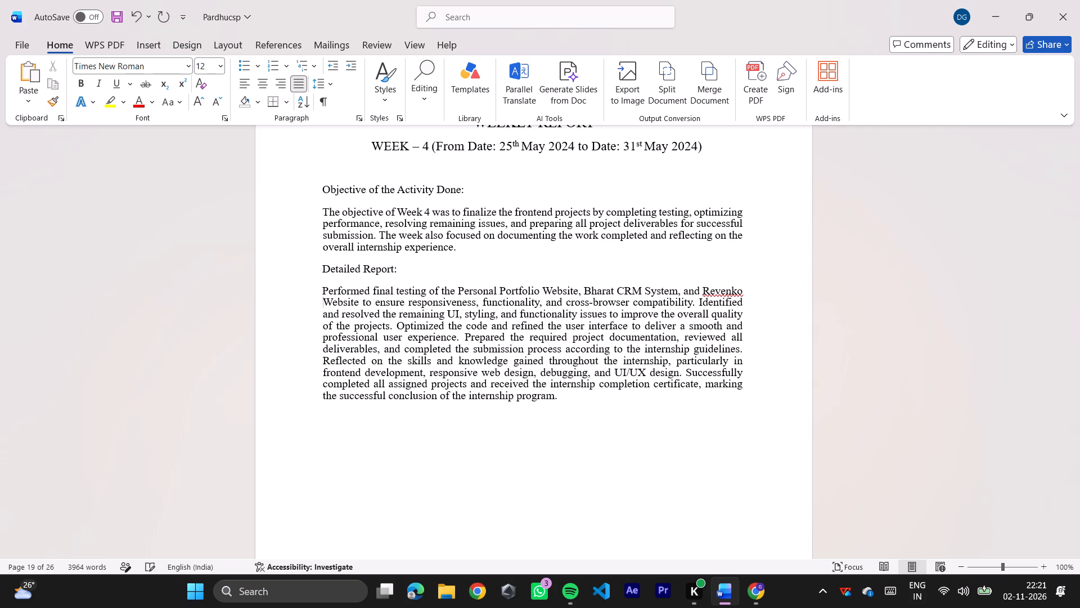
Look through Chapter 4: Outcomes Description, down to the Program Outcome pictures, for old project content.
scroll(475, 386, "down", 18)
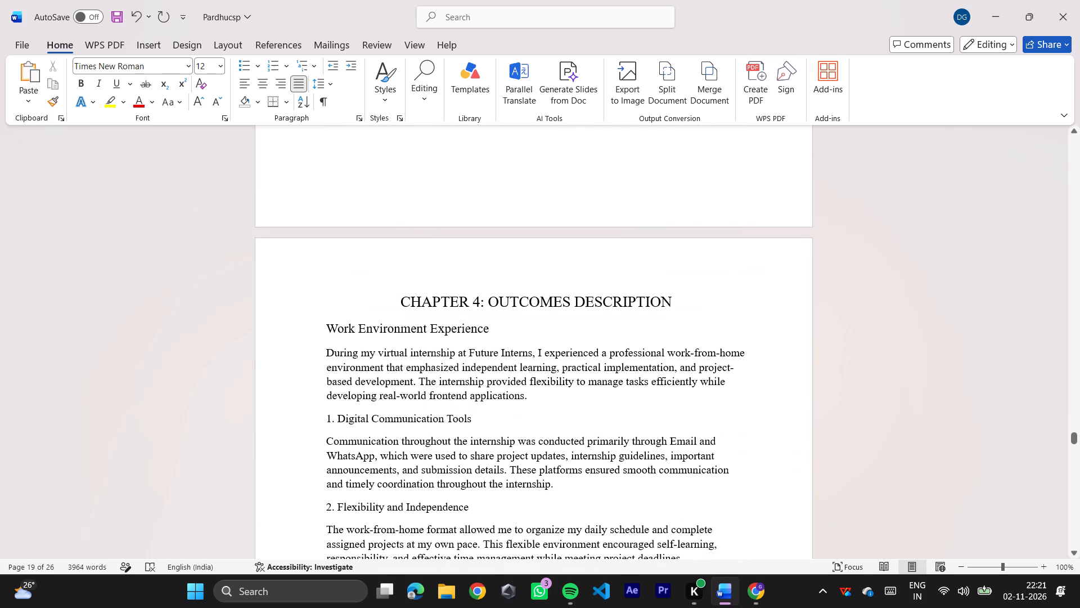
scroll(479, 425, "down", 8)
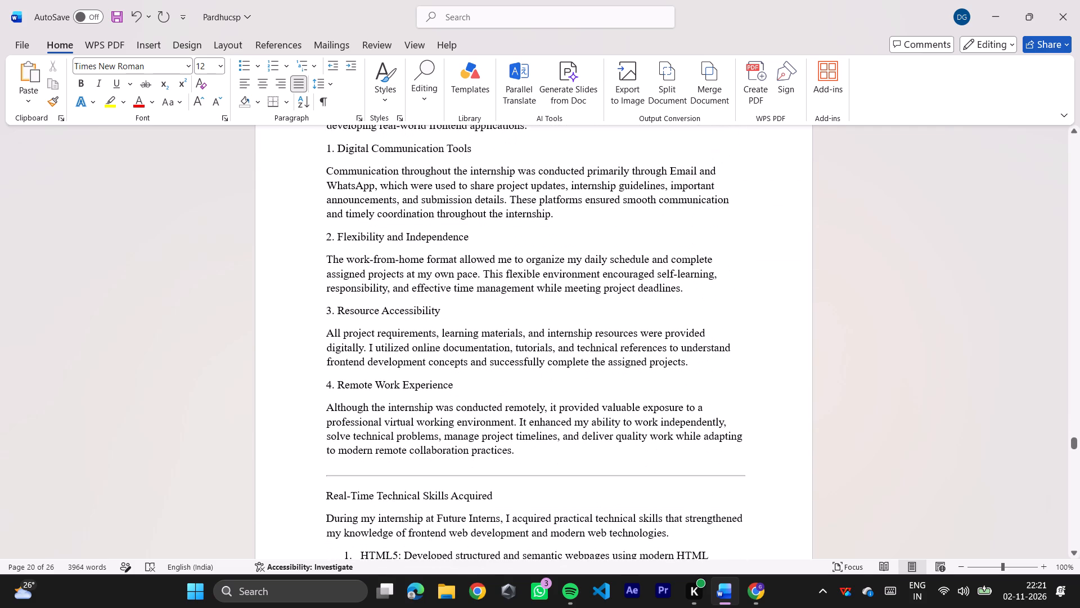
scroll(476, 431, "down", 9)
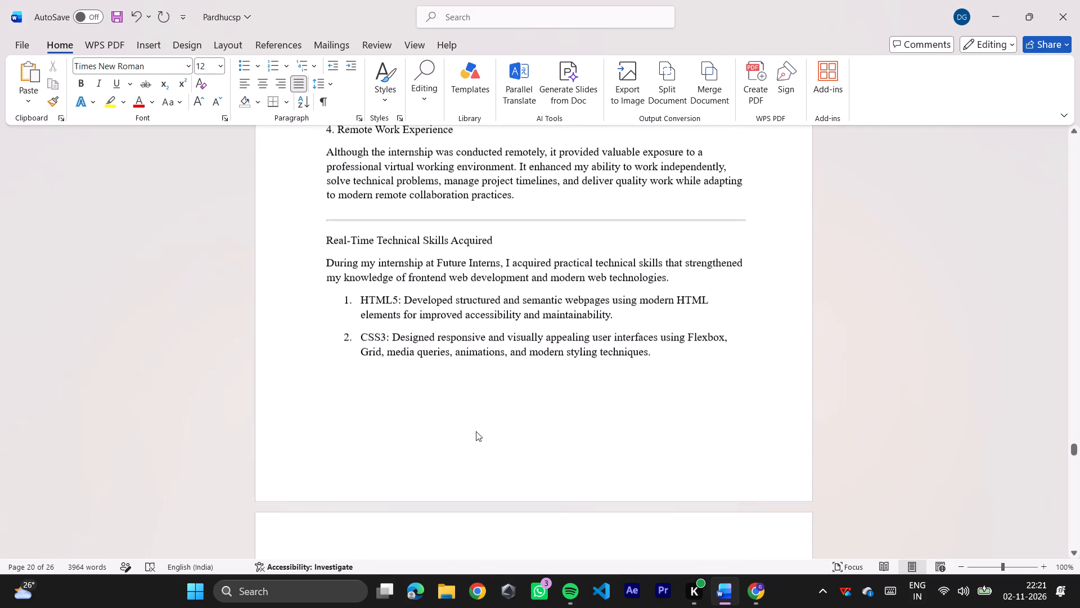
scroll(476, 431, "down", 14)
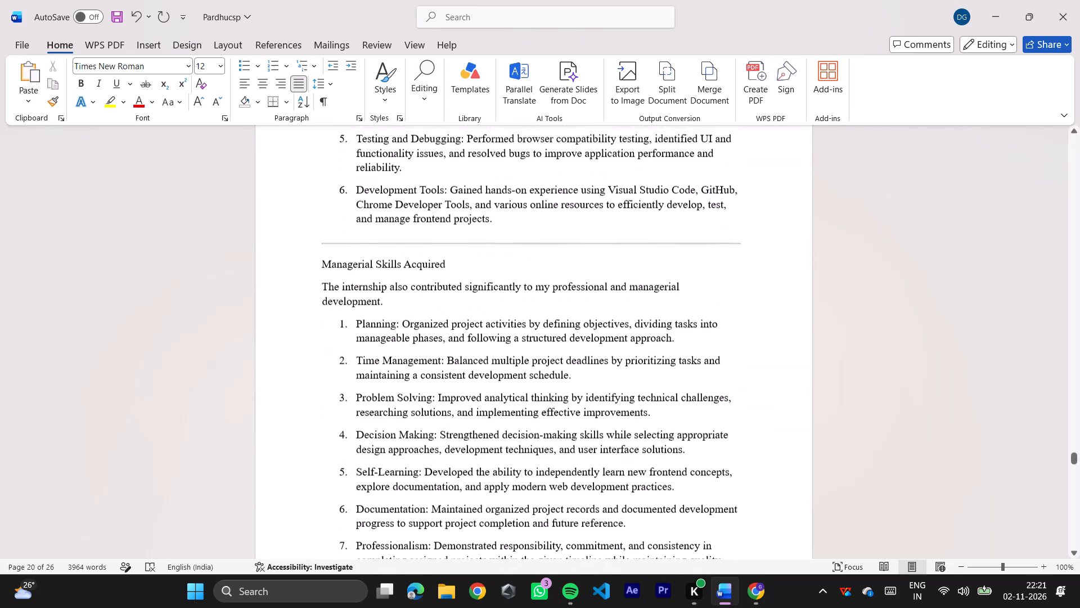
scroll(474, 433, "down", 15)
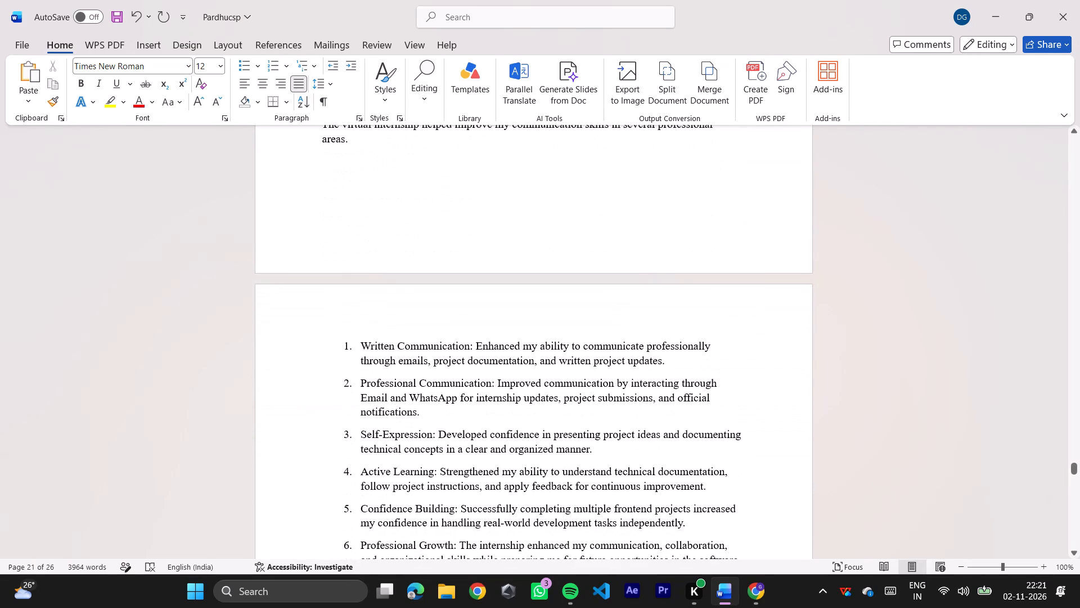
scroll(474, 431, "down", 10)
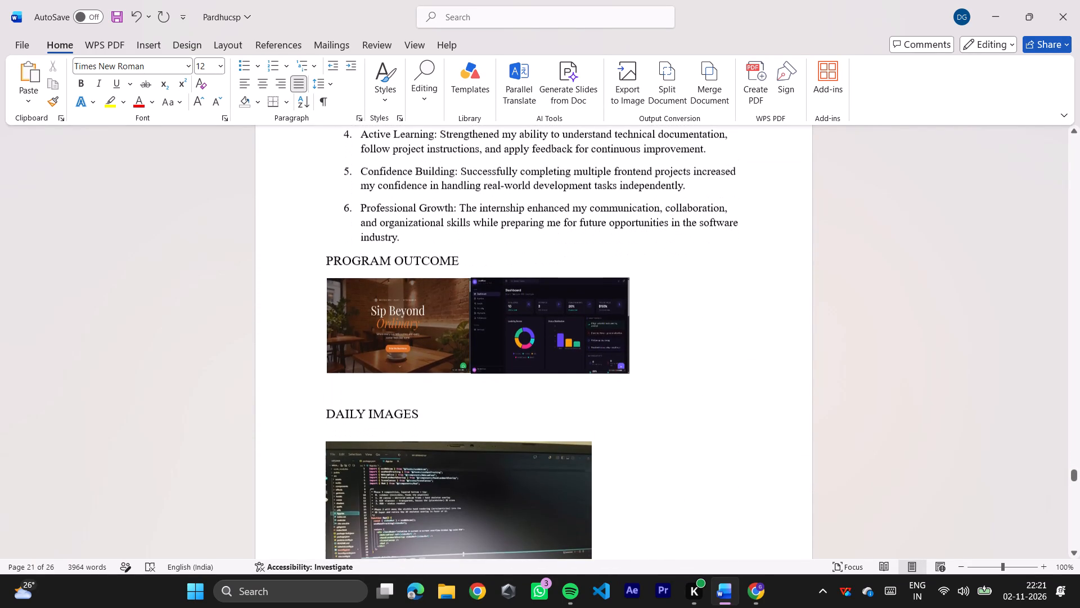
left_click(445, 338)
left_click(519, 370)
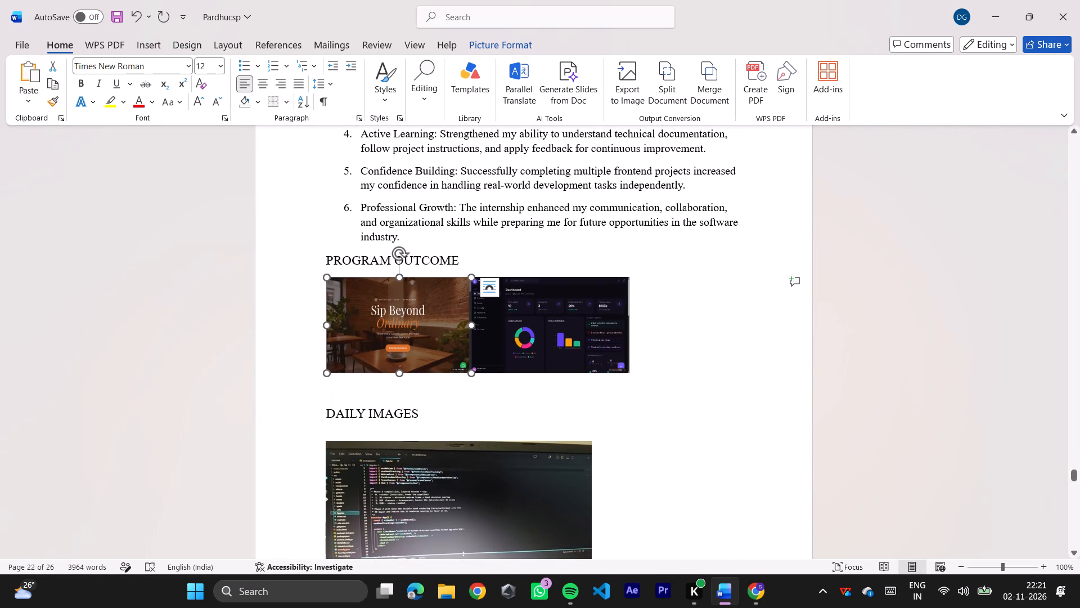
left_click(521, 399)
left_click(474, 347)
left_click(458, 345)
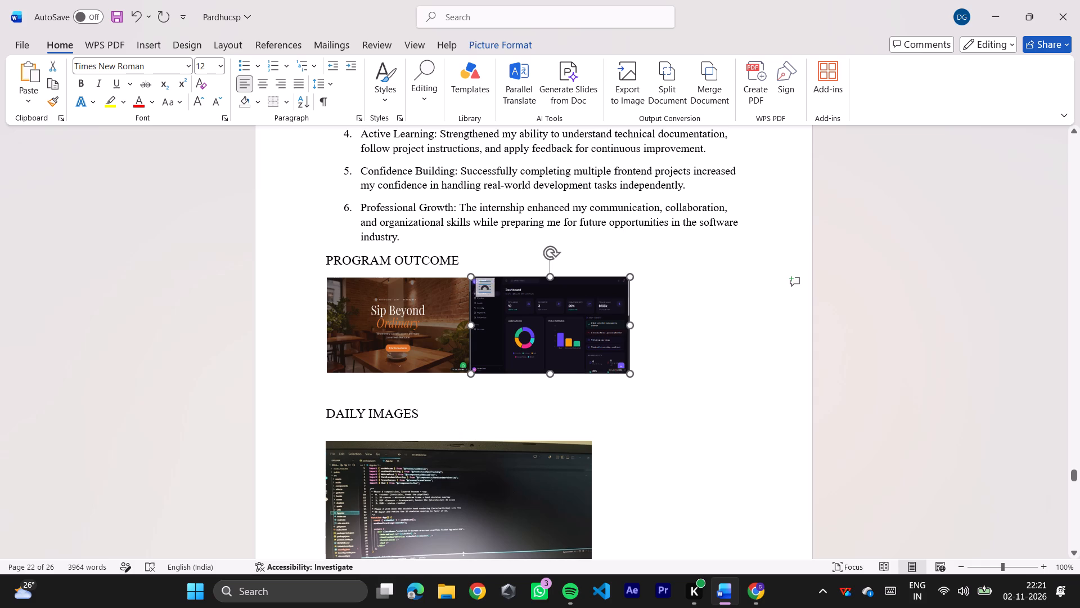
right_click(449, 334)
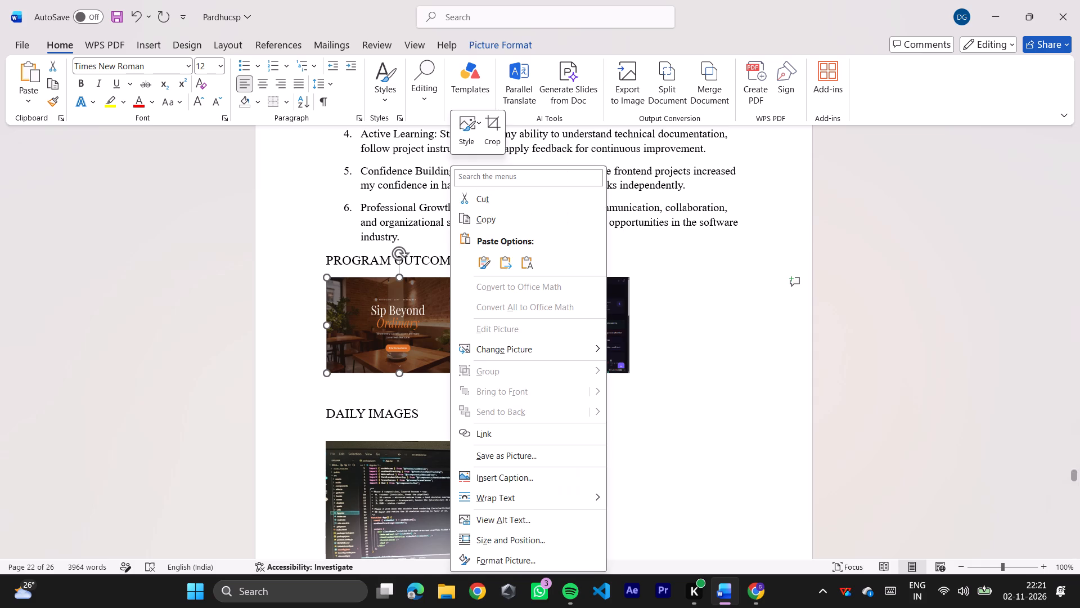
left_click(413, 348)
Look through the pages after Program Outcome, including the daily images, offer letter and internship certificate, for the previous student's content.
scroll(445, 391, "down", 5)
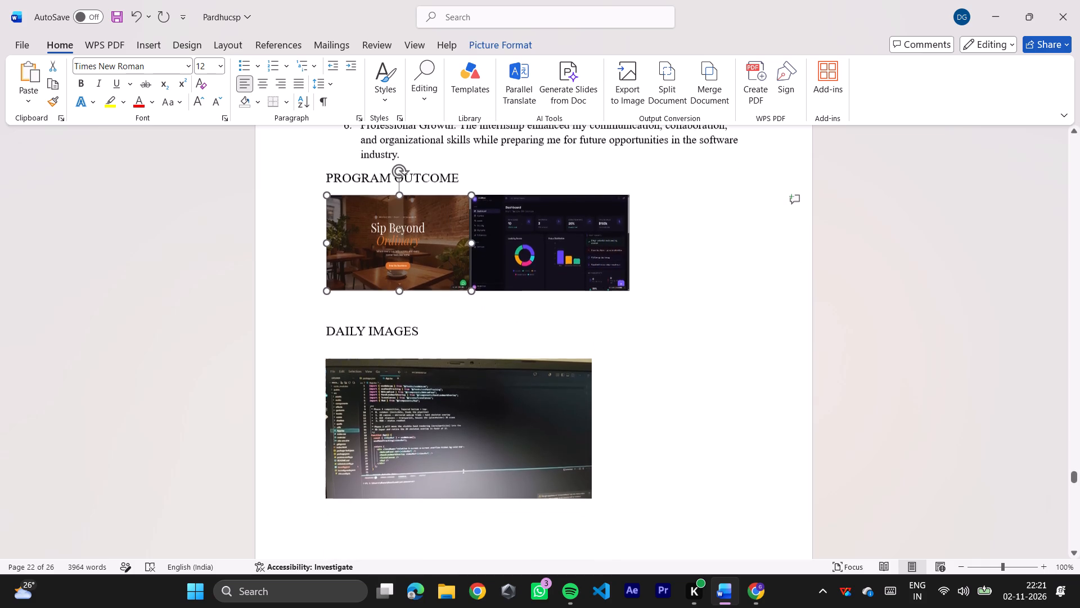
scroll(448, 392, "down", 20)
scroll(448, 392, "down", 20)
scroll(448, 392, "down", 5)
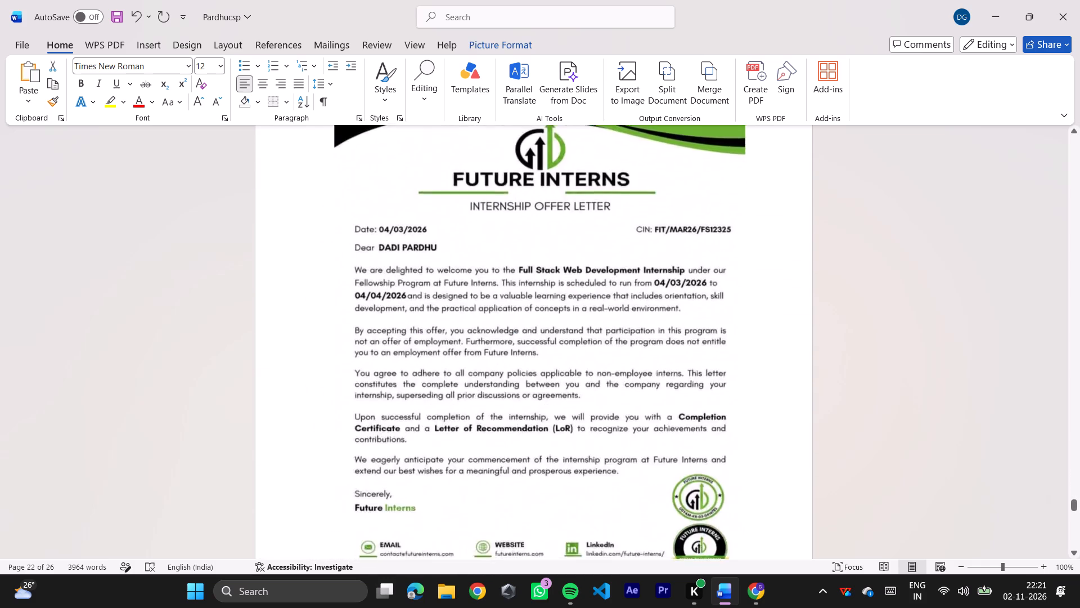
scroll(467, 390, "down", 20)
scroll(467, 390, "down", 18)
scroll(484, 398, "up", 5)
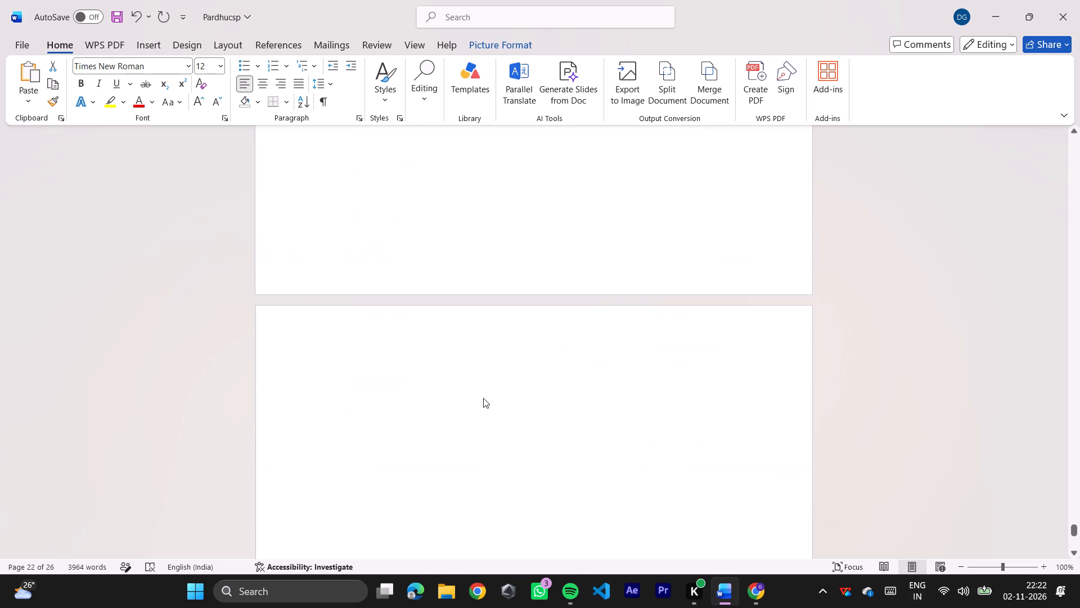
scroll(483, 400, "down", 20)
scroll(483, 400, "down", 9)
scroll(488, 409, "up", 20)
scroll(488, 409, "up", 4)
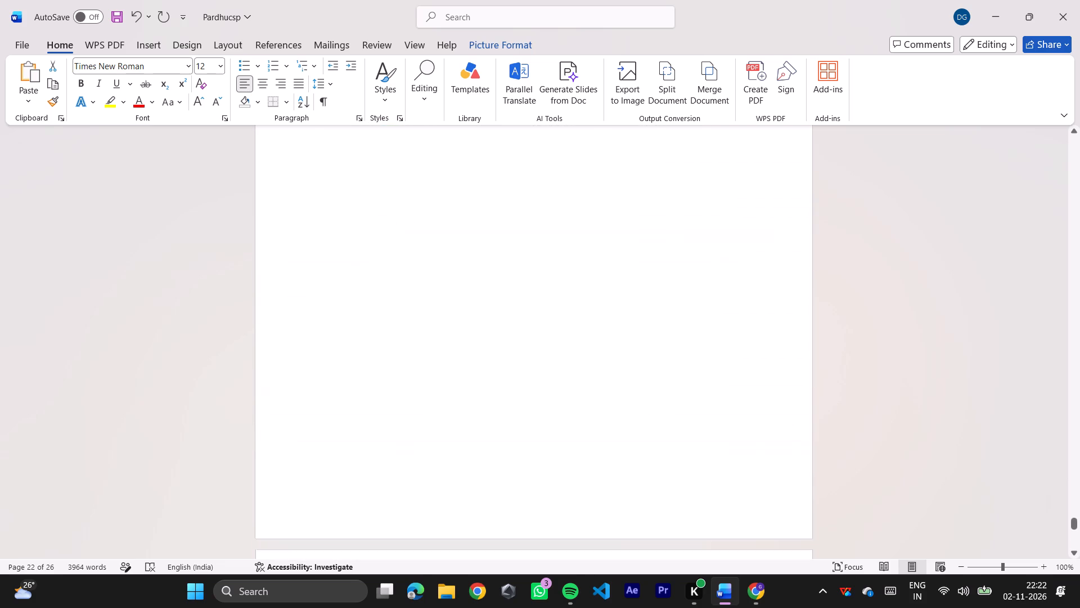
scroll(489, 388, "up", 14)
scroll(487, 390, "down", 4)
right_click(491, 386)
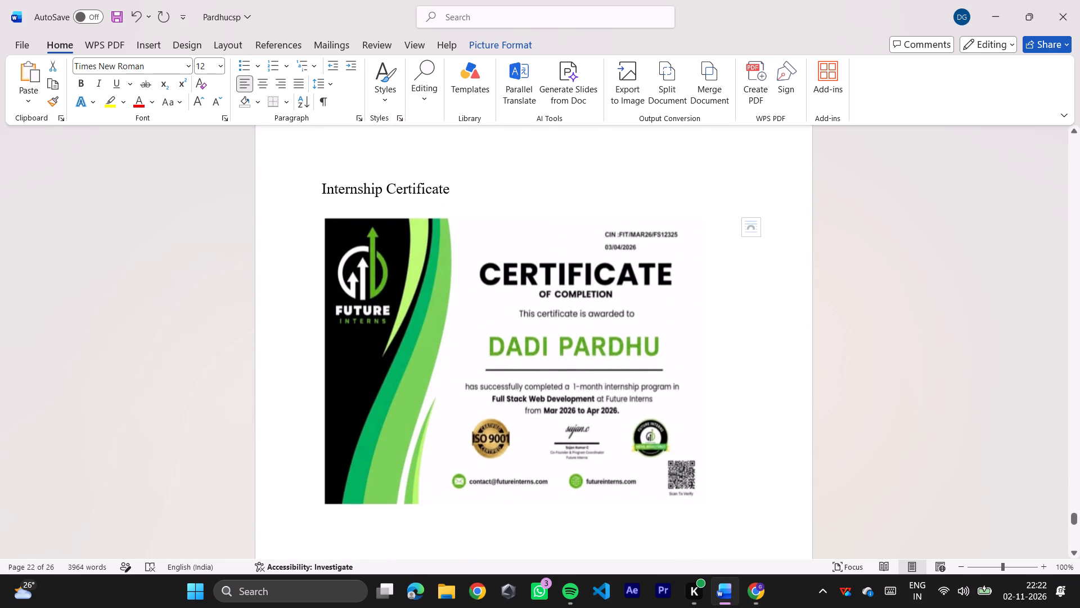
right_click(427, 395)
left_click(427, 395)
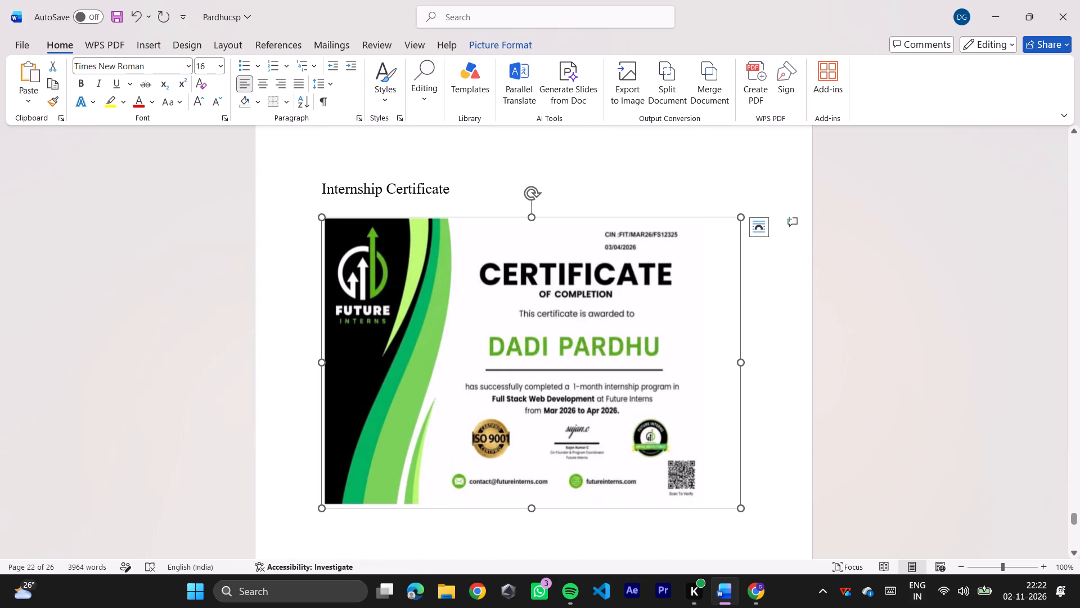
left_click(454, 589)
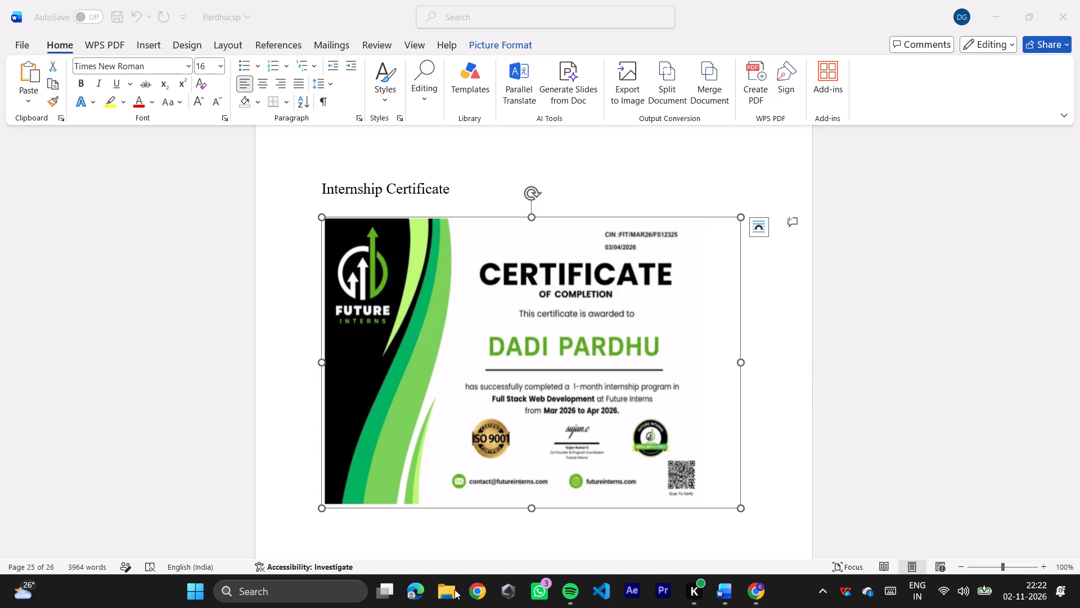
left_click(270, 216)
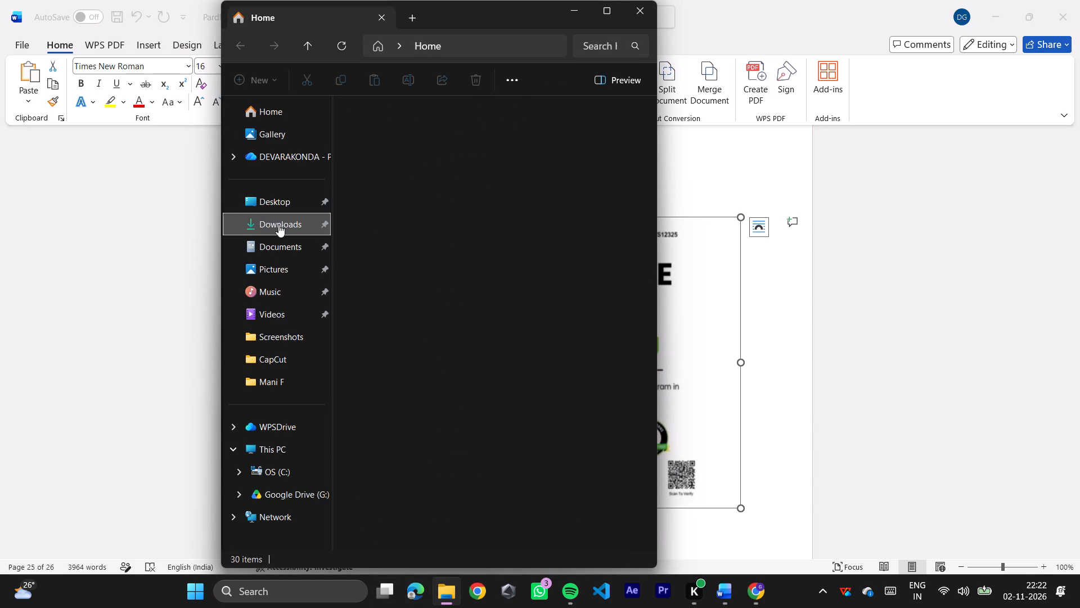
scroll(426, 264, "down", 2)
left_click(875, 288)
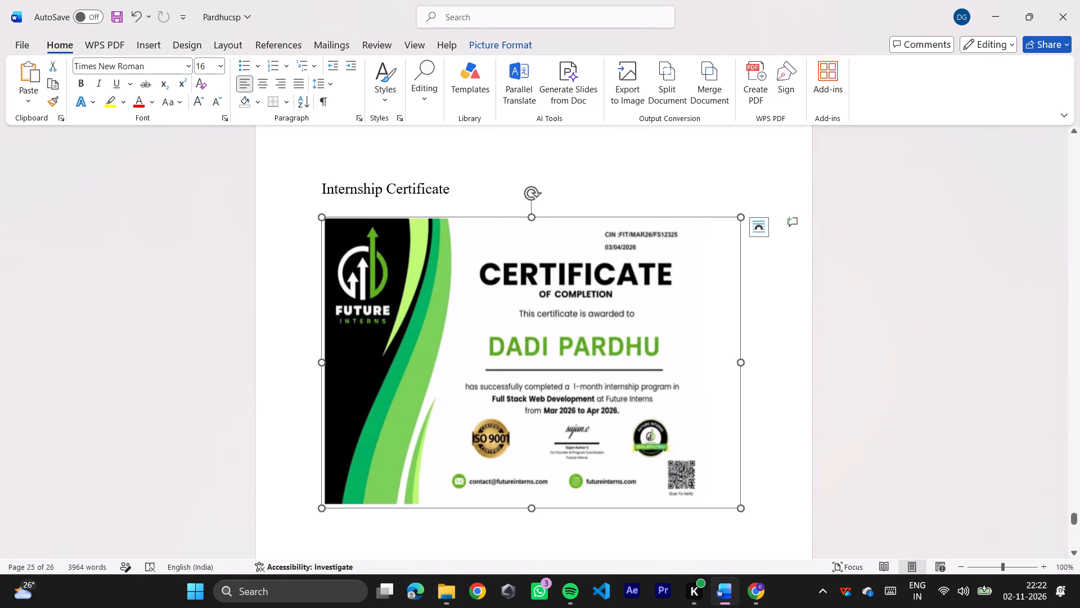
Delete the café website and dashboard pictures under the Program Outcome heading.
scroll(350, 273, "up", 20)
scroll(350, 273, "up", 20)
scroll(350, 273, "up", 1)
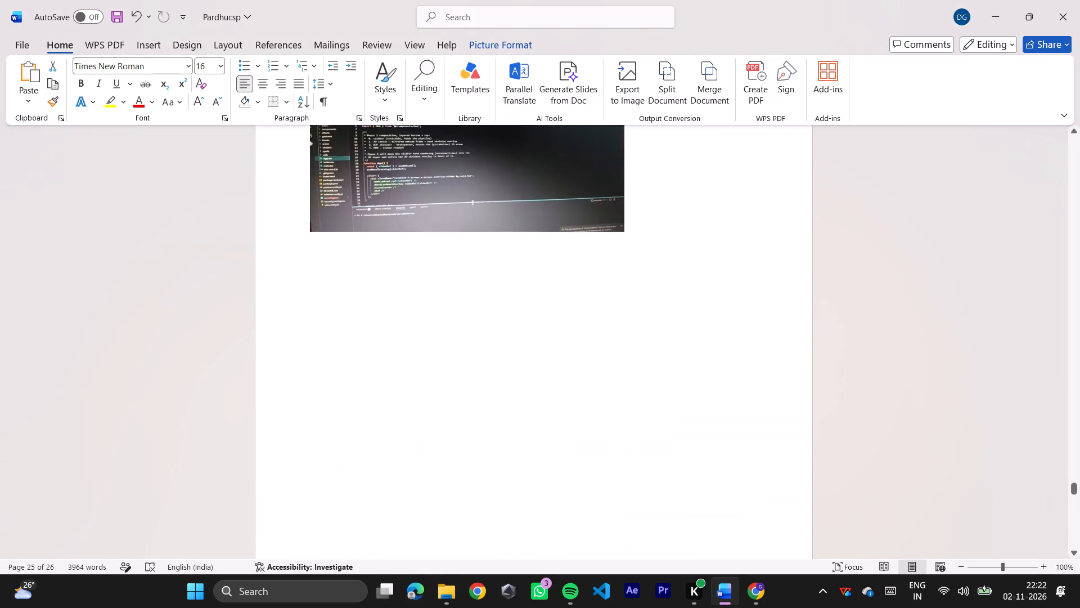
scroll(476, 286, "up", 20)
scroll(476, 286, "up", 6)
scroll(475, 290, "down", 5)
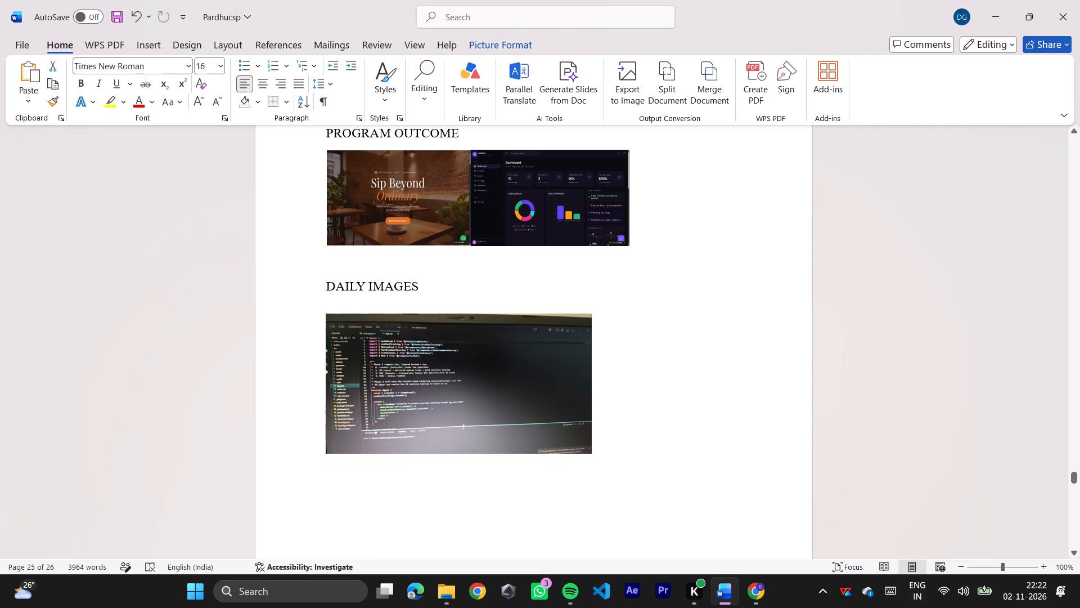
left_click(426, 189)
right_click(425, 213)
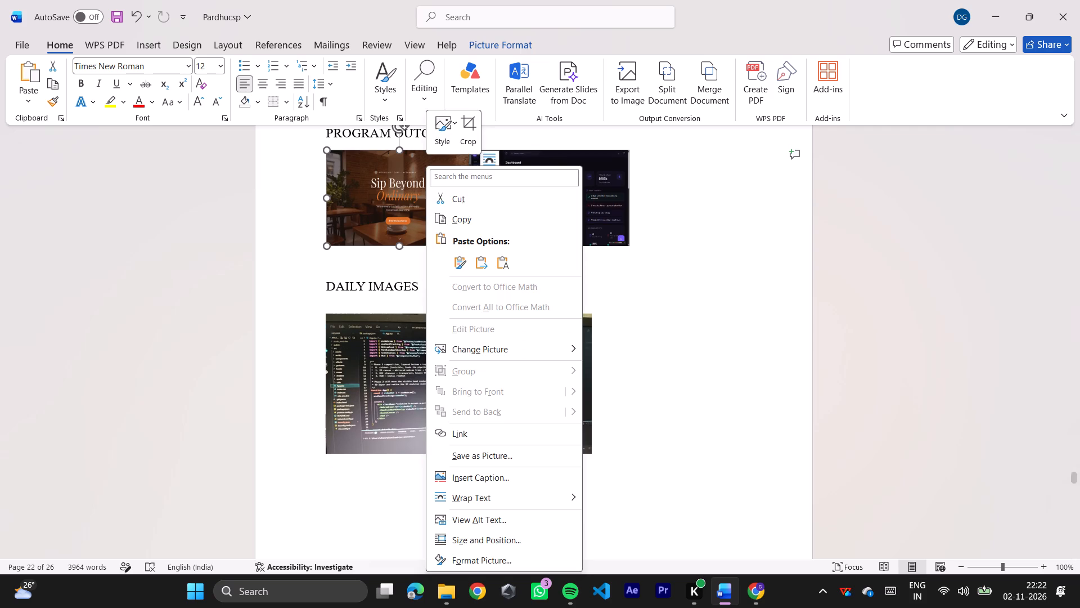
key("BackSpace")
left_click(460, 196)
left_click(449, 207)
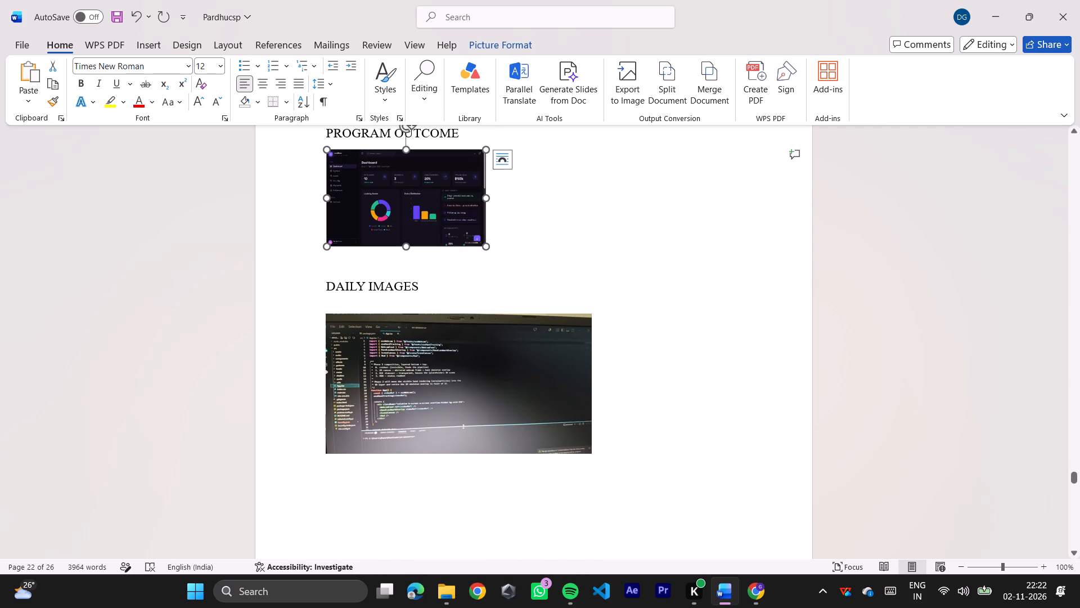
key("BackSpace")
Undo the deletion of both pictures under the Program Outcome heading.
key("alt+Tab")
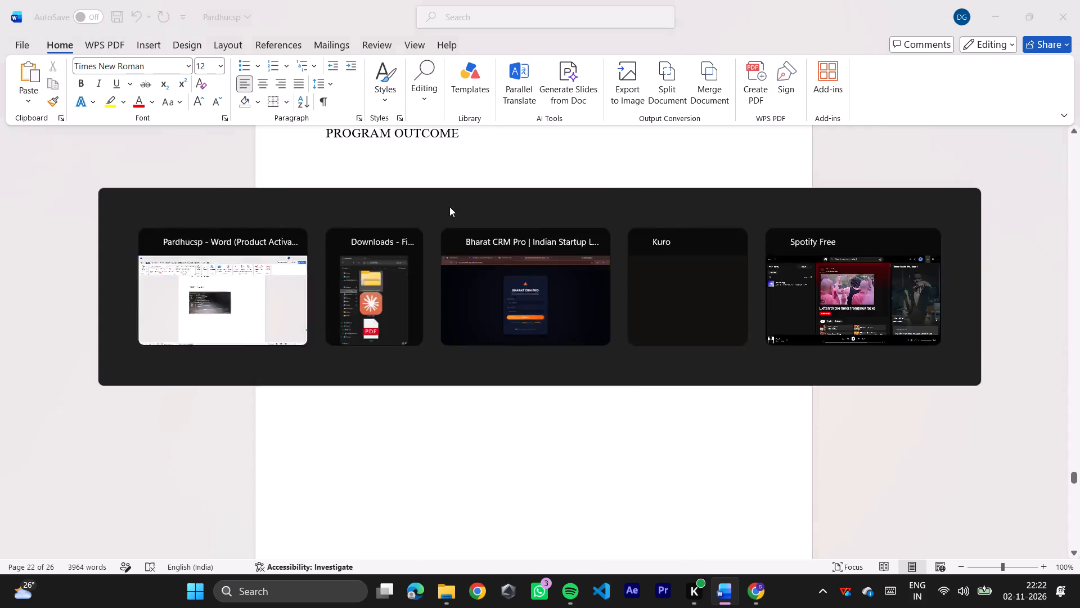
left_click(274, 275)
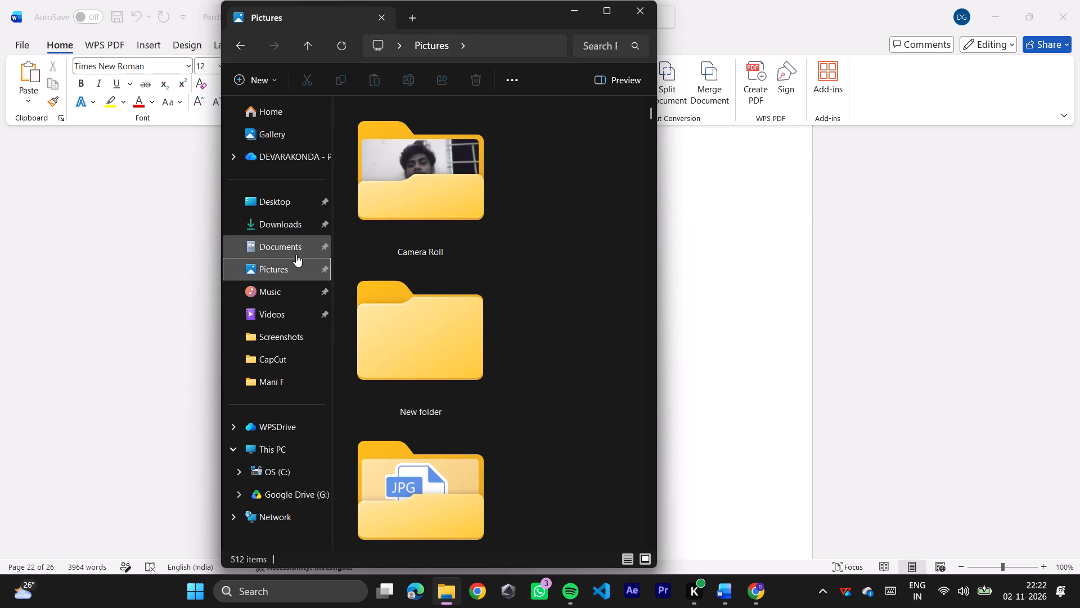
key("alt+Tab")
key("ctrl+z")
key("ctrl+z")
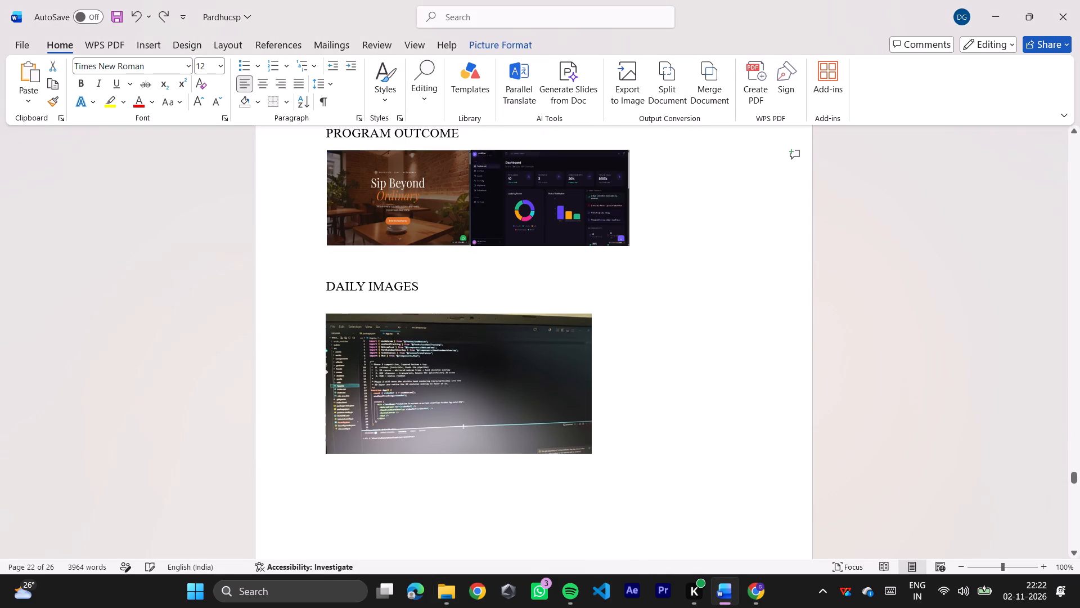
Switch to File Explorer and open the Screenshots folder inside Pictures.
key("alt+Tab")
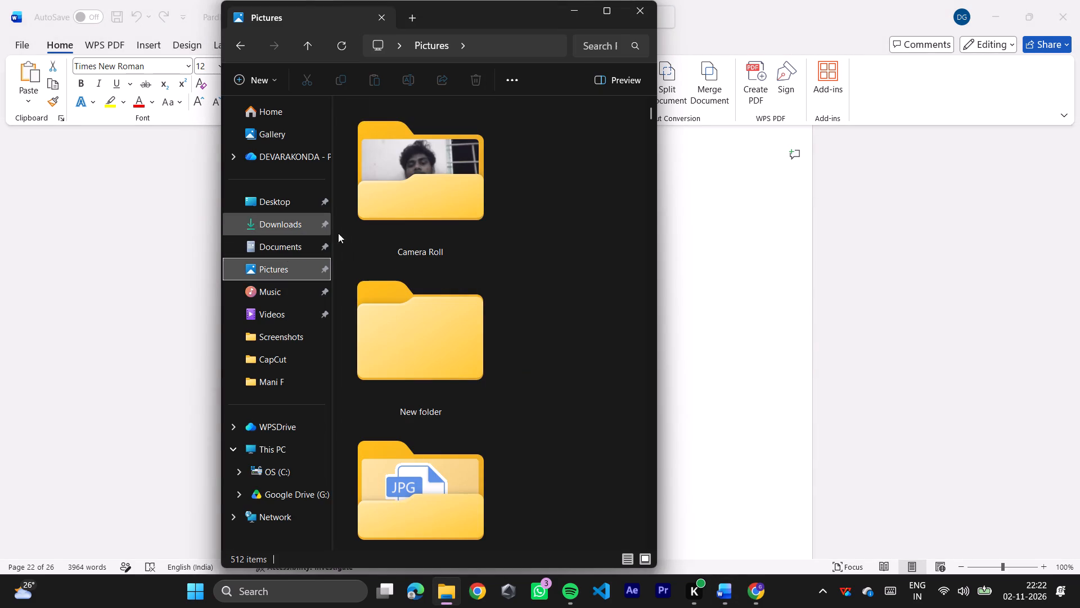
scroll(429, 385, "down", 9)
scroll(431, 378, "up", 3)
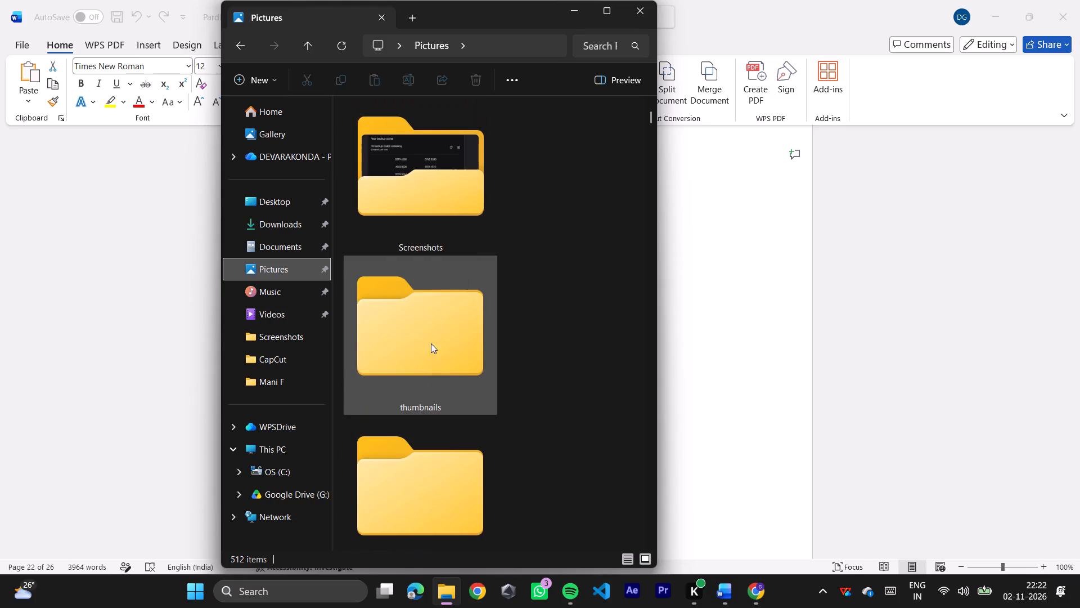
double_click(422, 180)
scroll(506, 373, "up", 7, "ctrl")
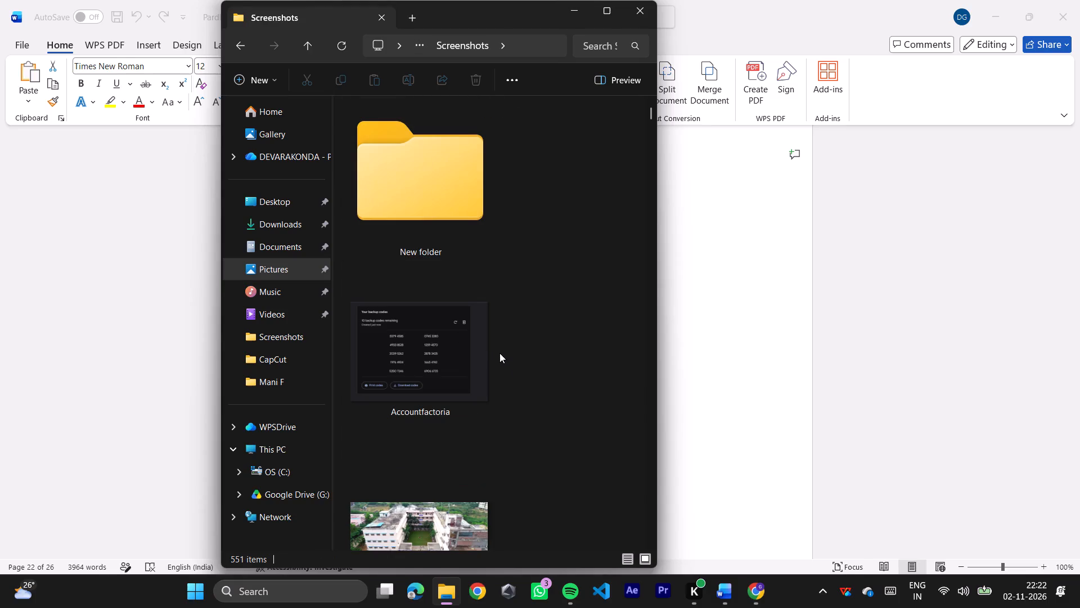
Look through the Screenshots folder for a capture of the Revenko website's home page.
scroll(505, 351, "down", 12)
scroll(528, 368, "up", 2, "ctrl")
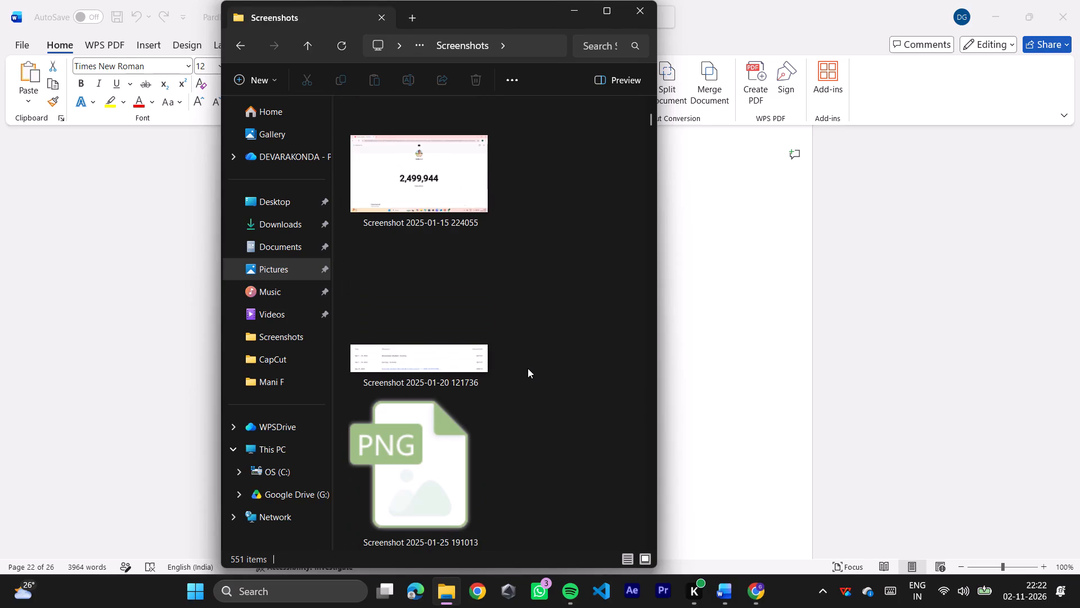
scroll(528, 368, "up", 2, "ctrl")
scroll(503, 371, "down", 20)
scroll(503, 371, "down", 3)
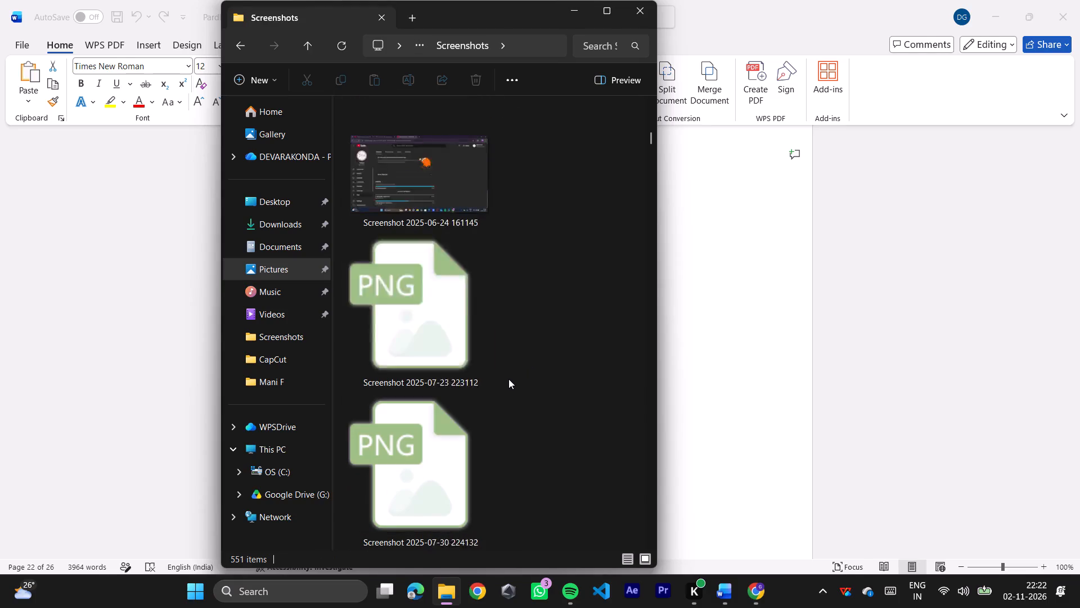
scroll(508, 379, "down", 20)
scroll(508, 379, "down", 19)
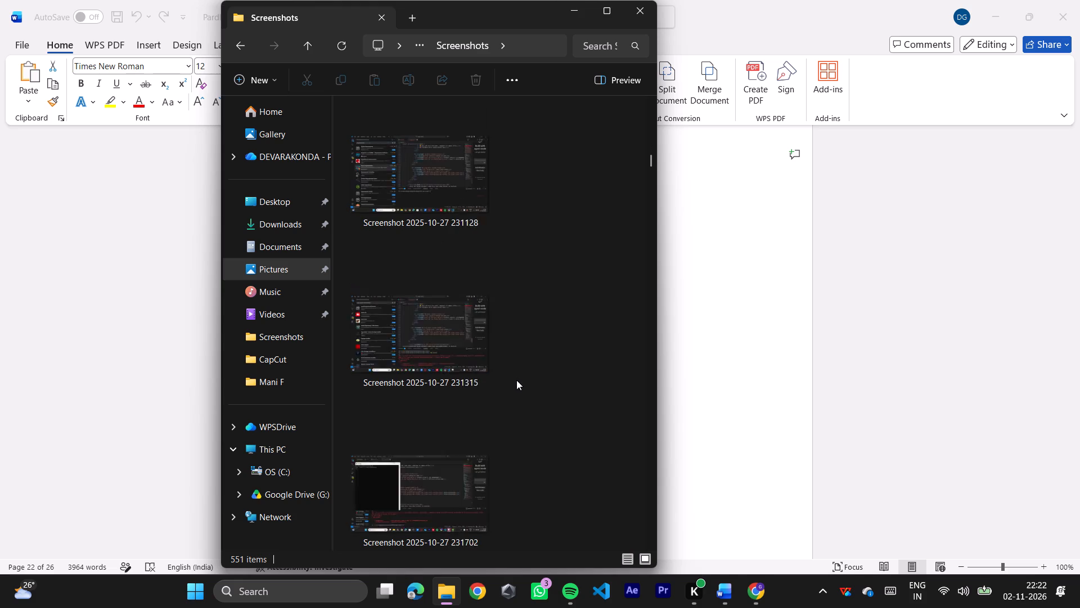
scroll(516, 380, "down", 20)
scroll(516, 380, "down", 15)
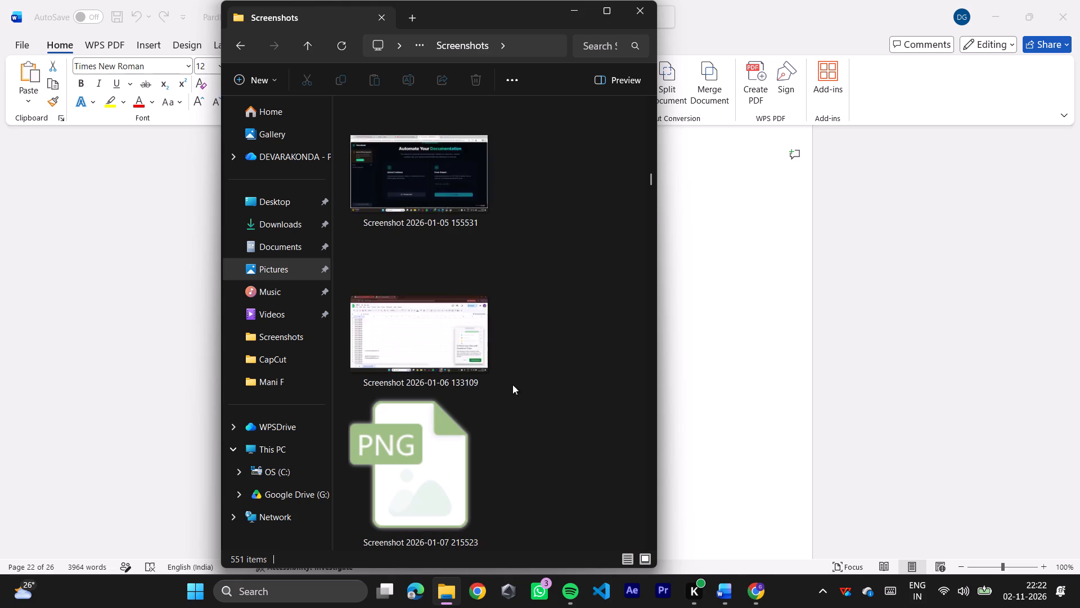
scroll(512, 385, "down", 9)
scroll(511, 394, "up", 6)
scroll(511, 395, "down", 11)
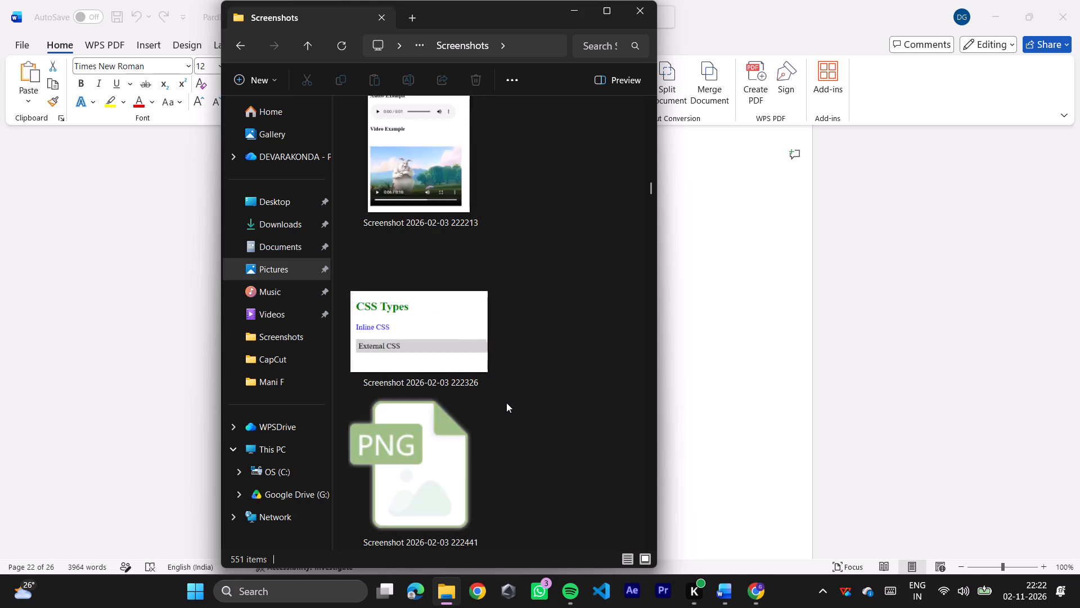
scroll(506, 403, "down", 20)
scroll(506, 403, "down", 10)
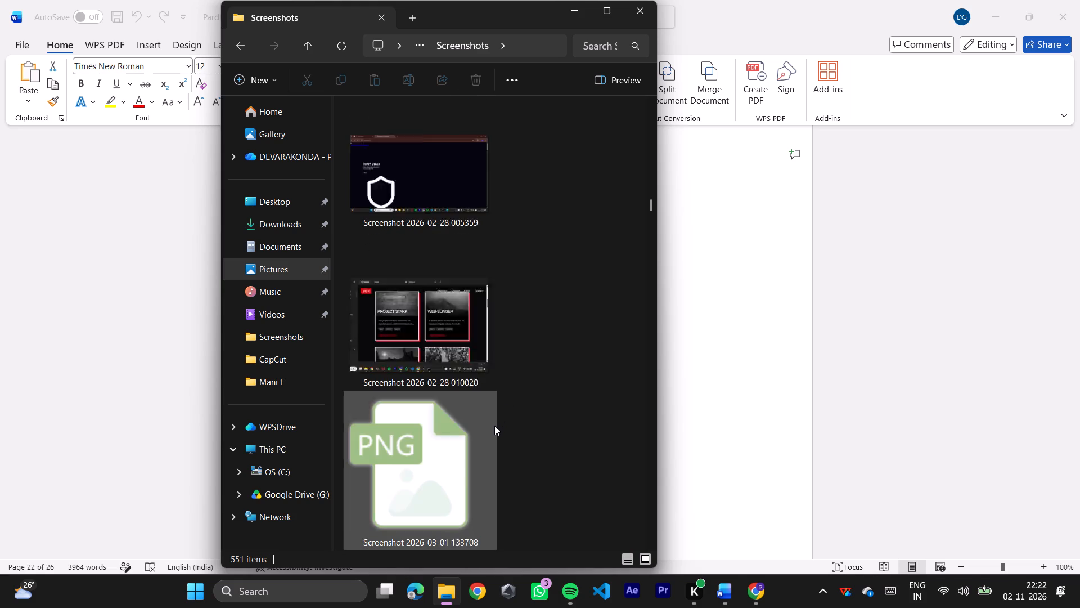
scroll(494, 426, "down", 20)
scroll(494, 426, "down", 10)
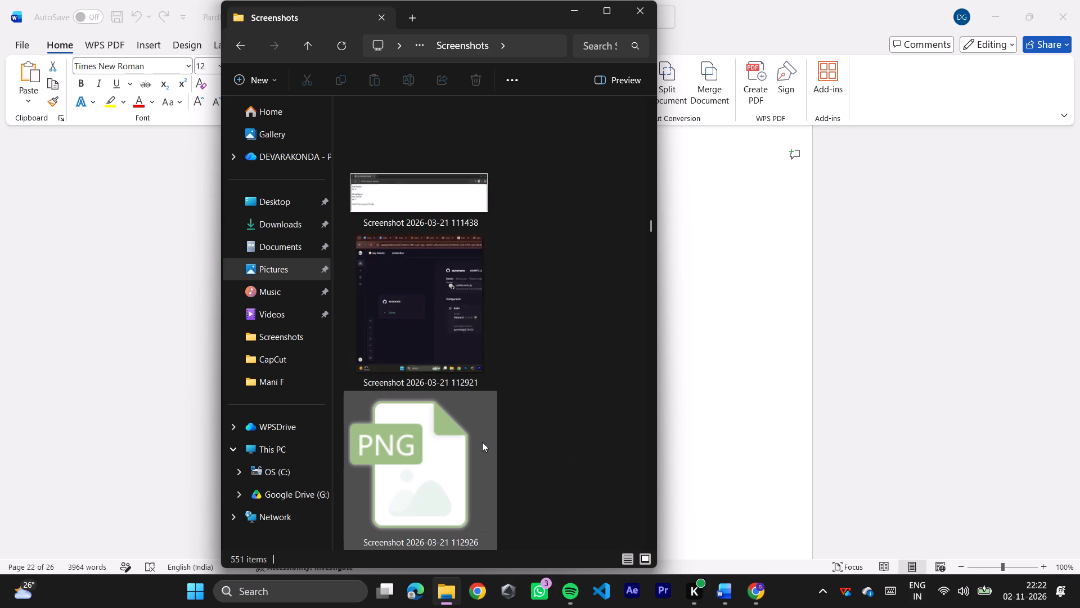
scroll(482, 442, "down", 20)
scroll(482, 442, "down", 10)
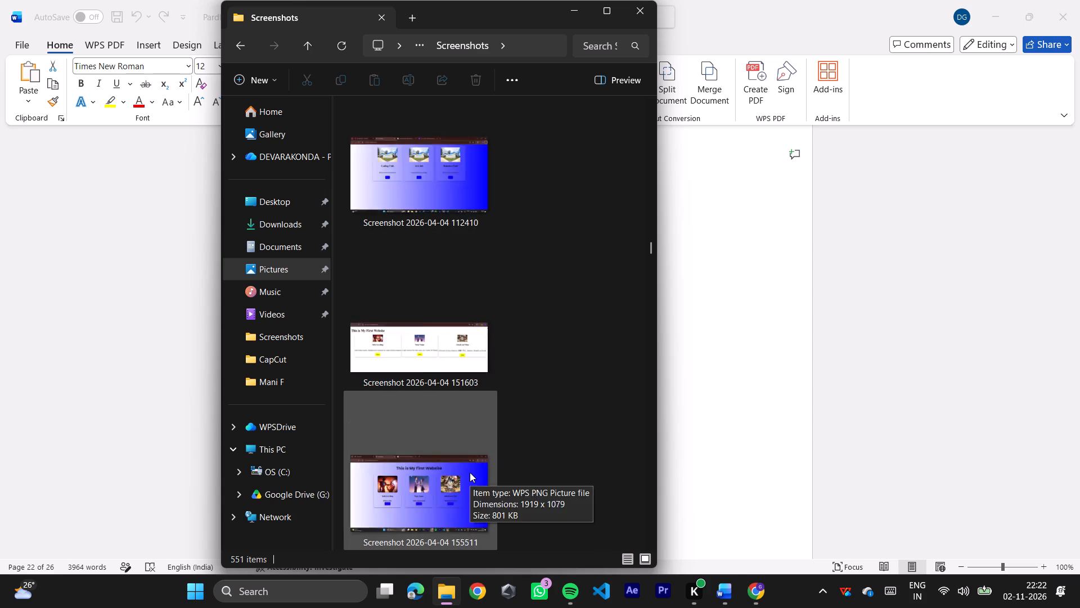
scroll(470, 472, "down", 20)
scroll(470, 472, "down", 10)
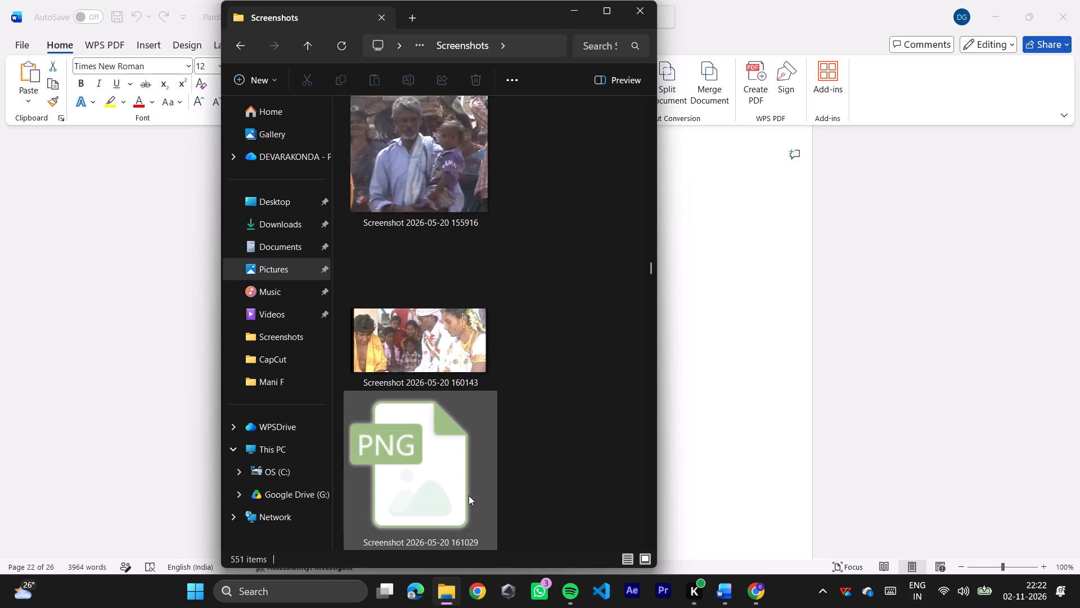
scroll(469, 495, "down", 20)
scroll(469, 495, "down", 10)
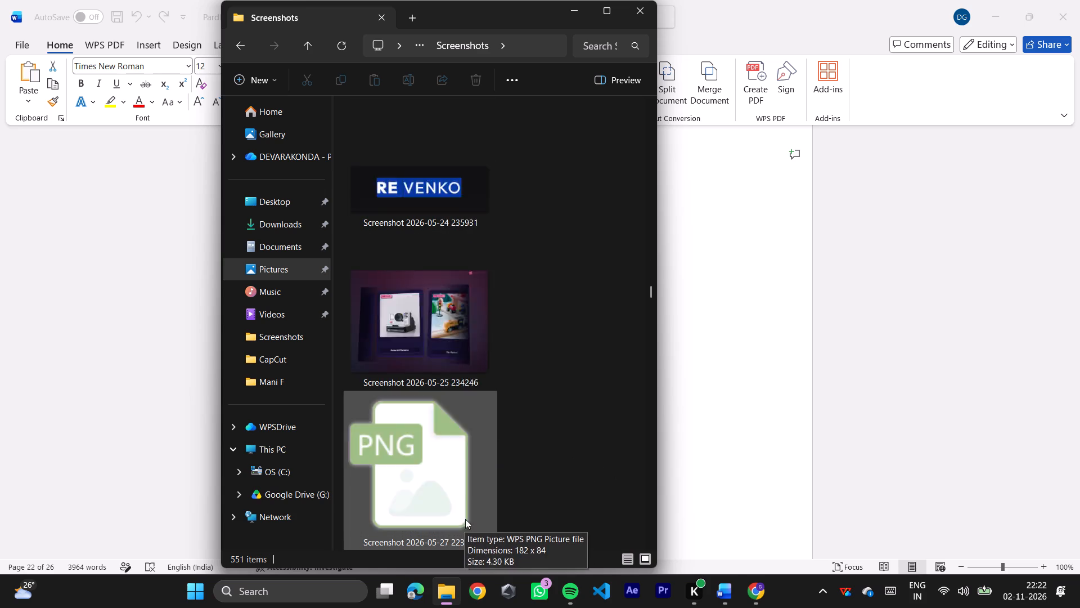
scroll(465, 519, "down", 20)
scroll(465, 519, "down", 1)
scroll(463, 525, "up", 6)
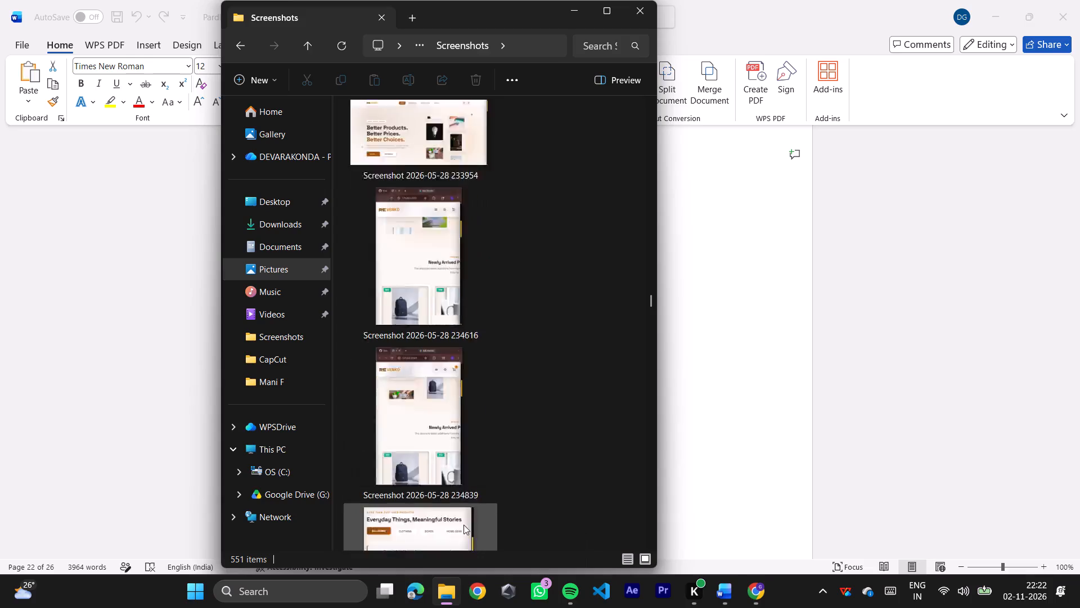
scroll(463, 525, "up", 11)
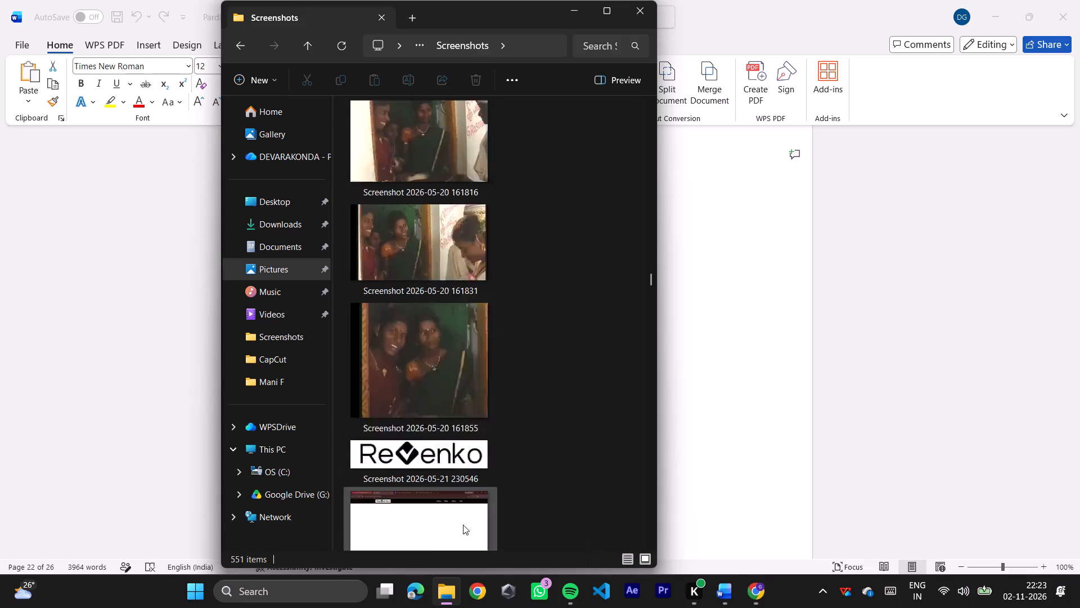
scroll(463, 525, "up", 1)
scroll(462, 526, "down", 11)
scroll(456, 534, "up", 5)
scroll(456, 534, "down", 6)
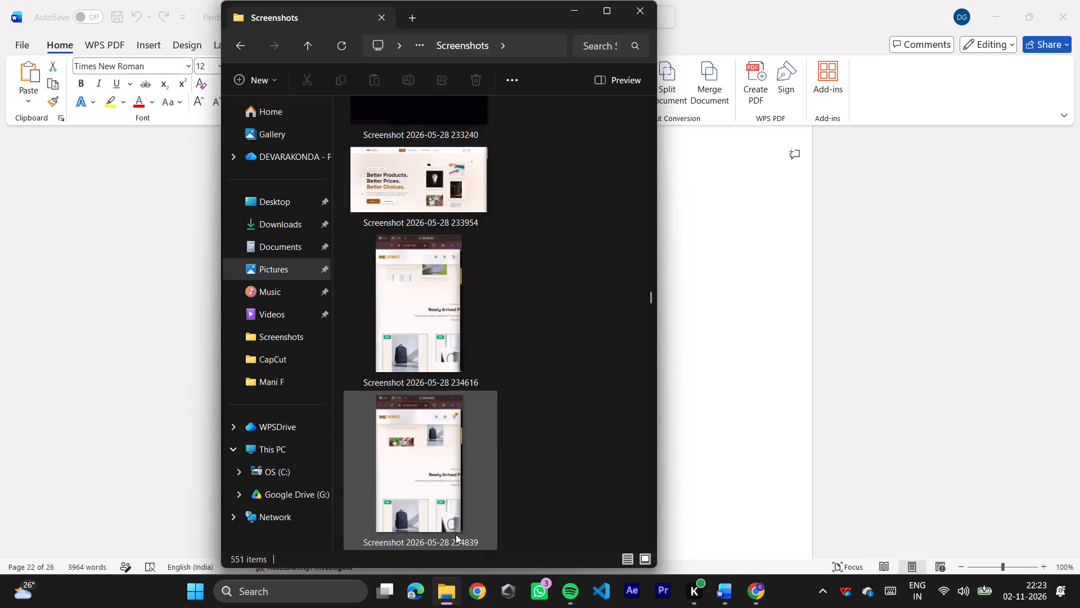
scroll(456, 534, "down", 4)
left_click_drag(406, 395, 643, 352)
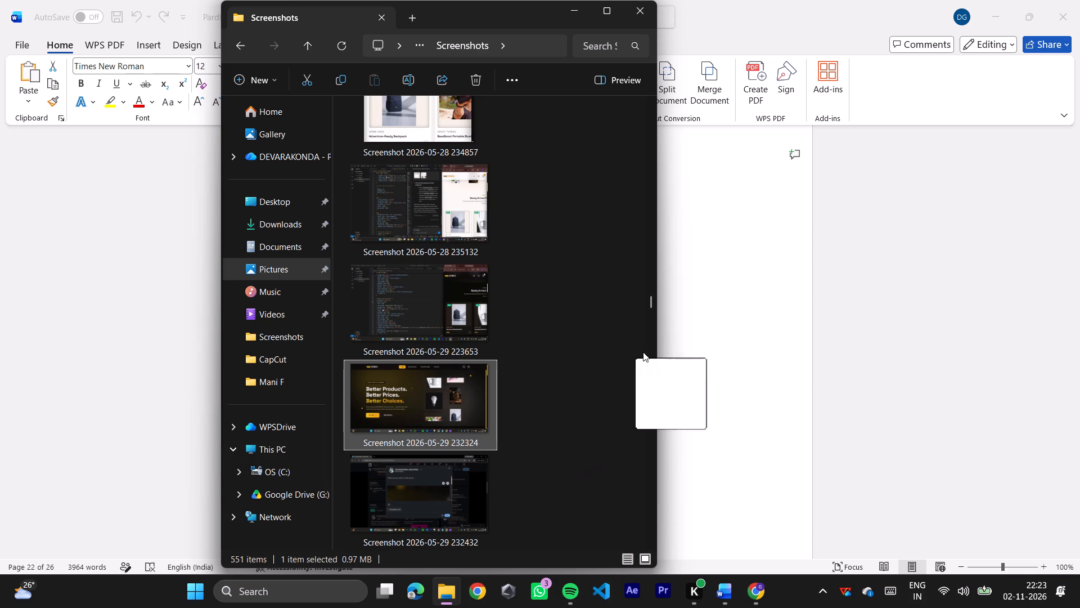
left_click_drag(643, 352, 706, 298)
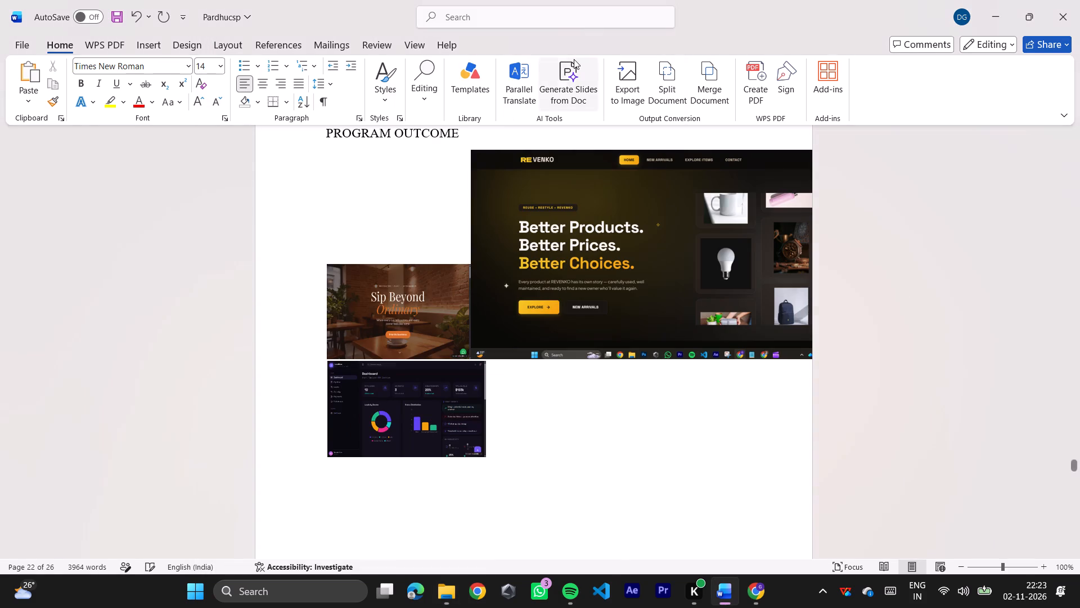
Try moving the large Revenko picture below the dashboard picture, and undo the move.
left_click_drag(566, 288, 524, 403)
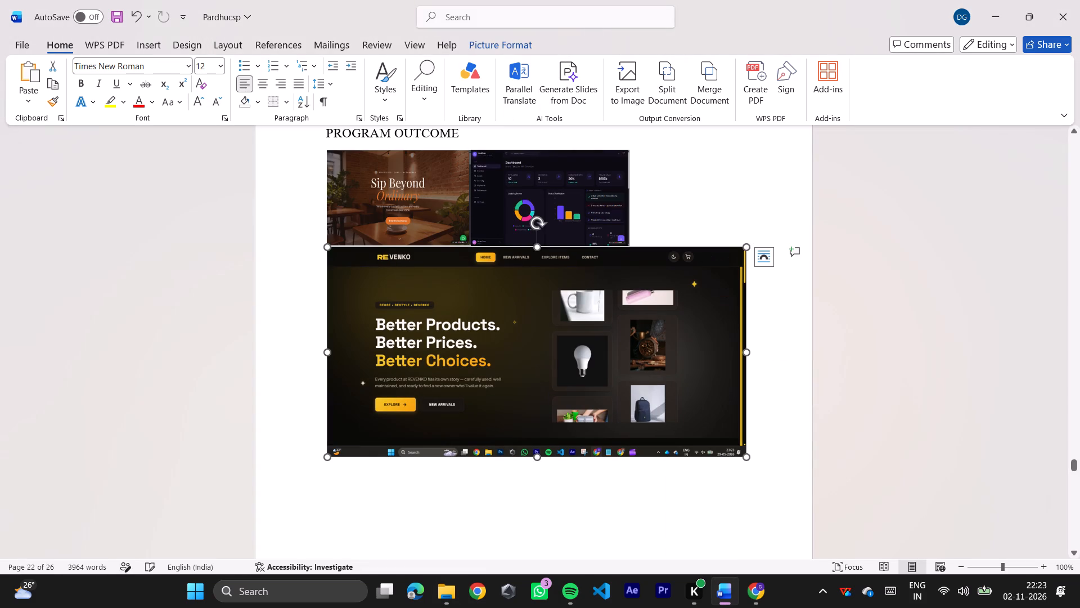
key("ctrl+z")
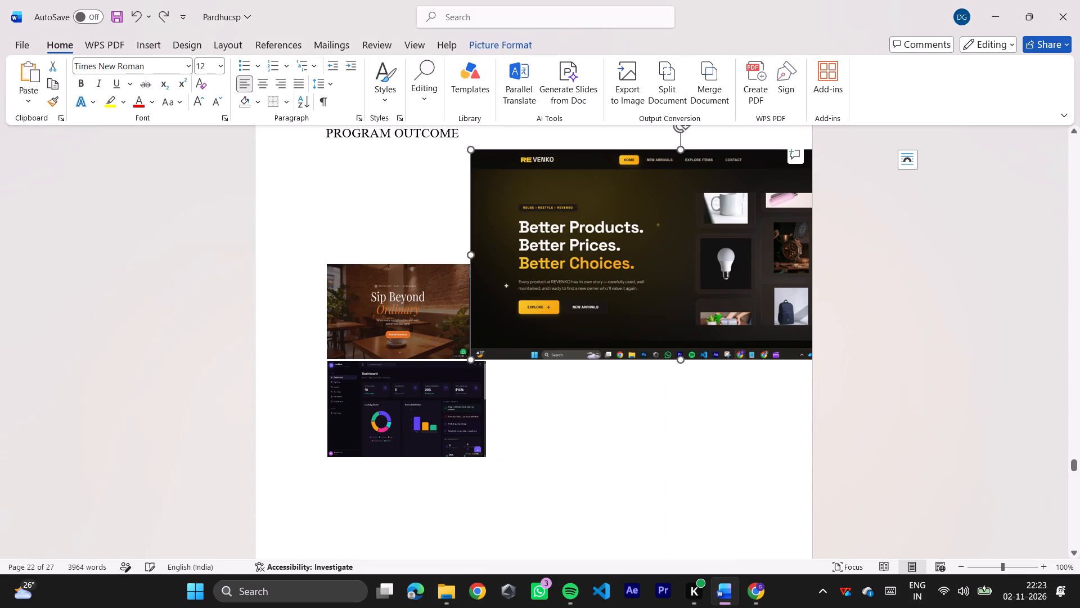
Replace the café website picture under Program Outcome with the revenko picture from the Screenshots folder on this device.
left_click(430, 304)
right_click(429, 305)
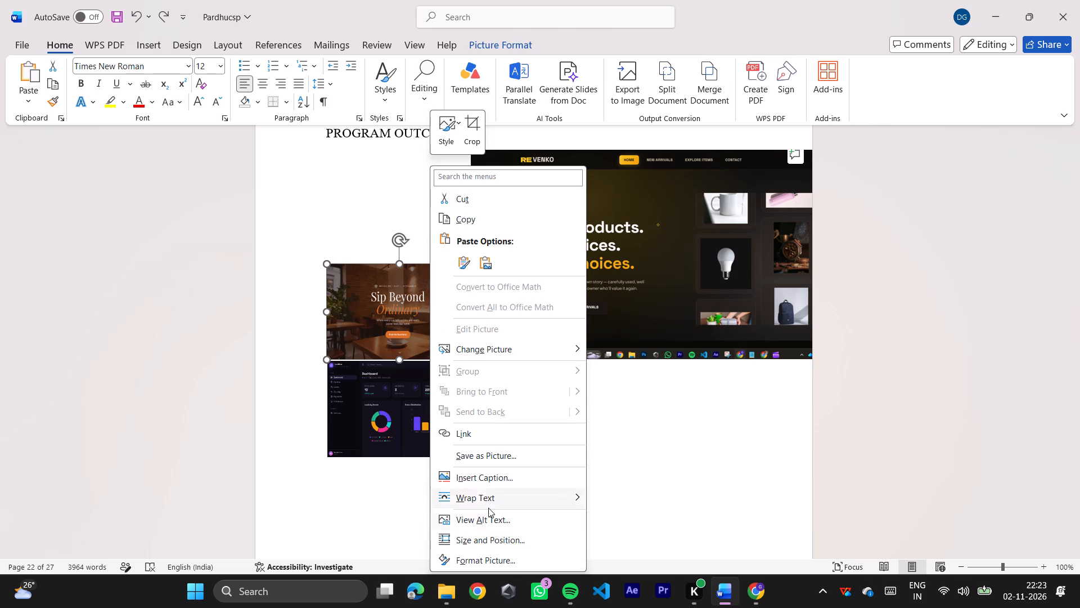
left_click(480, 352)
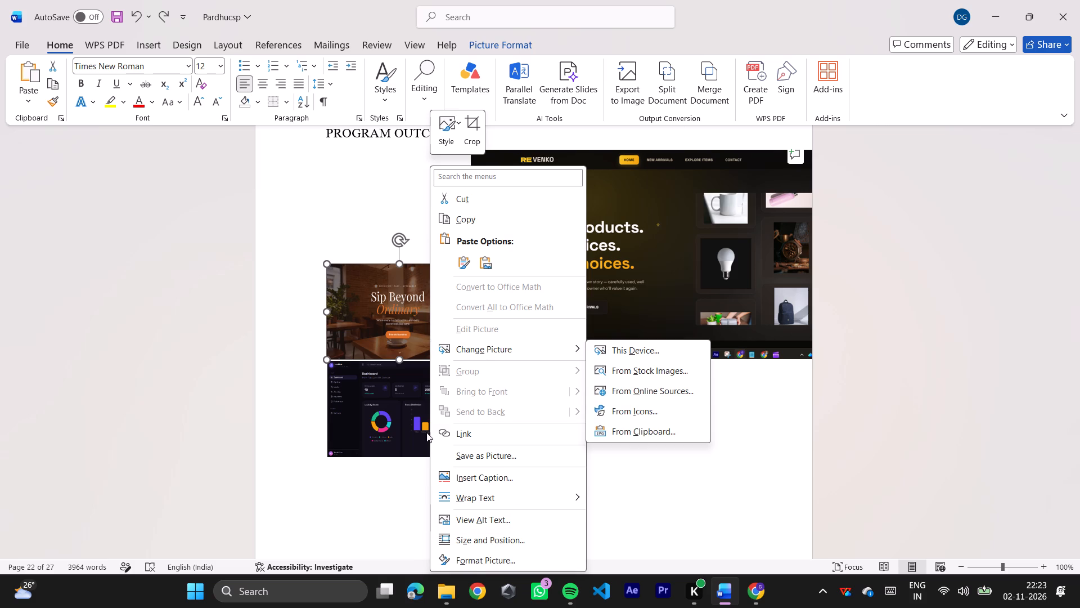
left_click(631, 352)
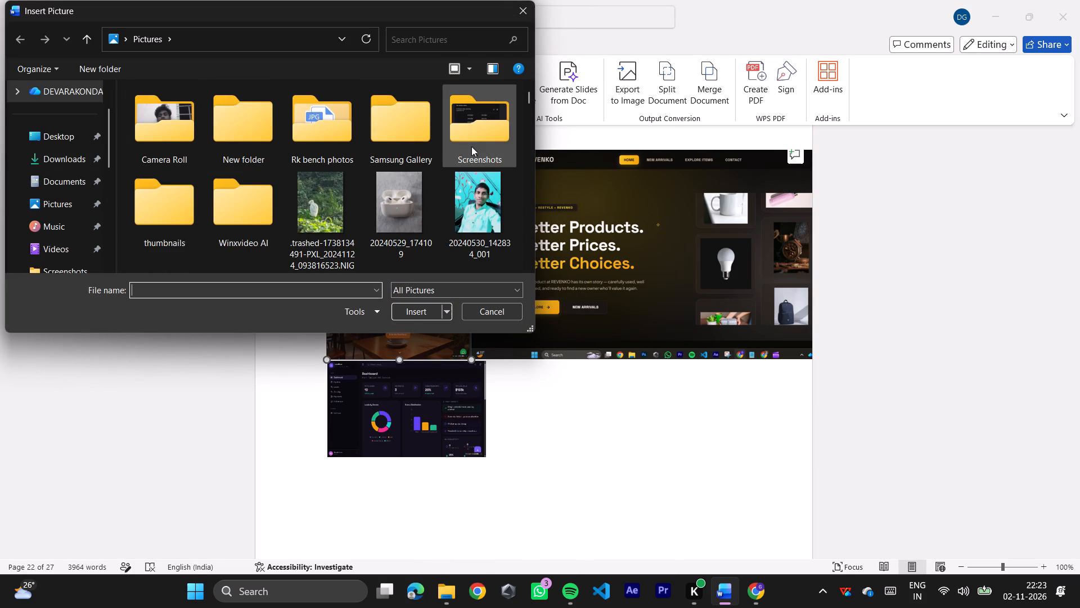
double_click(472, 146)
left_click(453, 139)
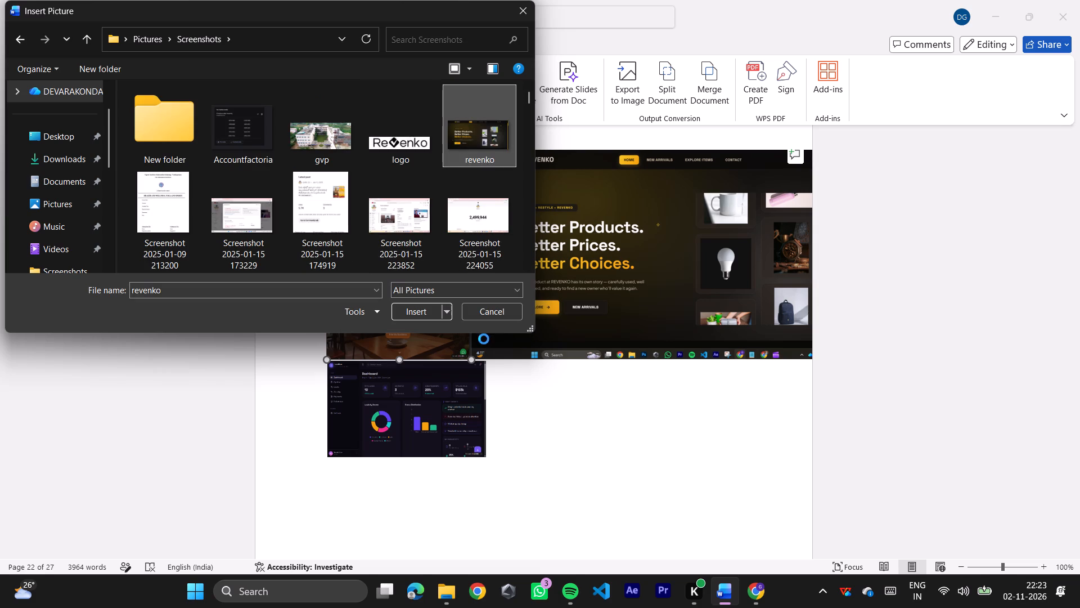
left_click(399, 301)
left_click(405, 309)
Cut the oversized Revenko screenshot that runs off the page under Program Outcome.
left_click(596, 301)
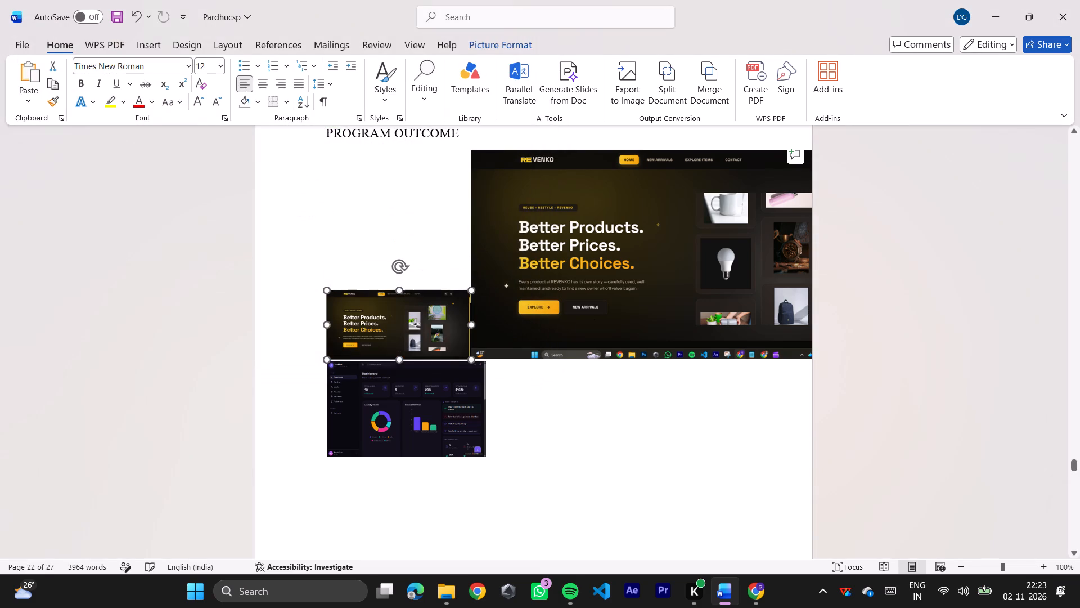
right_click(596, 301)
left_click(628, 195)
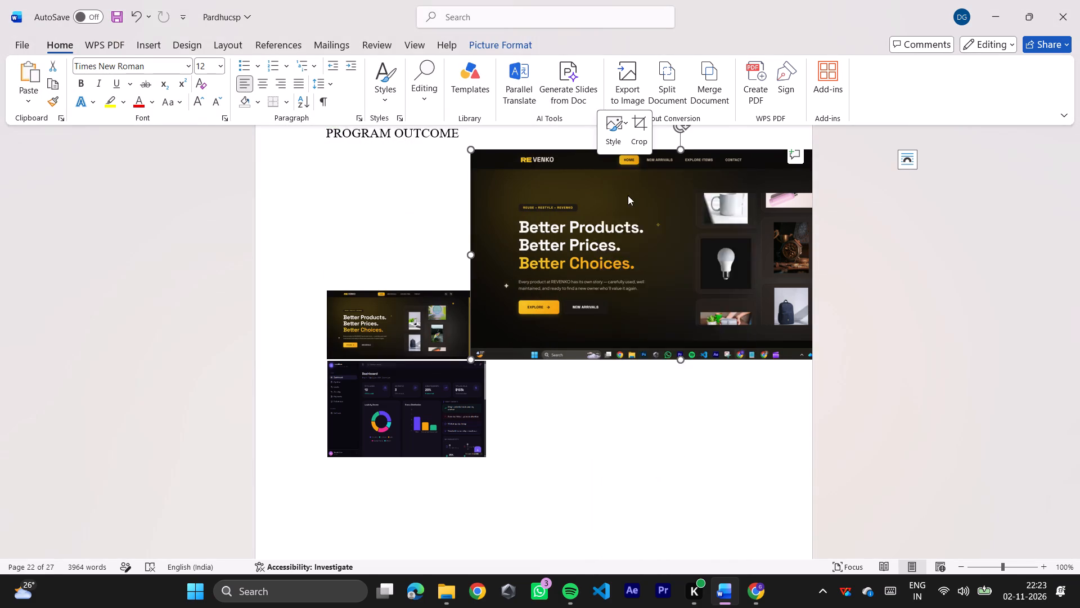
Enlarge the remaining Revenko picture under Program Outcome in height and width, keeping Daily Images and its first picture on the same page.
left_click(422, 208)
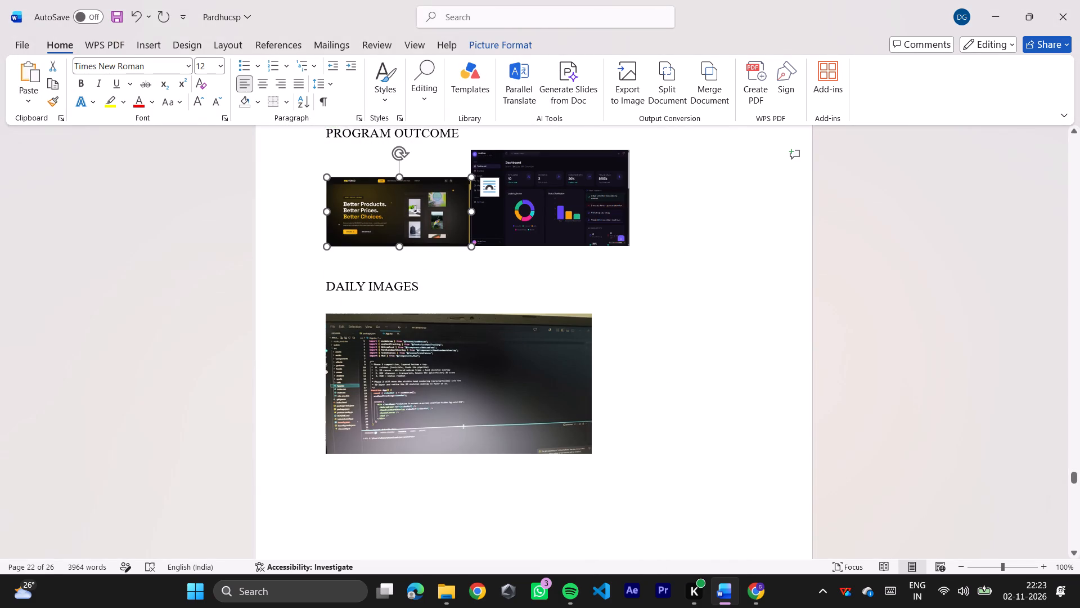
left_click_drag(397, 175, 399, 153)
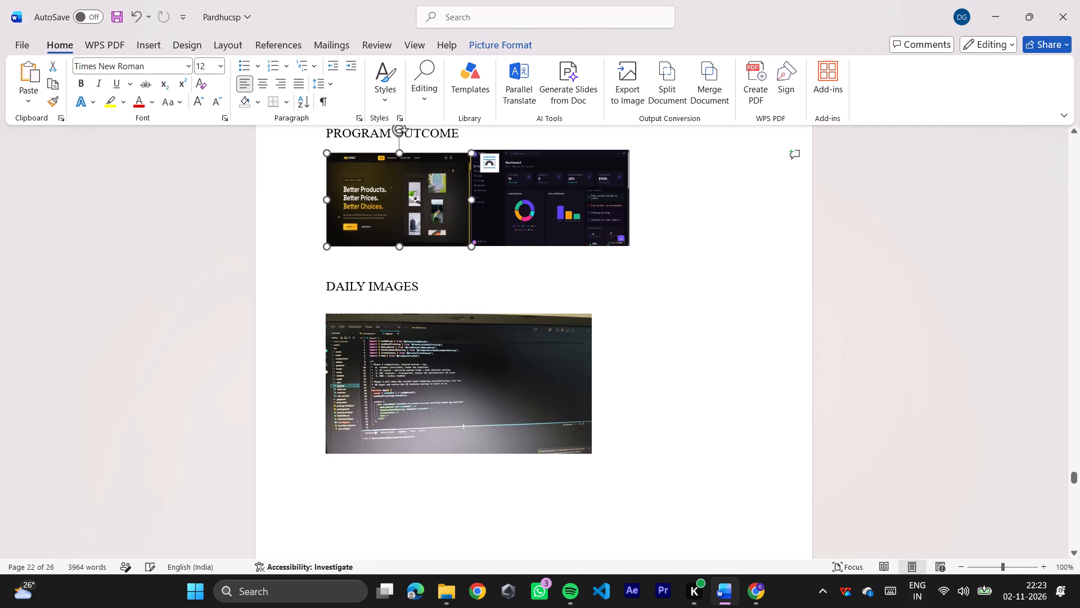
left_click_drag(469, 200, 518, 211)
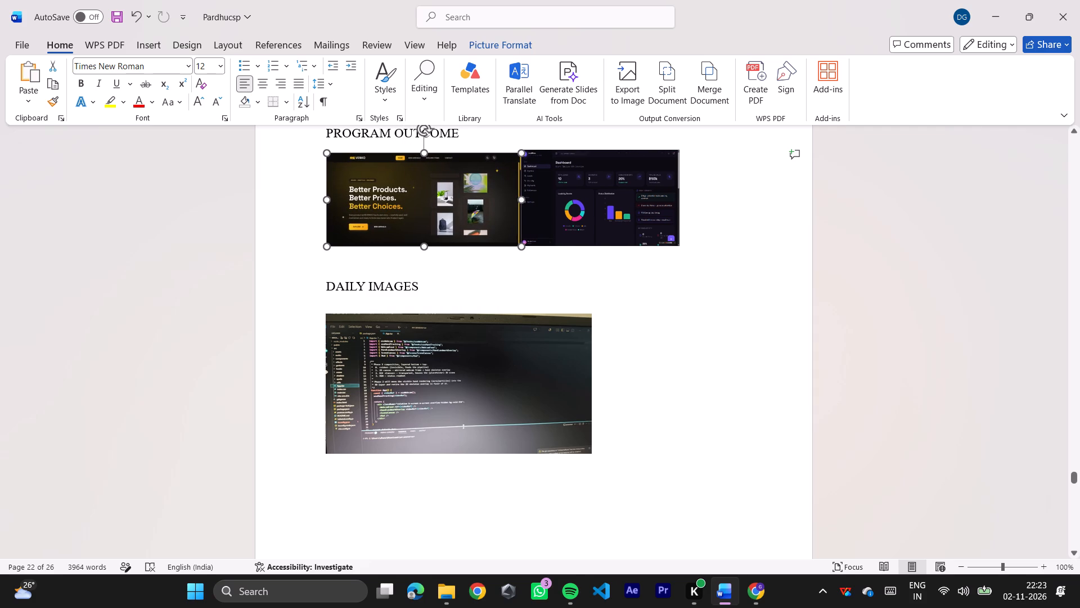
left_click_drag(518, 211, 507, 214)
left_click_drag(418, 247, 422, 272)
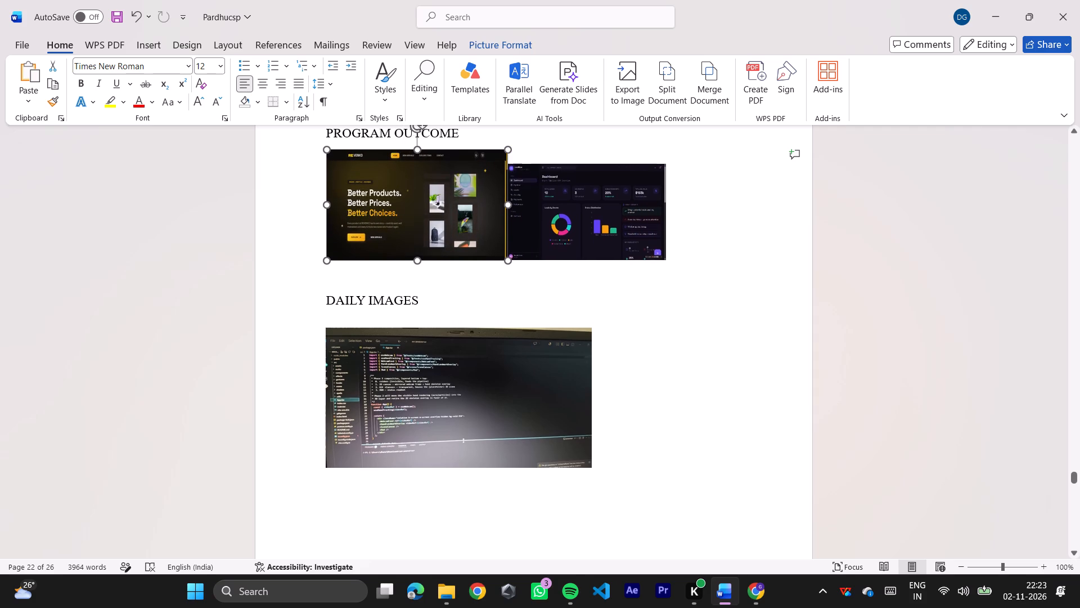
left_click_drag(422, 272, 422, 275)
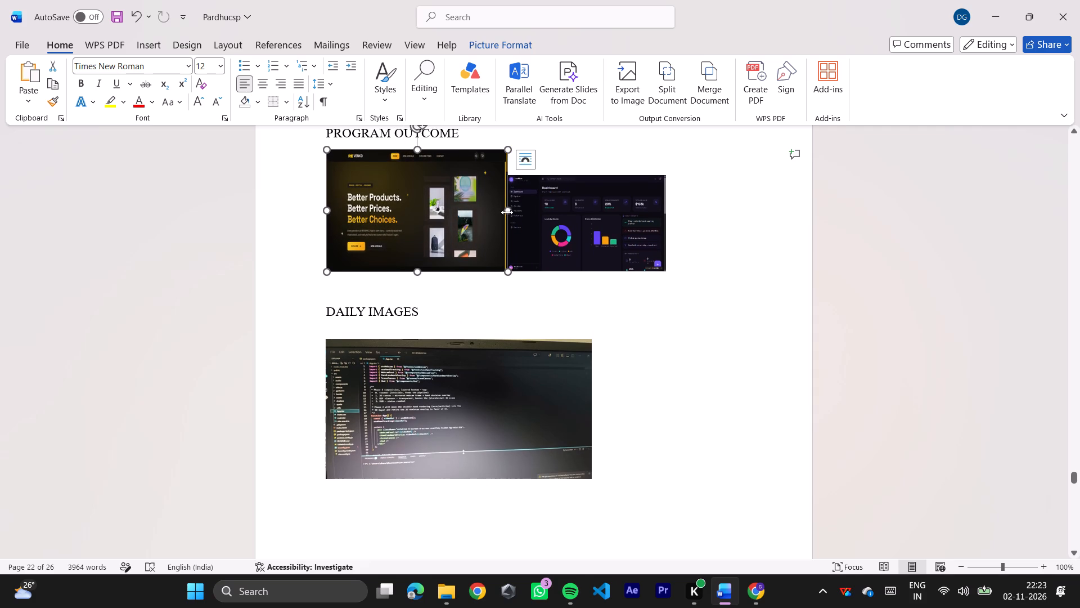
left_click(487, 209)
left_click_drag(506, 211, 539, 215)
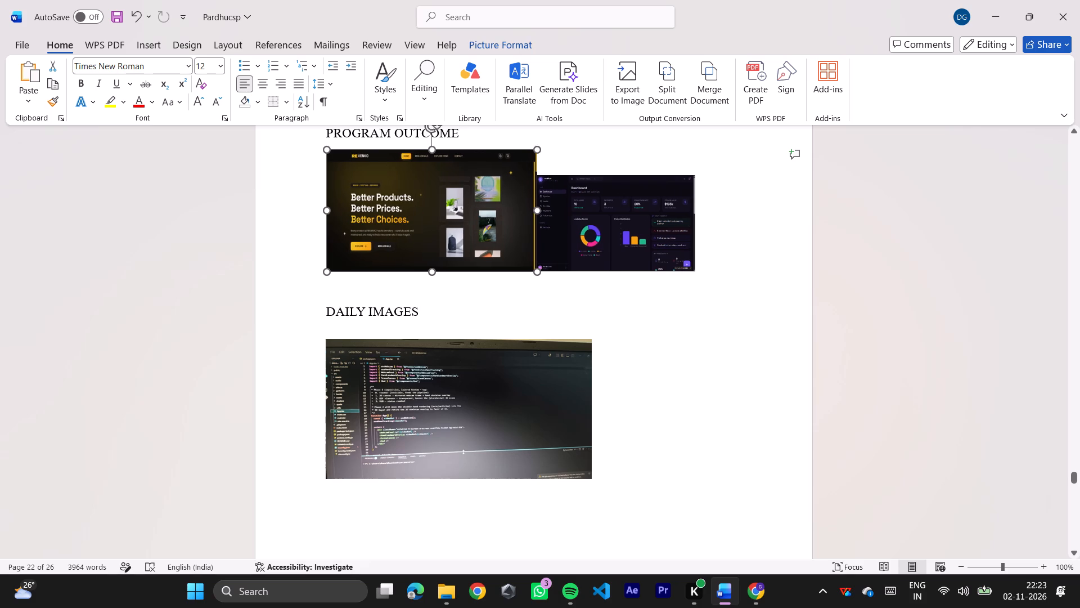
left_click_drag(539, 215, 555, 227)
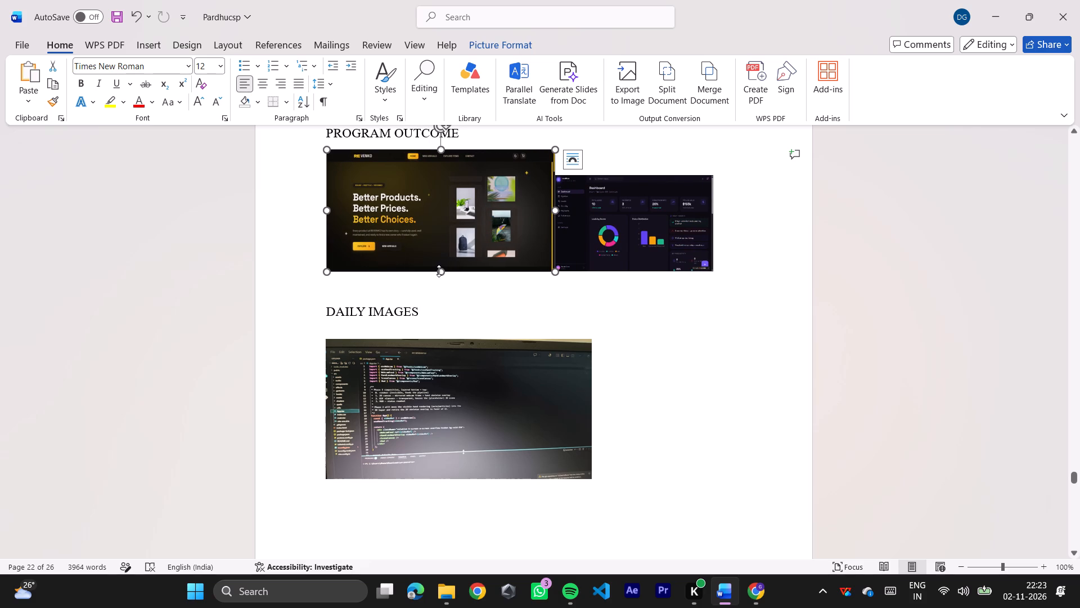
left_click_drag(439, 271, 438, 286)
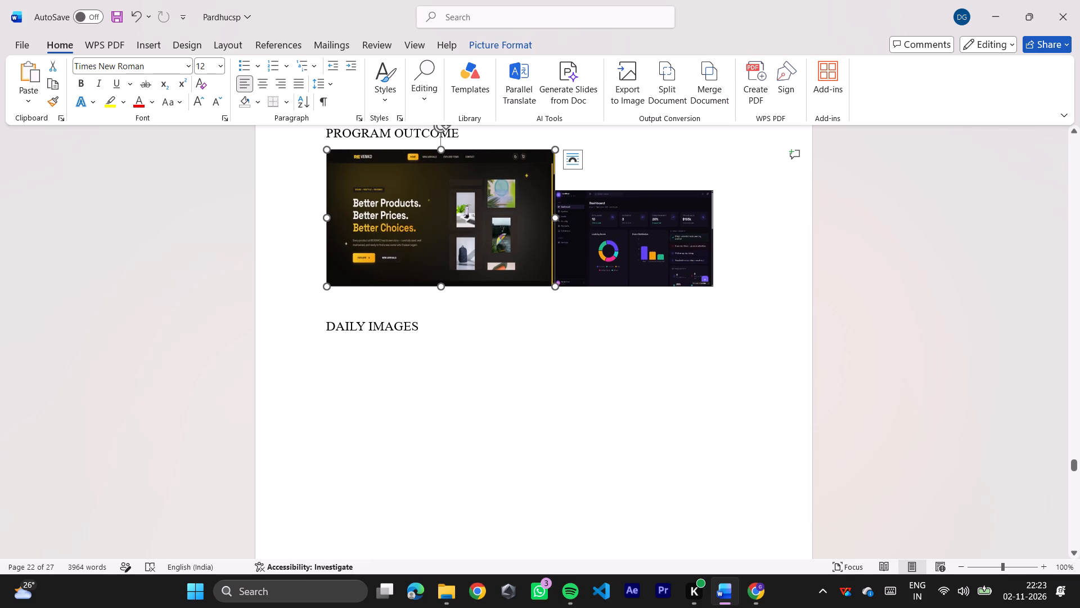
key("ctrl+z")
Enlarge the dashboard picture beside it to nearly the Revenko picture's height and widen it toward the page's right margin.
left_click(634, 243)
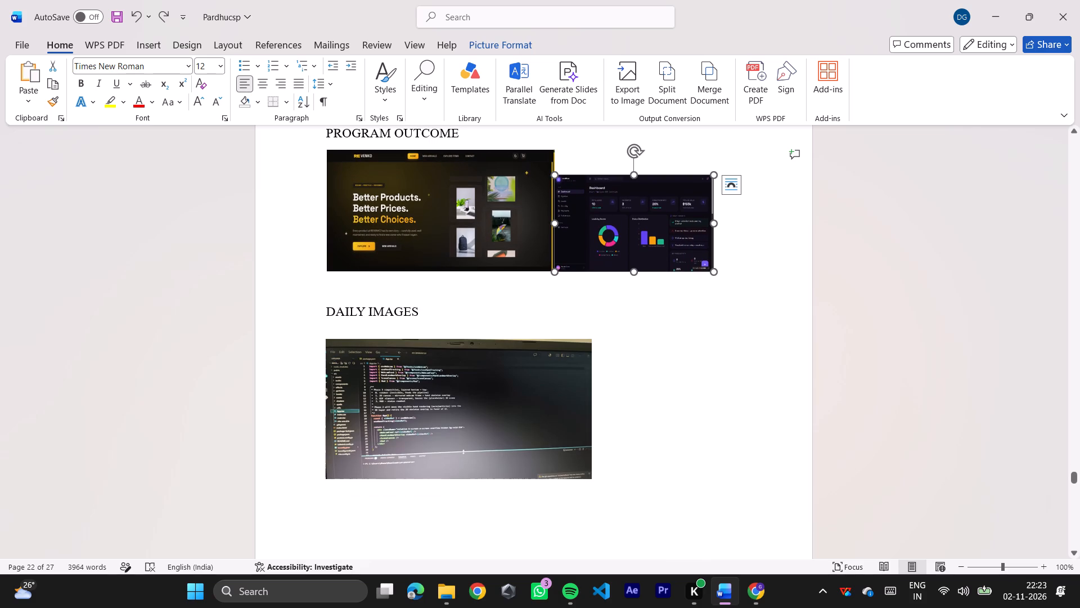
left_click_drag(631, 176, 635, 153)
left_click_drag(713, 213, 737, 213)
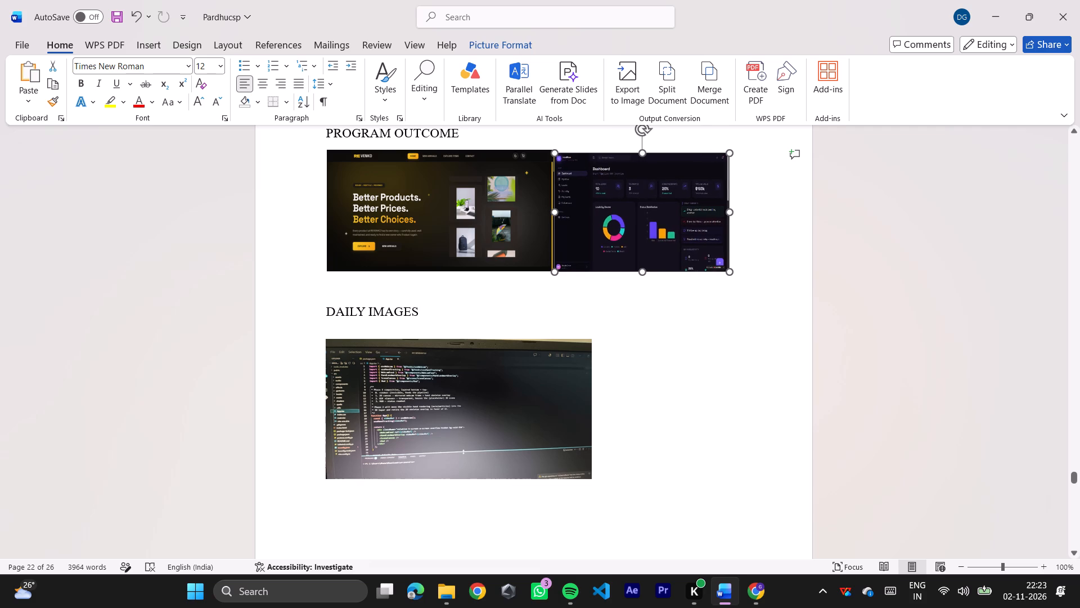
left_click_drag(737, 213, 759, 218)
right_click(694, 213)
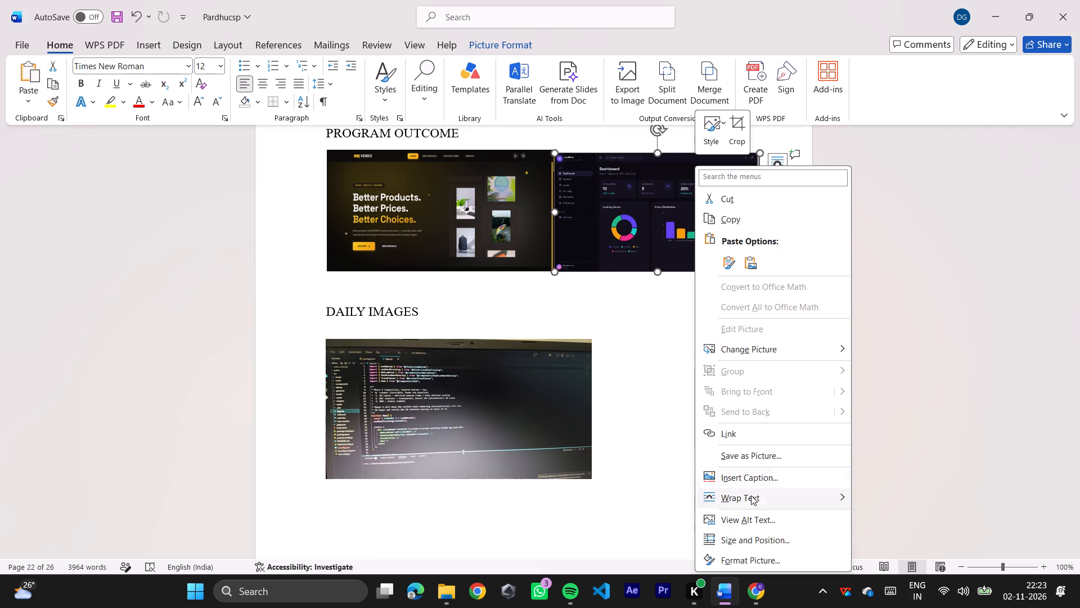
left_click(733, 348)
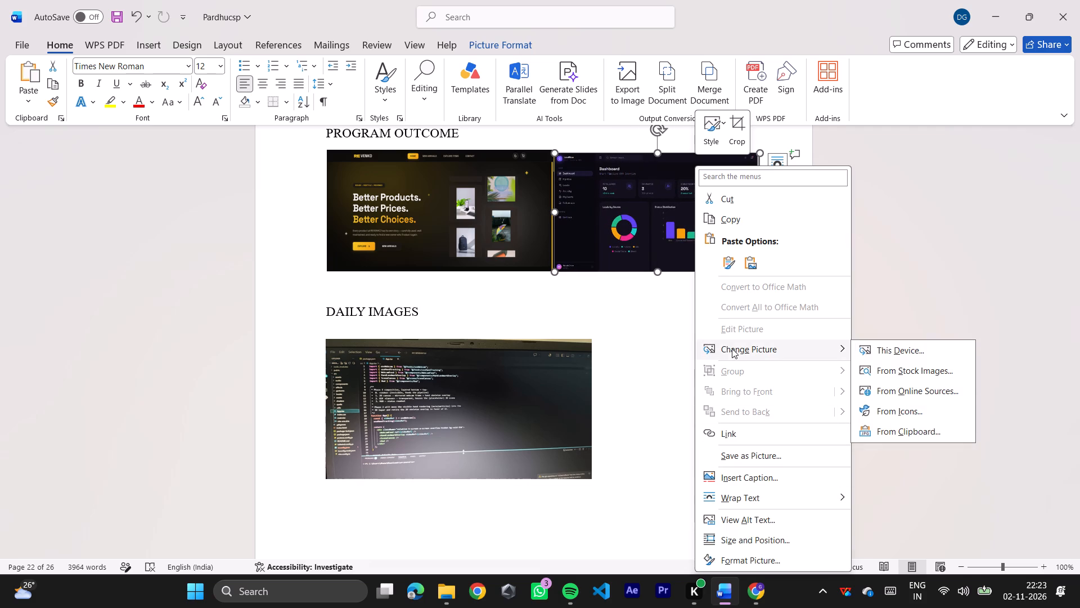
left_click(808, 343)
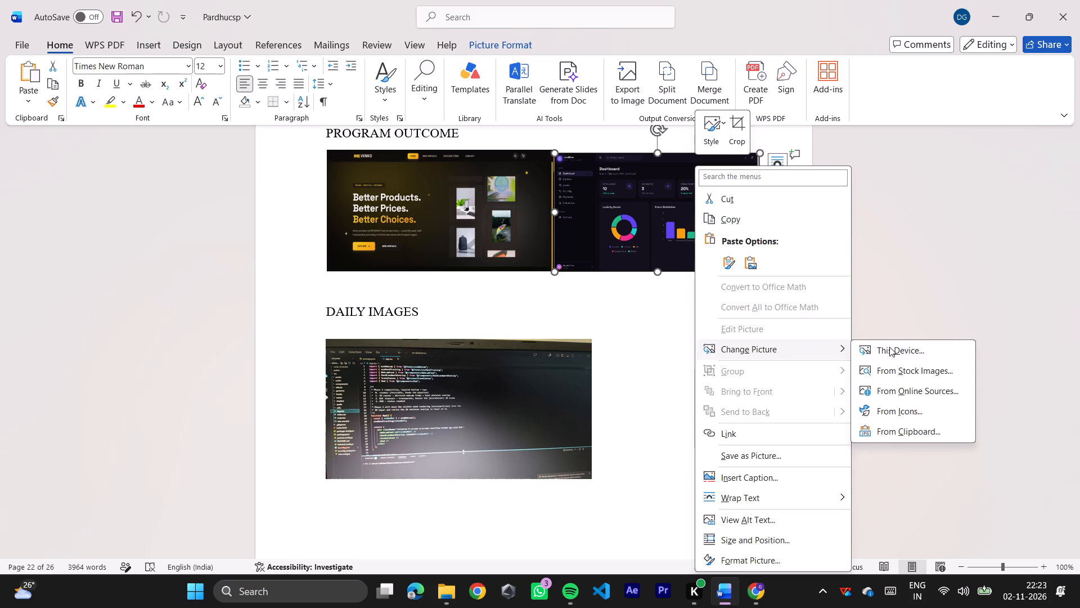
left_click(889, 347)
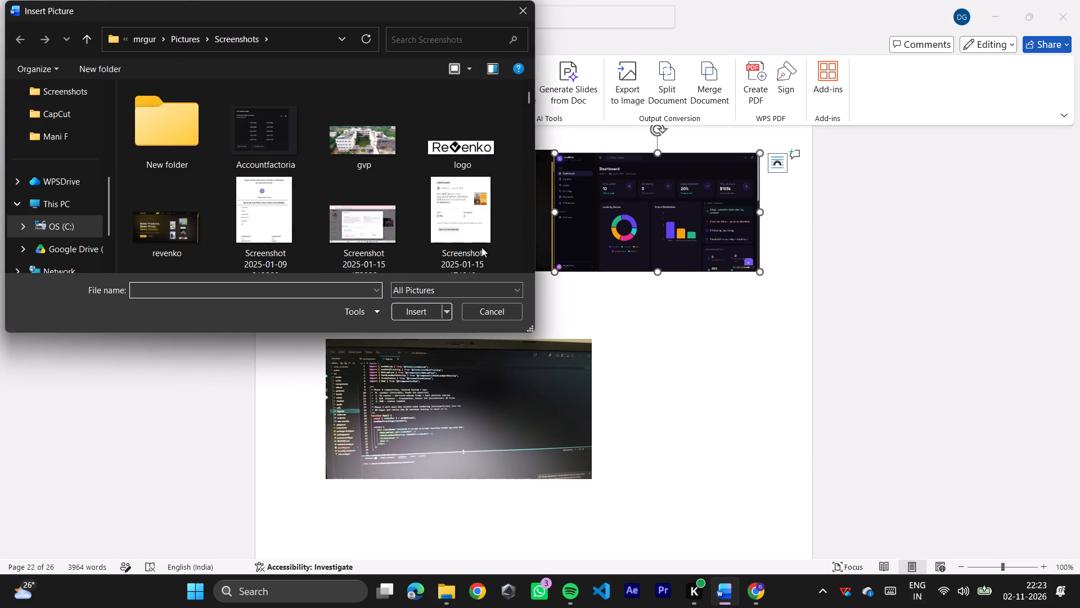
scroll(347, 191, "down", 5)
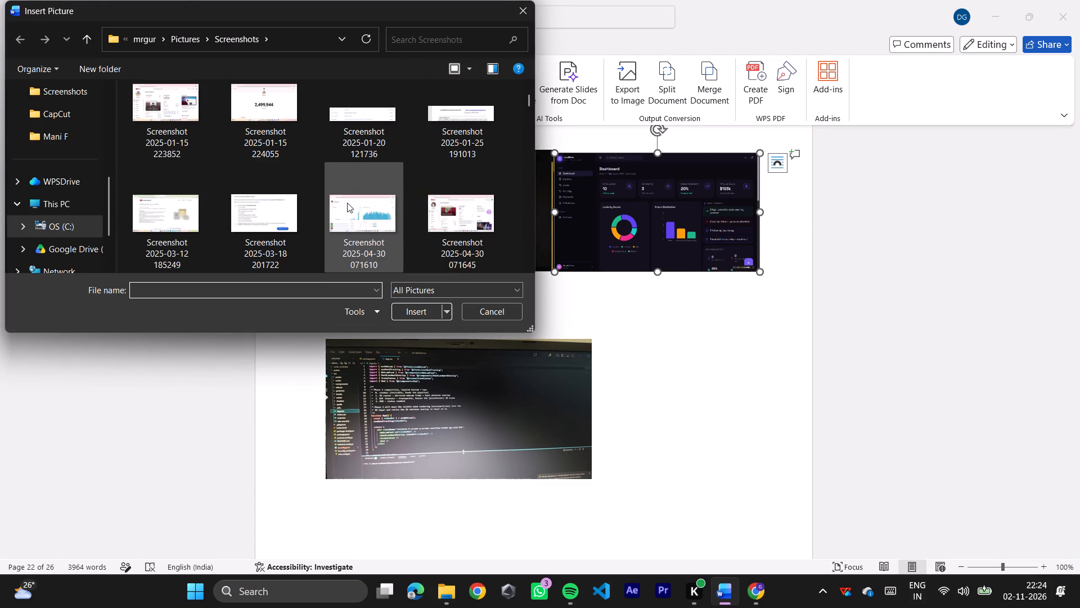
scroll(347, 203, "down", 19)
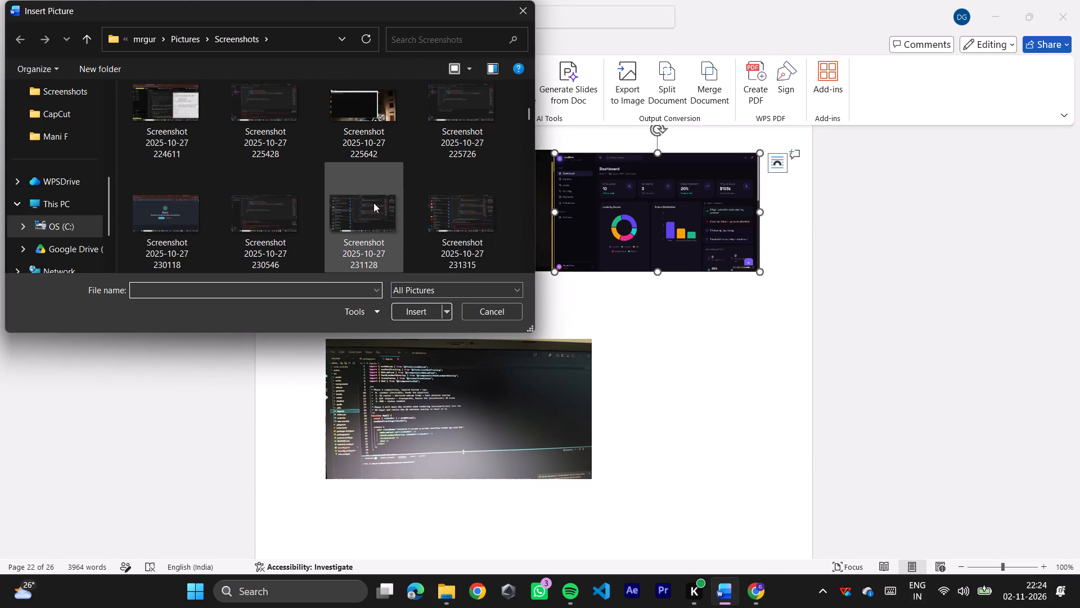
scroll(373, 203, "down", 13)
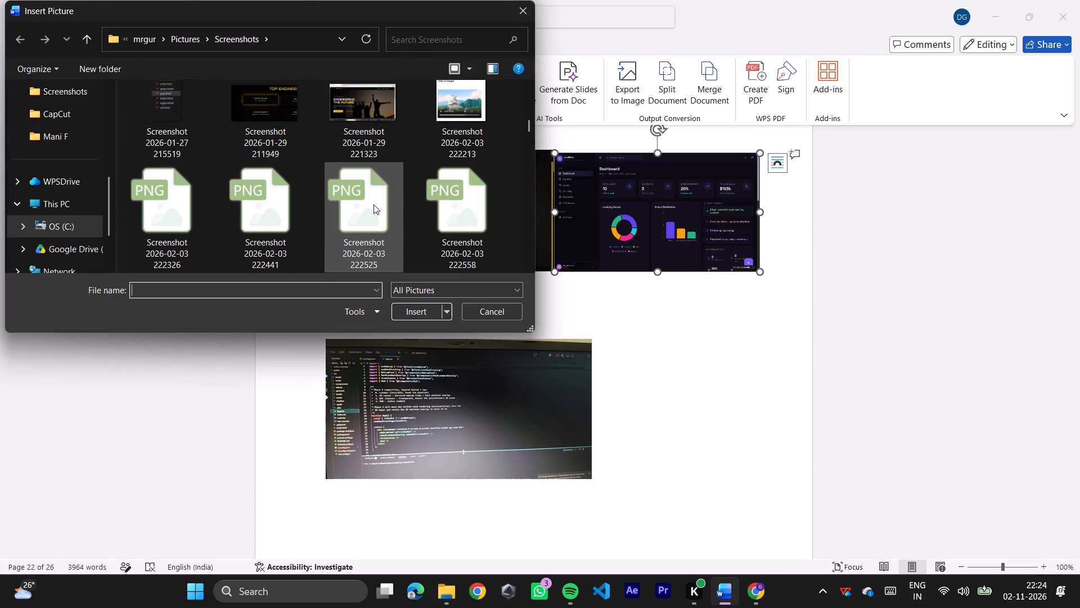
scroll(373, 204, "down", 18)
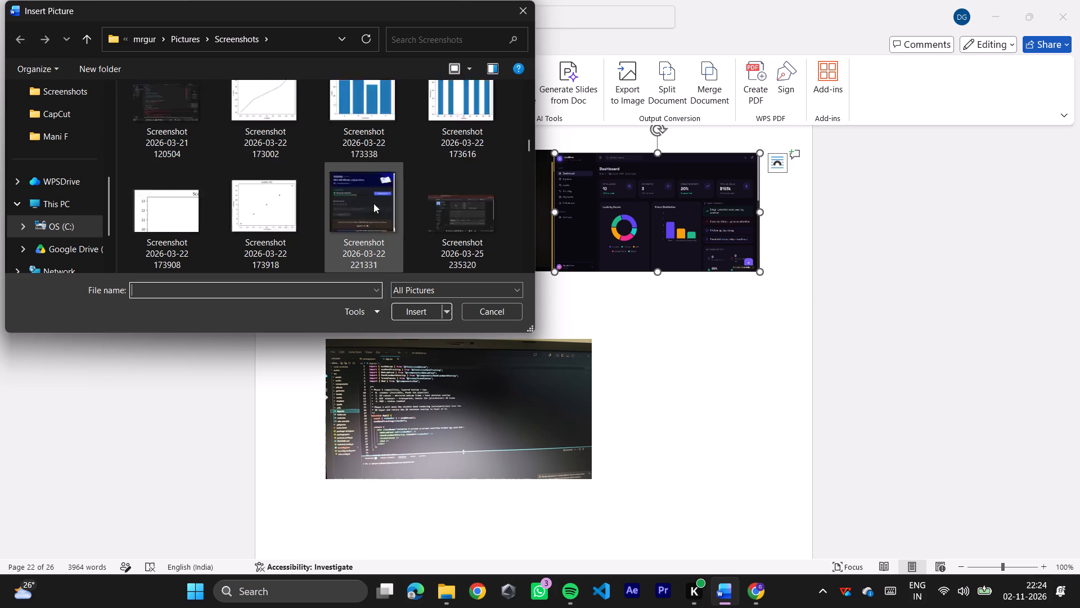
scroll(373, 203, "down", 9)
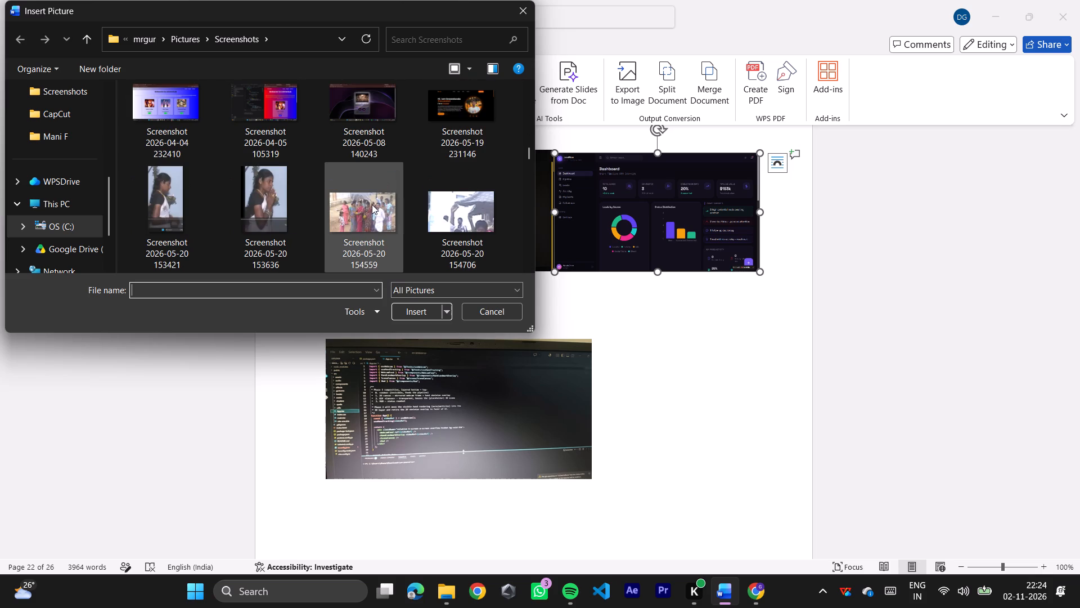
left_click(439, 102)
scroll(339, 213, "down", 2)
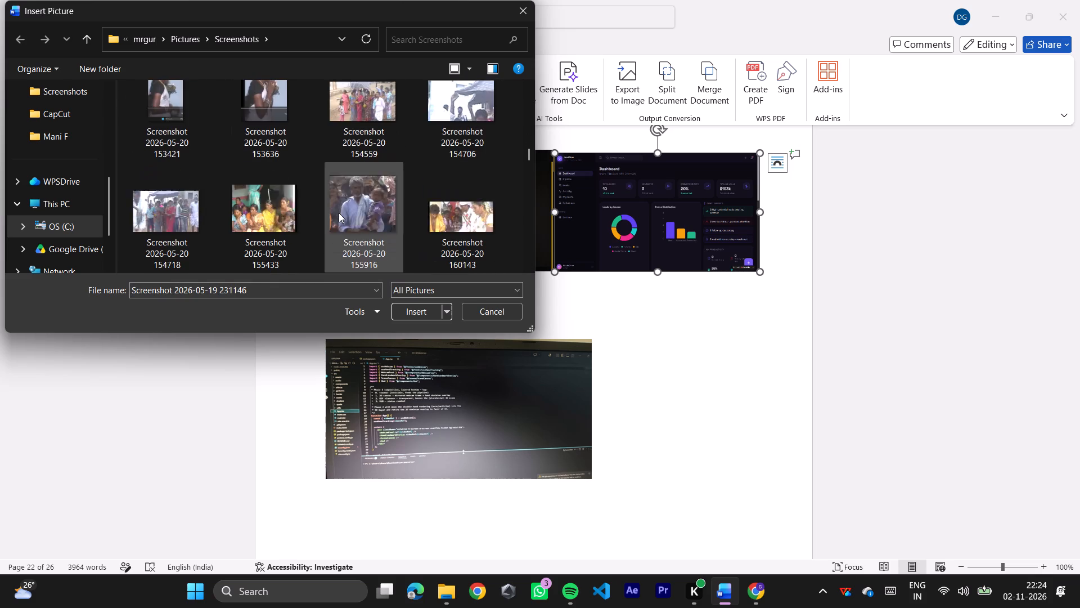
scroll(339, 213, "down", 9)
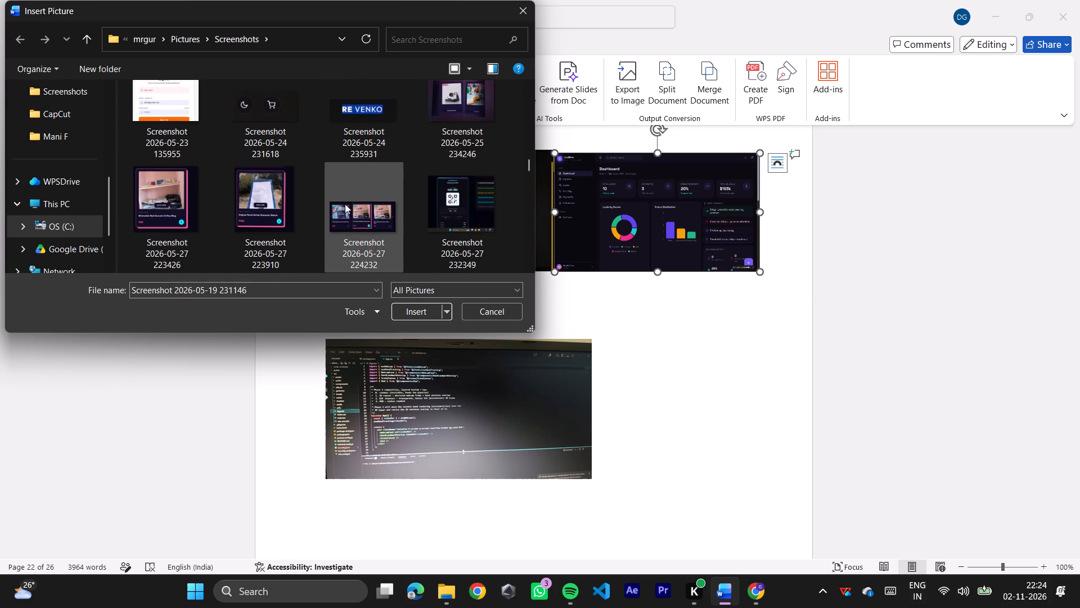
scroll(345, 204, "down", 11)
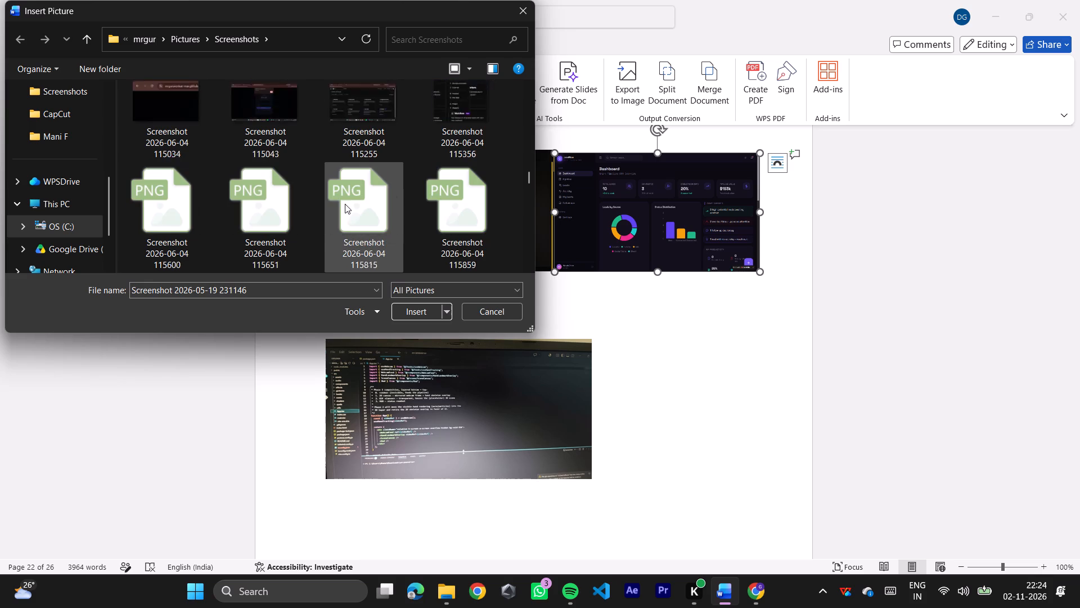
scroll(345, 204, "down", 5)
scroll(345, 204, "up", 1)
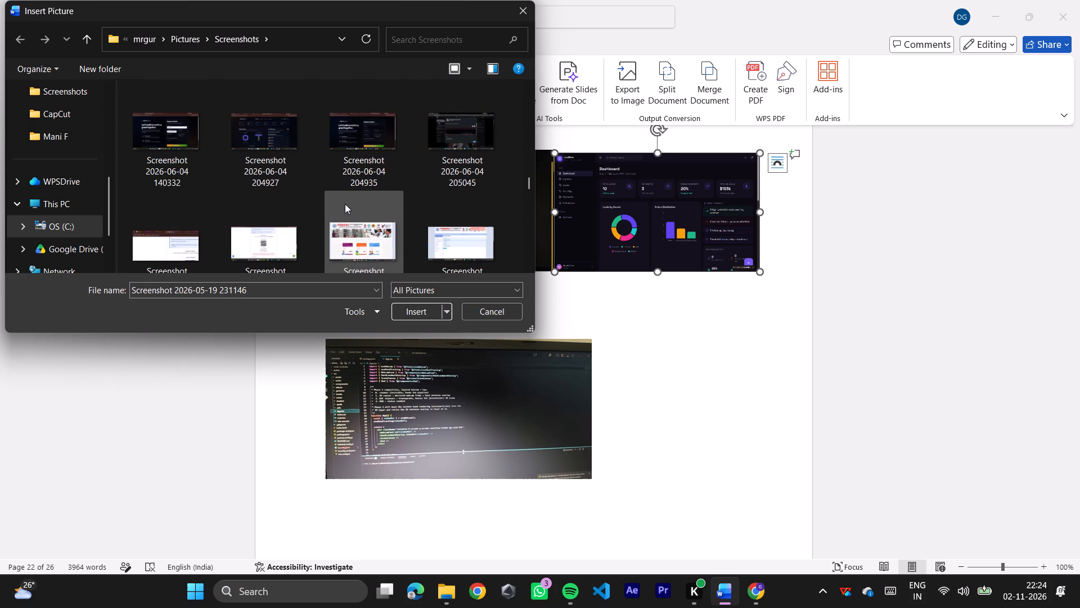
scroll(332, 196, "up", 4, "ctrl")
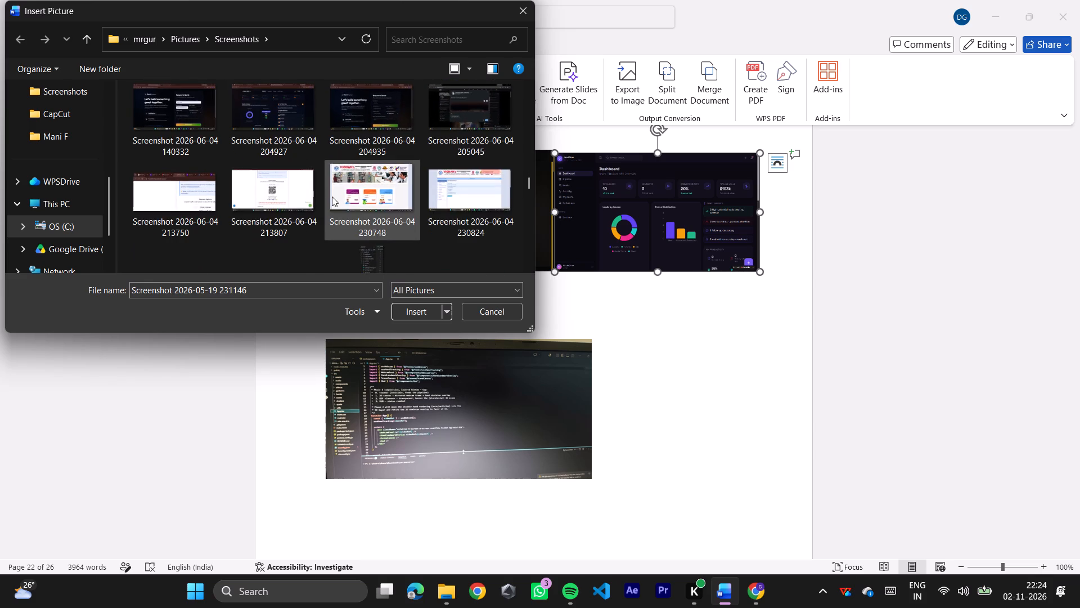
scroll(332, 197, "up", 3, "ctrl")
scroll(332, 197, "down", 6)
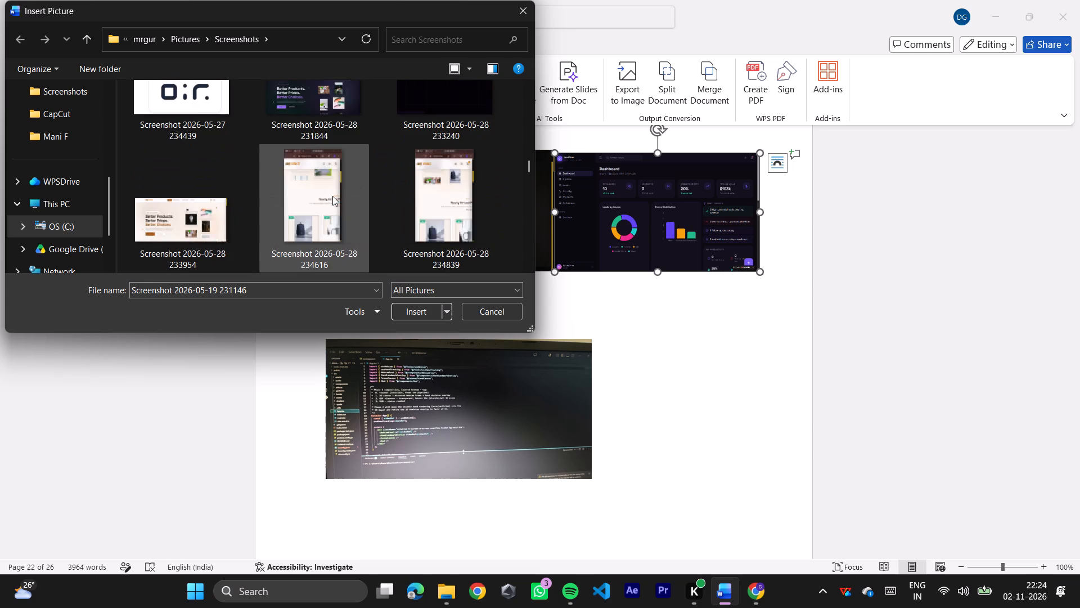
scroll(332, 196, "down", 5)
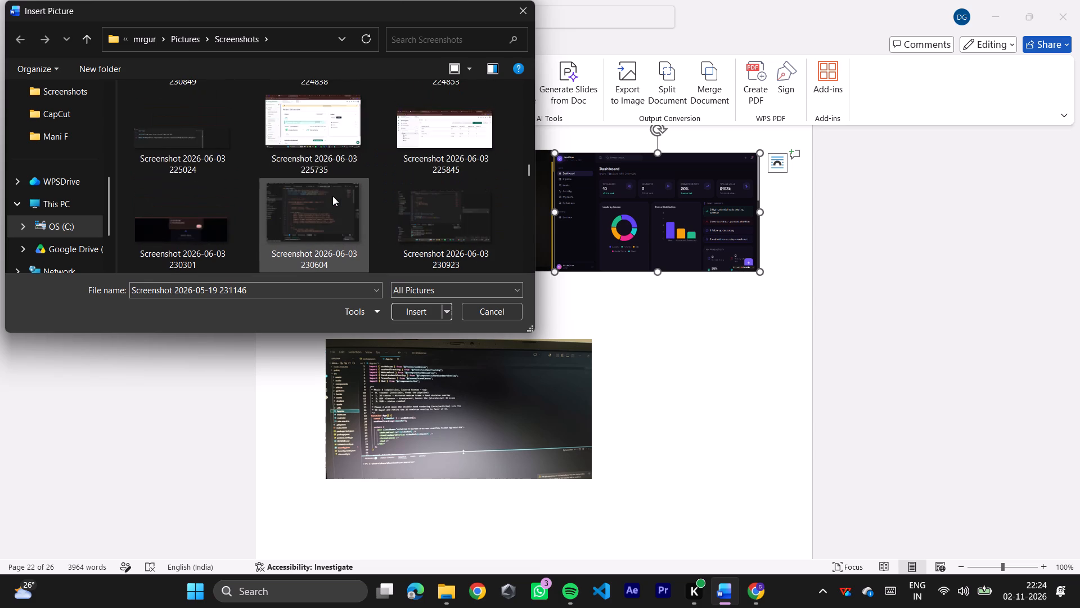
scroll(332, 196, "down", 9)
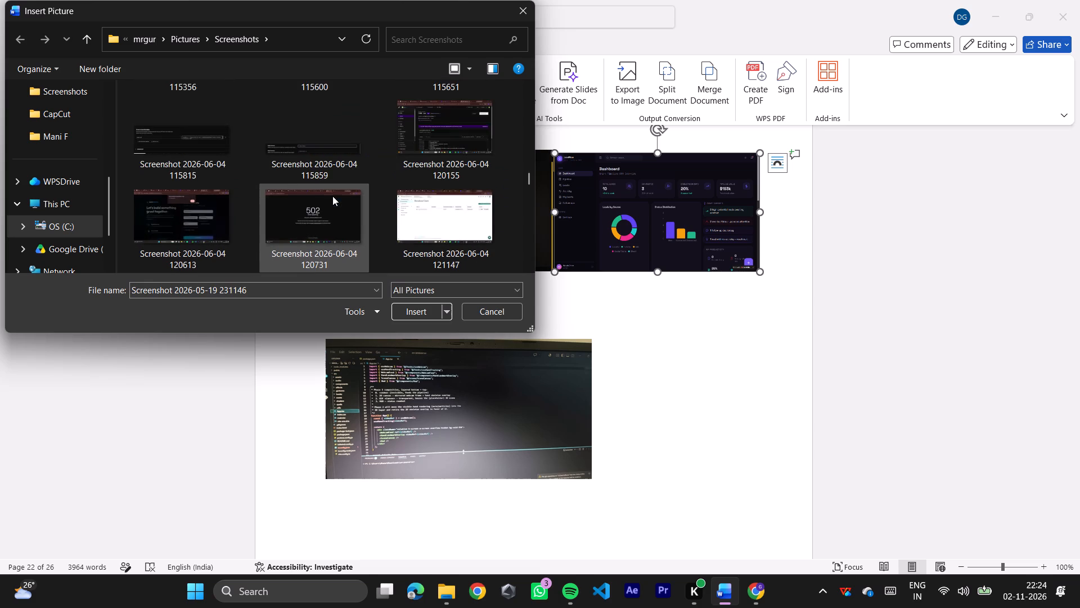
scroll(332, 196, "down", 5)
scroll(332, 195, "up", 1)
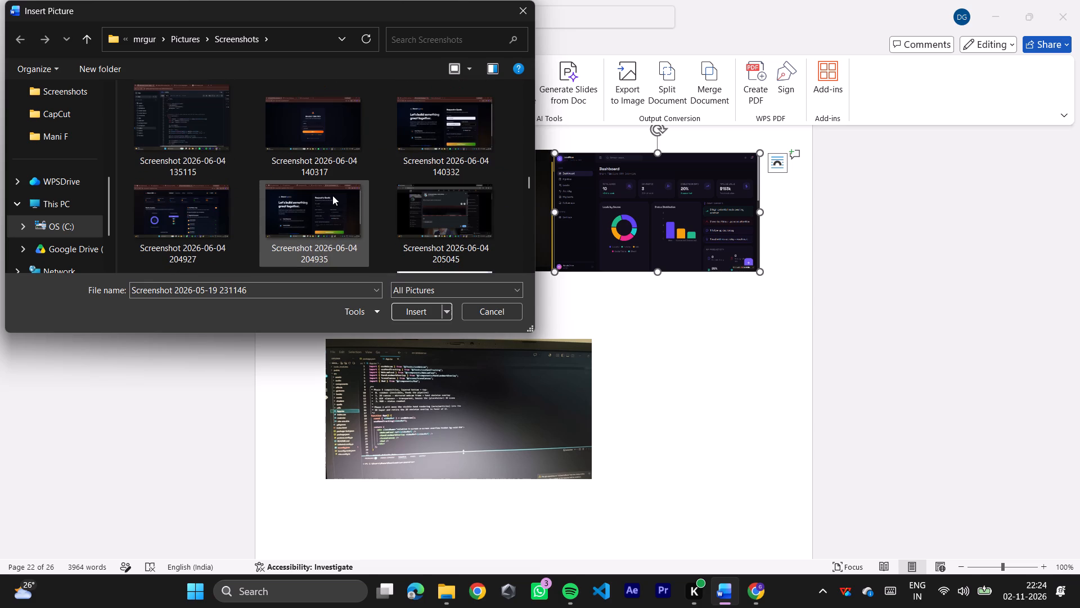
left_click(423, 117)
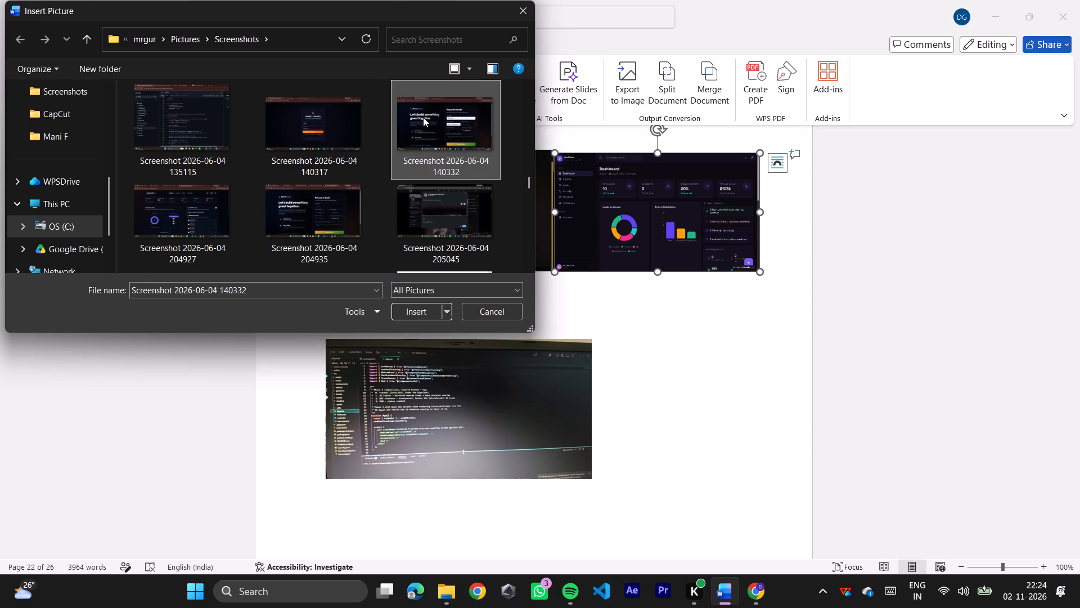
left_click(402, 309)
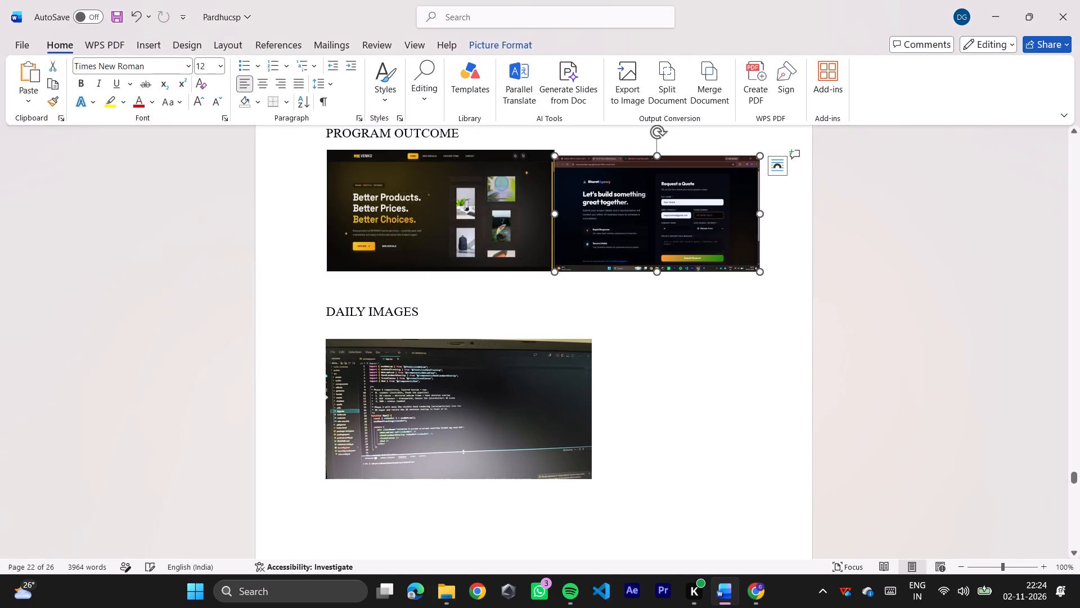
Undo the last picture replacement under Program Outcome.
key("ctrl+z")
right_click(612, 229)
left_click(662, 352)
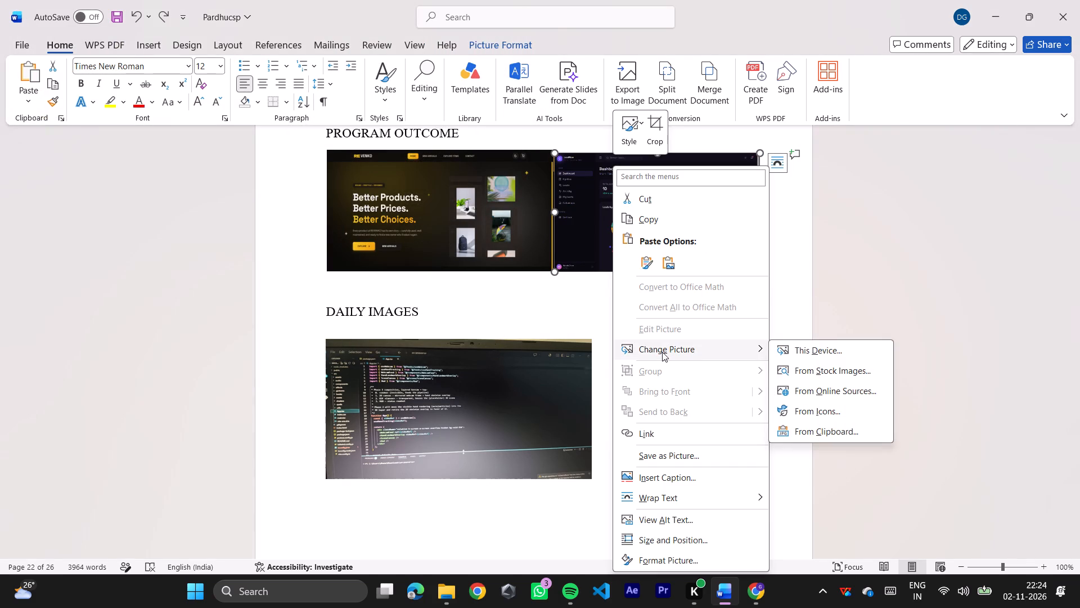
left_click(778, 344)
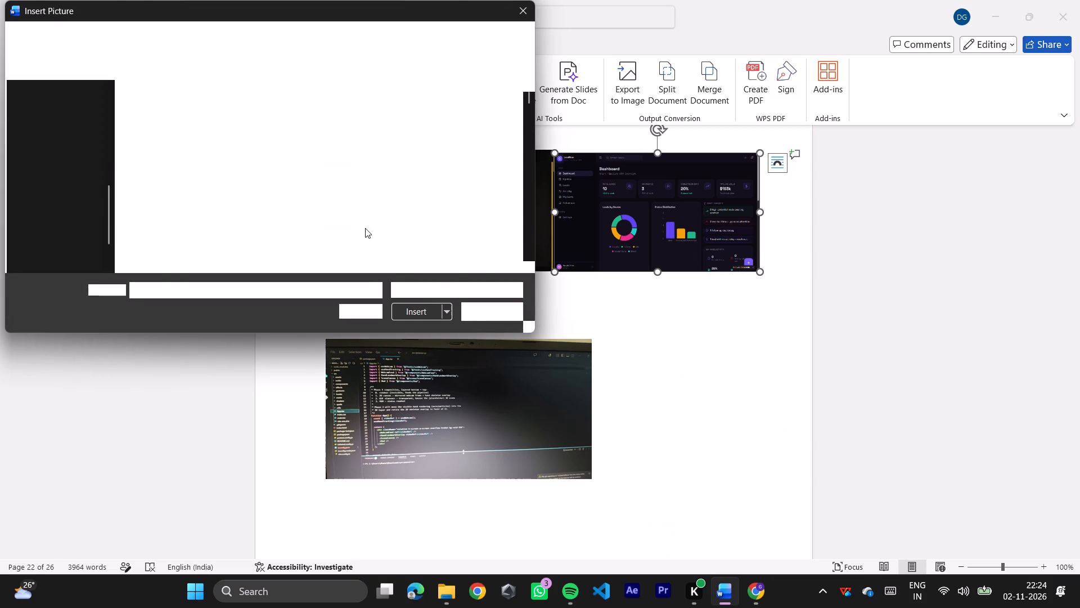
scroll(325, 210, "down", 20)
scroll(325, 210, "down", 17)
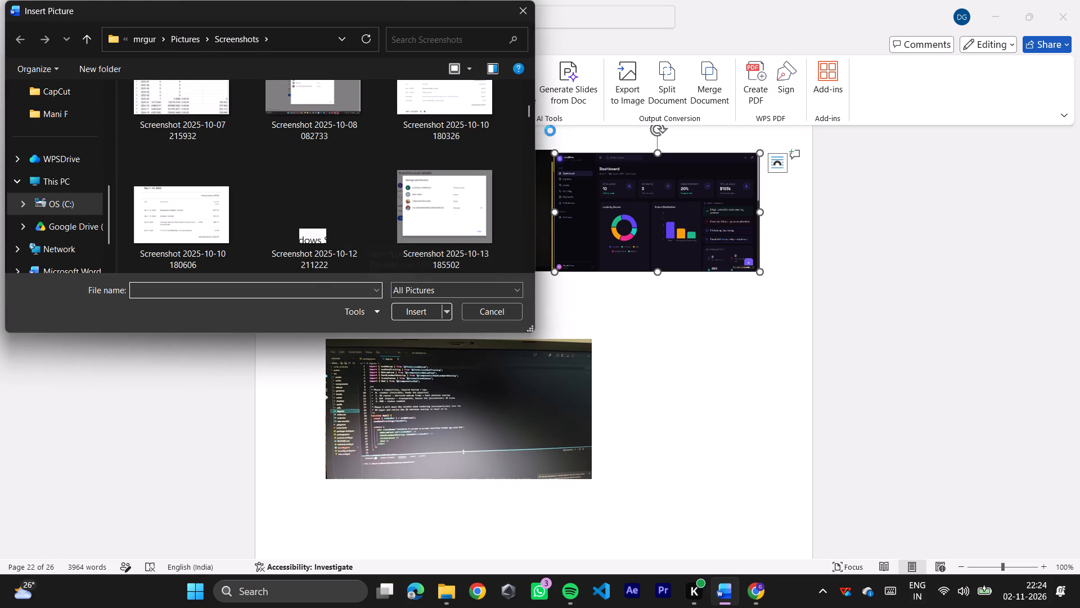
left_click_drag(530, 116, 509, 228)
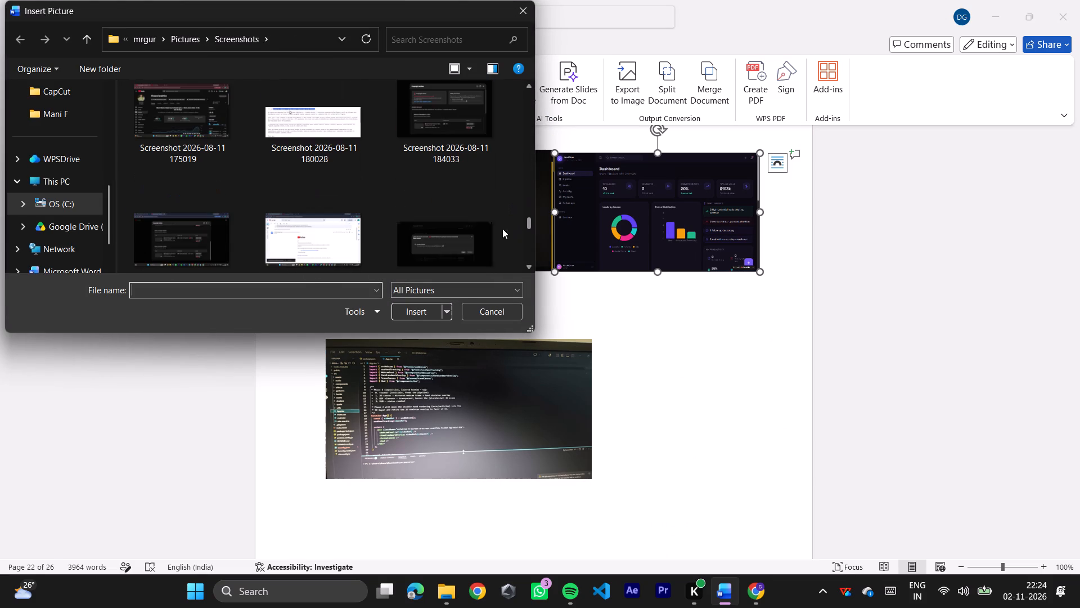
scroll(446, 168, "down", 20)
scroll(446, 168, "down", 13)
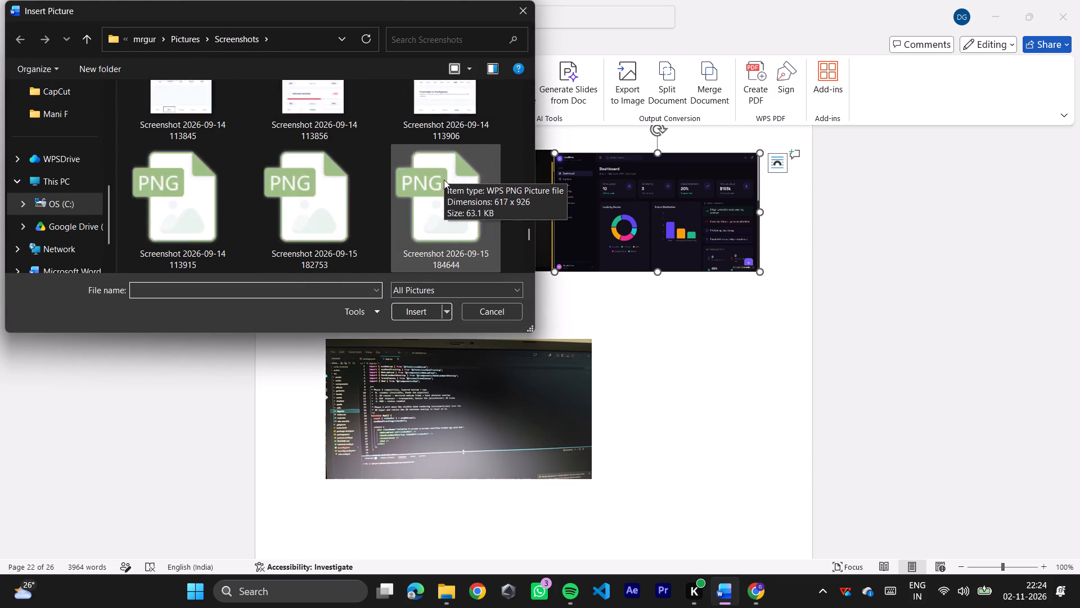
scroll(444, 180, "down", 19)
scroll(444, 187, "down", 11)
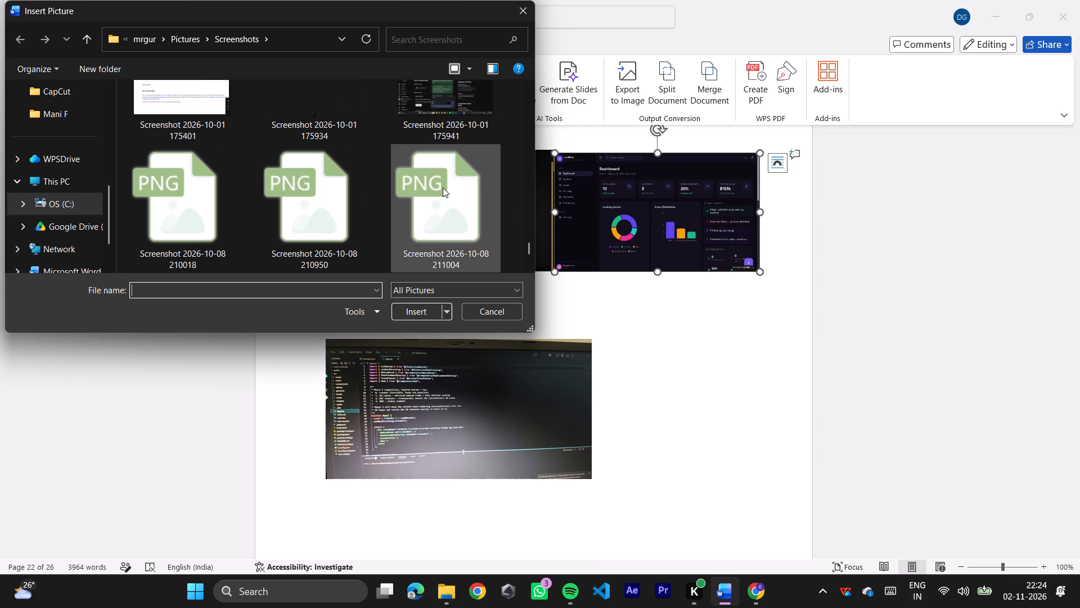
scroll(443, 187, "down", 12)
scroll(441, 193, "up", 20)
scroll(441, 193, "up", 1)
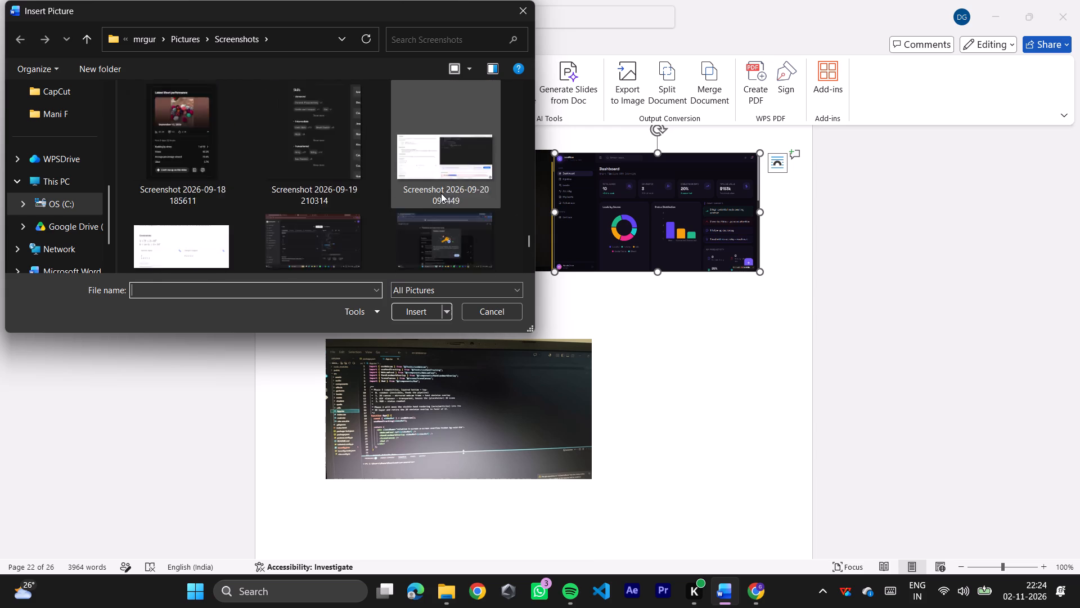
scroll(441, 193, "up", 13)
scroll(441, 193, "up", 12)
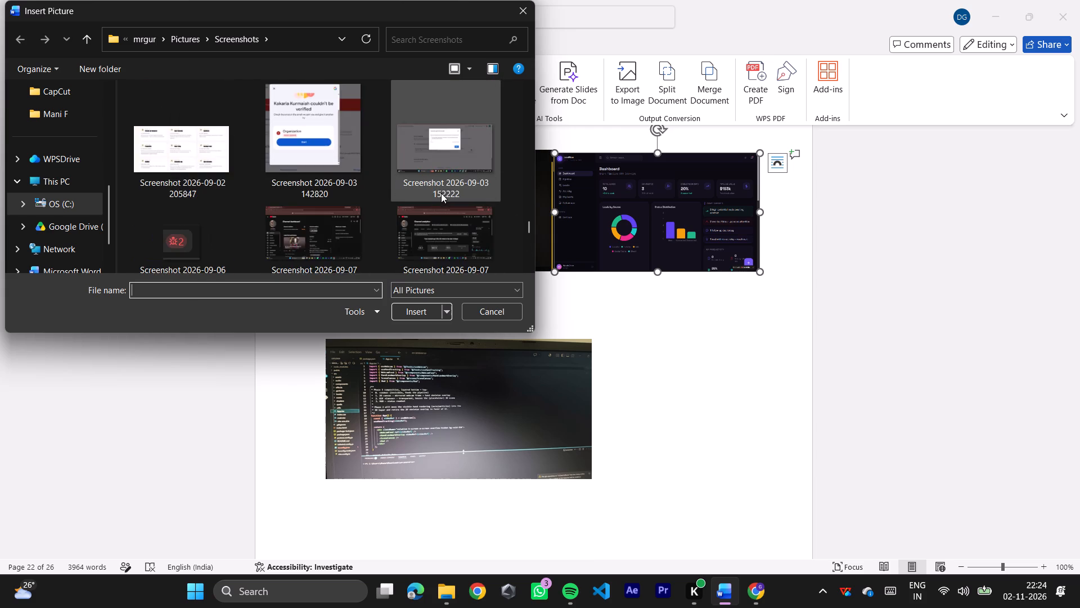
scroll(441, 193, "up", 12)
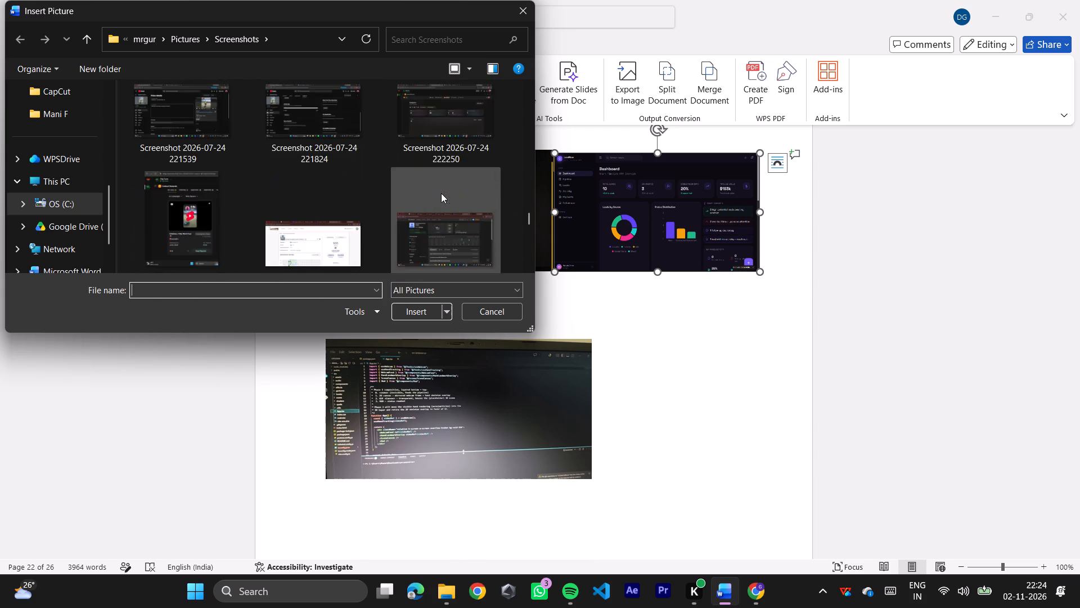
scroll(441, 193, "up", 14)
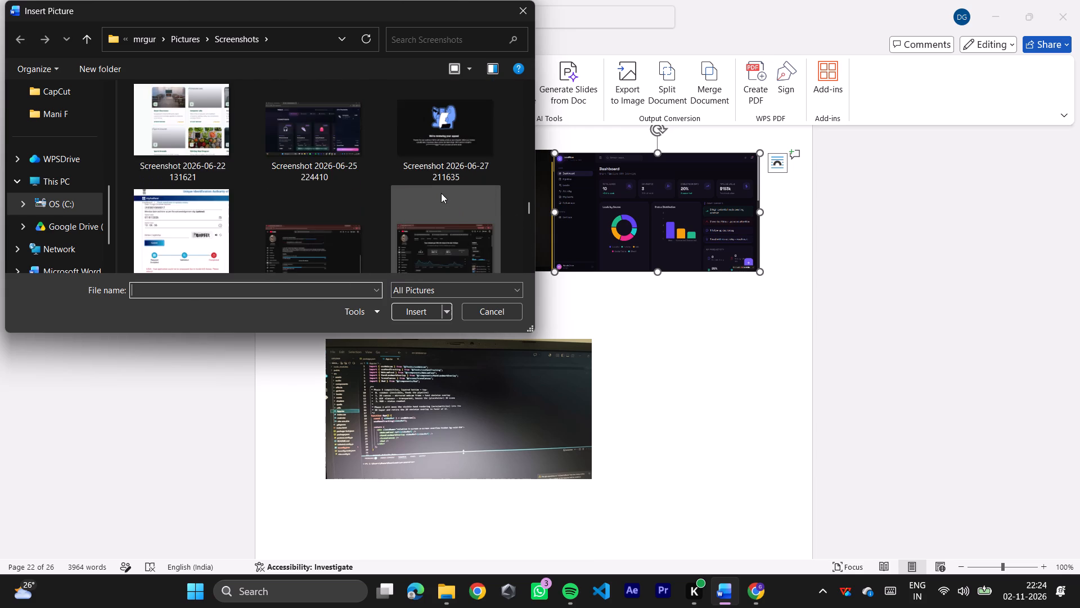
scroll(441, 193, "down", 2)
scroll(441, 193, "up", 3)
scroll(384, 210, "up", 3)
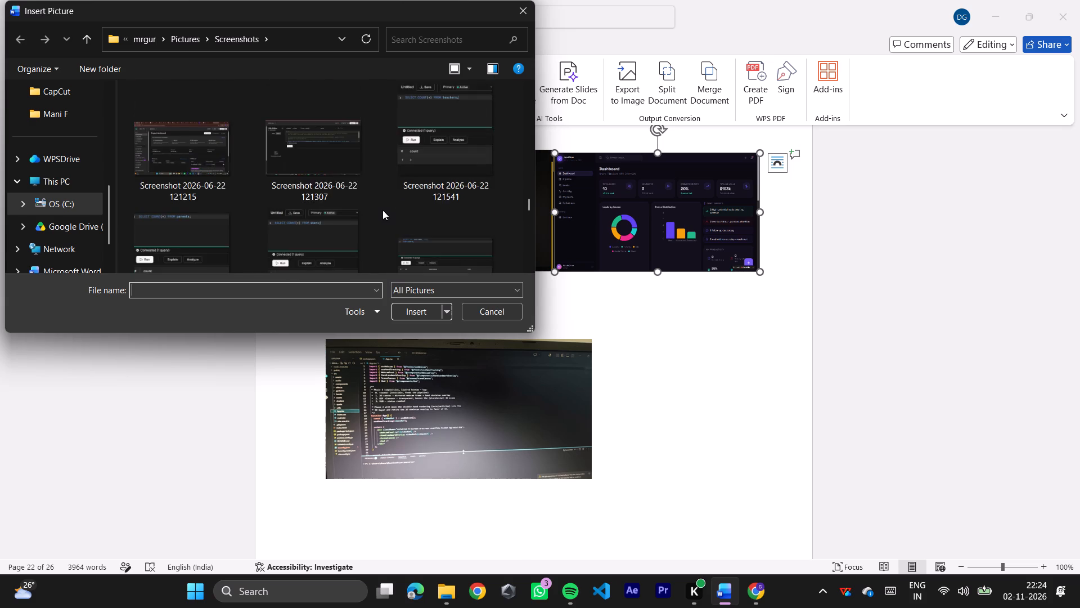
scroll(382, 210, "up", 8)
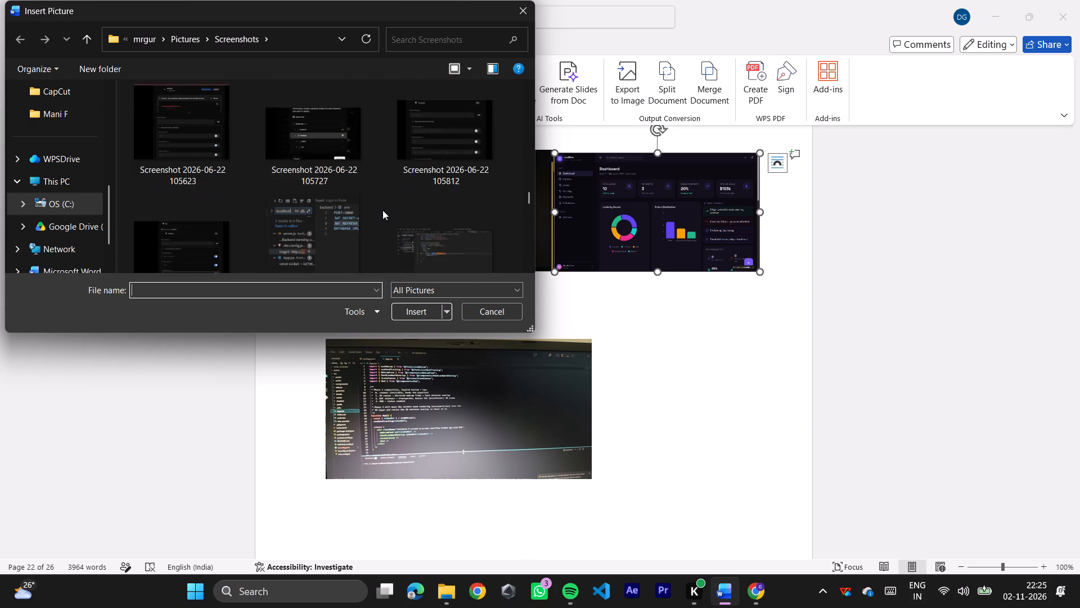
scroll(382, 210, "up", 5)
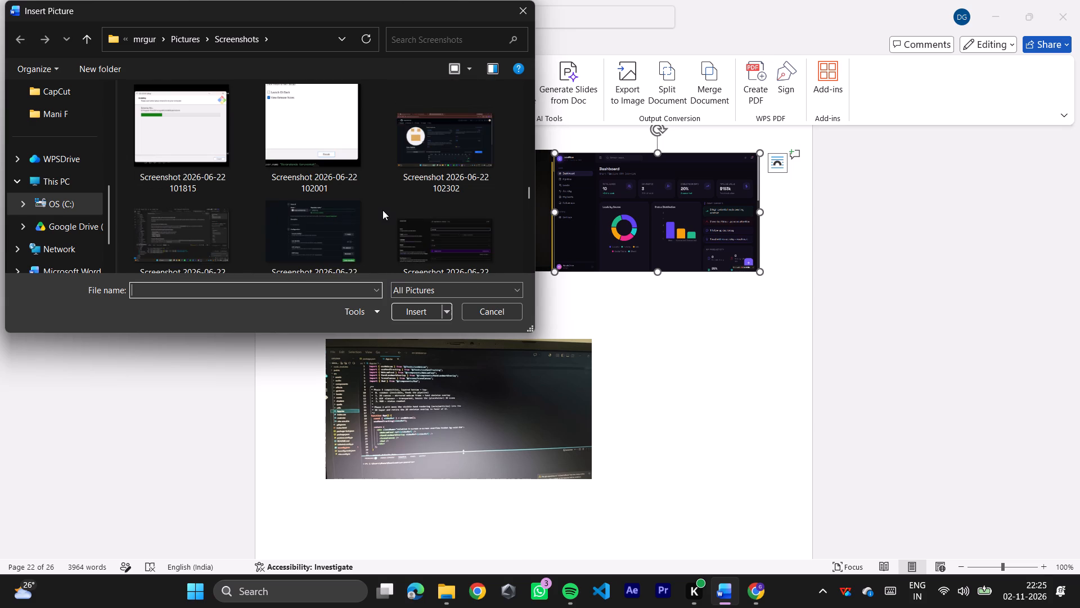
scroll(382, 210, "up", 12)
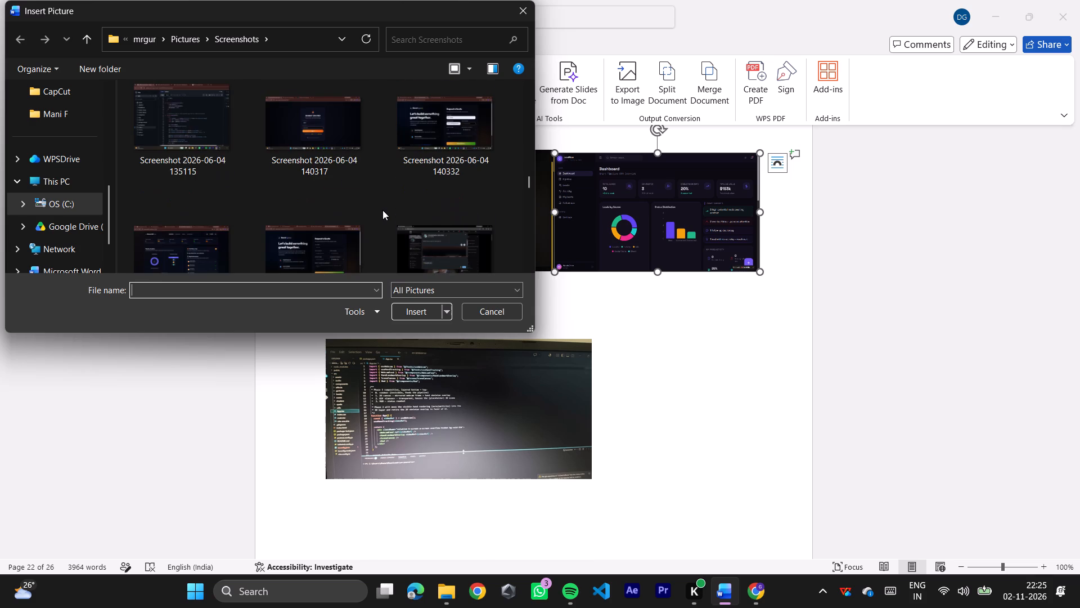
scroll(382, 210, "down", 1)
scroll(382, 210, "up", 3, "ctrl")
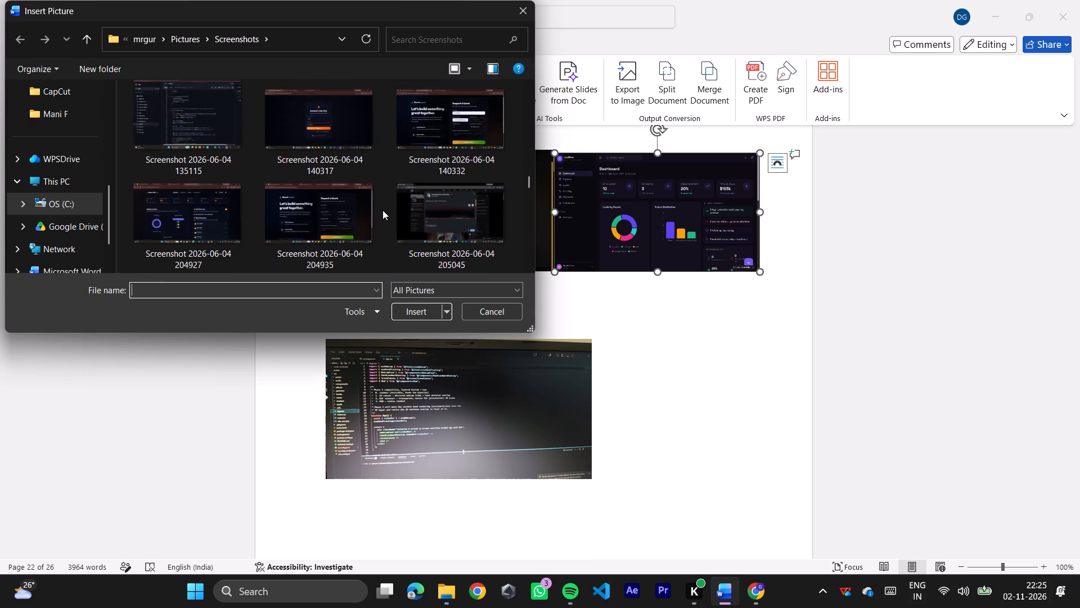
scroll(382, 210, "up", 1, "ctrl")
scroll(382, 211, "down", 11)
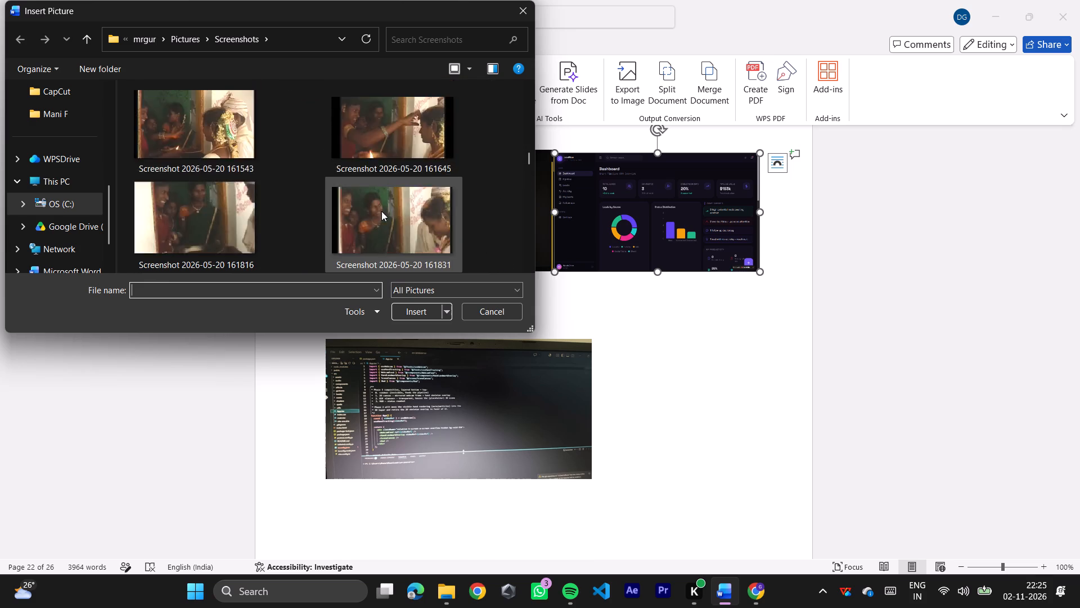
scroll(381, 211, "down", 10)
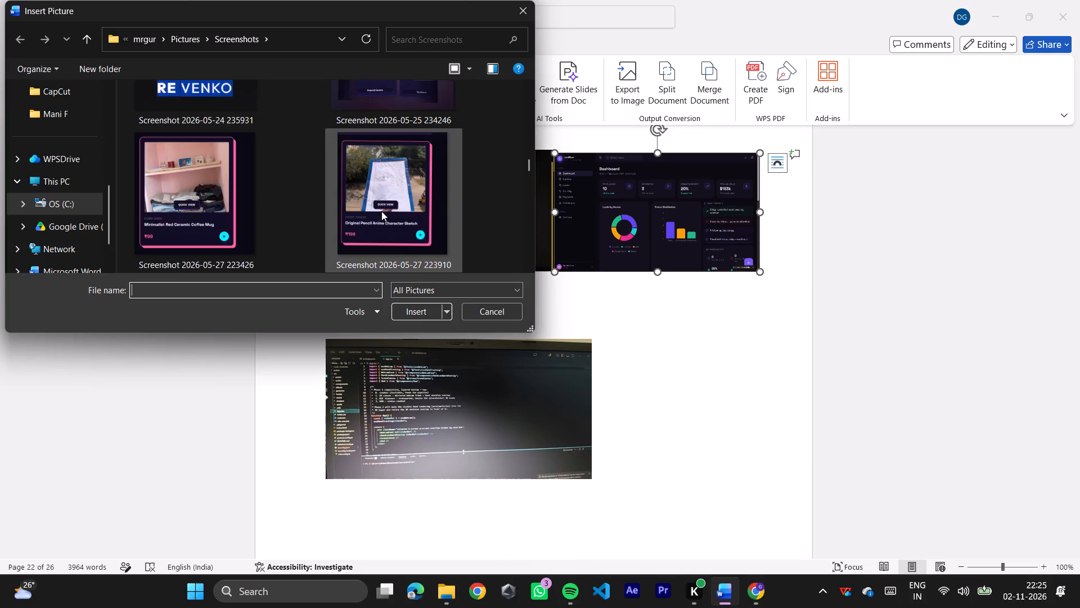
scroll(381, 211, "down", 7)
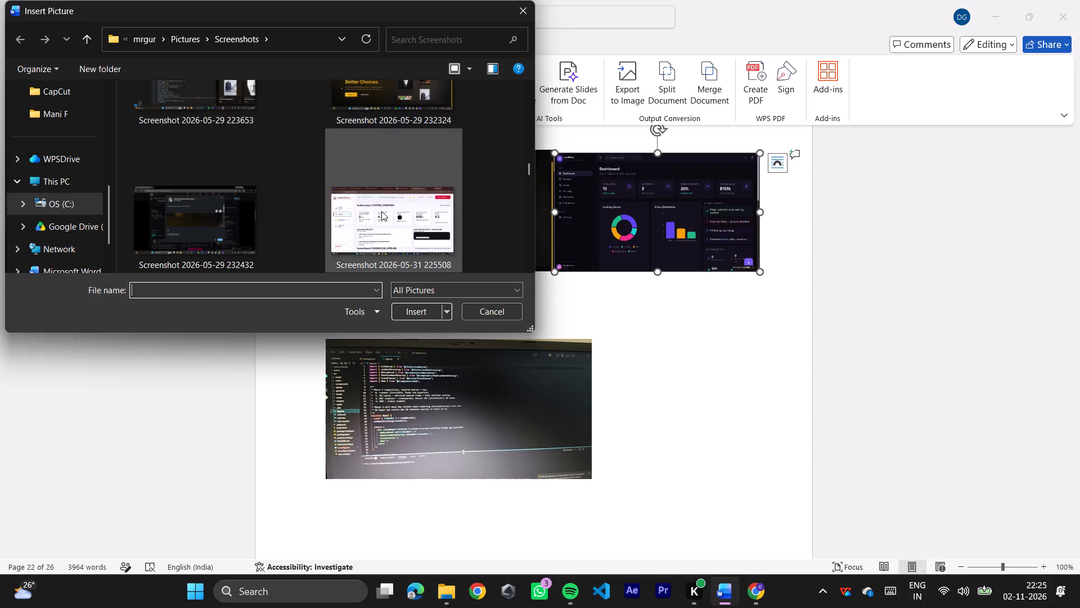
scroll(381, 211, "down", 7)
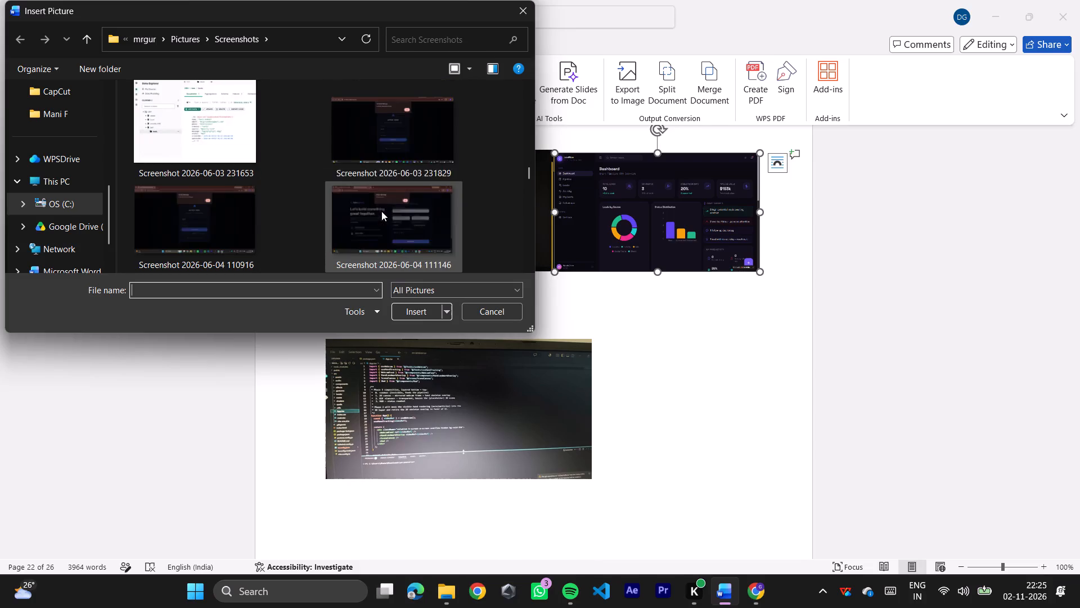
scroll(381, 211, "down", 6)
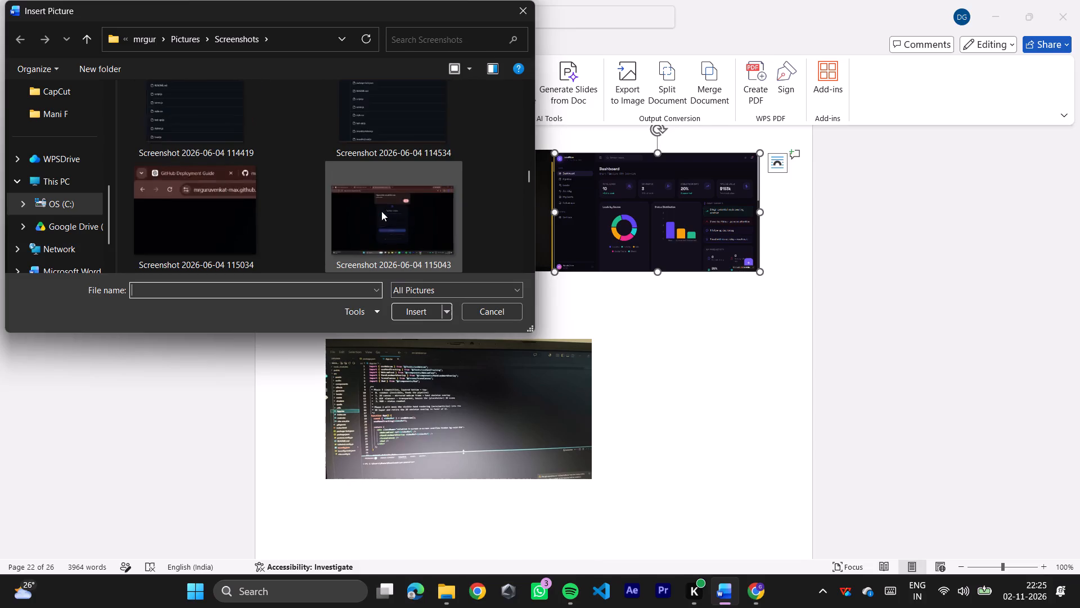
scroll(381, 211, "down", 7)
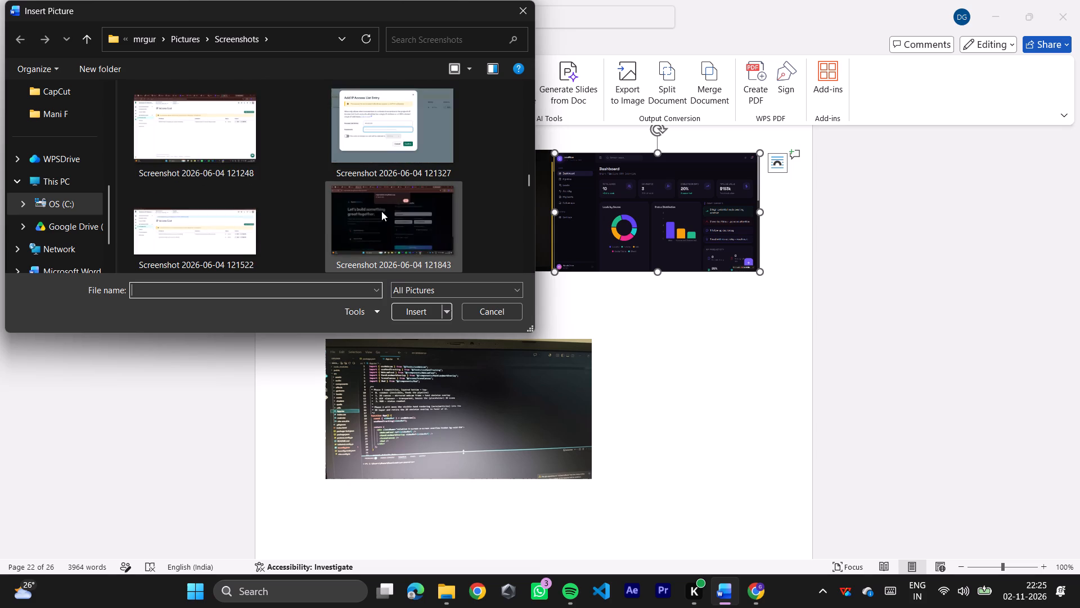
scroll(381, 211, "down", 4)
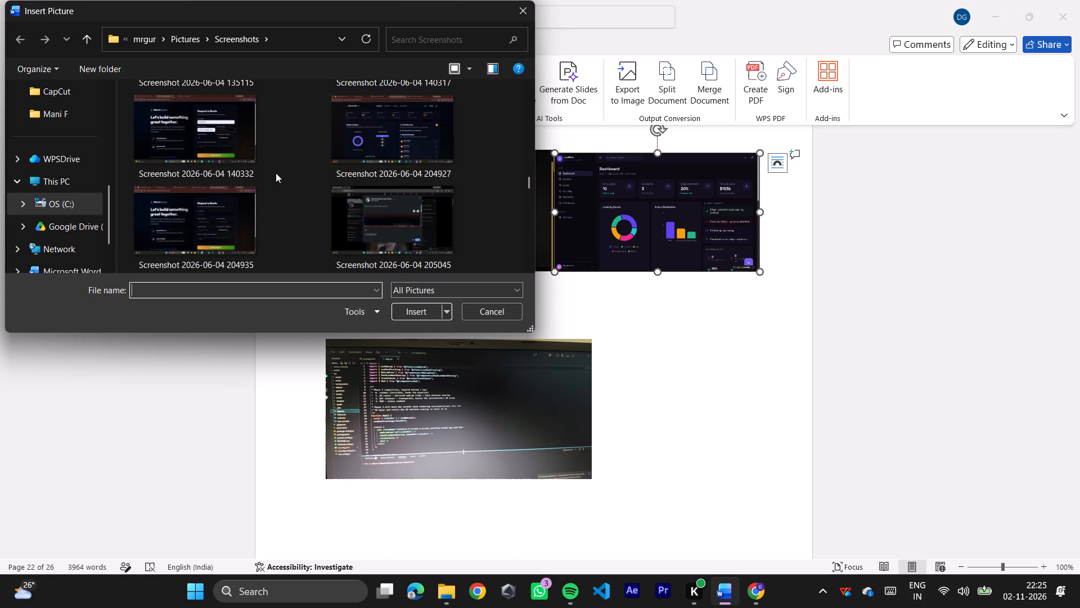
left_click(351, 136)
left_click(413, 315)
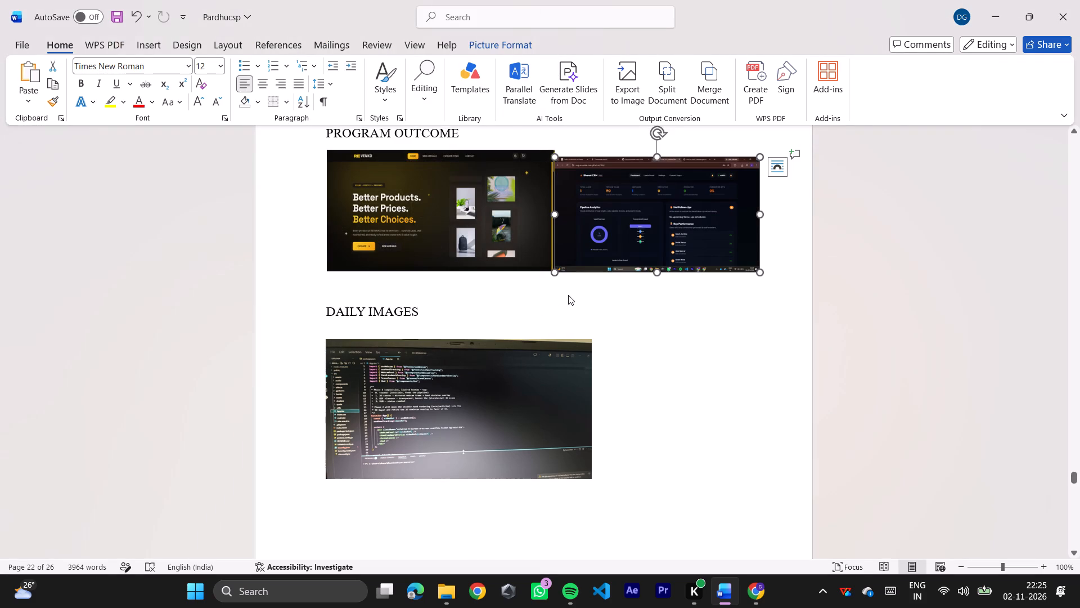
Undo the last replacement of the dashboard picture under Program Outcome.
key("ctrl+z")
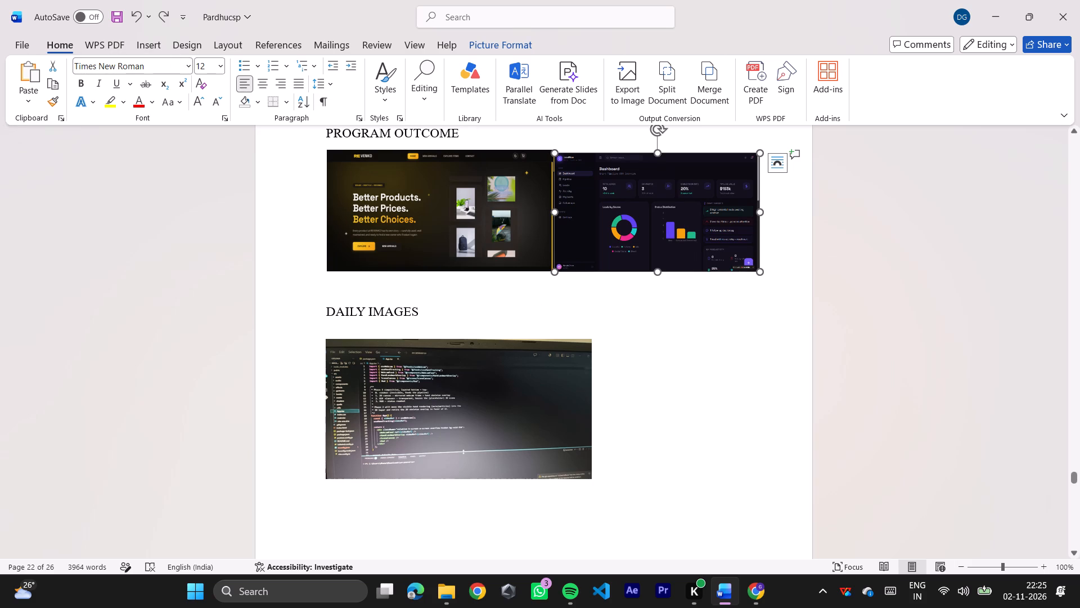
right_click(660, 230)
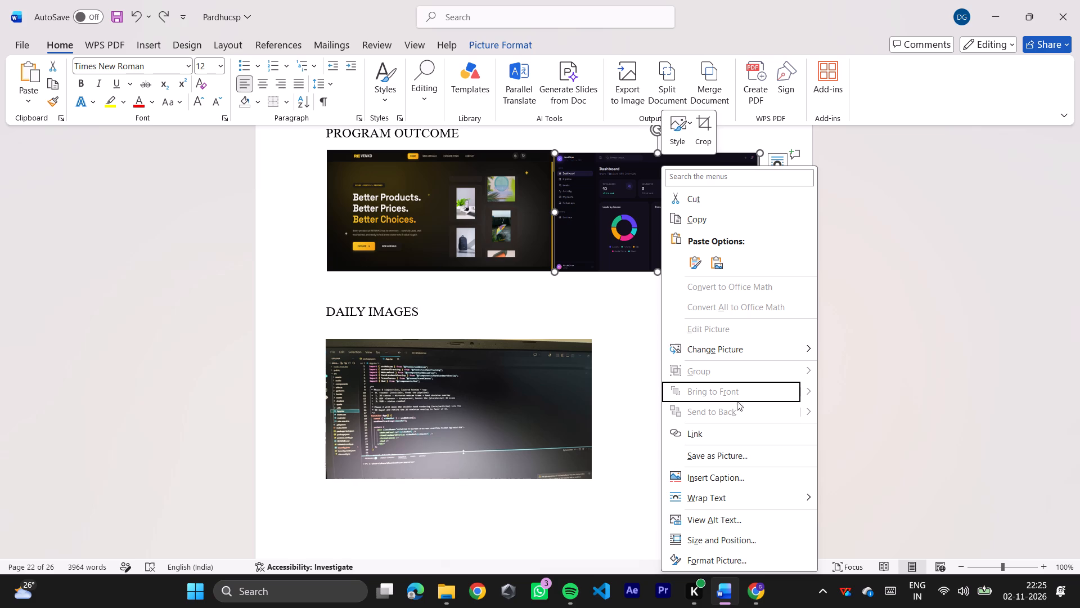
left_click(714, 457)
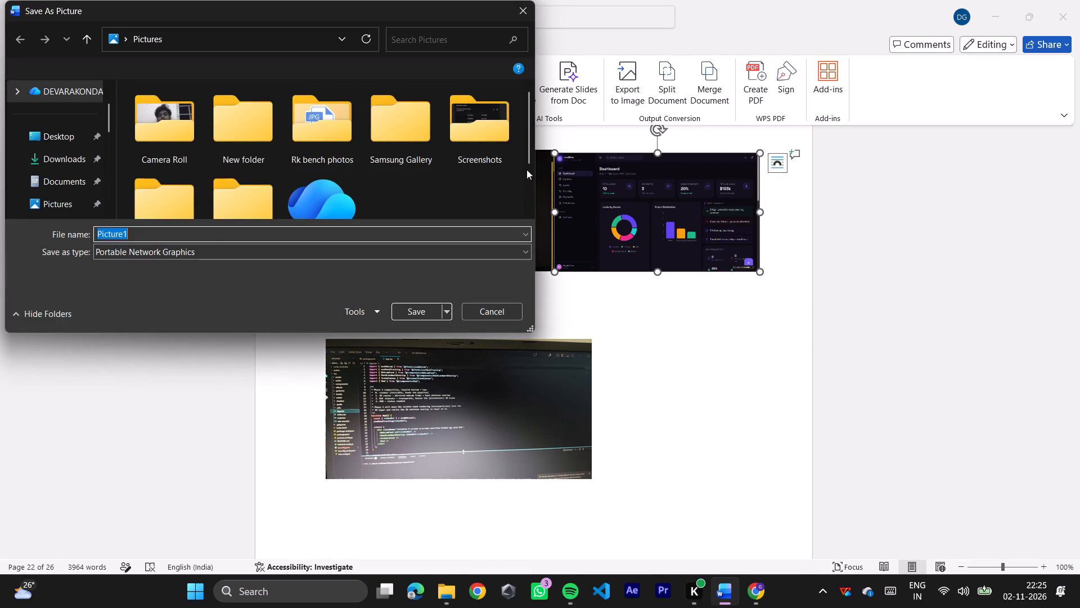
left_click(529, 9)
right_click(638, 213)
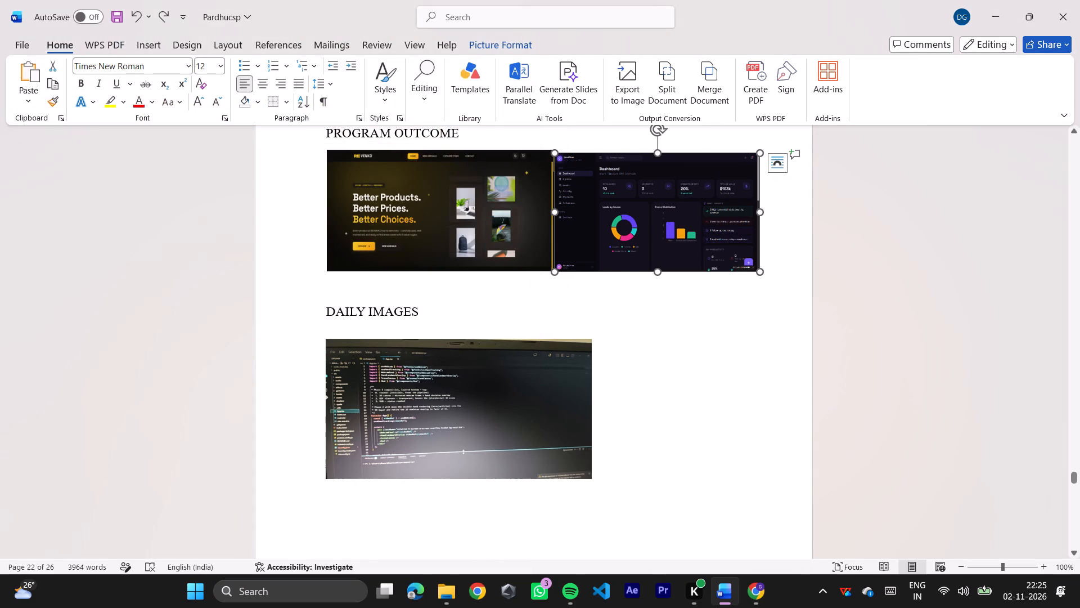
left_click(680, 354)
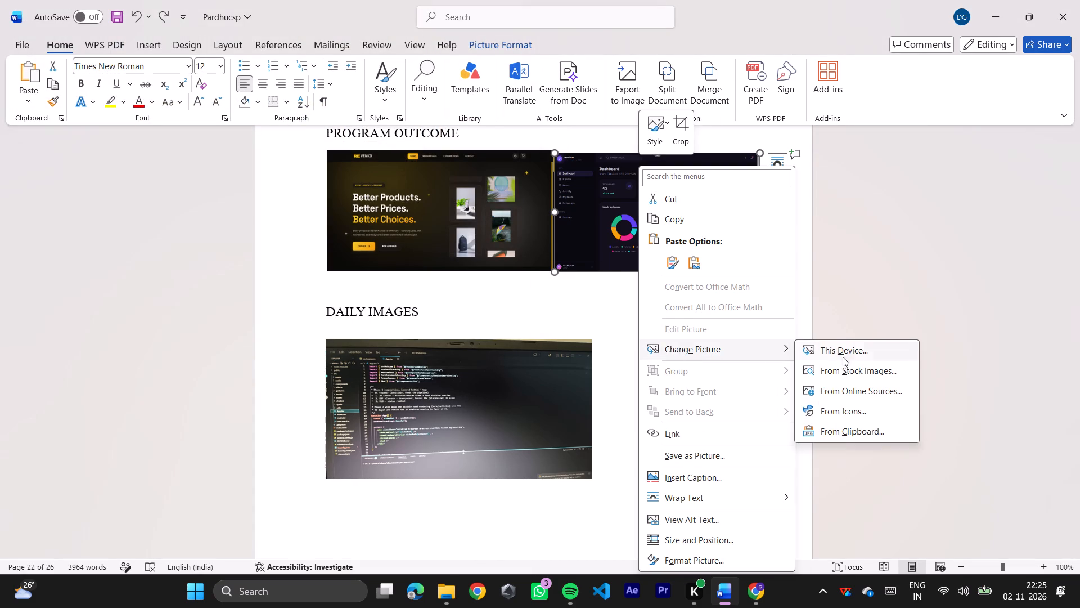
left_click(843, 352)
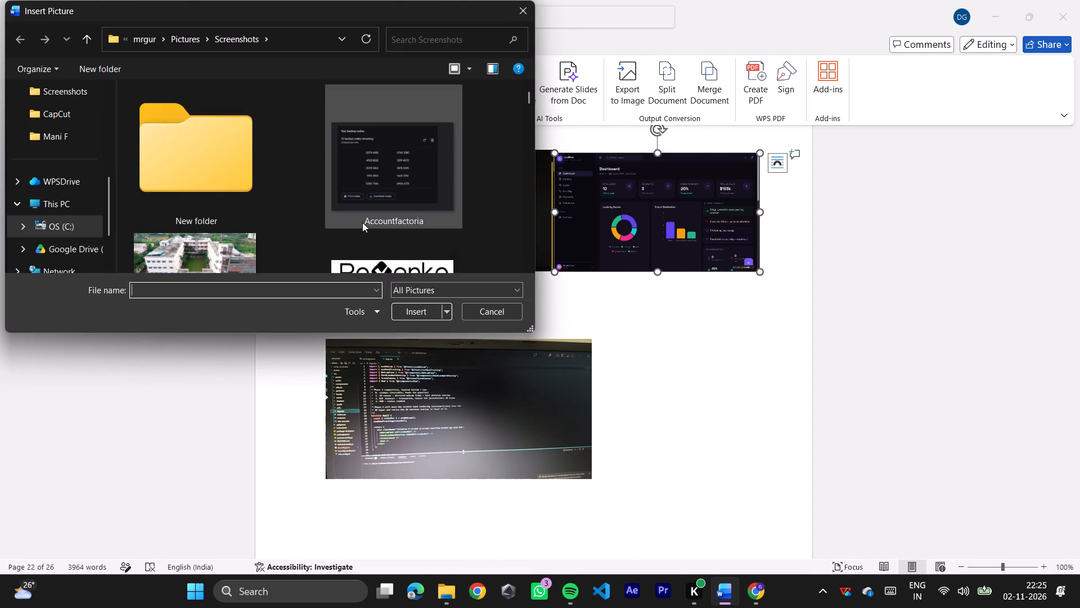
scroll(367, 194, "down", 17)
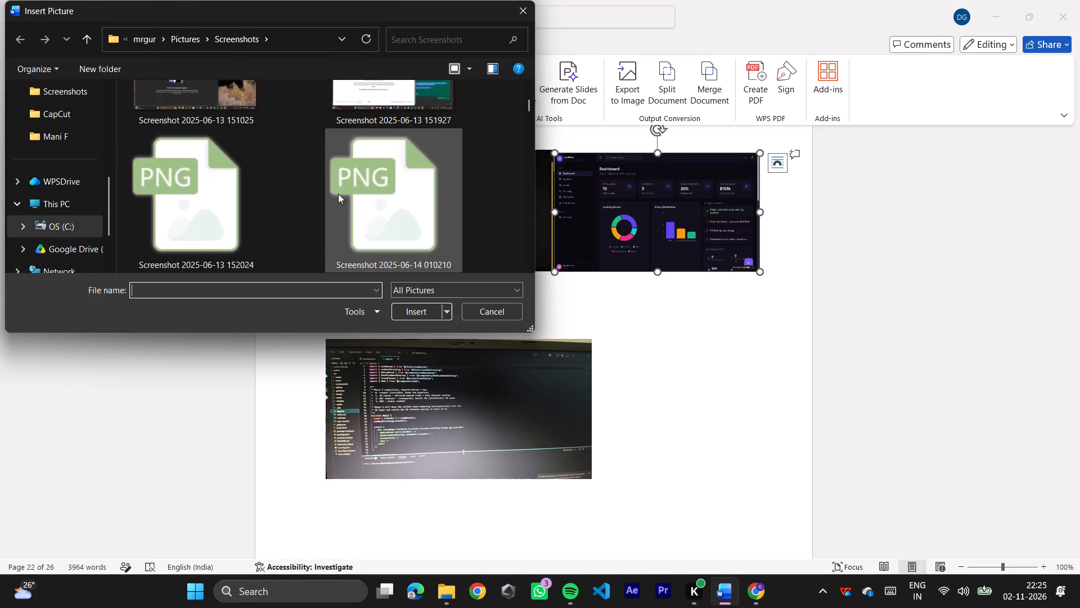
scroll(338, 194, "down", 20)
scroll(338, 194, "down", 20)
scroll(338, 194, "down", 13)
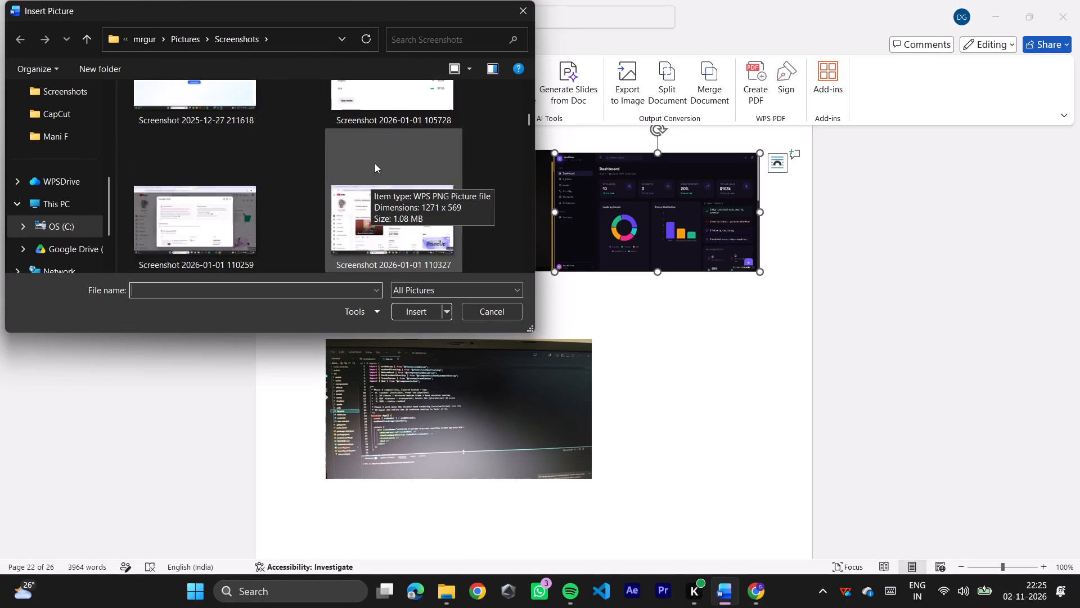
scroll(375, 163, "down", 7)
scroll(366, 173, "up", 1)
scroll(365, 175, "down", 14)
scroll(372, 161, "up", 1)
scroll(371, 163, "down", 20)
scroll(371, 163, "down", 20)
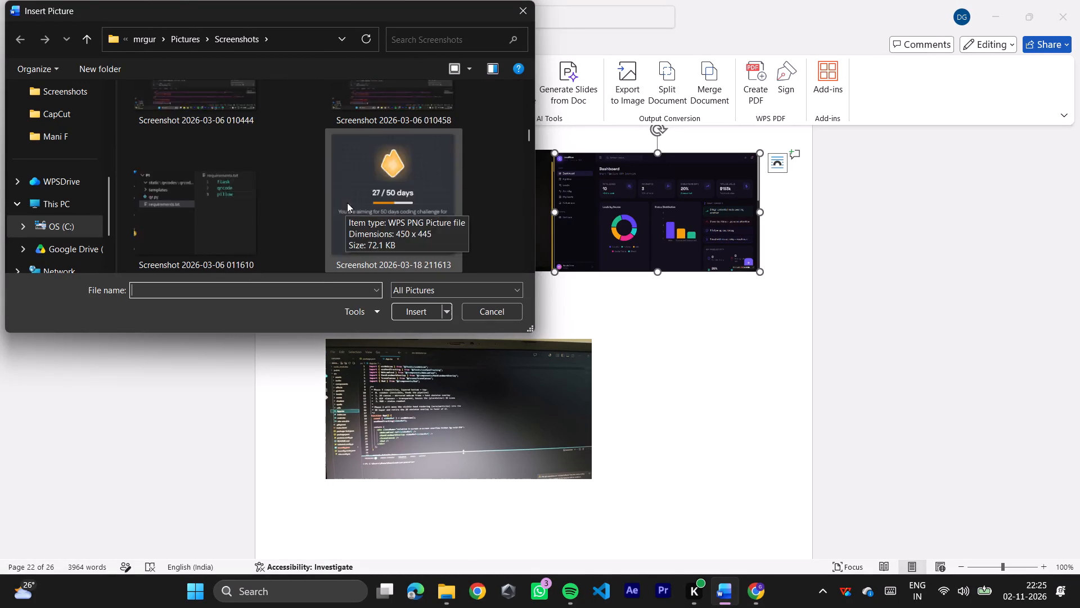
scroll(347, 203, "down", 5)
scroll(349, 209, "up", 1)
scroll(349, 209, "down", 20)
scroll(349, 209, "down", 20)
scroll(349, 209, "down", 19)
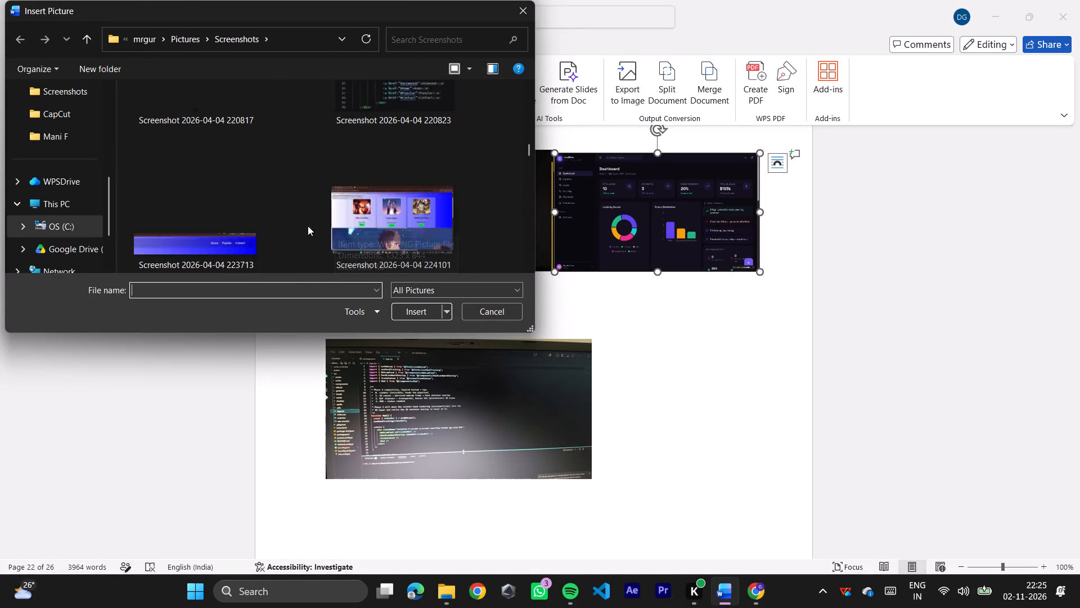
scroll(308, 226, "up", 1)
scroll(308, 226, "down", 20)
scroll(308, 226, "down", 17)
scroll(300, 222, "down", 8)
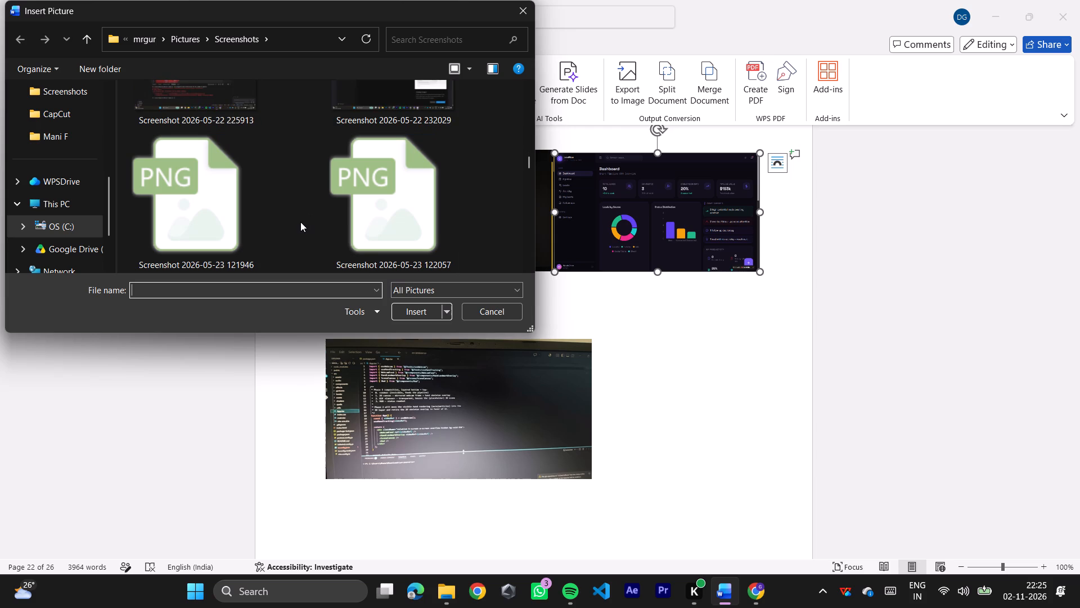
scroll(300, 222, "down", 12)
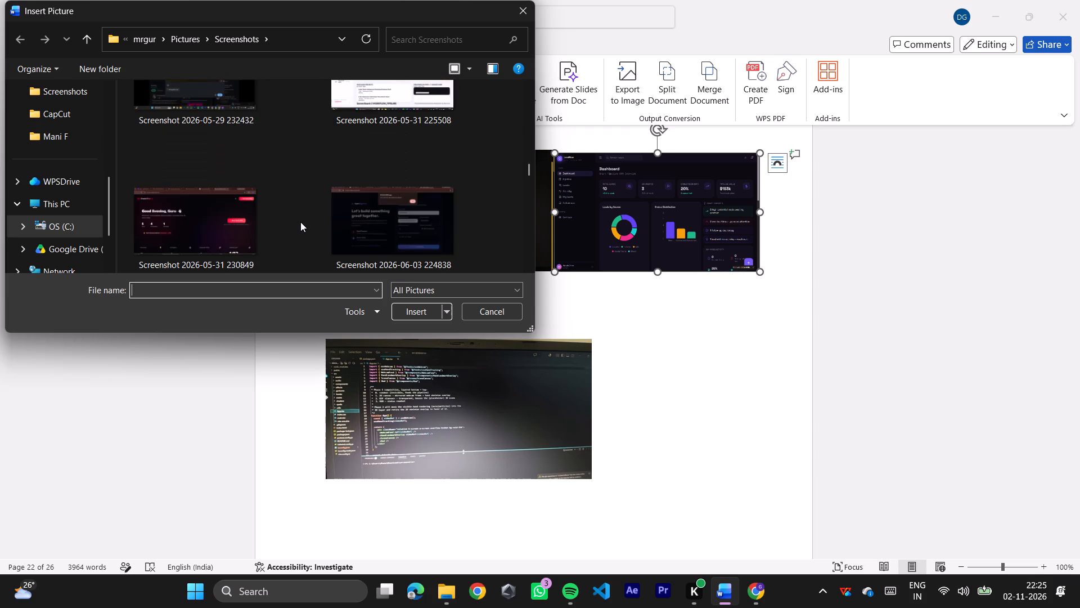
scroll(300, 222, "down", 6)
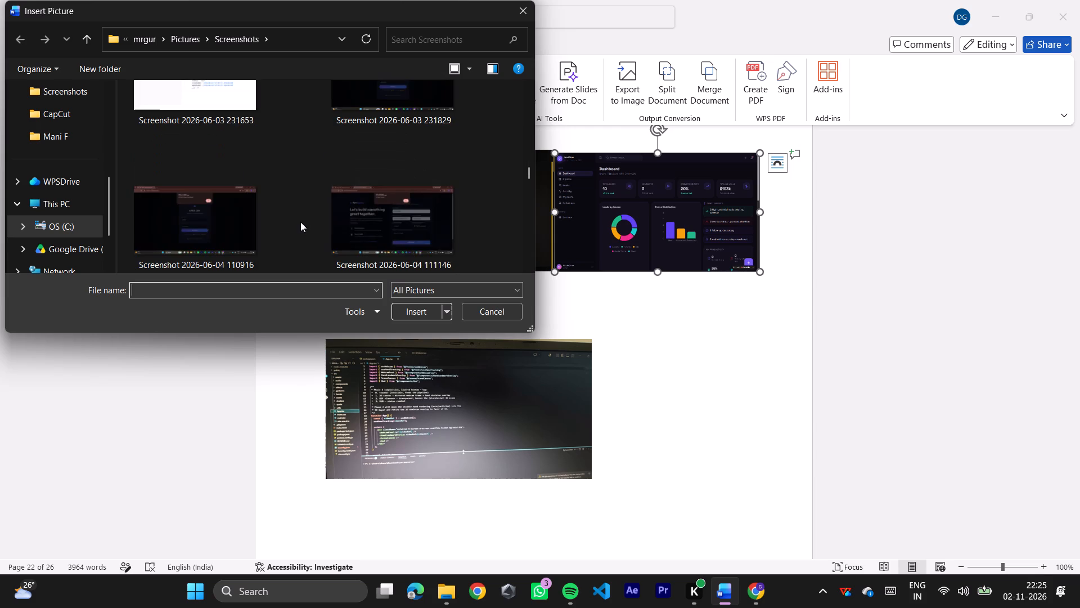
scroll(300, 222, "down", 8)
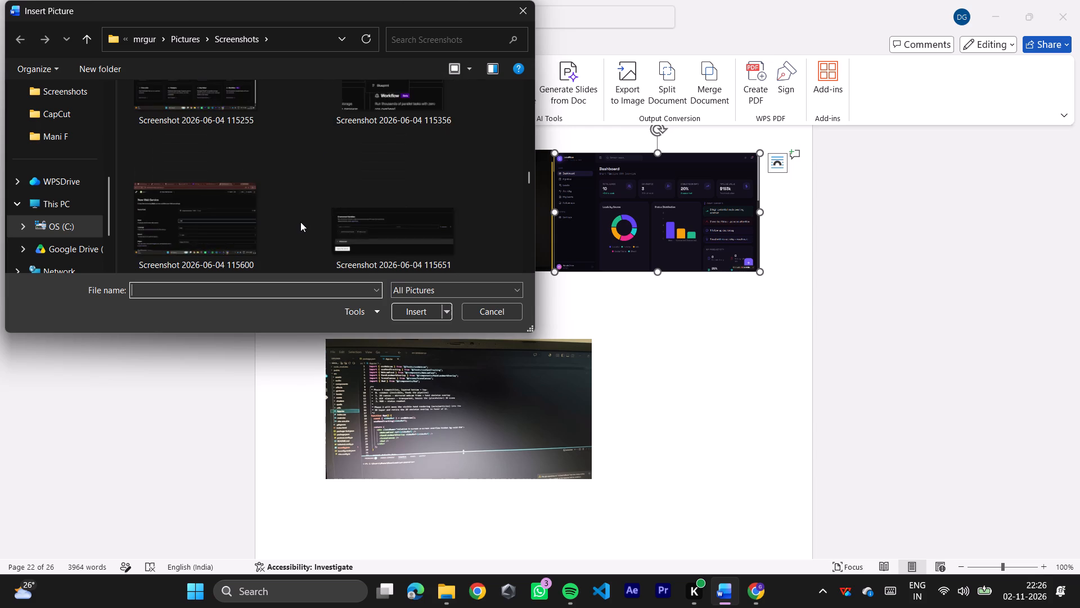
scroll(300, 222, "down", 9)
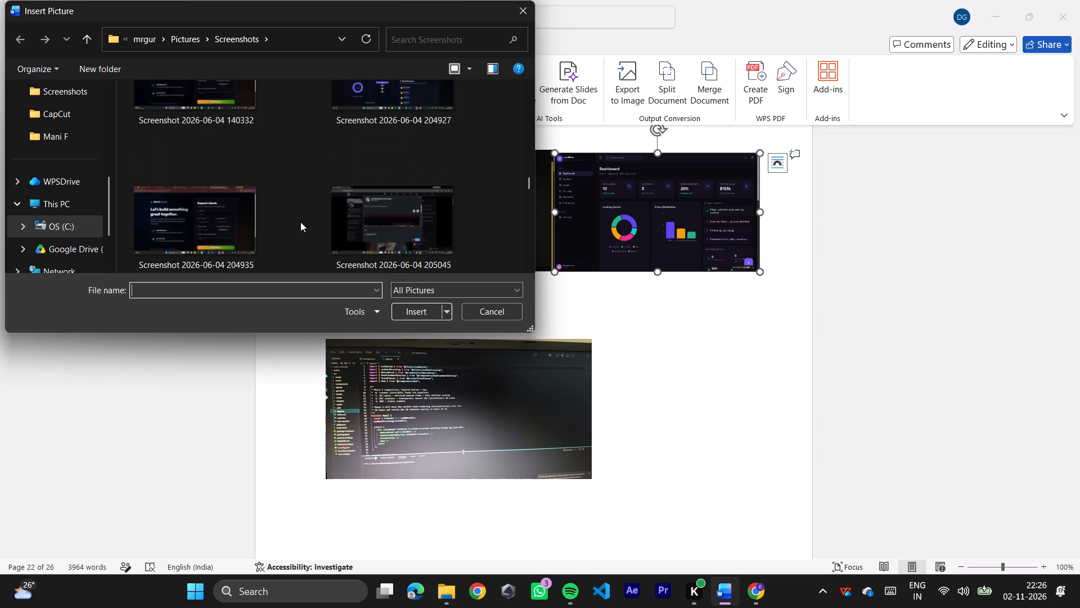
scroll(300, 222, "up", 1)
left_click(424, 181)
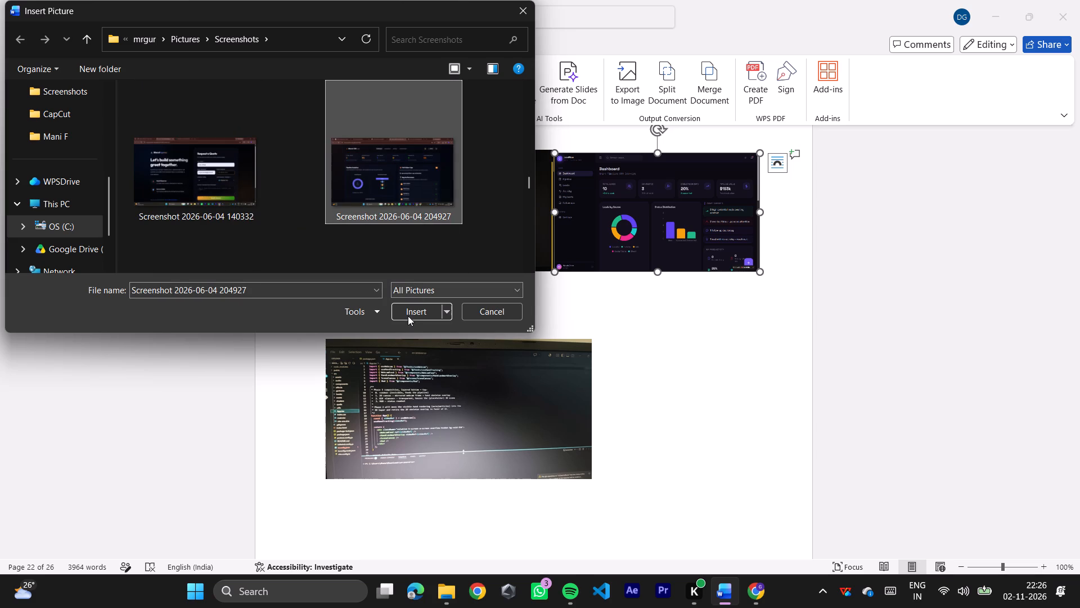
left_click(413, 314)
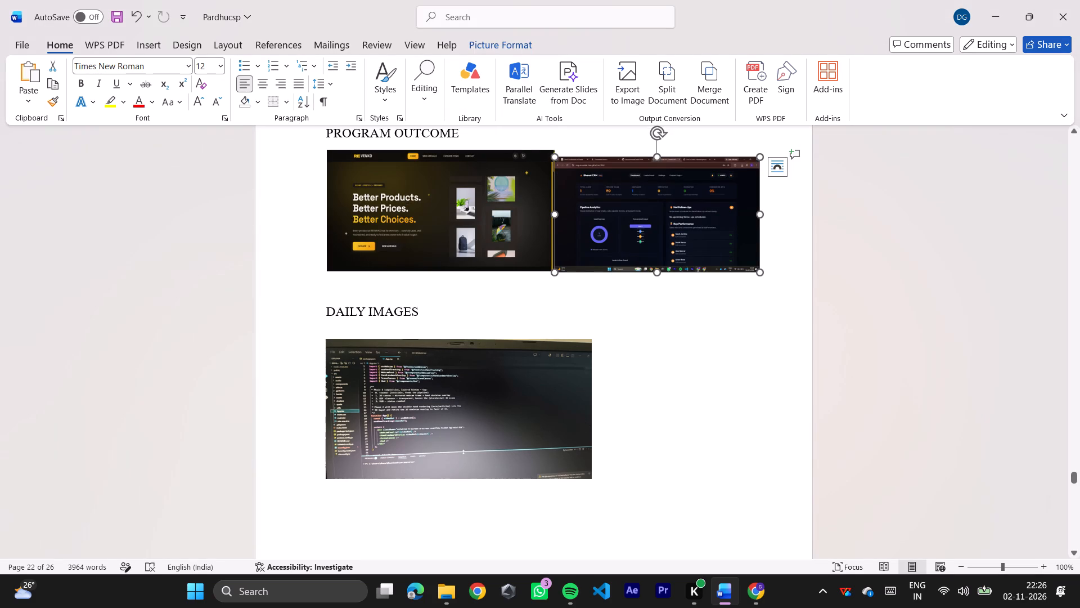
Enlarge the new dashboard picture under Program Outcome to match the height and width of the adjacent shop homepage picture.
left_click_drag(654, 155, 658, 155)
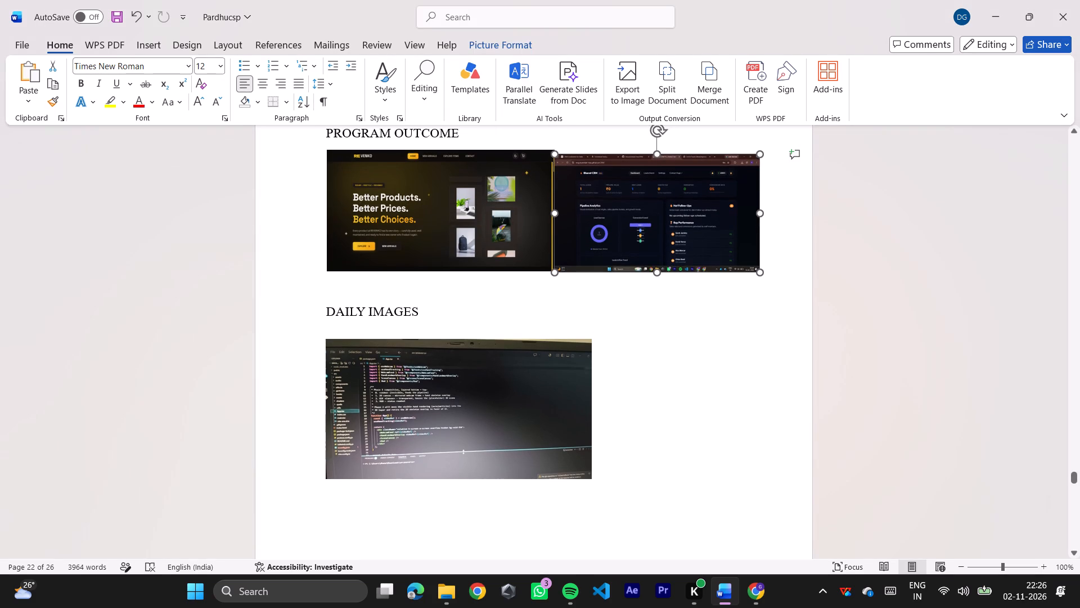
left_click_drag(658, 155, 660, 151)
left_click_drag(759, 212, 773, 216)
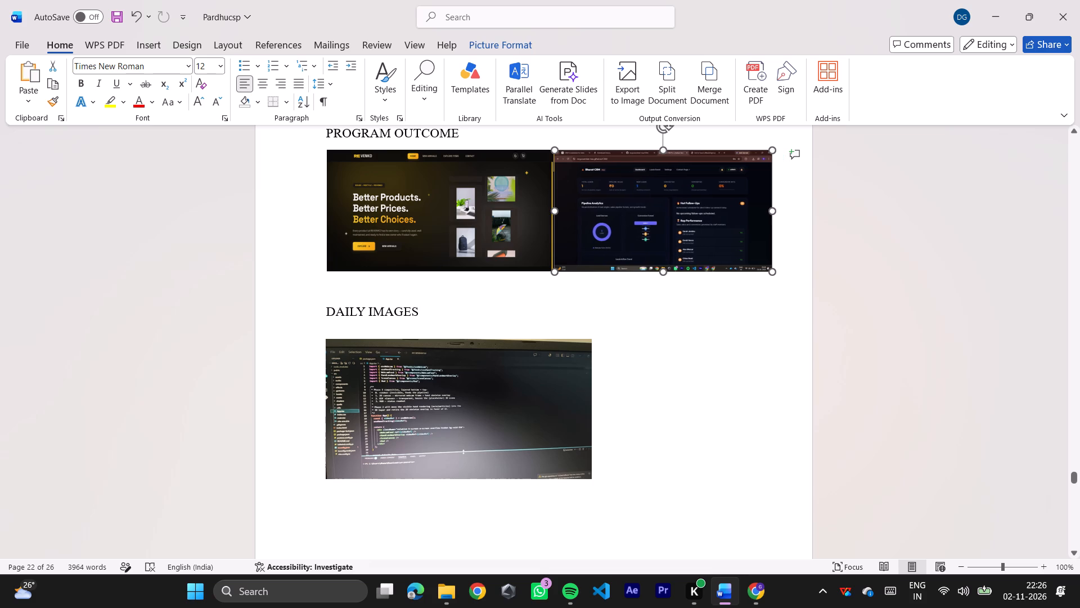
left_click_drag(773, 216, 782, 219)
left_click(677, 301)
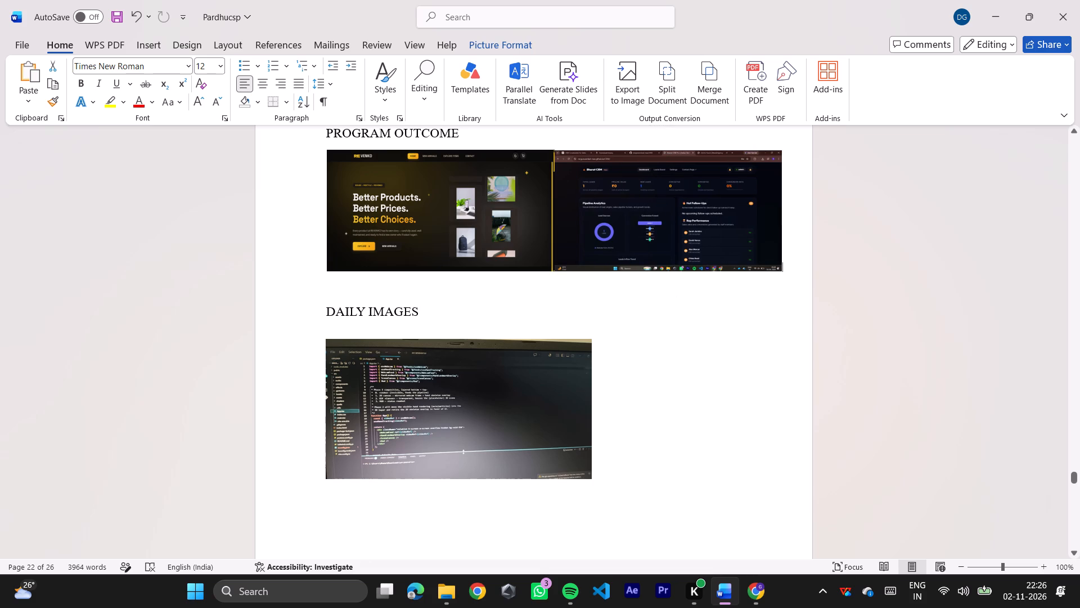
left_click_drag(620, 242, 654, 230)
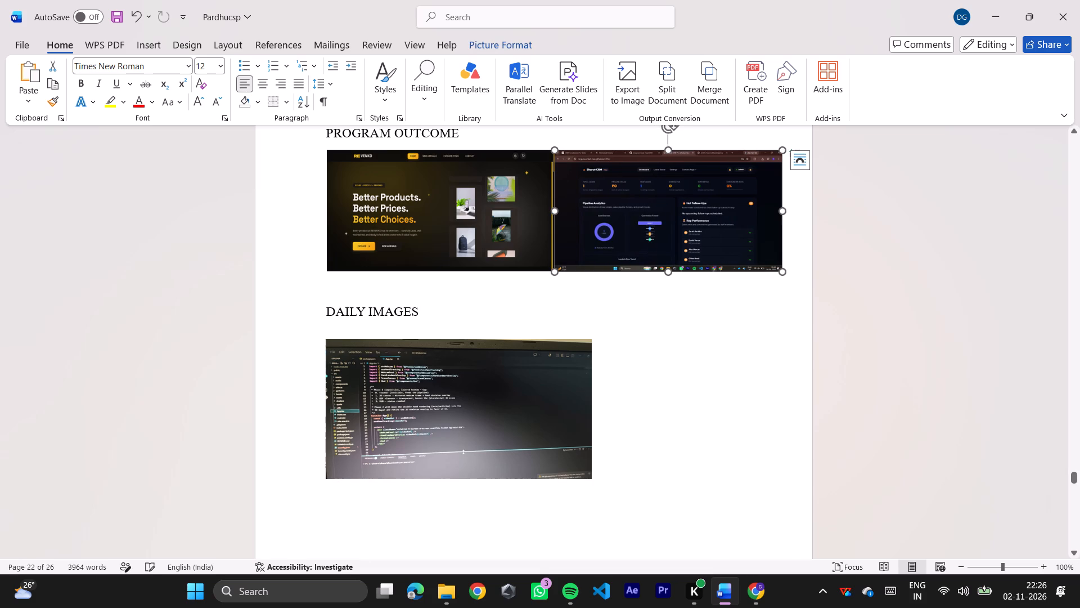
left_click(569, 213)
left_click(556, 211)
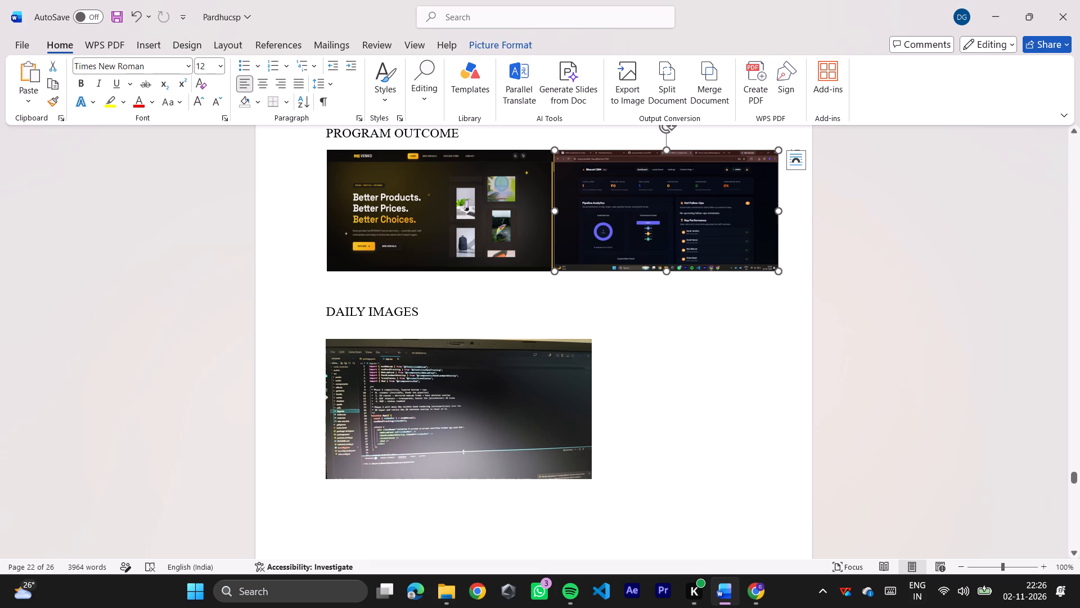
left_click(544, 147)
left_click(553, 146)
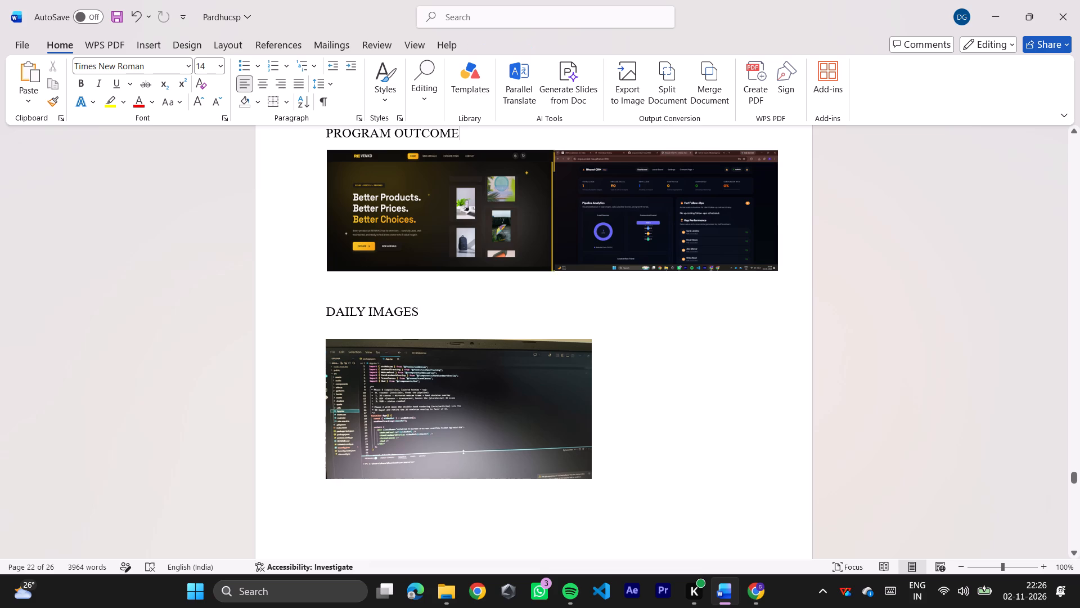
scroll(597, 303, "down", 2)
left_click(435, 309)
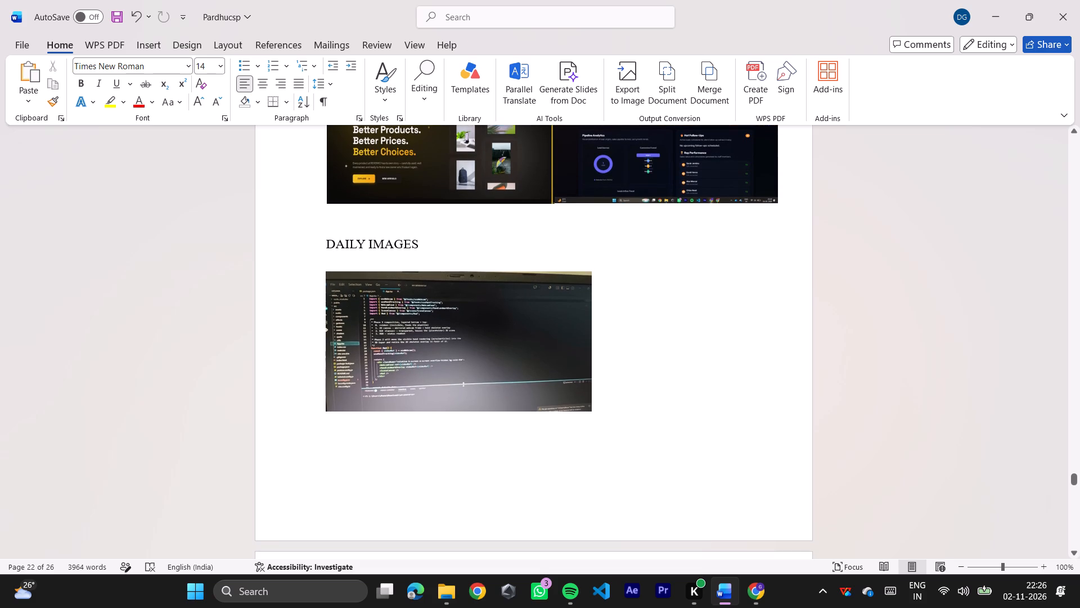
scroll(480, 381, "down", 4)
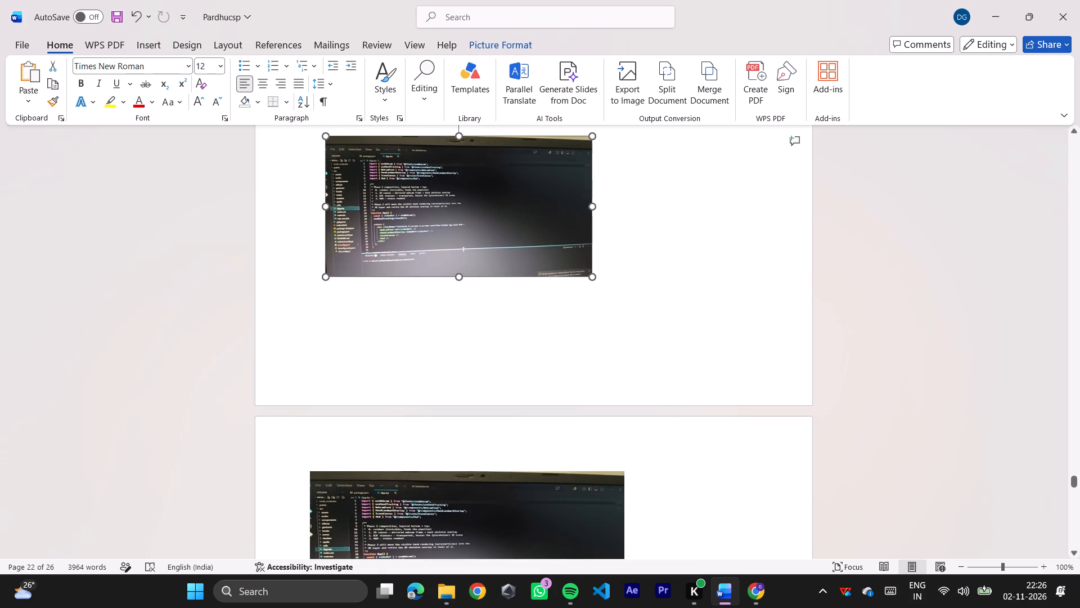
Start Visual Studio Code and open the Desktop folder in File Explorer.
left_click(601, 591)
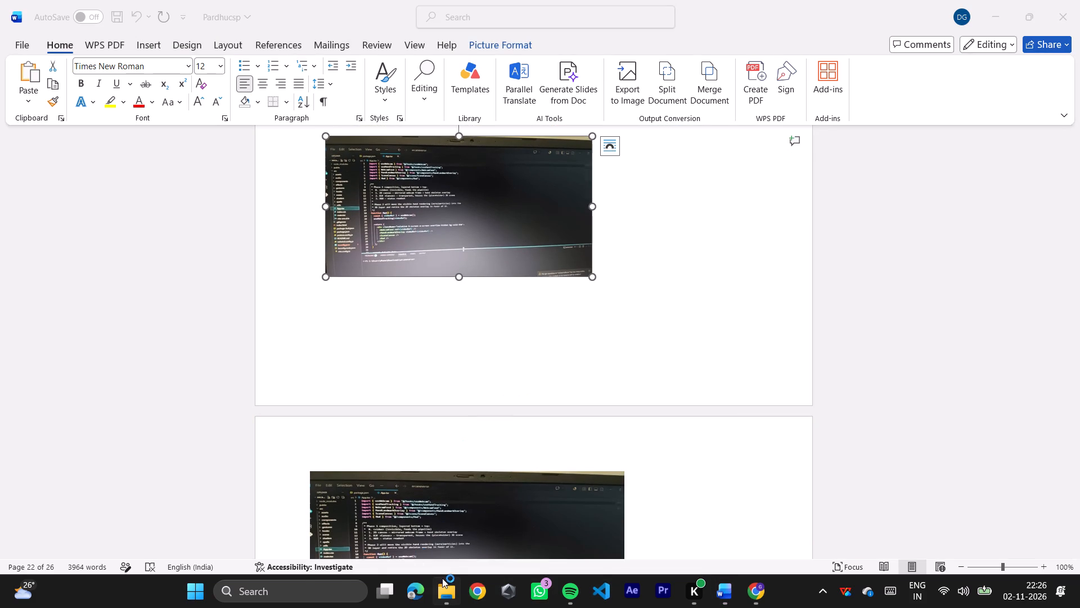
left_click(442, 580)
left_click(273, 208)
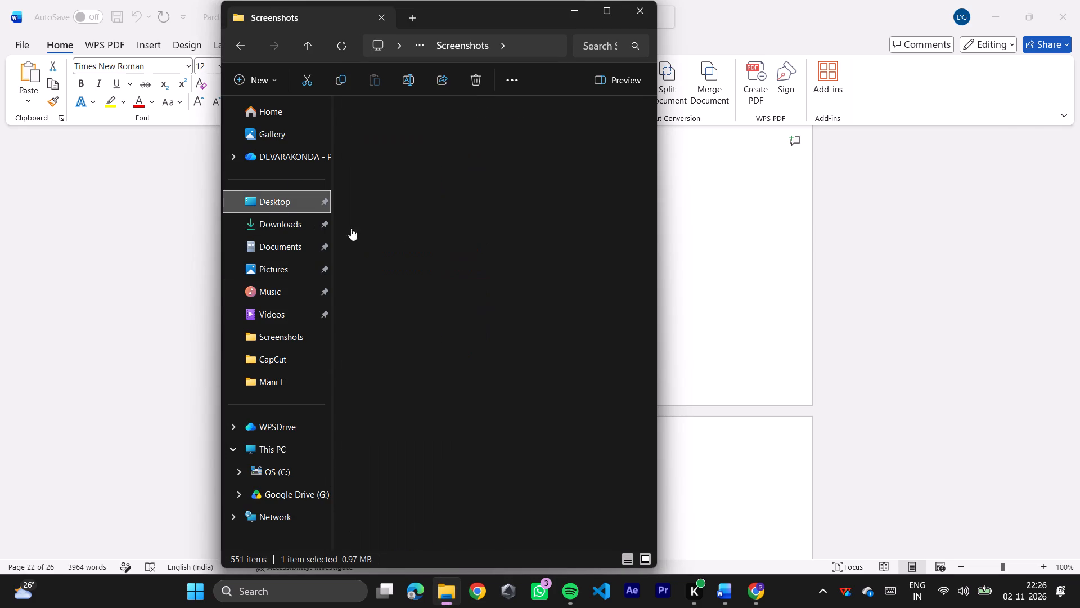
Open the crm project folder from the Desktop in Visual Studio Code.
scroll(438, 245, "down", 1)
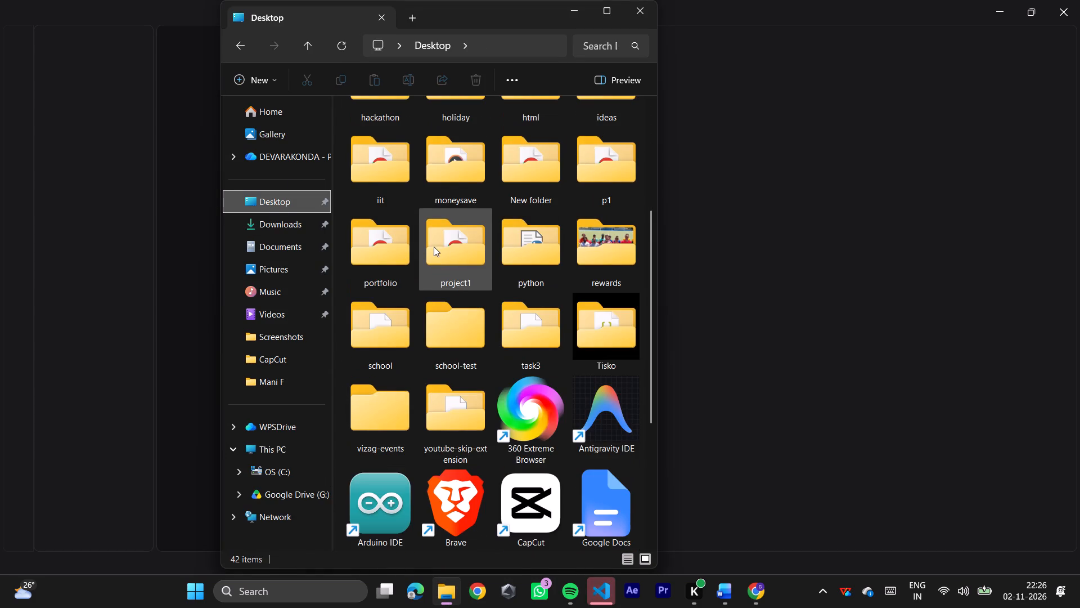
scroll(433, 248, "up", 3)
scroll(548, 217, "down", 1)
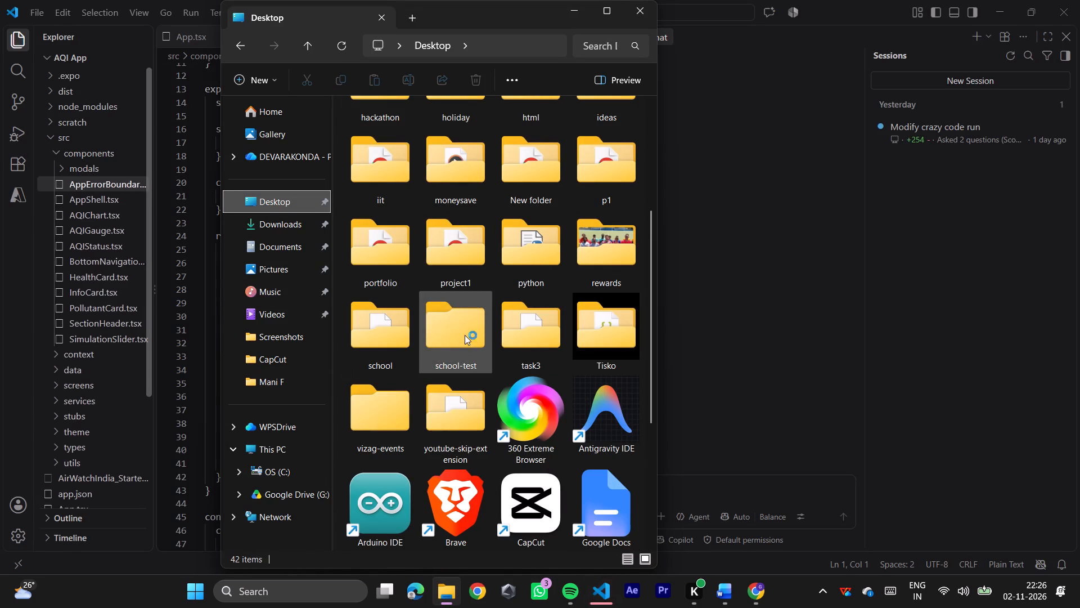
scroll(507, 277, "up", 3)
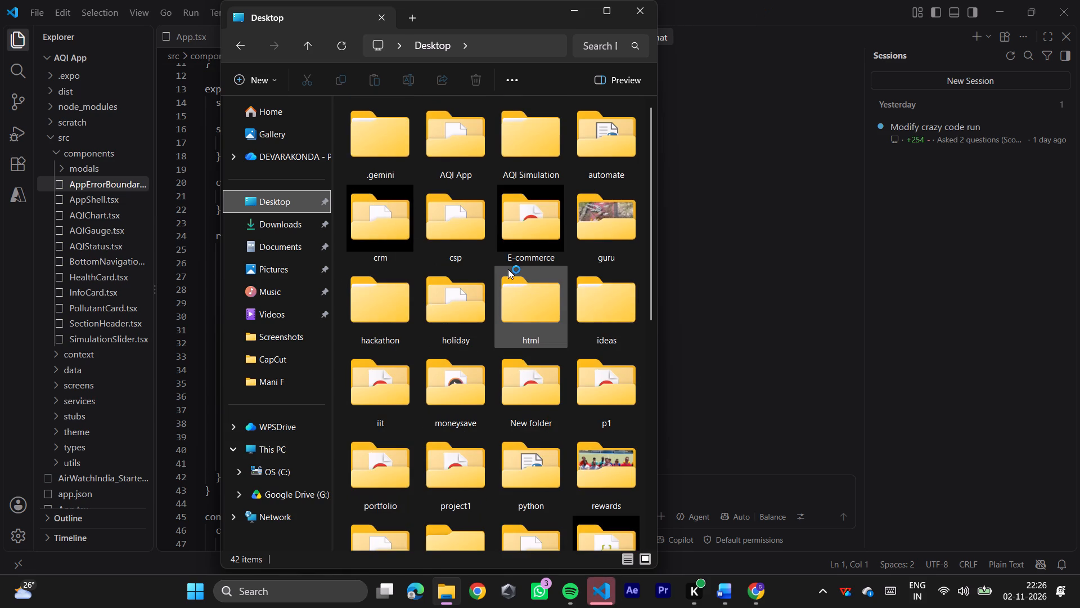
scroll(508, 269, "up", 1)
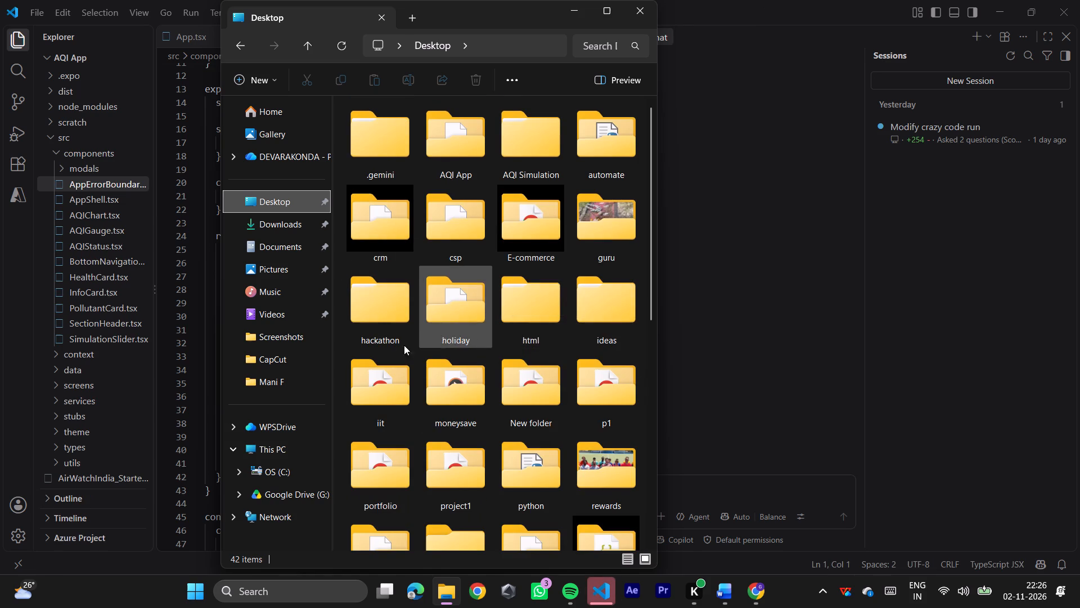
scroll(535, 400, "down", 2)
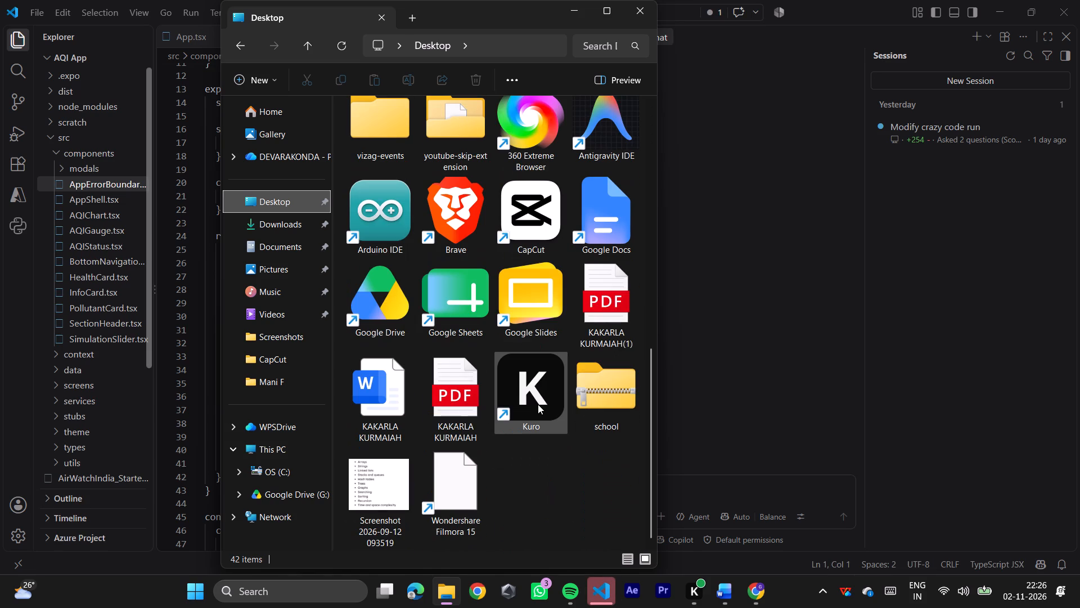
scroll(515, 311, "up", 5)
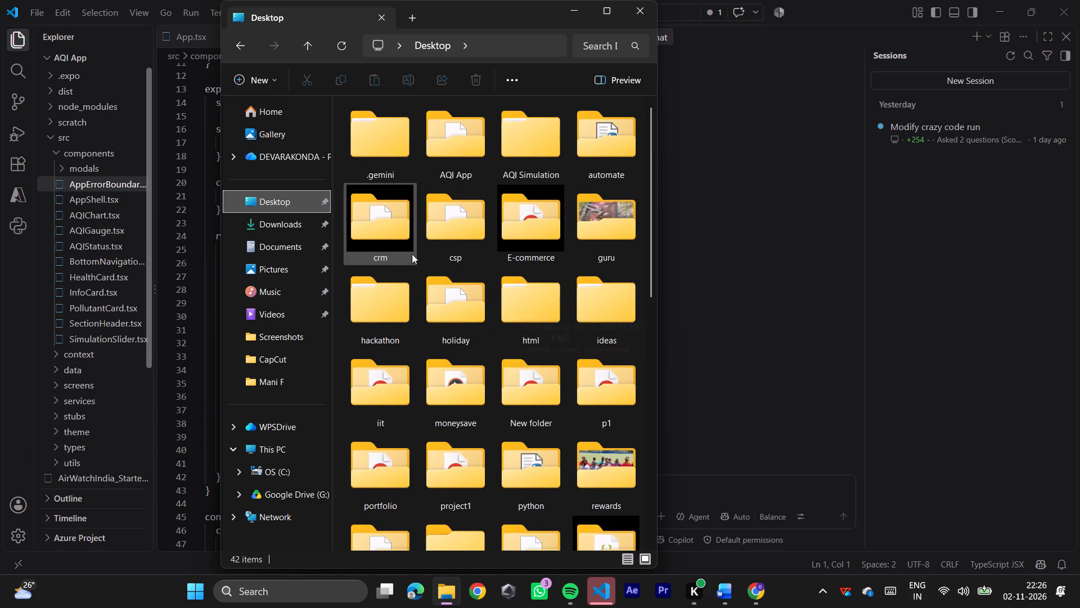
left_click_drag(376, 235, 327, 272)
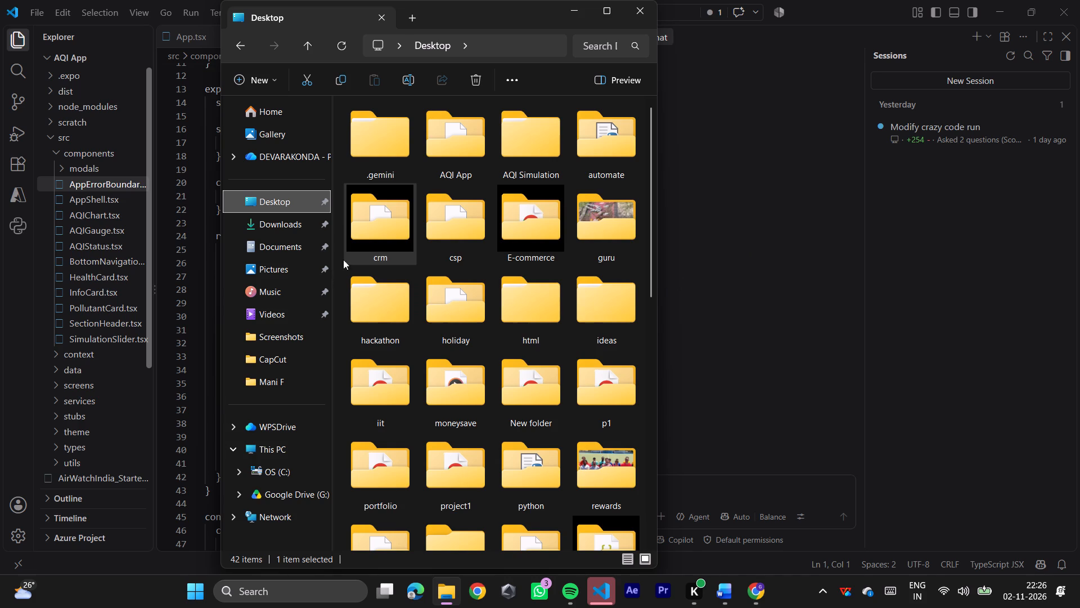
left_click_drag(388, 200, 131, 254)
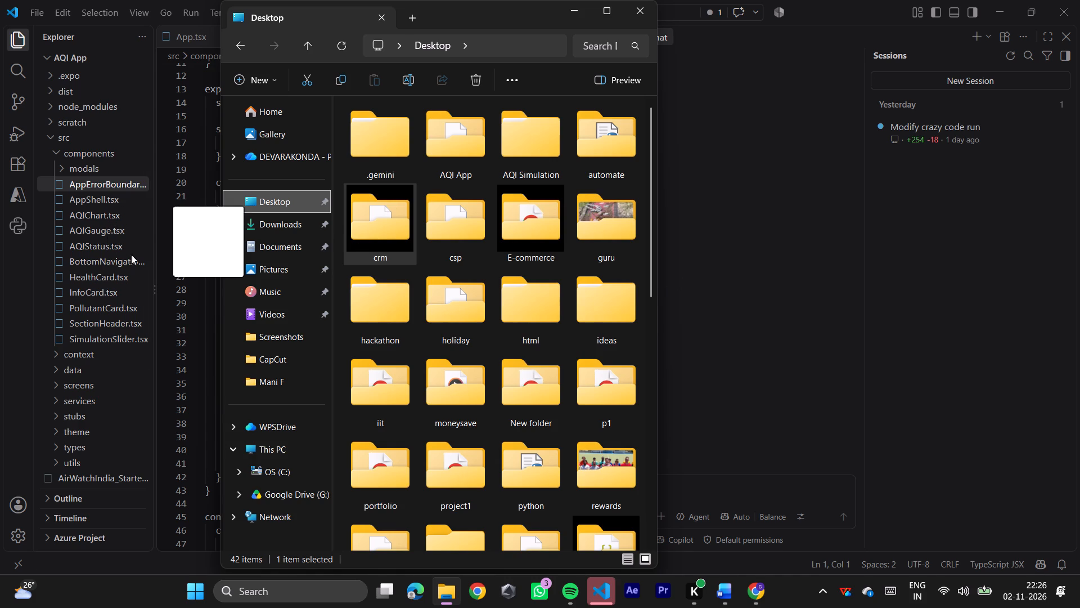
left_click_drag(131, 254, 208, 258)
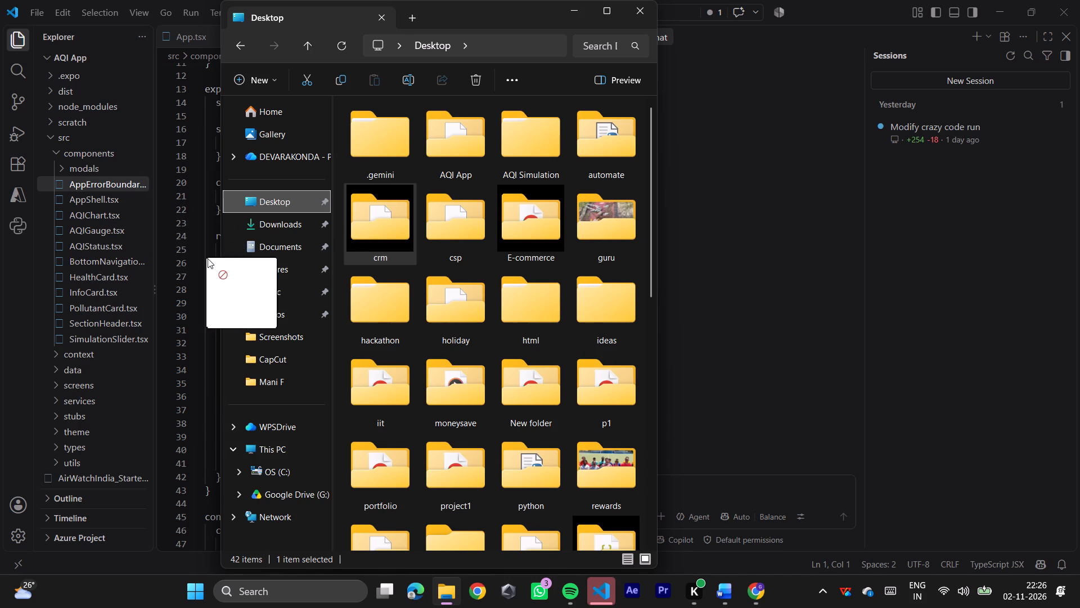
left_click_drag(208, 258, 135, 242)
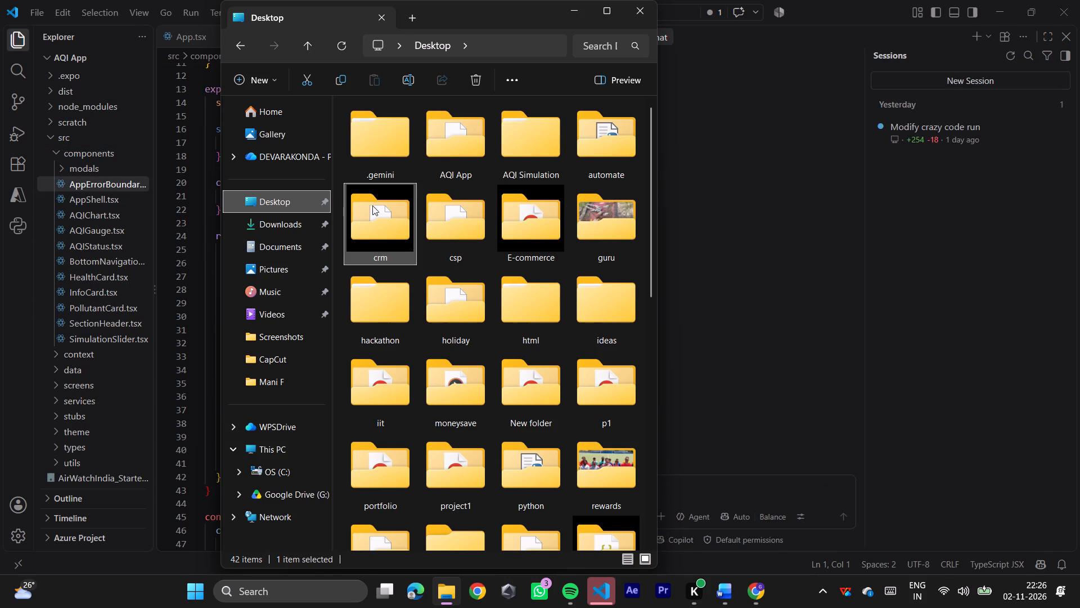
left_click_drag(380, 225, 103, 219)
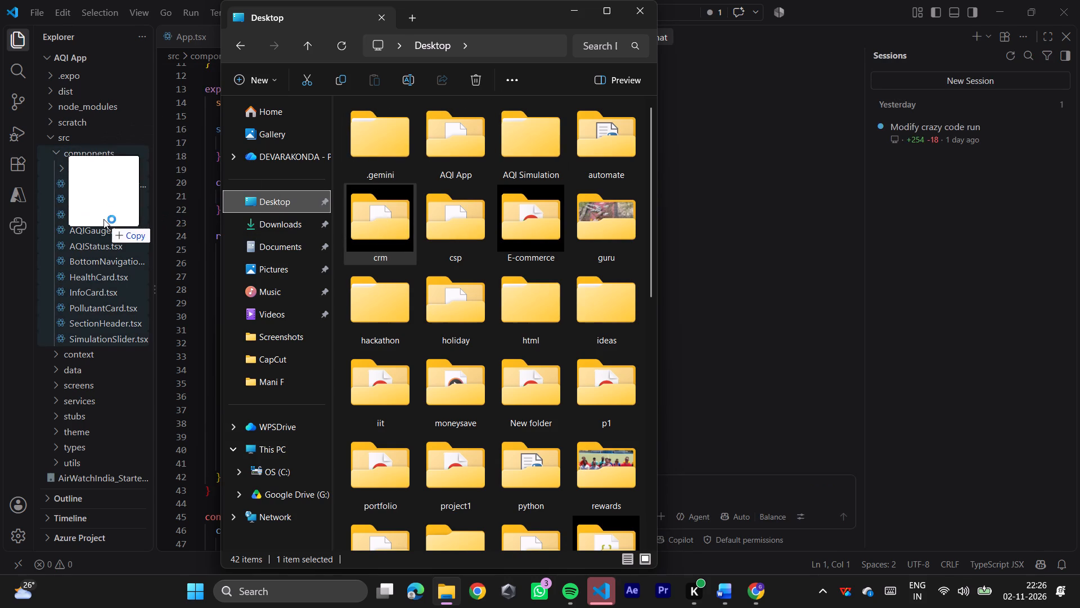
left_click_drag(103, 219, 199, 209)
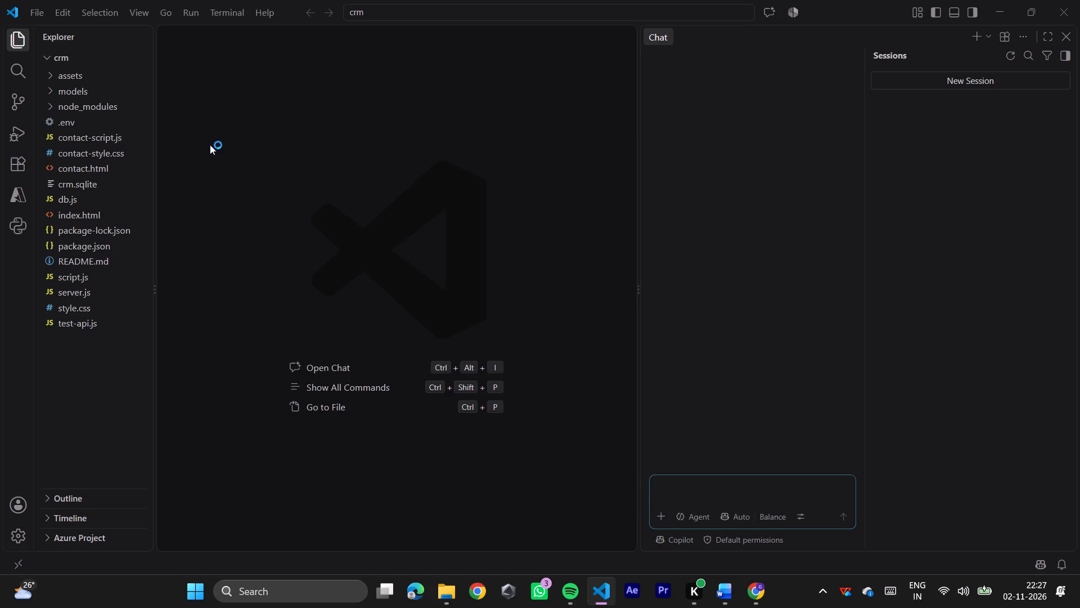
Expand the project's assets folder and open index.html in the editor.
left_click(57, 80)
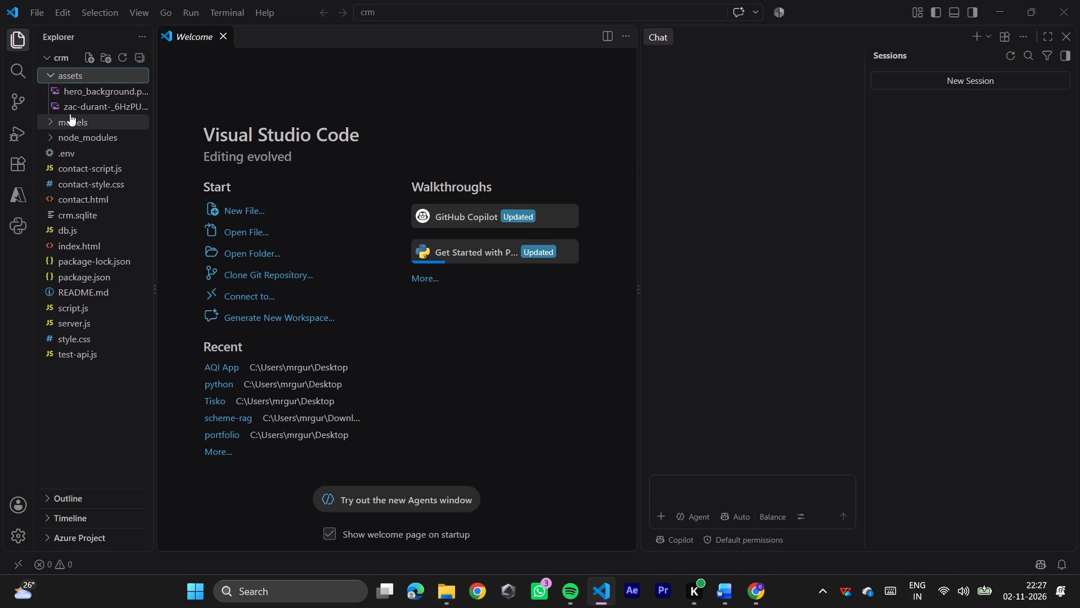
left_click(55, 200)
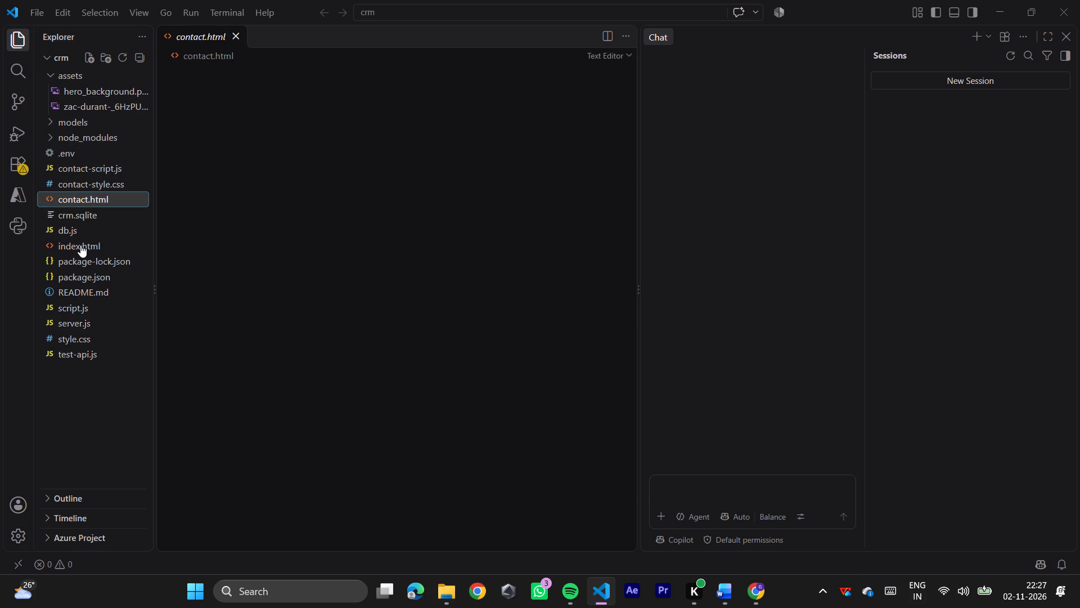
left_click(80, 247)
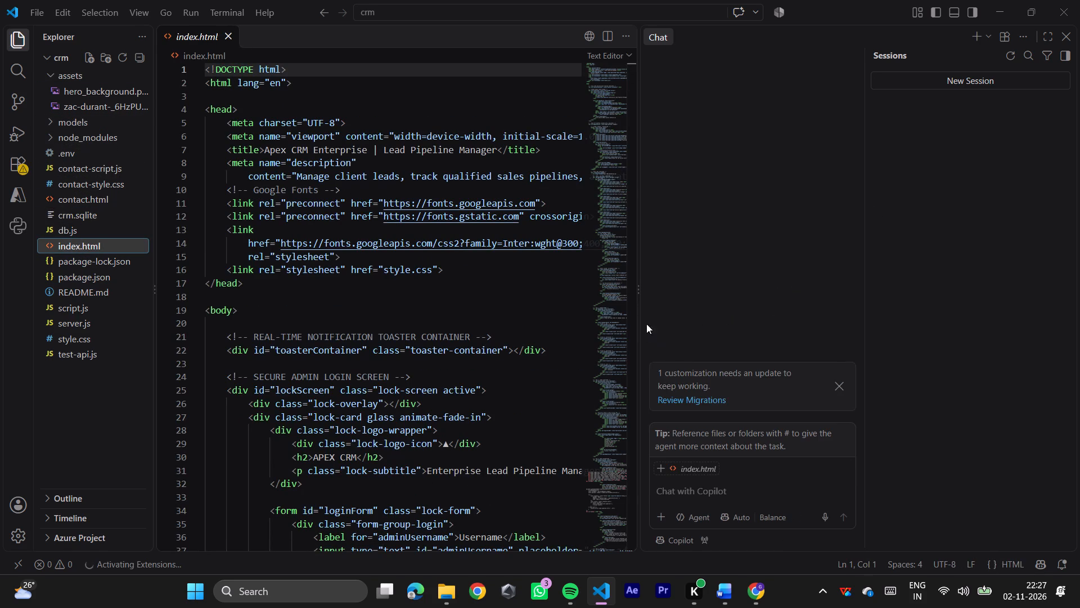
Hide the chat sessions list and close the Copilot chat so the code fills the full width.
left_click_drag(867, 288, 952, 309)
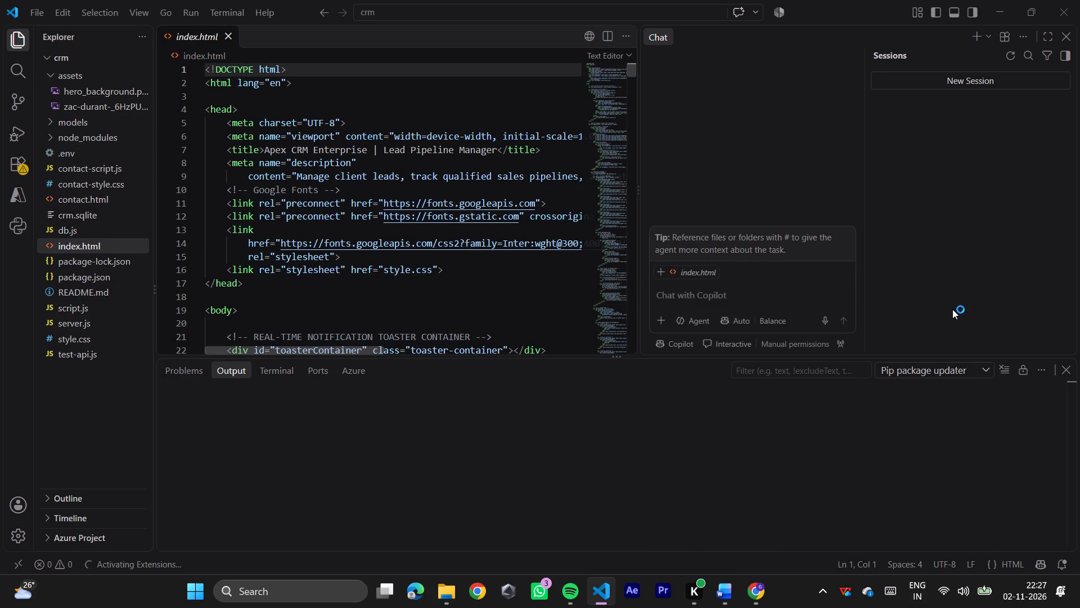
left_click_drag(952, 309, 955, 309)
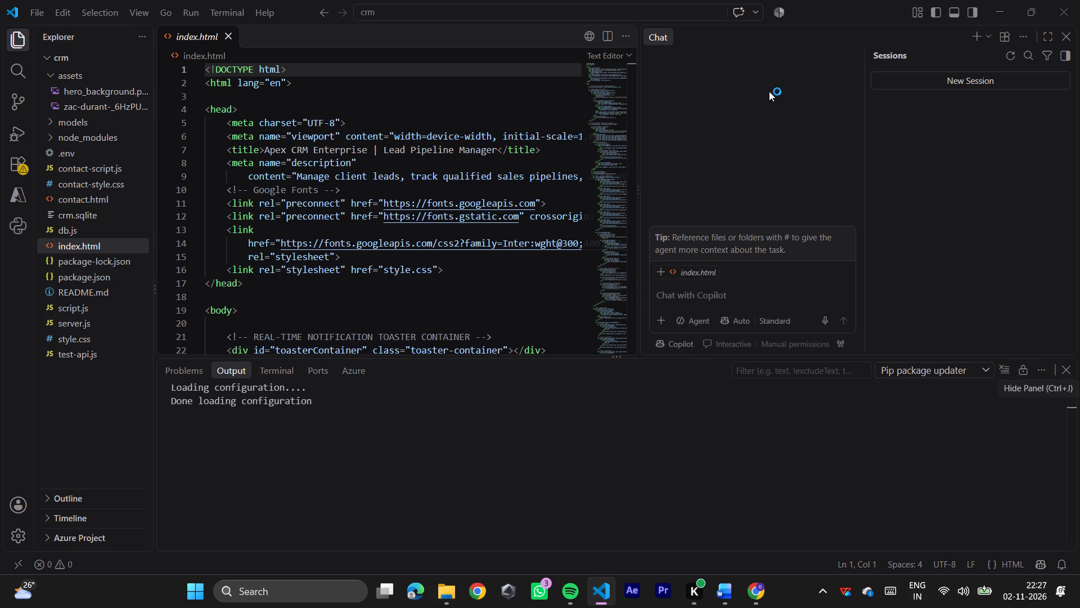
right_click(785, 85)
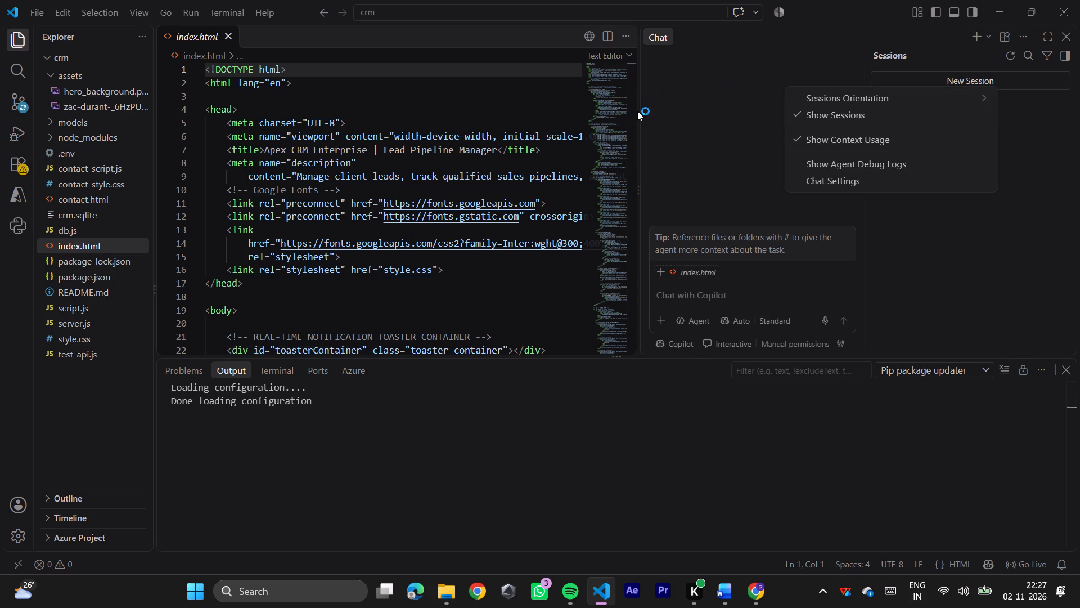
left_click(835, 119)
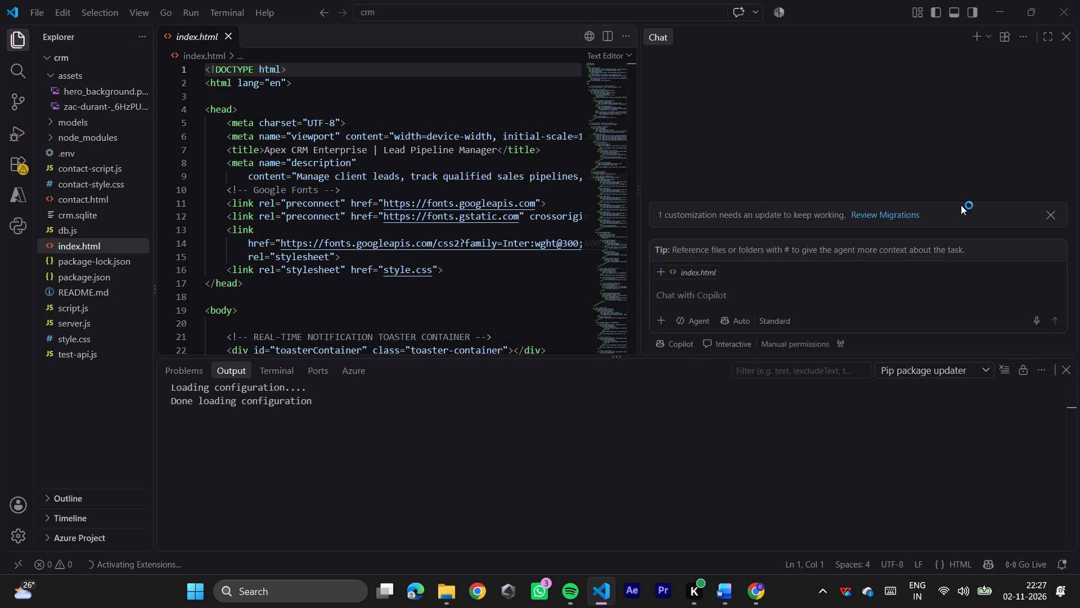
left_click(1047, 213)
left_click(1070, 32)
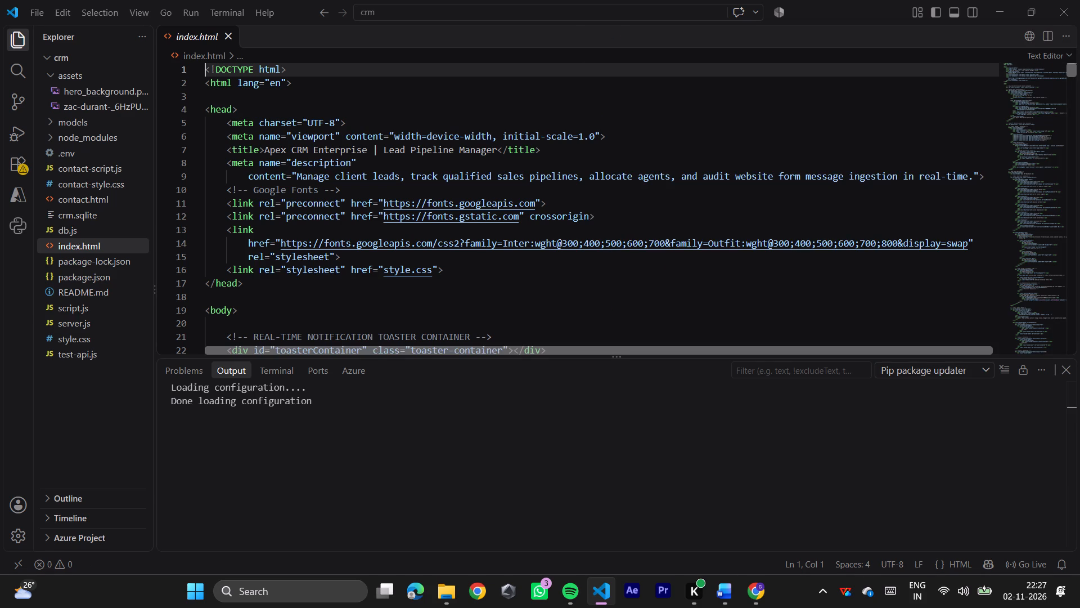
Show the PowerShell terminal for the crm project and shrink it to a short strip below the code.
left_click(277, 369)
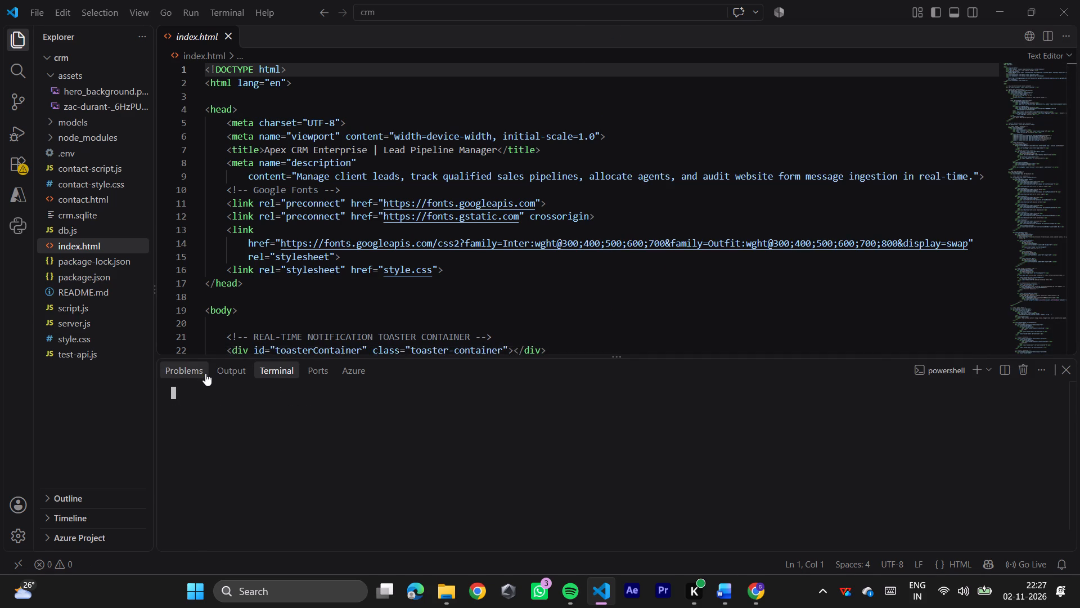
left_click(237, 394)
left_click(298, 422)
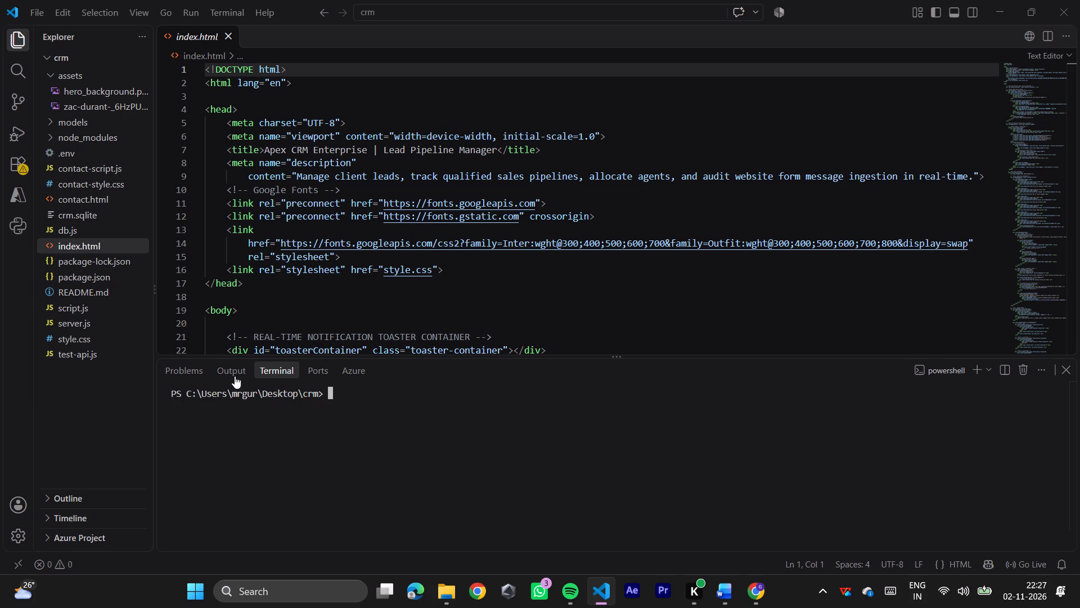
left_click(945, 369)
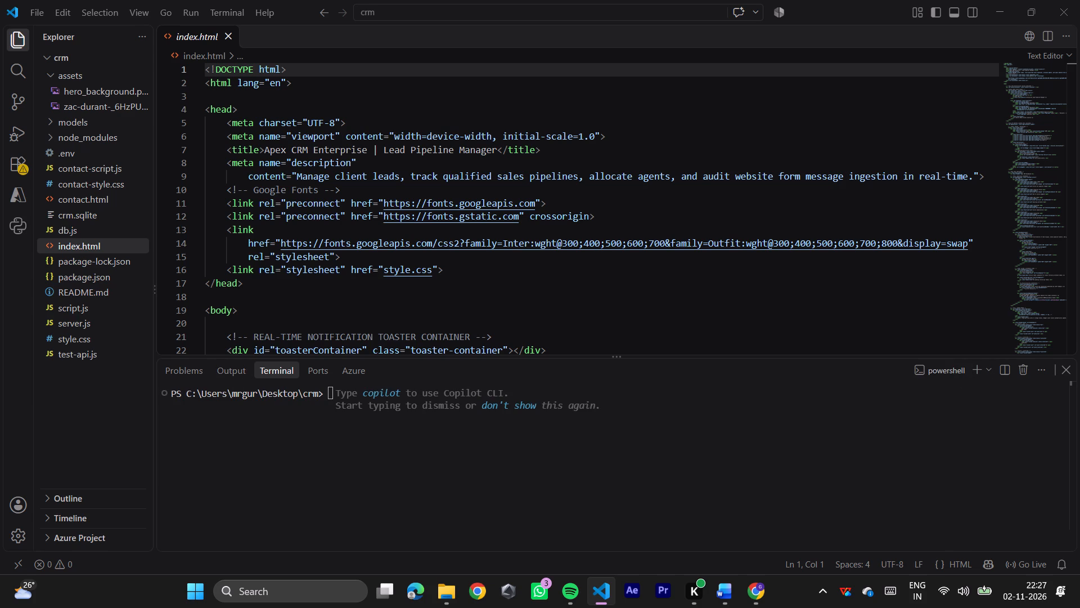
left_click(328, 392)
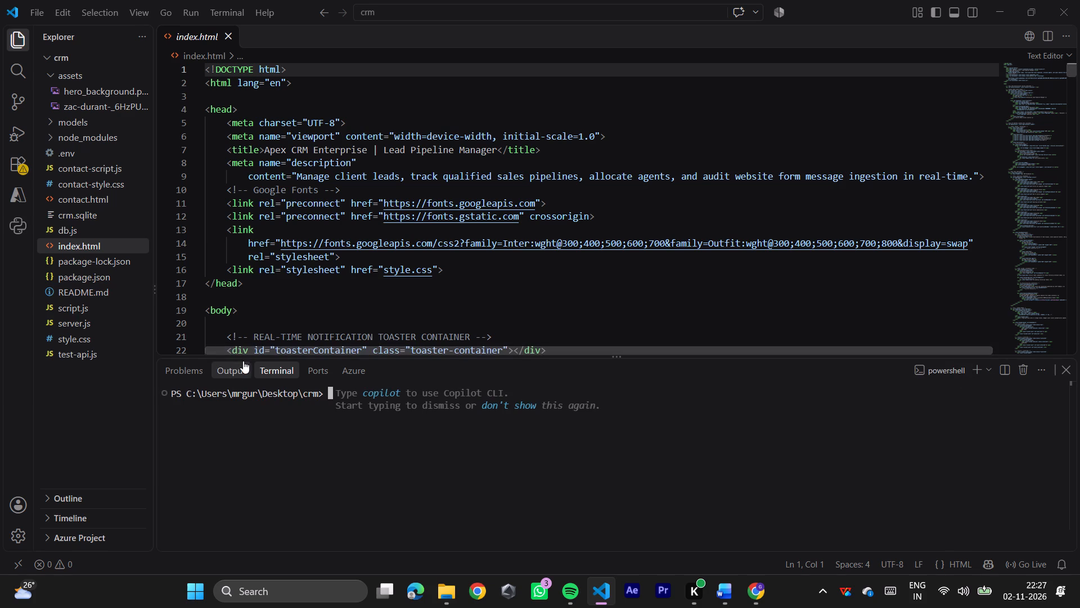
left_click_drag(250, 358, 214, 544)
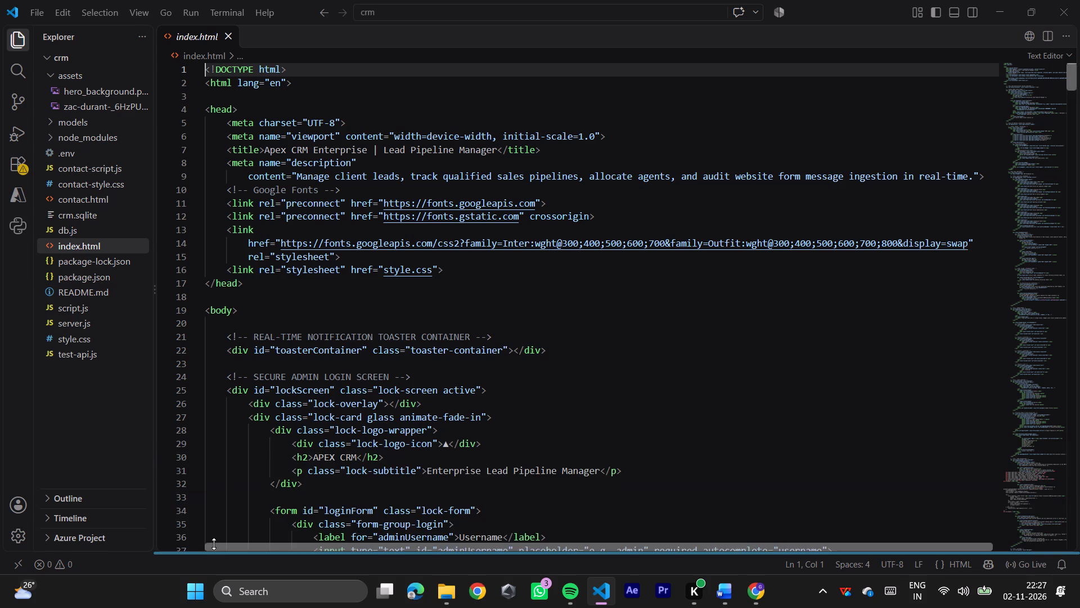
left_click_drag(214, 544, 228, 521)
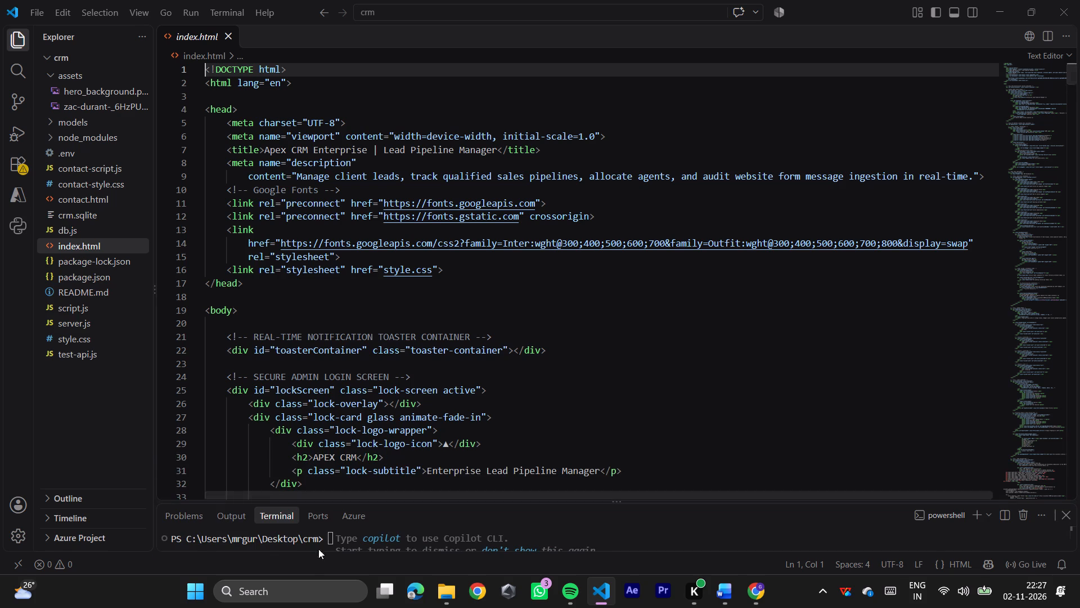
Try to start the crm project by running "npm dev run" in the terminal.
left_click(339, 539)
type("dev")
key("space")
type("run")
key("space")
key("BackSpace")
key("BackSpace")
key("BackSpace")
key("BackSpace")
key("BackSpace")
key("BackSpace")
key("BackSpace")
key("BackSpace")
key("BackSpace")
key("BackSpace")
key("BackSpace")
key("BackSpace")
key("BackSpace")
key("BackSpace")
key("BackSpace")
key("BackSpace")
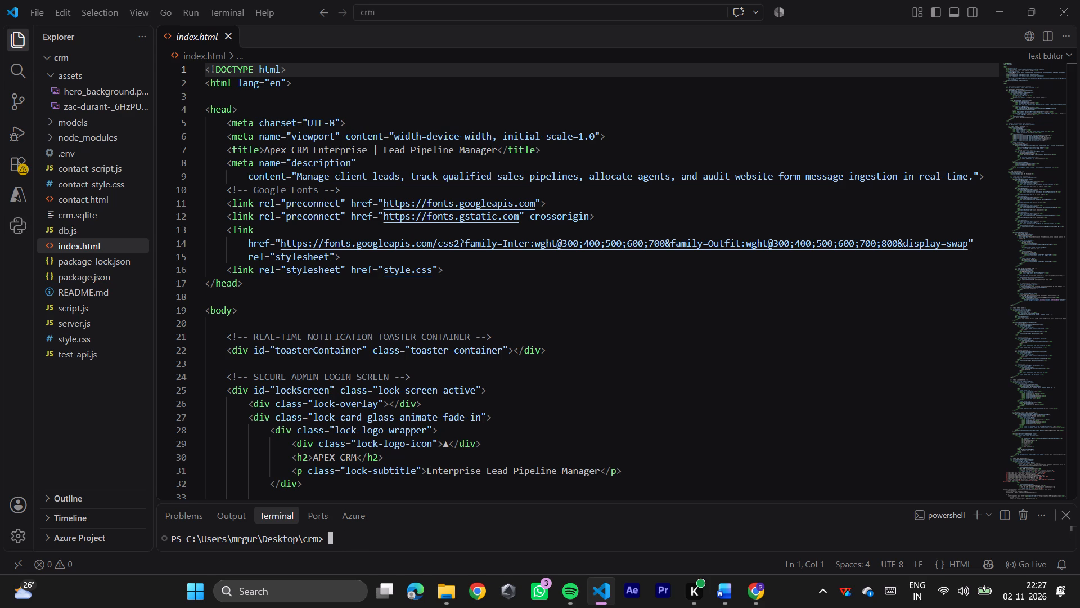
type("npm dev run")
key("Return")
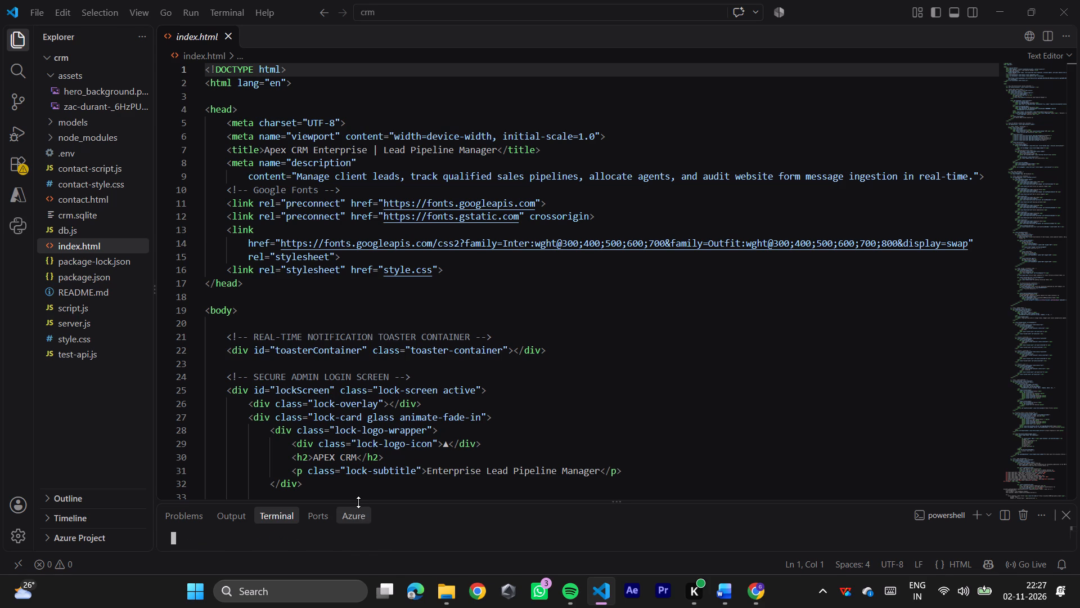
Enlarge the terminal area and start the crm project's development server with "npm run dev".
left_click_drag(358, 502, 371, 387)
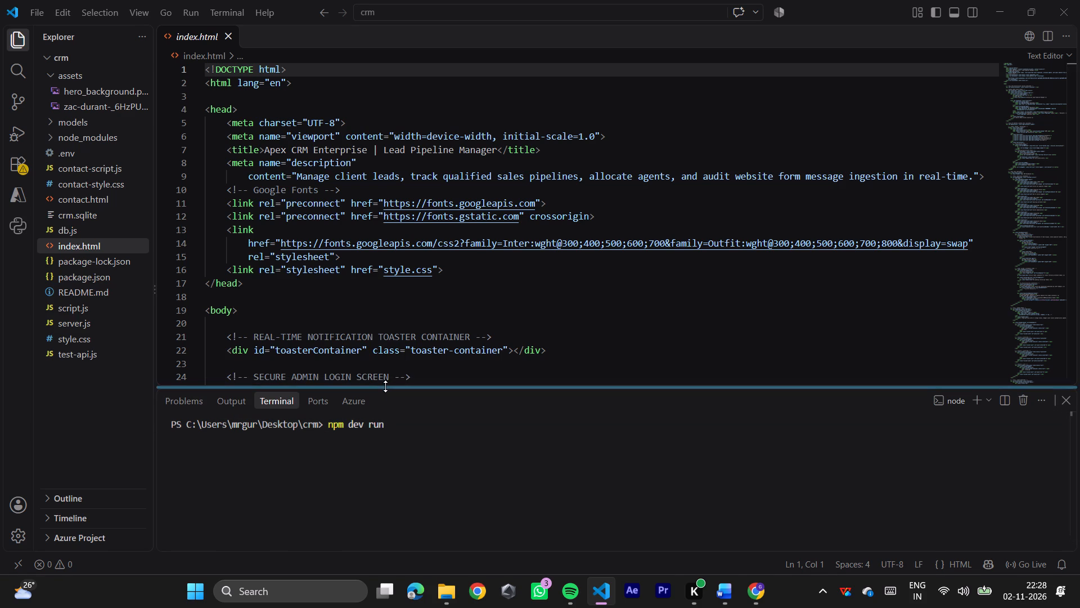
left_click(363, 461)
left_click(396, 435)
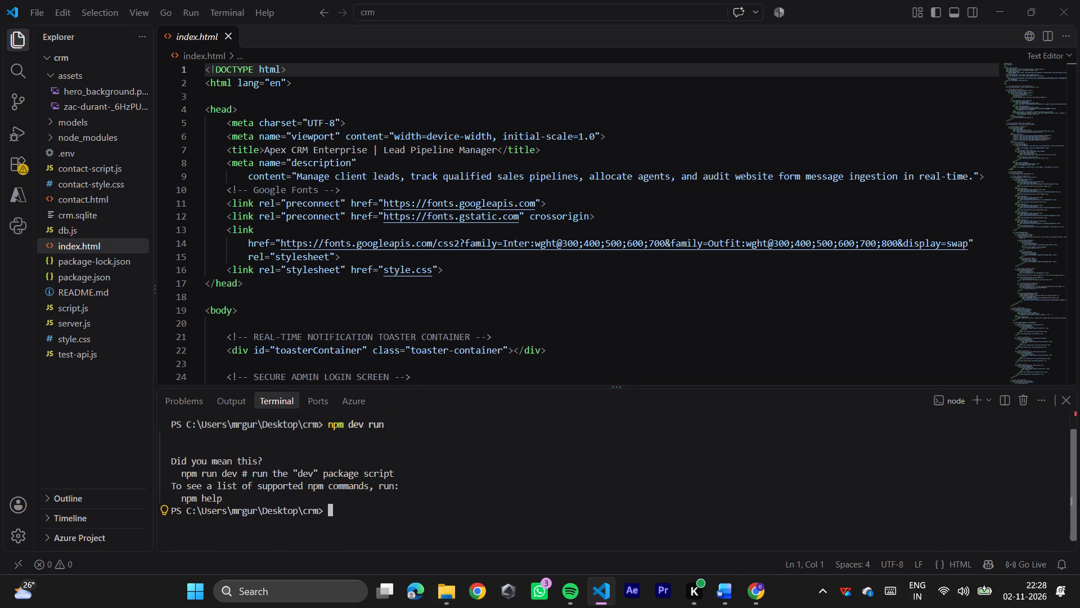
left_click(344, 518)
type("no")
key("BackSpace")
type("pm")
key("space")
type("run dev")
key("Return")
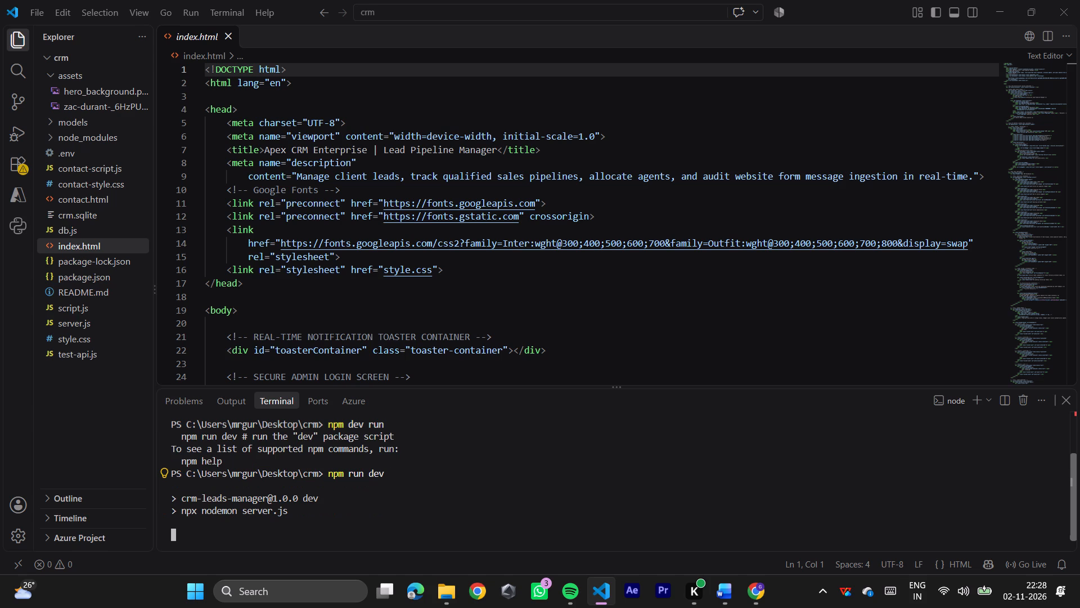
scroll(377, 515, "down", 2)
left_click(171, 511)
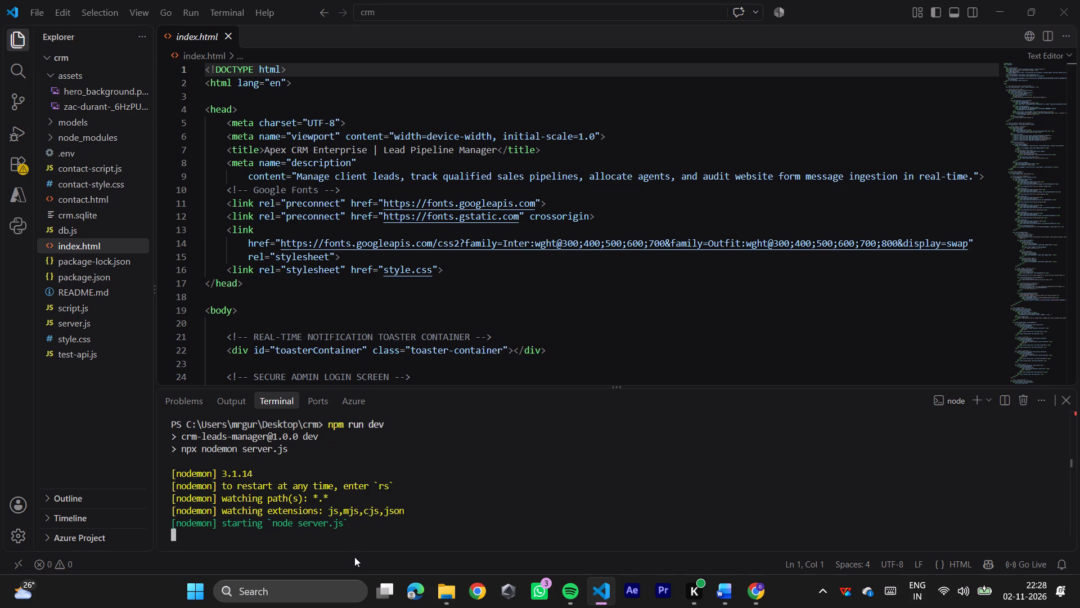
scroll(450, 527, "down", 2)
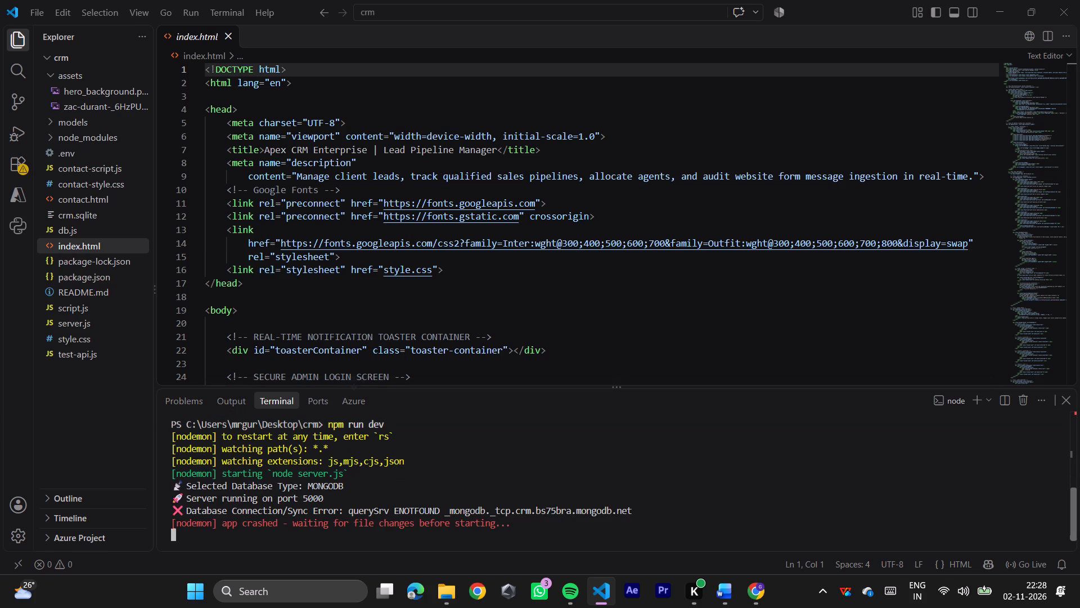
Capture a screenshot of the whole code editor window with the crm project's index.html and the terminal's server startup output.
scroll(407, 498, "up", 1)
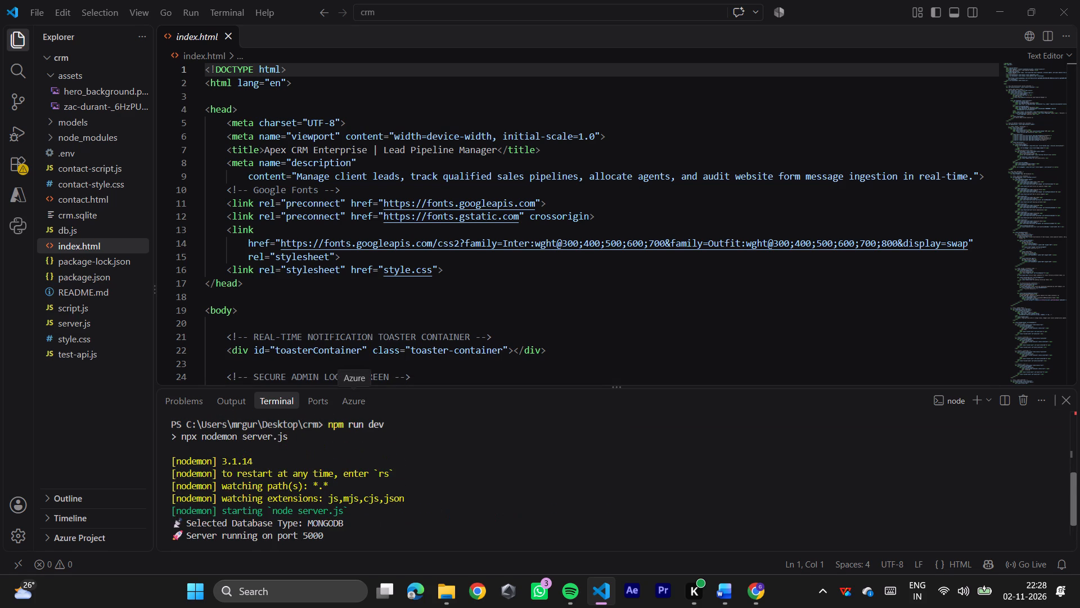
scroll(406, 511, "down", 1)
scroll(427, 516, "up", 1)
key("shift+super+s")
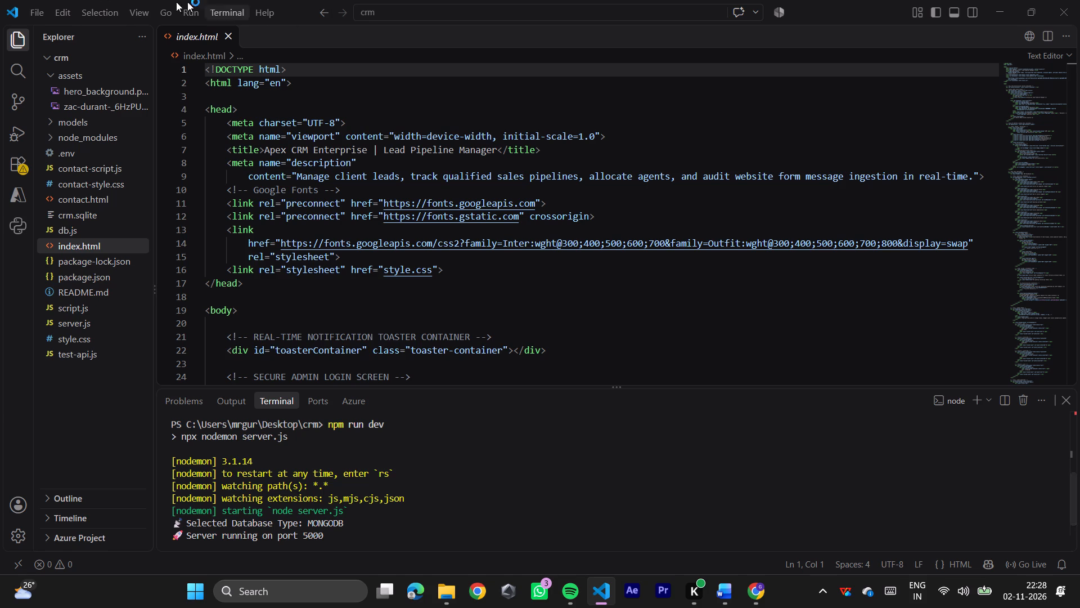
scroll(0, 0, "up", 1)
left_click_drag(0, 0, 1079, 569)
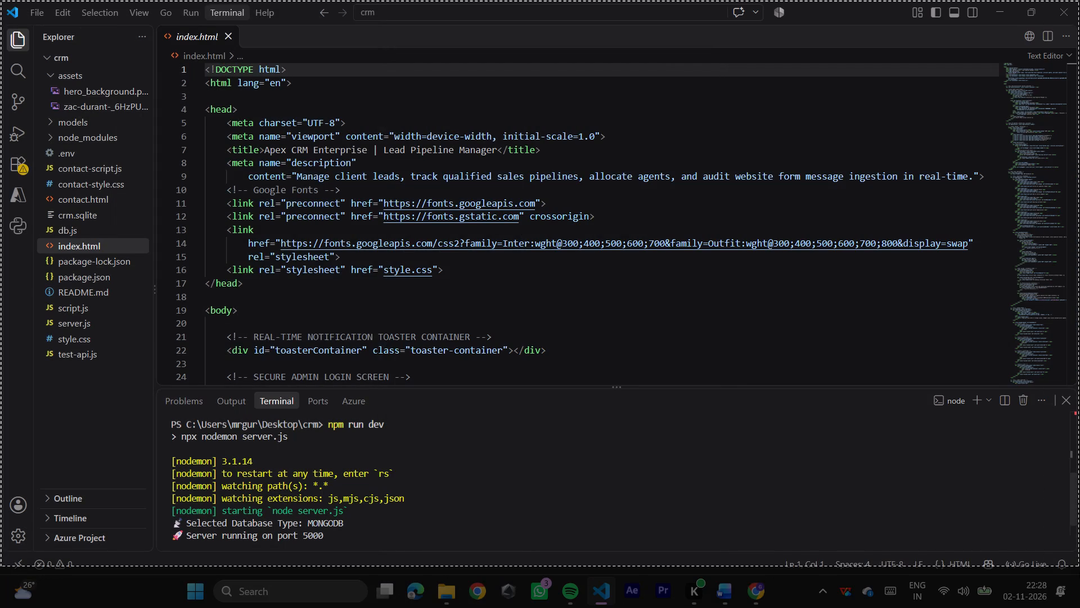
left_click_drag(1079, 569, 1079, 575)
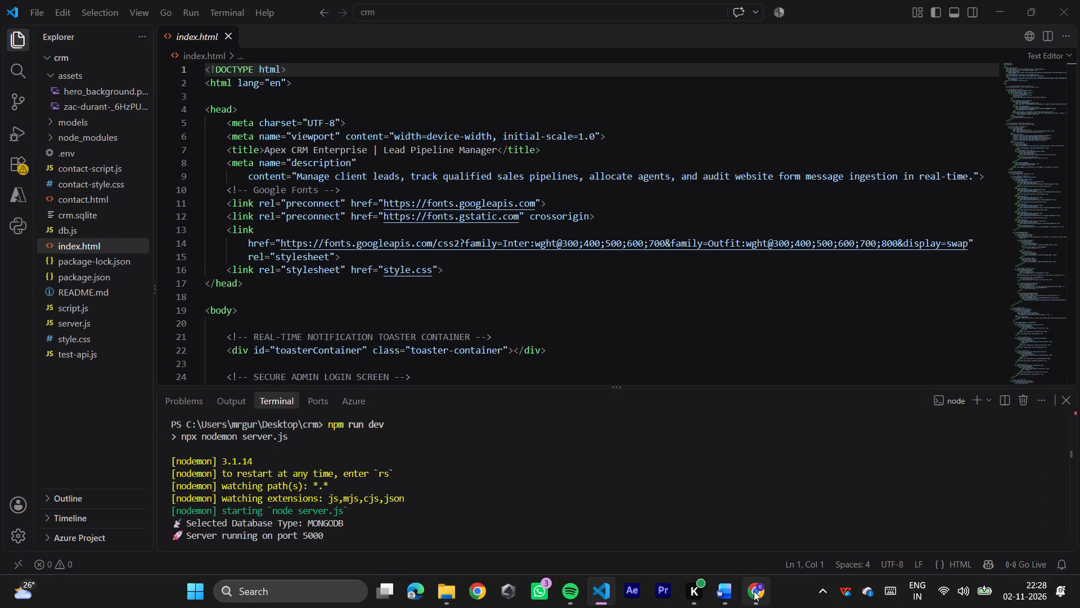
left_click(725, 592)
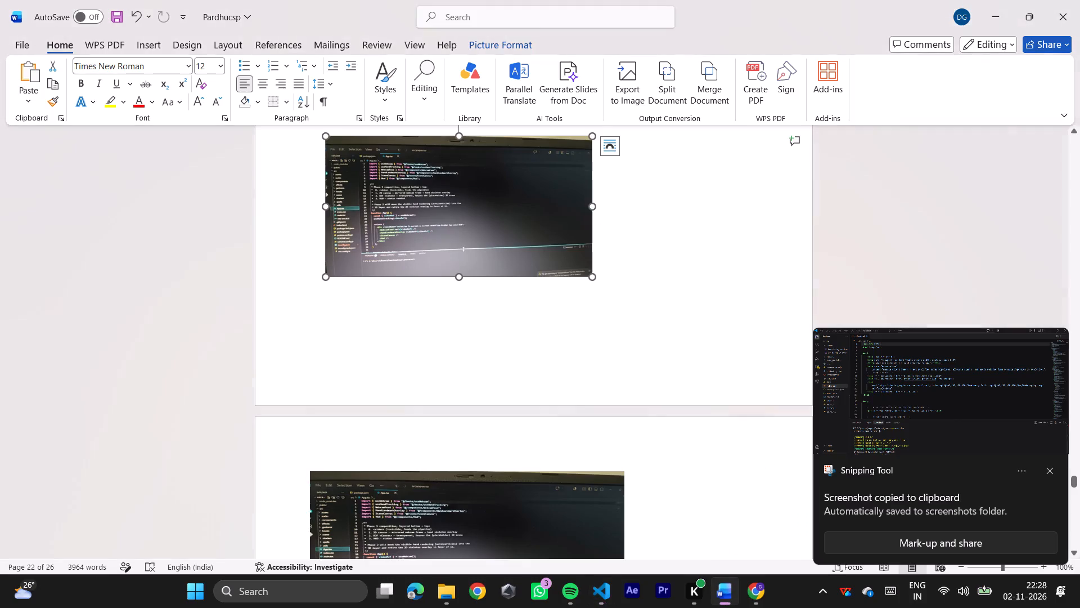
right_click(458, 256)
left_click(513, 349)
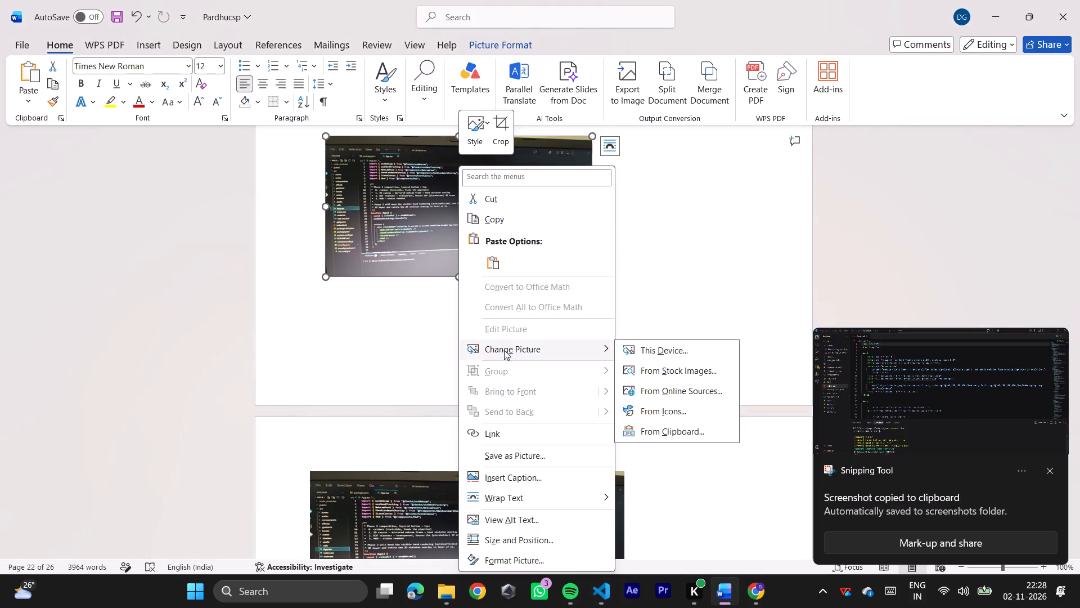
left_click(651, 358)
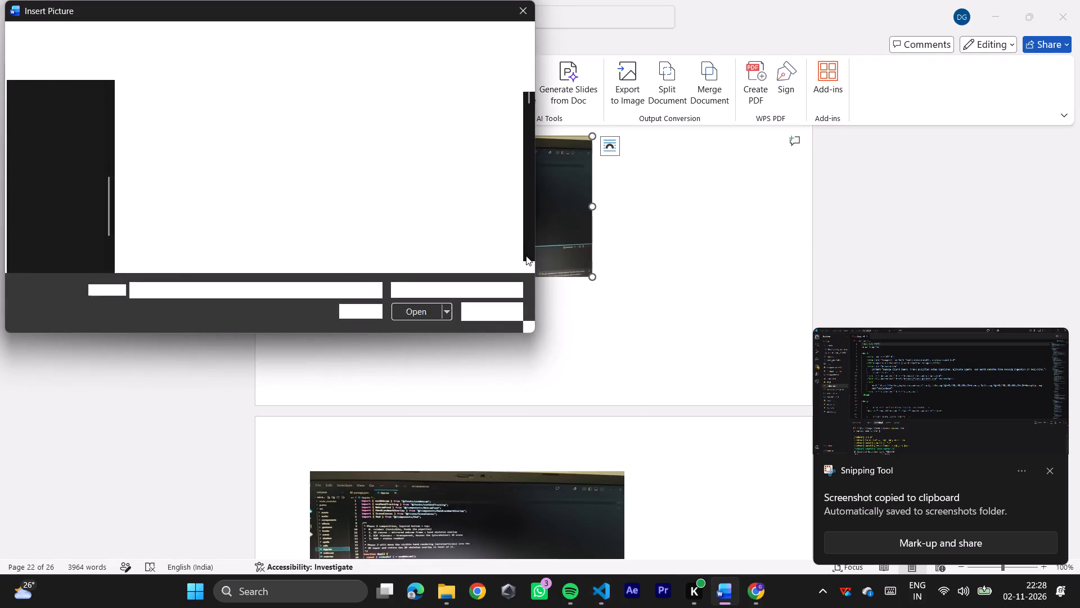
scroll(372, 181, "down", 5)
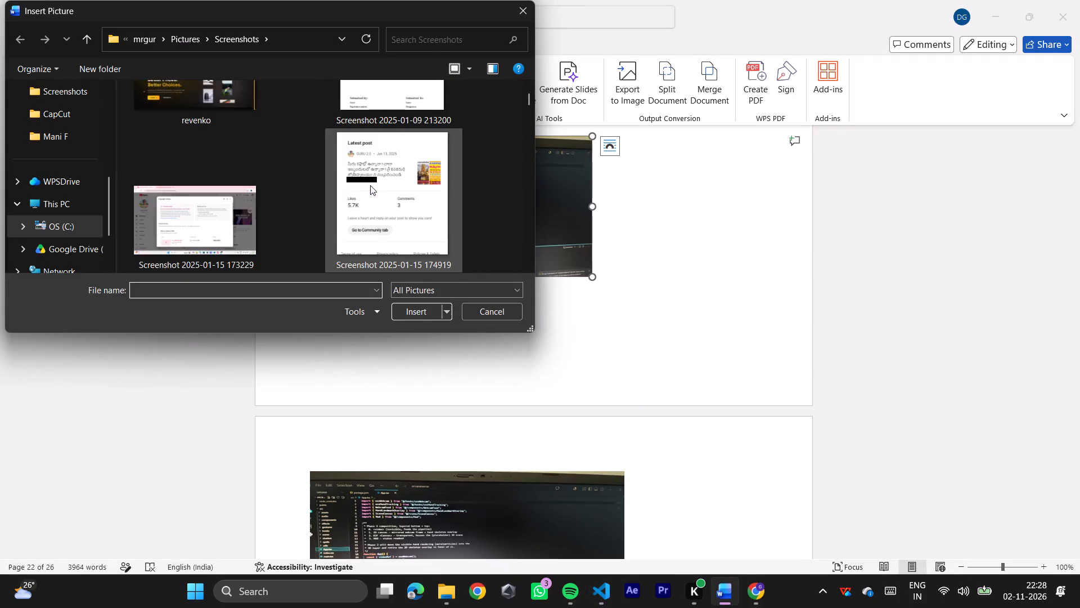
left_click_drag(529, 102, 556, 513)
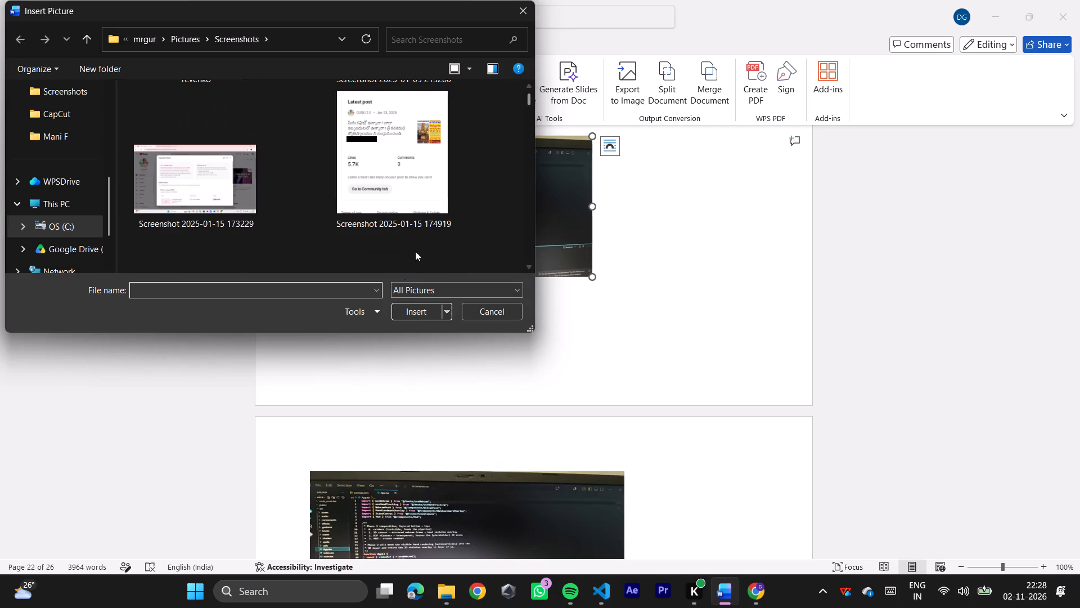
left_click_drag(525, 102, 506, 239)
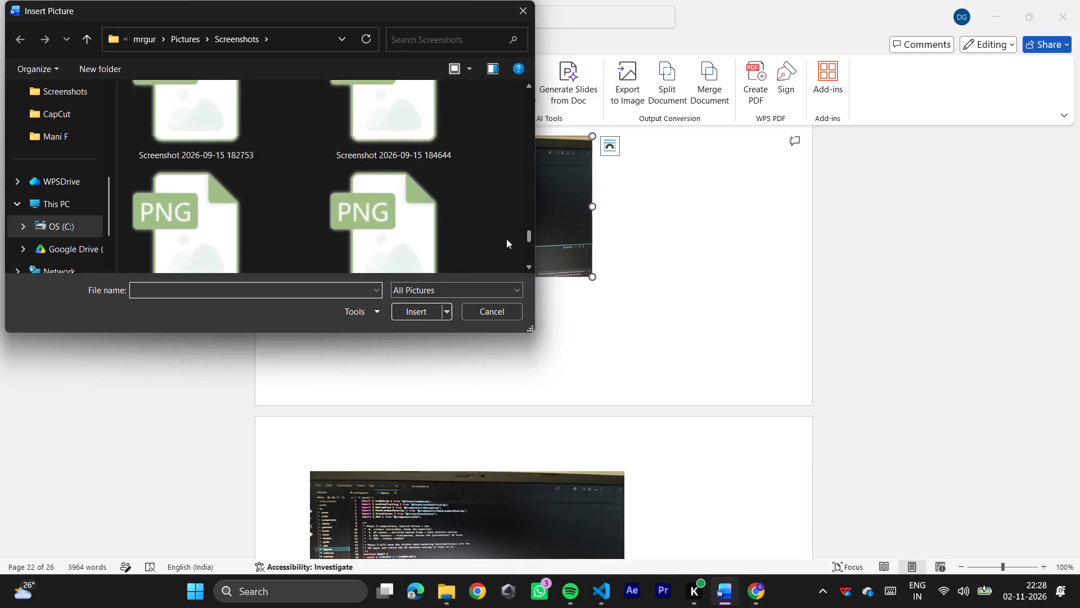
left_click_drag(506, 239, 501, 265)
scroll(364, 198, "up", 1)
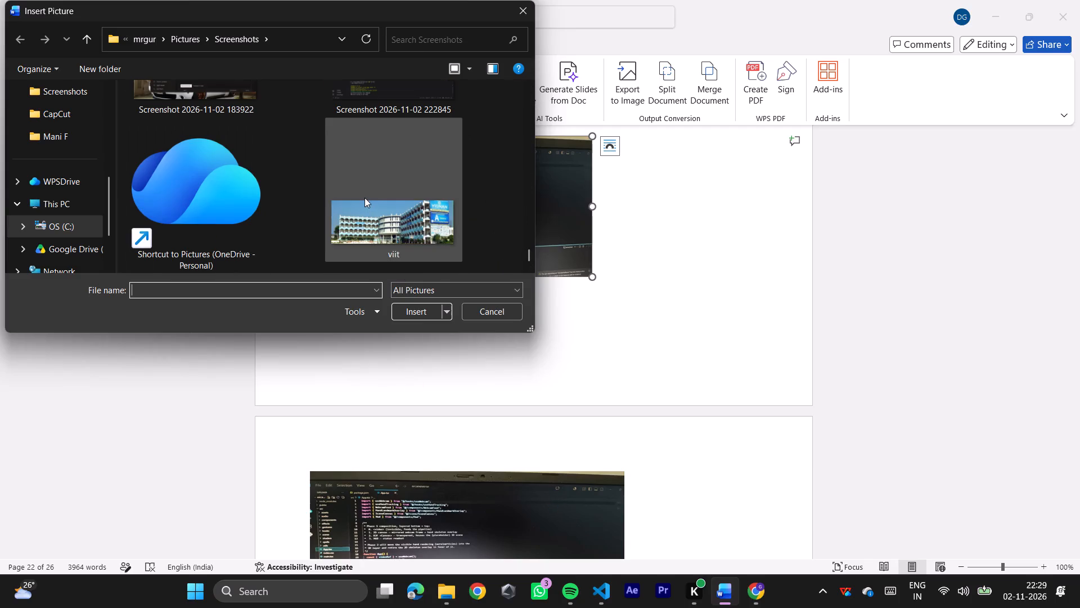
left_click(379, 191)
left_click(414, 310)
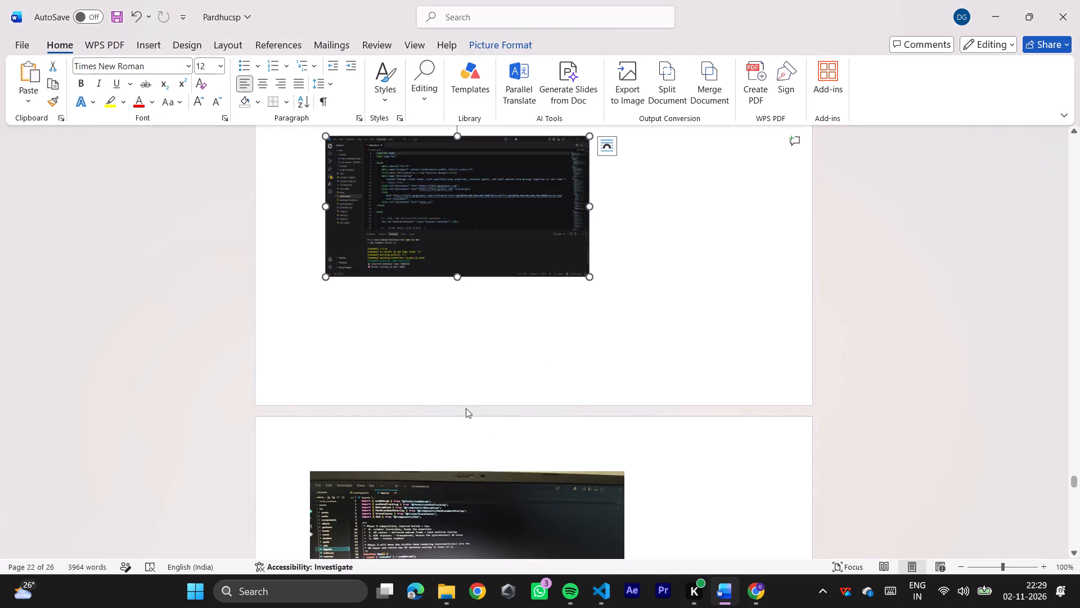
left_click(467, 339)
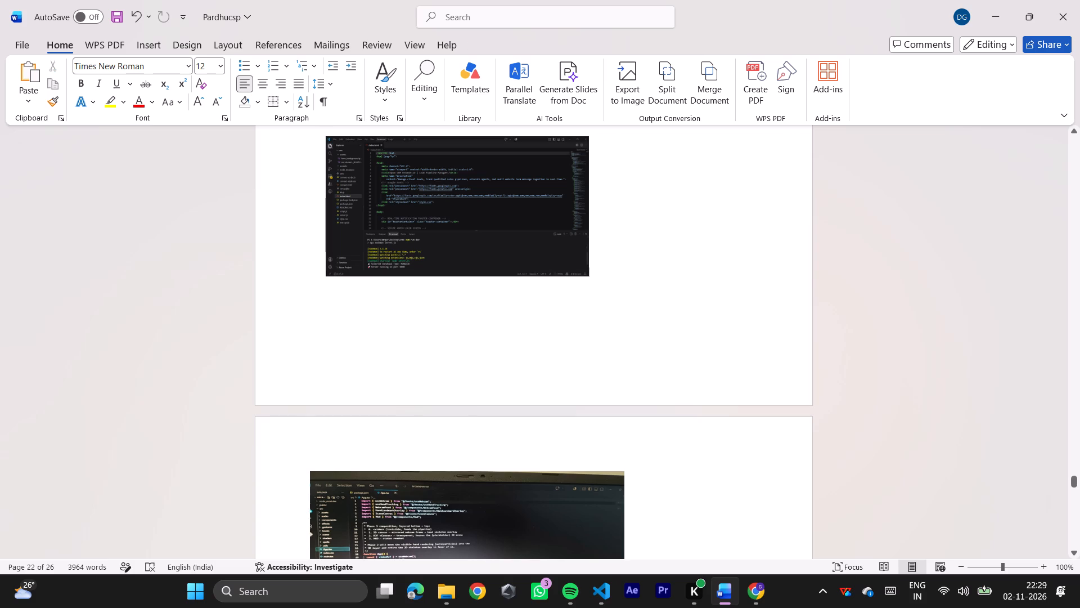
Examine the replaced code picture on page 22 and the old code photo on page 23, leaving that photo selected.
scroll(408, 281, "up", 4, "ctrl")
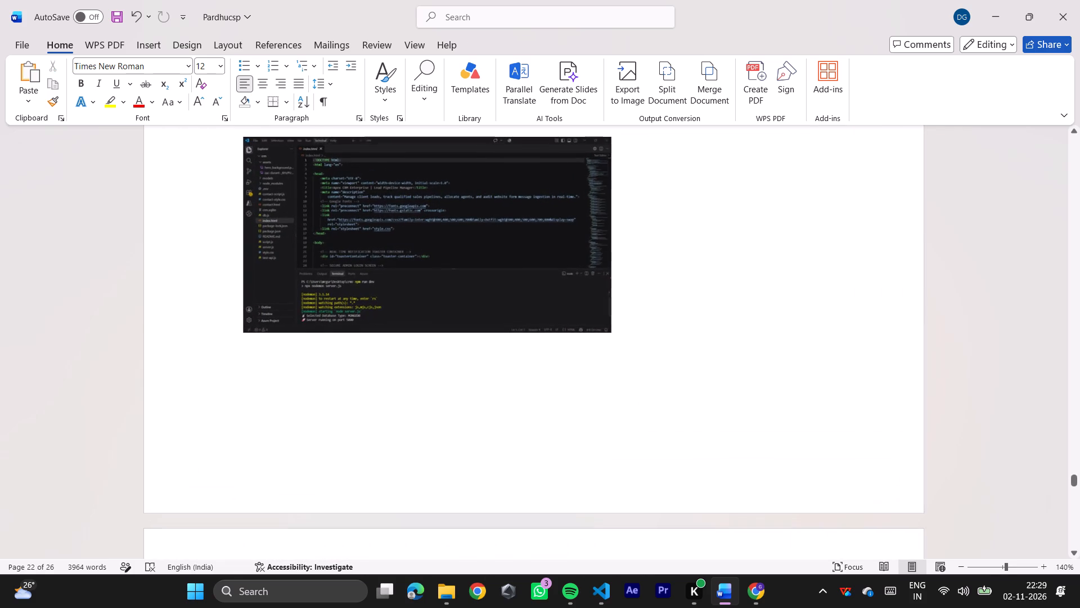
scroll(381, 322, "down", 16)
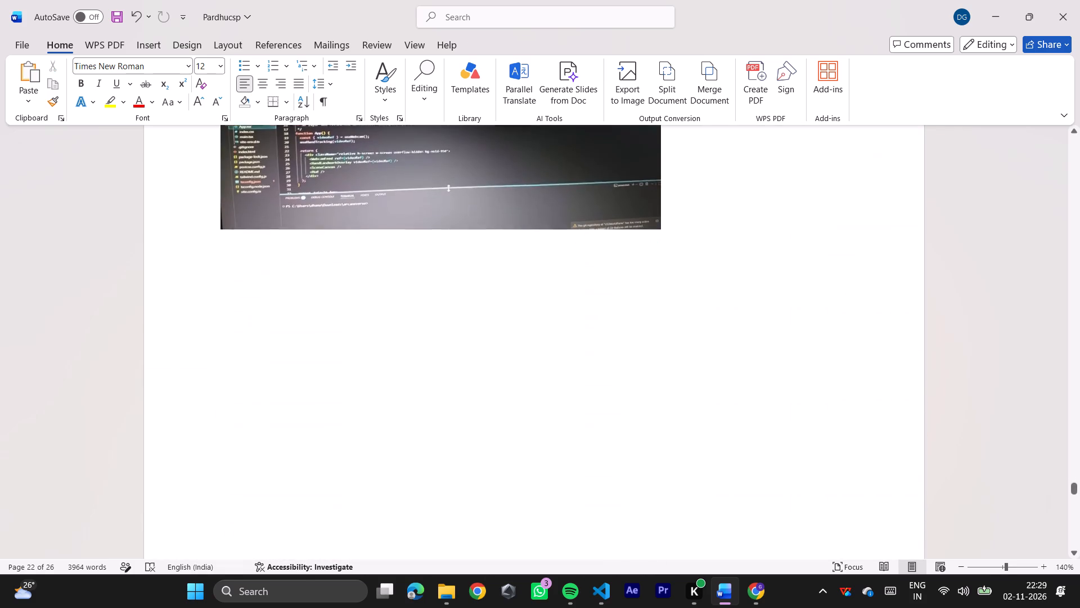
scroll(422, 338, "down", 10)
scroll(455, 348, "up", 19)
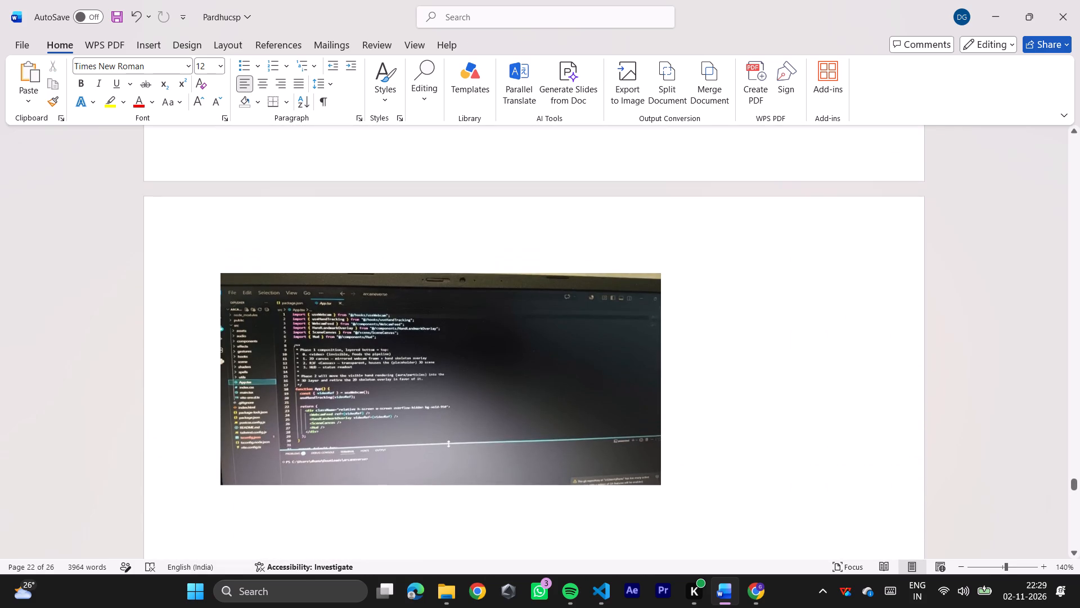
left_click(417, 378)
scroll(439, 418, "up", 6)
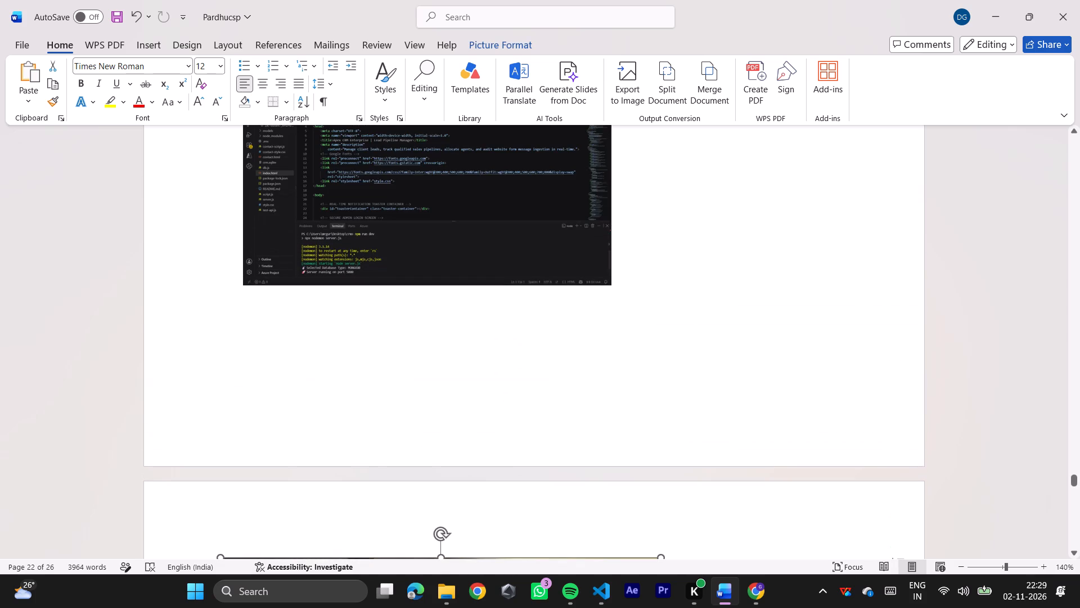
scroll(461, 351, "up", 4)
scroll(464, 354, "down", 10)
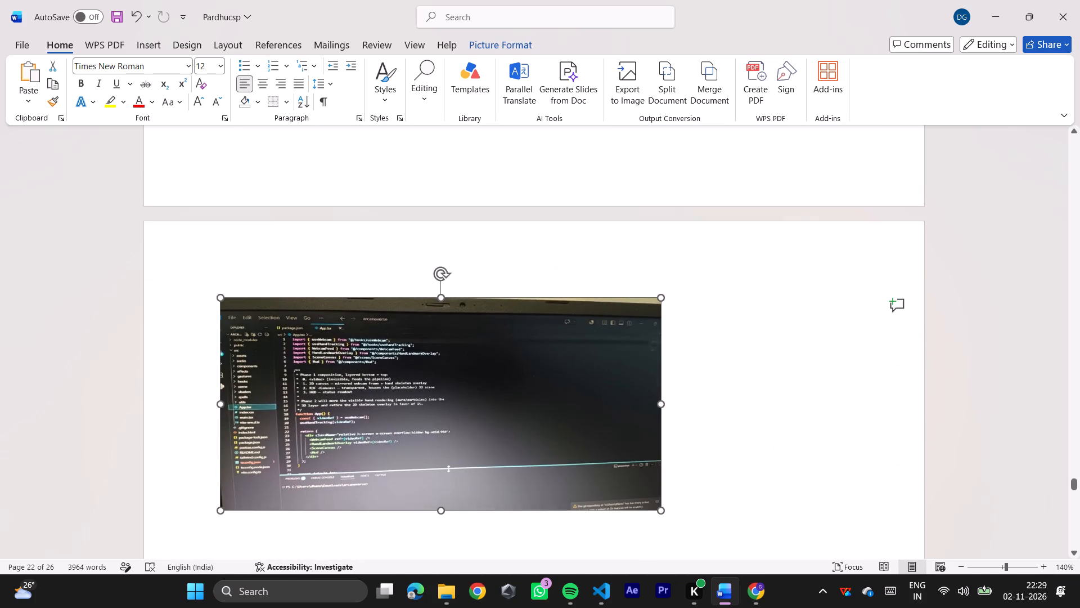
Open the E-commerce folder from the Desktop in Visual Studio Code and close the chat beside the code.
key("alt+Tab")
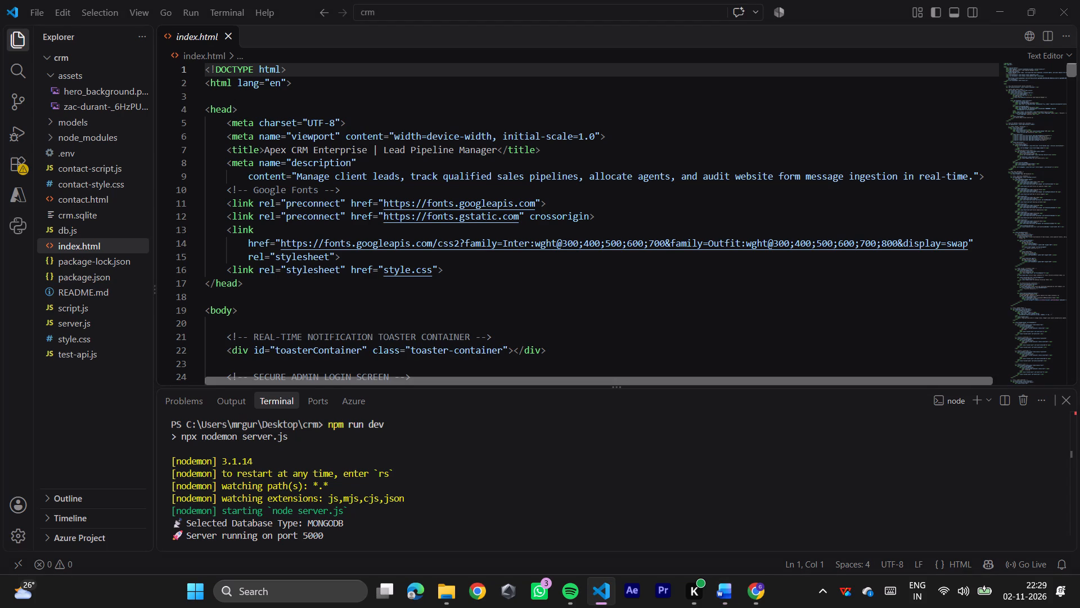
left_click(448, 585)
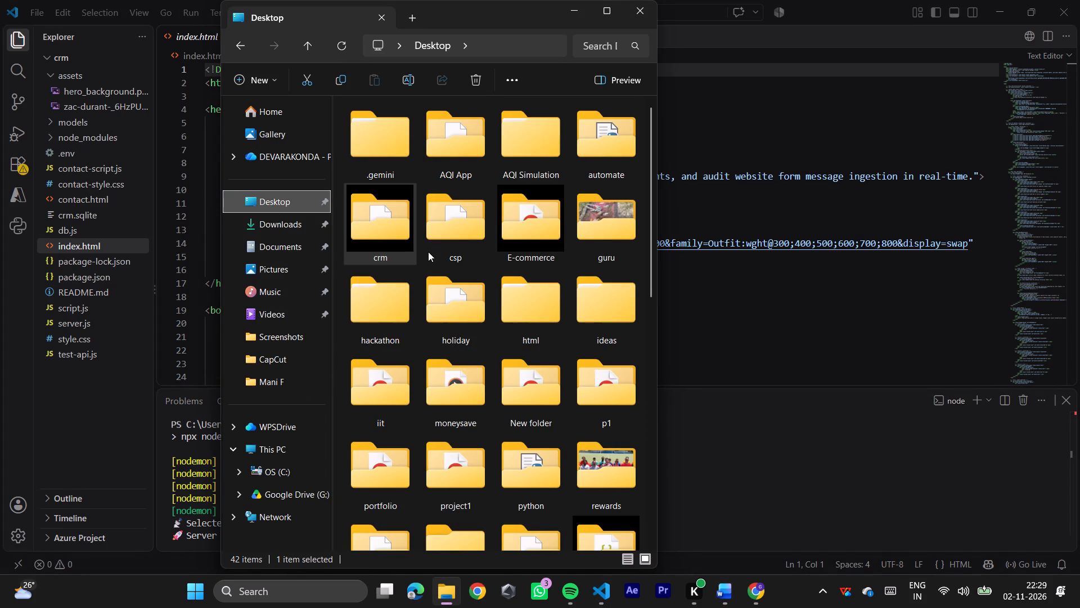
left_click_drag(510, 218, 621, 309)
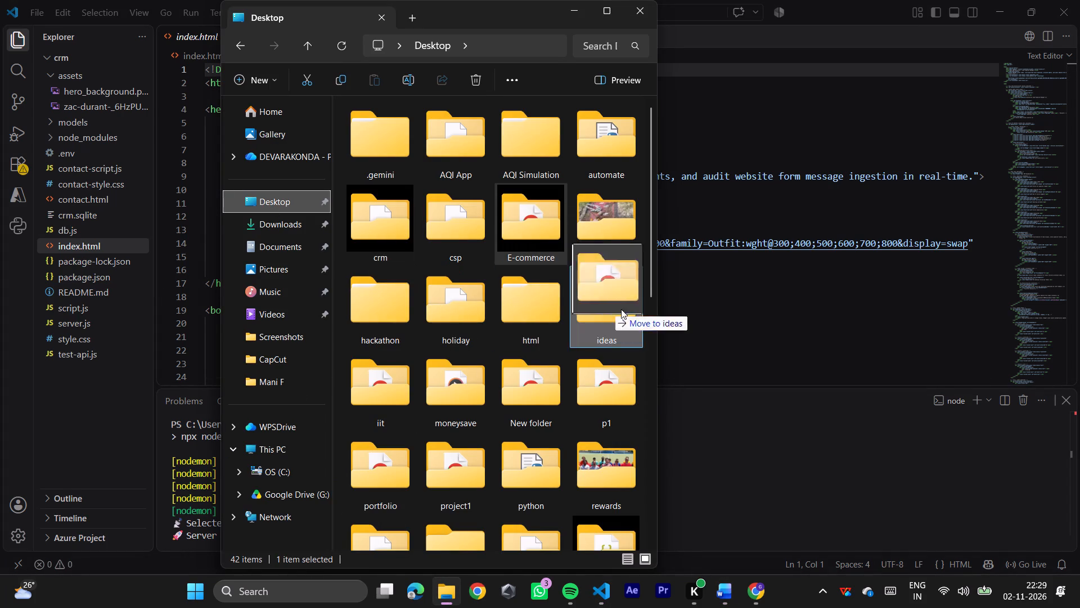
left_click_drag(621, 309, 782, 310)
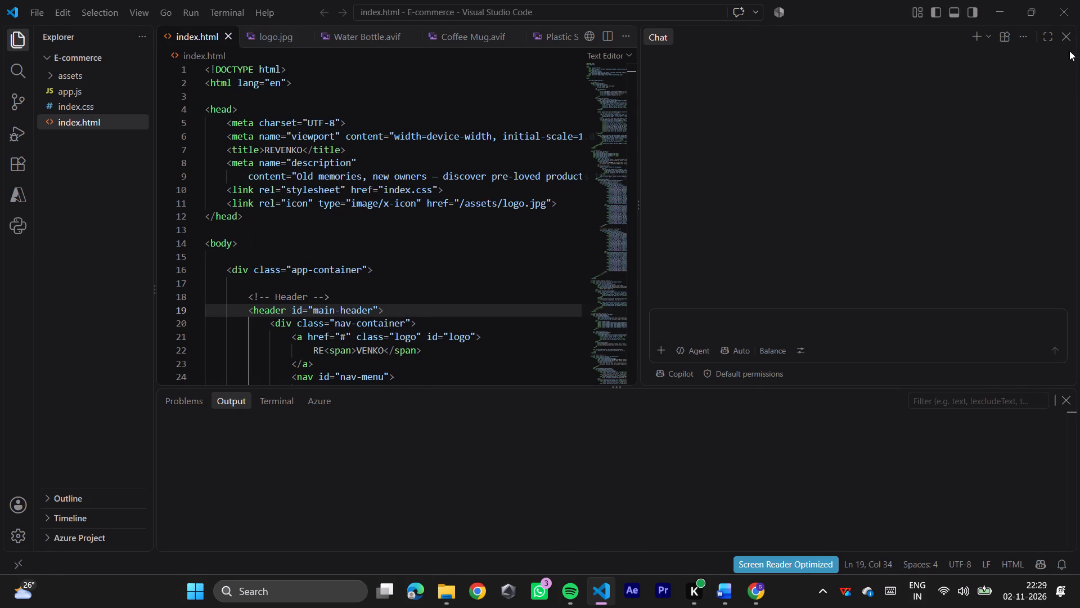
left_click(1067, 34)
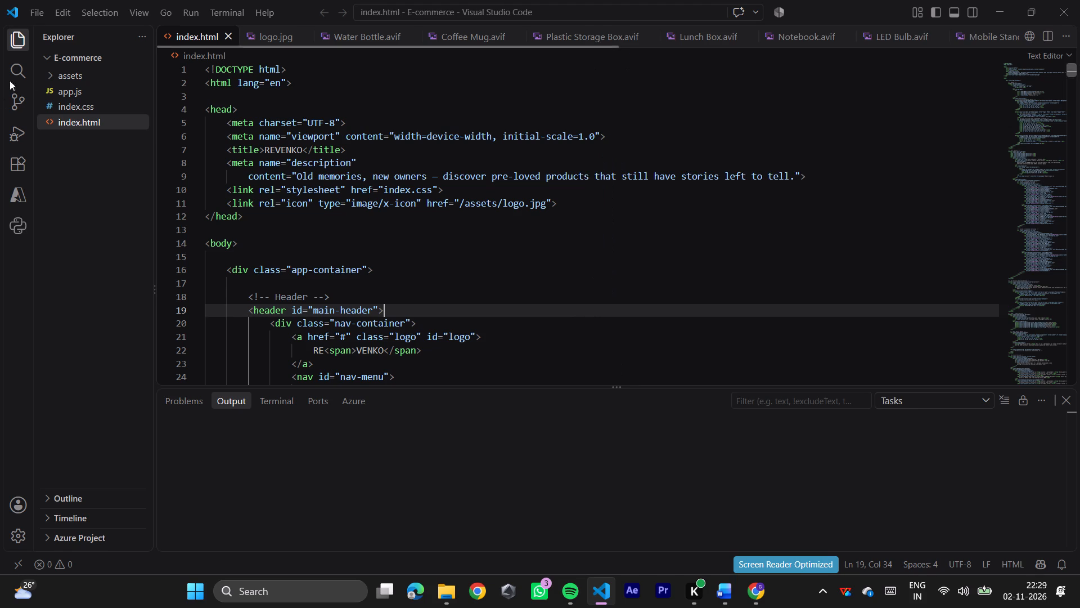
Bring the shop section of the E-commerce project's index.html into view and launch the site in the browser with Live Server.
left_click(56, 78)
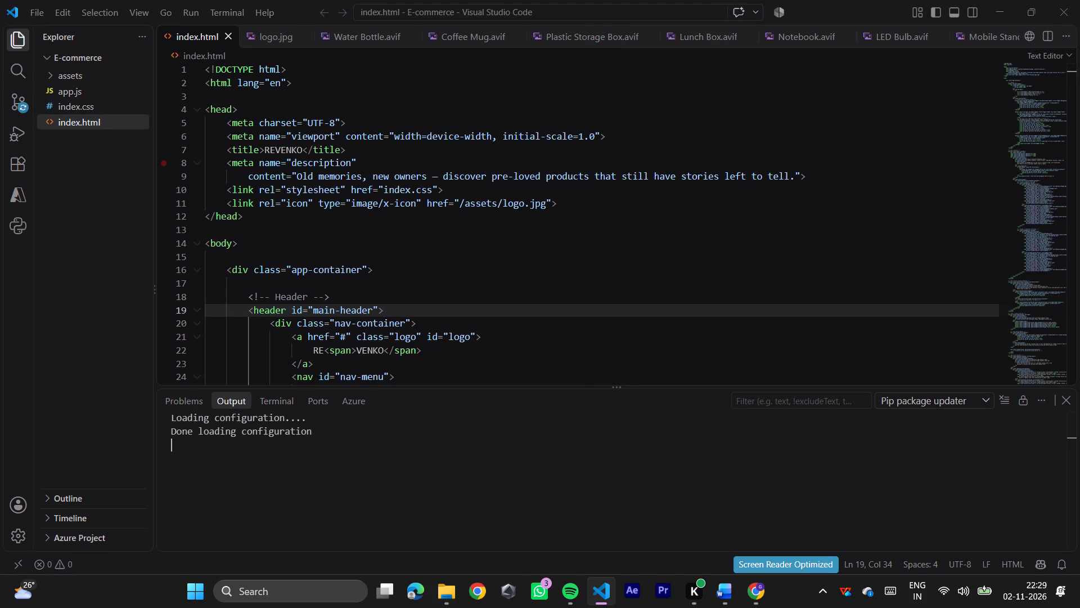
scroll(258, 162, "down", 20)
scroll(258, 162, "down", 20)
scroll(258, 162, "down", 5)
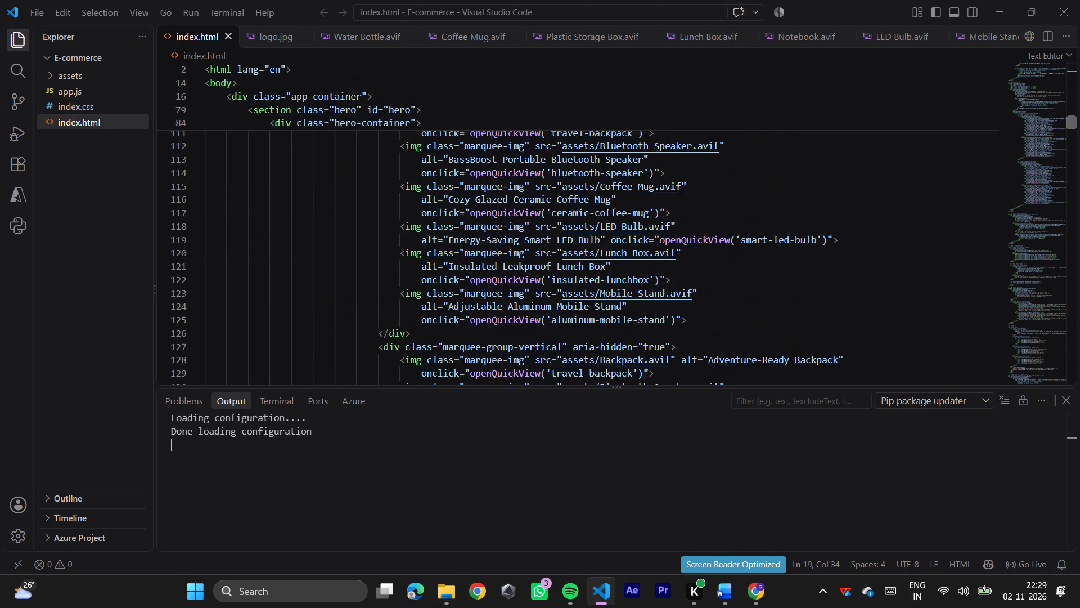
scroll(329, 252, "down", 20)
scroll(329, 252, "down", 13)
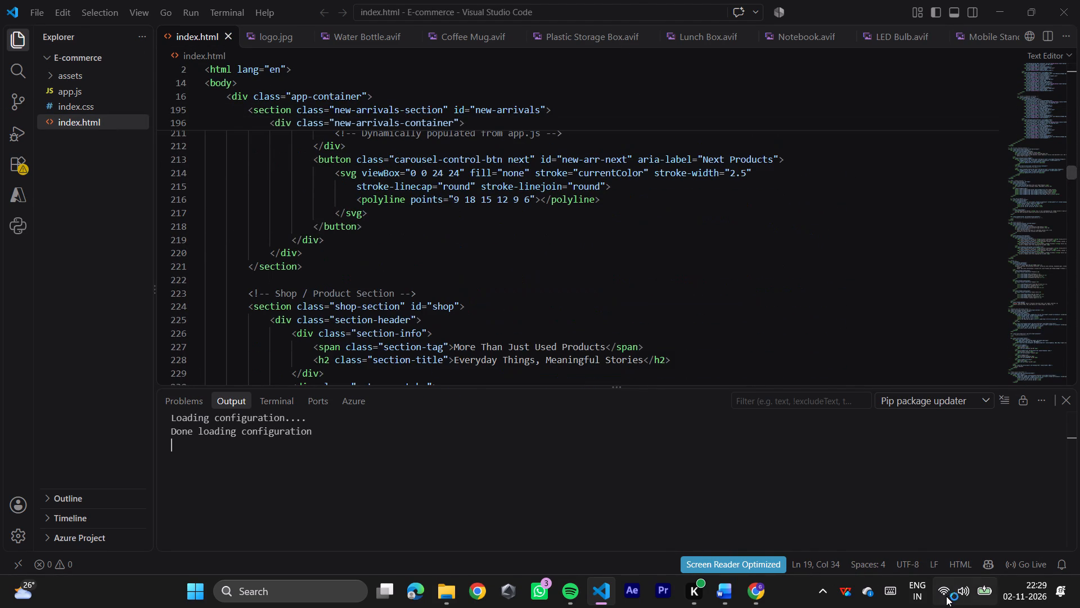
left_click(1029, 568)
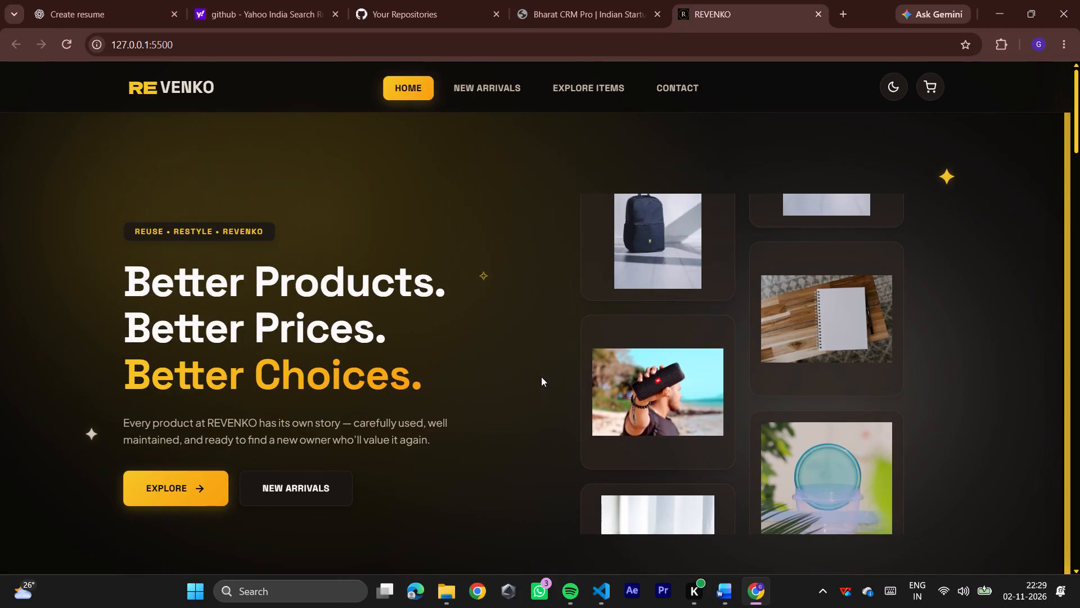
Return to Visual Studio Code and capture a screenshot of the whole window with the E-commerce index.html code.
key("alt+Tab")
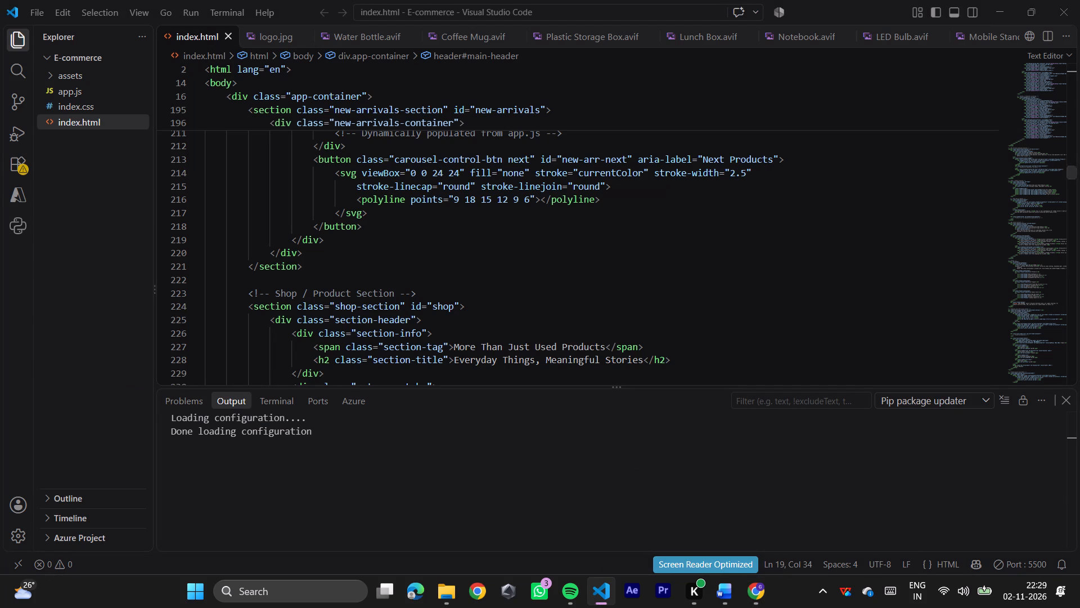
key("shift+super+s")
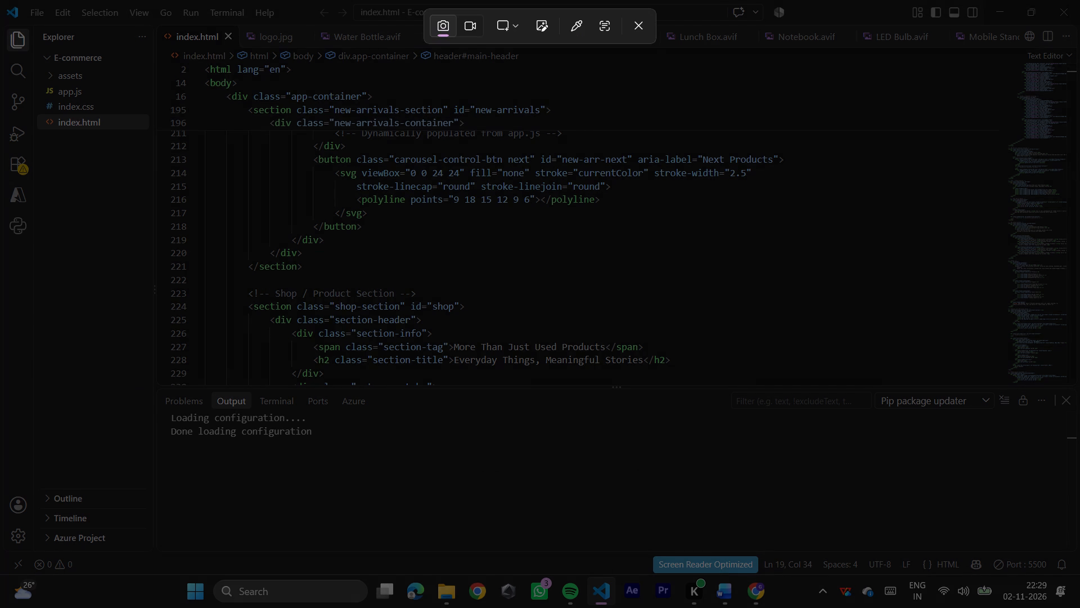
left_click_drag(0, 0, 1074, 555)
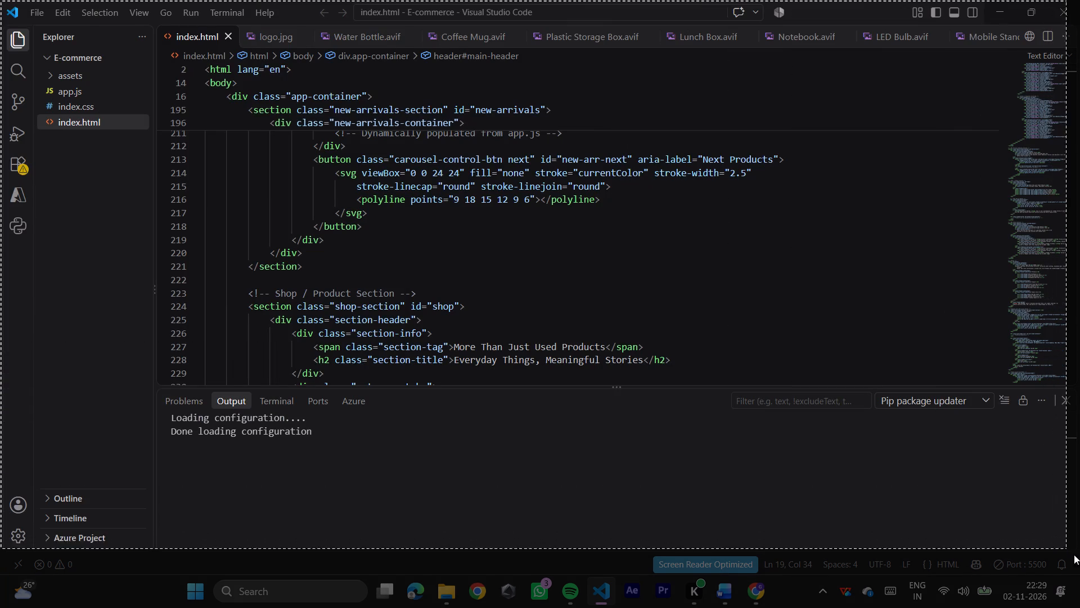
left_click_drag(1074, 555, 1079, 573)
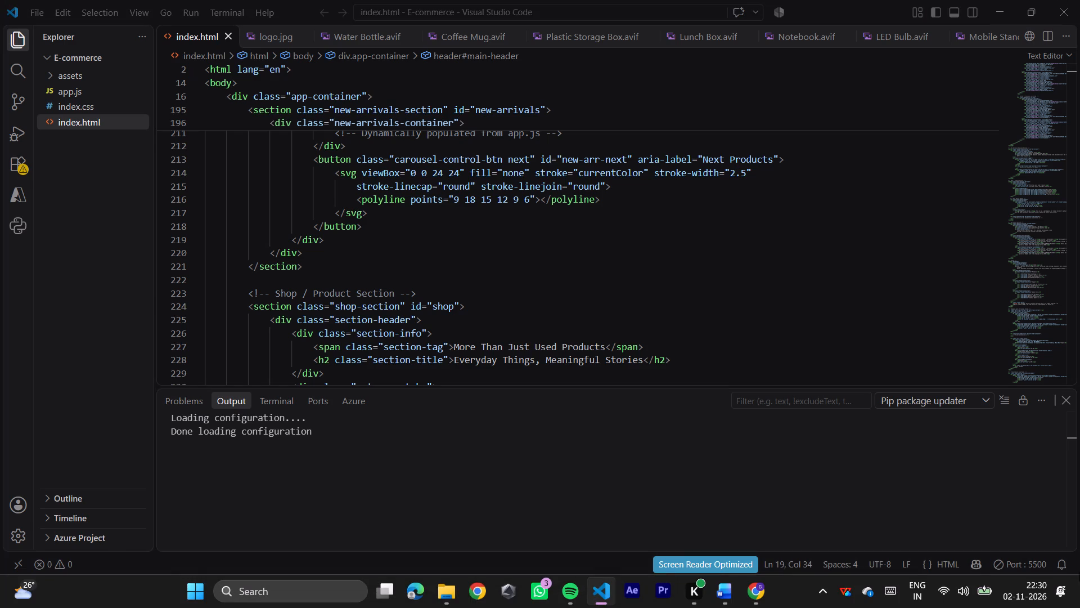
key("alt+Tab")
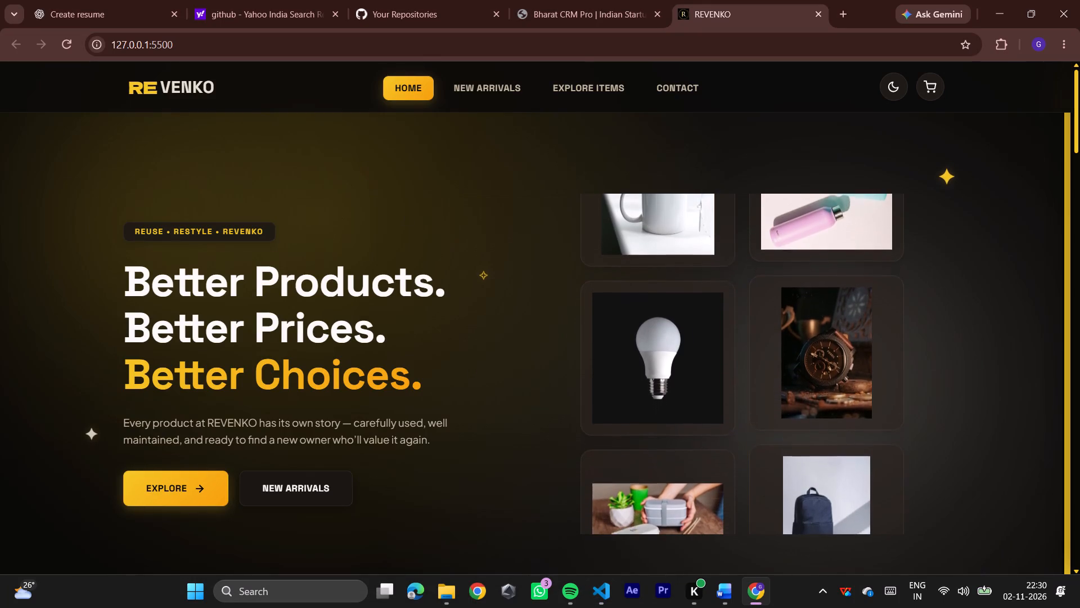
left_click(727, 588)
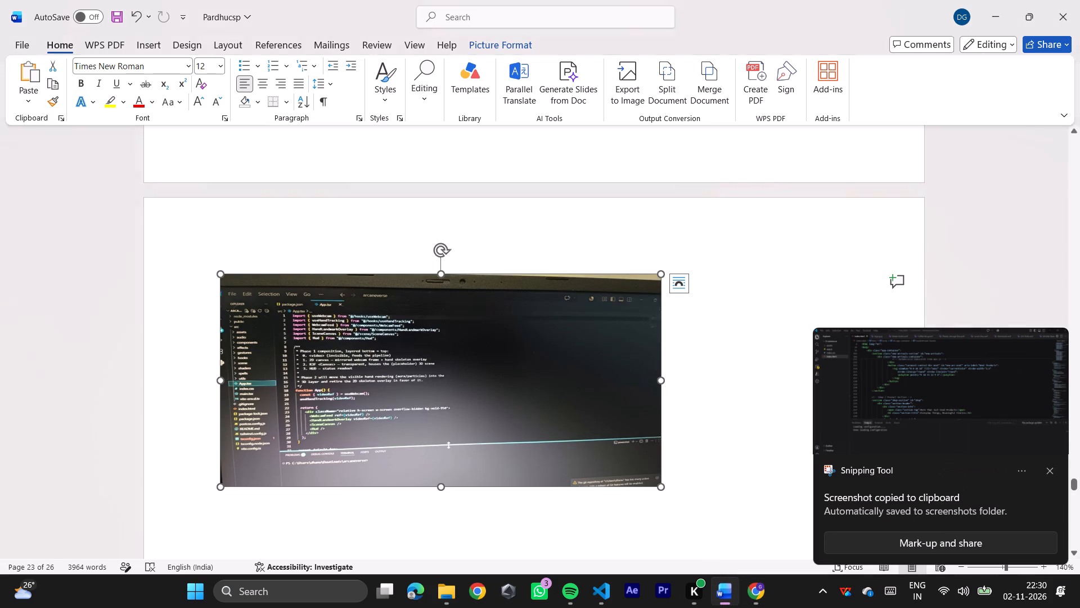
right_click(503, 402)
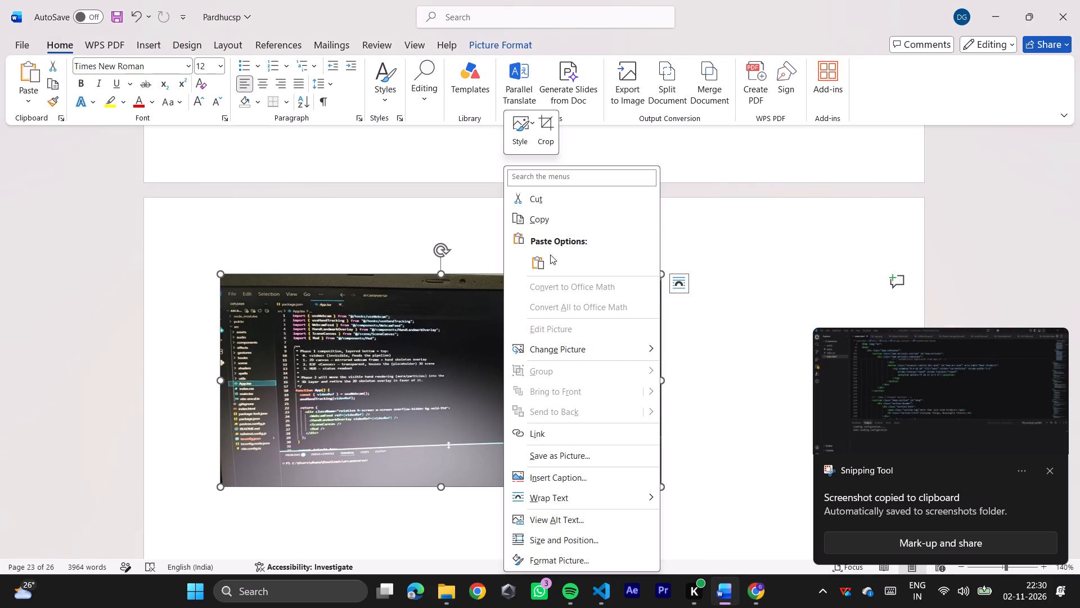
left_click(557, 351)
left_click(714, 352)
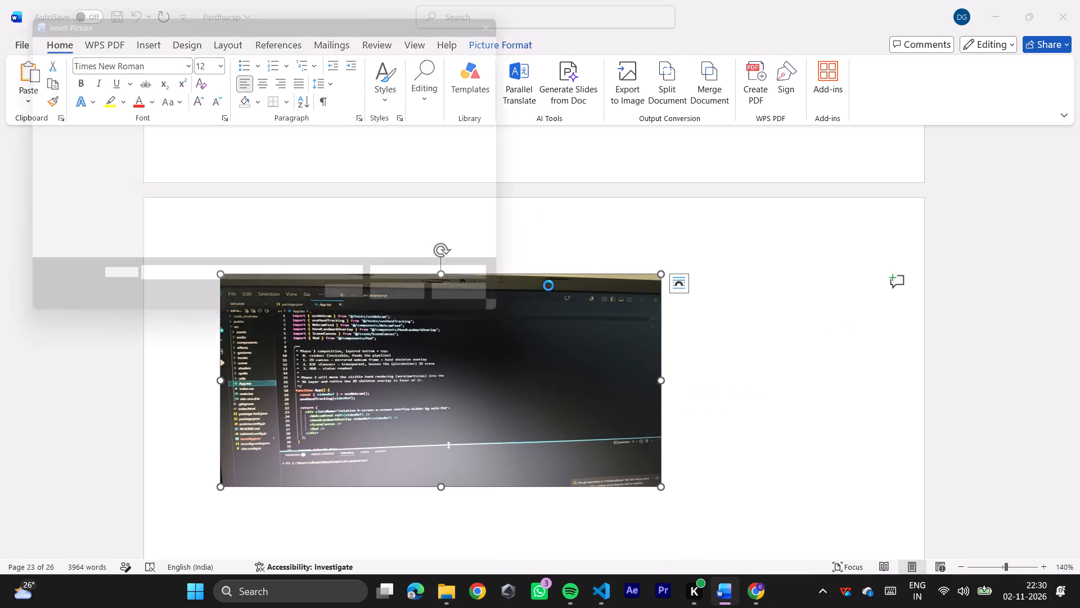
left_click_drag(529, 97, 533, 158)
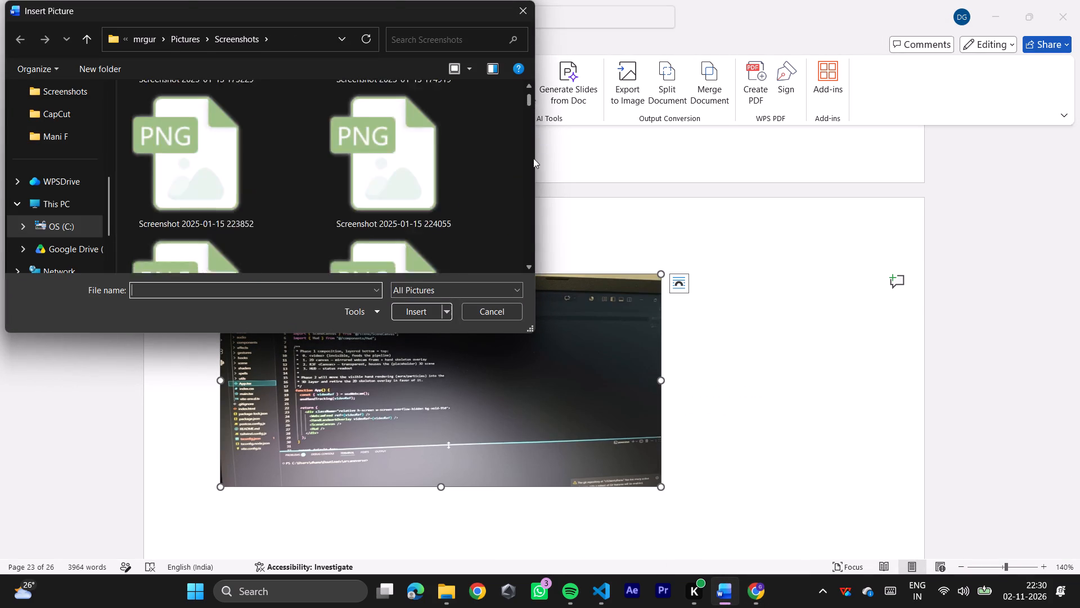
left_click_drag(533, 158, 526, 330)
scroll(463, 200, "down", 20)
scroll(463, 200, "down", 10)
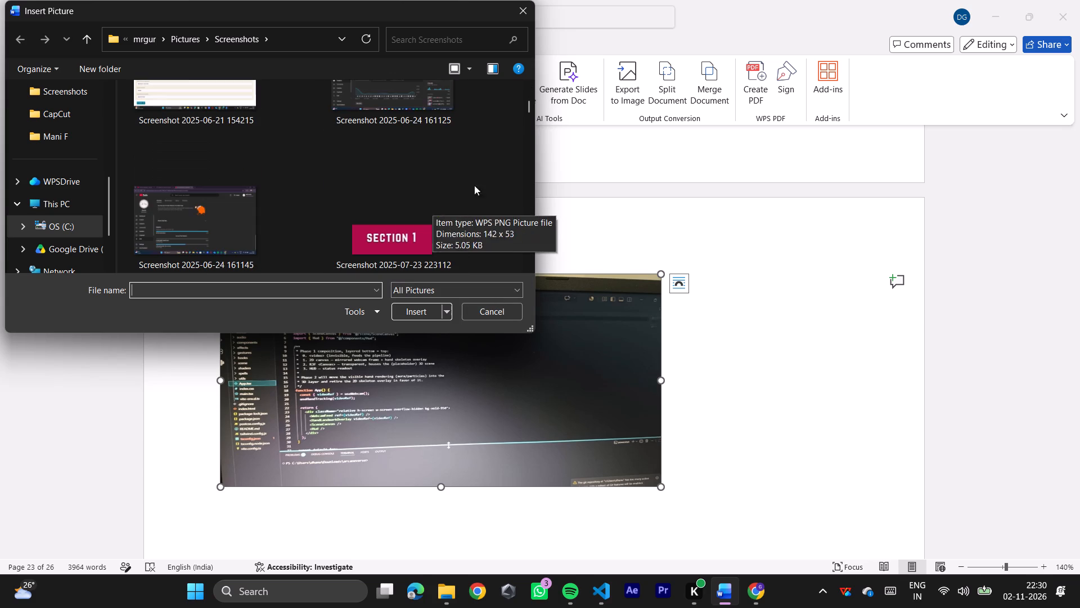
left_click_drag(527, 106, 519, 233)
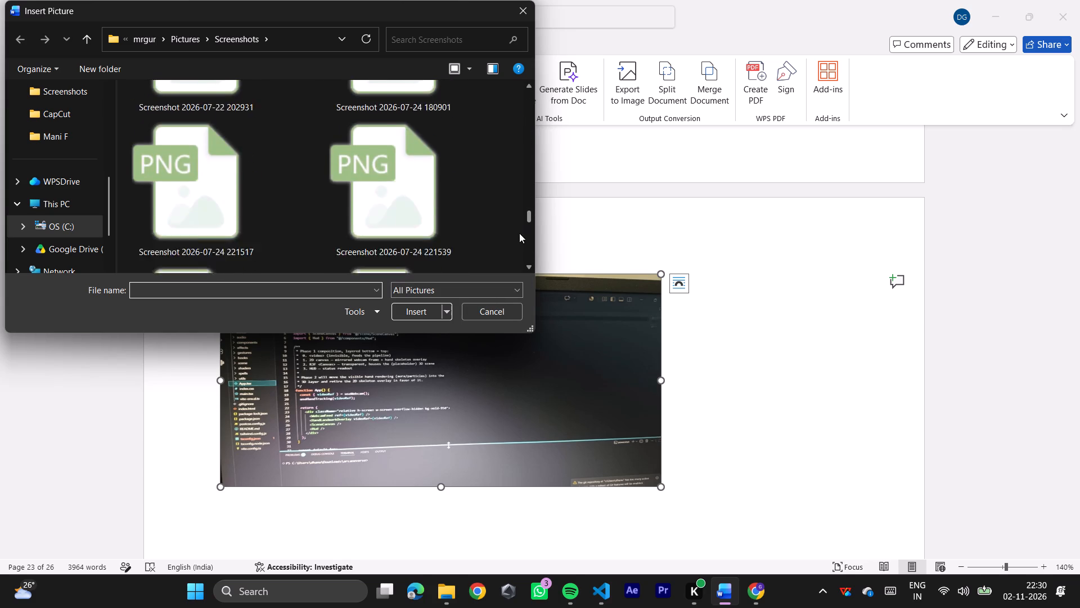
left_click_drag(519, 233, 514, 262)
left_click(217, 151)
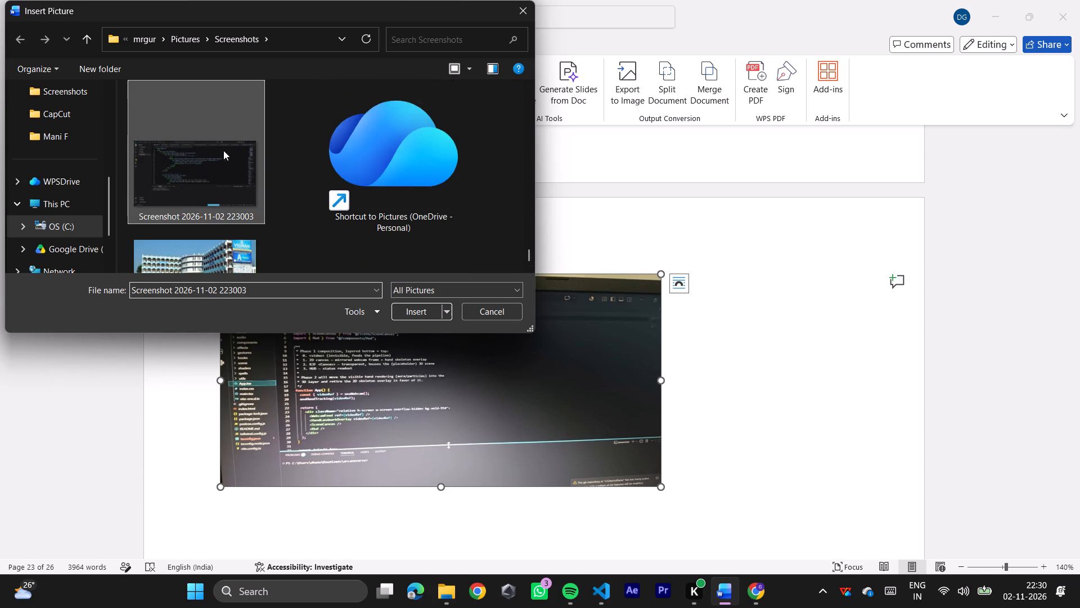
scroll(412, 210, "up", 1)
scroll(412, 214, "down", 4)
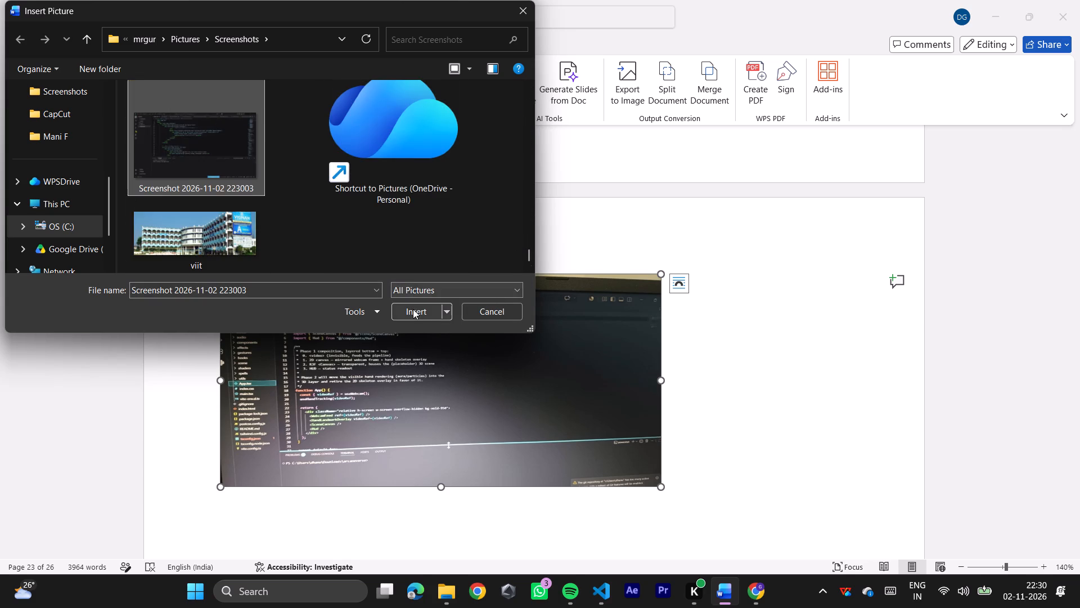
left_click(413, 309)
right_click(713, 378)
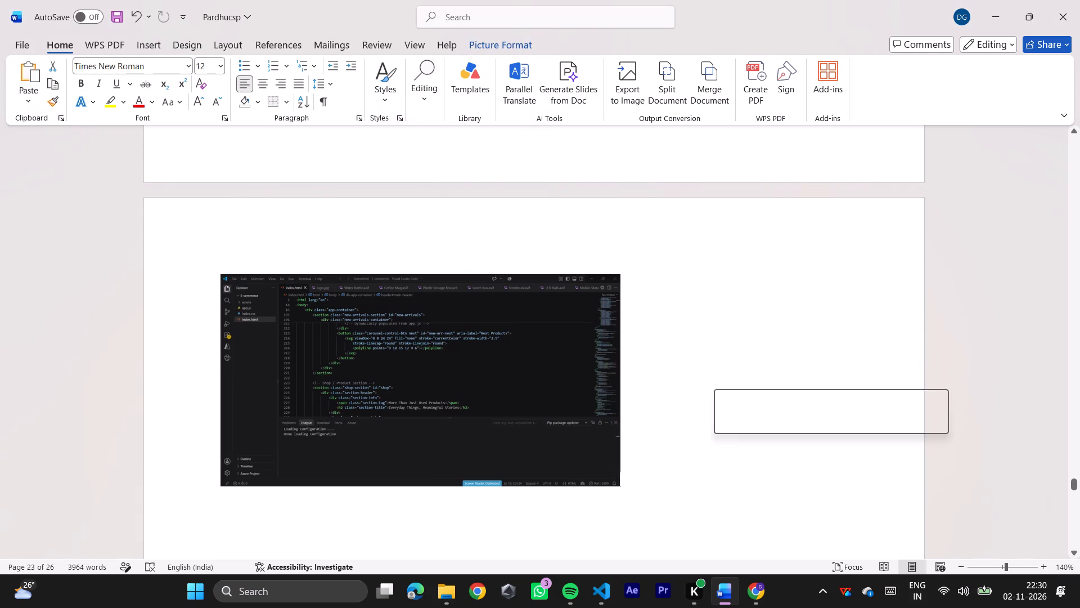
scroll(712, 380, "down", 4)
left_click(536, 383)
Examine the replaced code picture on page 23 and the Internship Offer Letter page that follows it.
scroll(541, 396, "down", 4)
scroll(540, 399, "up", 8)
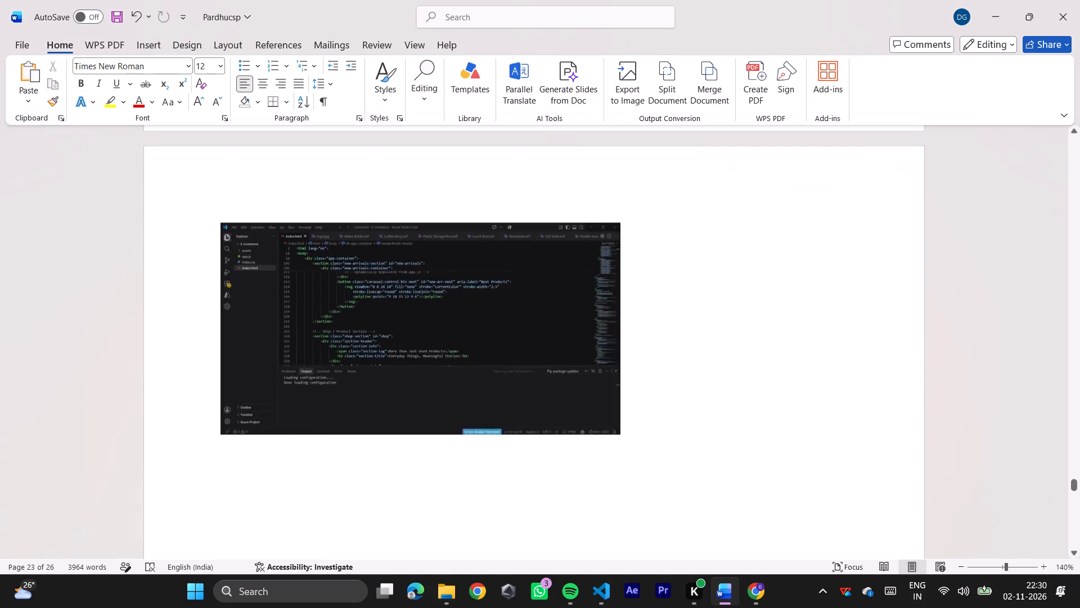
scroll(542, 390, "up", 8)
scroll(542, 390, "down", 20)
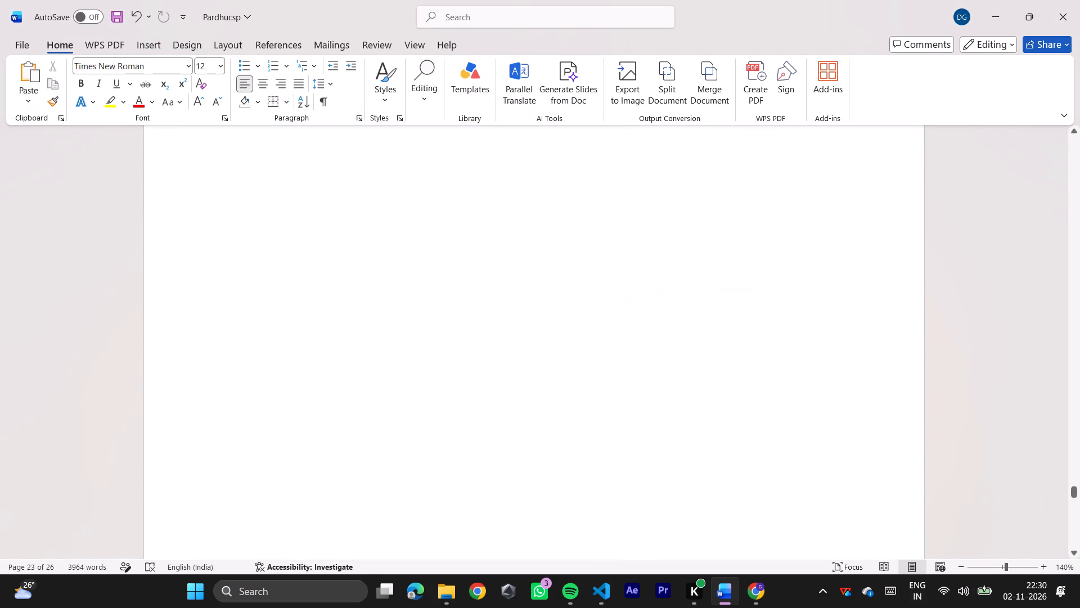
scroll(541, 395, "down", 18)
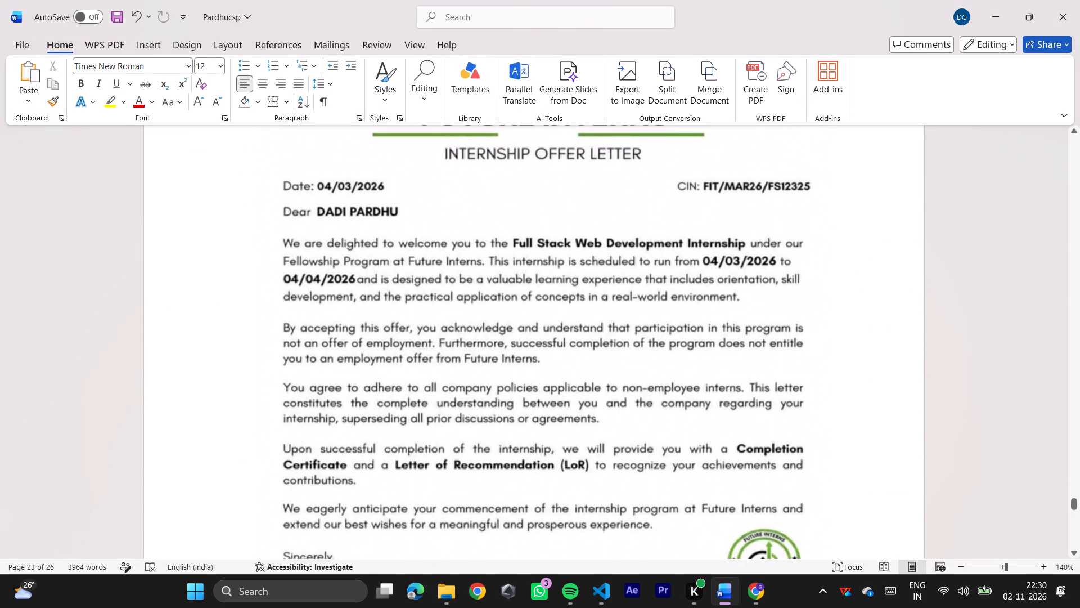
scroll(538, 388, "down", 6, "ctrl")
scroll(536, 390, "down", 2)
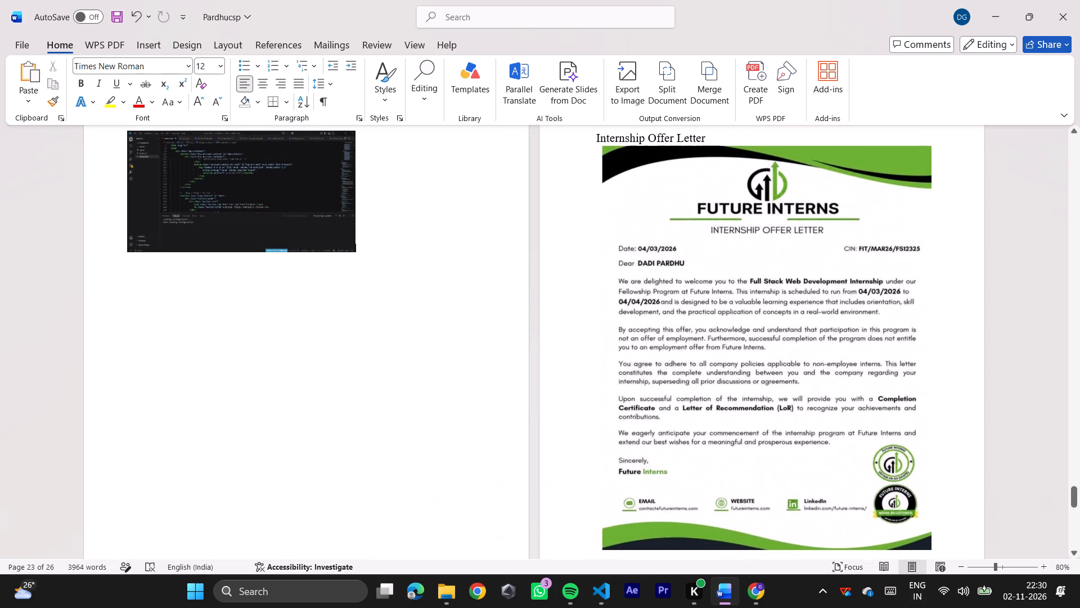
scroll(532, 406, "up", 2, "ctrl")
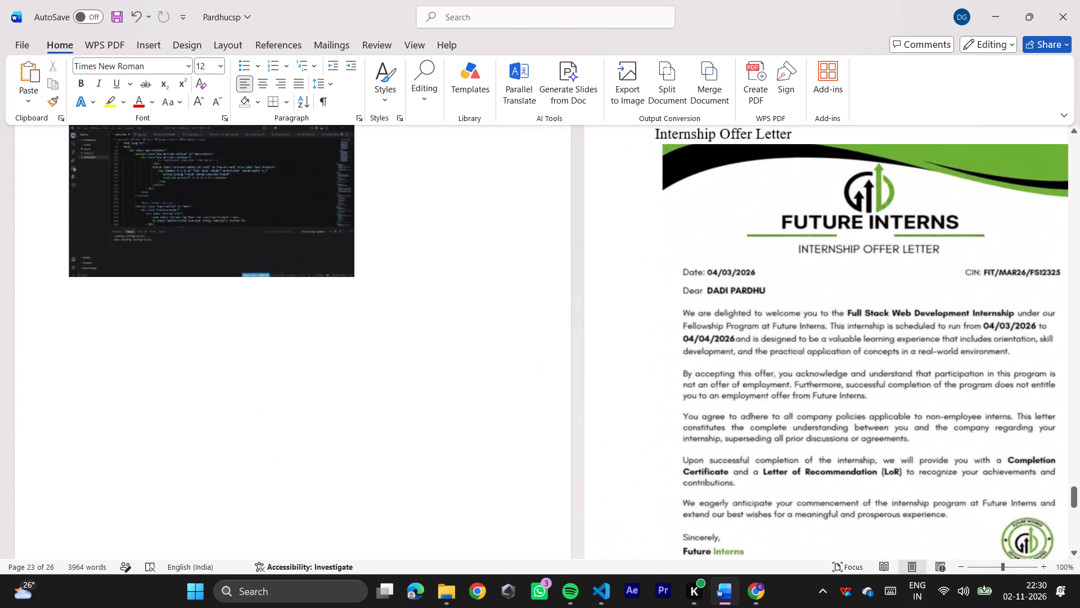
scroll(532, 405, "down", 1, "ctrl")
scroll(532, 404, "down", 4)
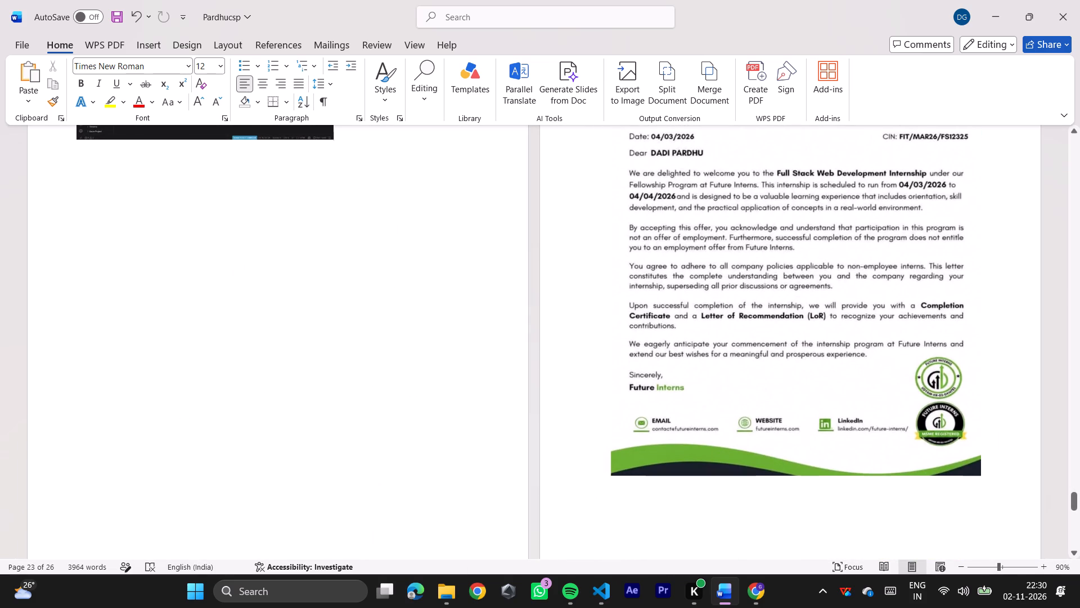
Open the Downloads folder in File Explorer, maximize the window and look through the older files.
key("alt+Tab")
scroll(442, 601, "up", 1)
left_click(442, 601)
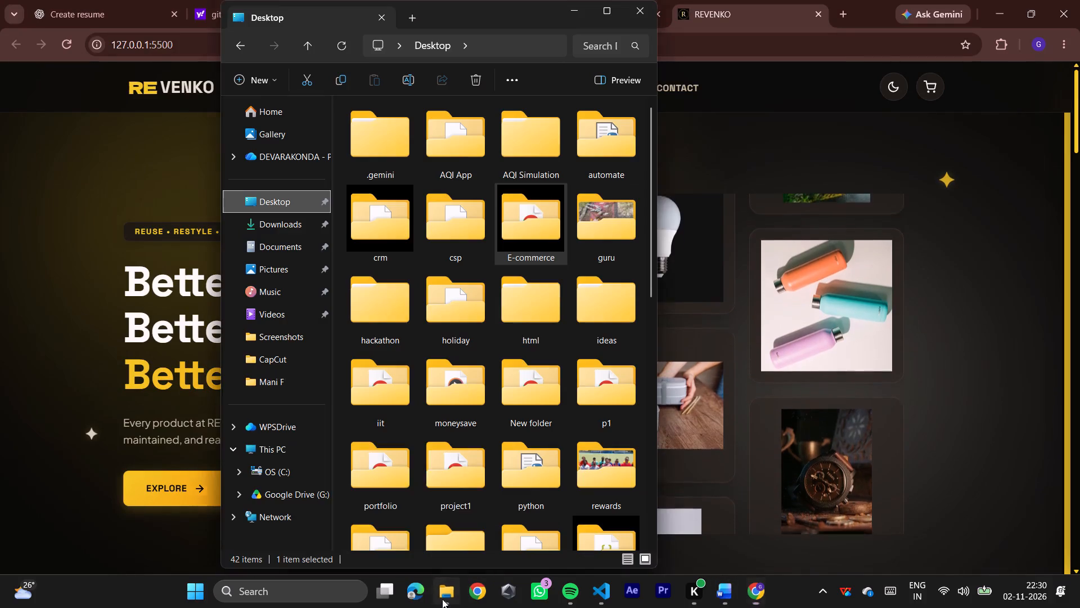
left_click(267, 230)
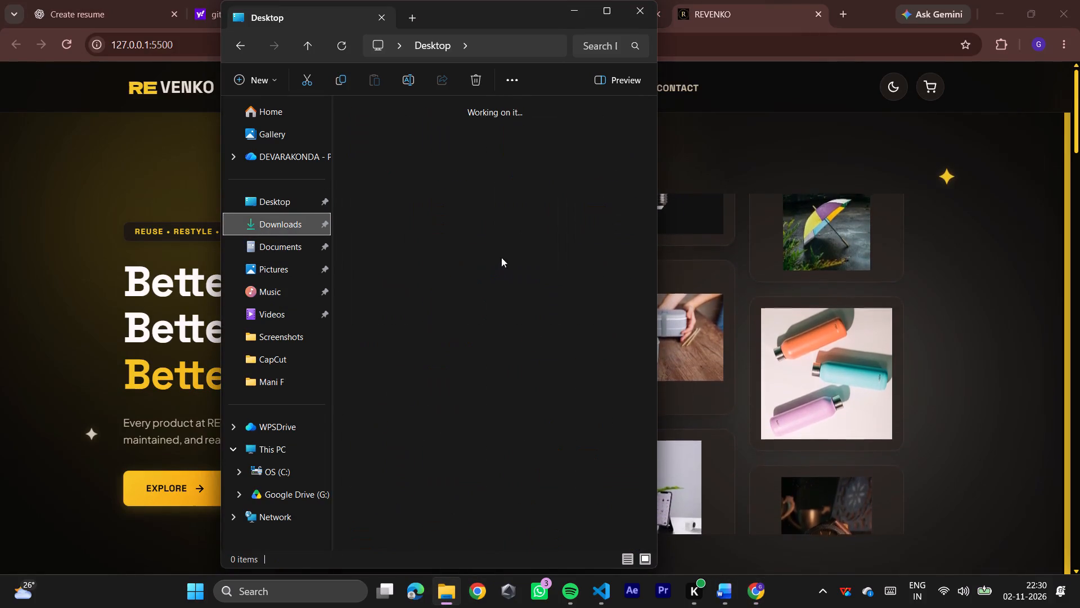
left_click(602, 15)
scroll(405, 281, "down", 4)
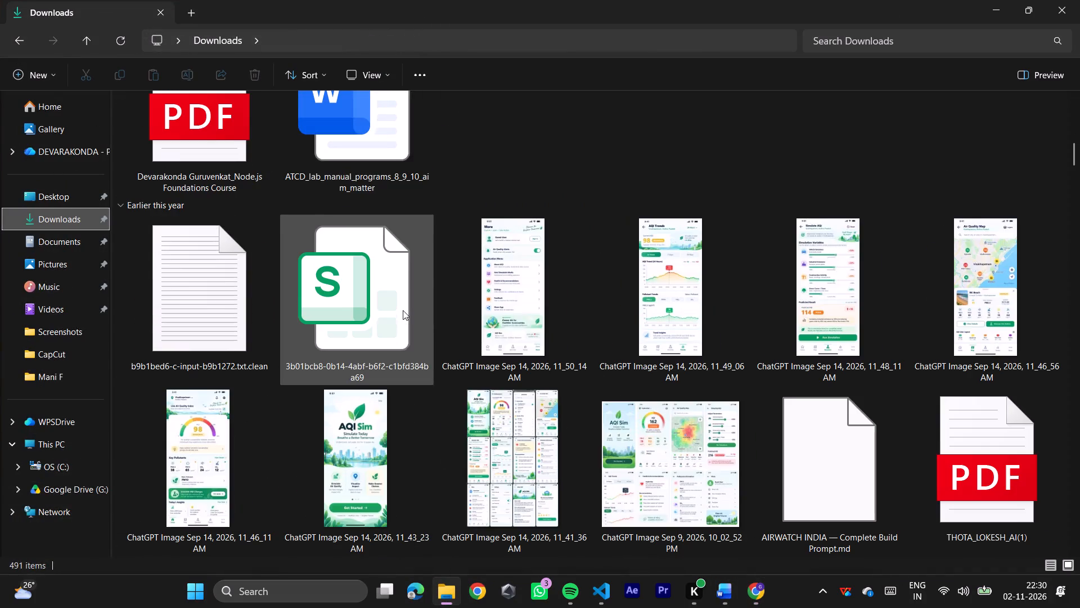
scroll(403, 310, "down", 4)
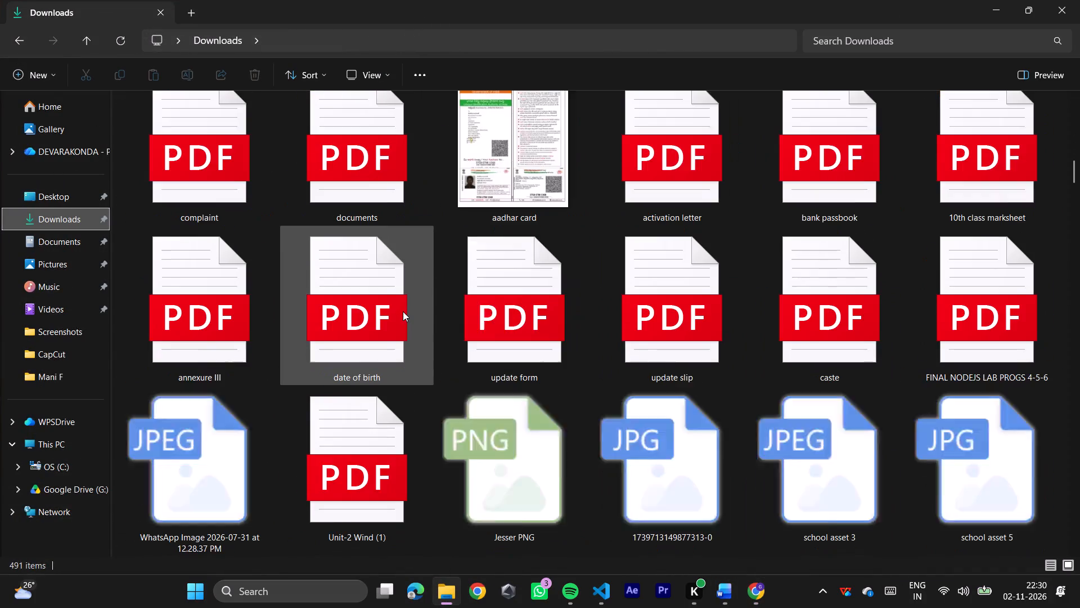
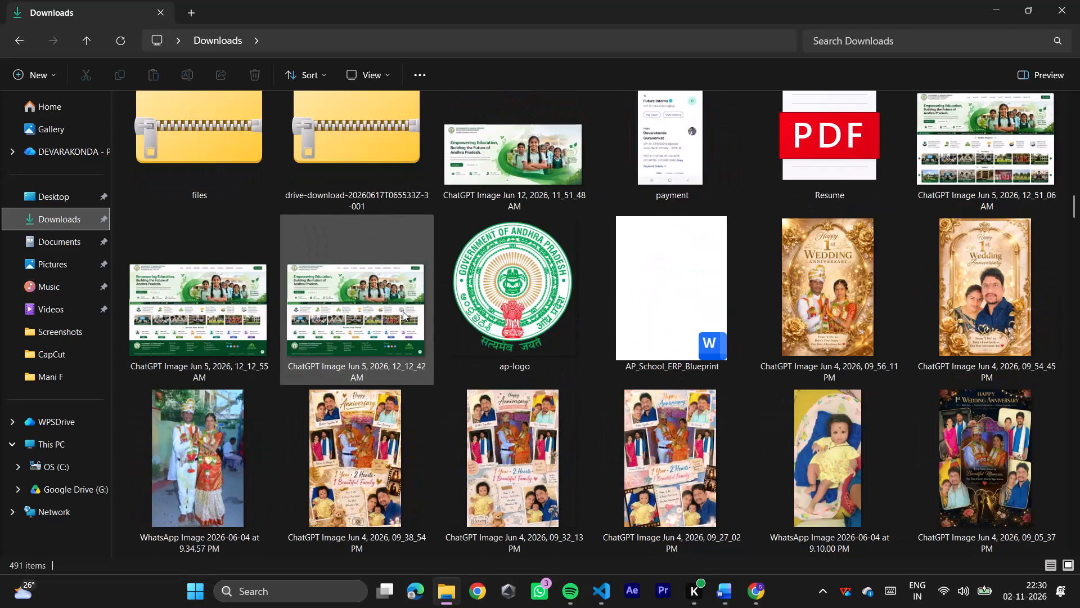
Look further down through the older files in the Downloads folder.
scroll(403, 311, "down", 5)
Switch to Google Chrome and open a new blank tab alongside the REVENKO page.
key("alt+Tab")
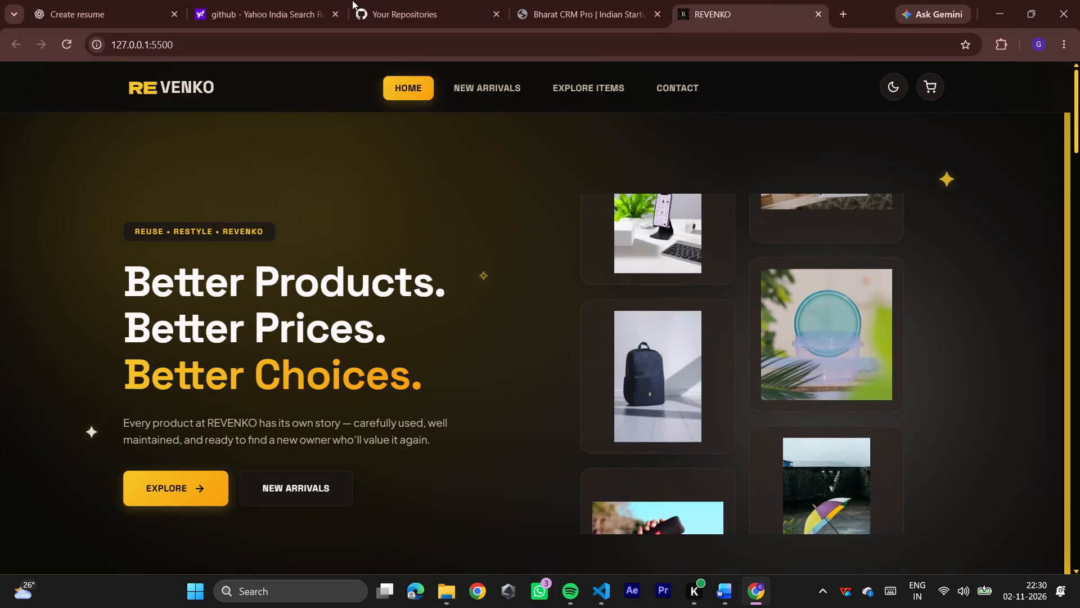
left_click(844, 9)
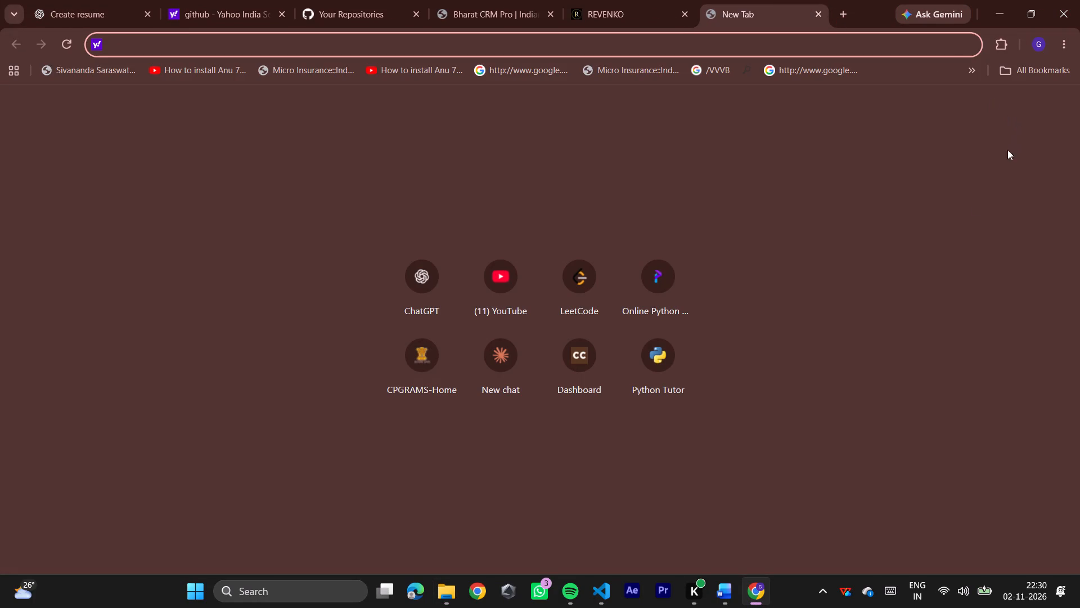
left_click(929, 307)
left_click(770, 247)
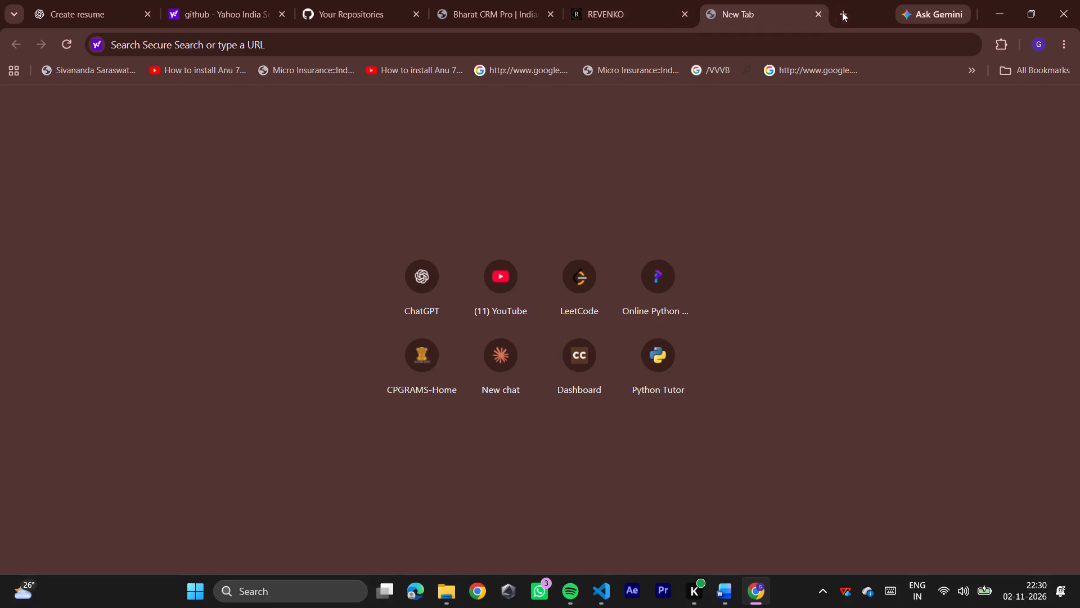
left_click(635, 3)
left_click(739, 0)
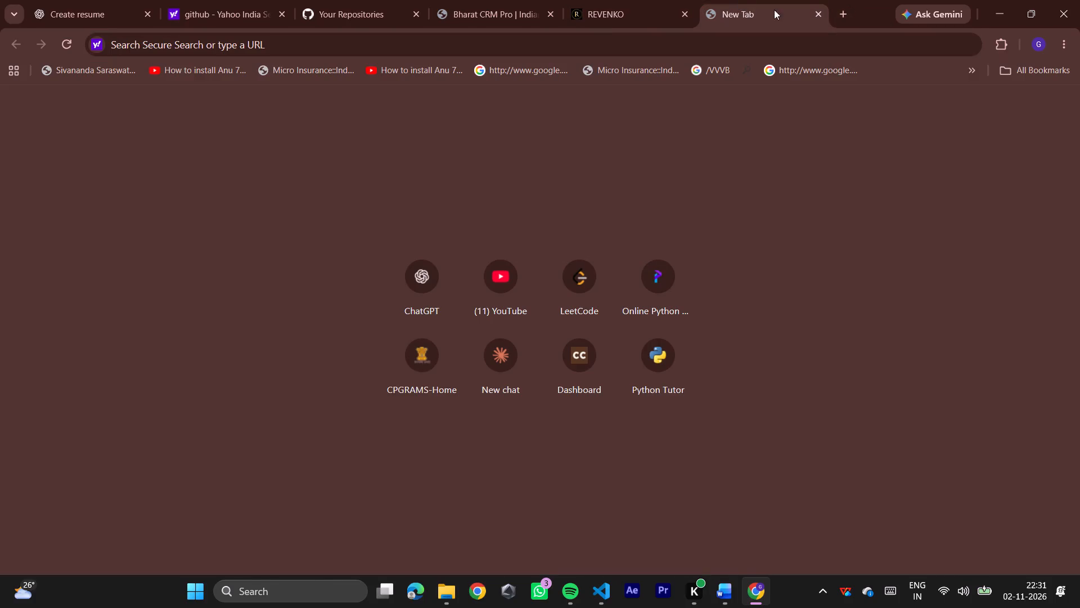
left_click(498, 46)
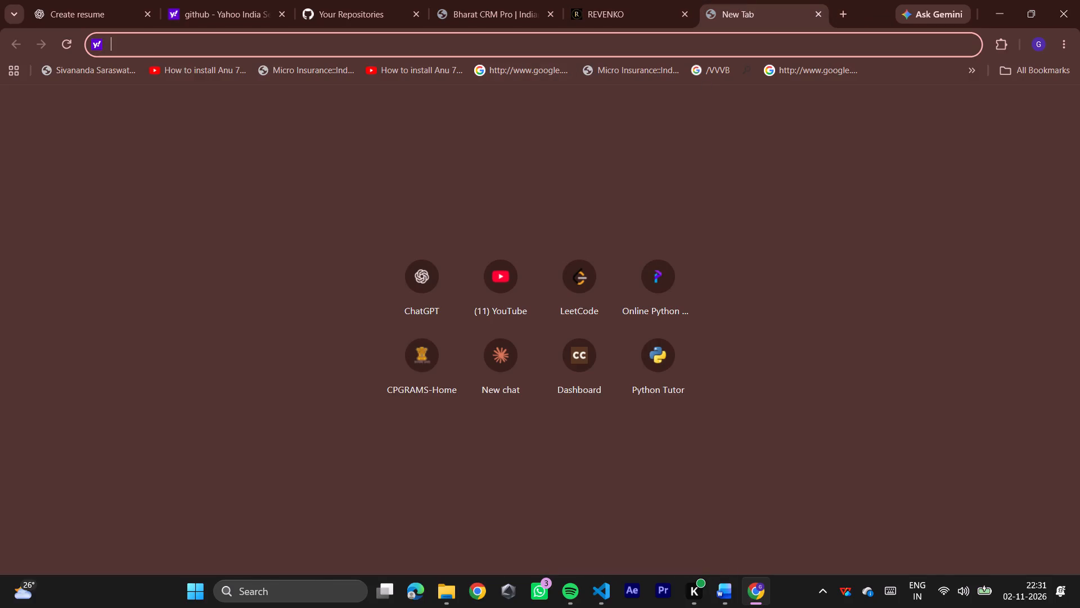
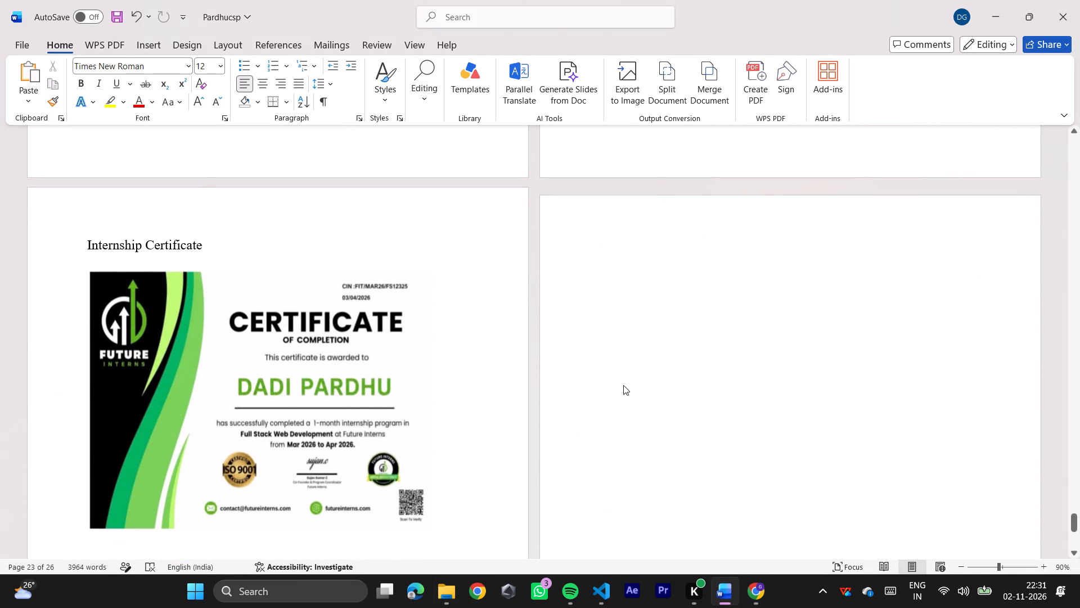
Check the internship certificate and offer letter pages in the Word report, then return to the Downloads folder in File Explorer.
key("alt+Tab")
scroll(652, 342, "up", 16)
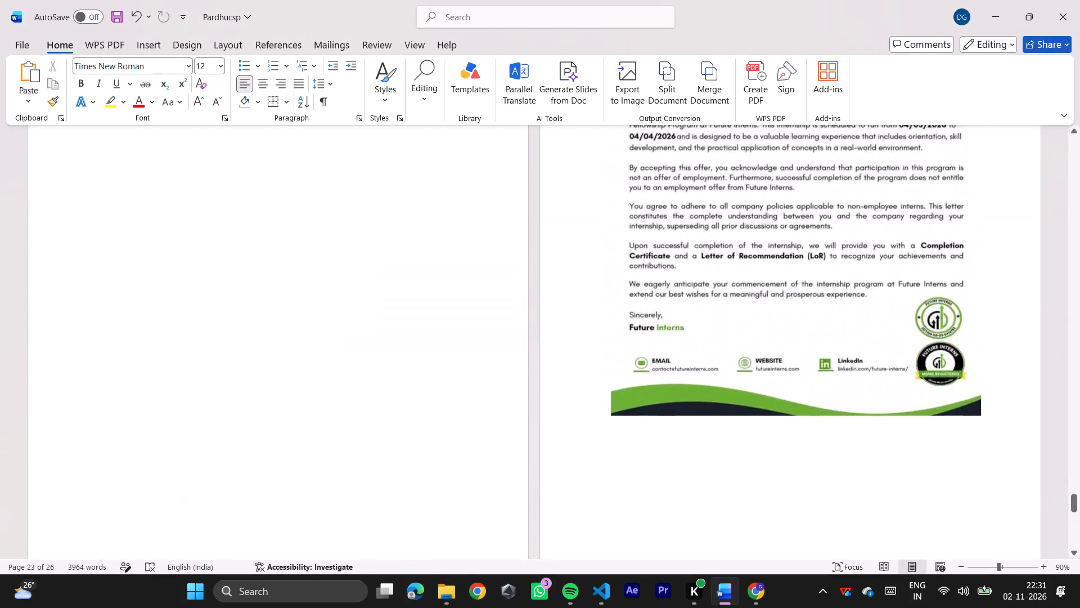
scroll(657, 354, "up", 6)
key("alt+Tab")
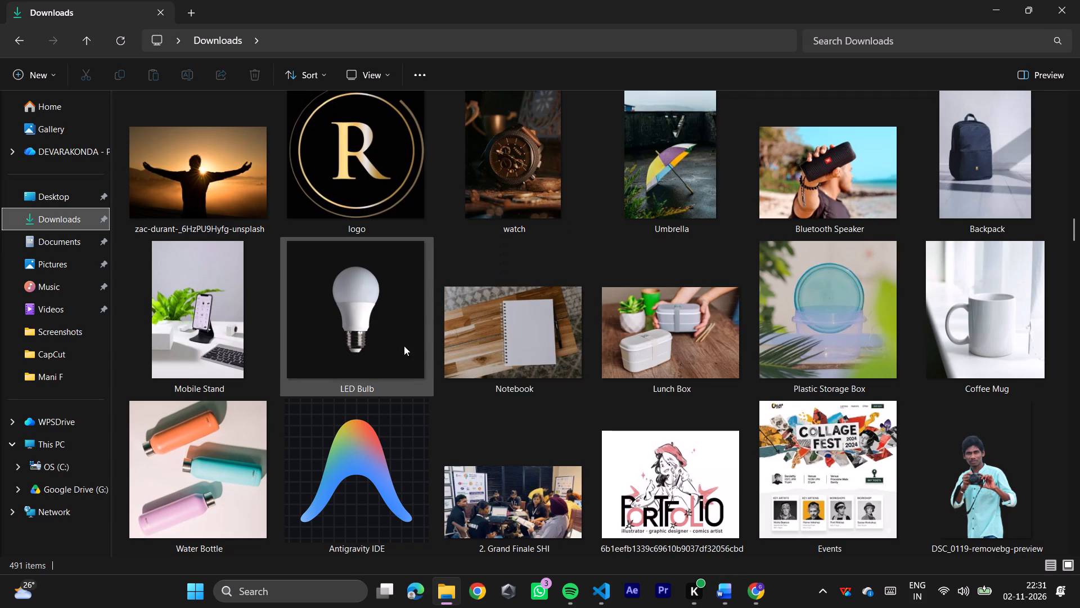
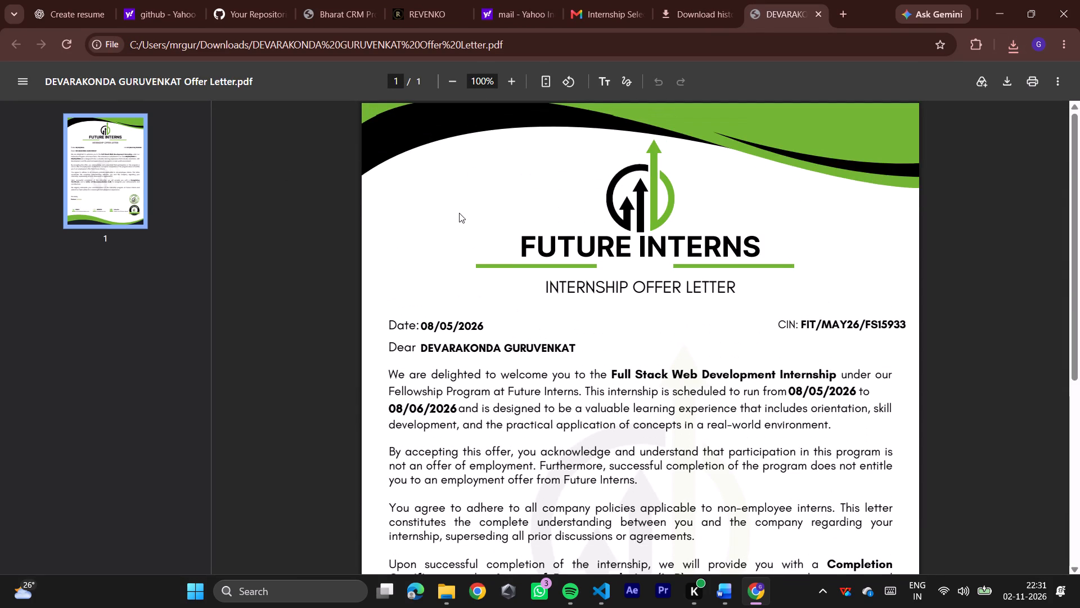
Compare the offer letter page in the Word report with the offer letter PDF open in Google Chrome.
key("alt+Tab")
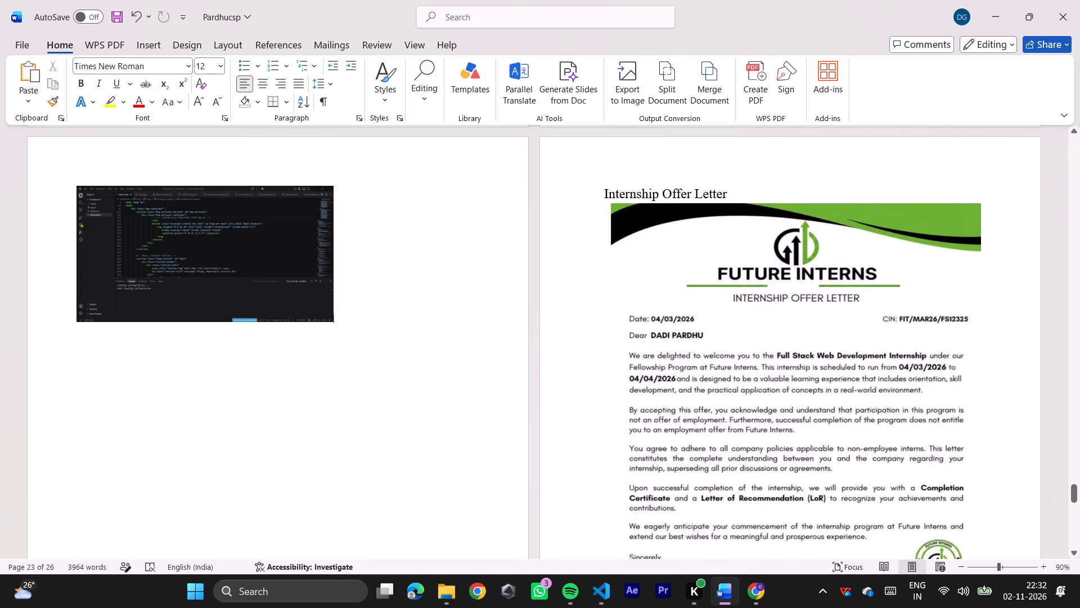
key("alt+Tab")
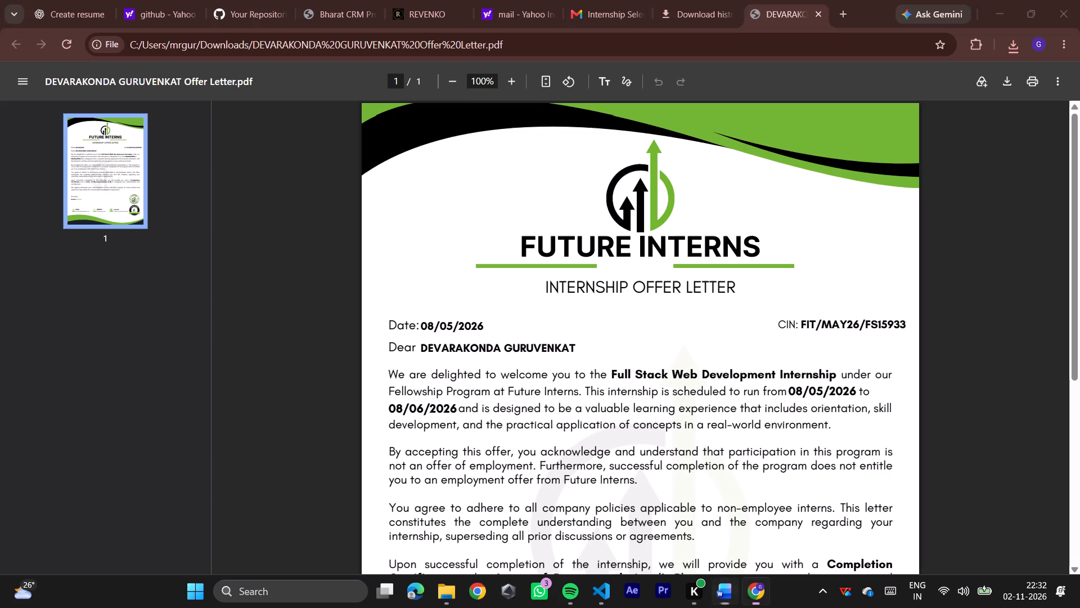
Compare the offer letter PDF with the letter picture in the Word report, and check the Downloads folder for the PDF.
key("alt+Tab")
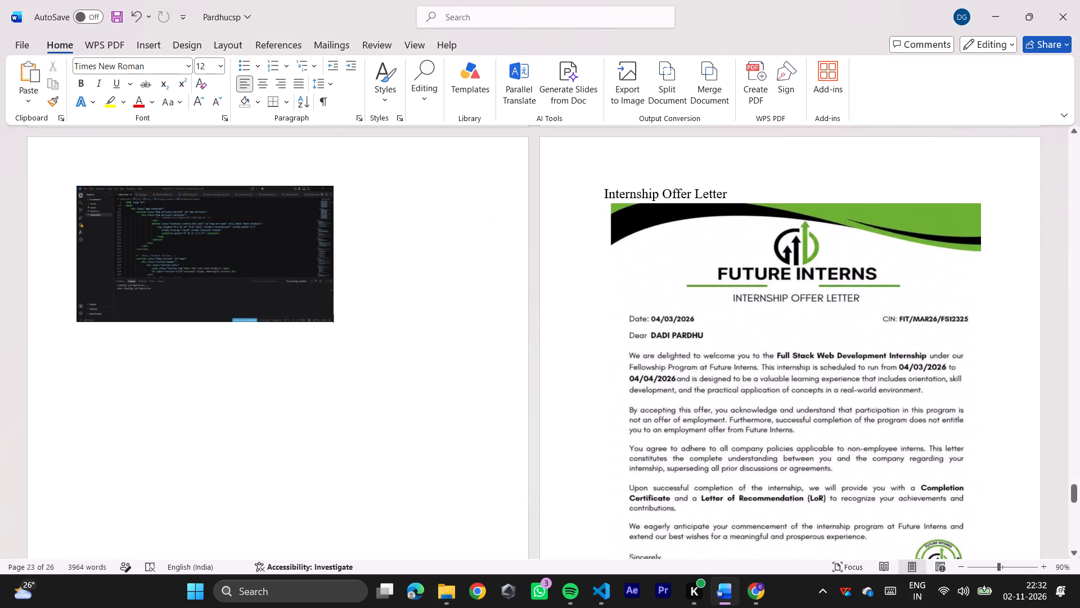
key("alt+Tab")
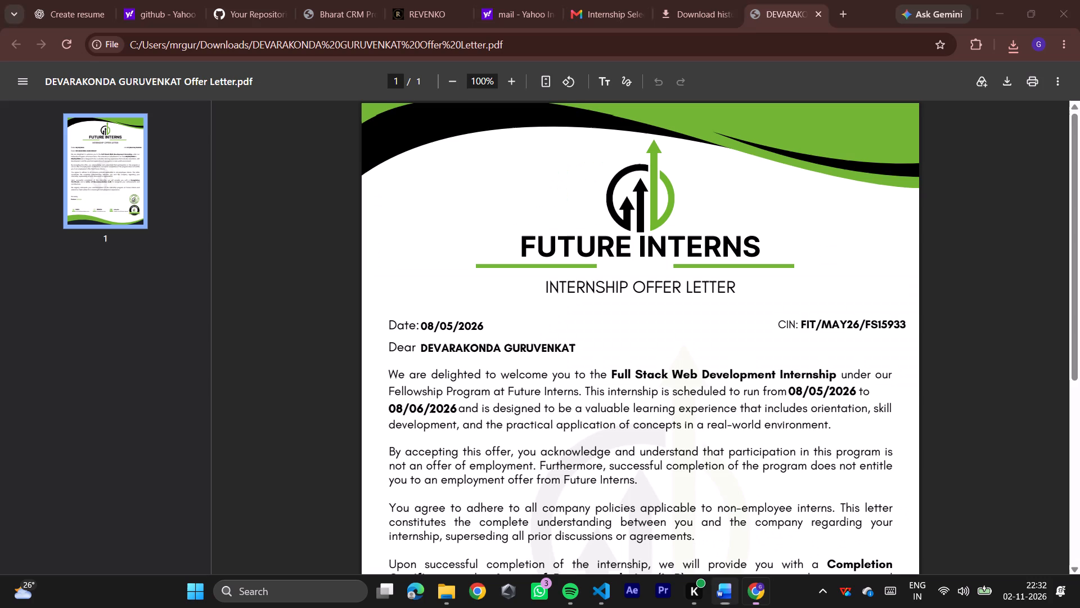
scroll(578, 293, "down", 4)
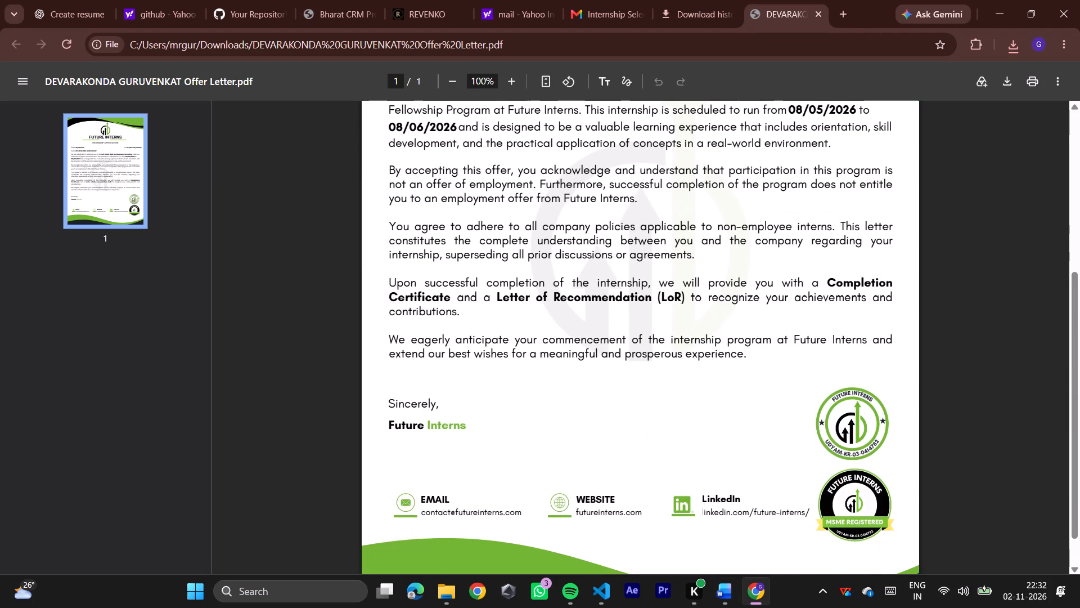
scroll(573, 296, "up", 3)
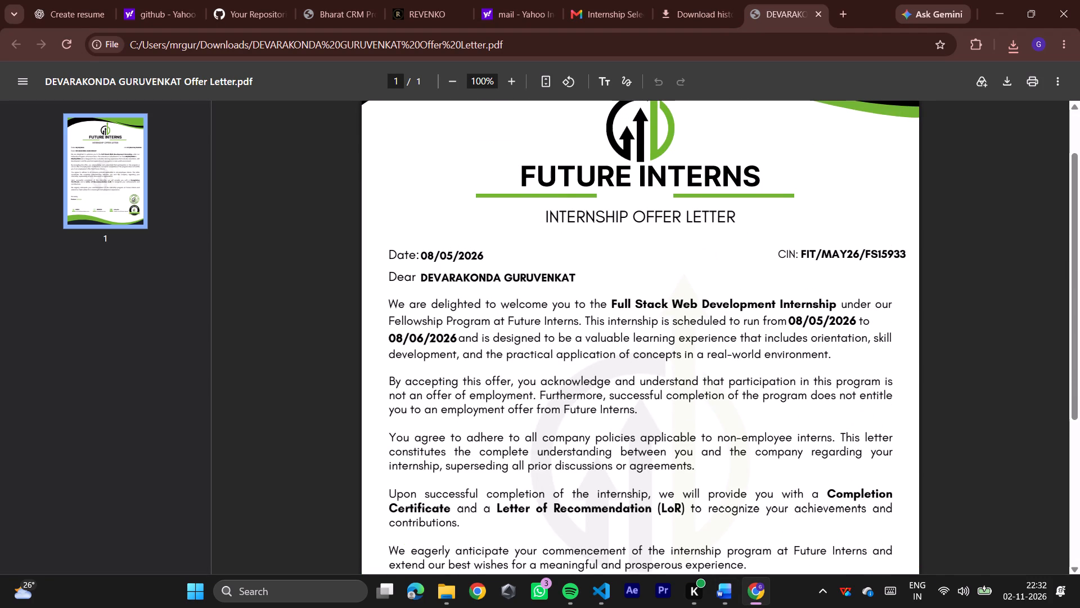
scroll(514, 310, "down", 1)
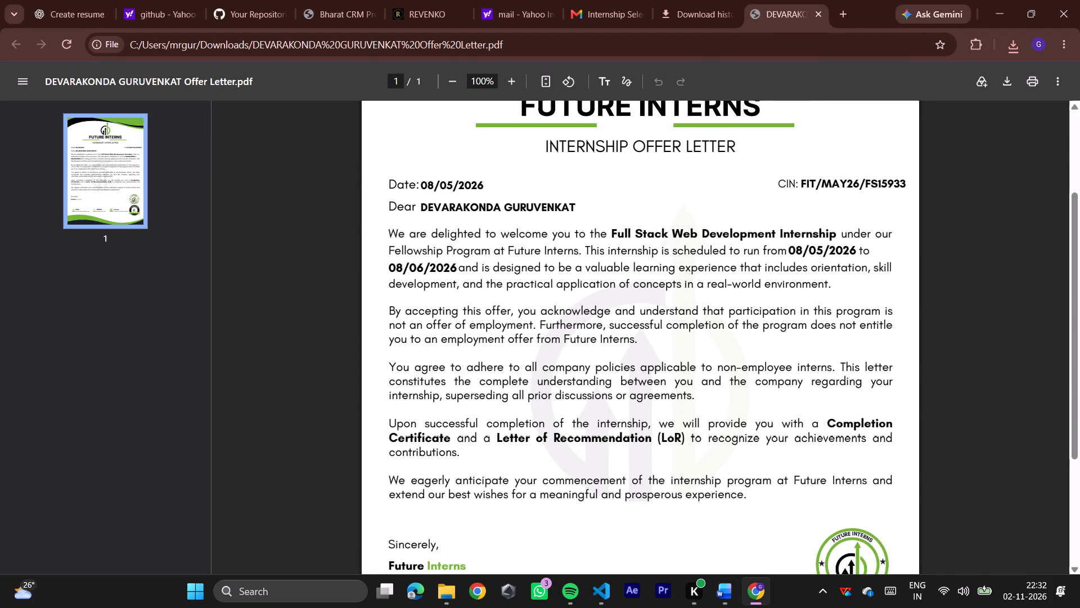
scroll(606, 314, "up", 7)
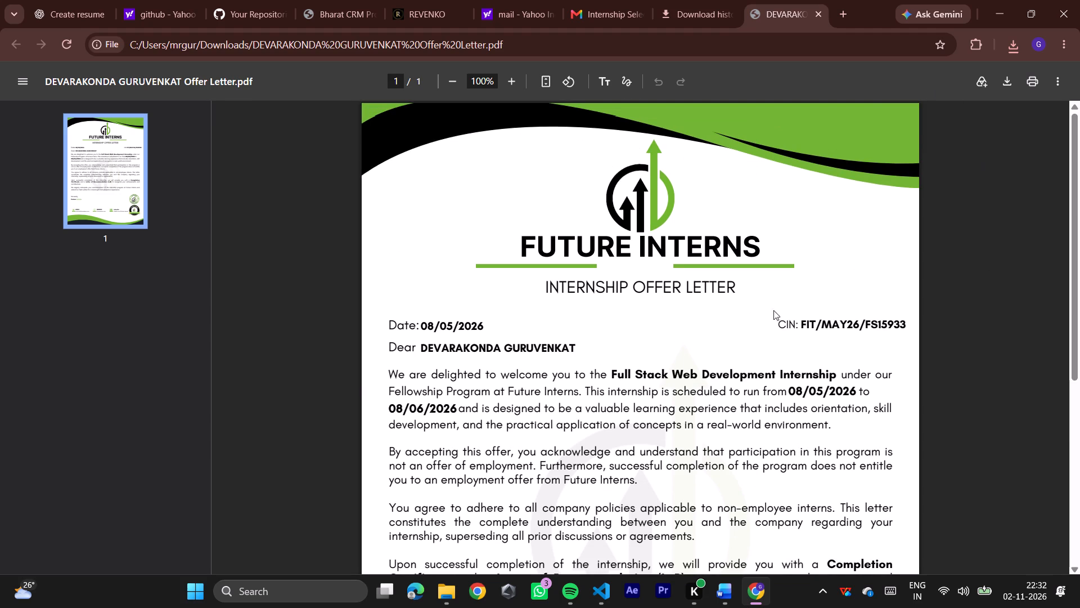
left_click(446, 592)
left_click(47, 215)
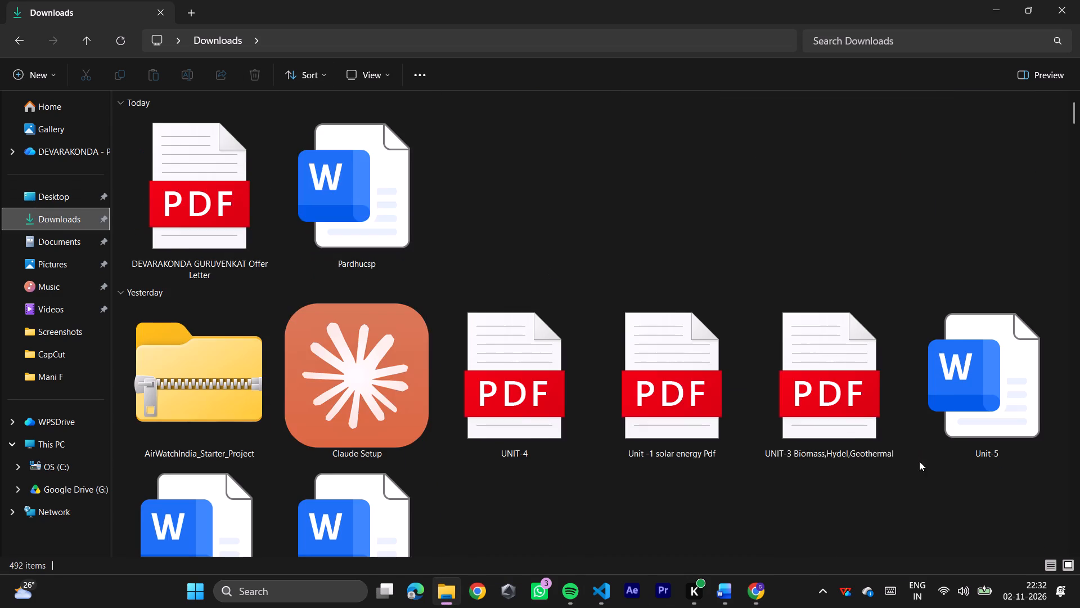
key("alt+Tab")
left_click(760, 602)
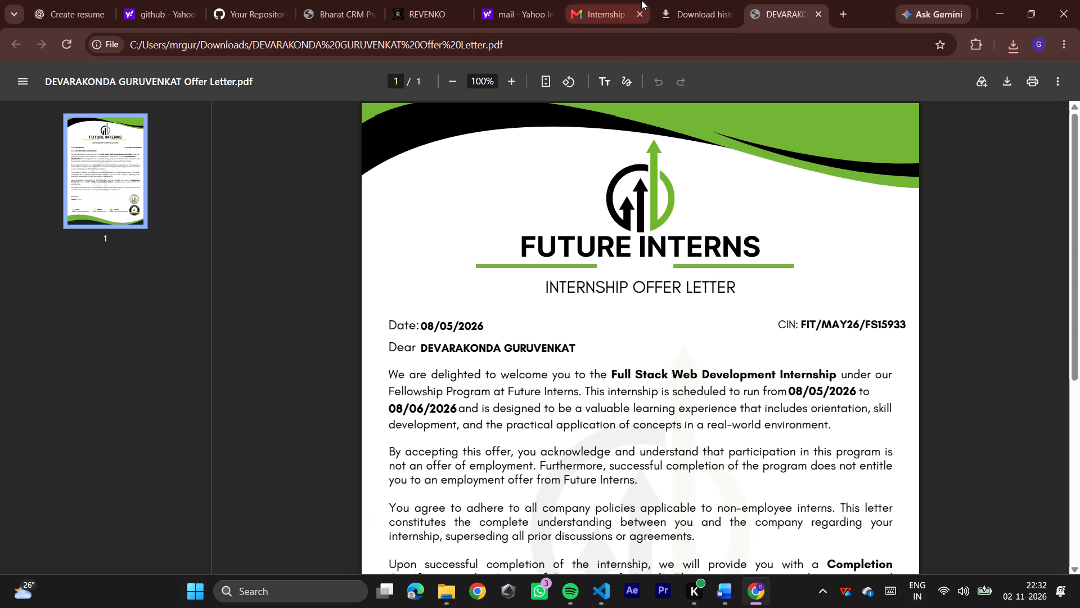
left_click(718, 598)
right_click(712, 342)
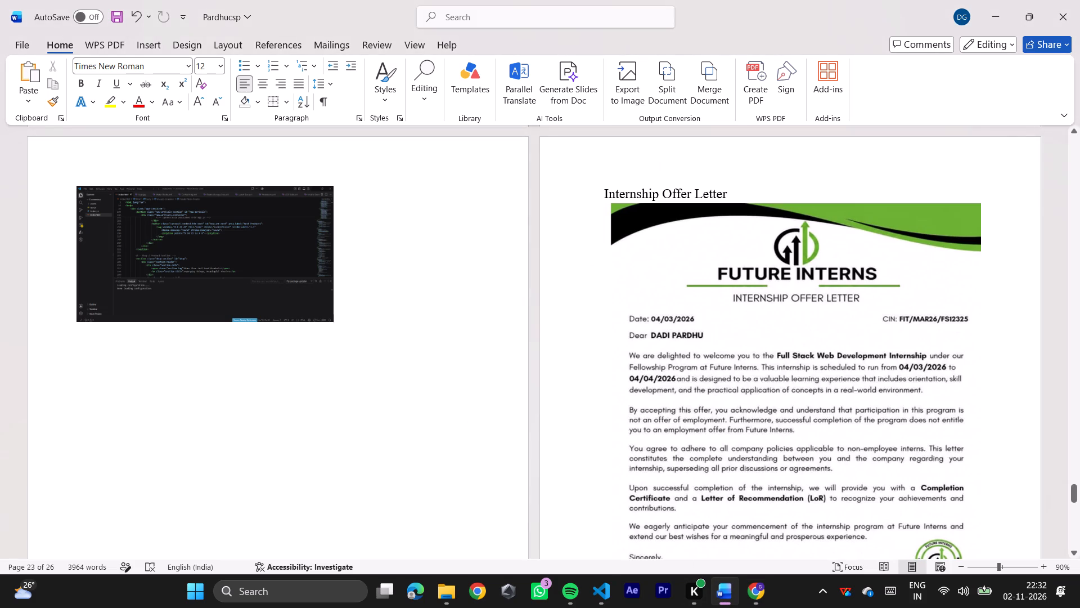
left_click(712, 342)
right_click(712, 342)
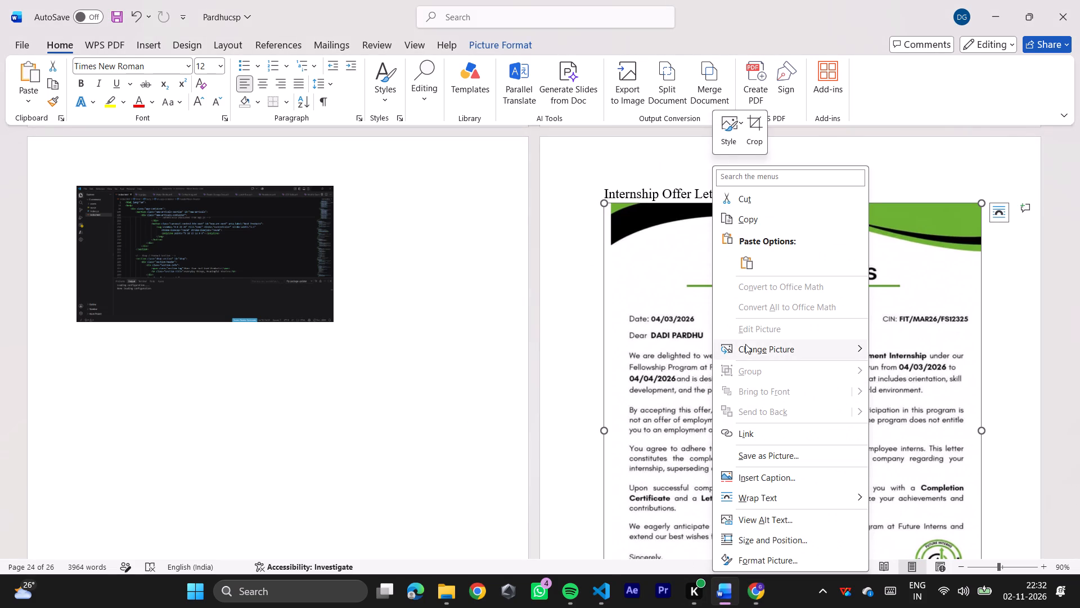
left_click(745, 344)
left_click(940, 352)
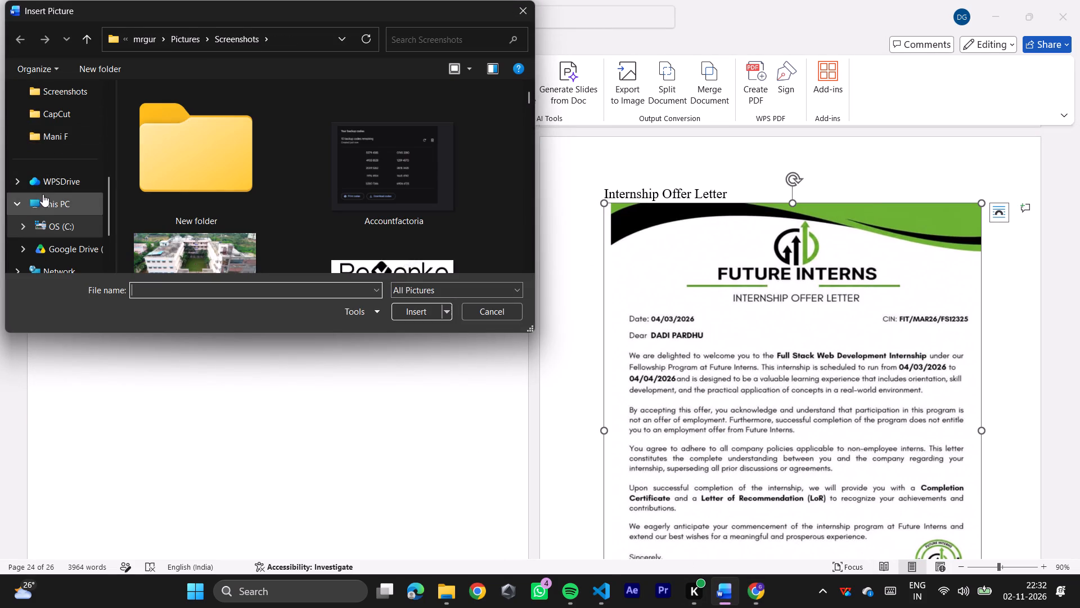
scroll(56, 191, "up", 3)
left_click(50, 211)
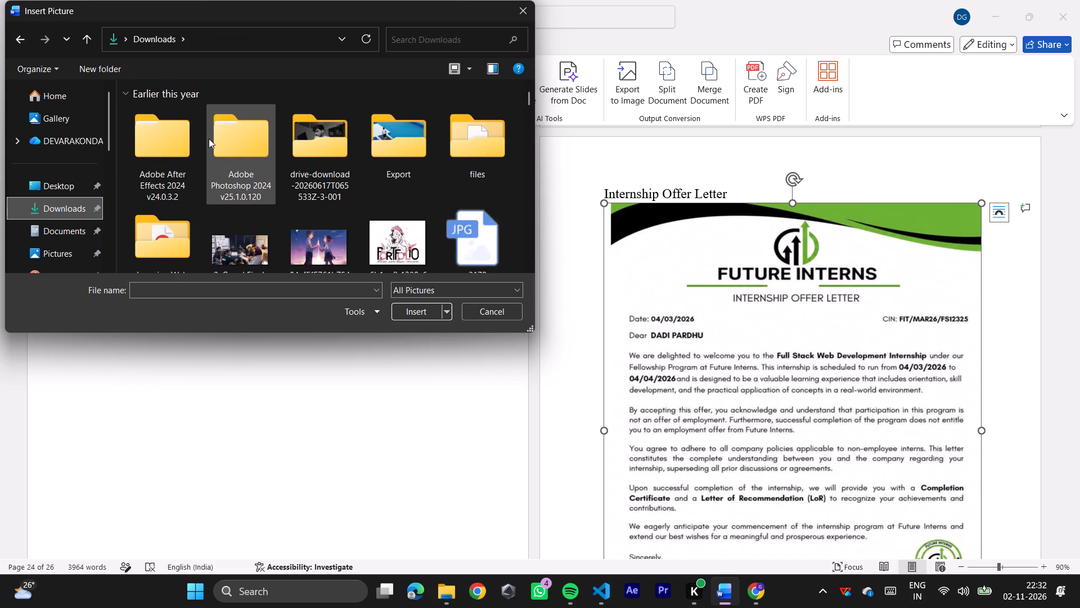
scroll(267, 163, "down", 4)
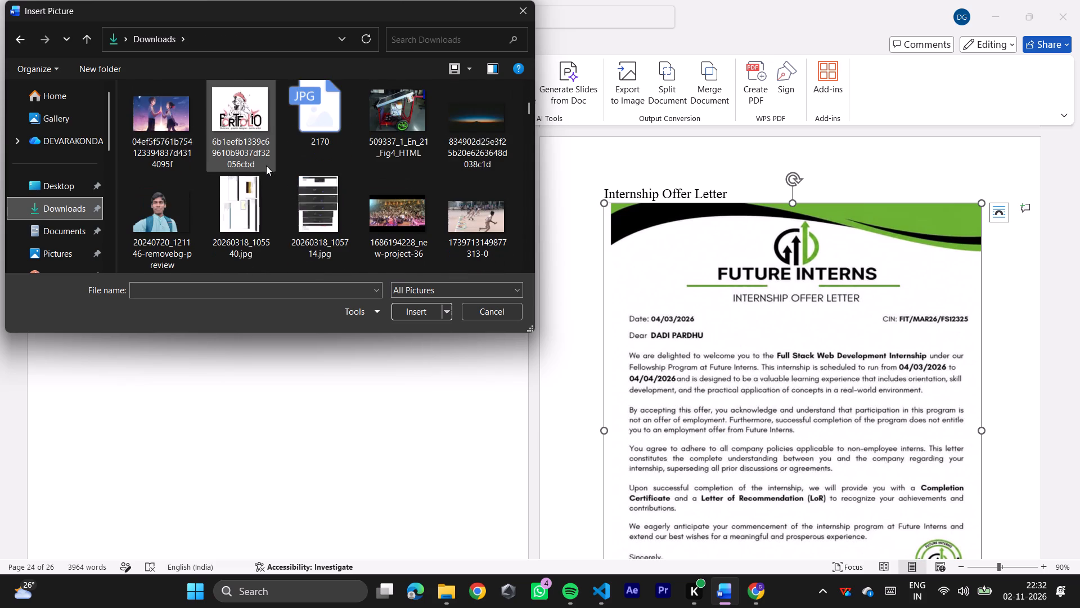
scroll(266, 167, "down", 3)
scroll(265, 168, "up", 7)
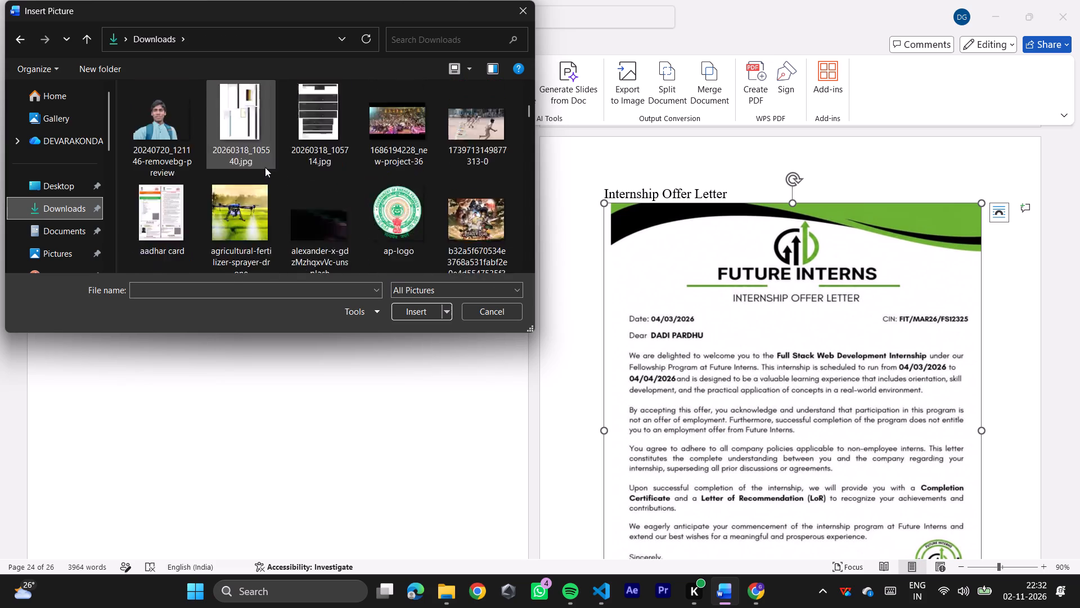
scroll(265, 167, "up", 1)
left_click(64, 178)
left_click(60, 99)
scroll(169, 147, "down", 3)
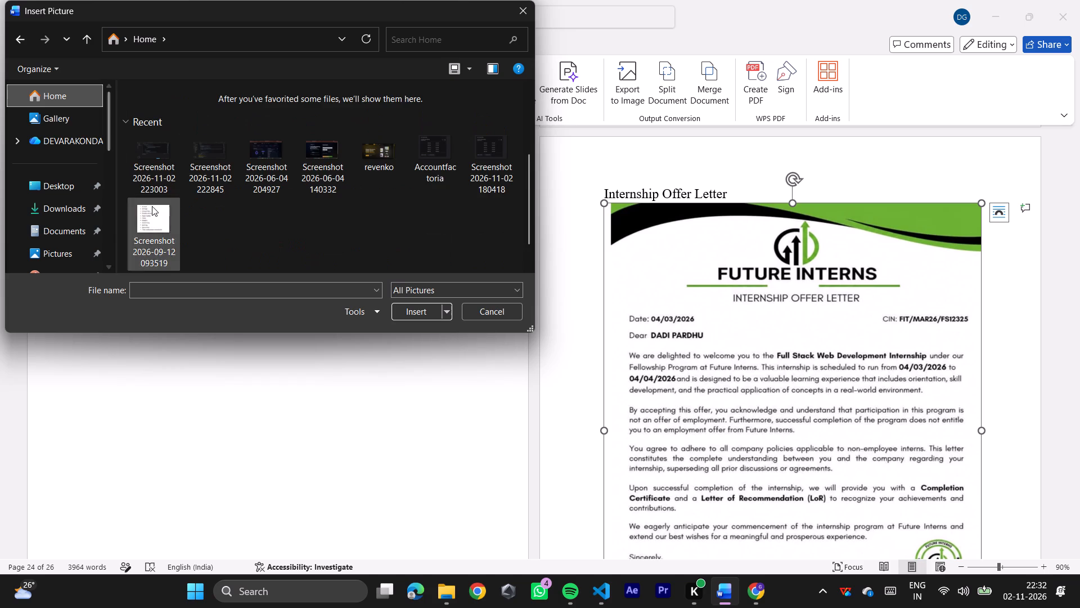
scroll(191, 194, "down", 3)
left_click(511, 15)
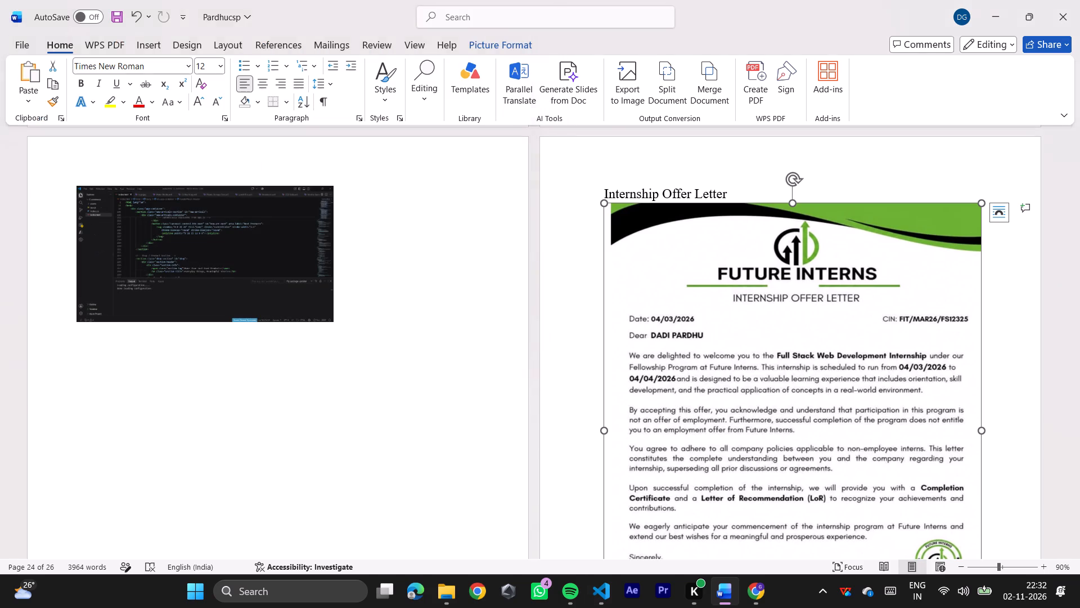
Switch to Google Chrome and set up printing of the offer letter PDF to Microsoft Print to PDF in Color.
left_click(754, 593)
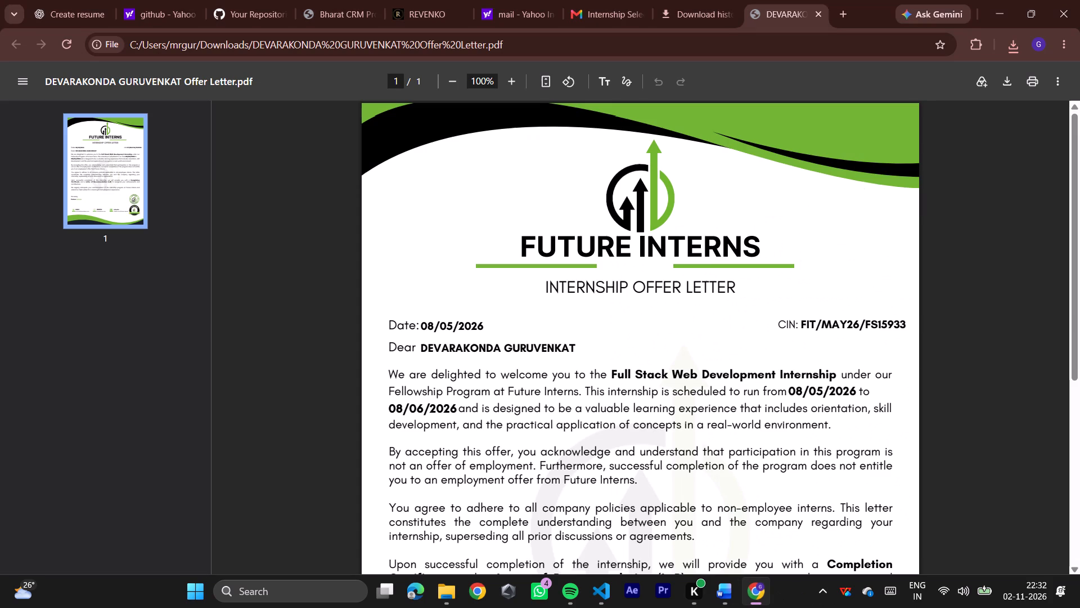
left_click(1001, 78)
left_click(1031, 79)
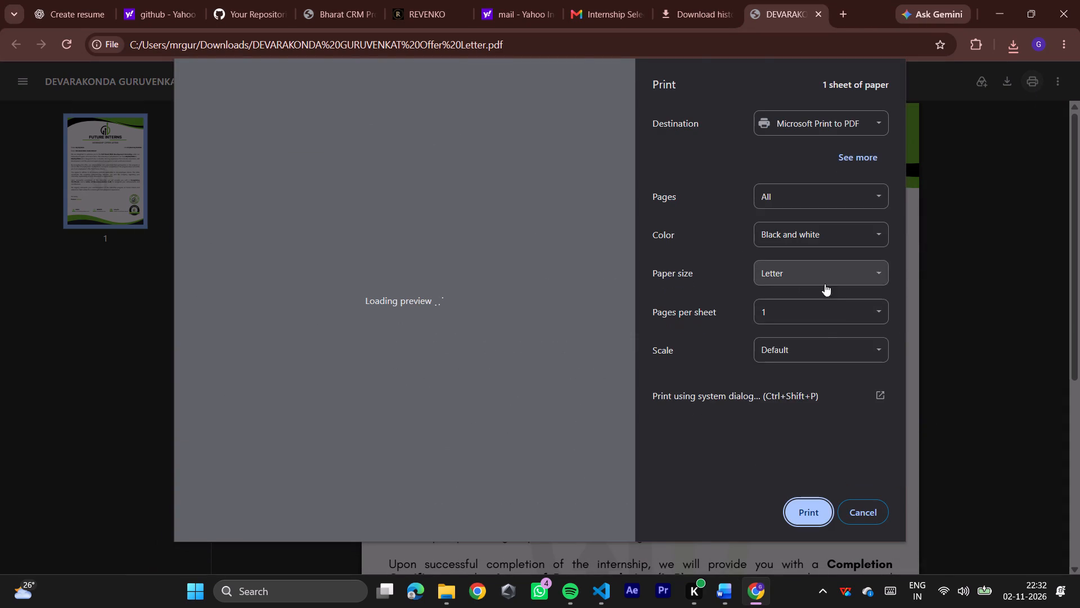
left_click(822, 123)
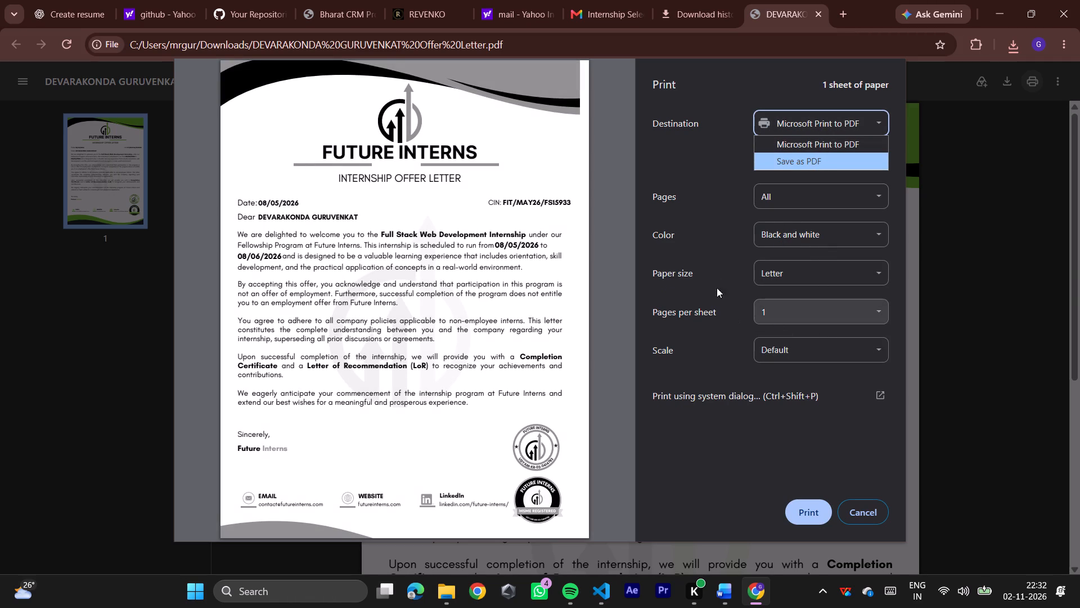
left_click(711, 210)
left_click(786, 240)
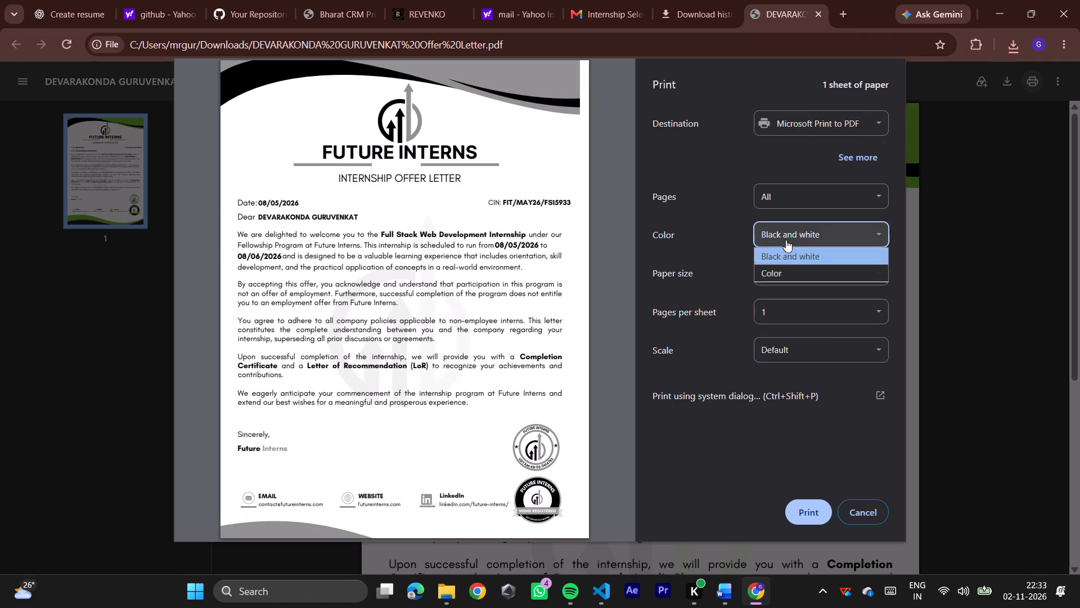
left_click(791, 272)
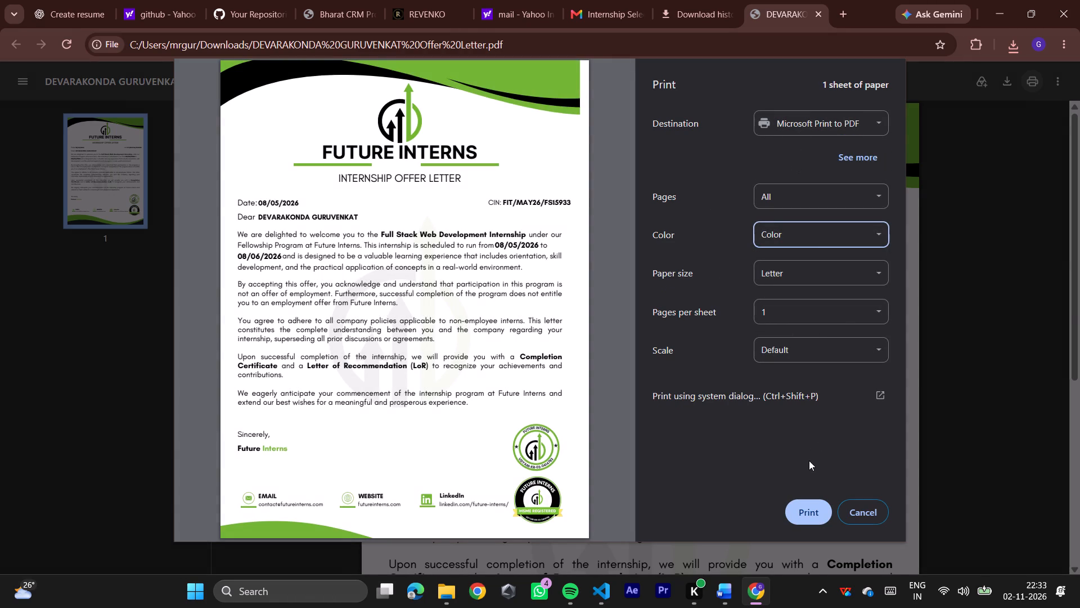
Print the offer letter to a PDF file named certification in the Downloads folder.
left_click(801, 520)
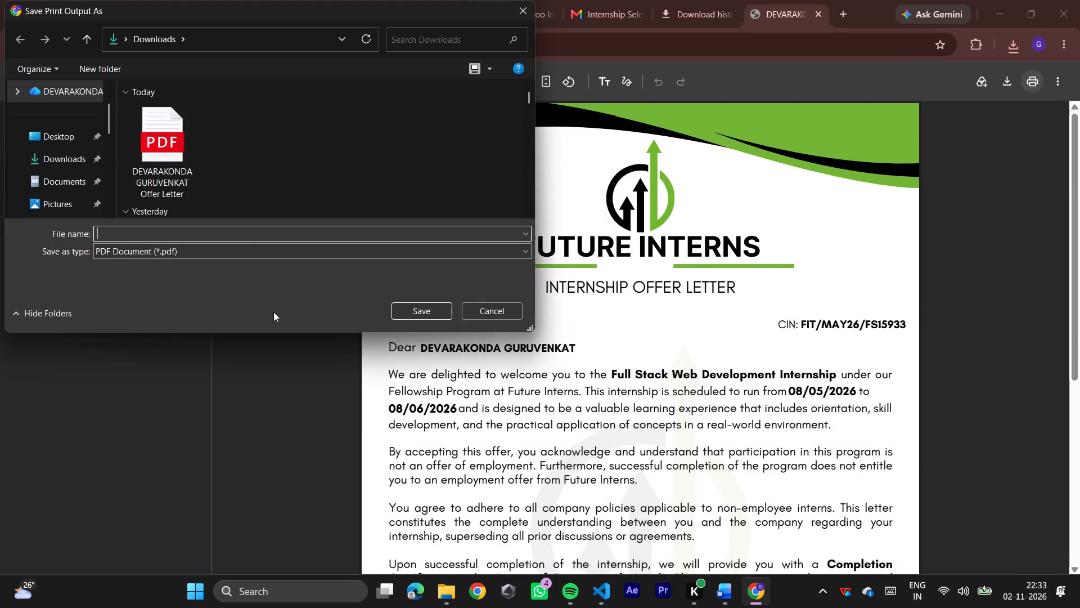
left_click(79, 153)
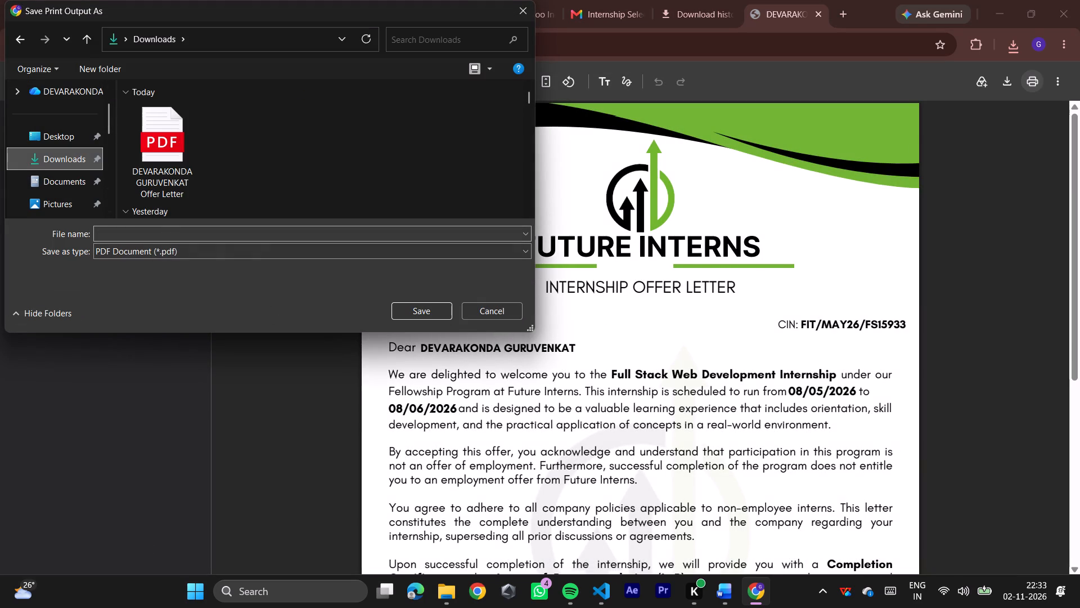
left_click(74, 169)
double_click(74, 166)
scroll(157, 147, "down", 3)
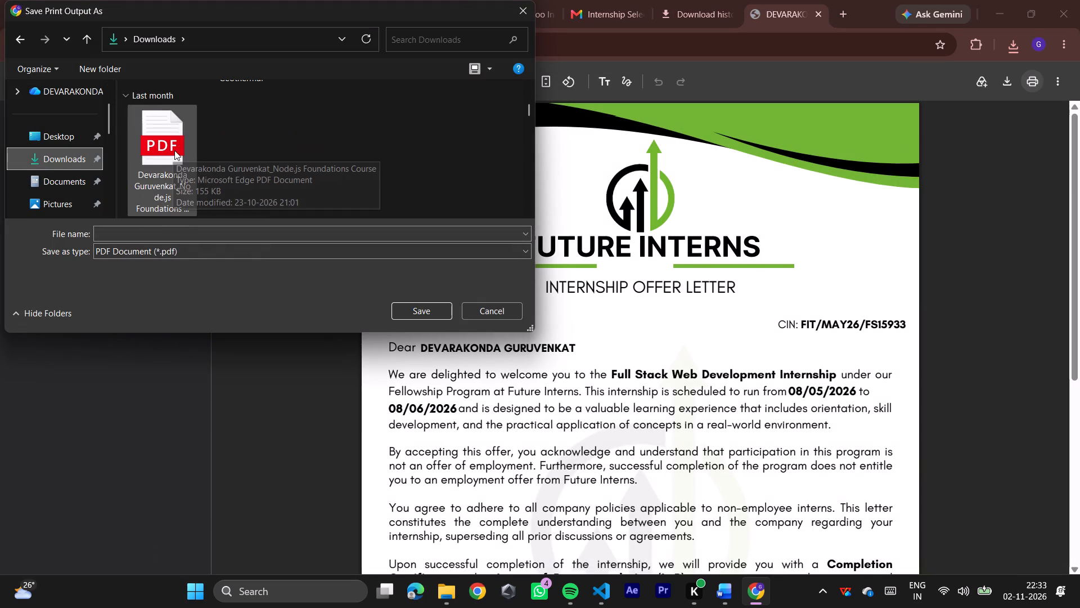
scroll(193, 210, "up", 2)
left_click(192, 231)
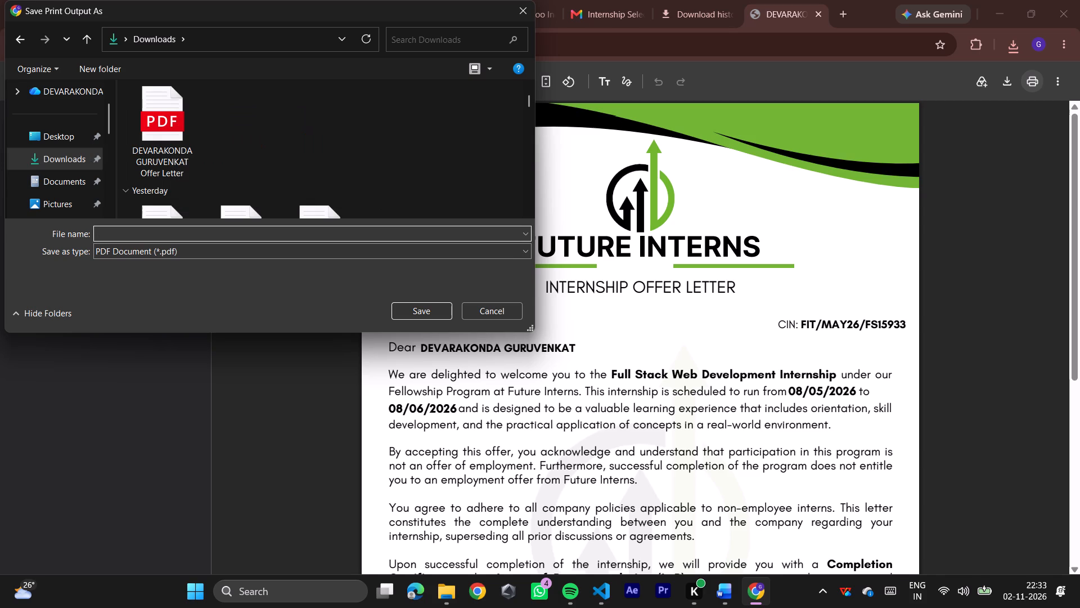
type("cert")
type("ifi")
type("cation")
key("space")
key("Return")
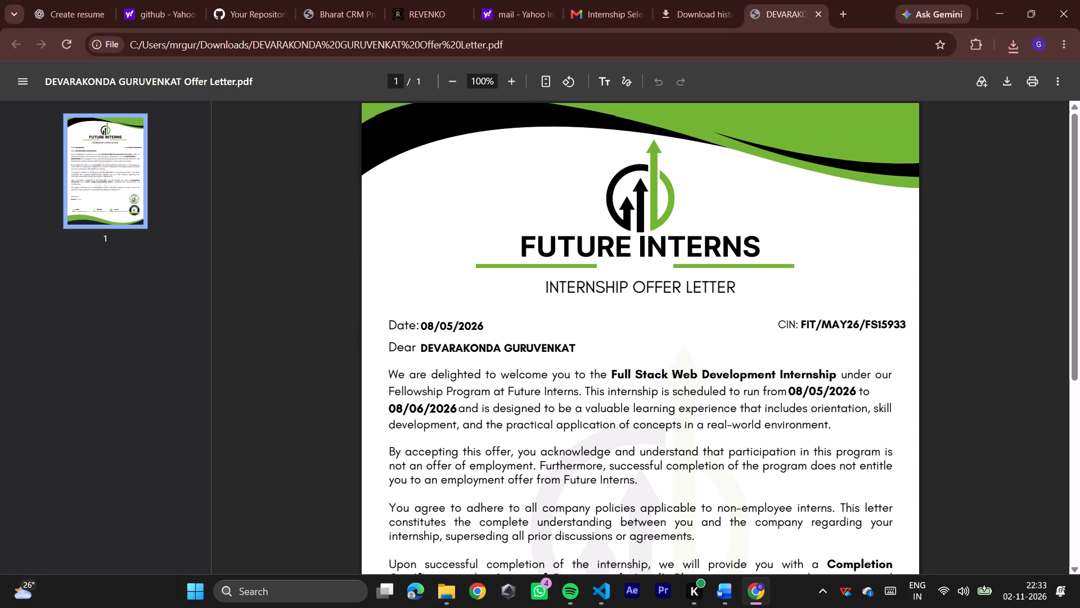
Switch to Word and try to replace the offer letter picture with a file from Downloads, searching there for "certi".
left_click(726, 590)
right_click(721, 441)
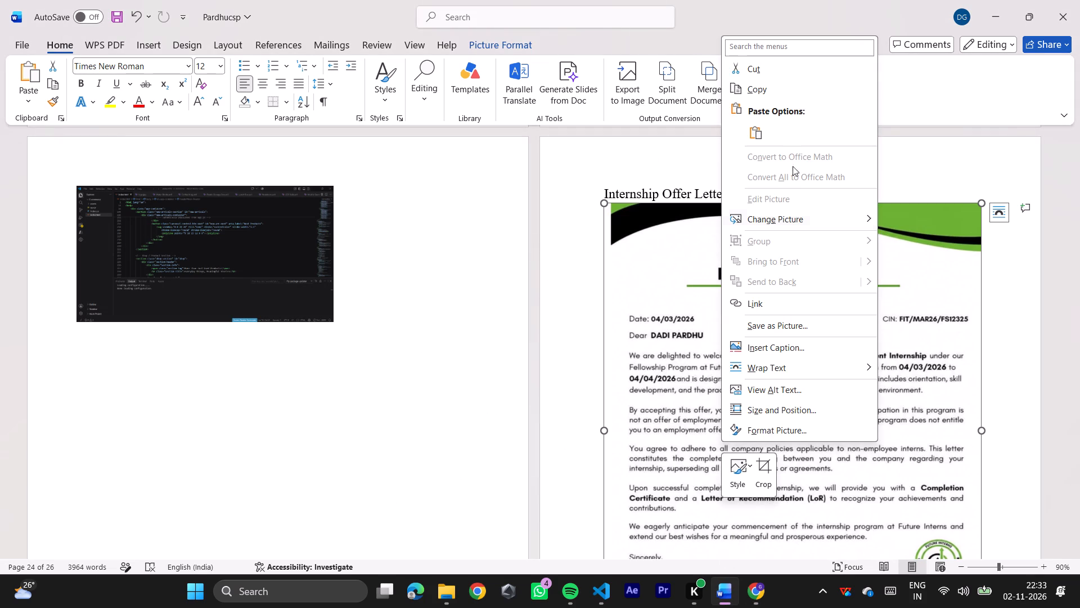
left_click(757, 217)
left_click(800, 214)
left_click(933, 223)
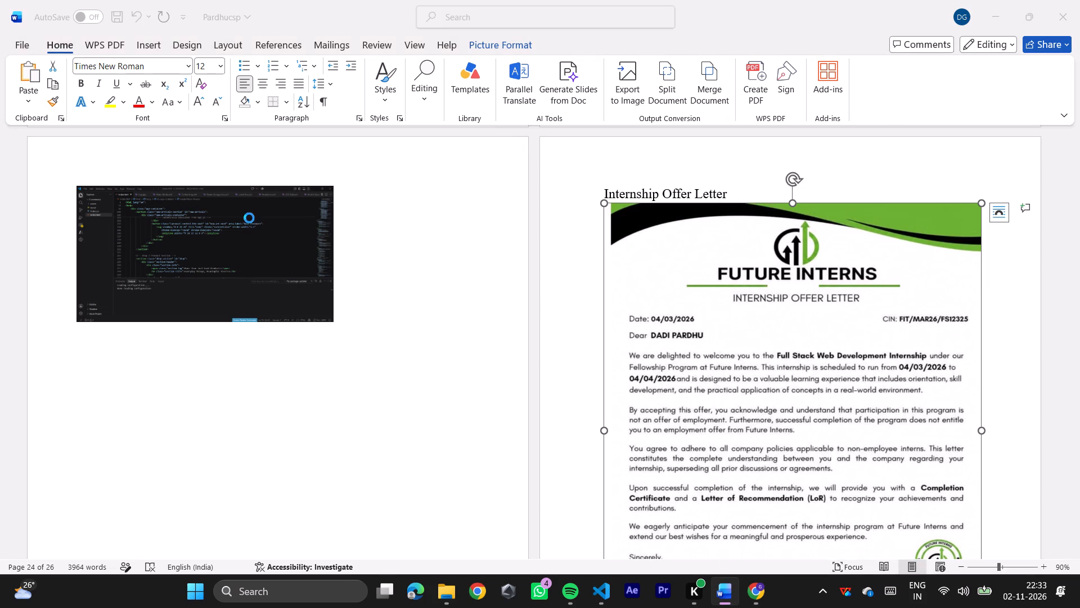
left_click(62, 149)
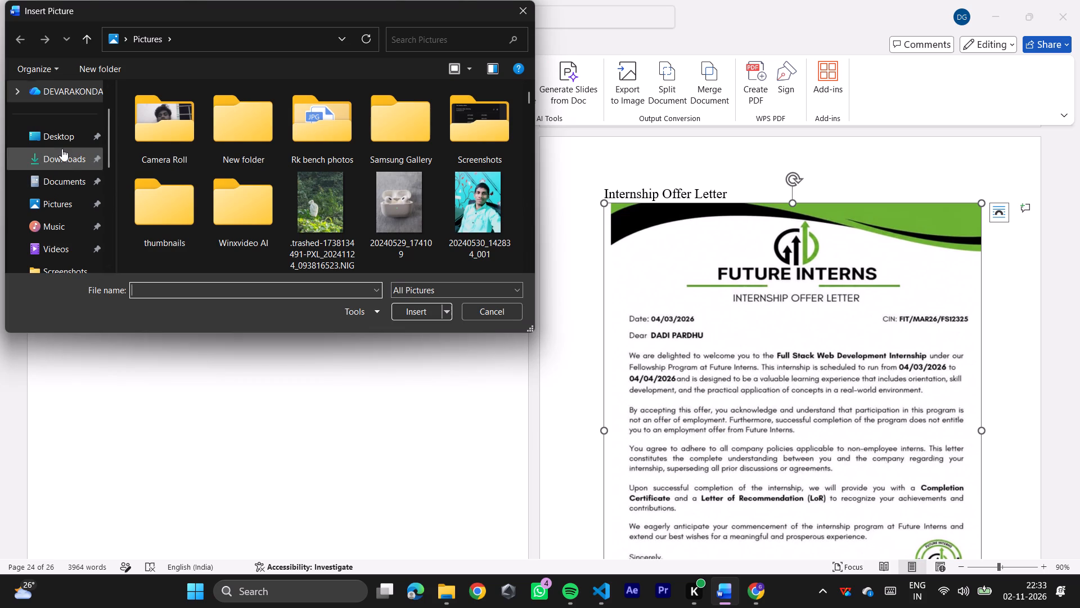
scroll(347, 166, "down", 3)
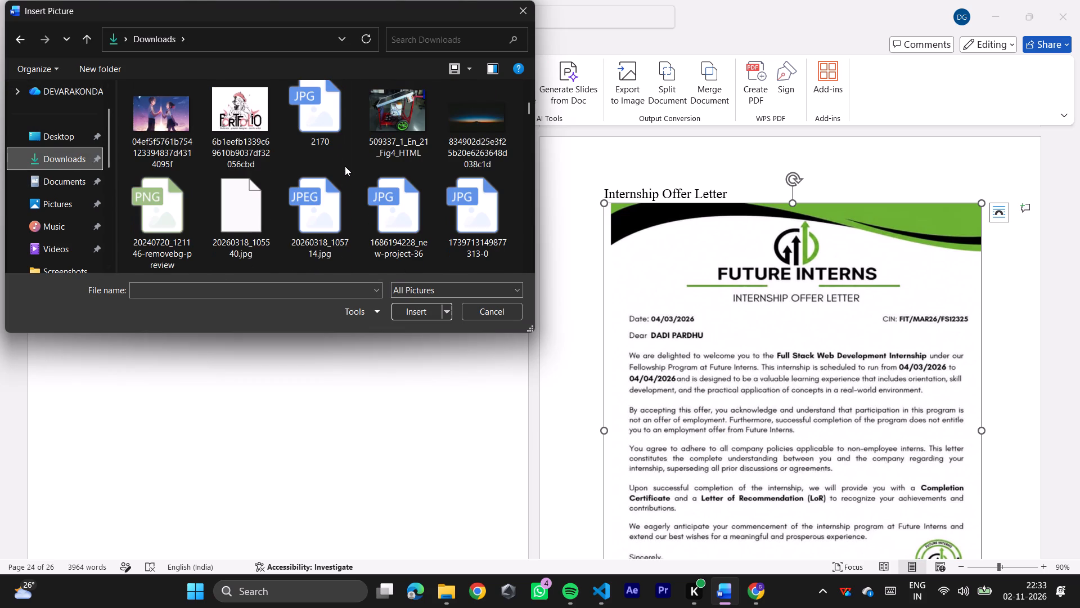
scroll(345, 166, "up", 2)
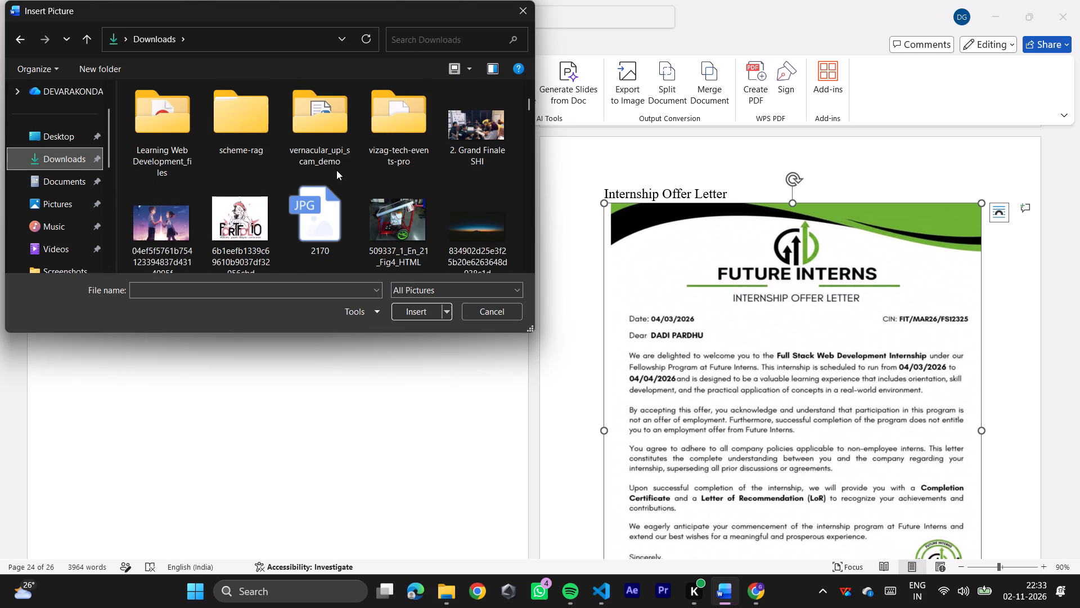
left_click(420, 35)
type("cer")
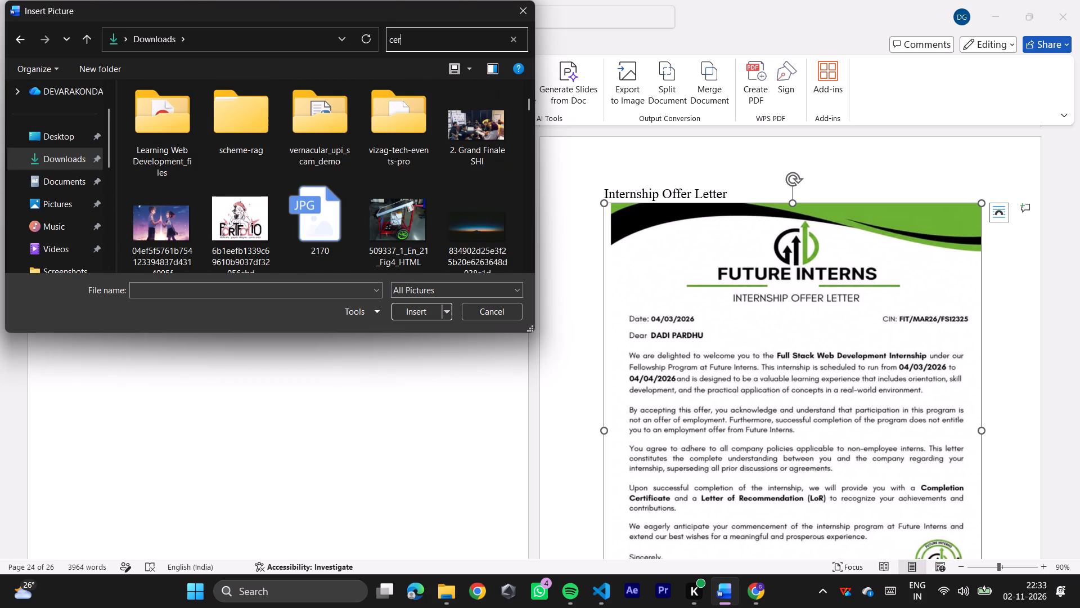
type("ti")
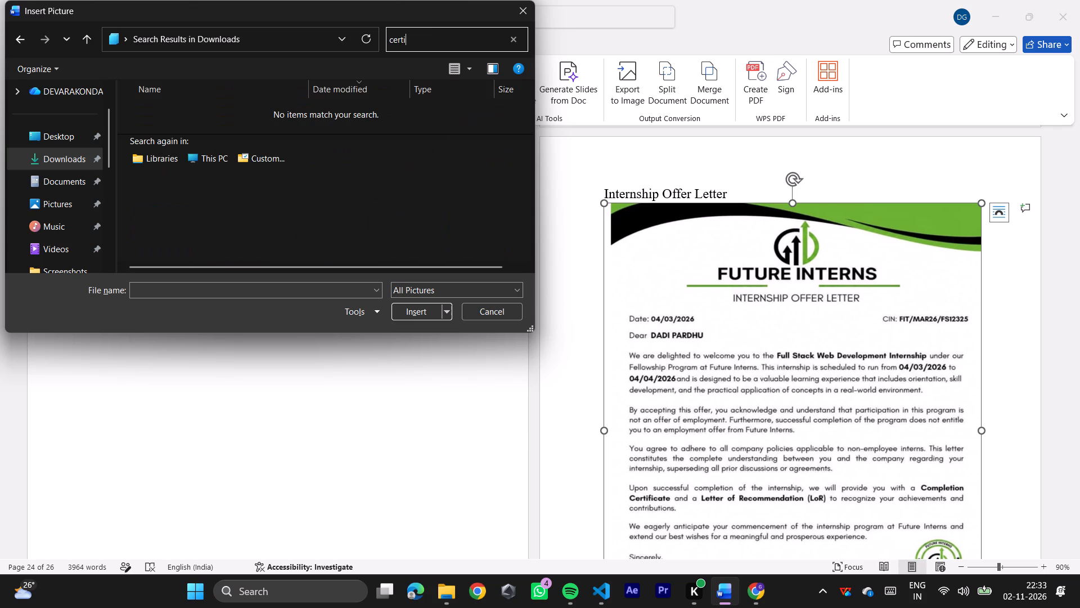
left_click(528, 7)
Switch to Google Chrome and examine the offer letter PDF, its download option and the recent download history.
left_click(758, 591)
scroll(559, 189, "down", 4)
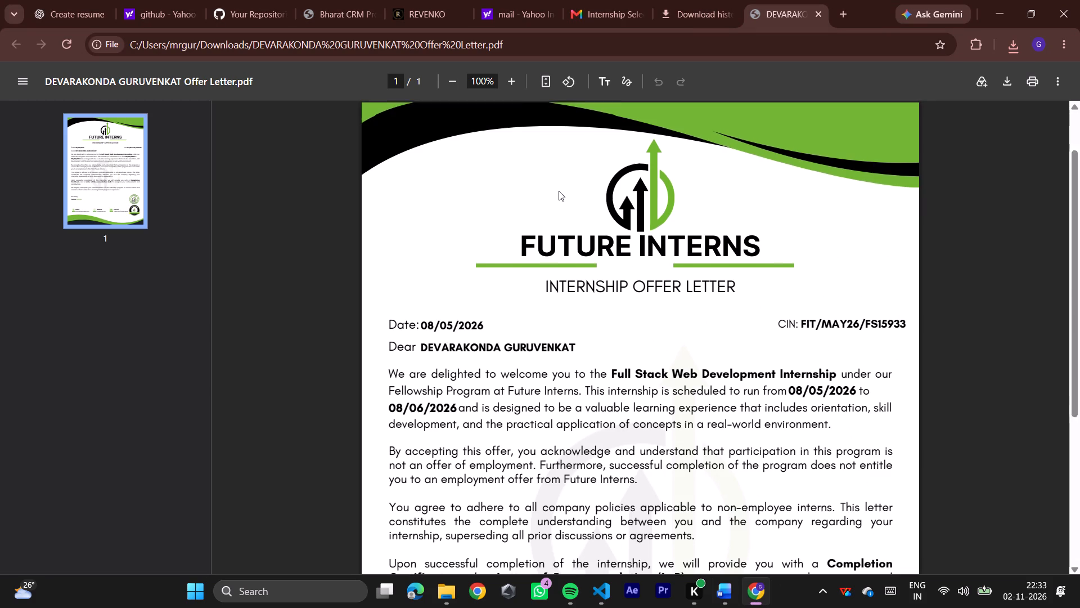
scroll(559, 191, "down", 2)
scroll(559, 194, "up", 6)
scroll(559, 194, "down", 11)
scroll(557, 200, "up", 2)
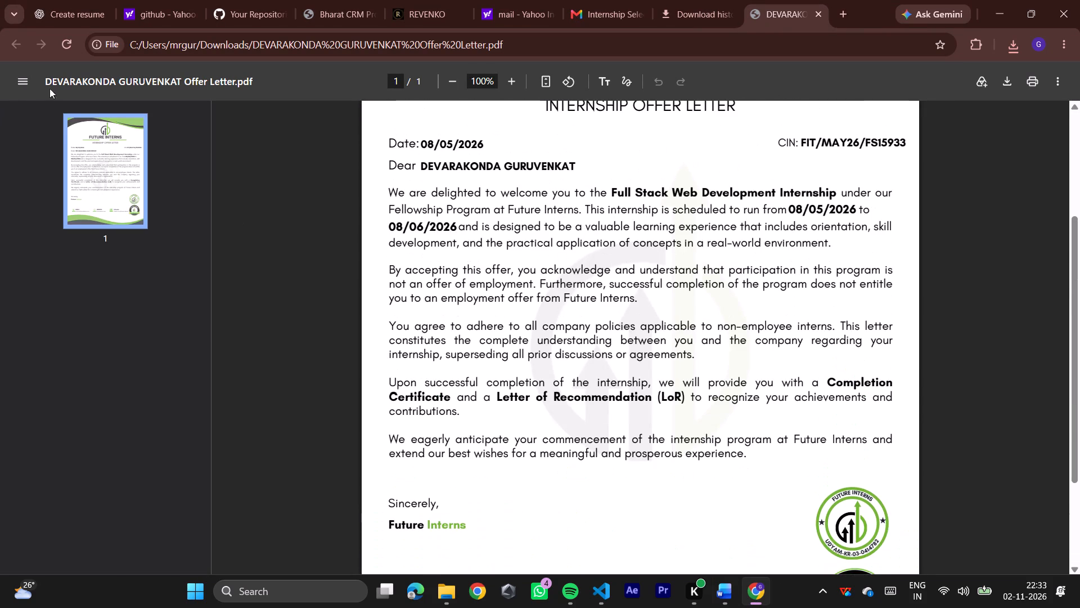
left_click(24, 77)
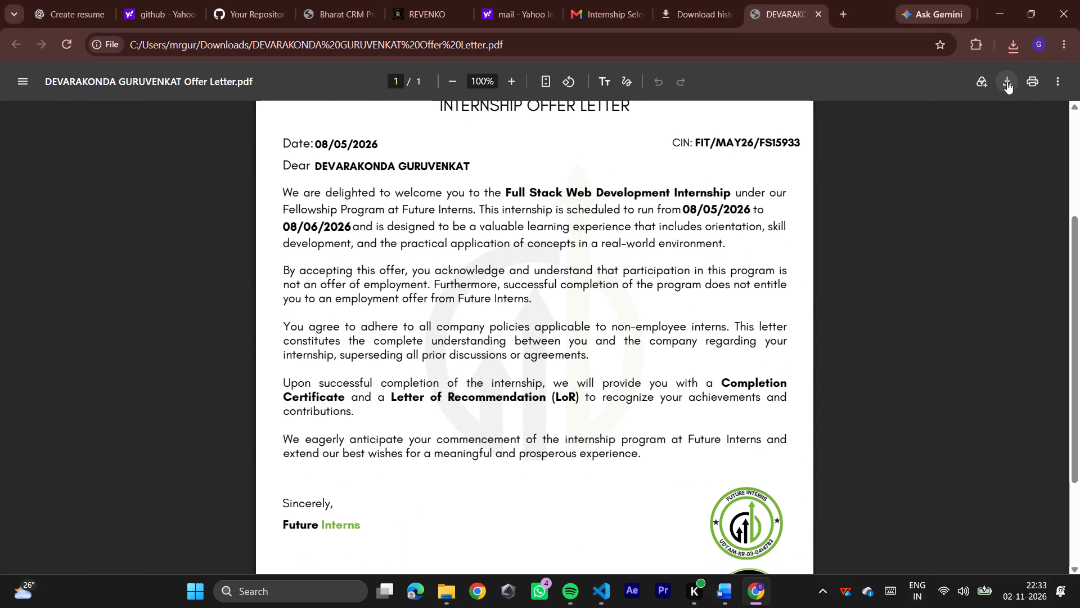
left_click(1011, 80)
left_click(1012, 50)
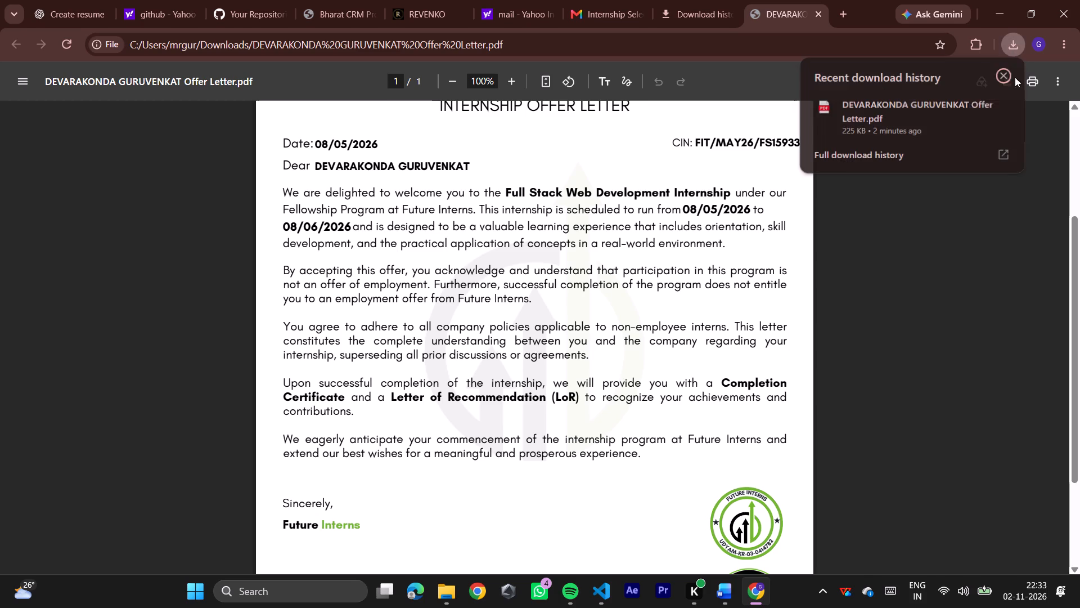
left_click(1029, 106)
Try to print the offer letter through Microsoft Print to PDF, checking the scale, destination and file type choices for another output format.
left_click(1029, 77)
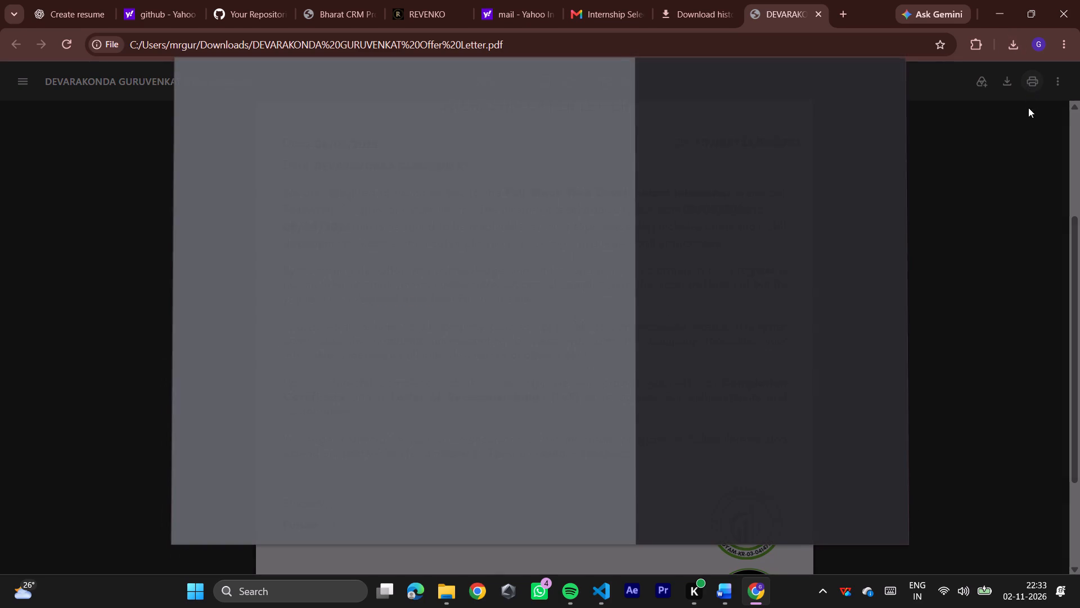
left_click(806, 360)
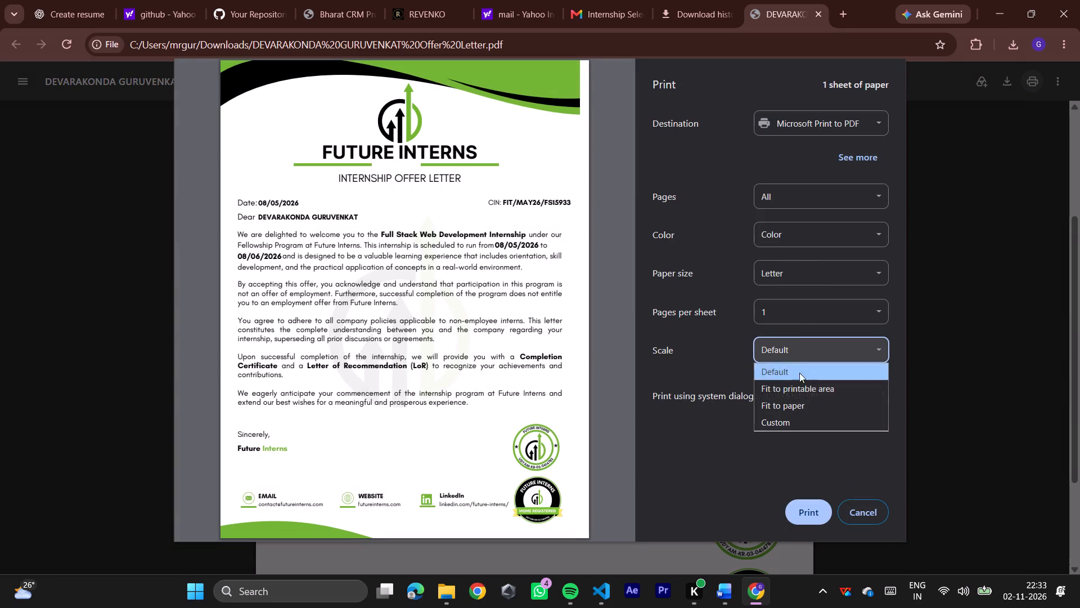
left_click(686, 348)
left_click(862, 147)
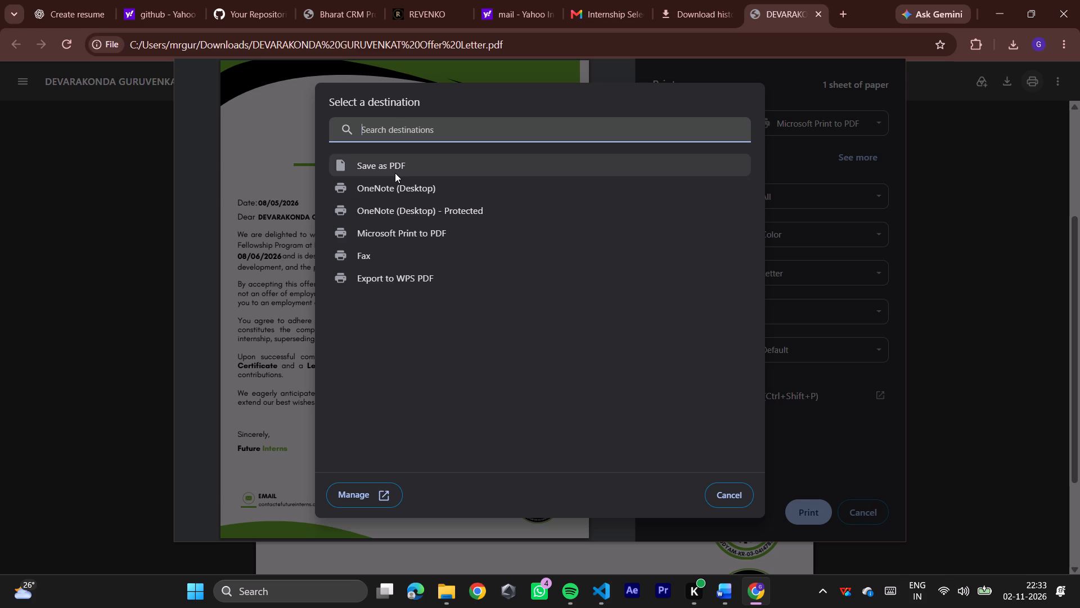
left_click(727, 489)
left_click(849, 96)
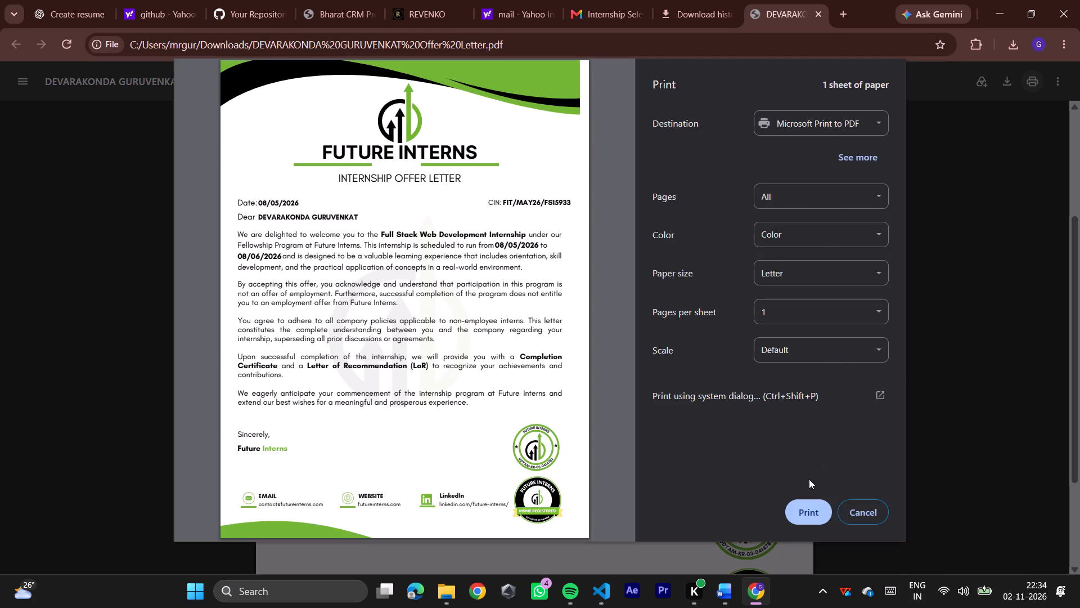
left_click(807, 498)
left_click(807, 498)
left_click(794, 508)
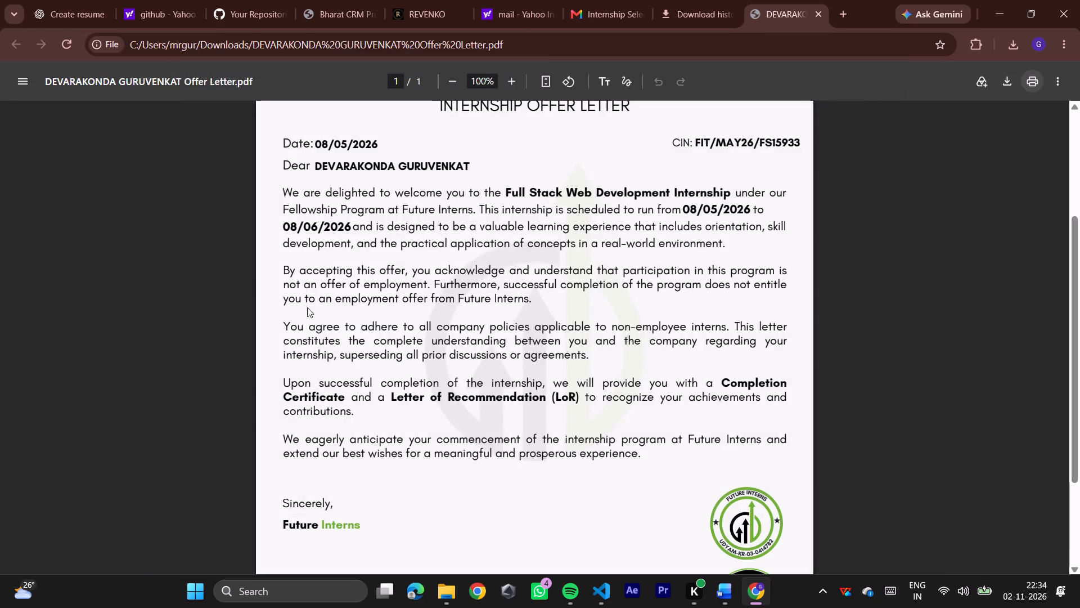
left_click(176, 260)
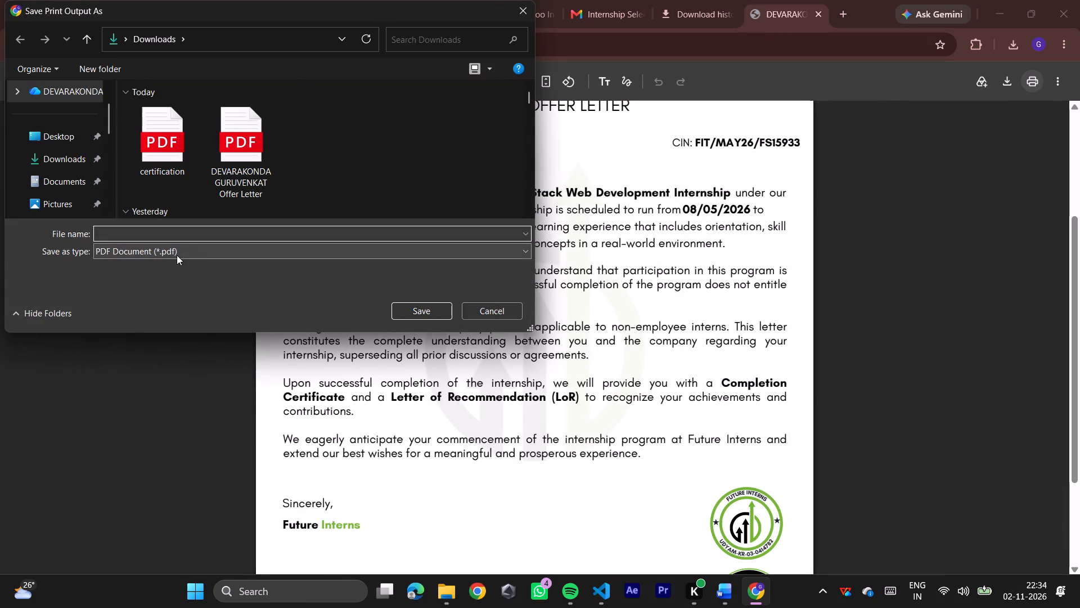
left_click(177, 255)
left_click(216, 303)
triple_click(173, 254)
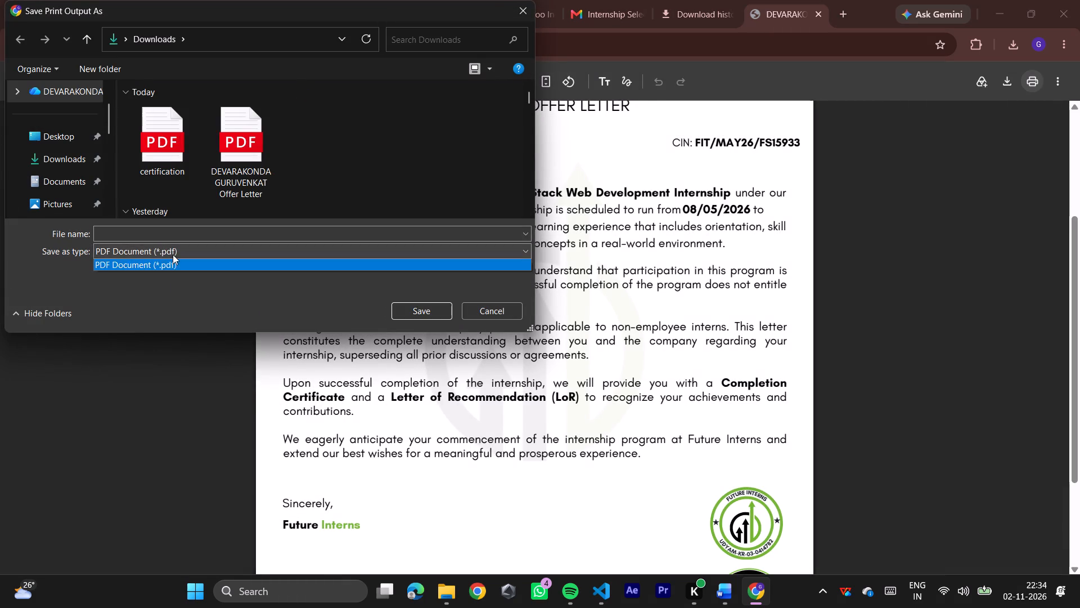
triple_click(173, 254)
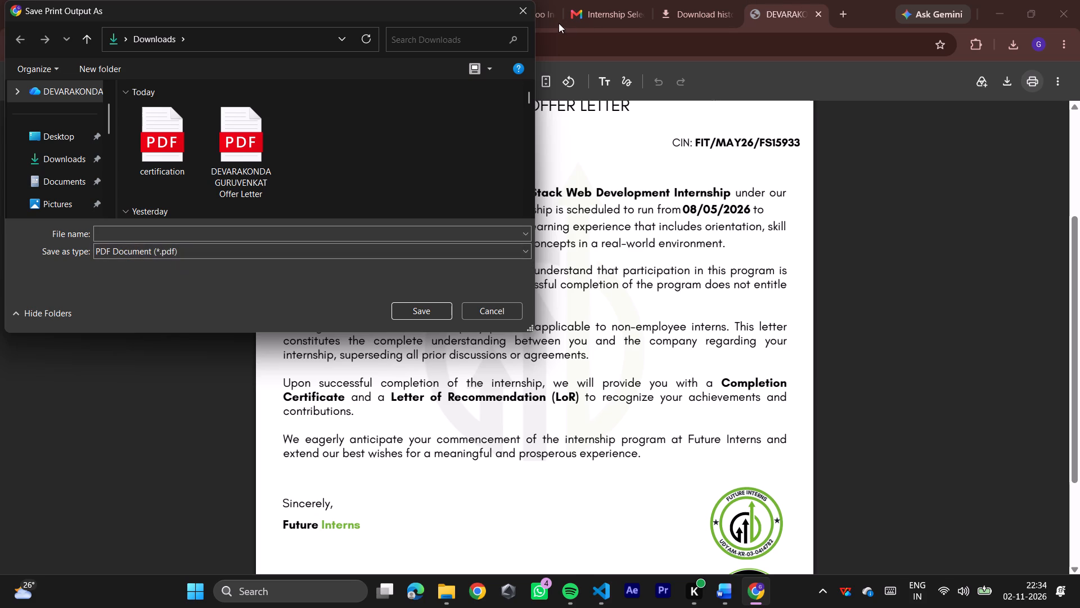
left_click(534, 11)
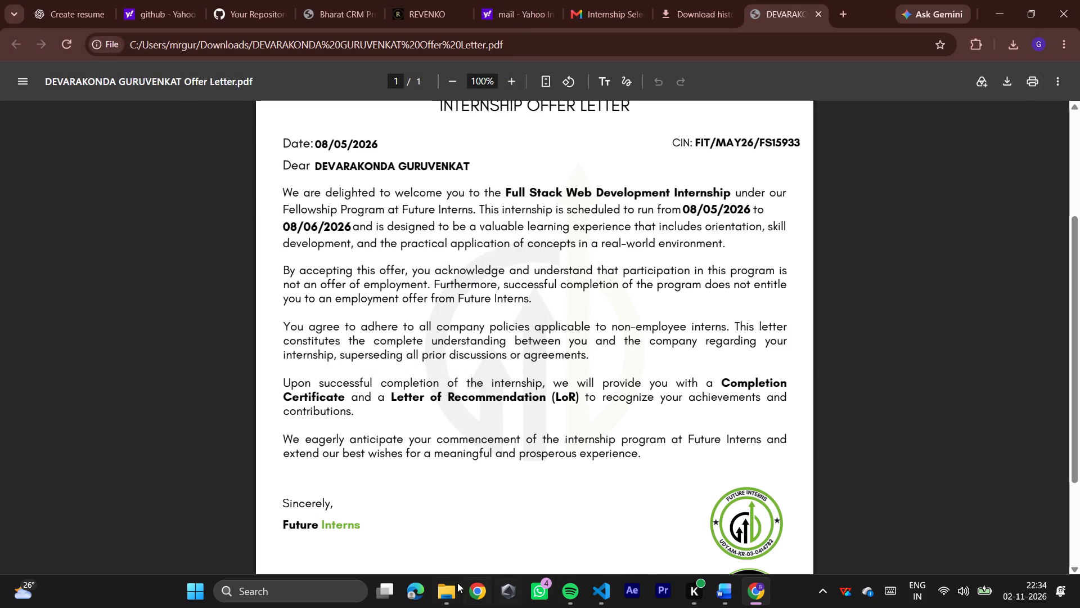
Switch to File Explorer and examine the certification PDF's properties and the apps available to open it.
left_click(456, 583)
double_click(526, 219)
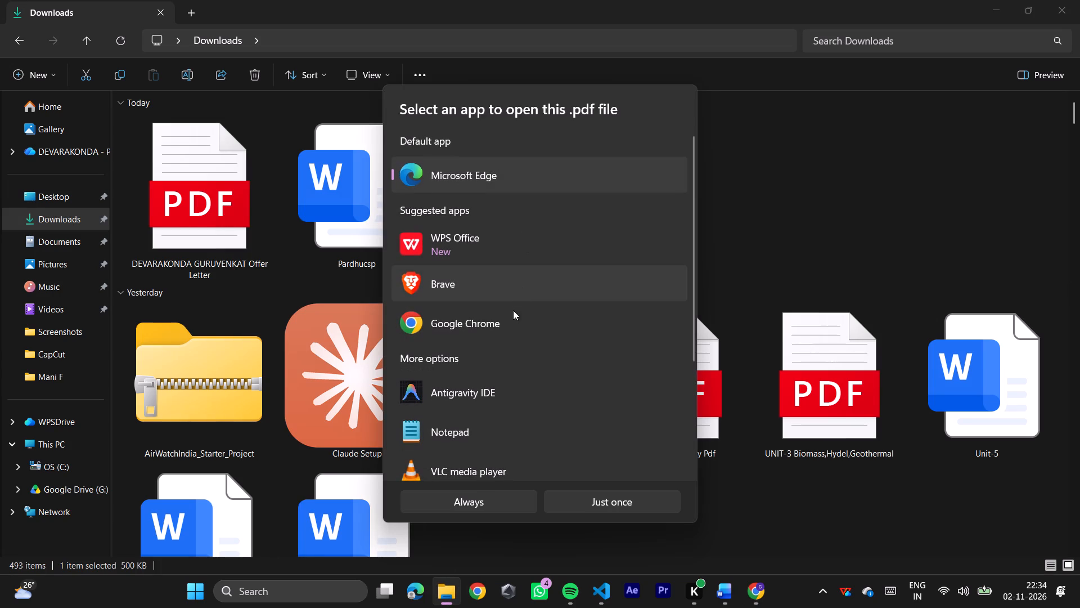
left_click(739, 234)
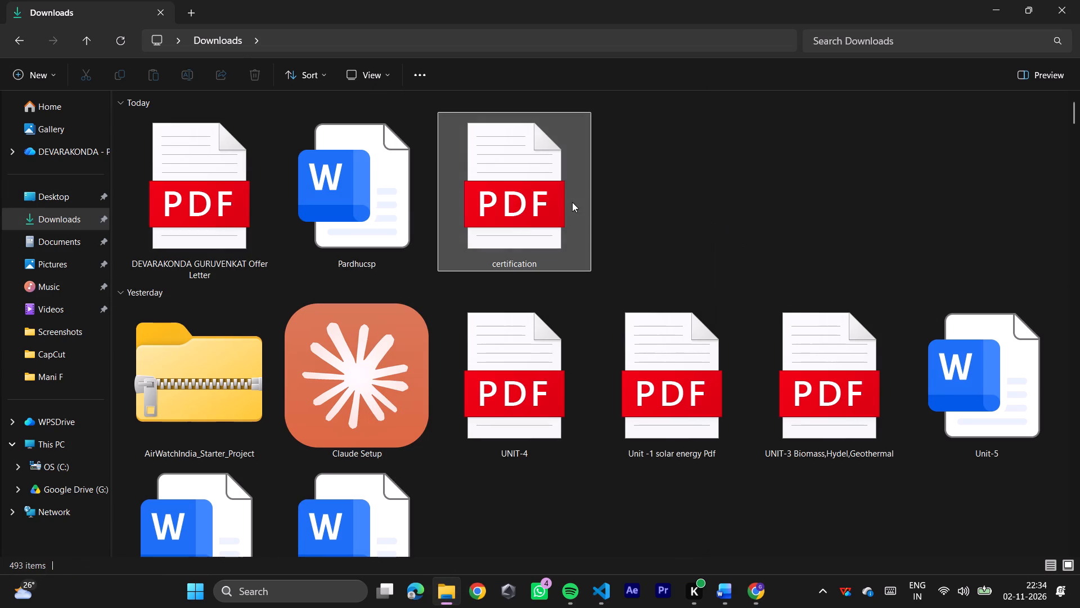
right_click(572, 202)
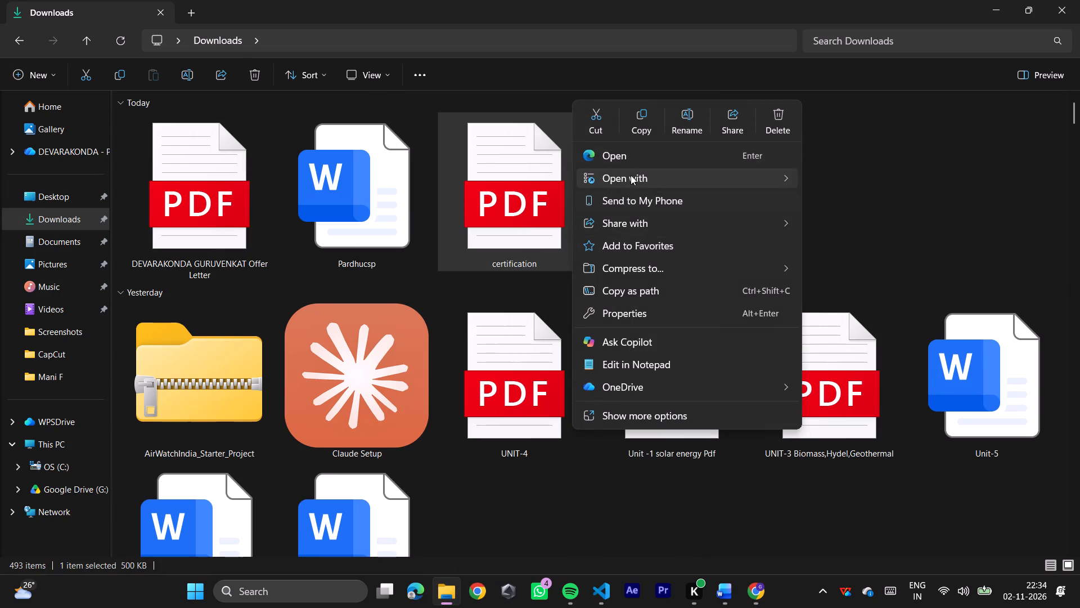
left_click(636, 315)
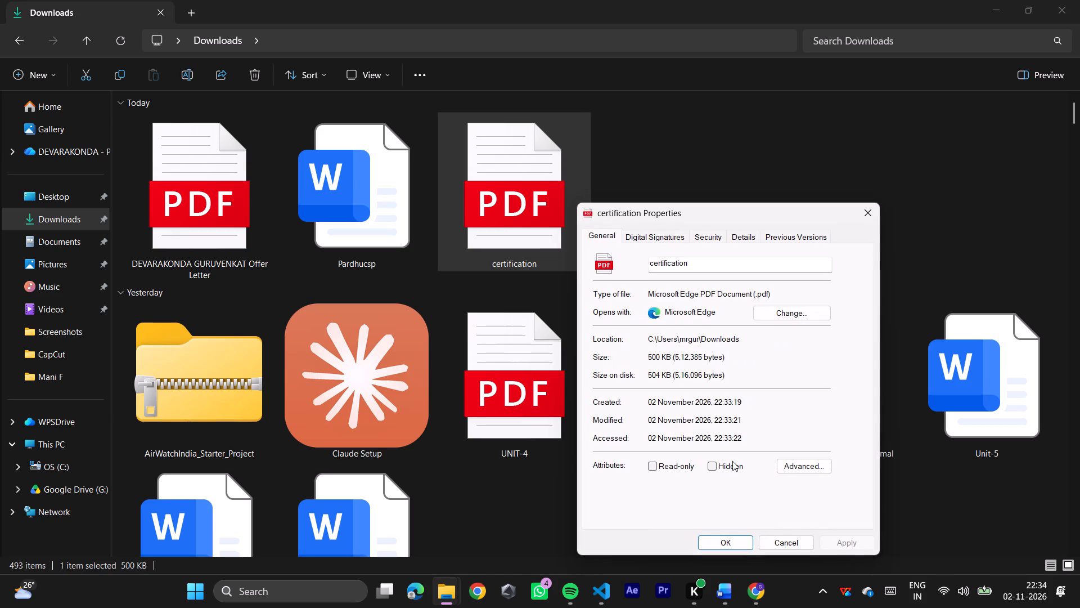
left_click(767, 310)
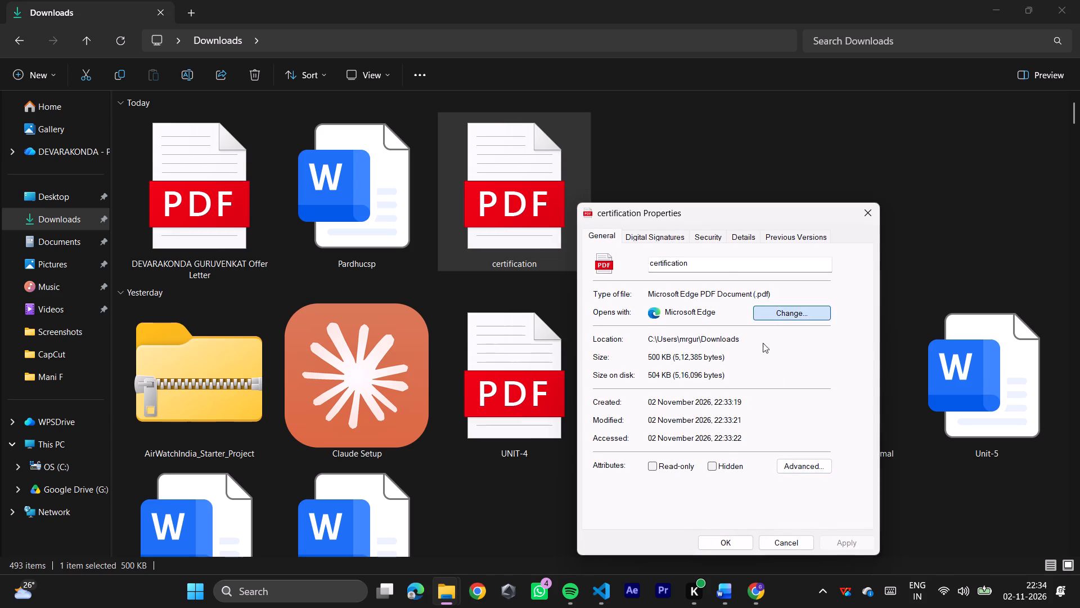
left_click(831, 213)
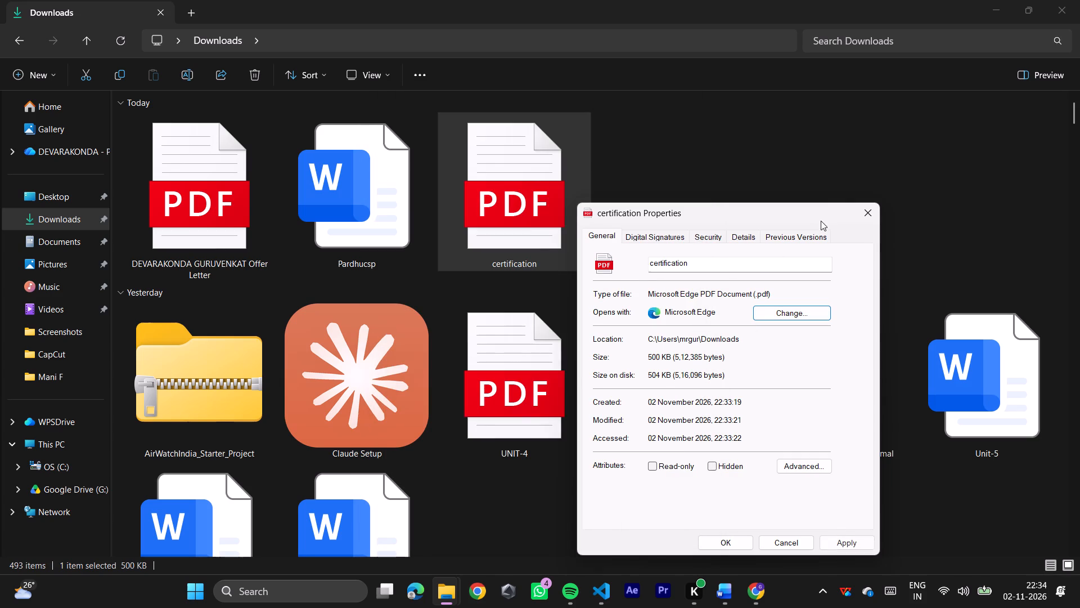
left_click(850, 208)
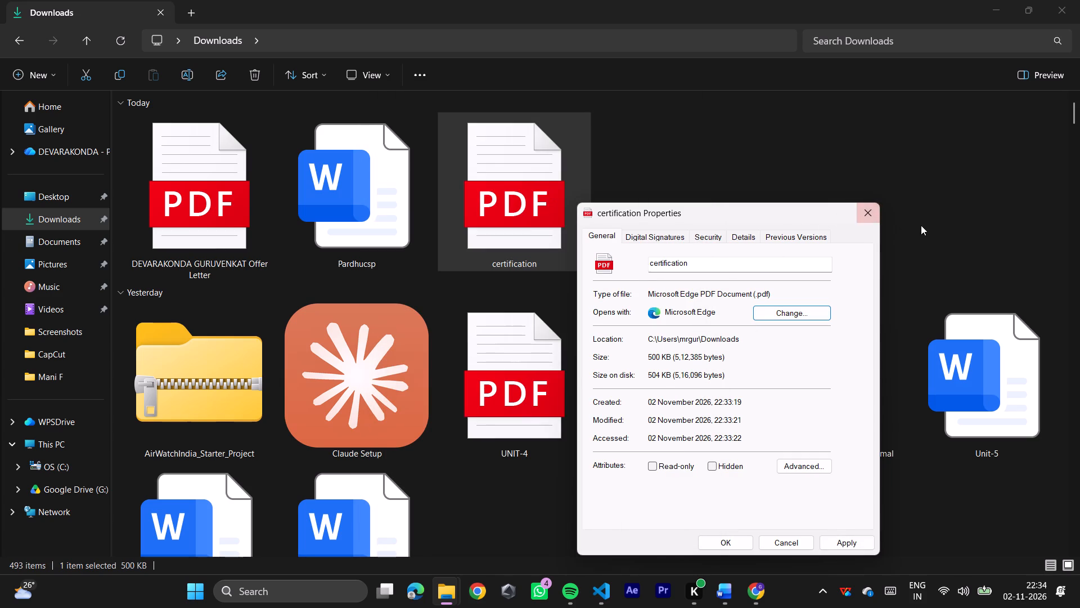
left_click(863, 211)
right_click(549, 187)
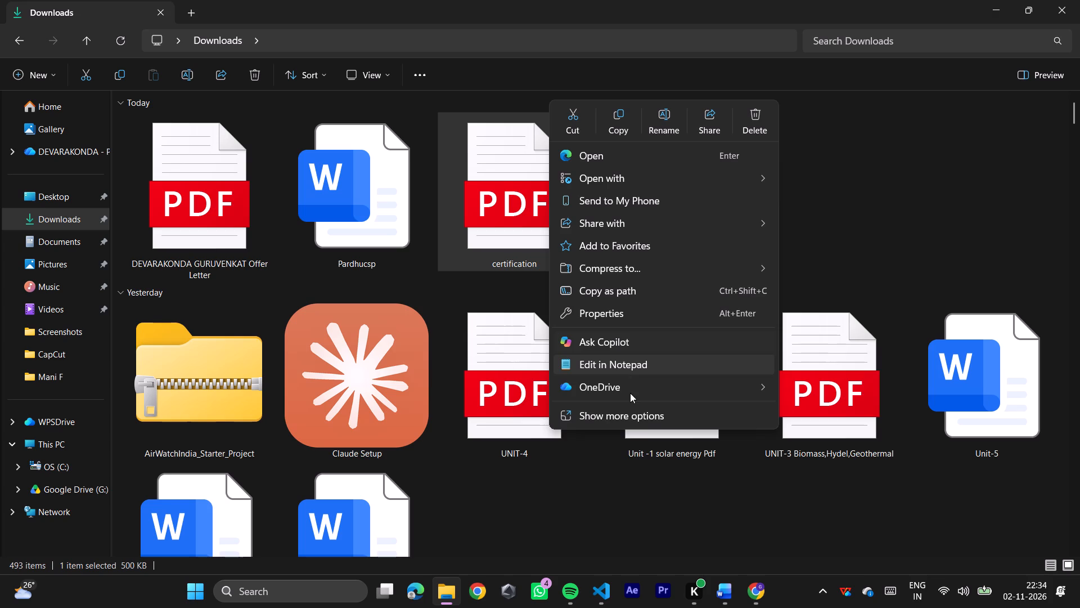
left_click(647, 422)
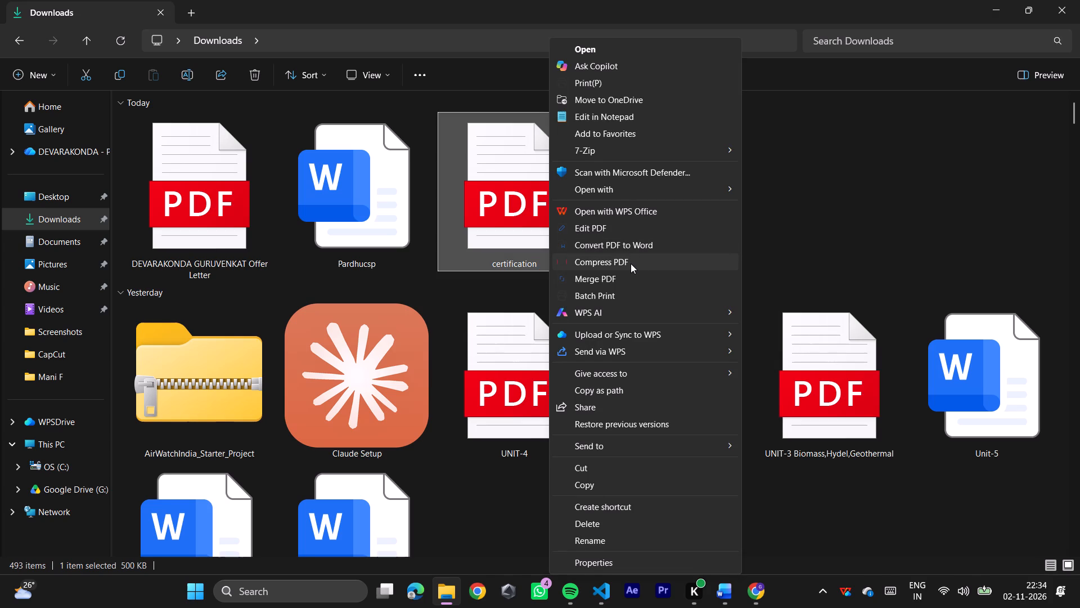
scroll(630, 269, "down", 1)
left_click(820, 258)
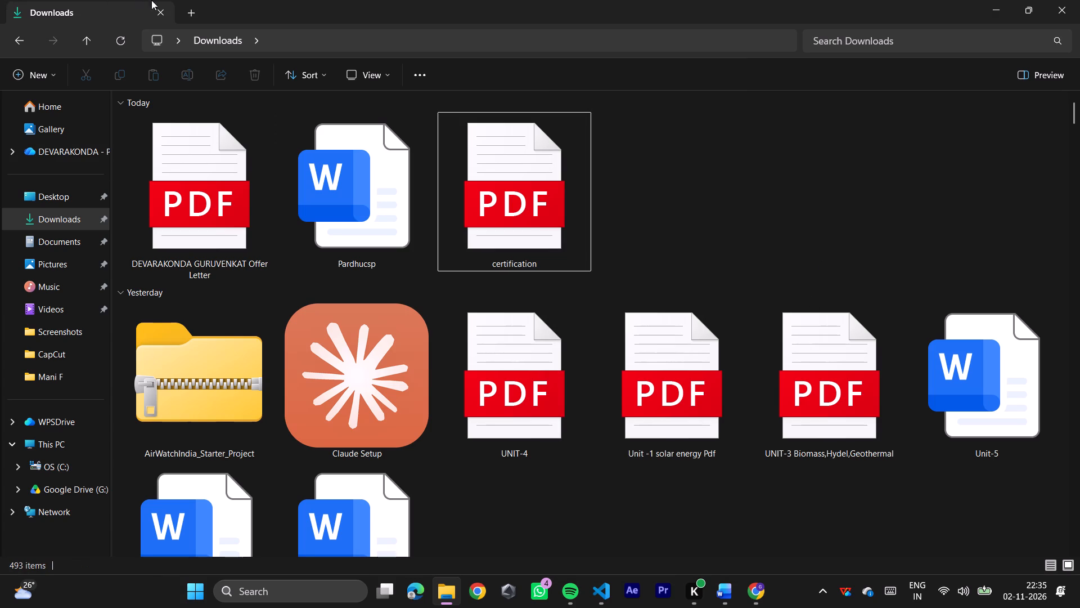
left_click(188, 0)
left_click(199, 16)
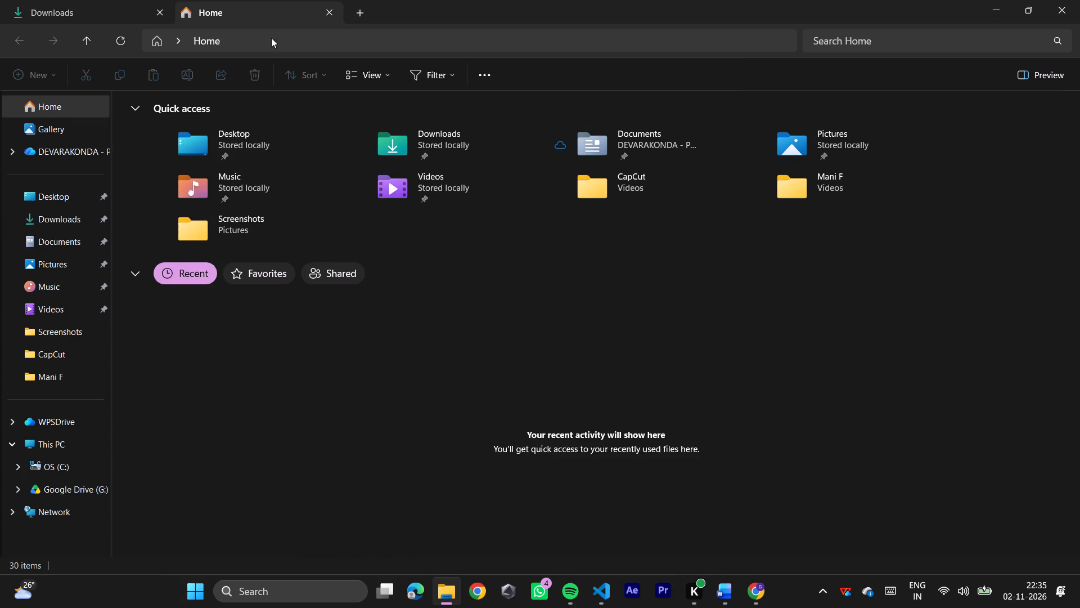
Switch to Google Chrome and search the web for "pdf to jpg" in a new tab.
left_click(762, 599)
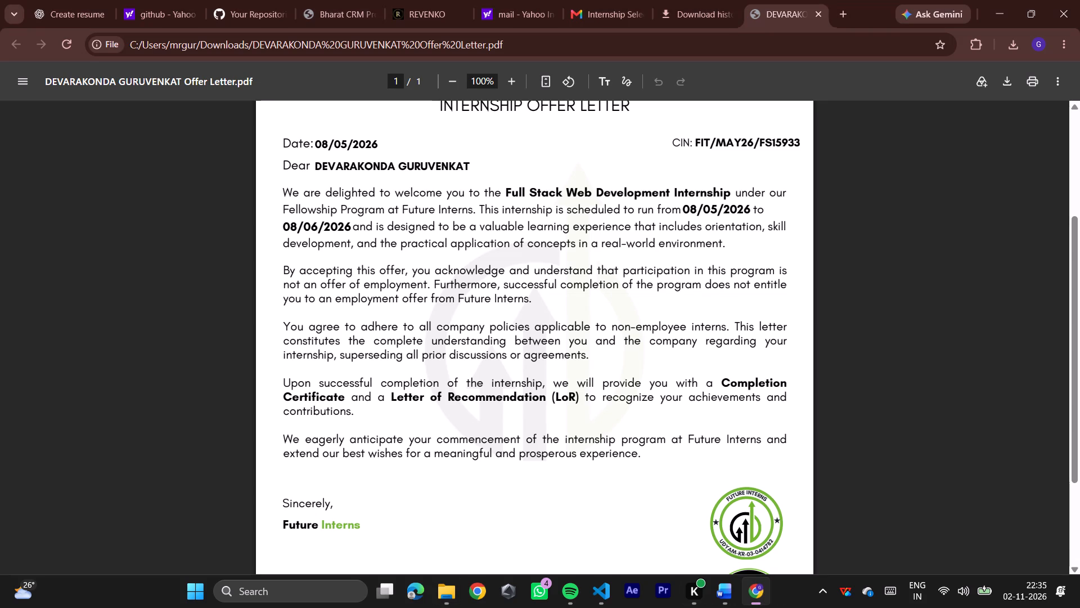
left_click(838, 12)
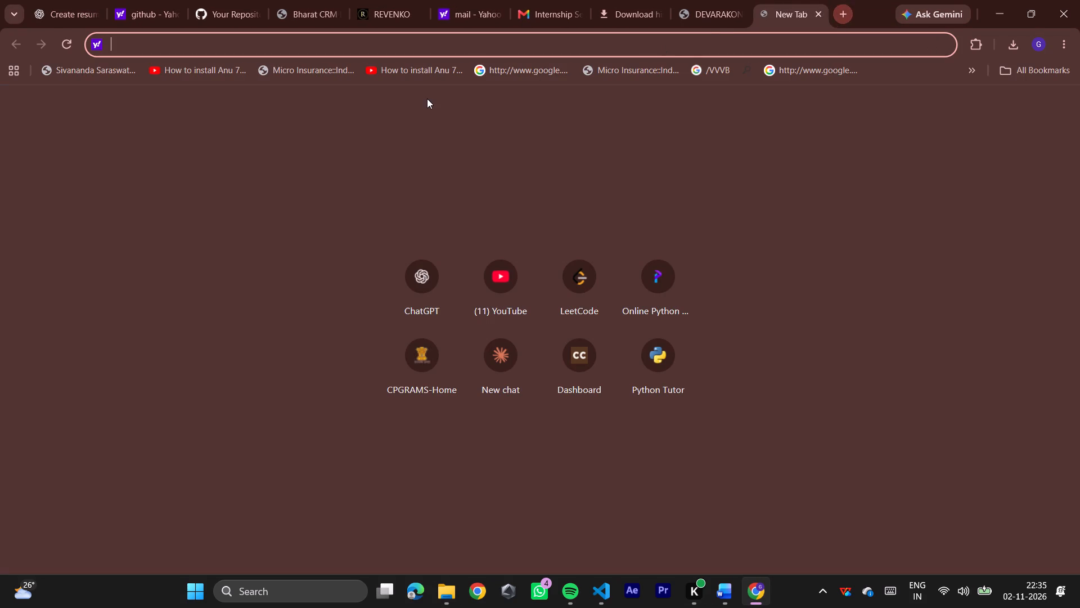
type("pdf to jpg")
key("Return")
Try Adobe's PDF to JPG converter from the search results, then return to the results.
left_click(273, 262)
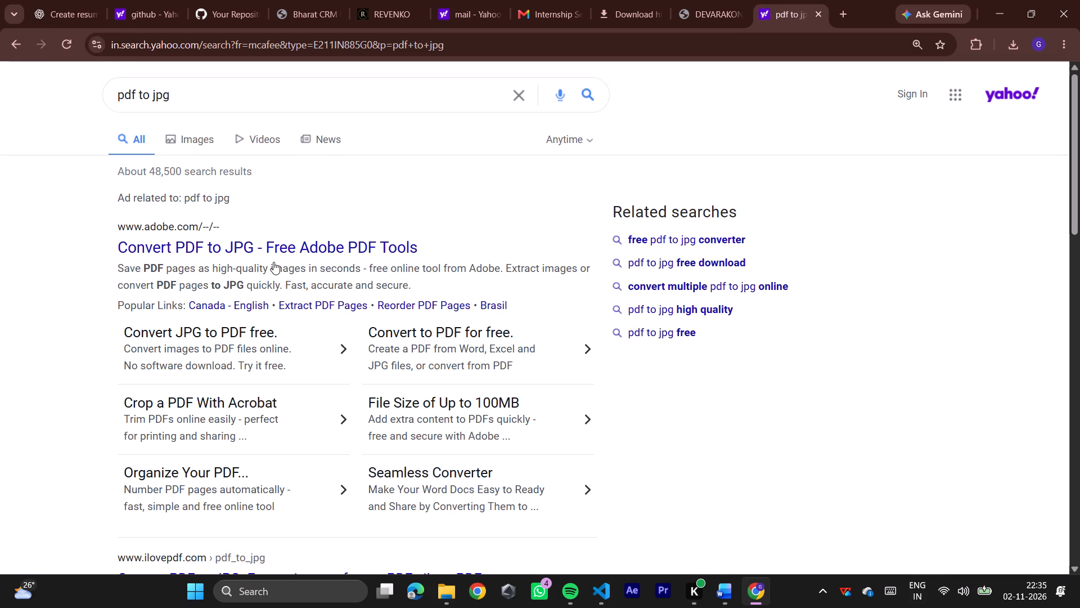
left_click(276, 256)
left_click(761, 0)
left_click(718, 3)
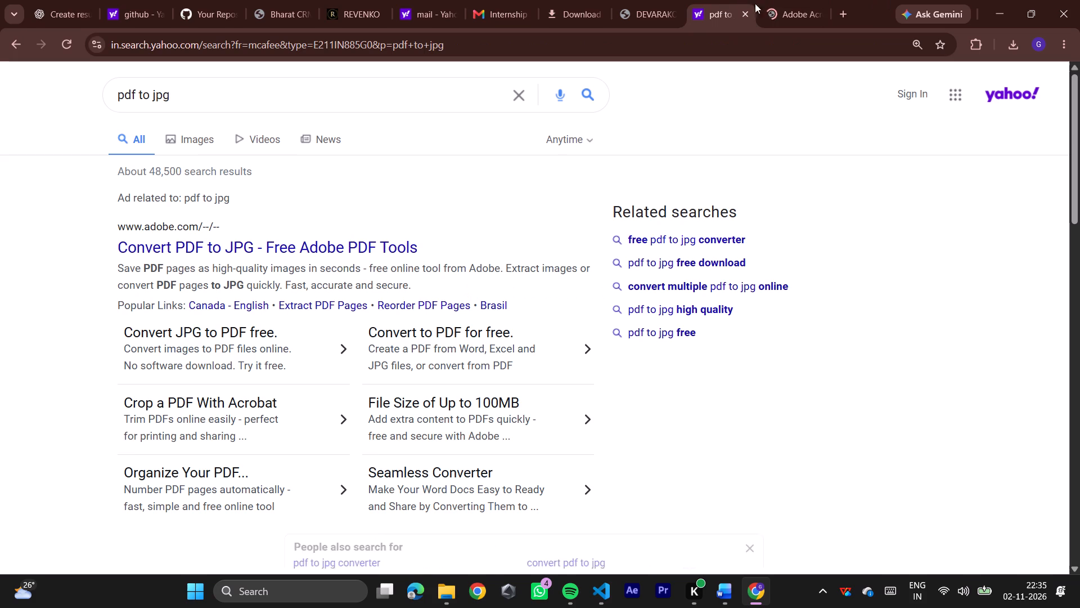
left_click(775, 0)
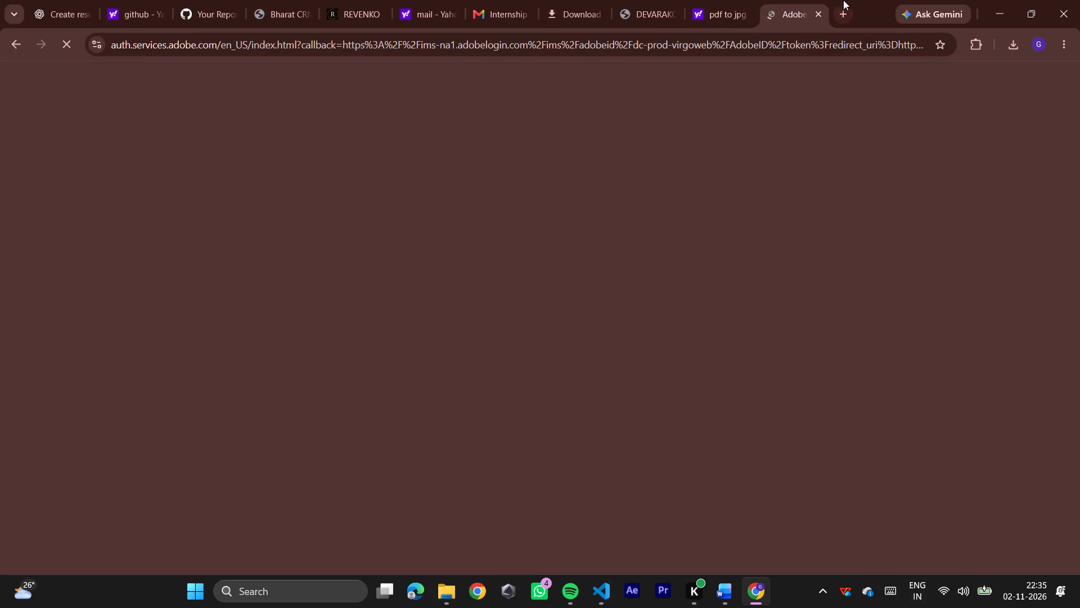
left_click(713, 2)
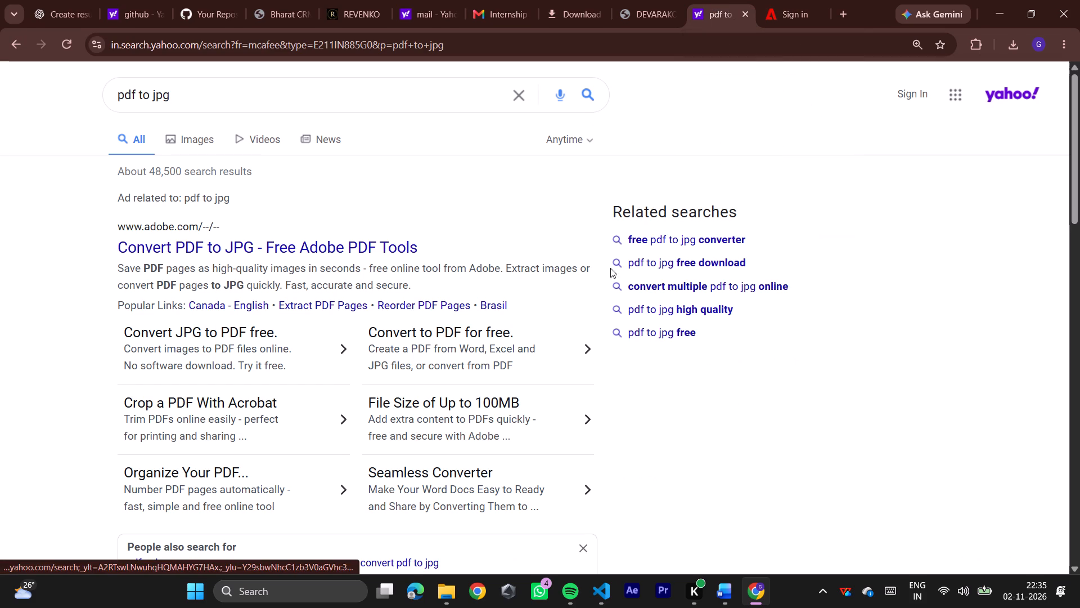
Open iLovePDF's PDF to JPG converter from the search results and load the certification PDF from Downloads.
scroll(211, 261, "down", 6)
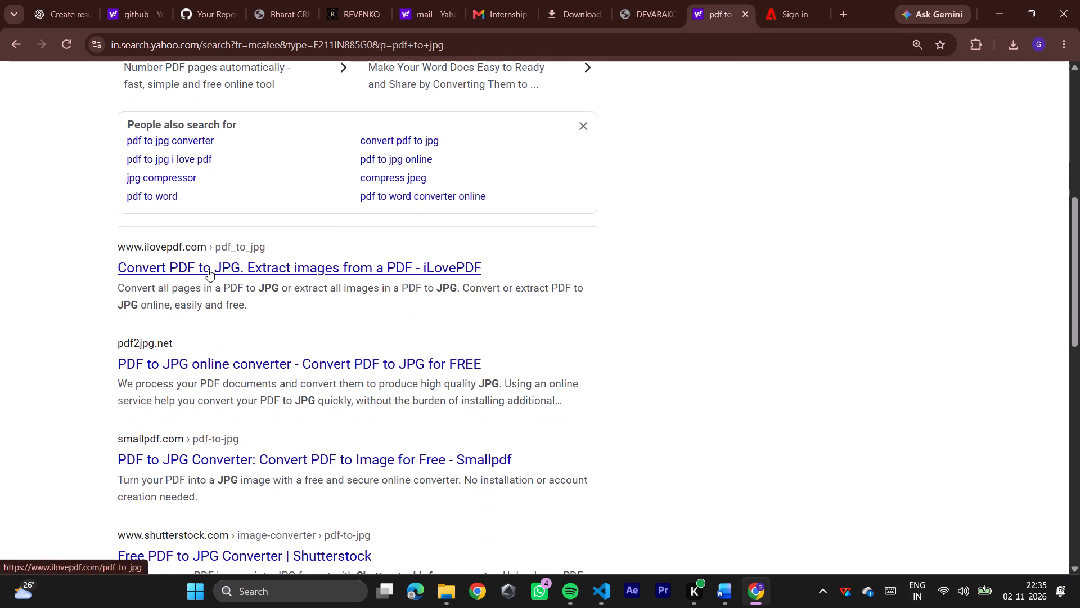
left_click(208, 269)
left_click(580, 231)
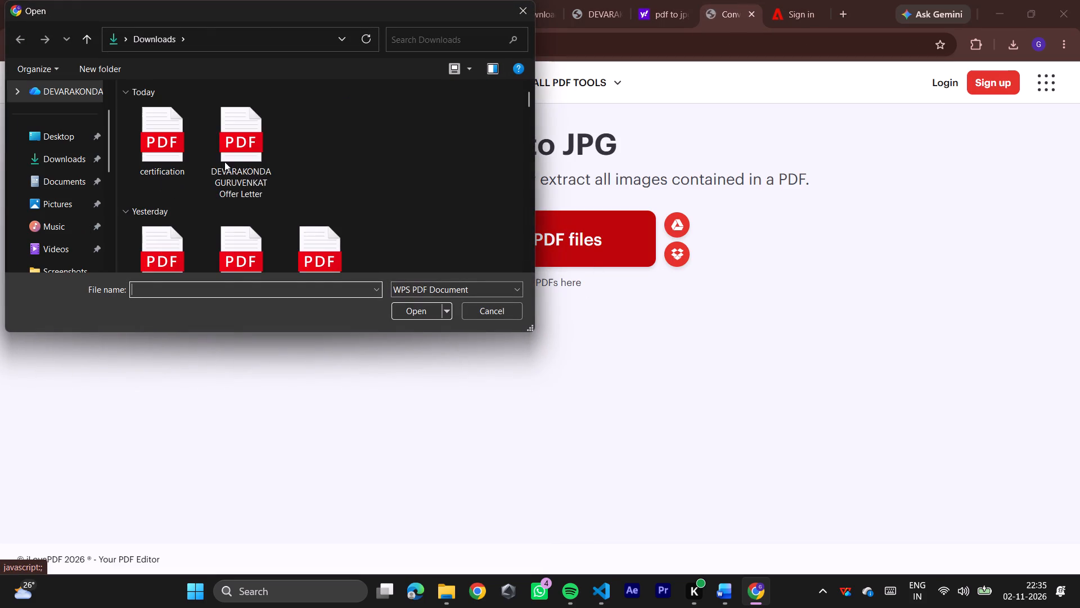
left_click(179, 149)
left_click(403, 299)
left_click(402, 303)
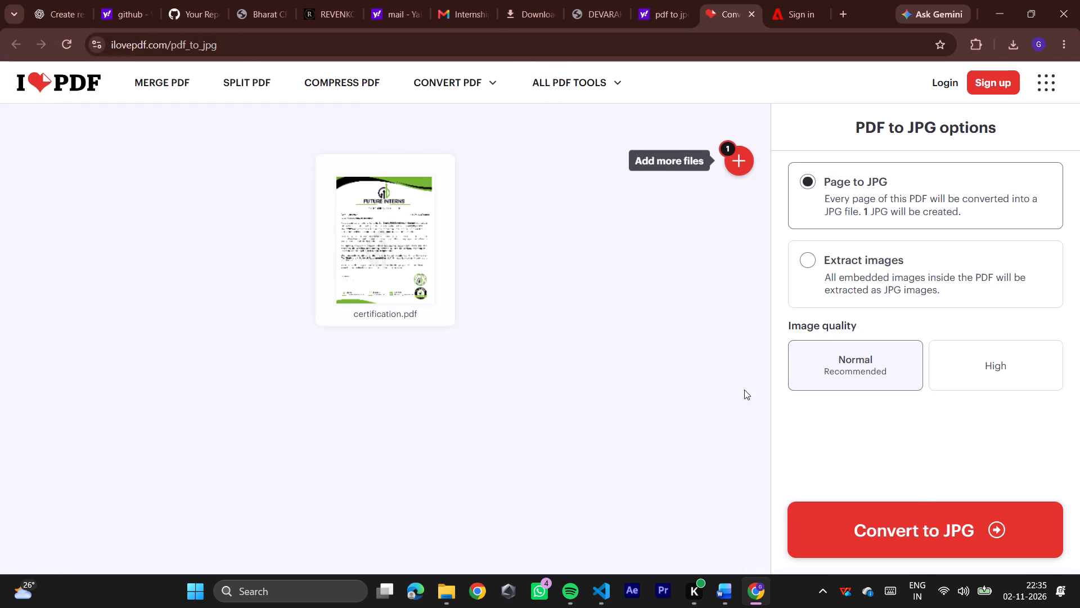
Convert the certification PDF with Page to JPG at normal image quality and download the resulting JPG.
left_click(910, 513)
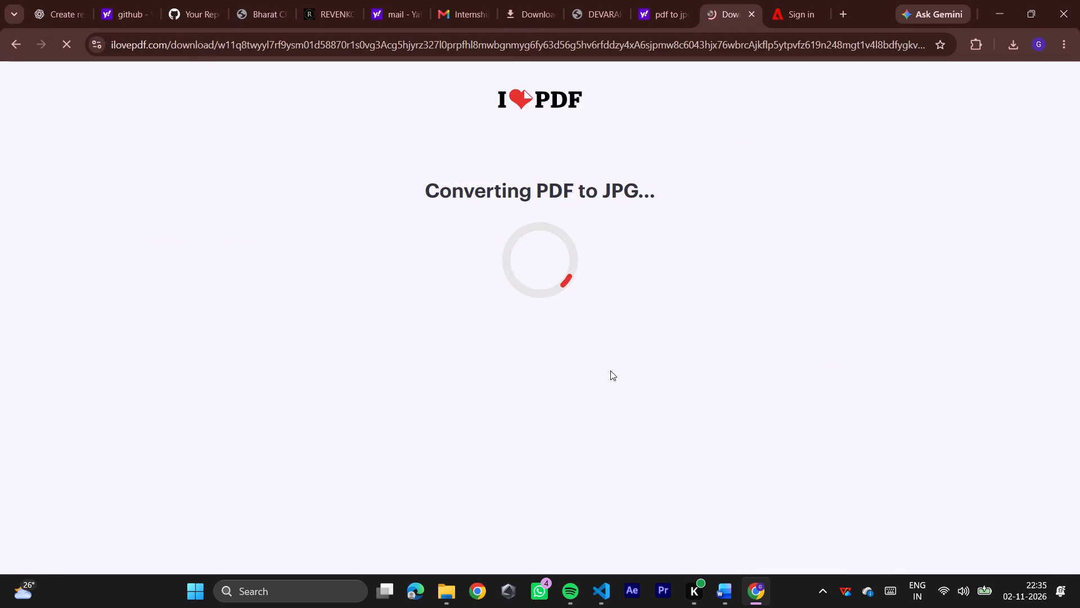
left_click(553, 212)
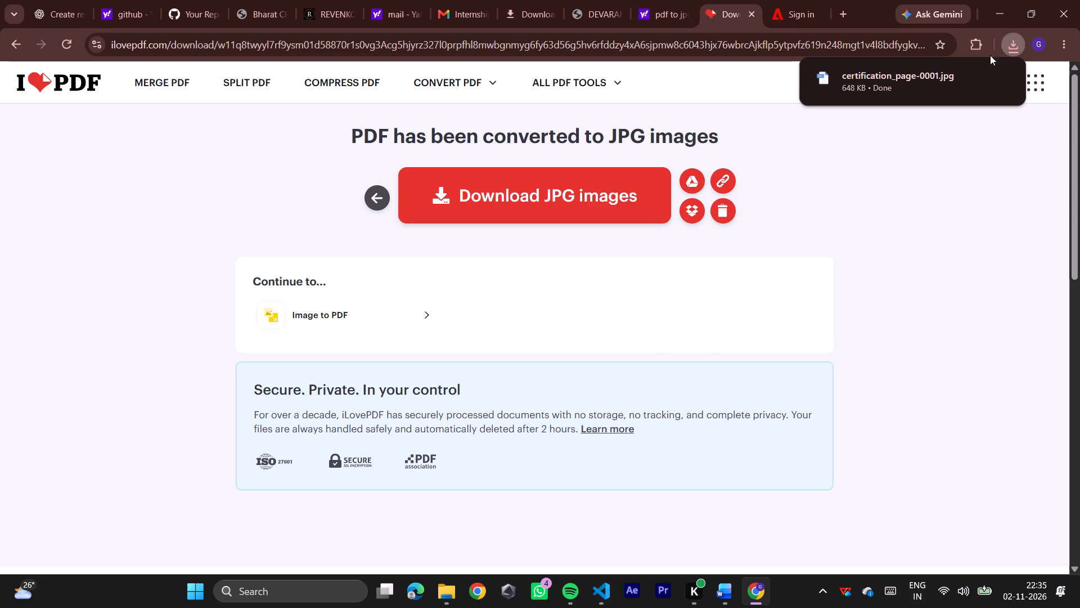
Try to open the downloaded certification_page-0001.jpg and bring up the recent downloads.
left_click(873, 84)
left_click(874, 84)
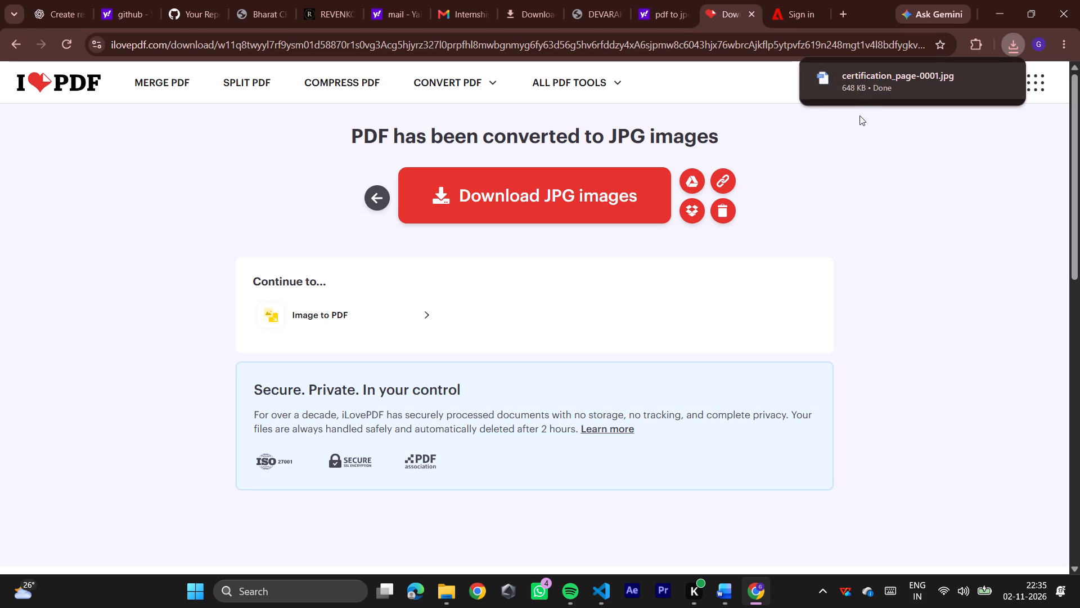
left_click(869, 160)
left_click(1018, 53)
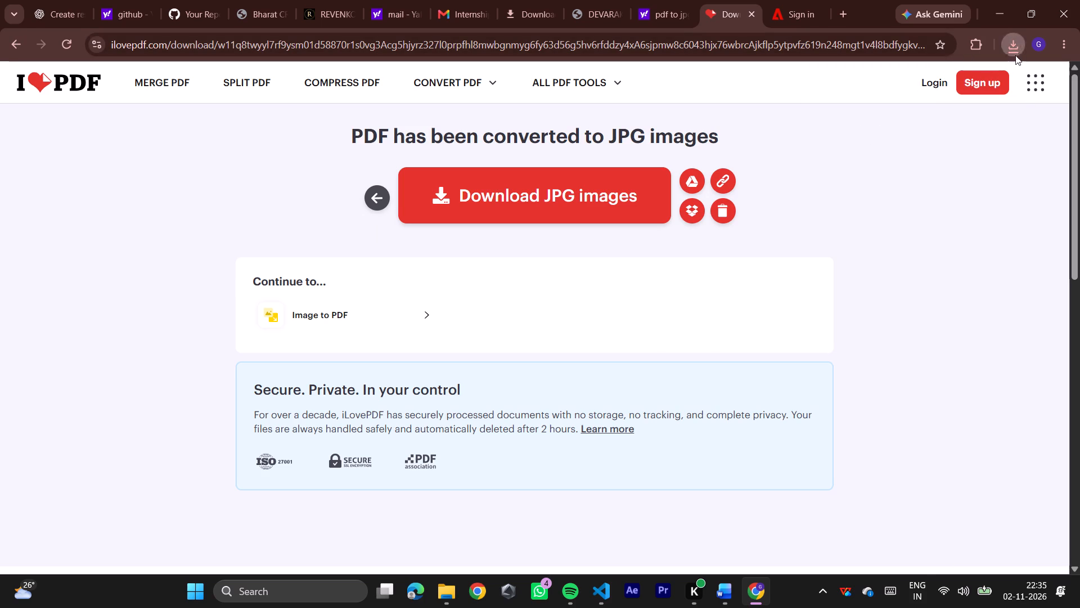
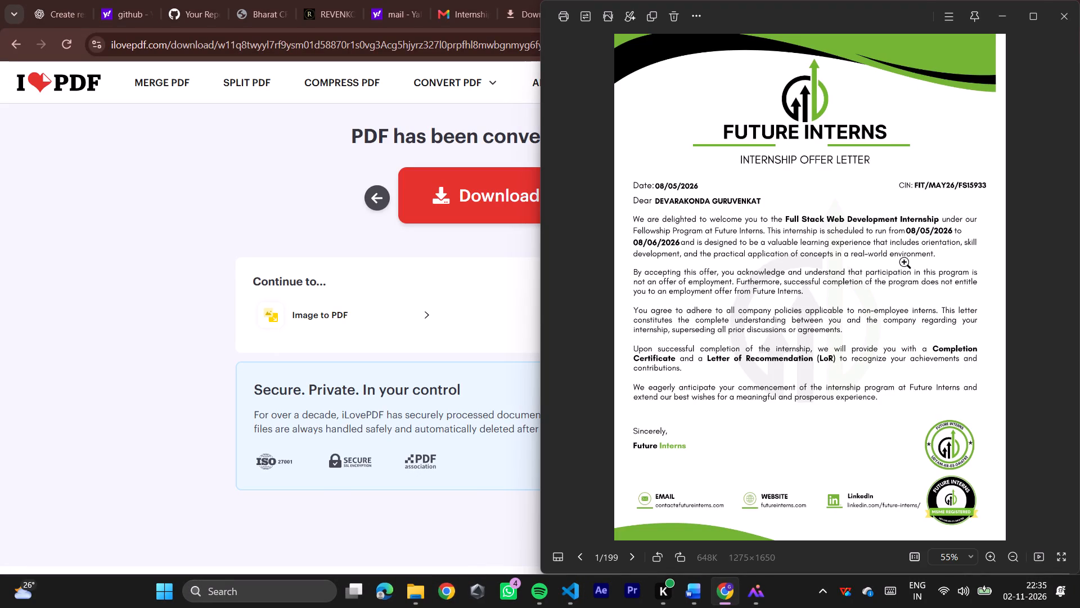
Close both preview windows of the converted offer letter image.
left_click(1054, 10)
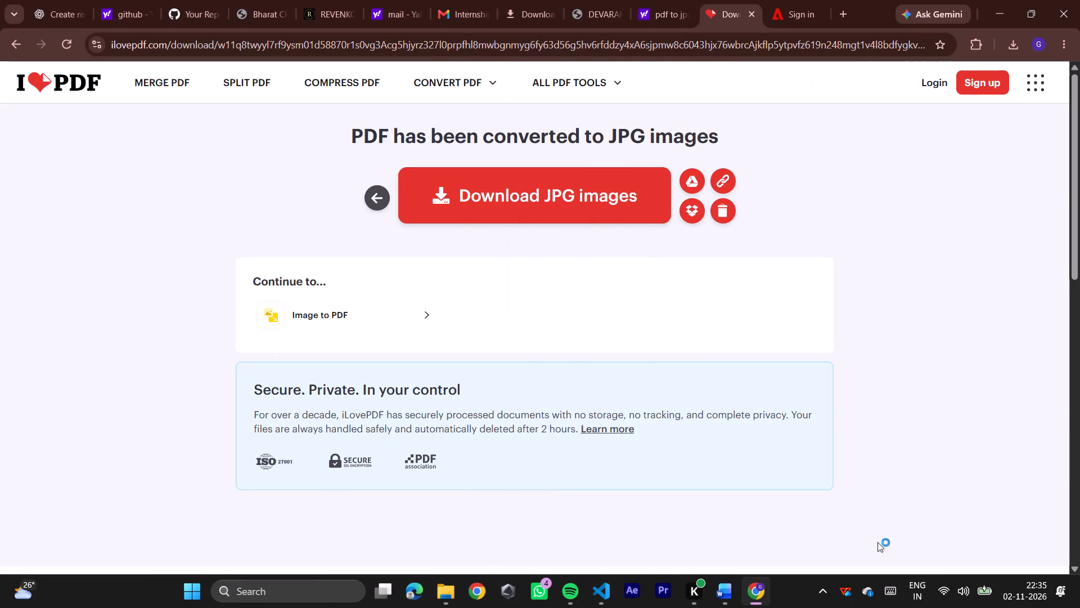
left_click(1063, 6)
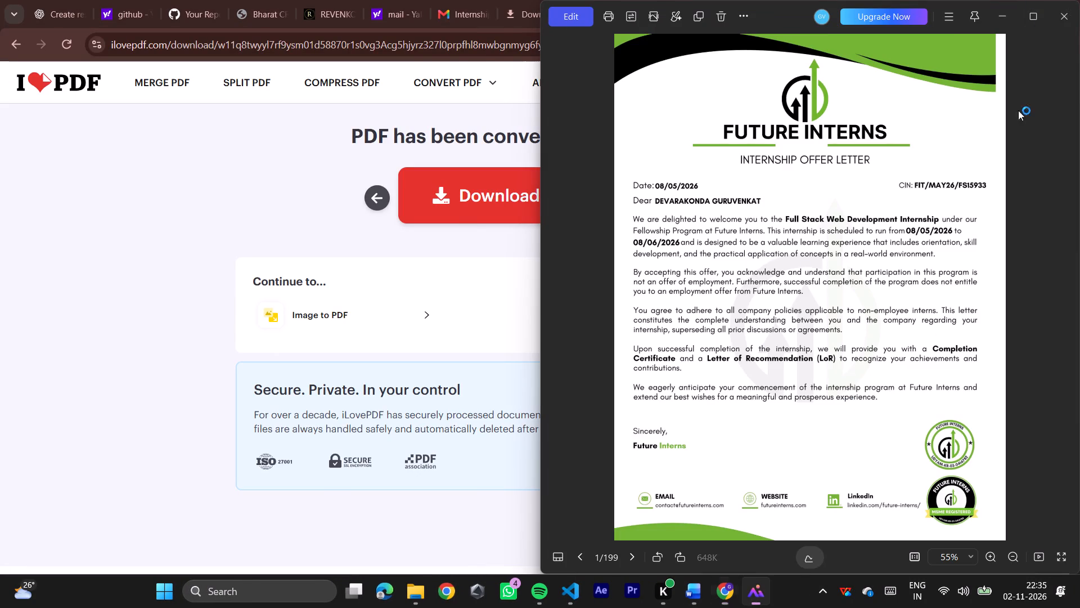
Switch to Word and change the picture under Internship Offer Letter to one from this device, browsing the Desktop folder for it.
left_click(728, 595)
right_click(781, 320)
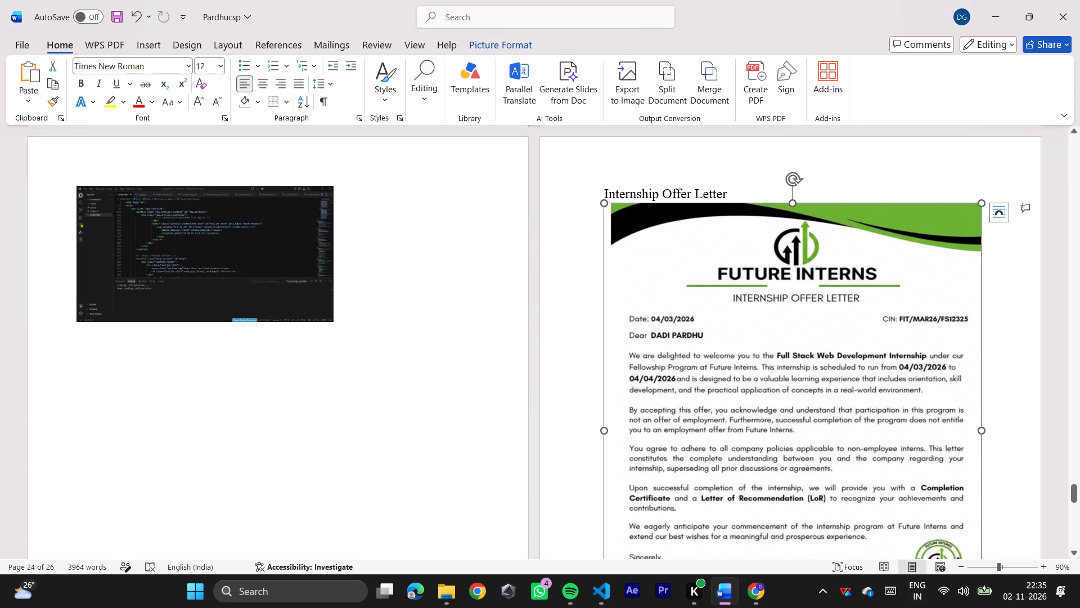
left_click(840, 348)
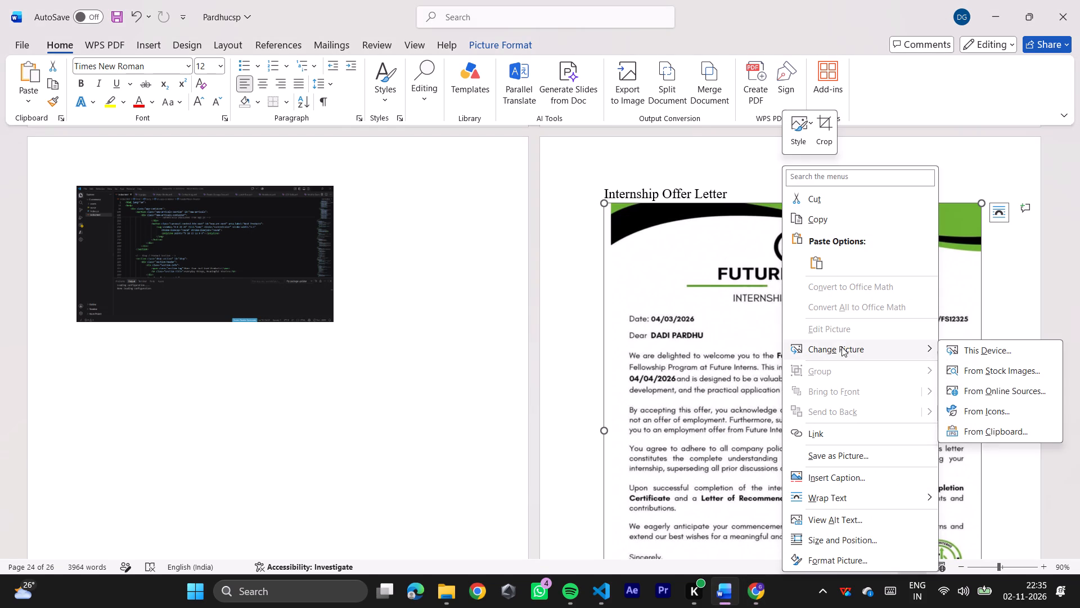
left_click(977, 351)
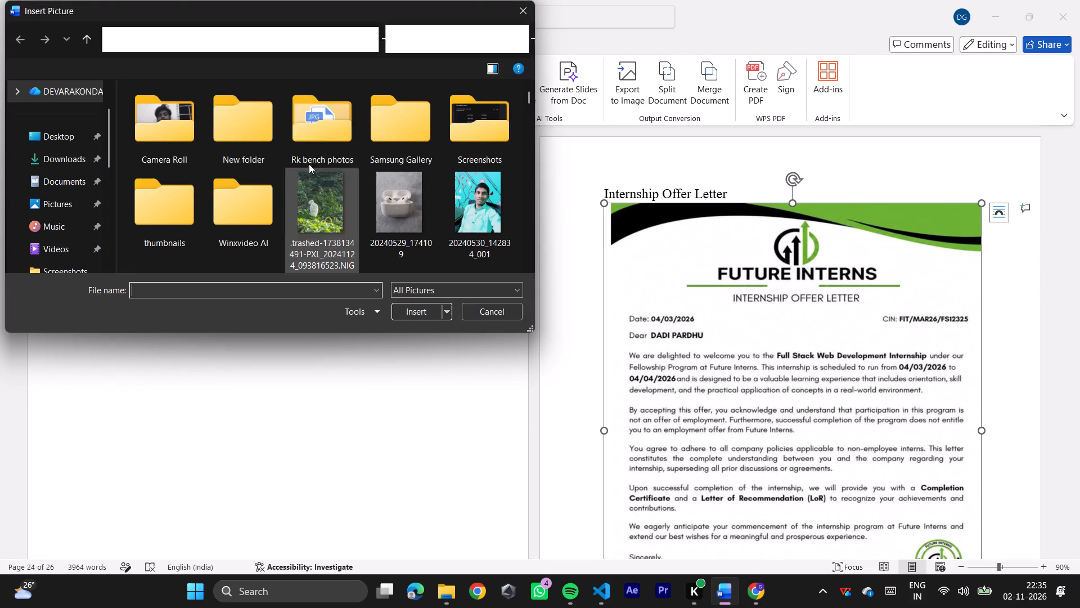
left_click(48, 143)
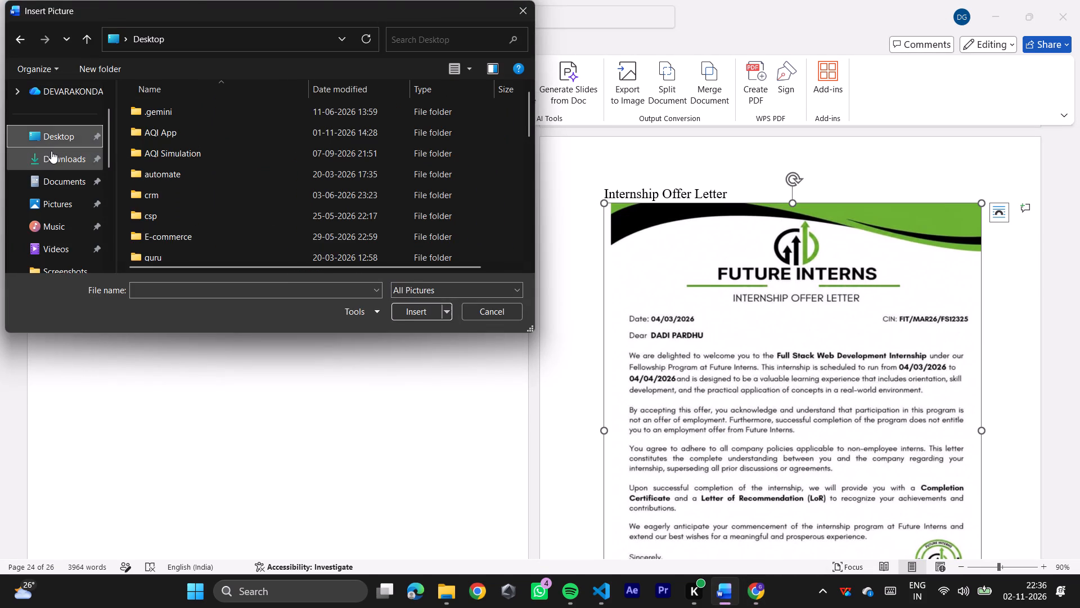
Replace the picture under Internship Offer Letter with the converted offer letter image from the Downloads folder.
left_click(51, 151)
left_click(157, 137)
left_click(409, 308)
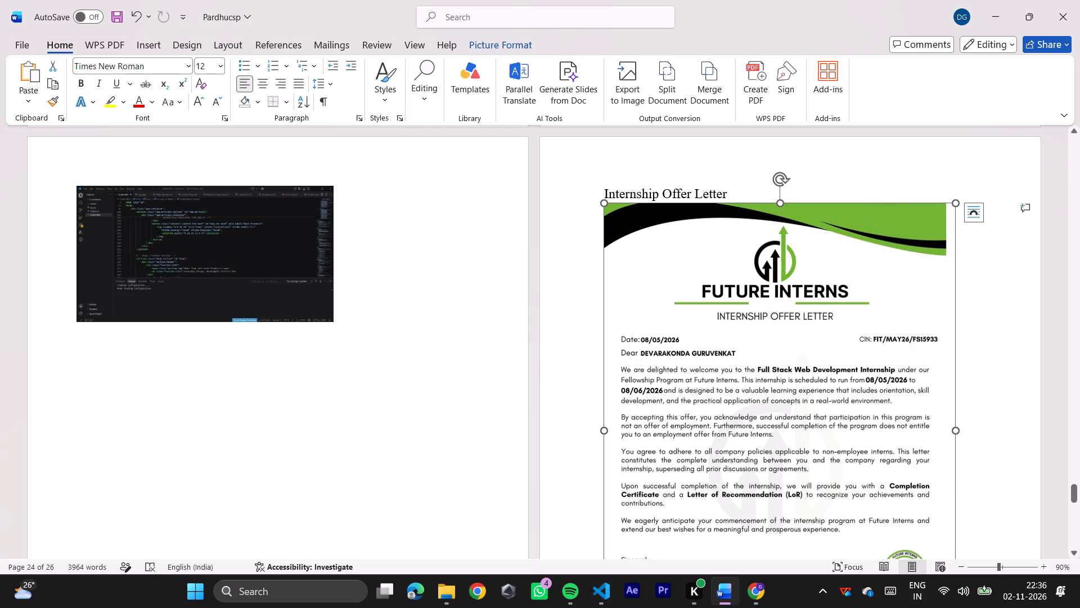
left_click(588, 305)
left_click(537, 303)
Examine the rest of the replaced offer letter and the Internship Certificate page that follows it.
scroll(467, 300, "down", 5)
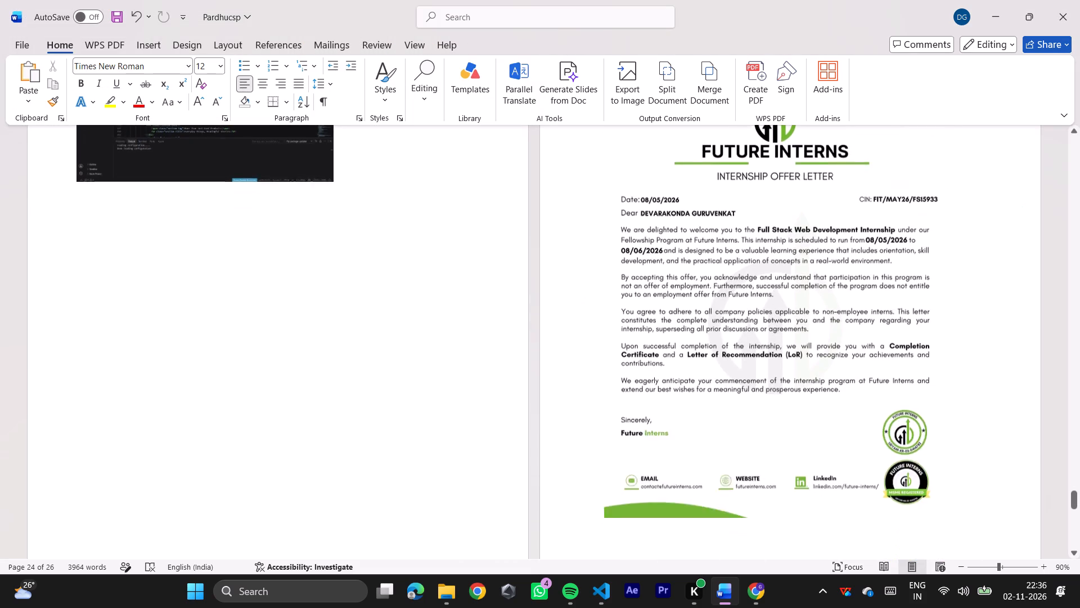
scroll(479, 297, "down", 14)
scroll(246, 368, "down", 6)
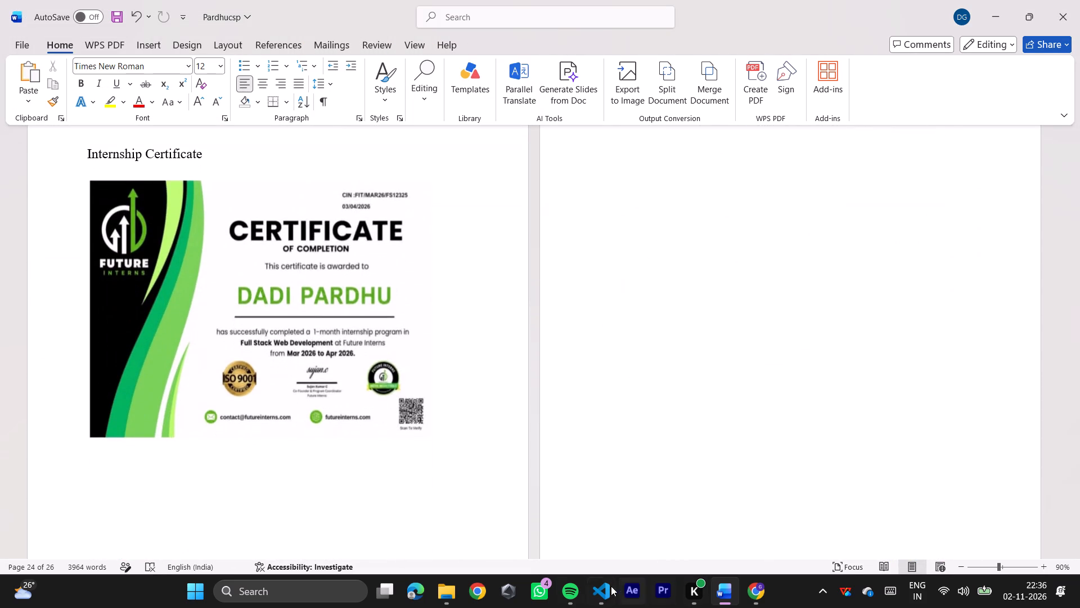
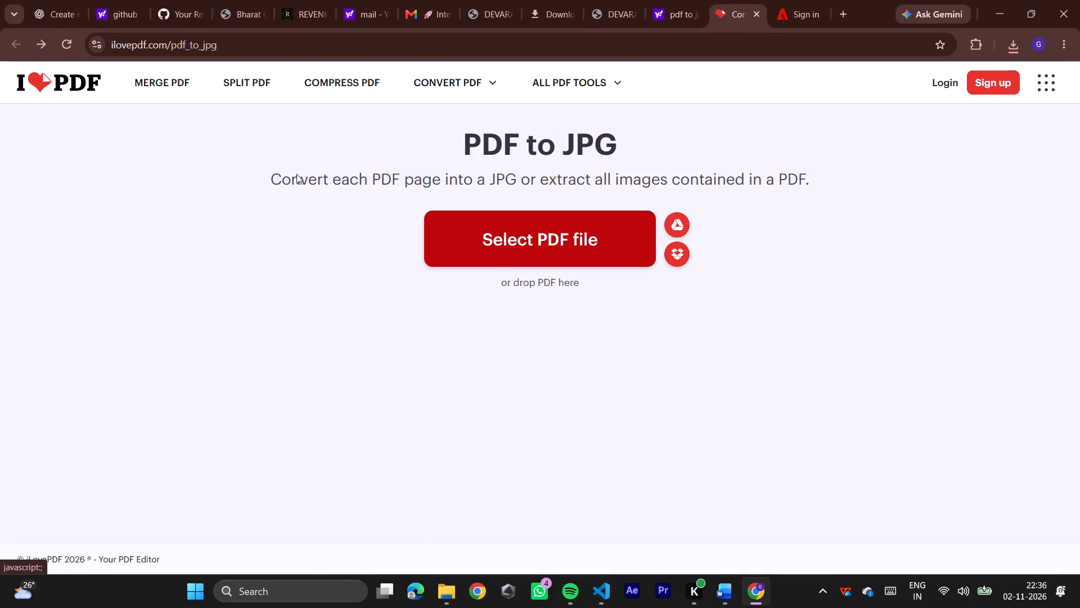
Convert the "Internship Certificate (2)" PDF from Downloads to JPG with the Page to JPG option and download the image.
left_click(182, 155)
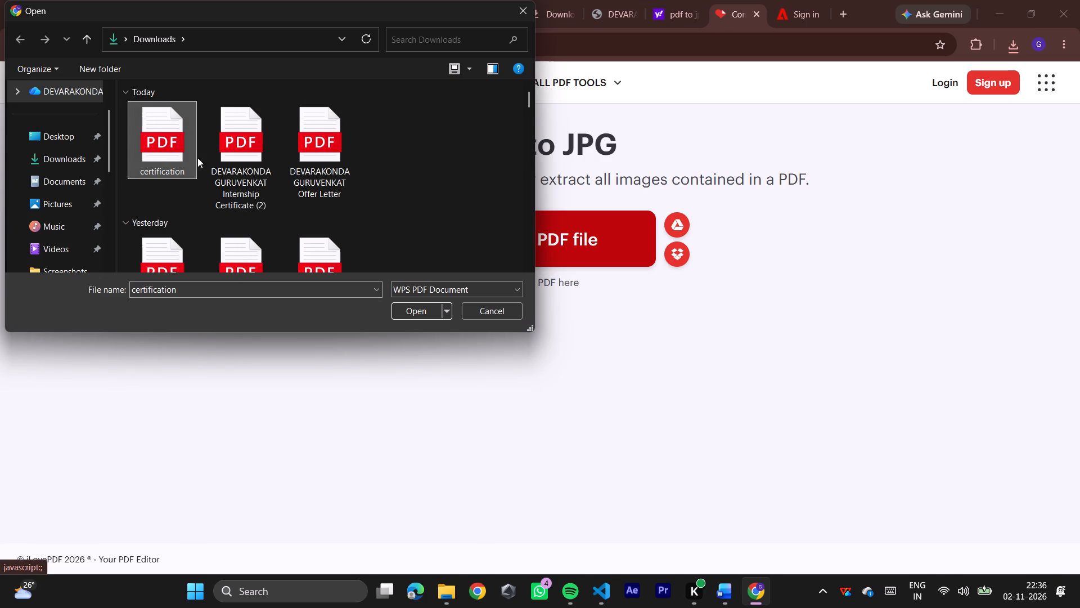
left_click(249, 172)
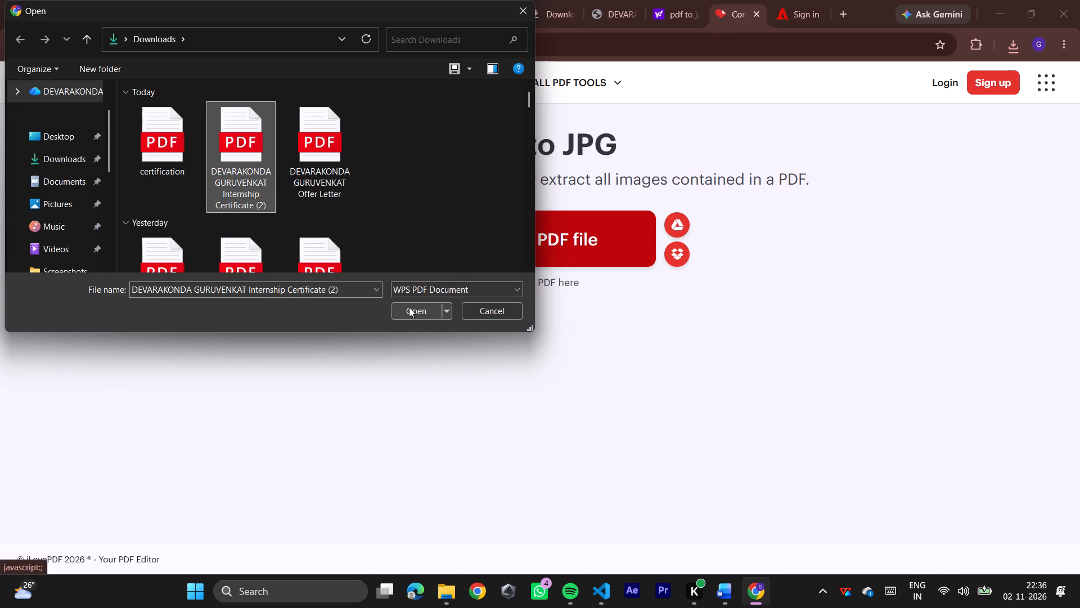
left_click(409, 307)
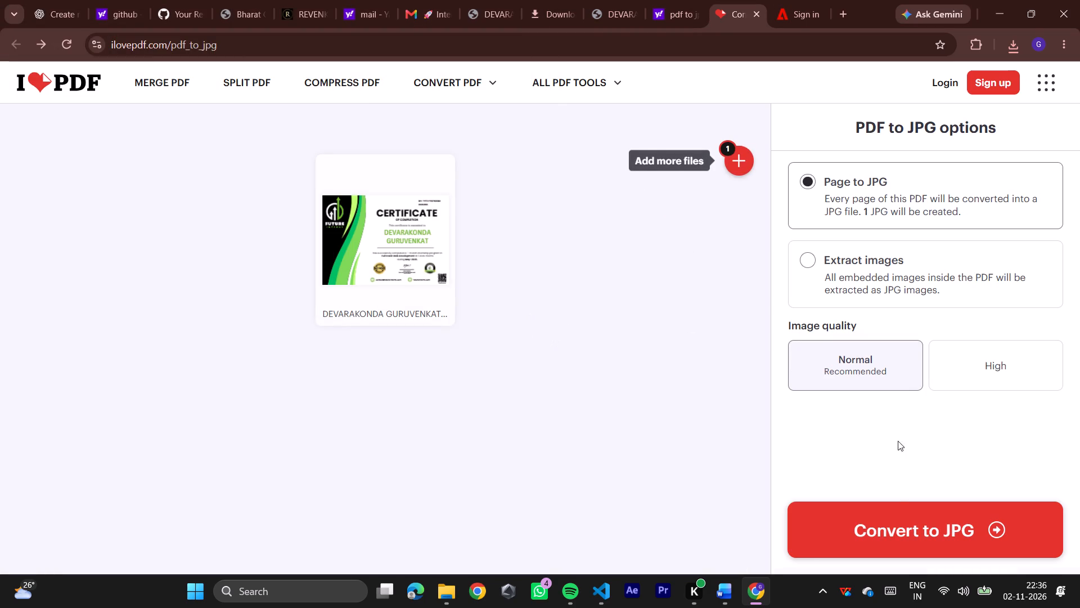
left_click(897, 505)
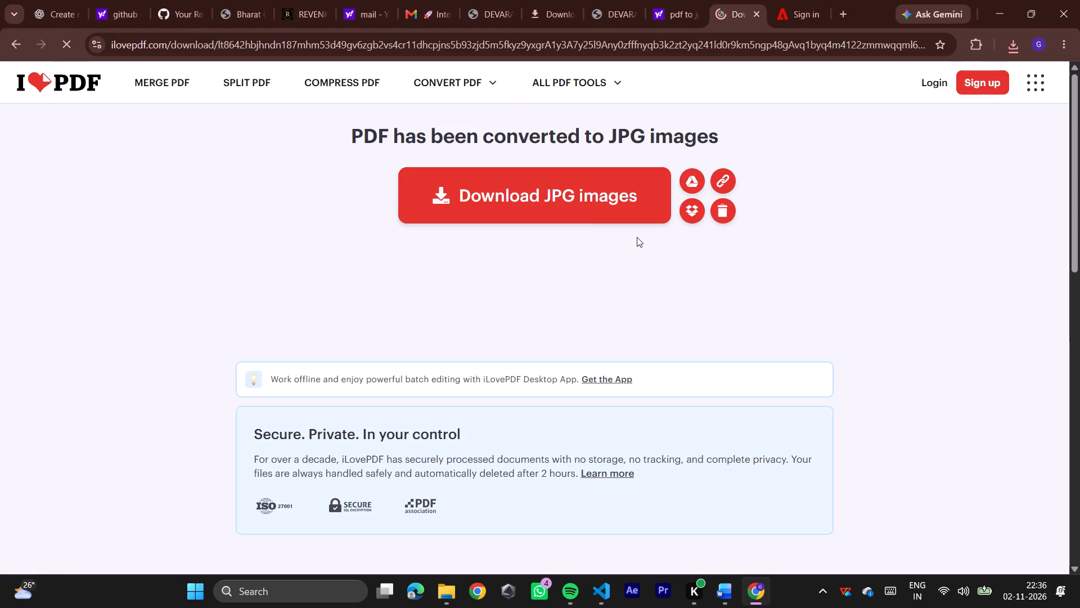
left_click(587, 209)
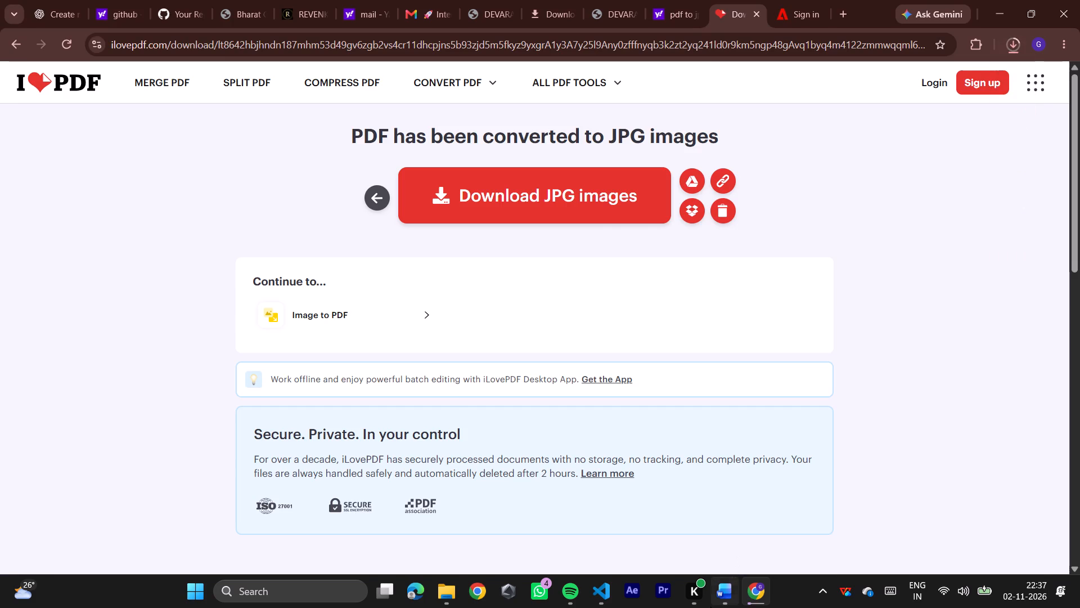
Switch to Word and replace the picture under Internship Certificate with the newly converted certificate JPG from the Downloads folder.
left_click(710, 607)
left_click(325, 404)
right_click(325, 403)
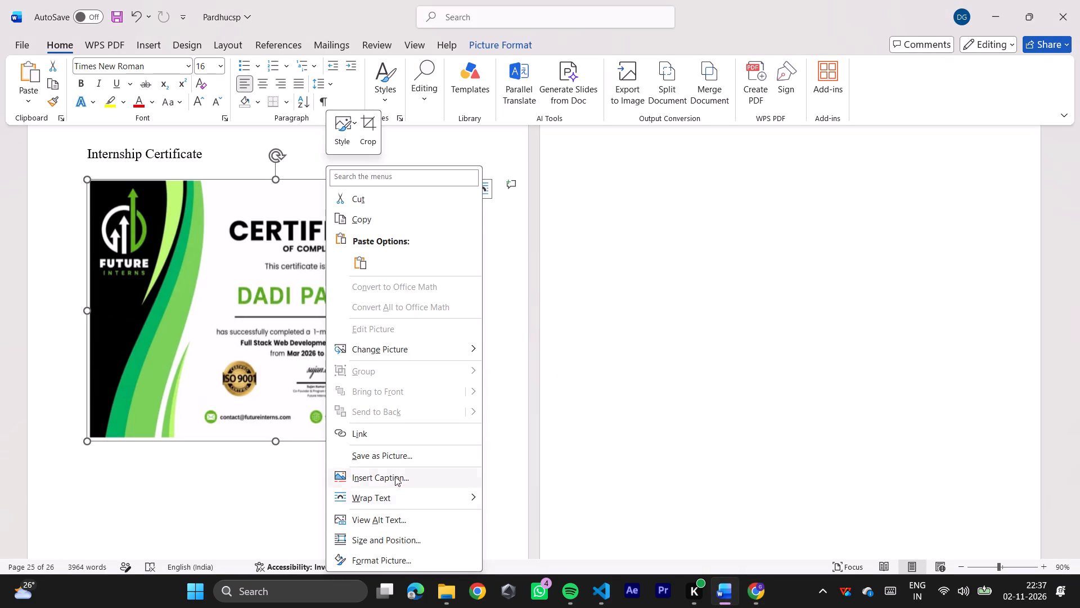
left_click(377, 357)
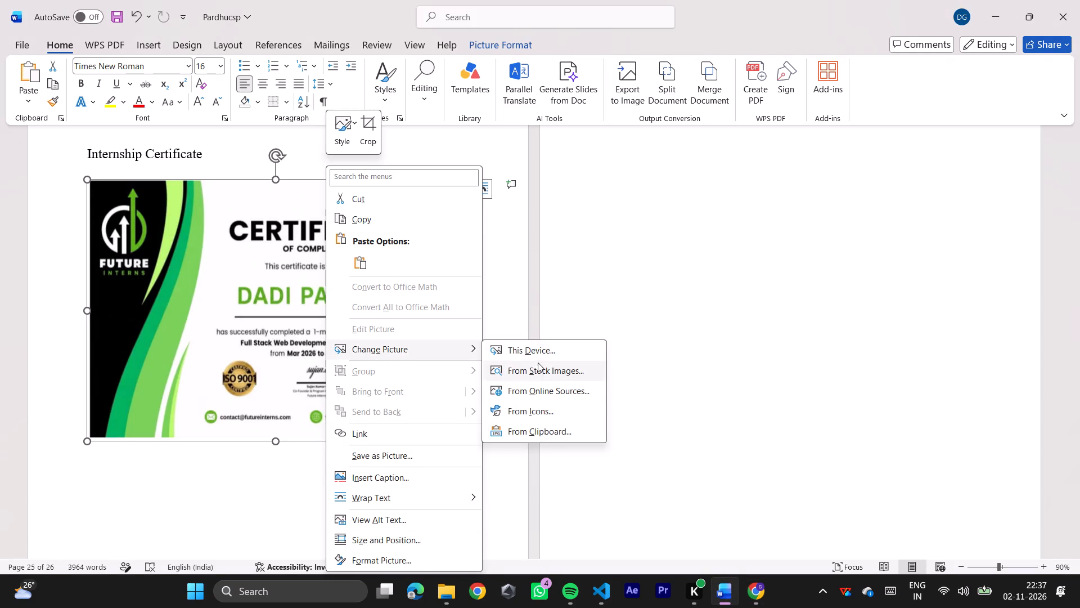
left_click(534, 348)
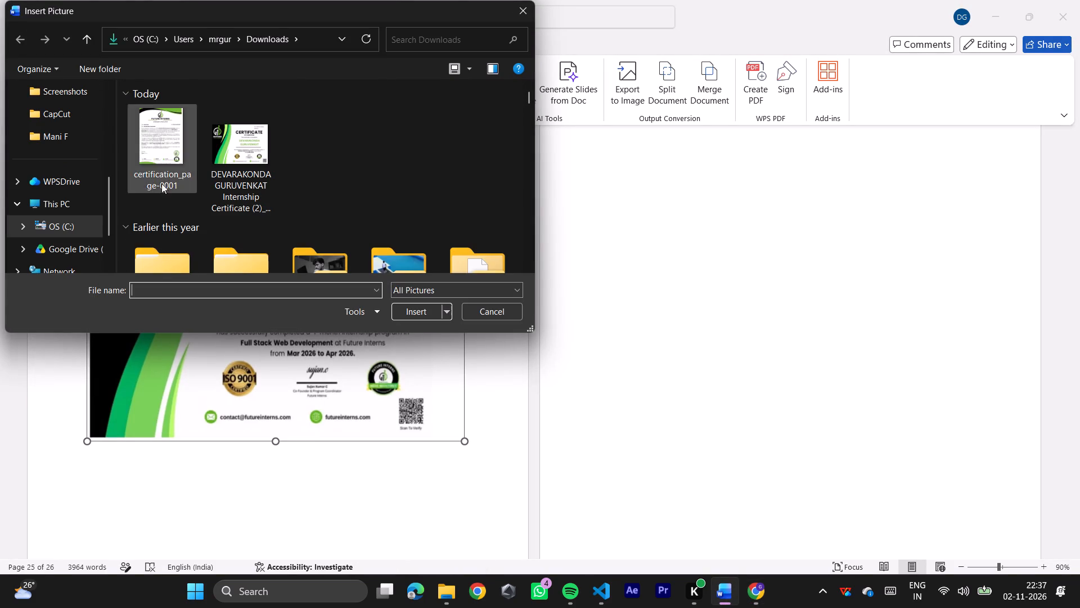
left_click(256, 166)
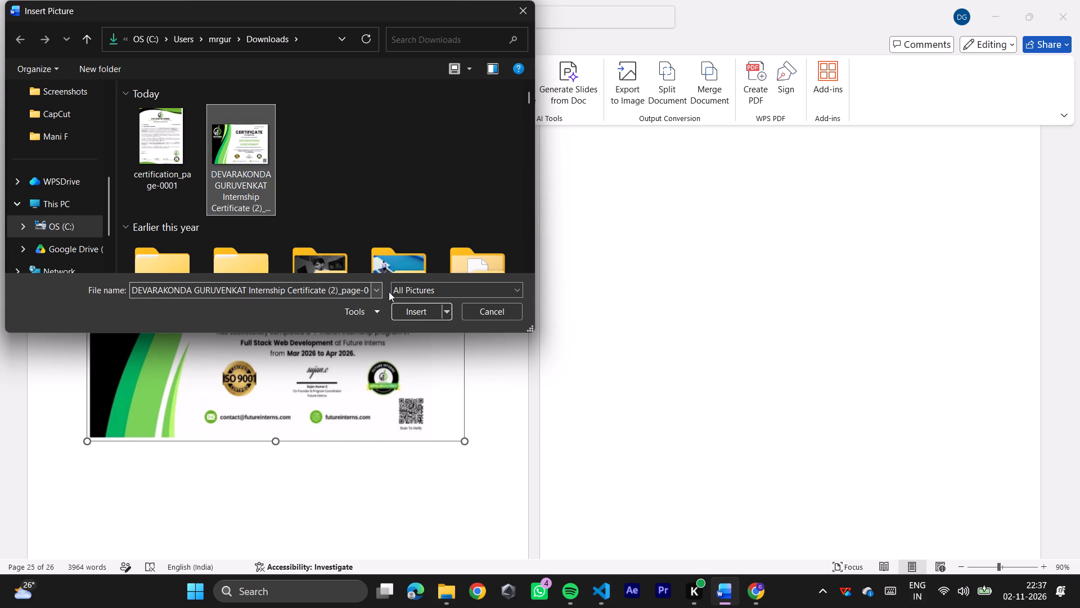
left_click(419, 310)
left_click(589, 385)
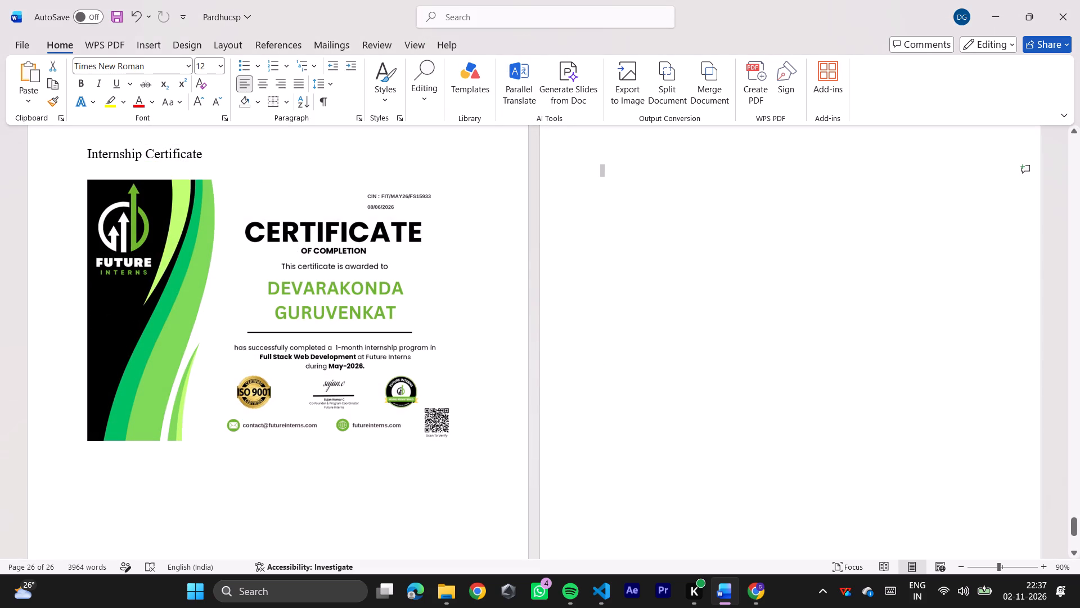
Review the report's offer letter, program outcome and daily images, Chapter 4 outcomes, weekly reports and activity logs for Weeks 2 to 4.
scroll(508, 398, "up", 5)
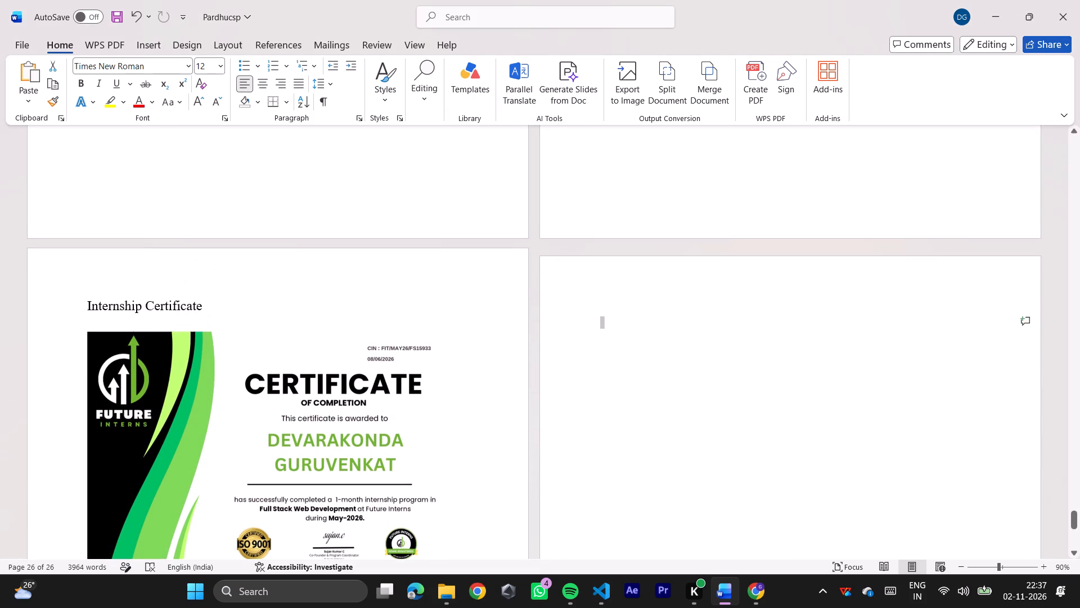
scroll(508, 392, "up", 18)
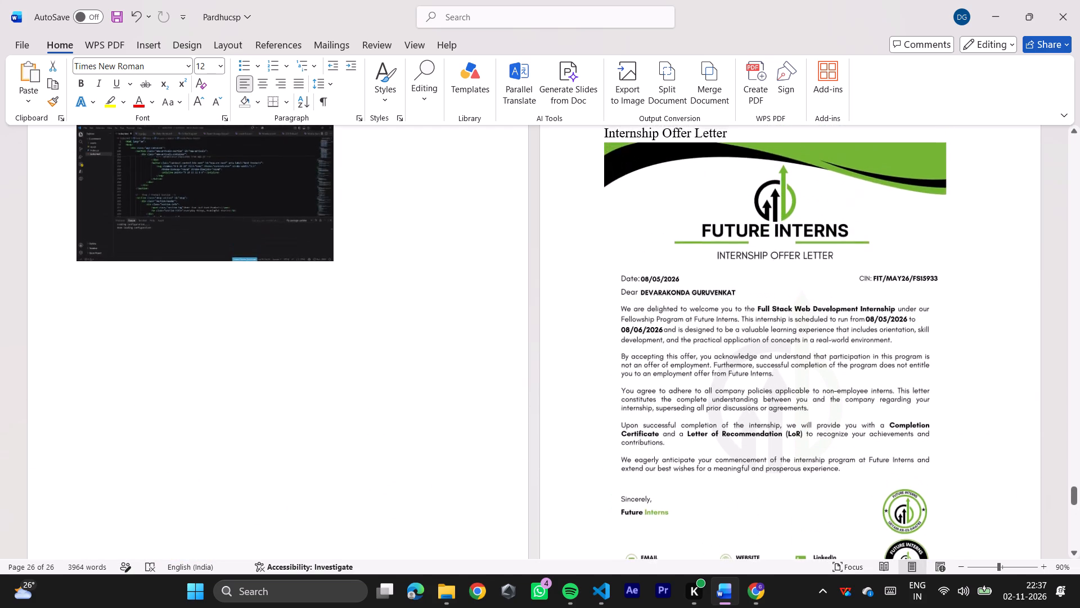
scroll(512, 391, "up", 19)
scroll(529, 381, "up", 2)
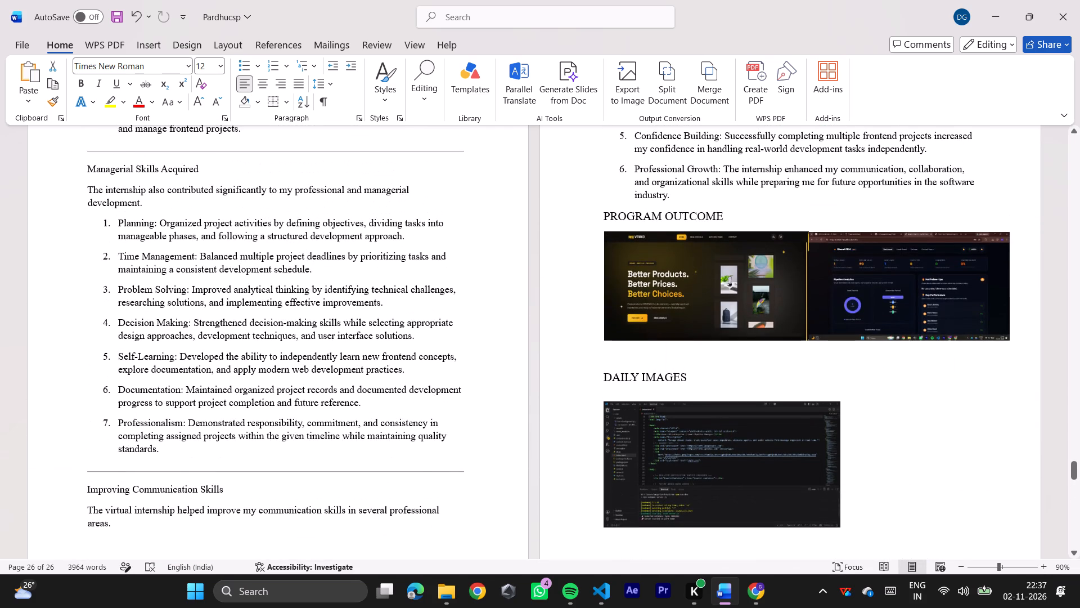
scroll(529, 381, "up", 4)
scroll(529, 381, "up", 20)
scroll(529, 381, "up", 4)
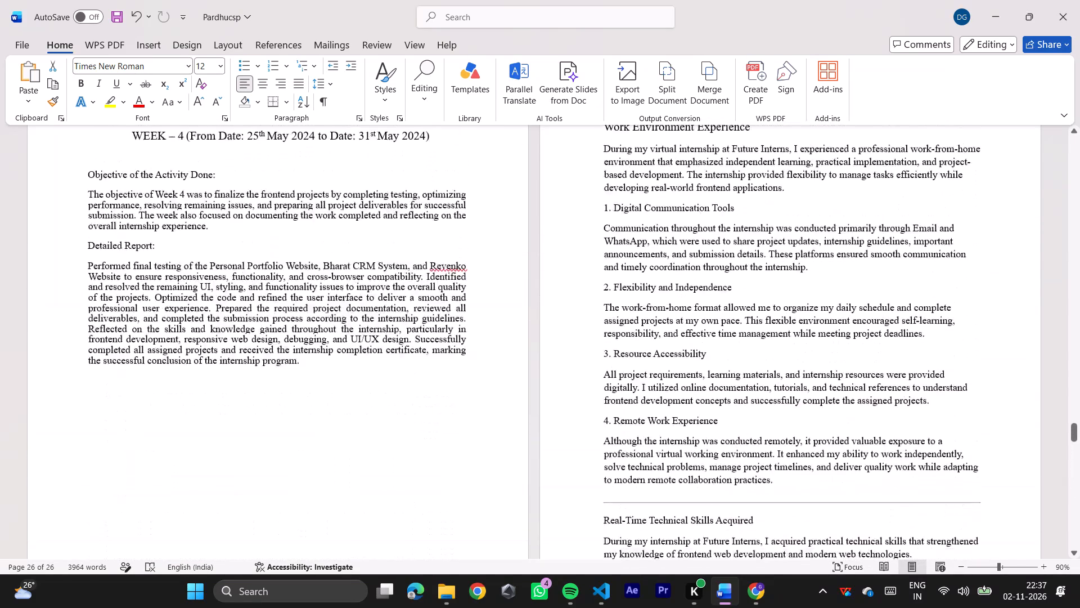
scroll(530, 382, "up", 4)
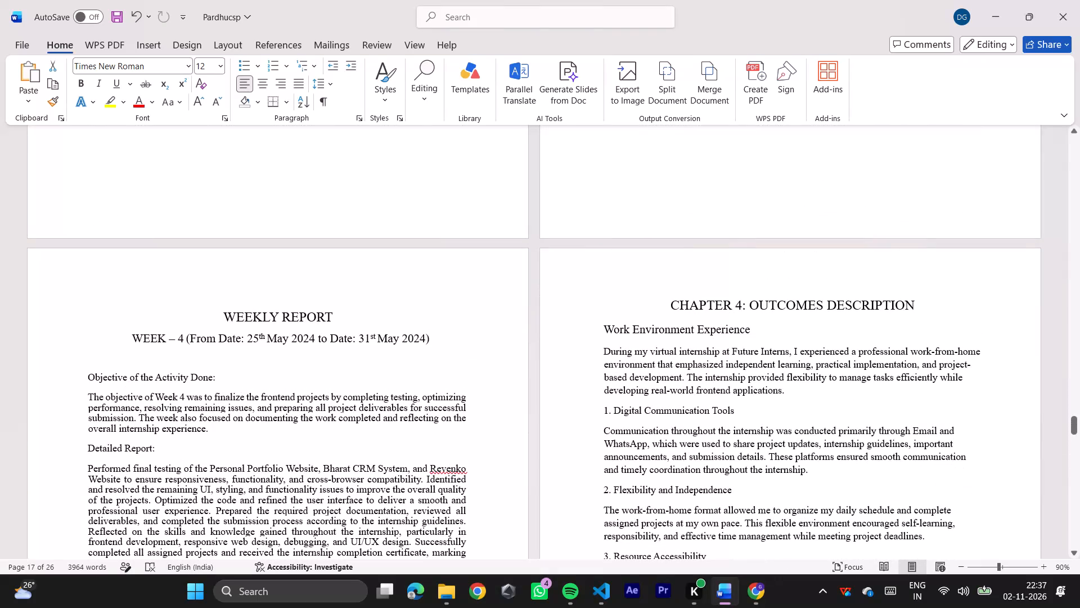
scroll(536, 382, "up", 1)
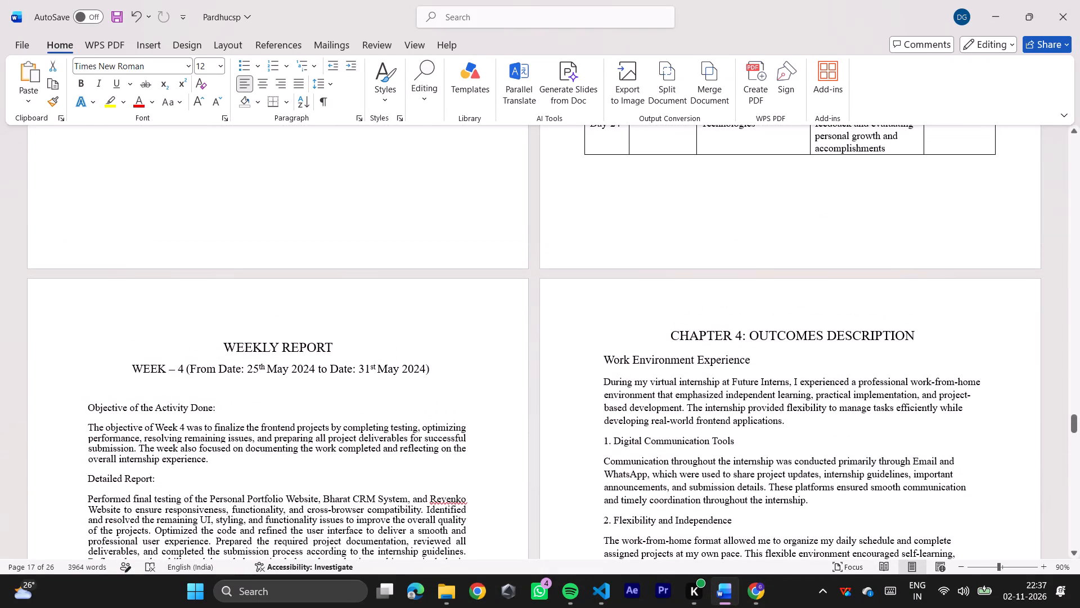
scroll(536, 382, "up", 6)
scroll(537, 380, "down", 2)
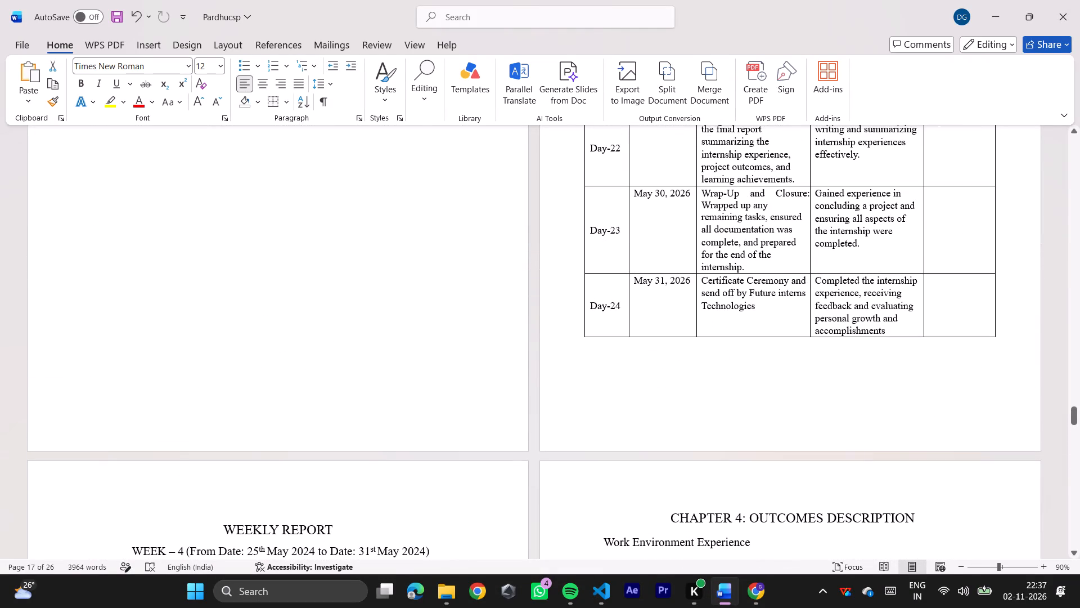
scroll(537, 380, "down", 20)
scroll(537, 380, "down", 20)
scroll(537, 380, "down", 12)
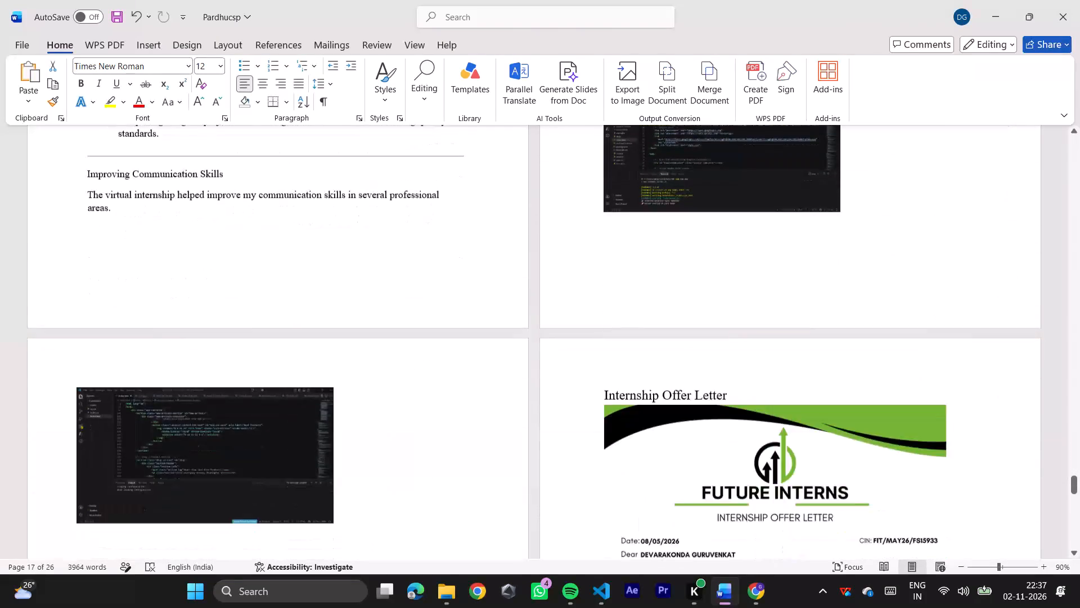
scroll(553, 418, "down", 3)
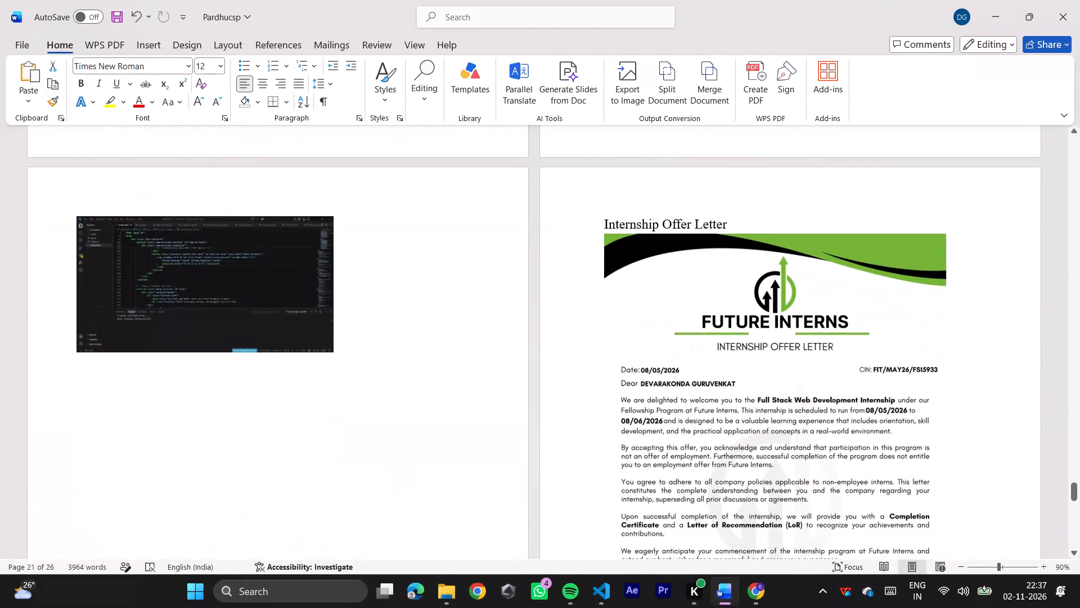
scroll(552, 423, "up", 11)
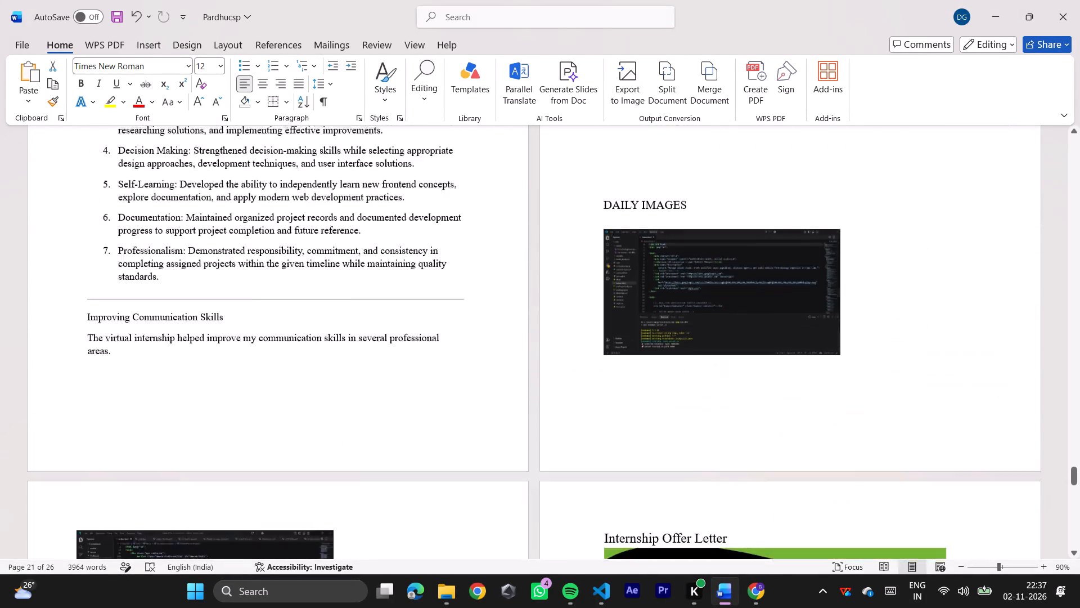
scroll(552, 423, "up", 20)
scroll(552, 423, "up", 20)
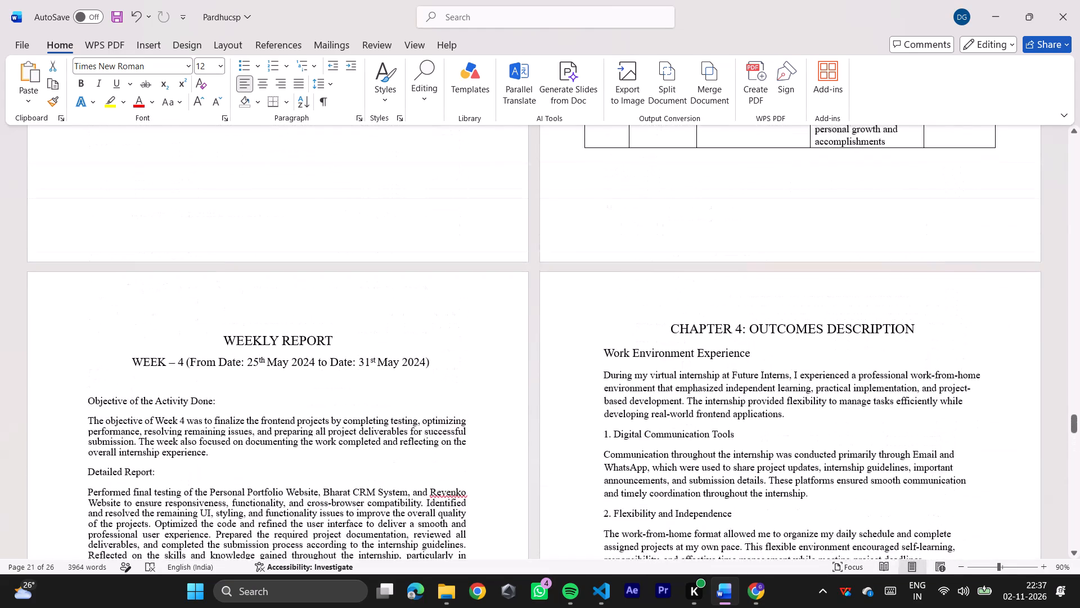
scroll(552, 423, "up", 20)
scroll(552, 423, "up", 10)
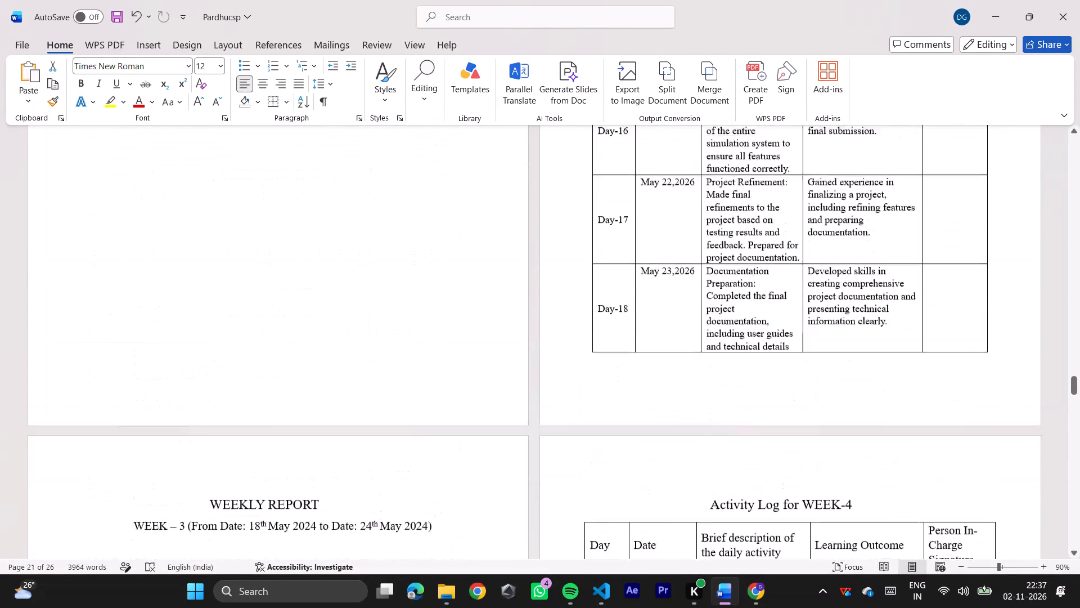
scroll(554, 420, "up", 12)
scroll(554, 420, "down", 3)
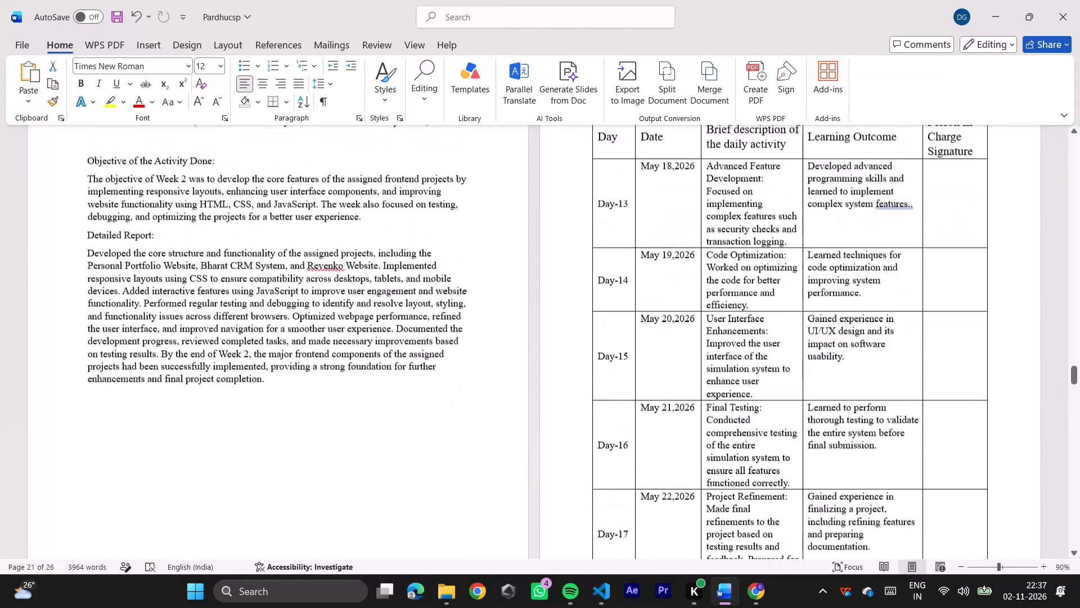
scroll(553, 425, "down", 20)
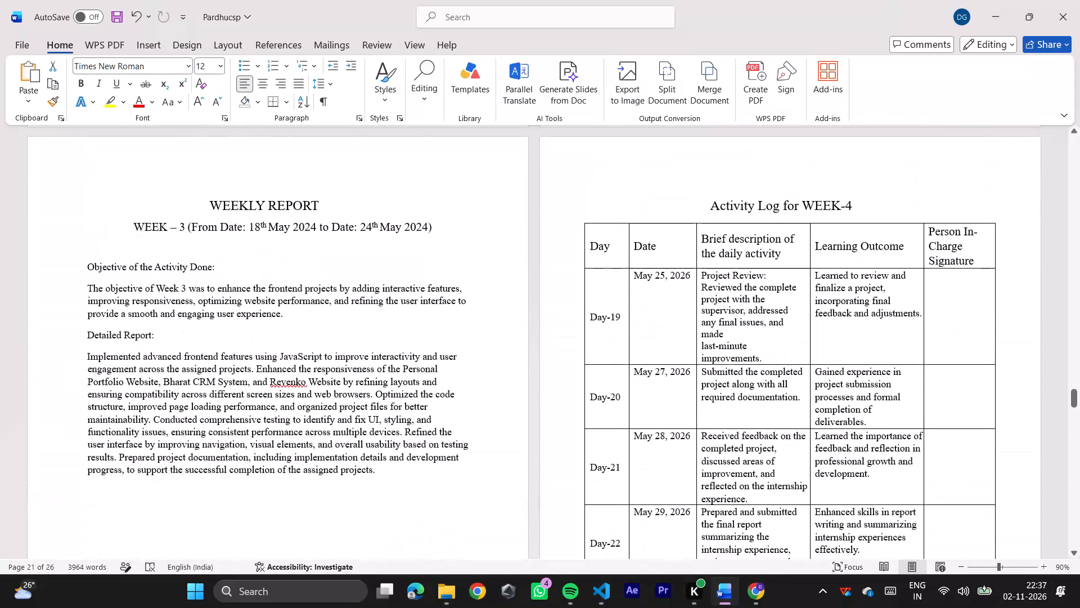
scroll(552, 430, "down", 17)
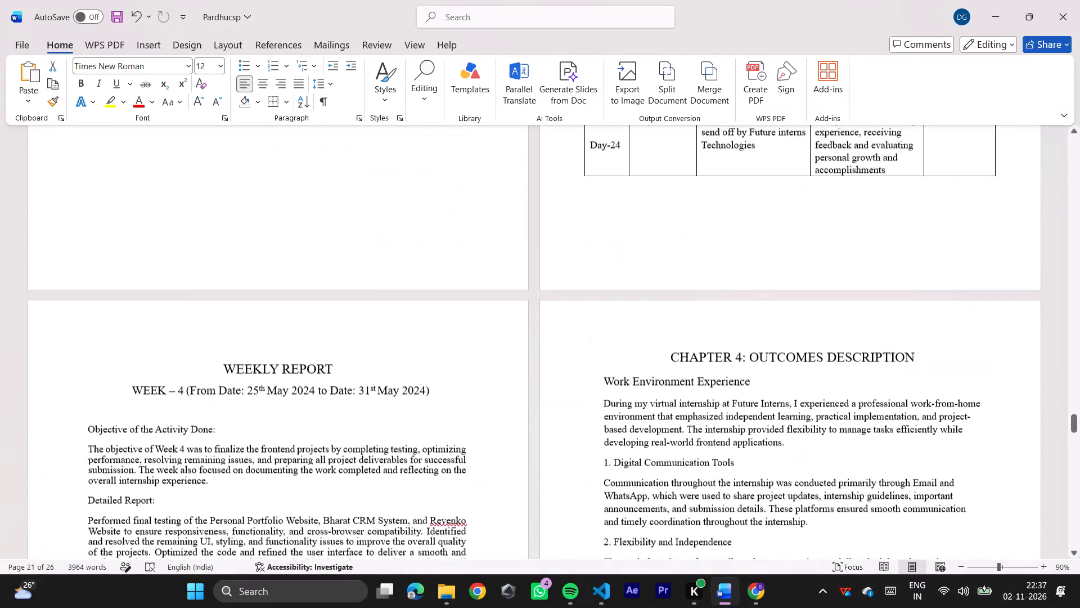
scroll(555, 430, "down", 6)
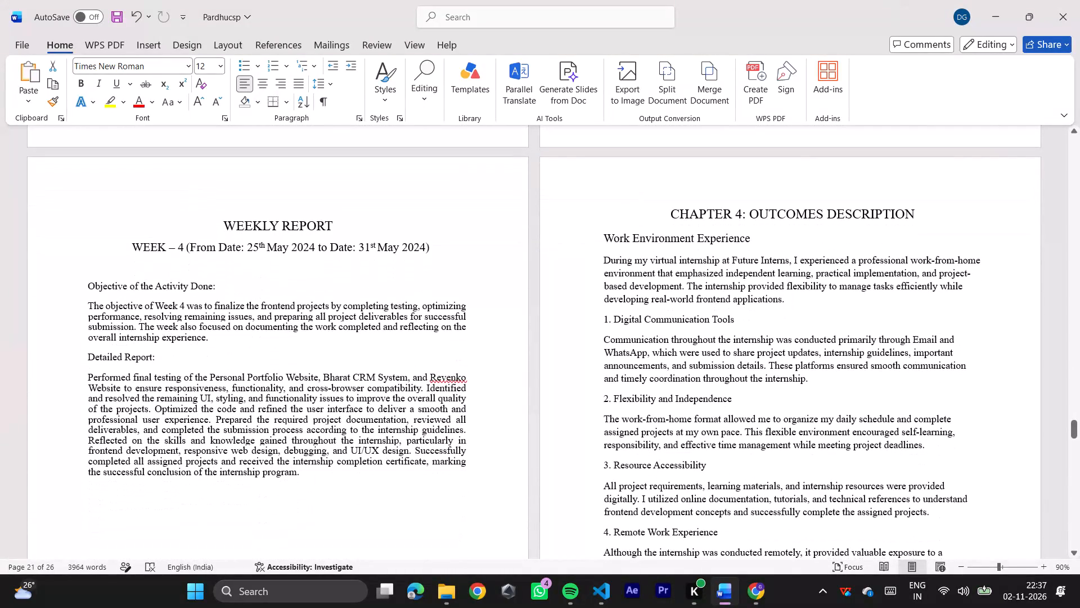
scroll(555, 430, "down", 20)
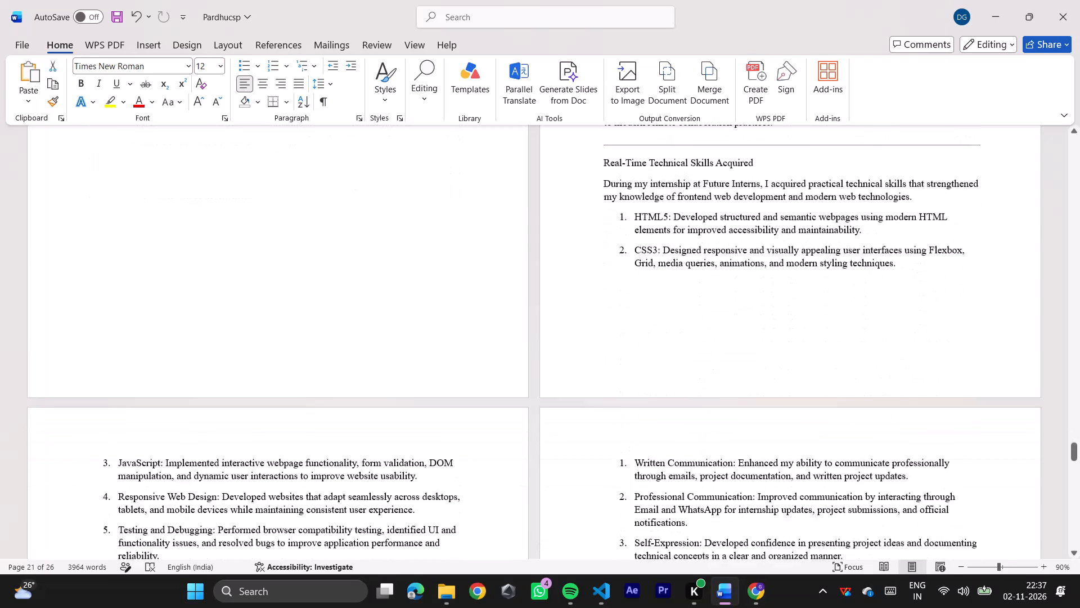
scroll(555, 433, "down", 2)
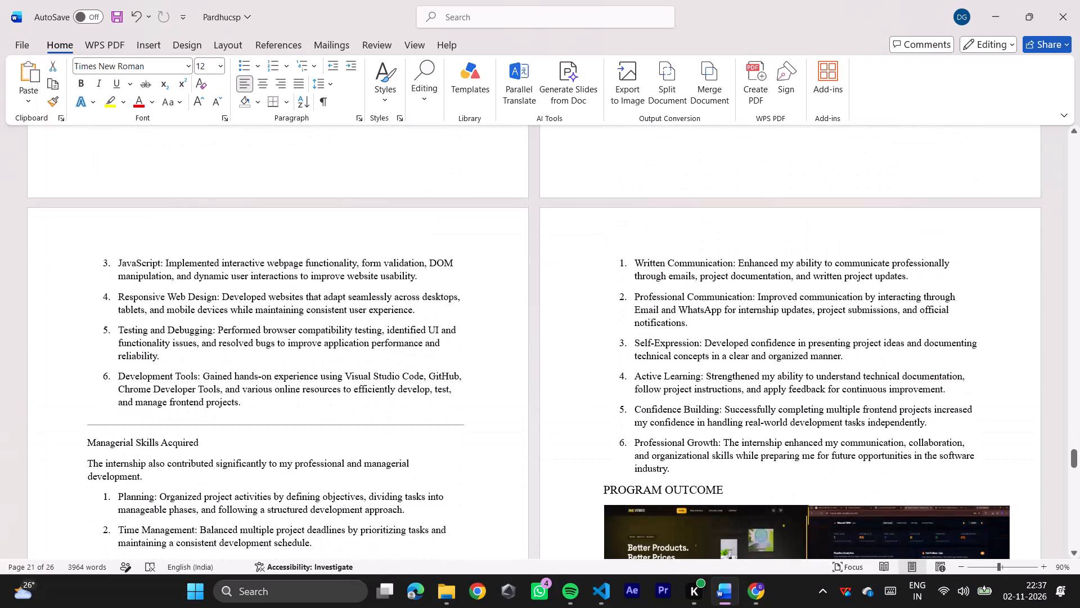
scroll(555, 433, "down", 13)
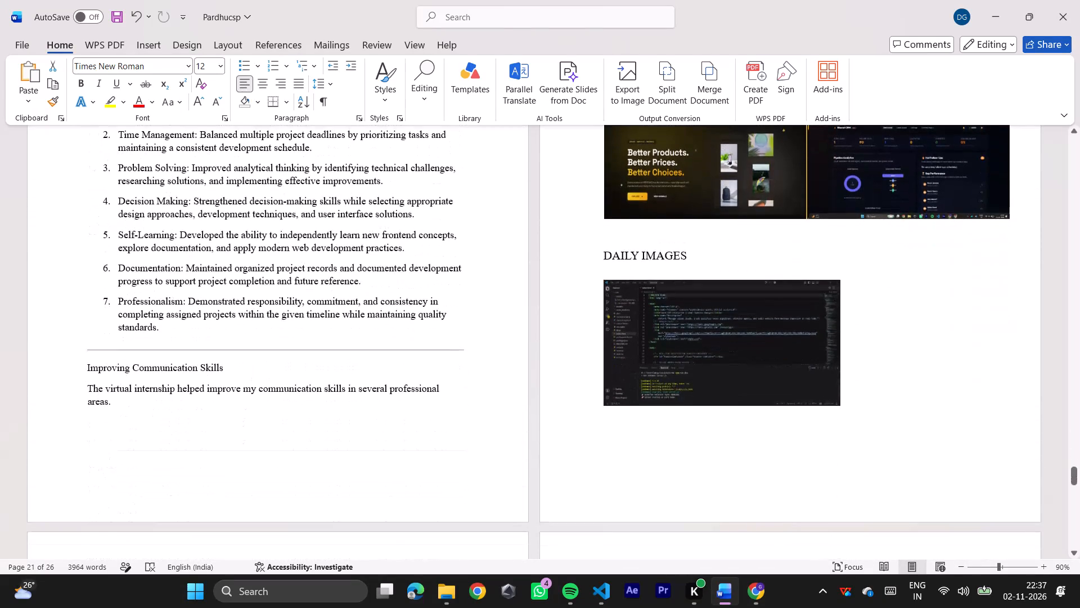
scroll(555, 433, "down", 6)
scroll(555, 433, "up", 6)
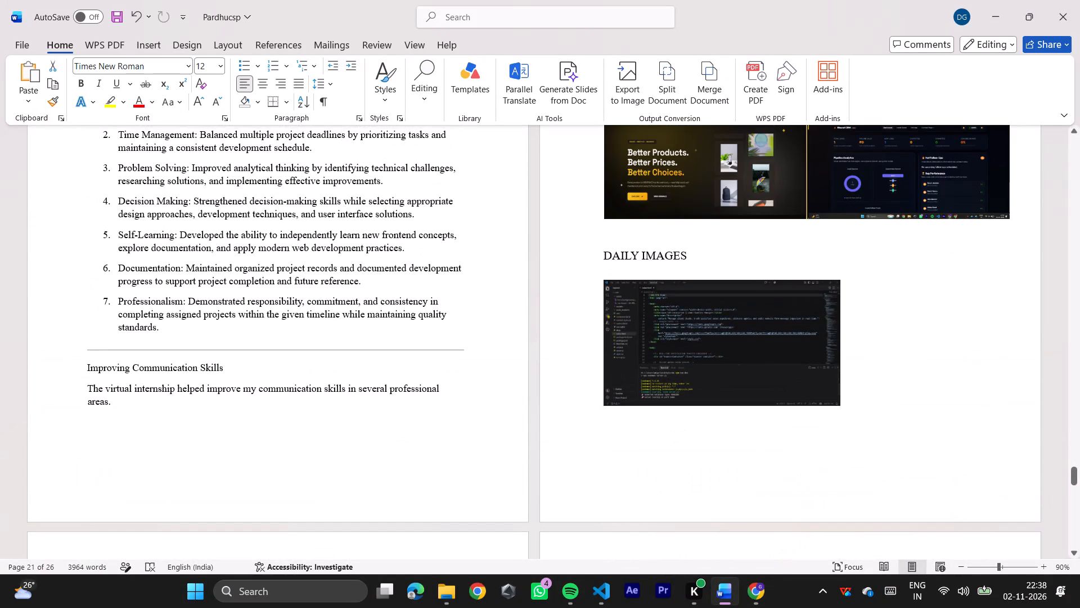
scroll(555, 433, "up", 11)
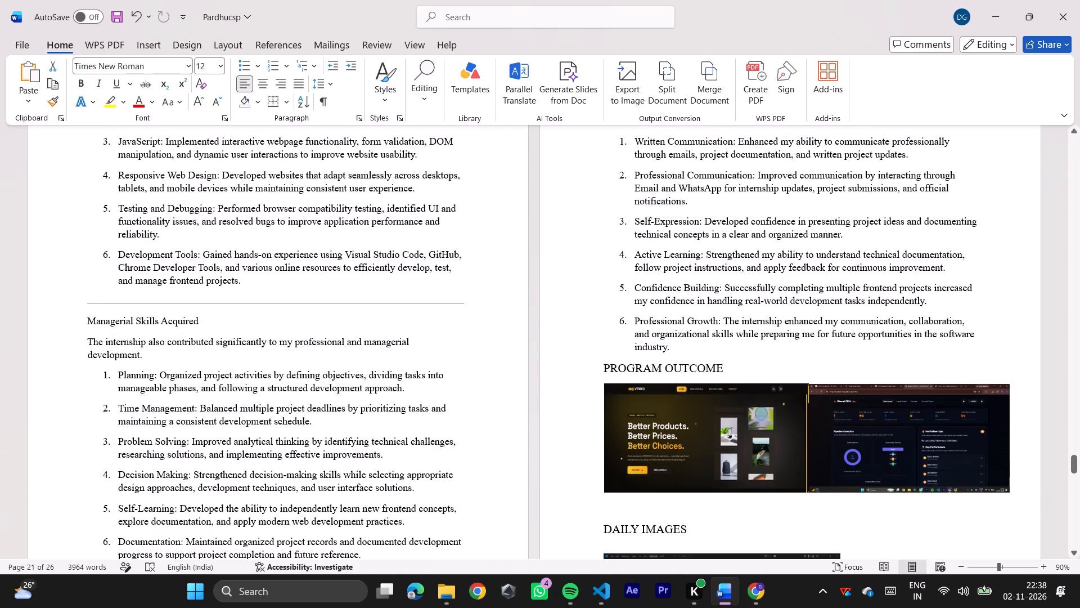
scroll(555, 433, "up", 7)
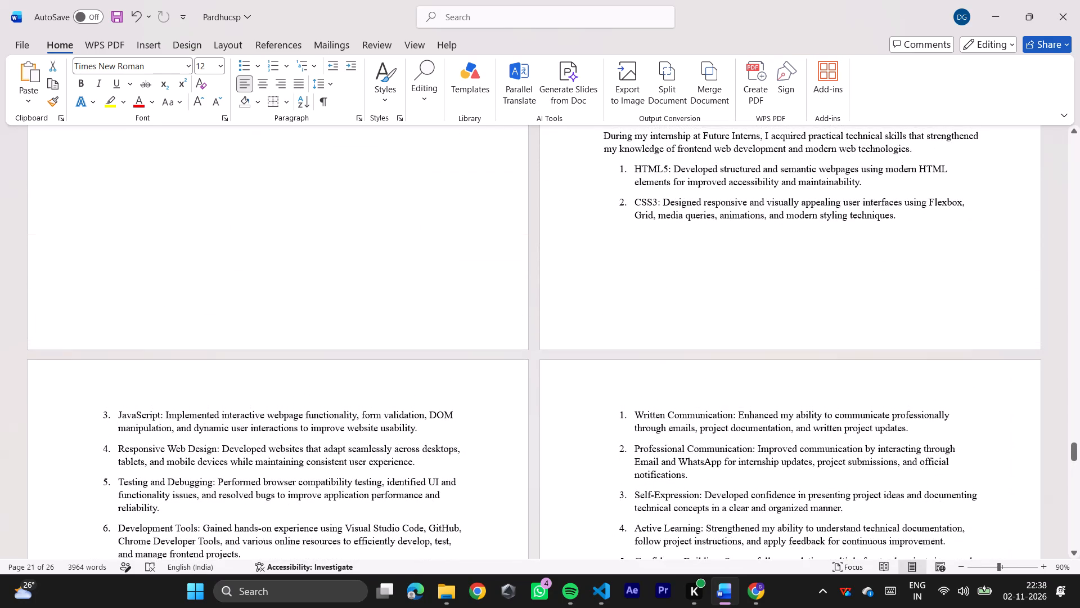
scroll(555, 433, "up", 10)
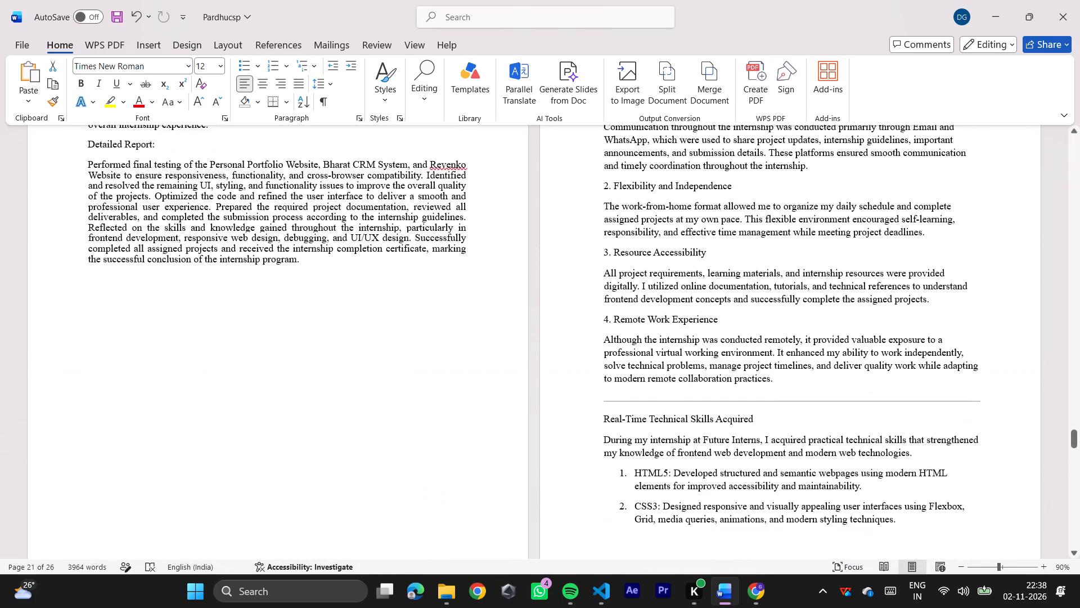
scroll(555, 433, "up", 19)
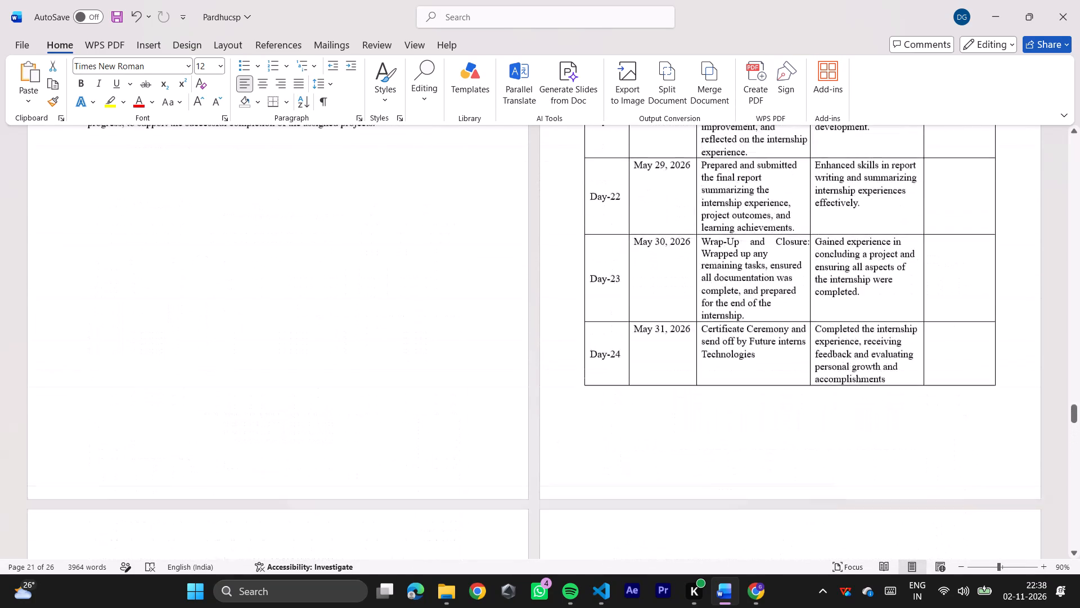
scroll(555, 433, "up", 9)
scroll(555, 433, "up", 13)
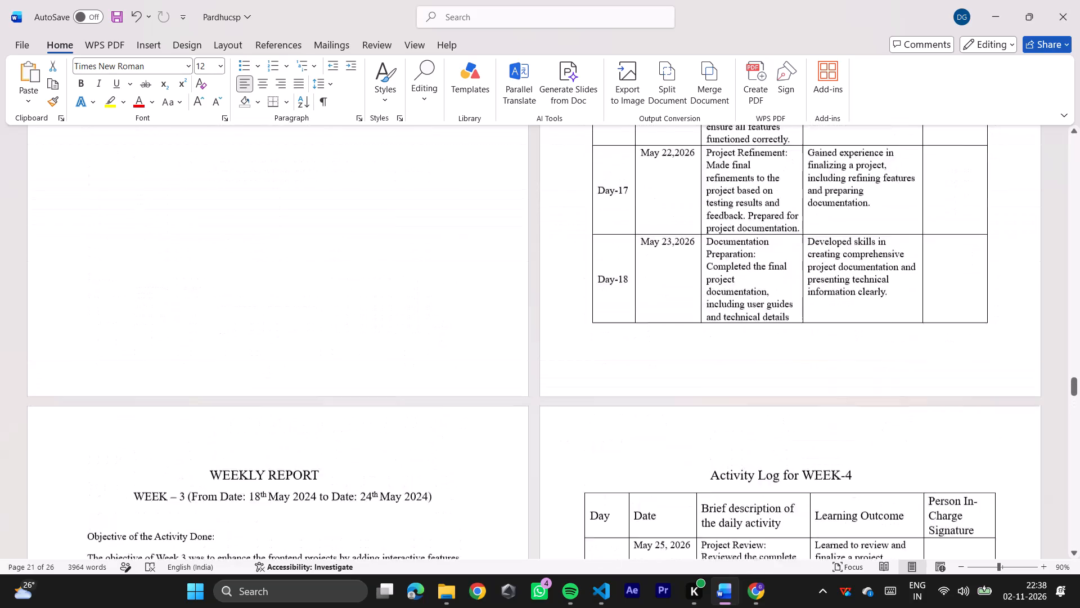
Review the report backwards from the weekly reports and activity logs through Chapters 3 to 1, Index and Abstract to the declaration and certificate pages.
scroll(561, 435, "up", 16)
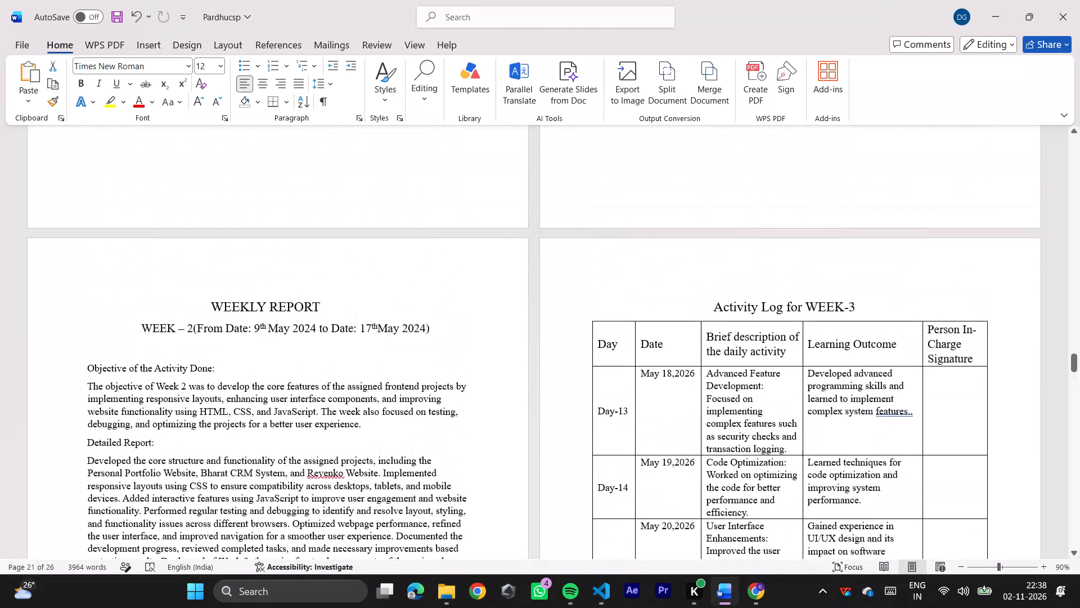
scroll(561, 434, "up", 19)
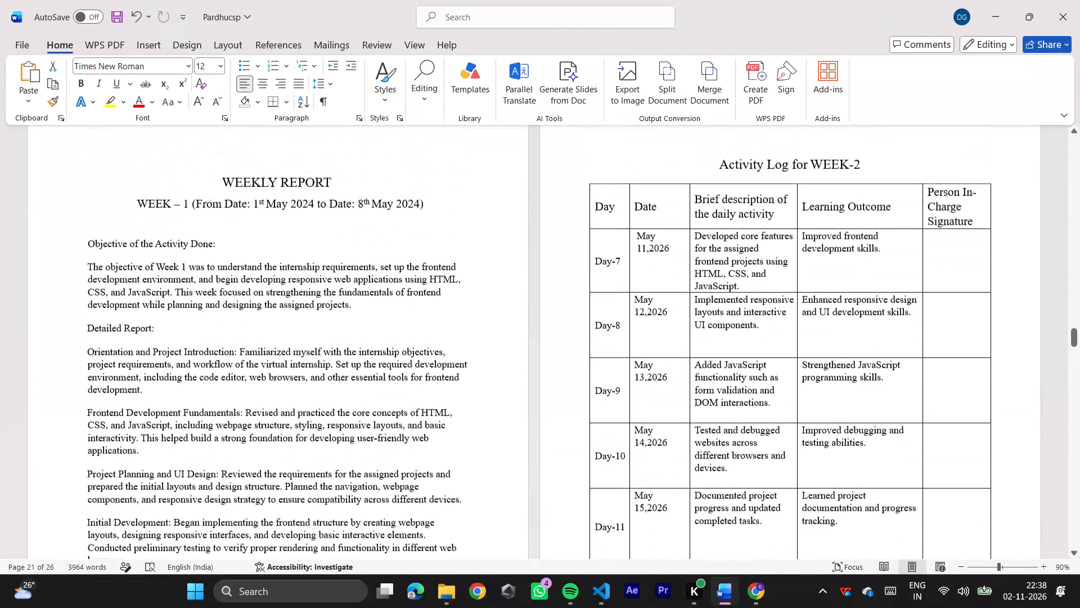
scroll(561, 434, "up", 4)
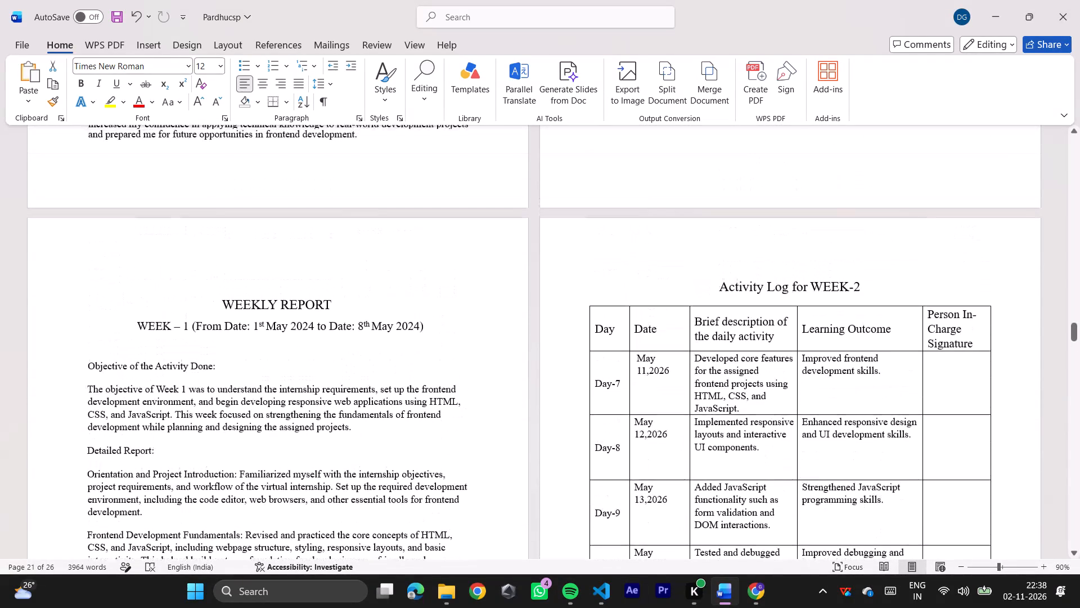
scroll(561, 434, "up", 9)
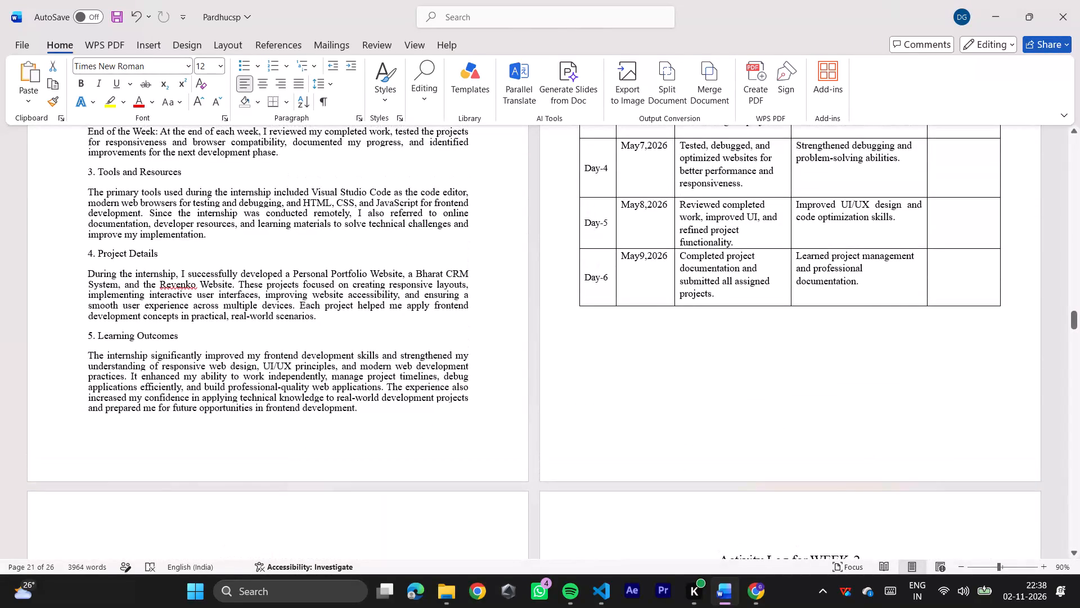
scroll(561, 434, "up", 14)
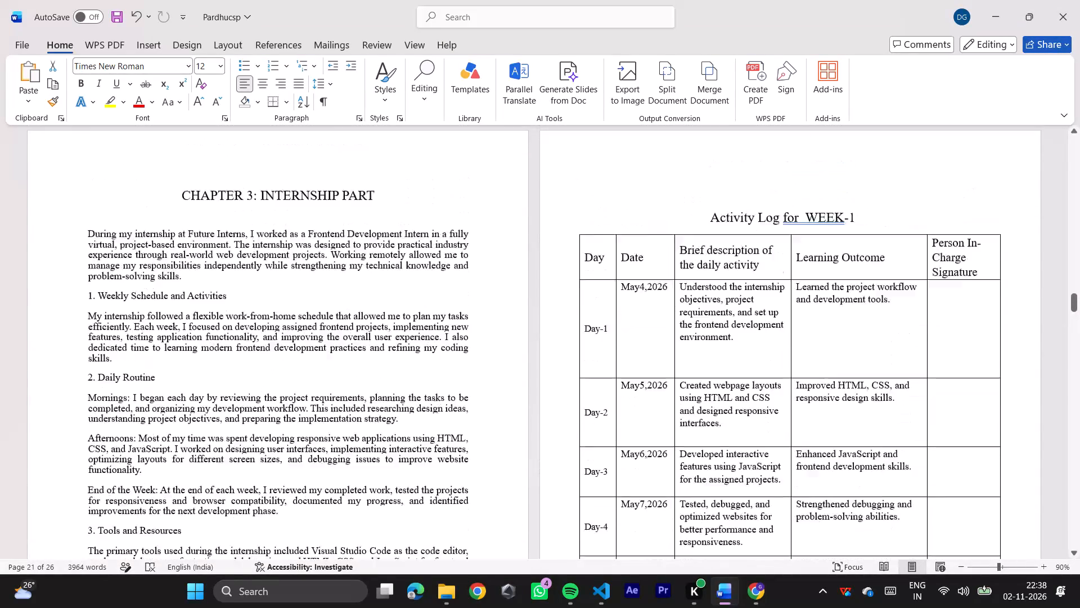
scroll(561, 434, "up", 19)
scroll(561, 434, "up", 7)
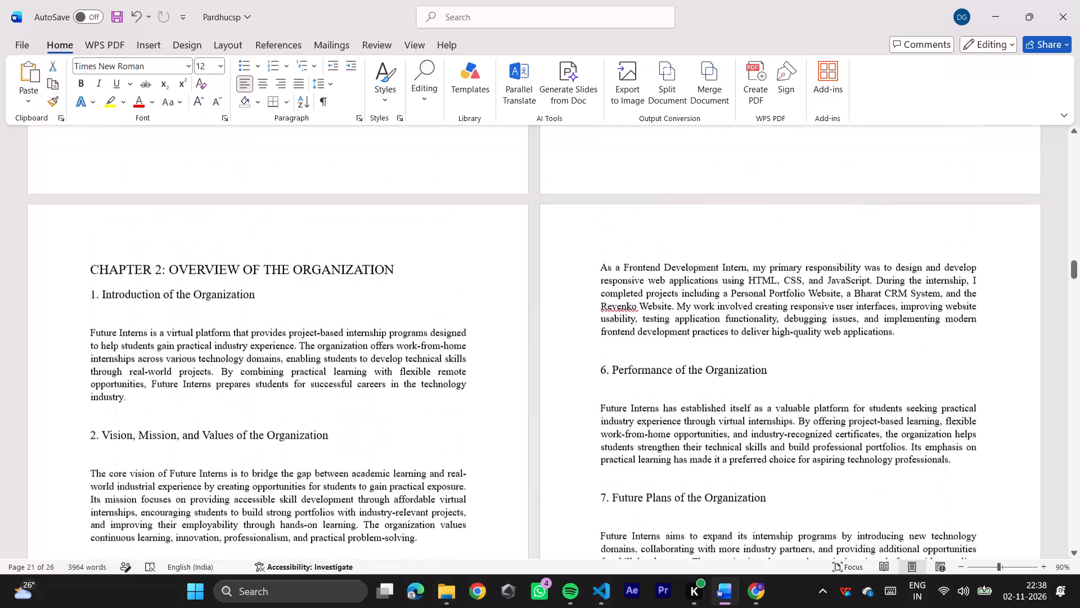
scroll(561, 434, "up", 18)
scroll(561, 434, "up", 9)
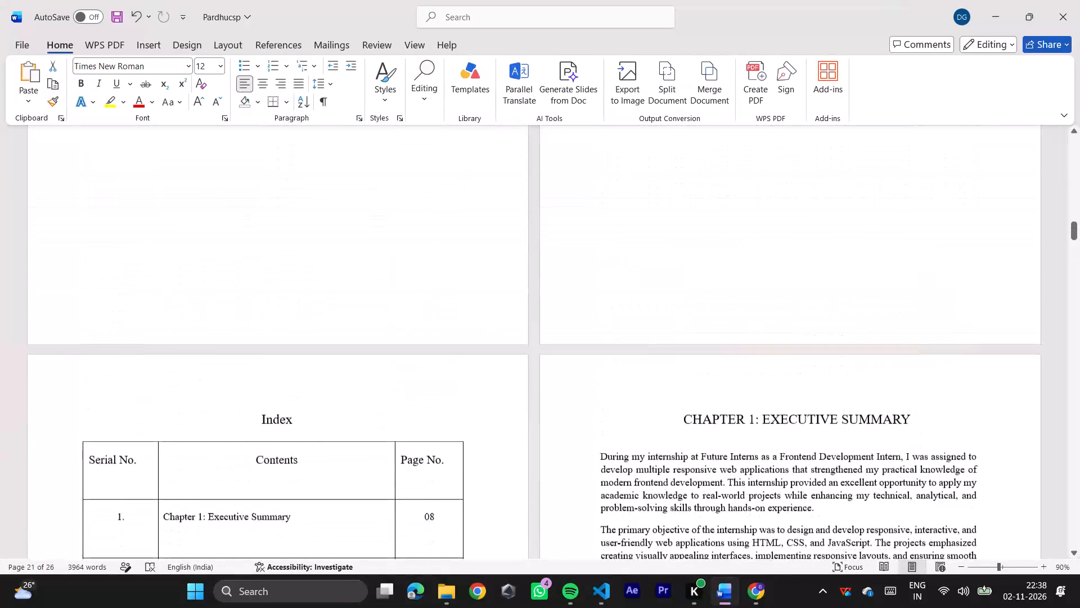
scroll(561, 434, "up", 20)
scroll(561, 434, "up", 1)
scroll(561, 434, "down", 5)
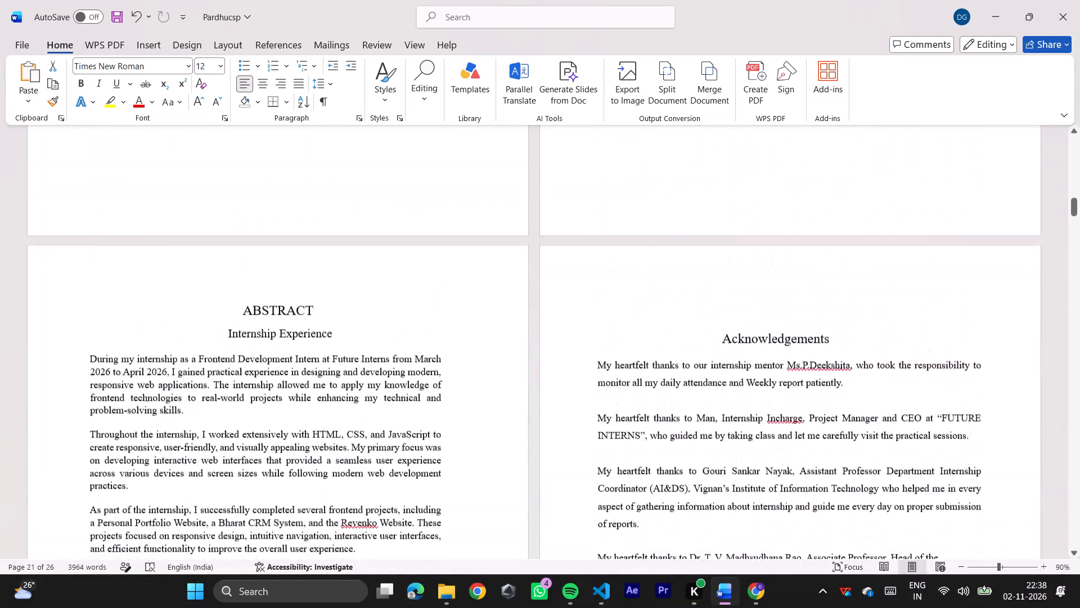
scroll(561, 434, "up", 9)
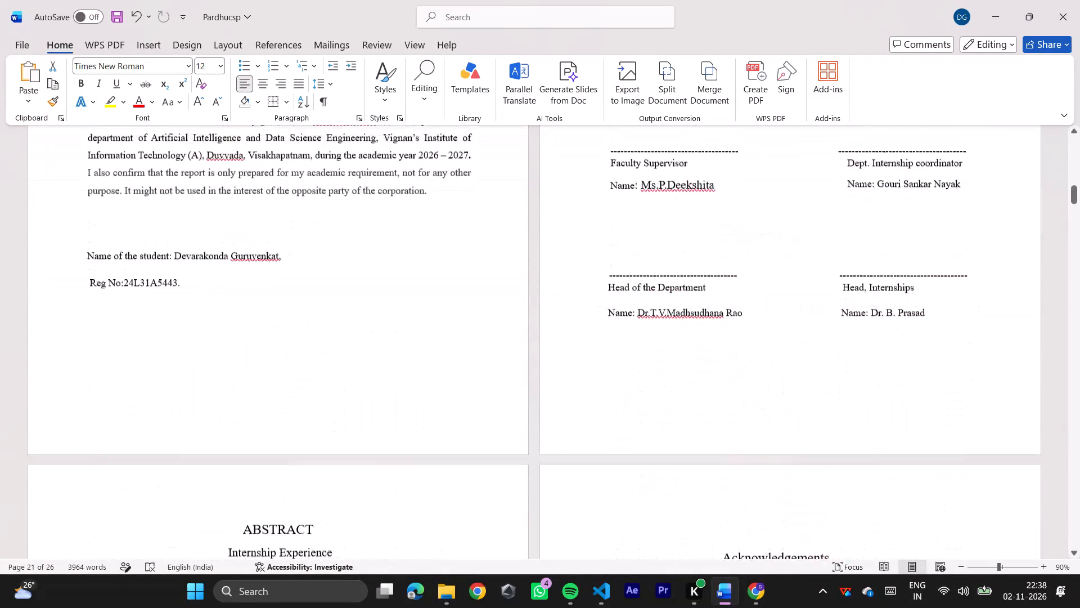
scroll(561, 434, "up", 15)
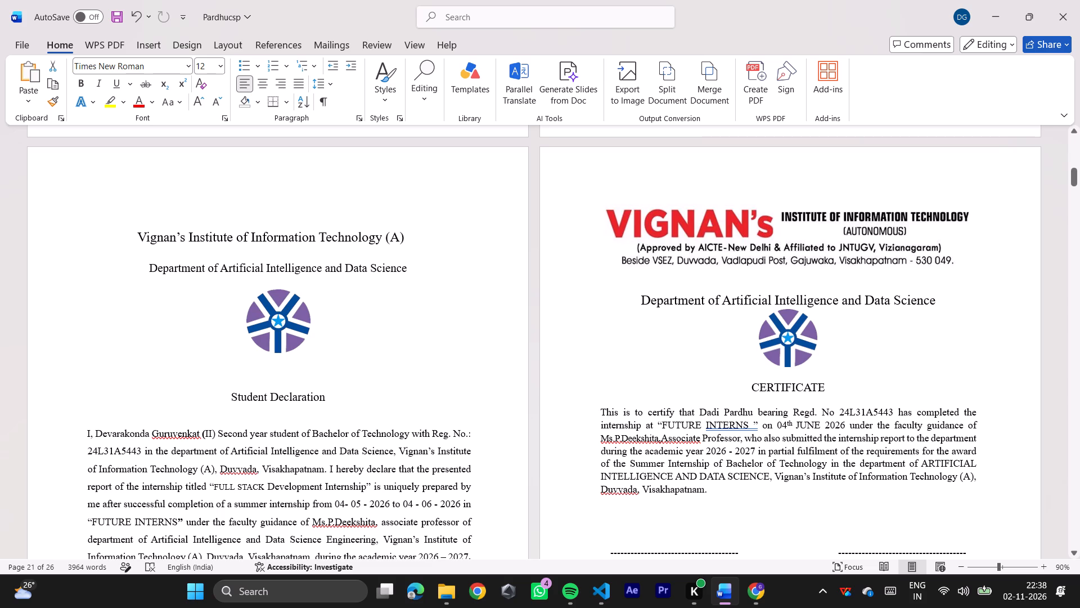
left_click(785, 422)
left_click(859, 357)
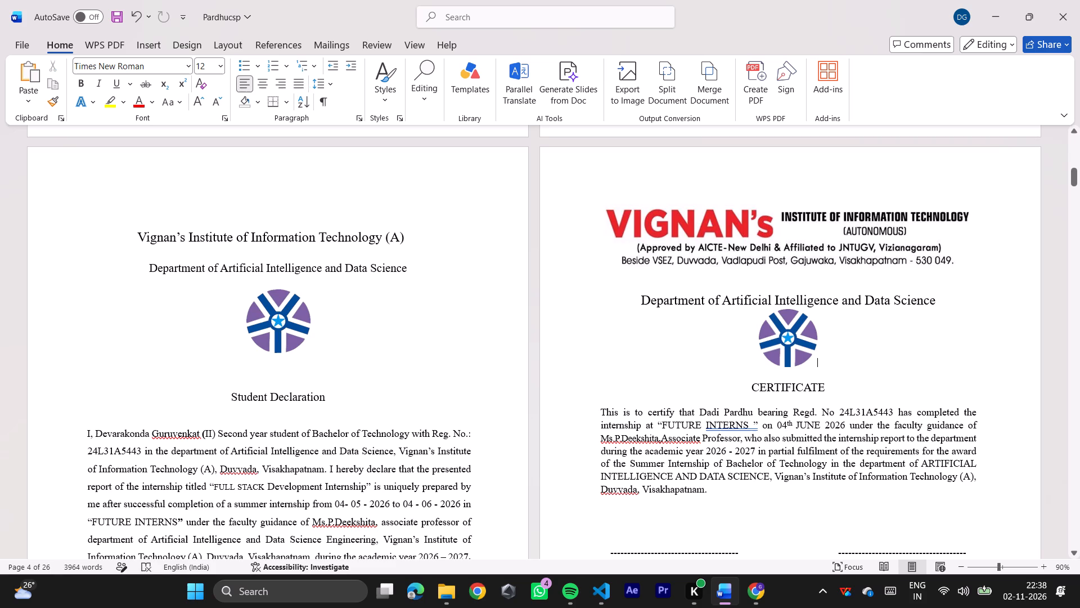
Set the internship start date in the Student Declaration to 08-05-2026.
scroll(850, 375, "down", 3)
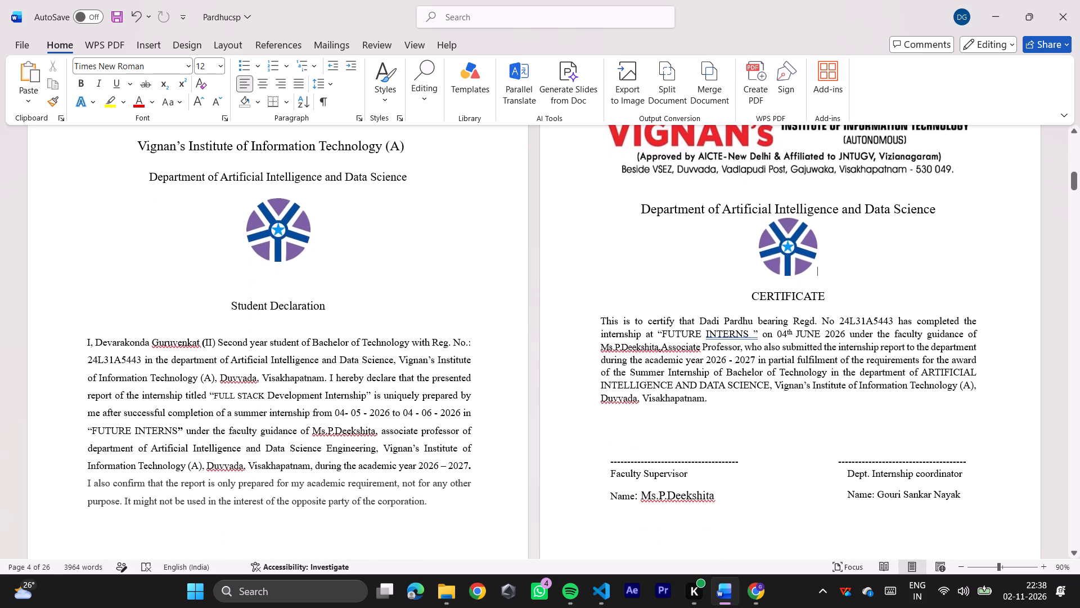
left_click(342, 415)
key("Right")
key("BackSpace")
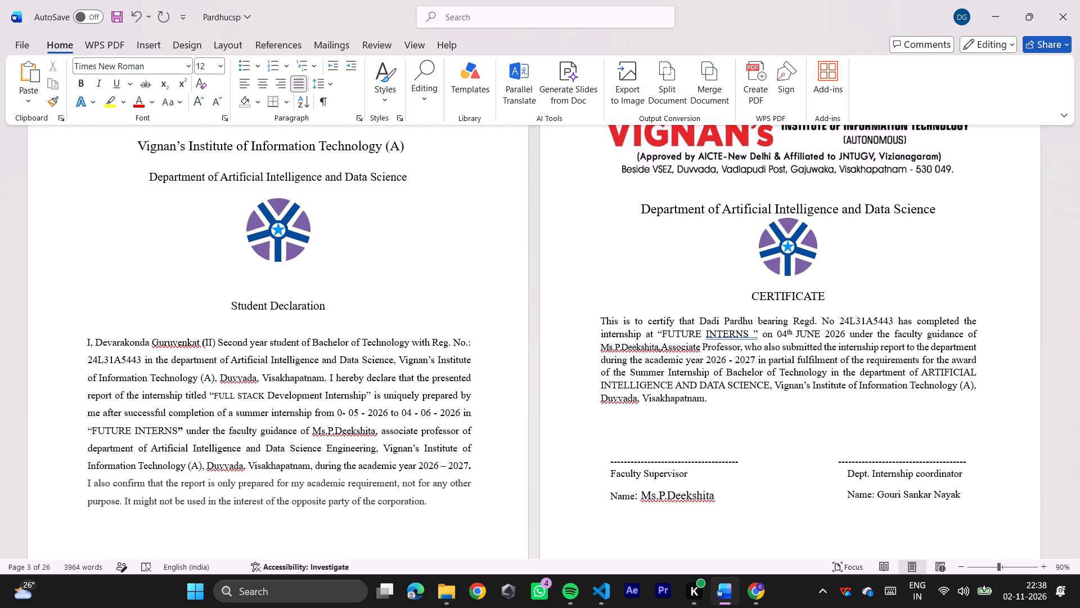
key("8")
Set the internship end date in the Student Declaration to 08-06-2026.
key("Right")
key("Right")
key("Right")
key("Right")
key("Right")
key("Right")
key("Right")
key("Right")
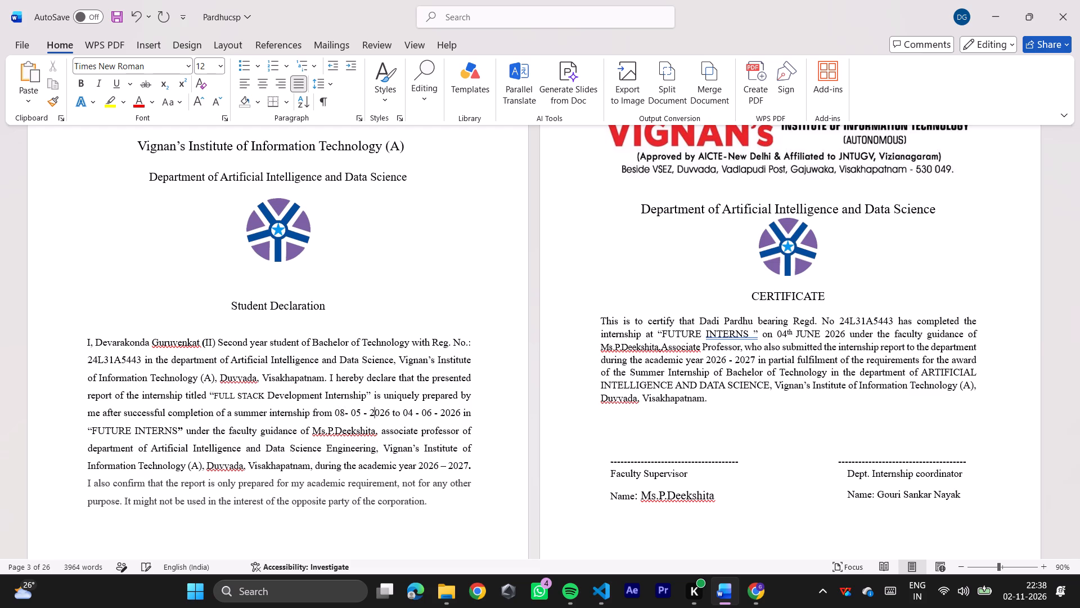
key("Right")
key("Right")
key("Right")
key("Right")
key("Right")
key("Right")
key("Right")
key("Right")
key("Right")
key("BackSpace")
key("8")
Set the internship completion date in the Certificate paragraph to 08th June 2026.
scroll(394, 438, "down", 1)
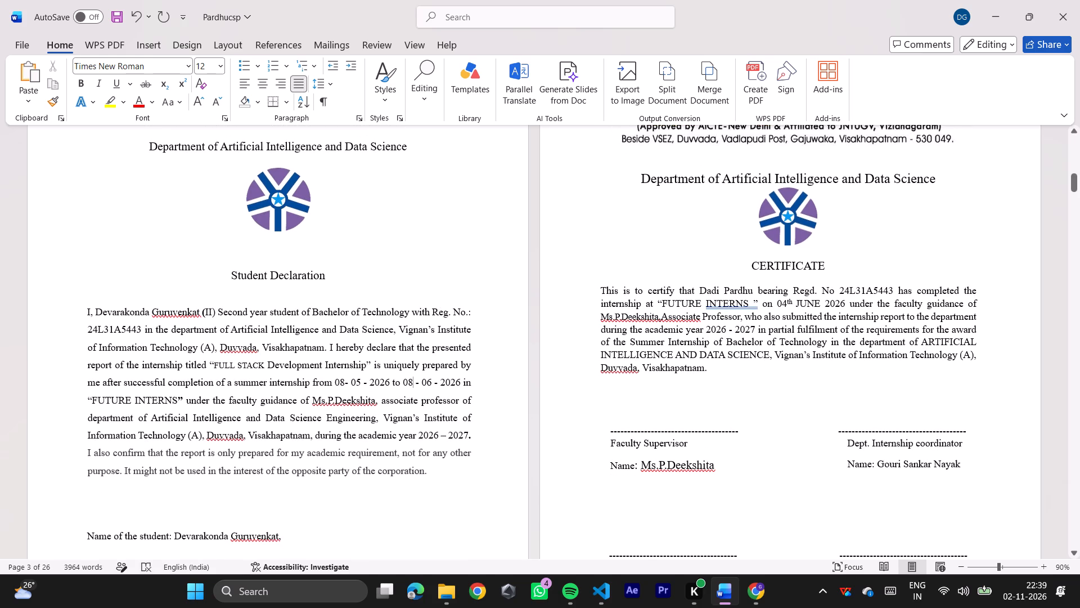
left_click(787, 305)
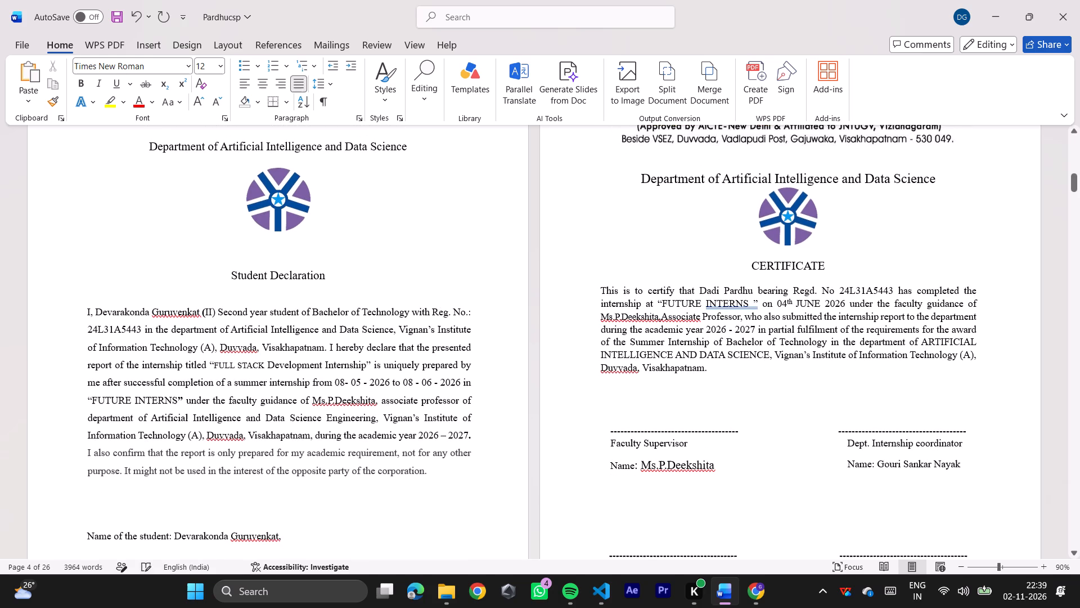
key("BackSpace")
key("8")
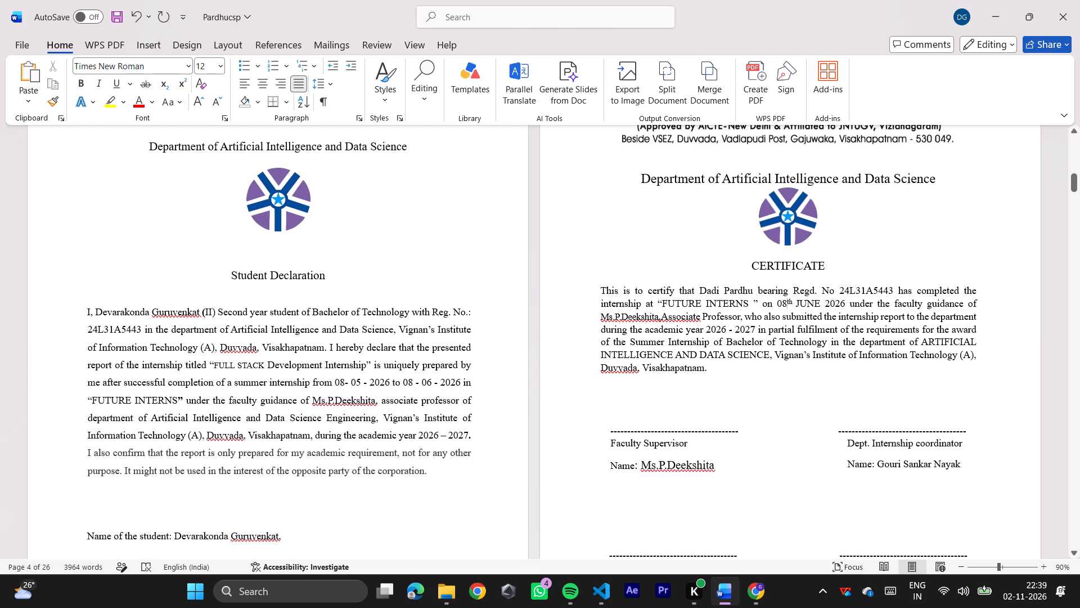
Check the report's front pages, from the cover and title page through the Student Declaration and Certificate.
scroll(622, 351, "down", 2)
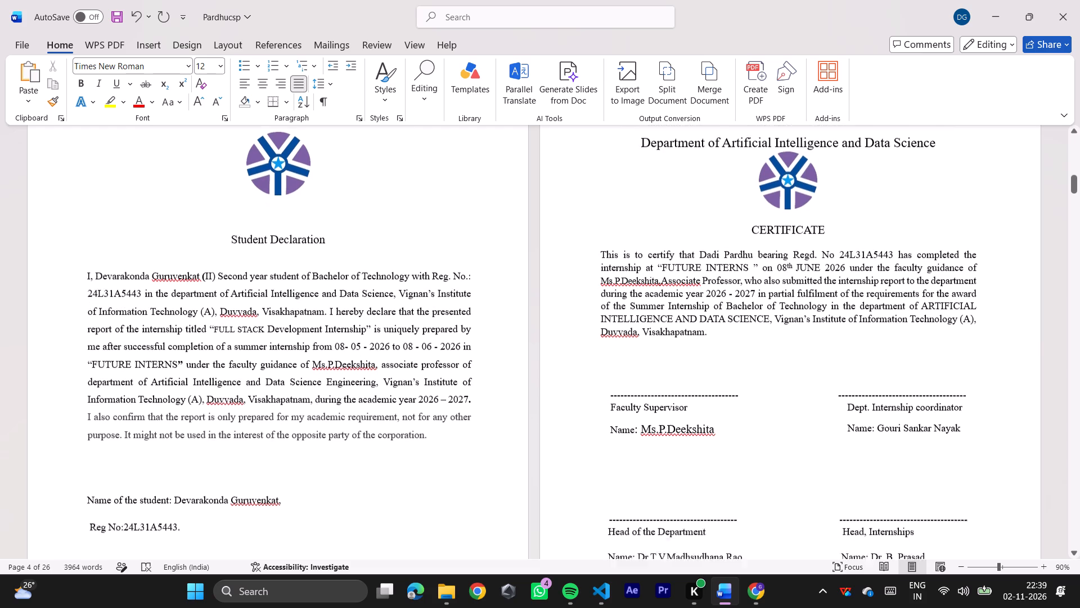
scroll(622, 355, "down", 13)
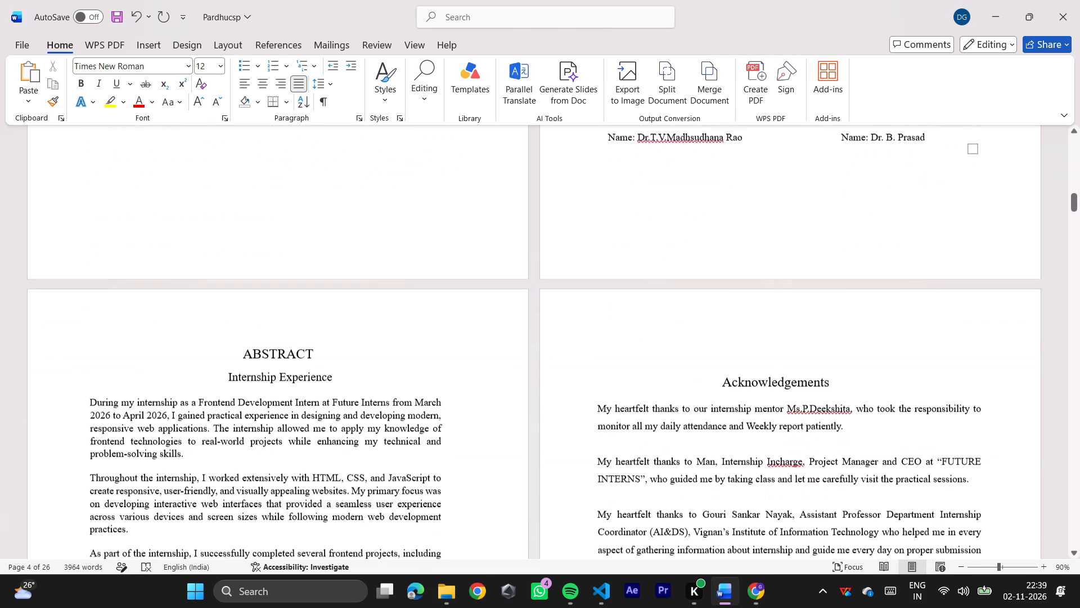
scroll(627, 353, "up", 20)
scroll(627, 353, "up", 20)
scroll(627, 353, "up", 1)
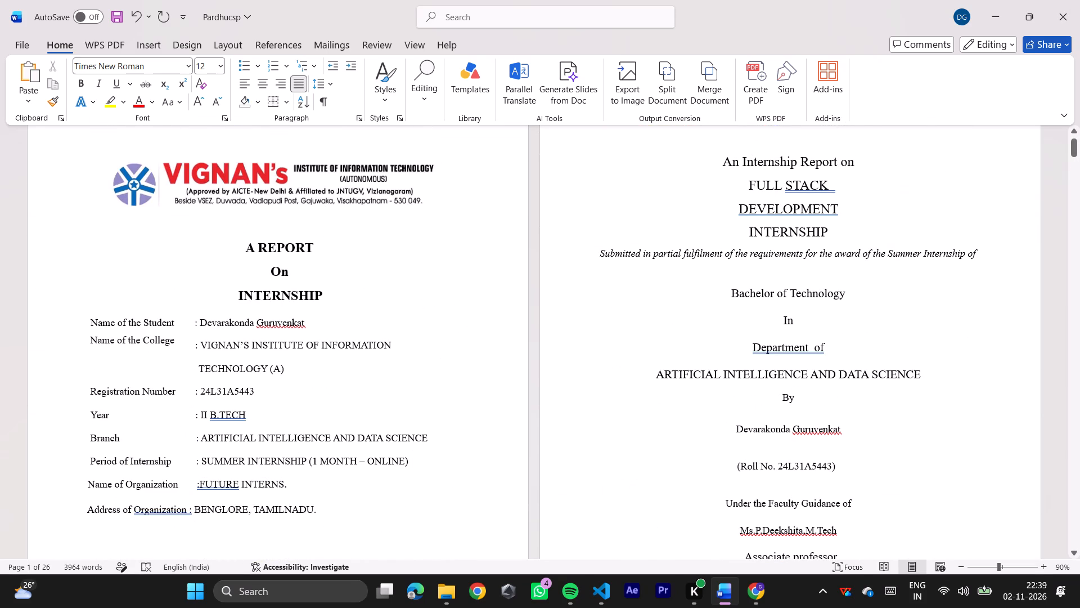
scroll(598, 325, "down", 3)
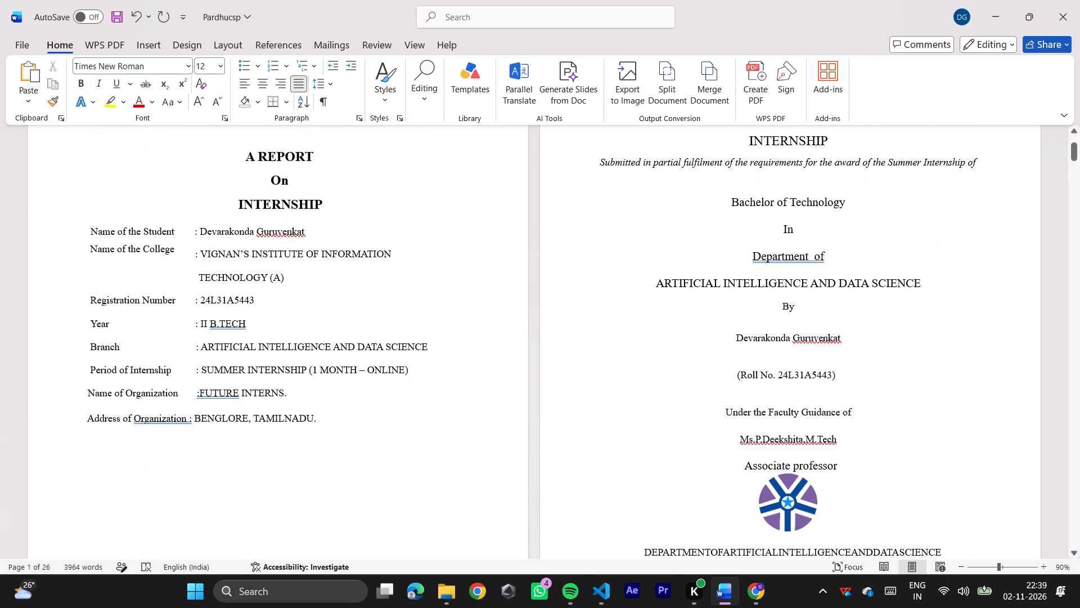
scroll(598, 330, "down", 13)
scroll(597, 333, "down", 12)
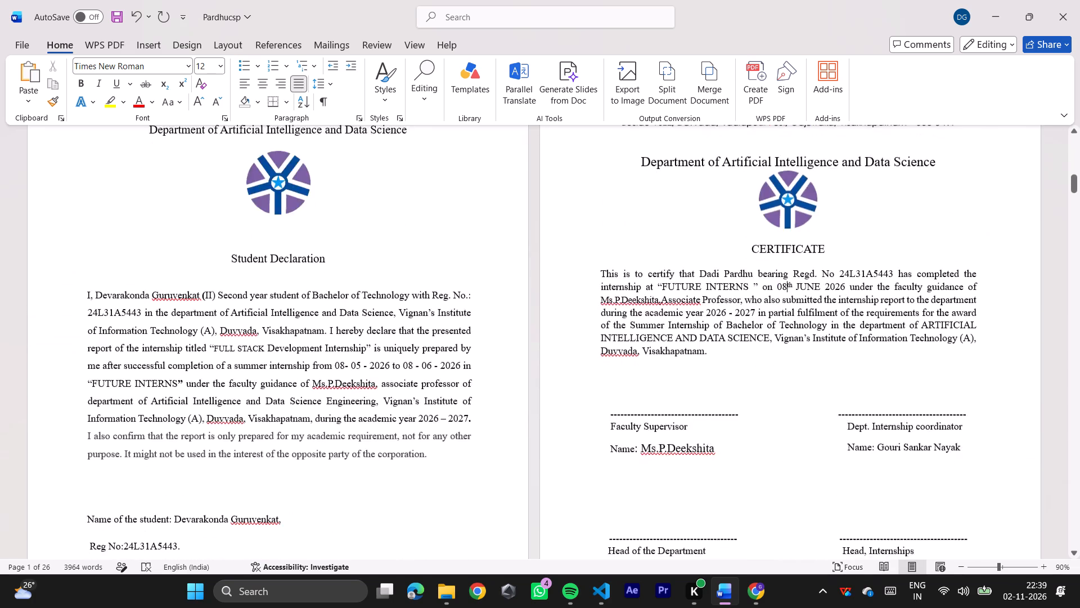
Set the internship's start month in the first paragraph of the Abstract to May.
scroll(597, 337, "down", 16)
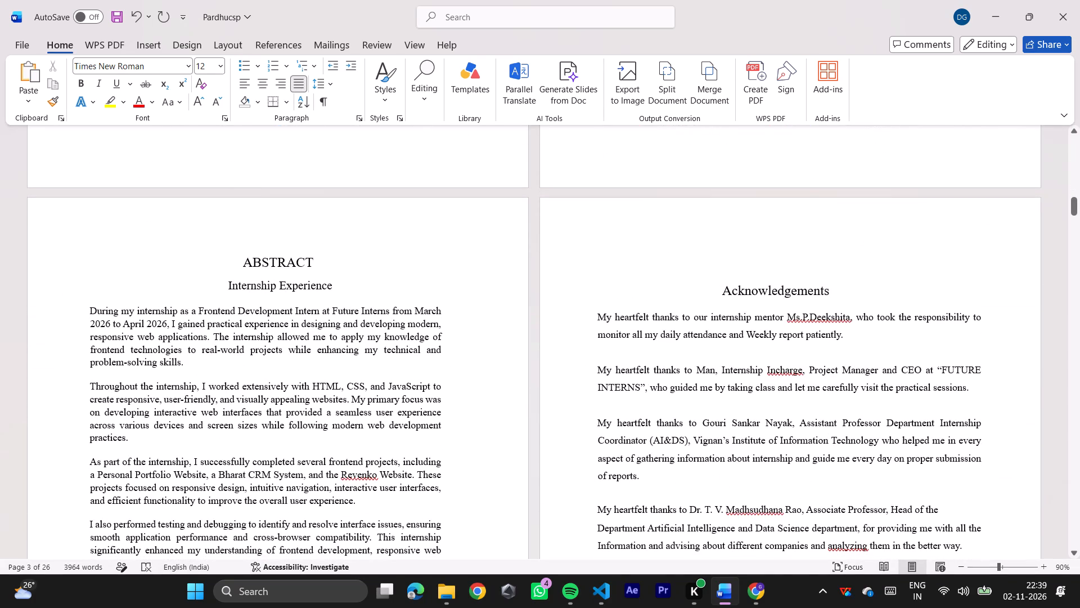
left_click(443, 314)
key("Left")
key("BackSpace")
key("BackSpace")
key("BackSpace")
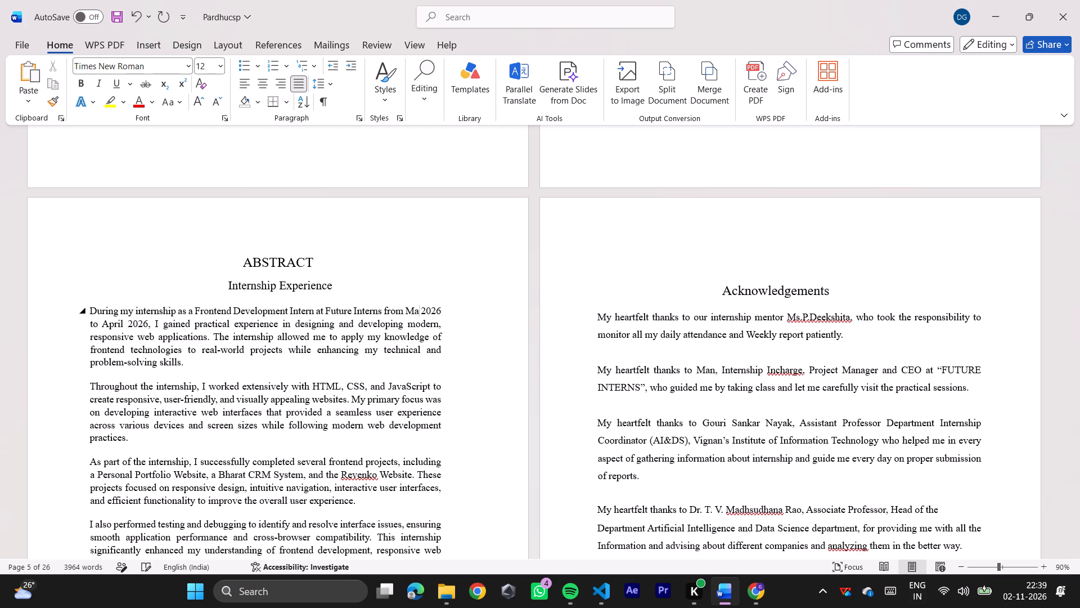
key("y")
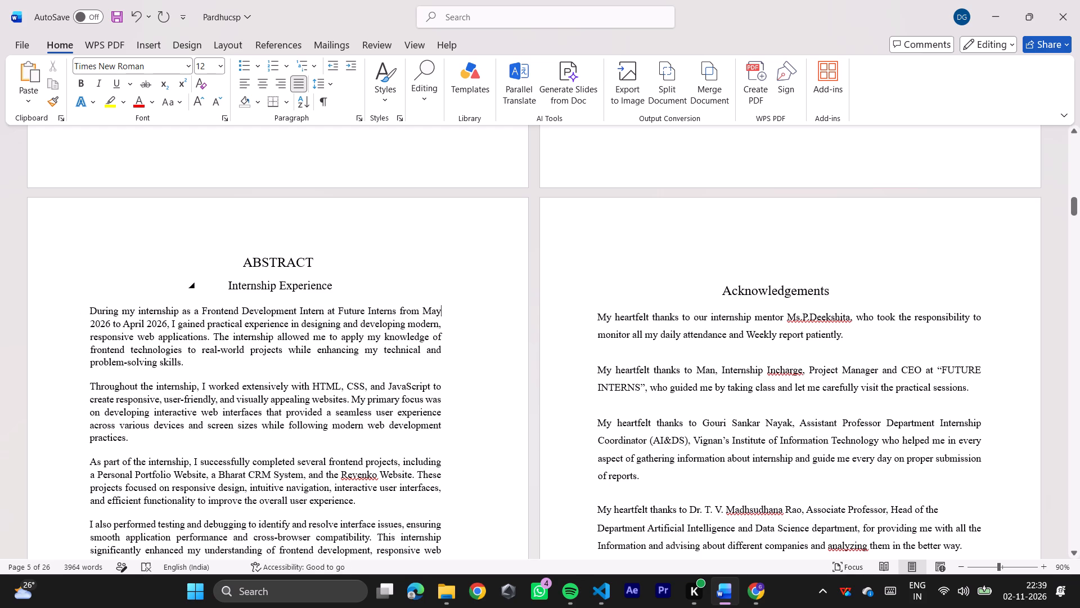
Set the internship's end month in the first paragraph of the Abstract to June.
left_click(144, 327)
key("BackSpace")
key("BackSpace")
key("BackSpace")
key("BackSpace")
key("BackSpace")
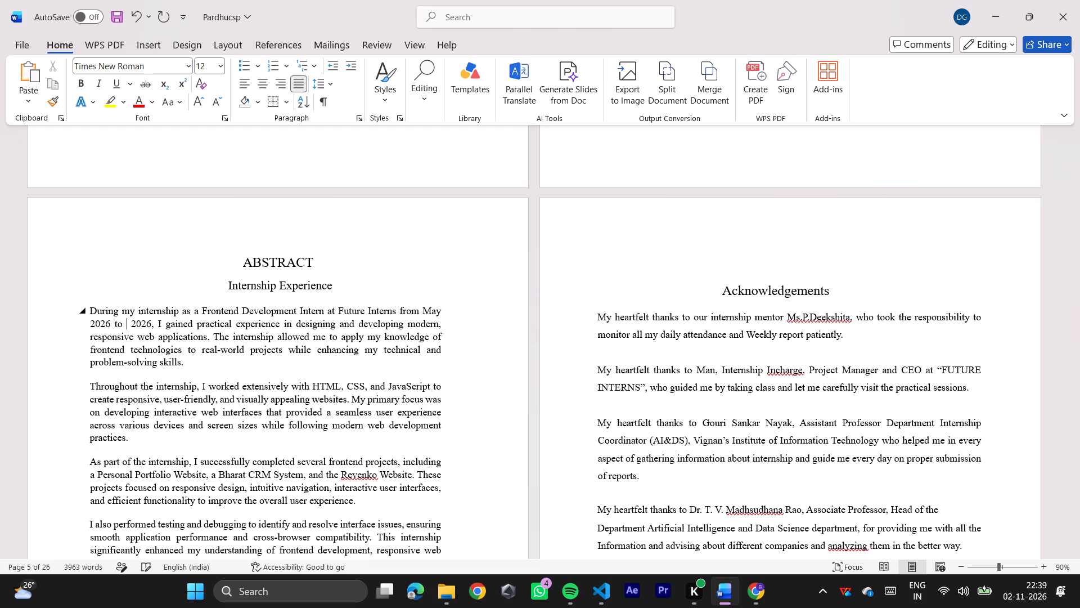
type("June")
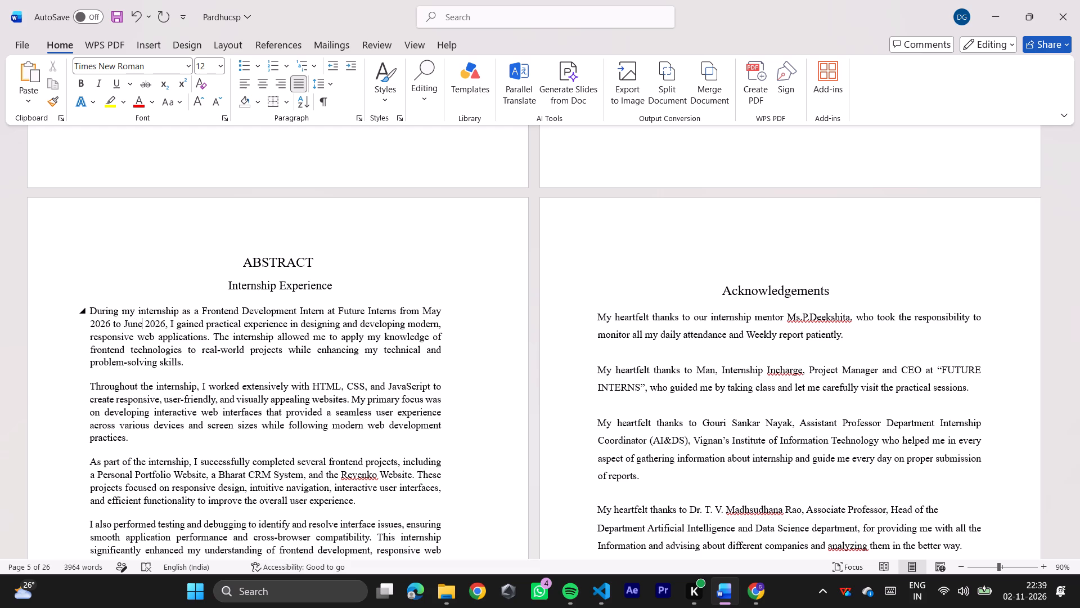
Review the report from the Abstract and Acknowledgements through the Index and Chapters 1 to 3, up to the Week-1 activity log.
scroll(195, 377, "down", 1)
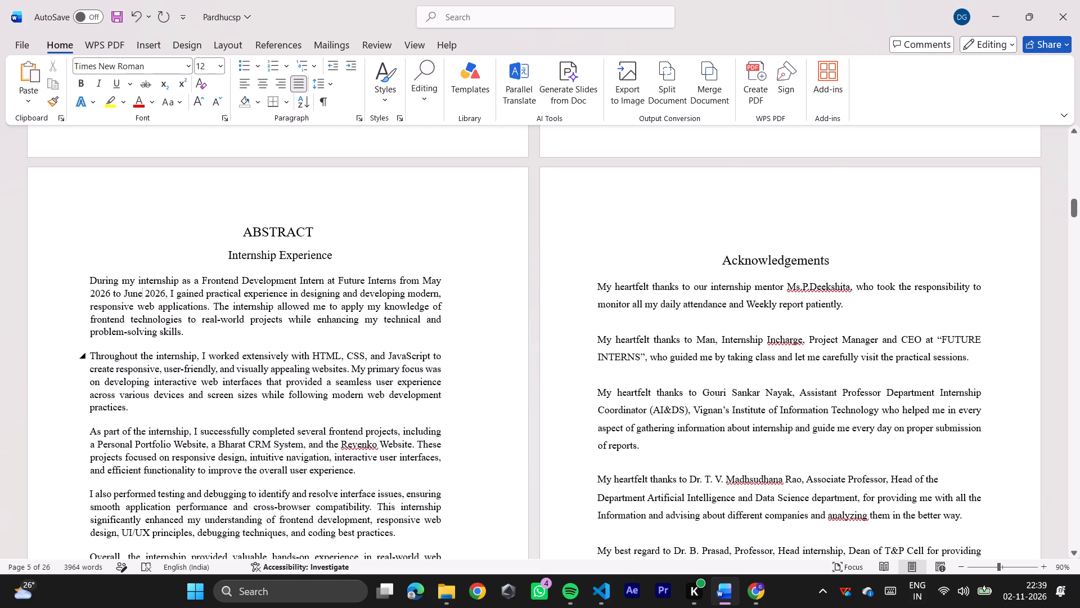
scroll(193, 381, "down", 4)
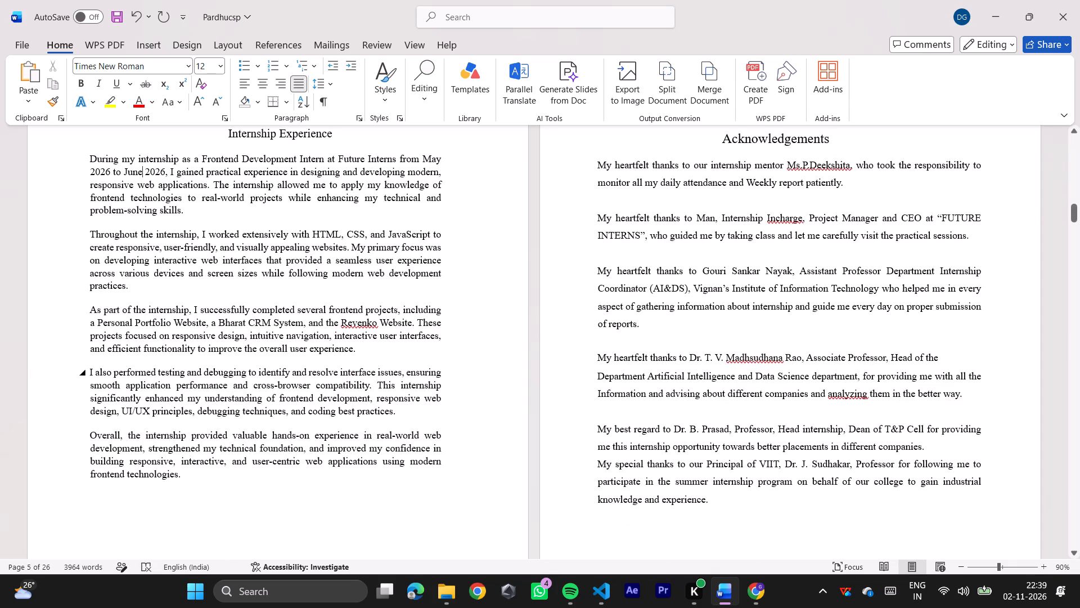
scroll(372, 392, "up", 2)
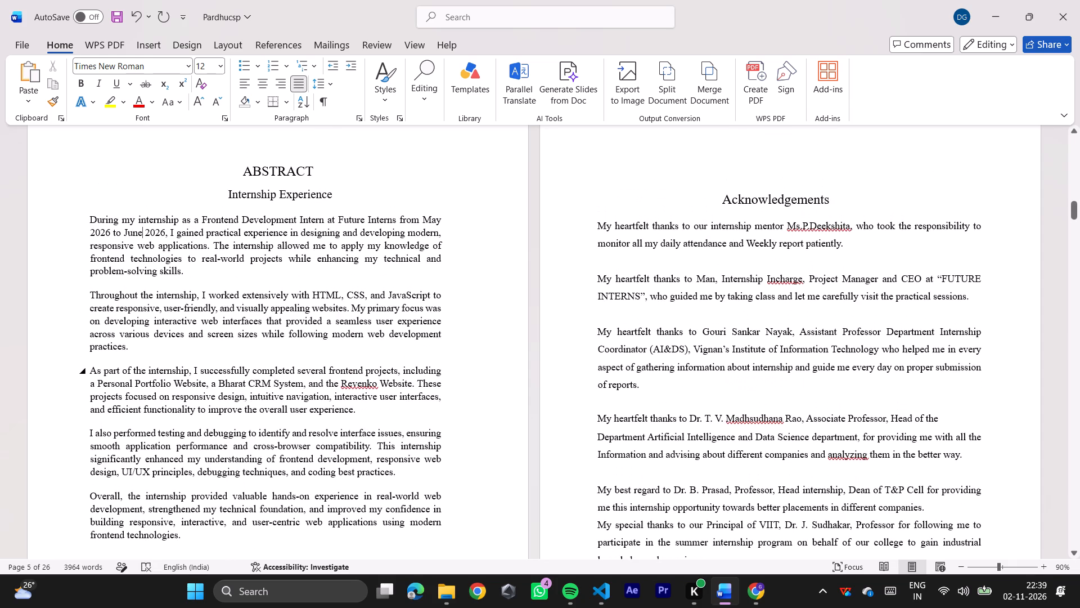
scroll(372, 396, "down", 11)
scroll(367, 402, "up", 7)
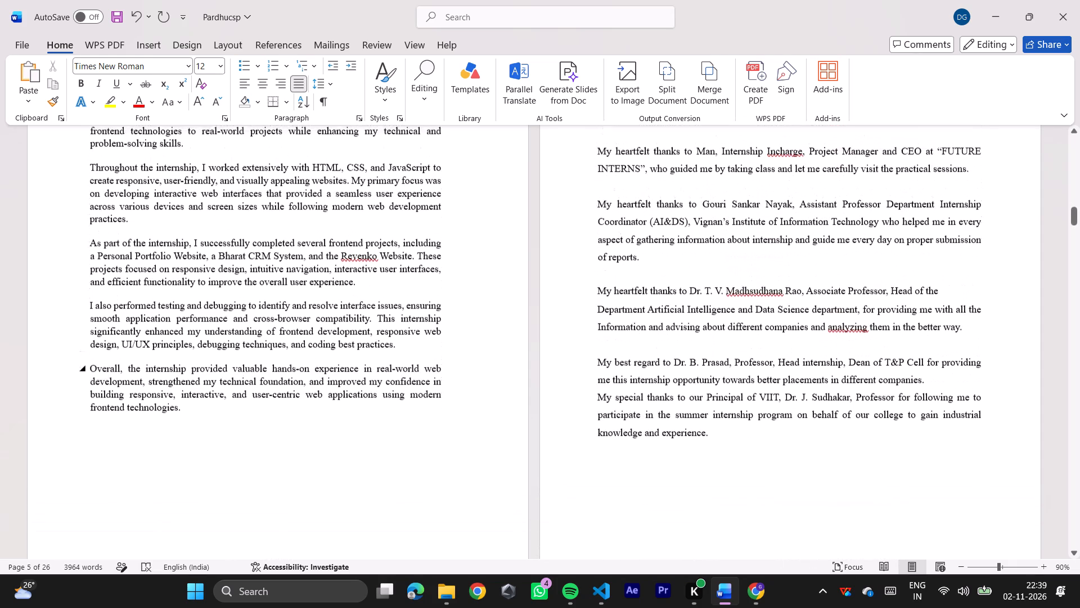
scroll(367, 405, "down", 3)
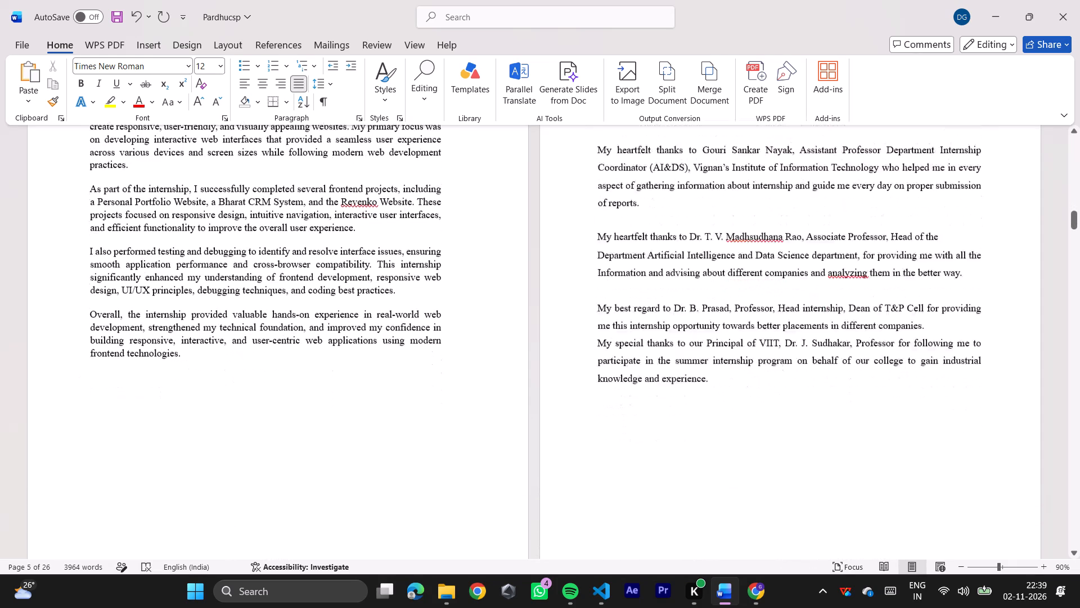
scroll(367, 410, "down", 17)
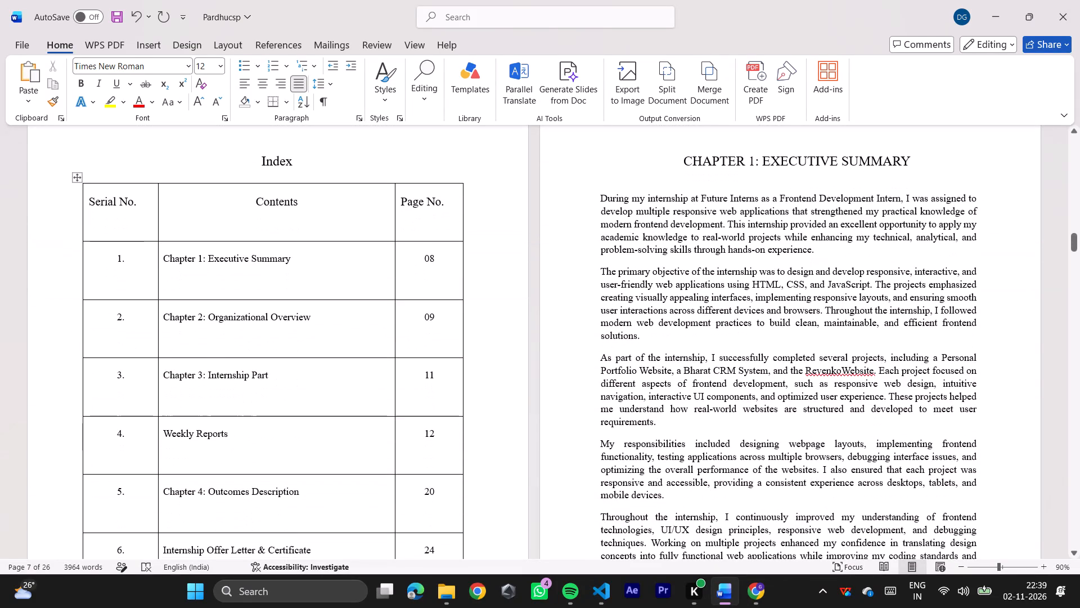
scroll(369, 413, "down", 20)
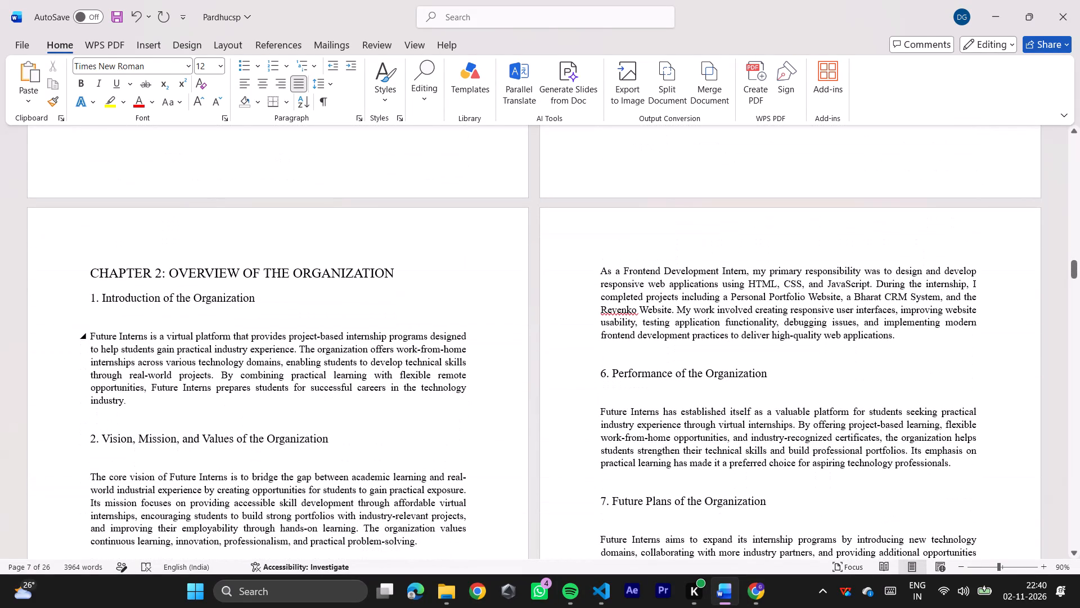
scroll(376, 417, "down", 4)
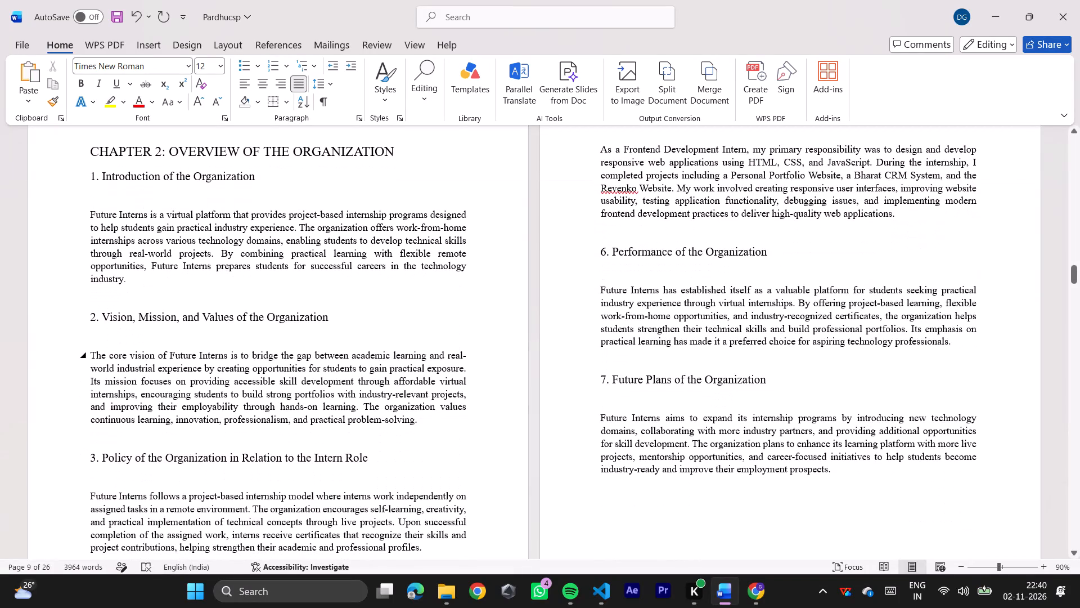
scroll(375, 417, "down", 12)
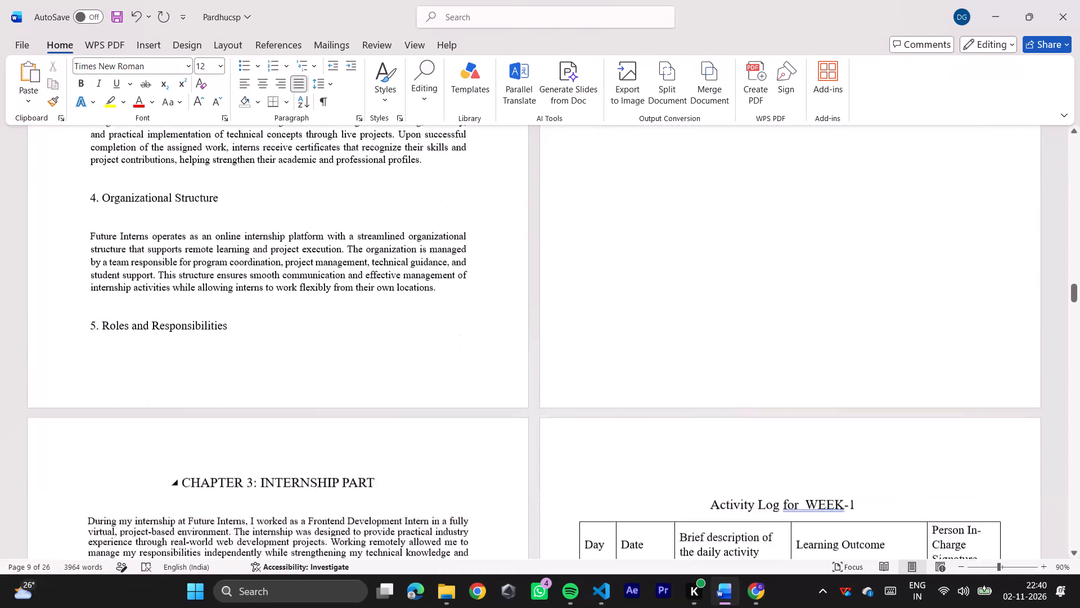
scroll(375, 420, "down", 12)
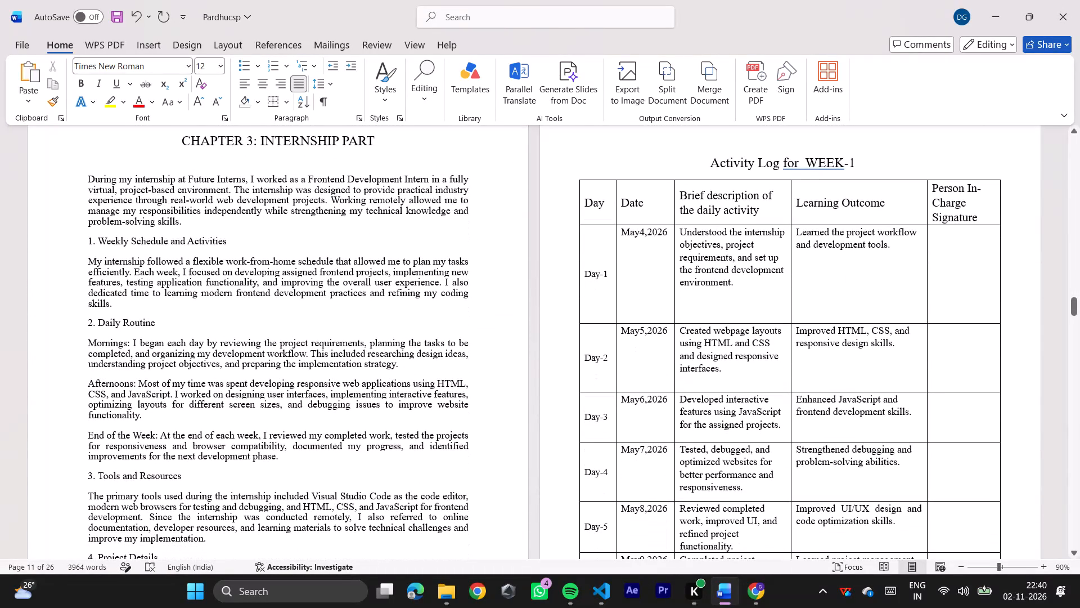
Set the Day-1, Day-2 and Day-3 dates in the Week-1 activity log to May8,2026, May9,2026 and May10,2026.
left_click(642, 233)
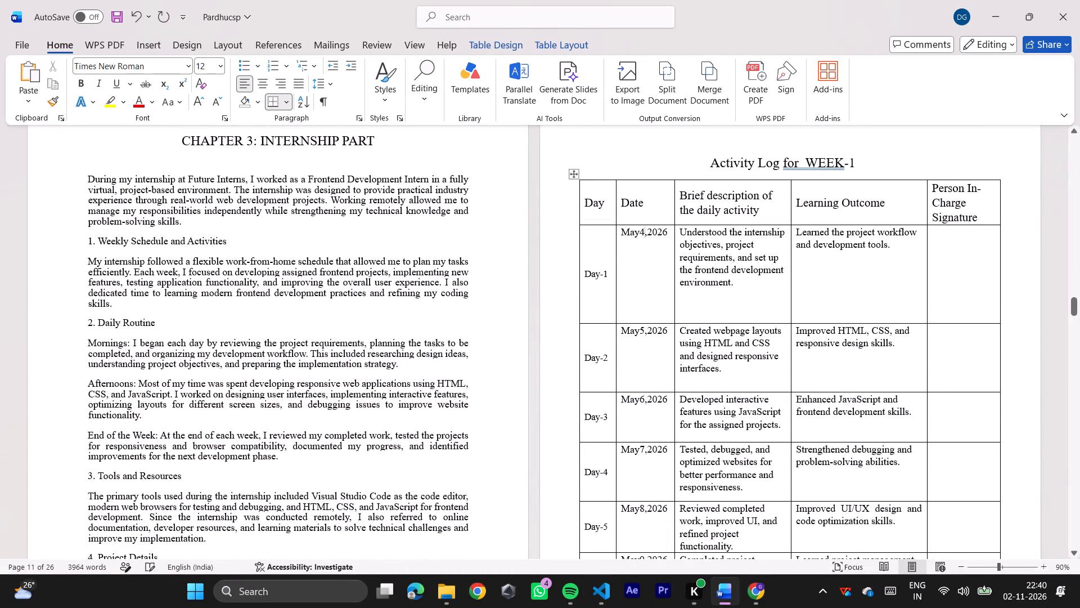
key("BackSpace")
key("8")
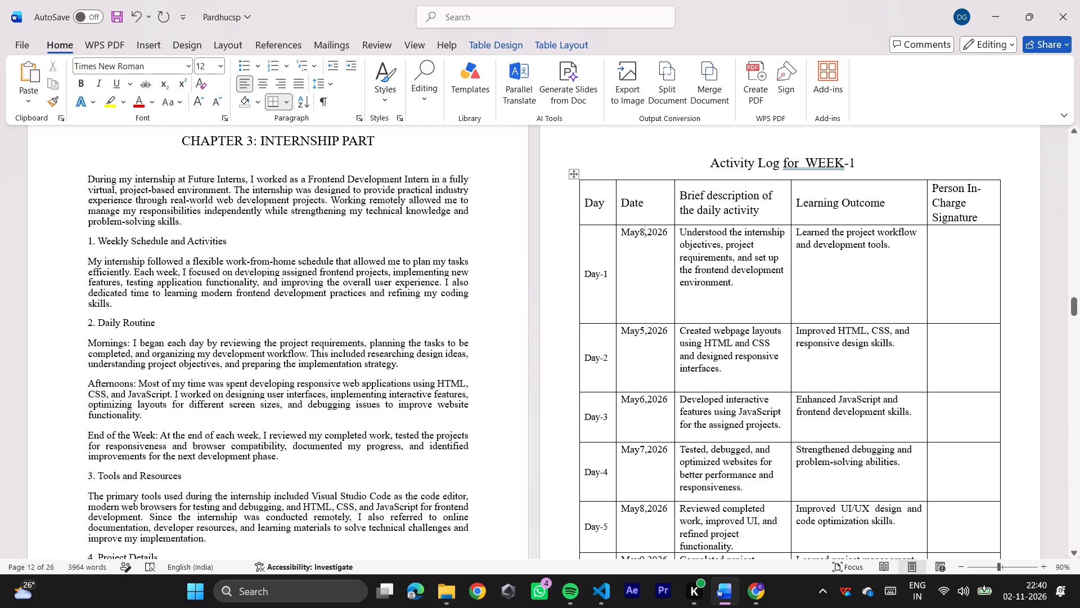
left_click(642, 331)
key("Right")
key("BackSpace")
key("9")
left_click(646, 394)
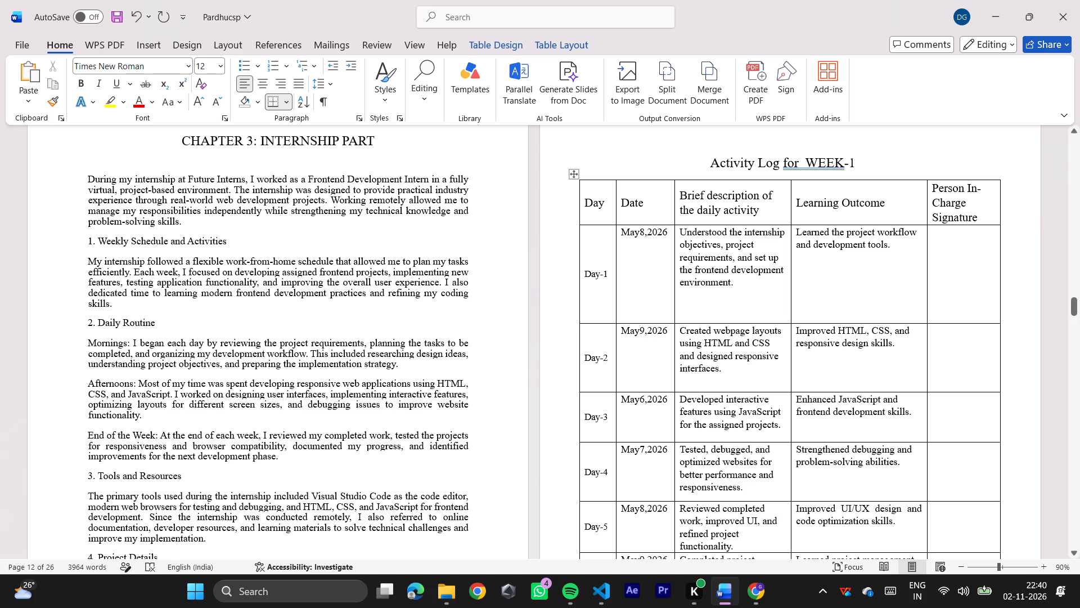
key("BackSpace")
type("10")
Set the Day-4 and Day-5 dates in the Week-1 activity log to May11,2026 and May12,2026.
key("Down")
key("Left")
key("BackSpace")
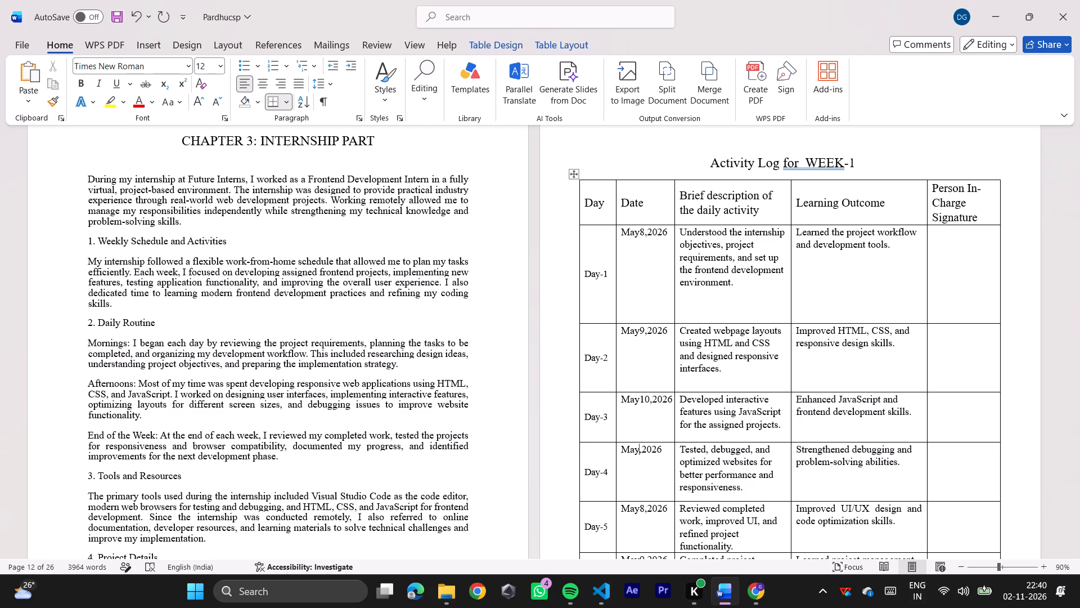
type("11")
key("Down")
key("Left")
key("BackSpace")
type("12")
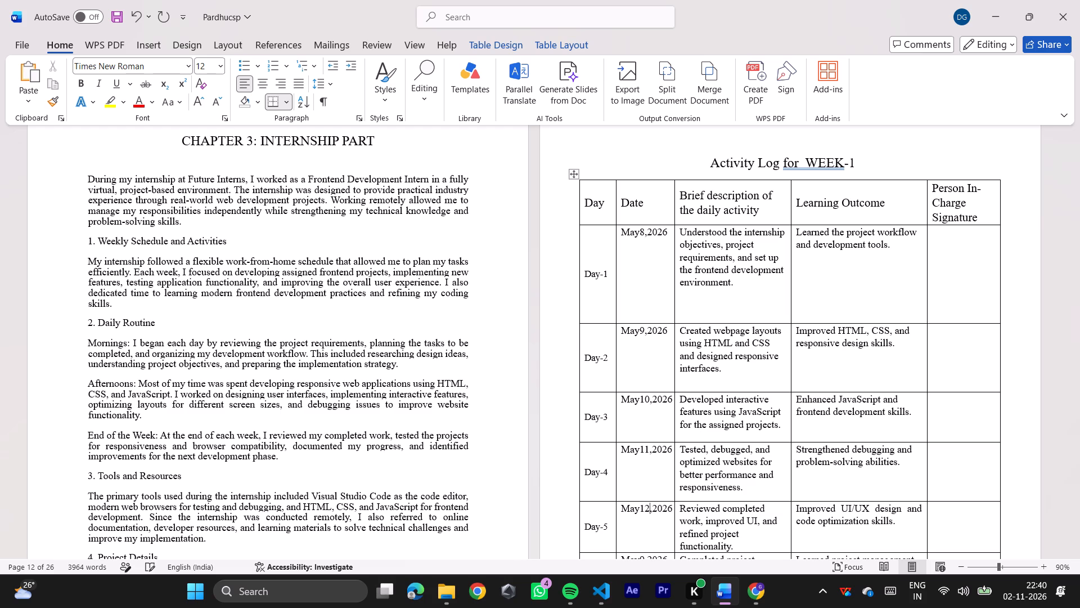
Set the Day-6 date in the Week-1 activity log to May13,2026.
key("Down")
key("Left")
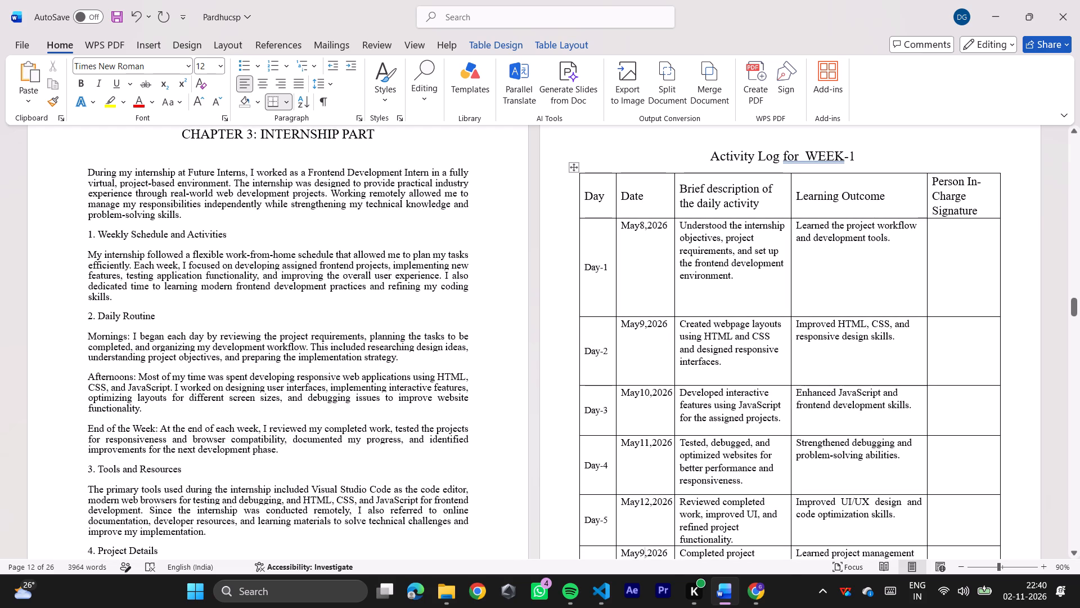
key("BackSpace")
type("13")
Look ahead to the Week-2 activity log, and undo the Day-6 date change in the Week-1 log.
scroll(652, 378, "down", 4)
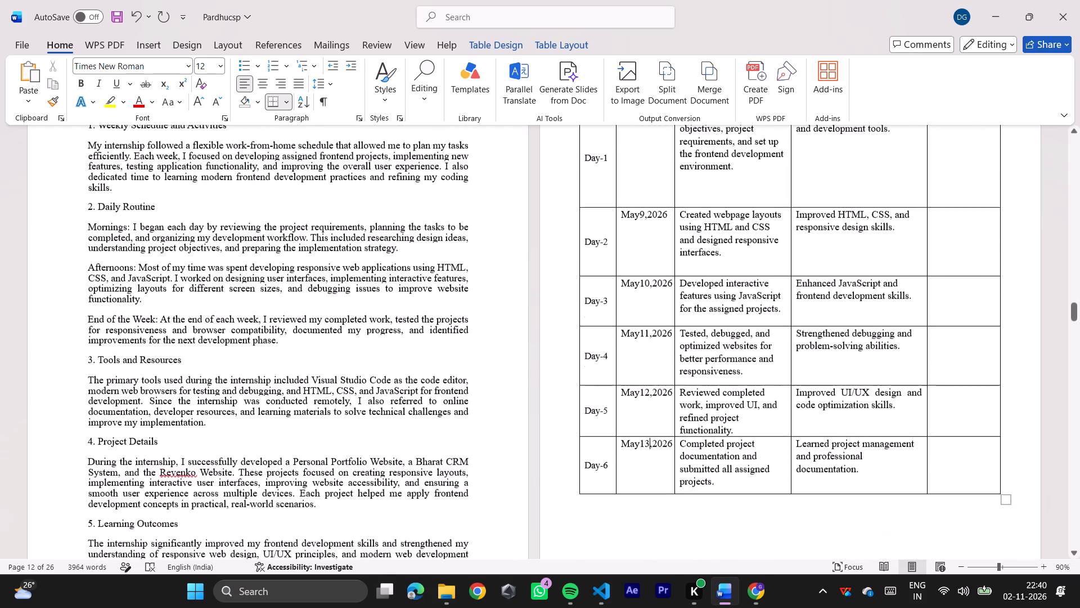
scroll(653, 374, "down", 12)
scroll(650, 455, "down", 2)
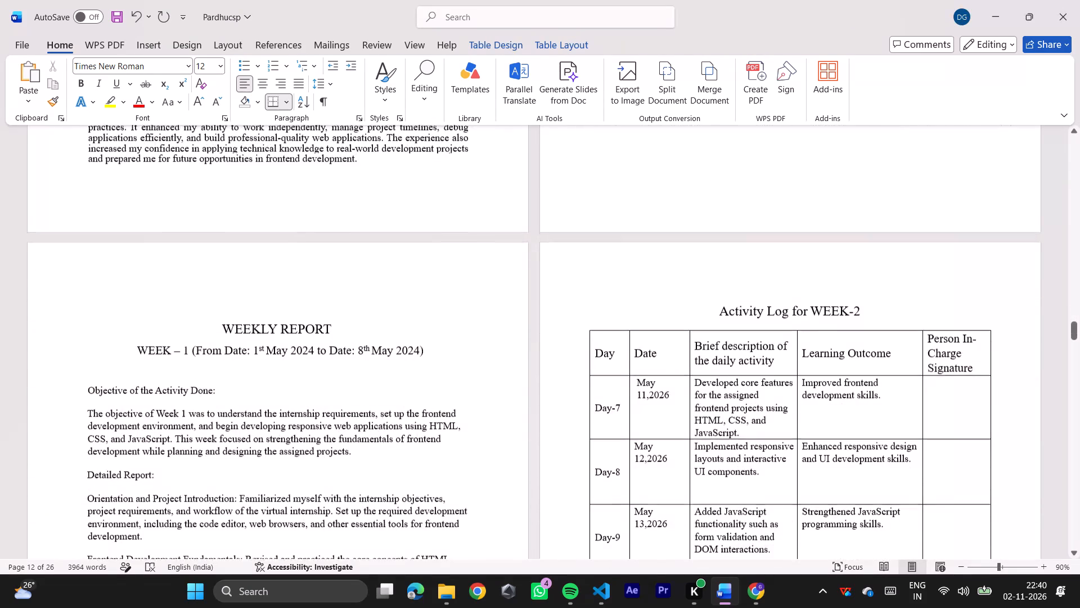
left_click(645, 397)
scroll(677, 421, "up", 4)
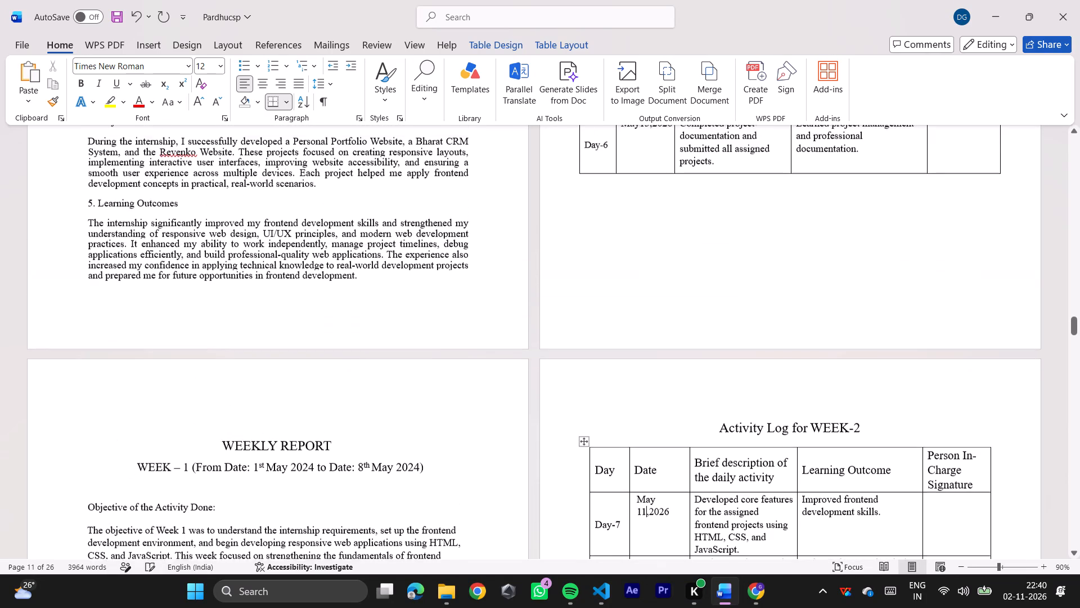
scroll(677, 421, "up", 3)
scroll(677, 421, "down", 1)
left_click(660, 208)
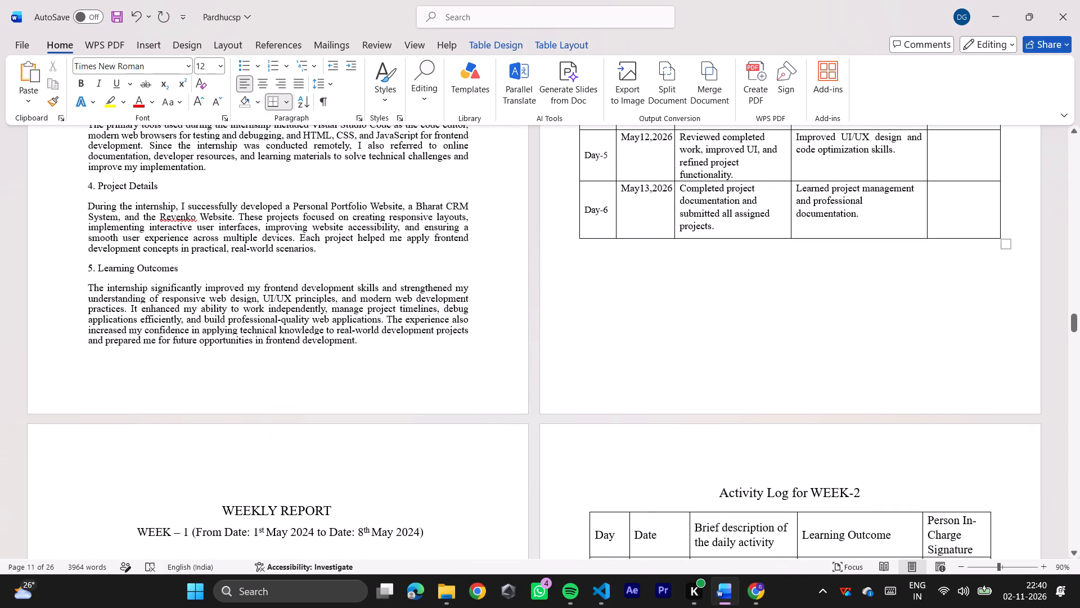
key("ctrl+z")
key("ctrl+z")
Set the Day-6 date in the Week-1 activity log to May13,2026.
scroll(664, 249, "down", 3)
scroll(668, 251, "up", 2)
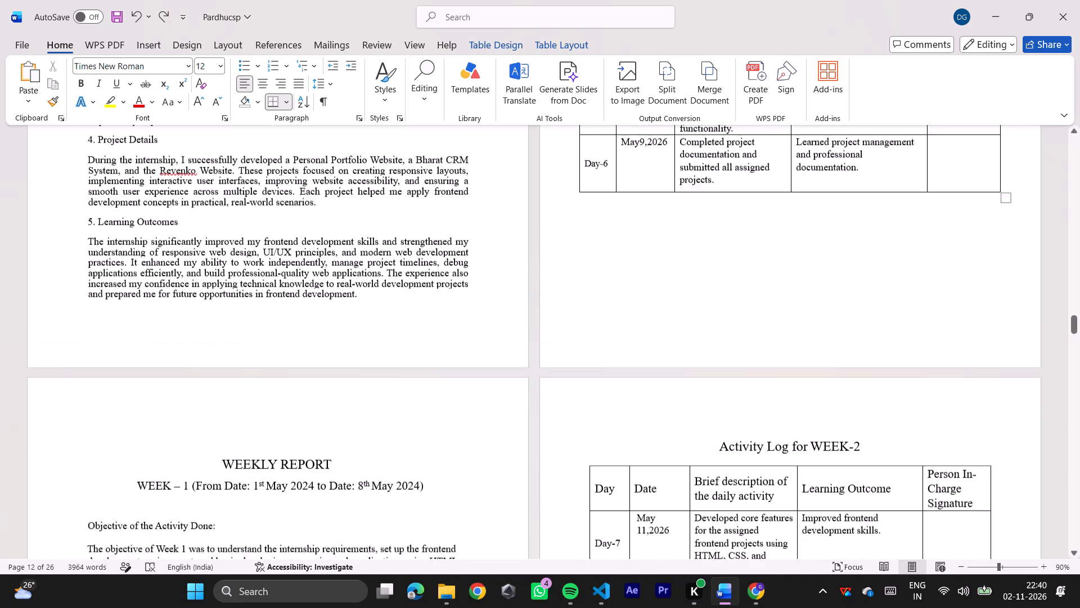
key("BackSpace")
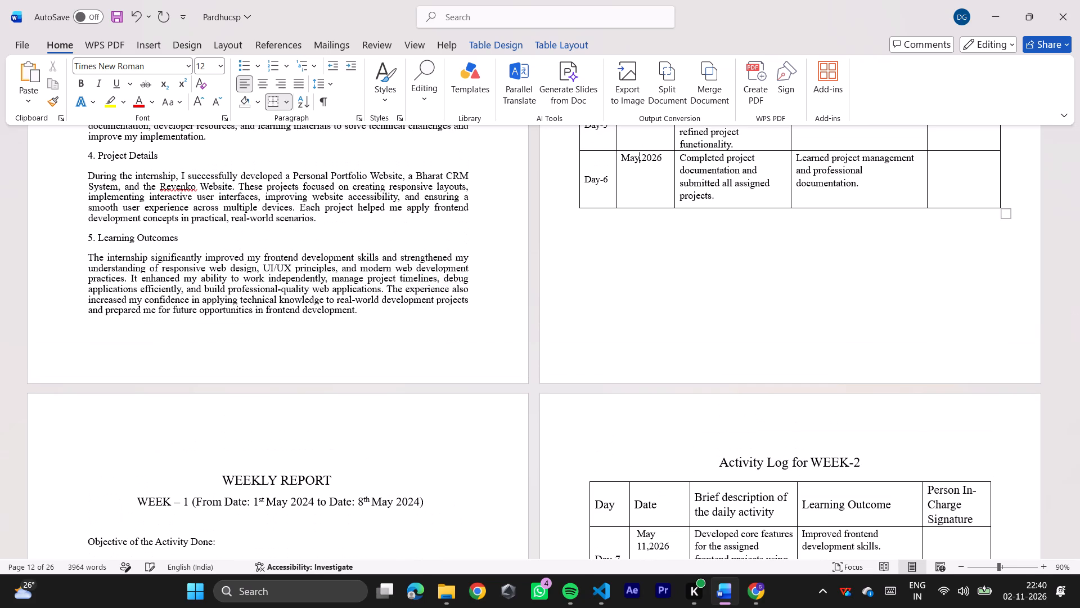
scroll(668, 251, "up", 1)
type("13")
Set the Day-7 and Day-8 dates in the Week-2 activity log to May 15,2026 and May 16,2026.
scroll(668, 252, "up", 4)
scroll(655, 315, "down", 6)
scroll(683, 385, "down", 1)
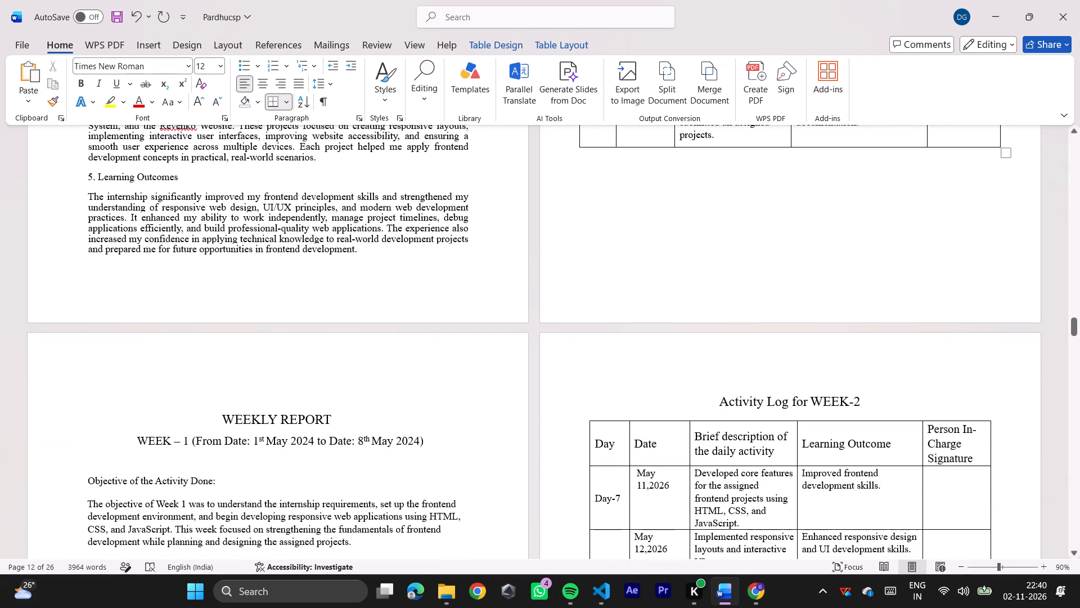
left_click(645, 489)
scroll(678, 434, "up", 3)
scroll(679, 430, "down", 4)
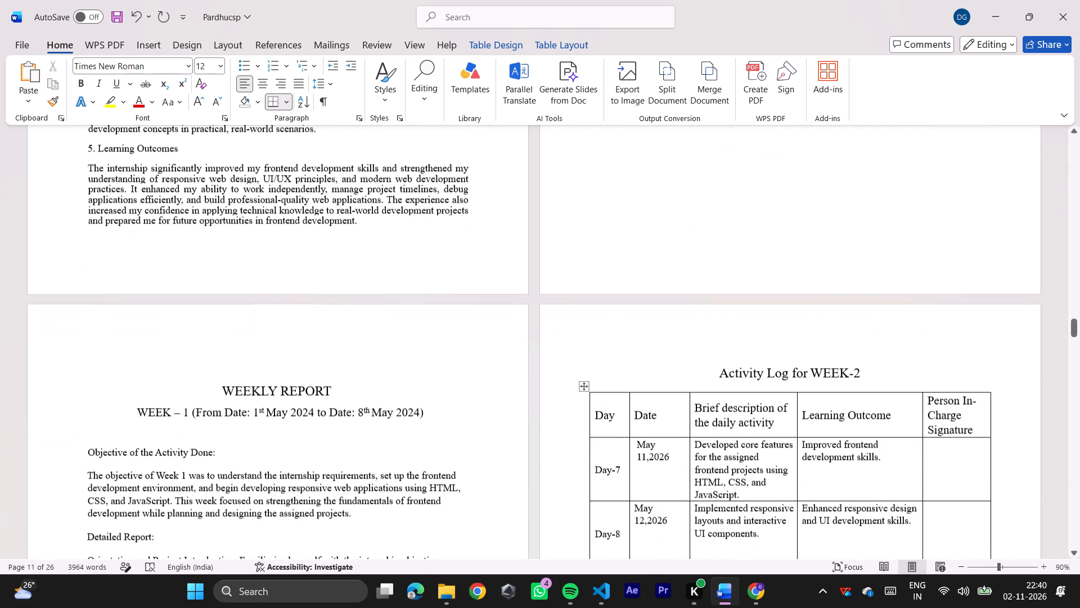
key("BackSpace")
key("BackSpace")
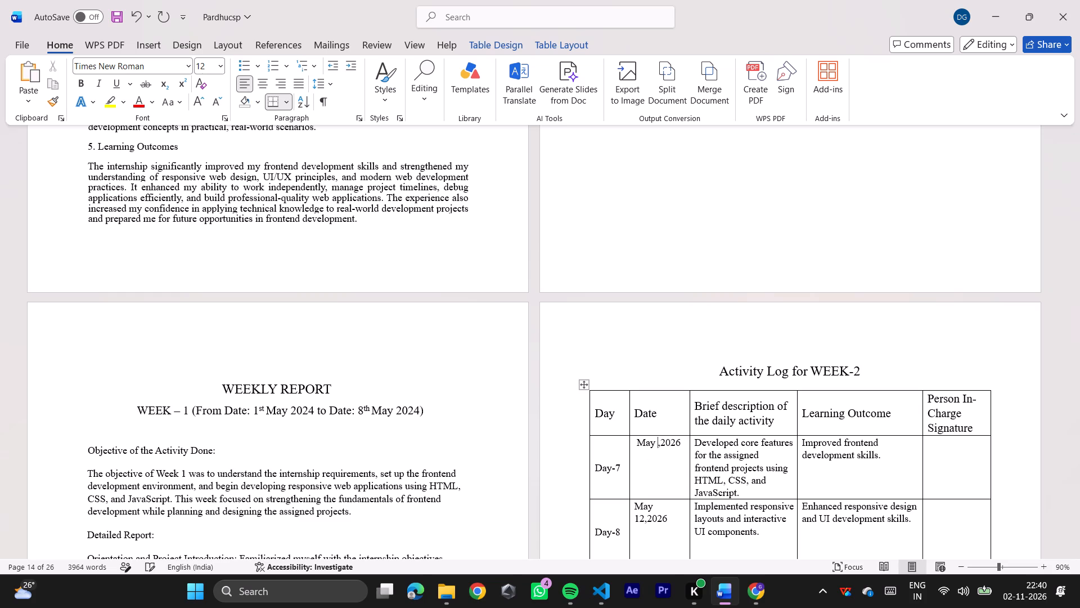
type("15")
scroll(674, 427, "down", 2)
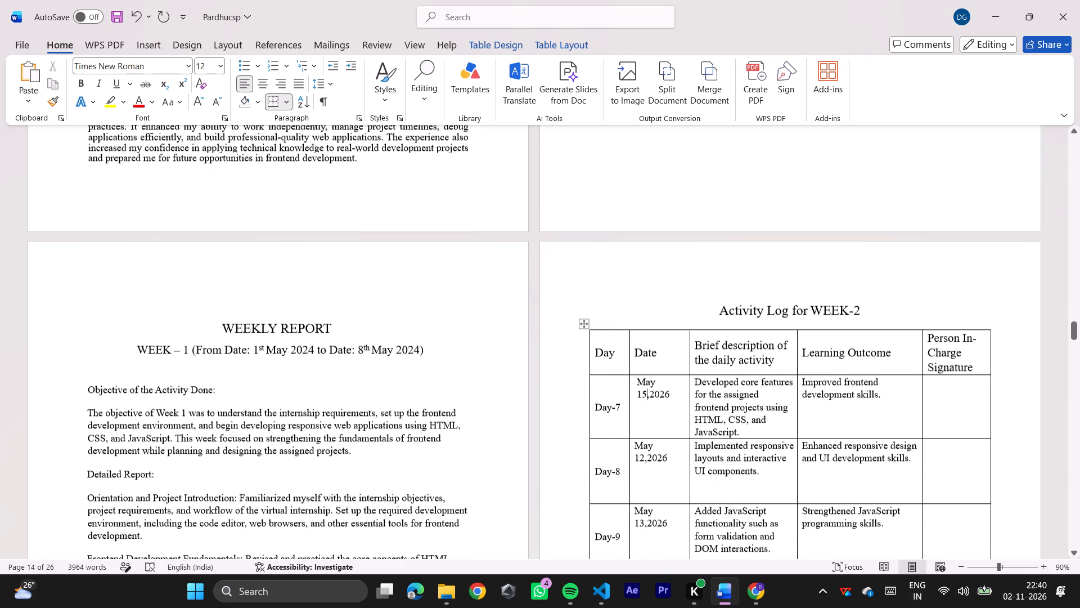
left_click(643, 460)
key("BackSpace")
key("BackSpace")
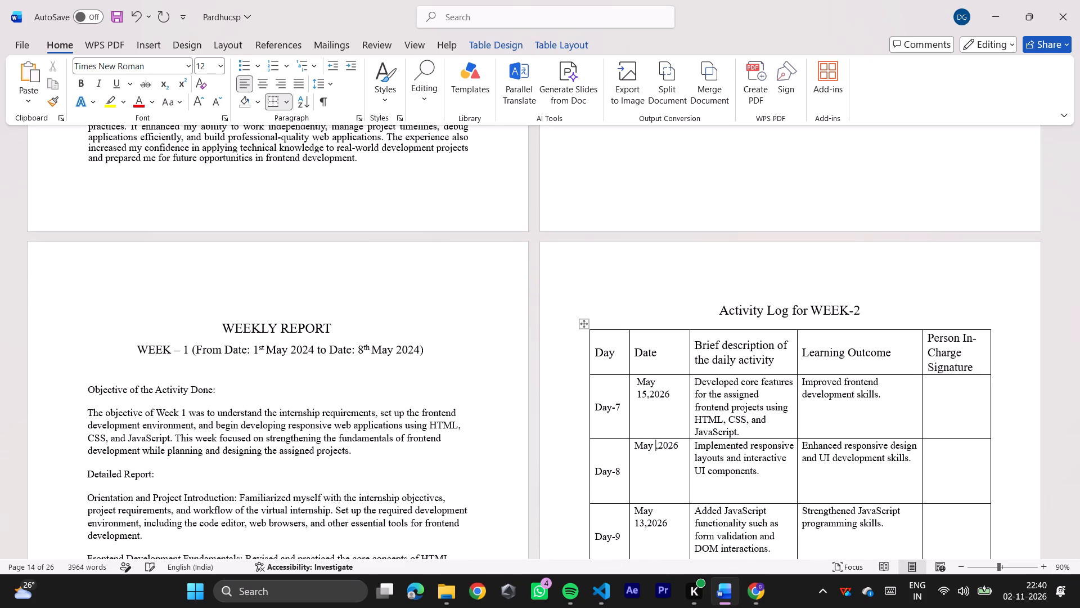
type("16")
Set the Day-9 date in the Week-2 activity log to May 17,2026.
key("Down")
key("Down")
key("Left")
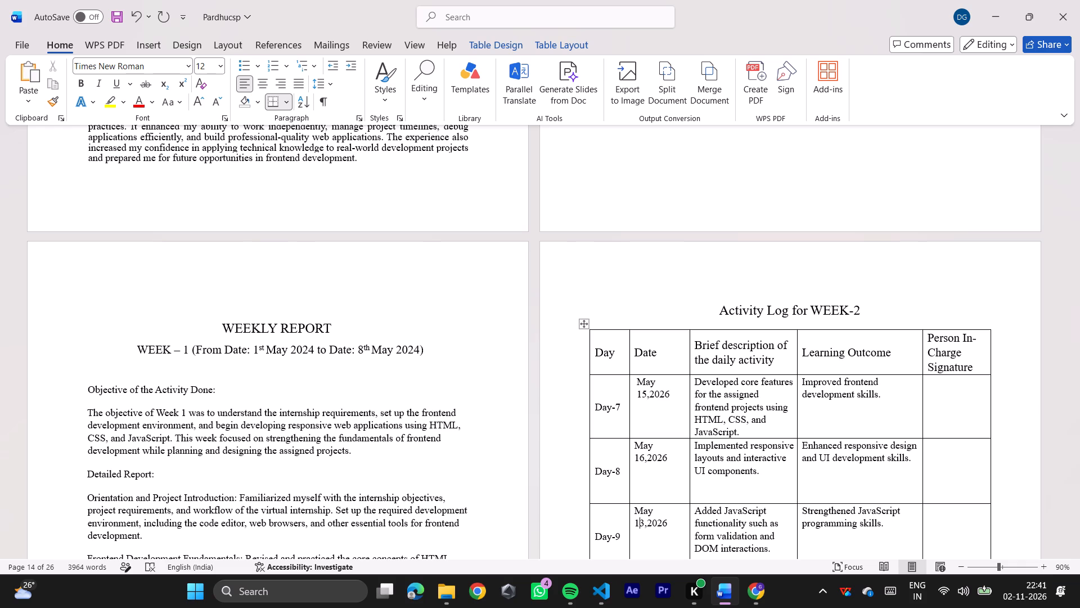
key("Right")
key("BackSpace")
key("7")
Set the Day-10 and Day-11 dates in the Week-2 activity log to May 18,2026 and May 19,2026.
key("Down")
key("Down")
key("Down")
key("Down")
key("Down")
key("Down")
key("Down")
key("Up")
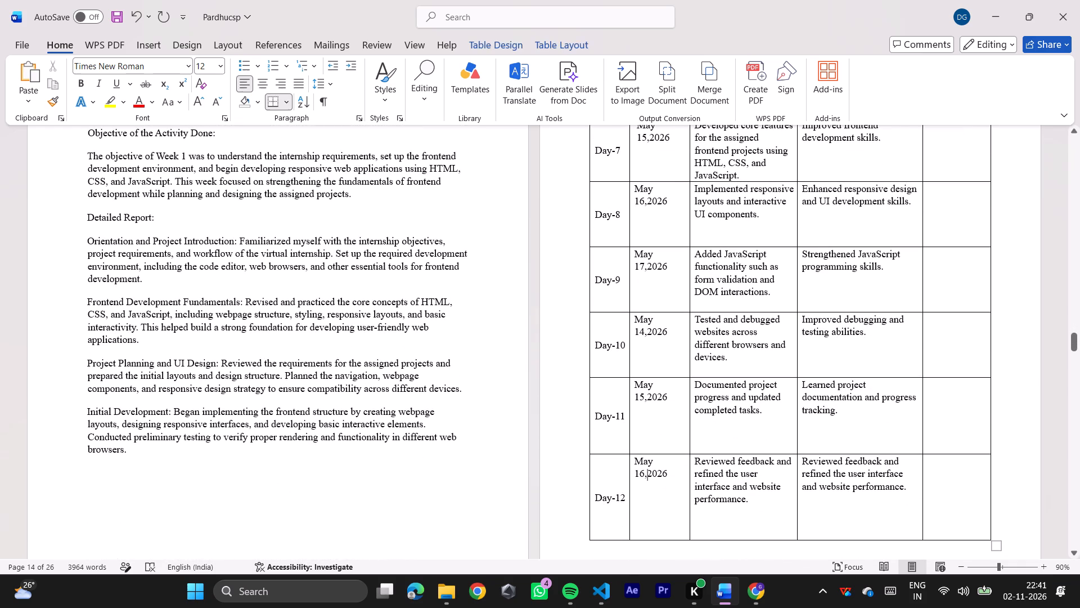
key("Up")
key("Up")
key("Up")
key("Up")
key("Up")
key("Down")
key("BackSpace")
type("88")
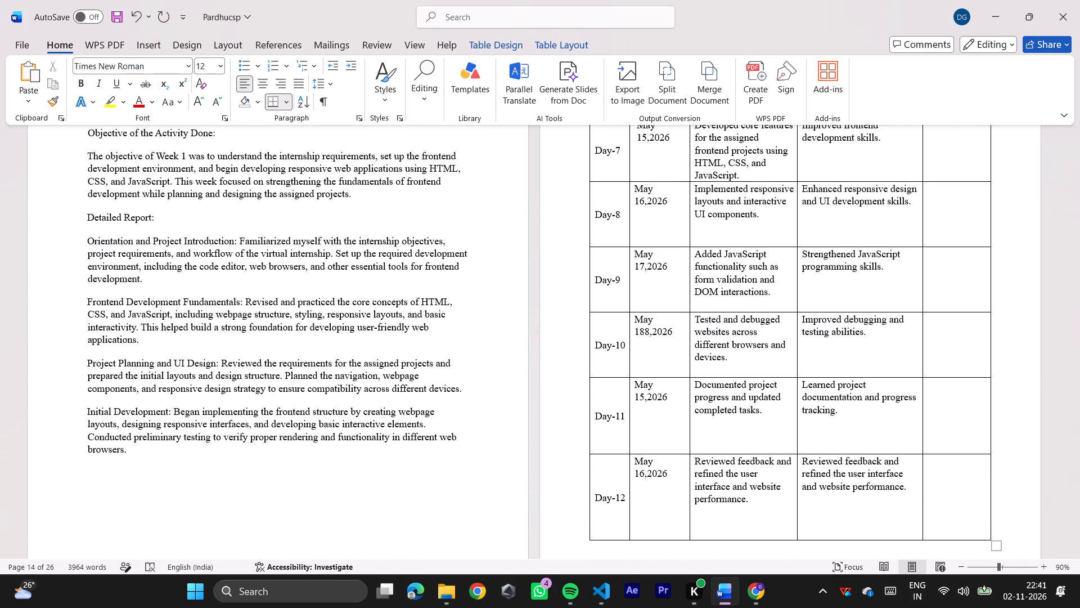
key("BackSpace")
key("Down")
key("Down")
key("BackSpace")
key("9")
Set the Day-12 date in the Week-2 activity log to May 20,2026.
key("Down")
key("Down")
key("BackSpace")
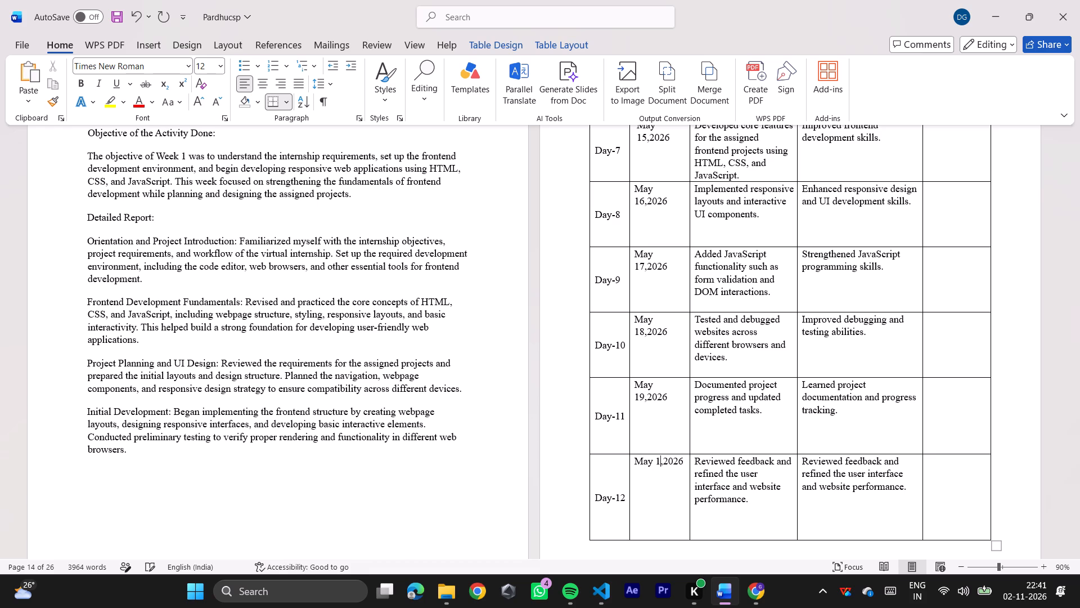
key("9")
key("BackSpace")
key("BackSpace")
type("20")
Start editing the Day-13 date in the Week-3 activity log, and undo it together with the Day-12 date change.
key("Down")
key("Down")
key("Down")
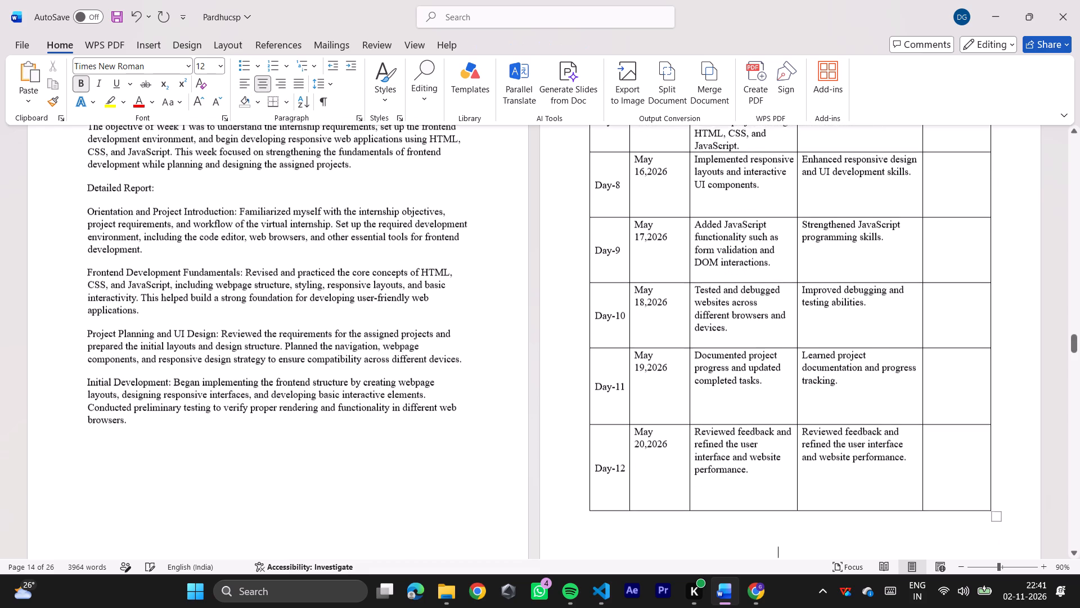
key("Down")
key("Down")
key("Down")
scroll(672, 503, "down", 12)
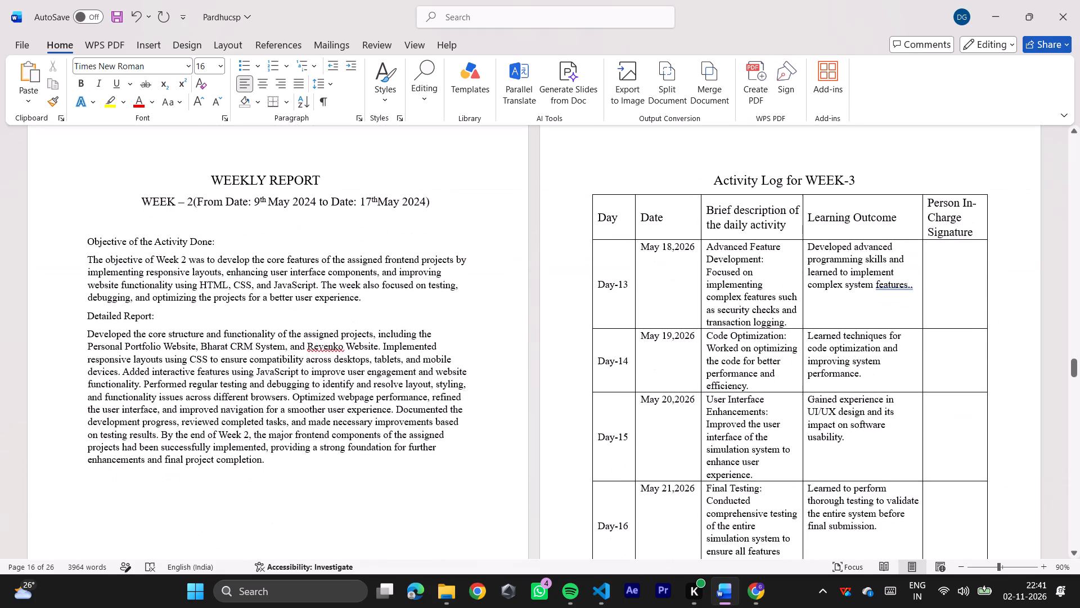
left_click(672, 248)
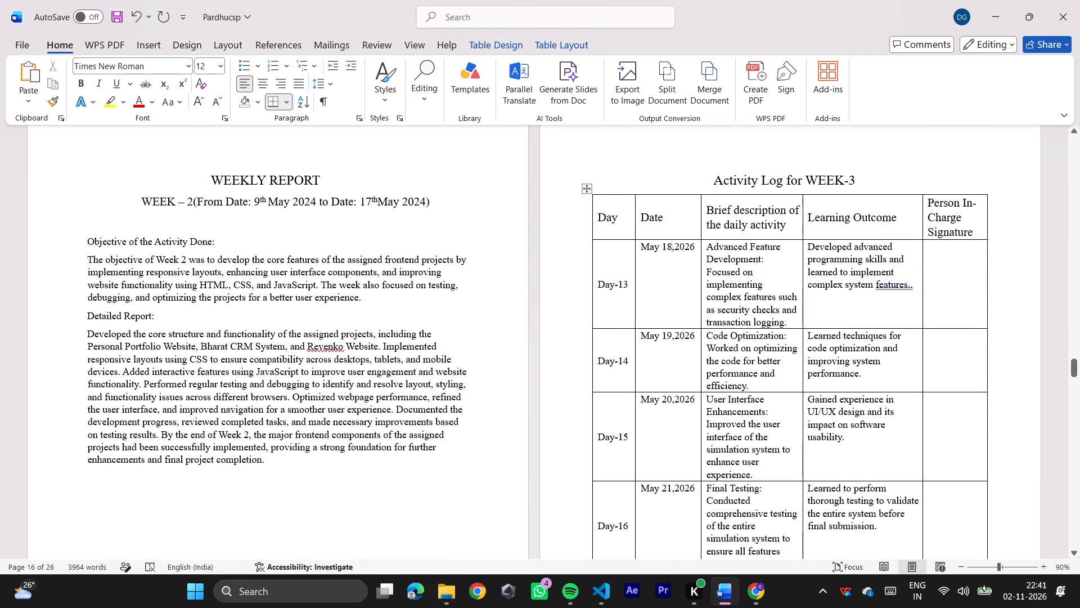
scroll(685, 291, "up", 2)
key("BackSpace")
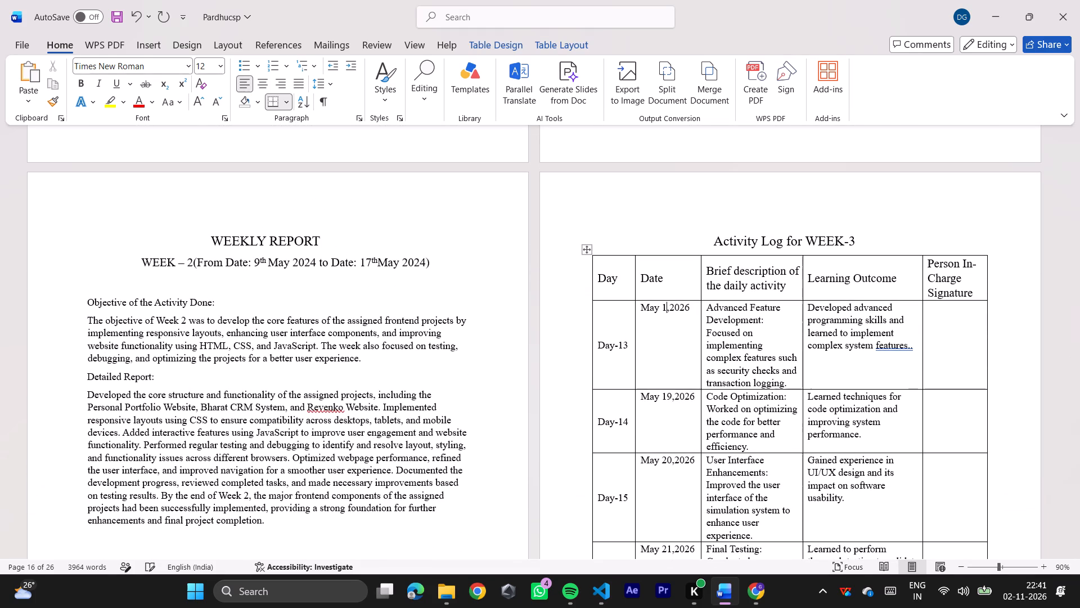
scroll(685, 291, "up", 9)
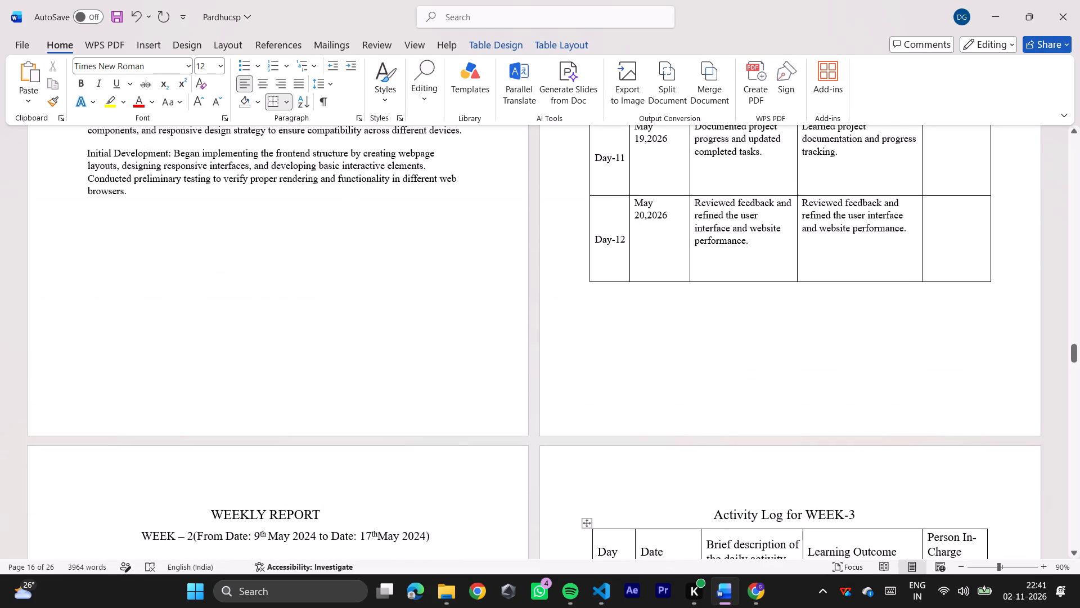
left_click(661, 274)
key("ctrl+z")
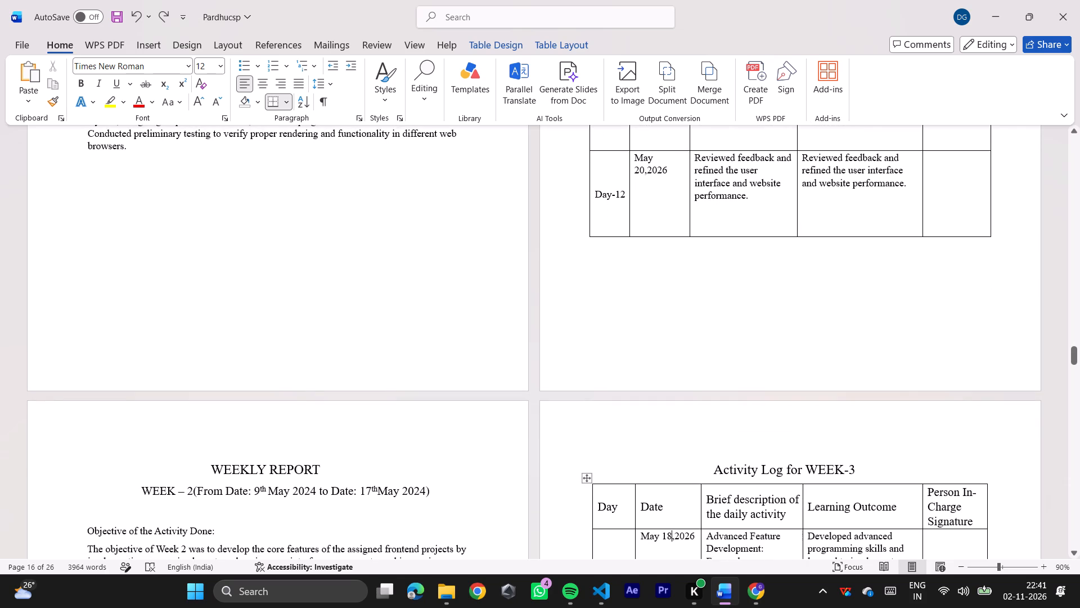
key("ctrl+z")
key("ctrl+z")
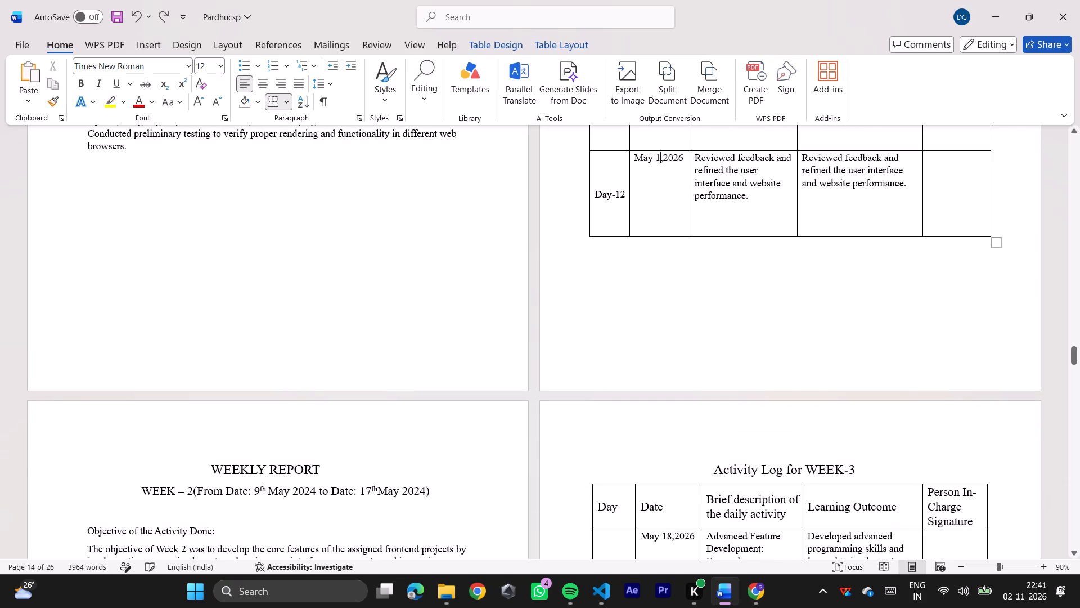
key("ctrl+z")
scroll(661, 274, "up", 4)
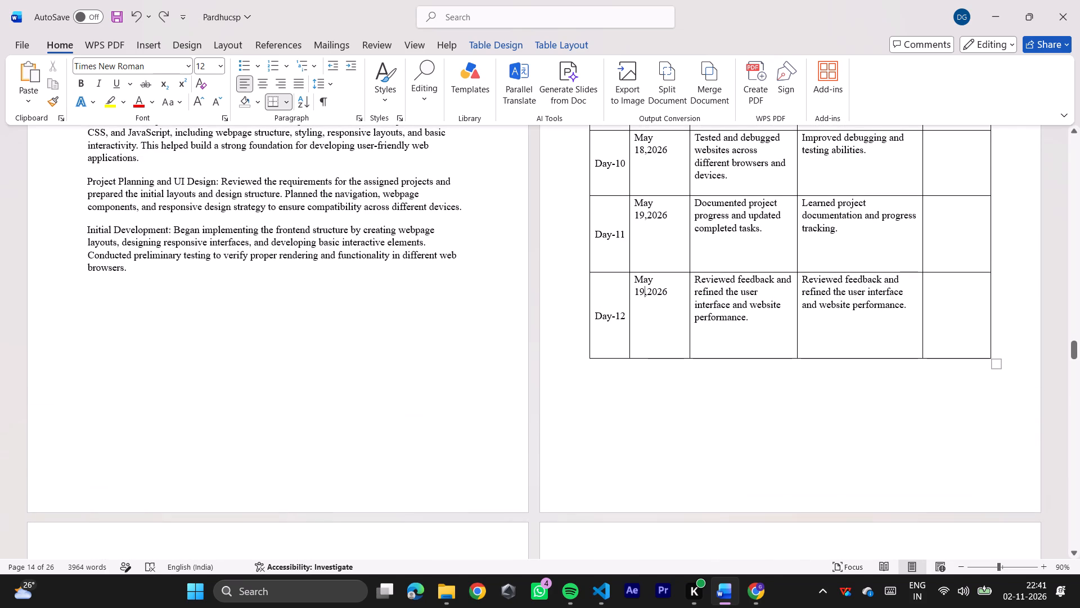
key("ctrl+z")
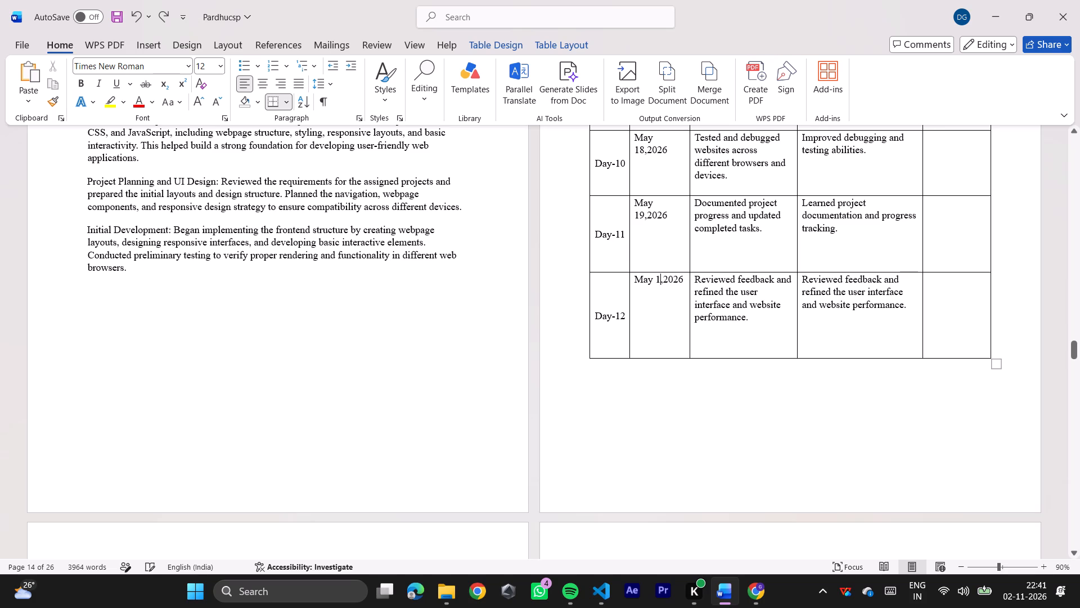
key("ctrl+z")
Set the Day-12 date in the Week-2 activity log to May 20,2026.
scroll(663, 297, "down", 3)
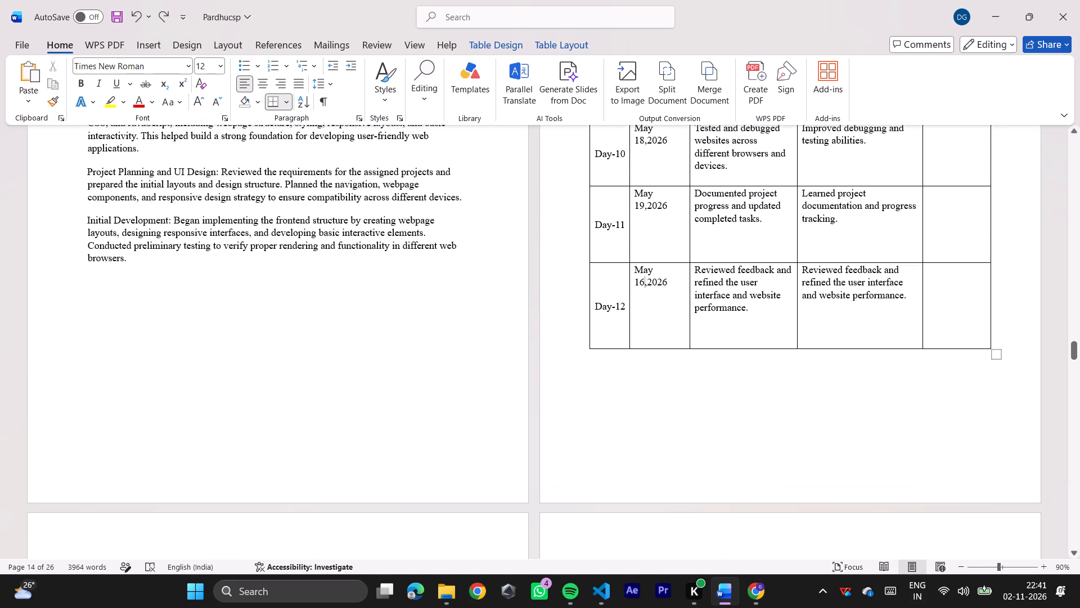
scroll(663, 298, "down", 3)
scroll(665, 296, "up", 4)
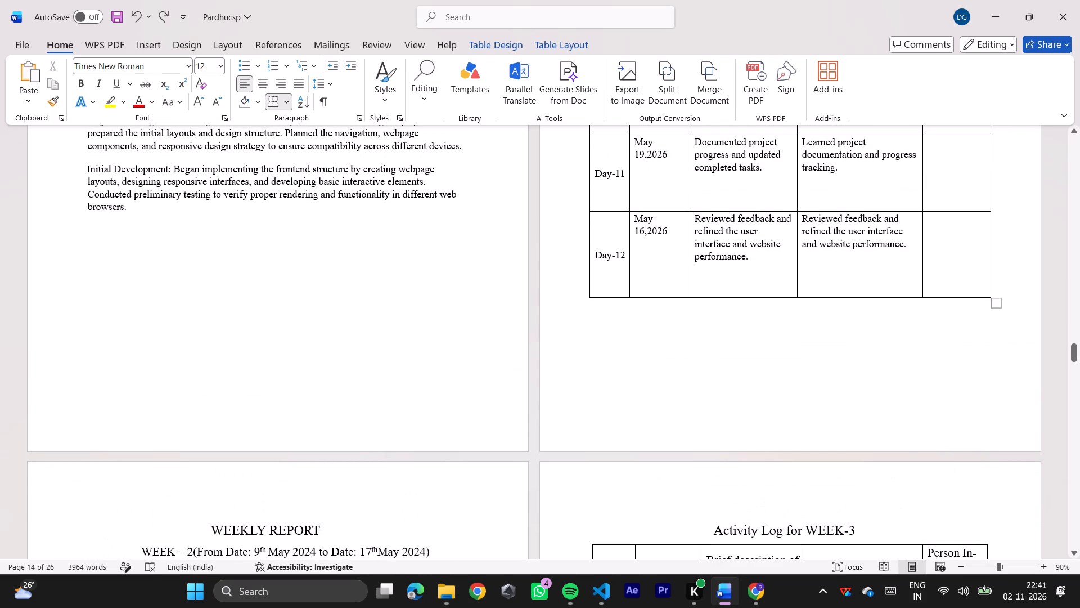
key("BackSpace")
key("BackSpace")
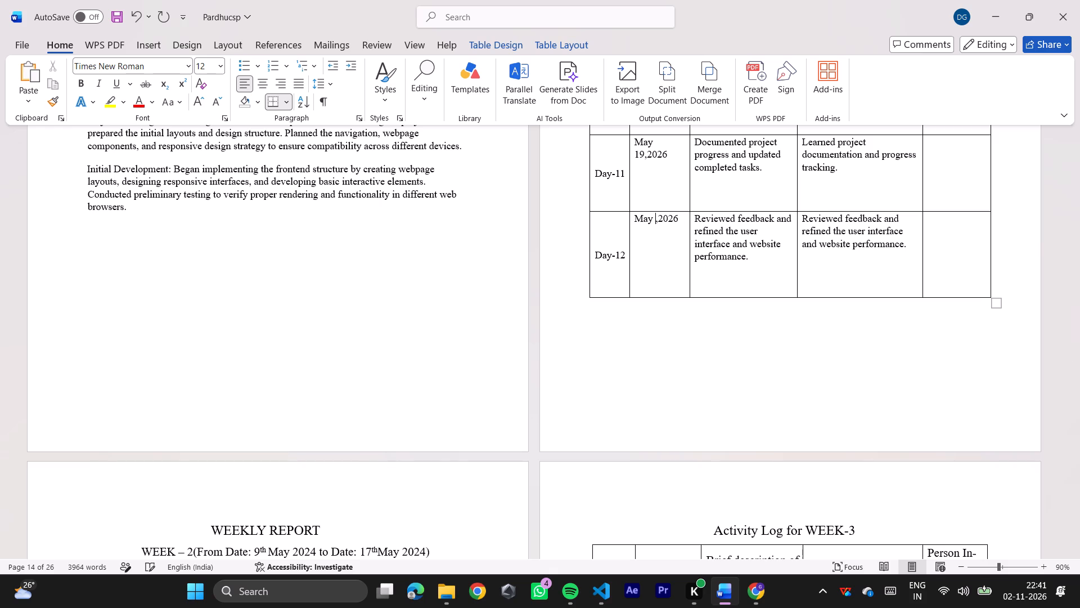
type("20")
Set the Day-13 and Day-14 dates in the Week-3 activity log to May 22,2026 and May 23,2026.
scroll(638, 259, "down", 2)
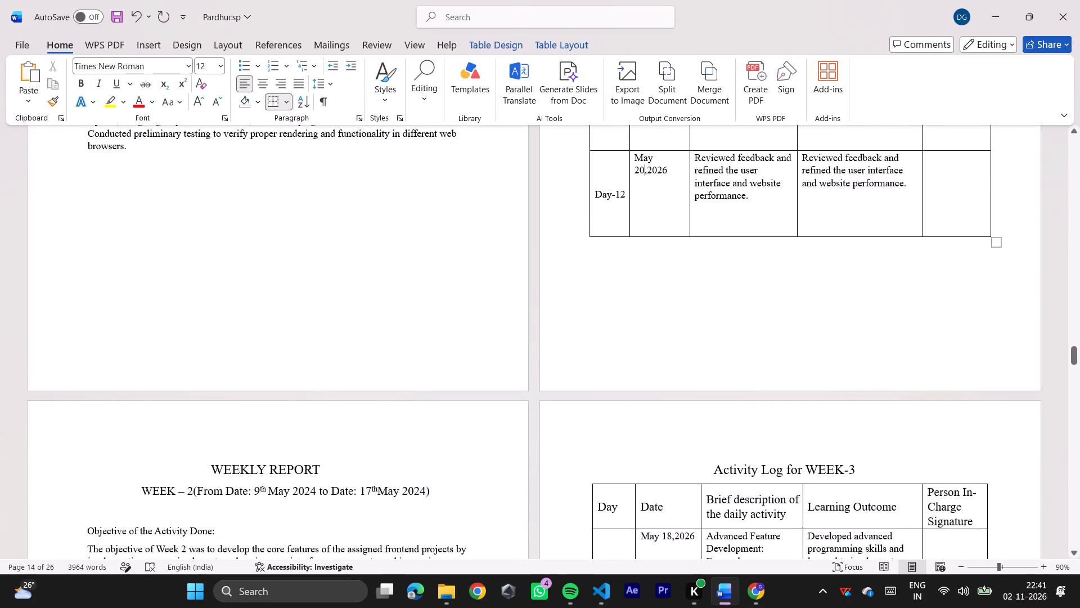
scroll(640, 260, "up", 1)
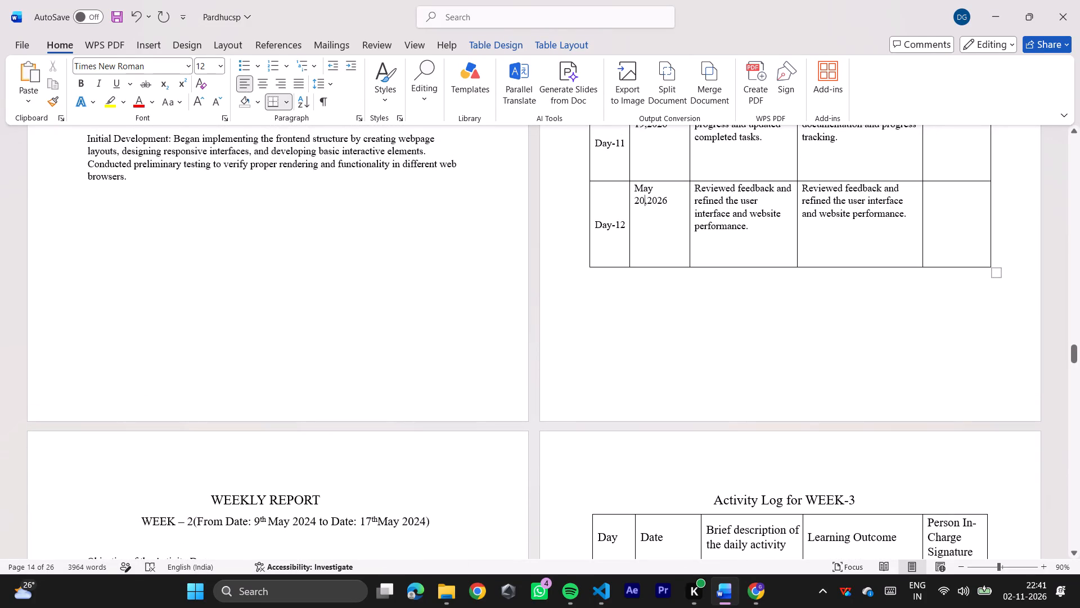
scroll(628, 260, "down", 5)
left_click(673, 413)
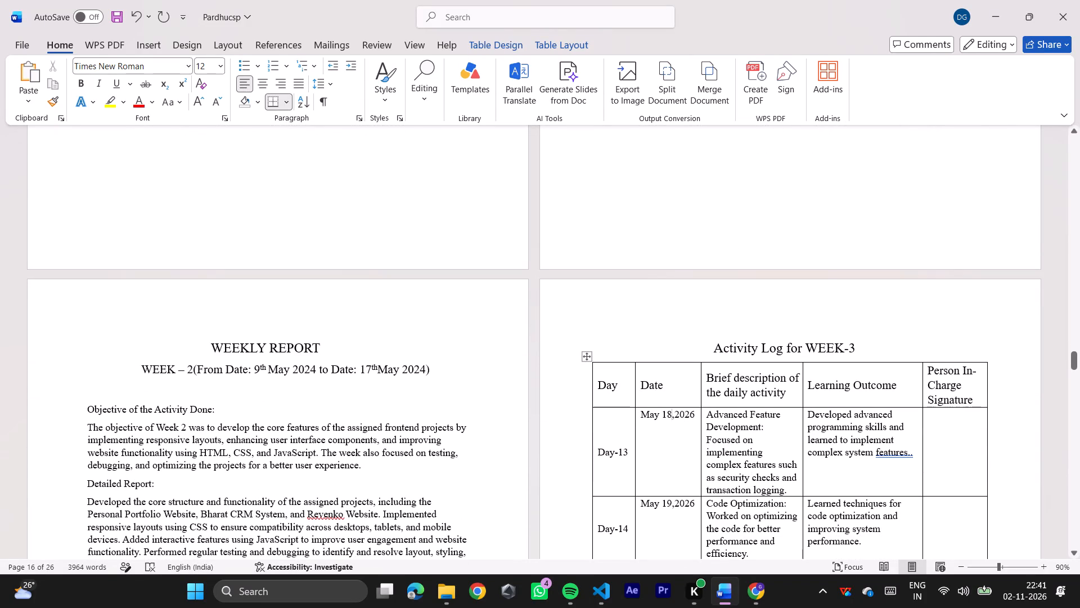
key("BackSpace")
key("BackSpace")
type("22")
scroll(673, 413, "up", 6)
scroll(677, 414, "down", 8)
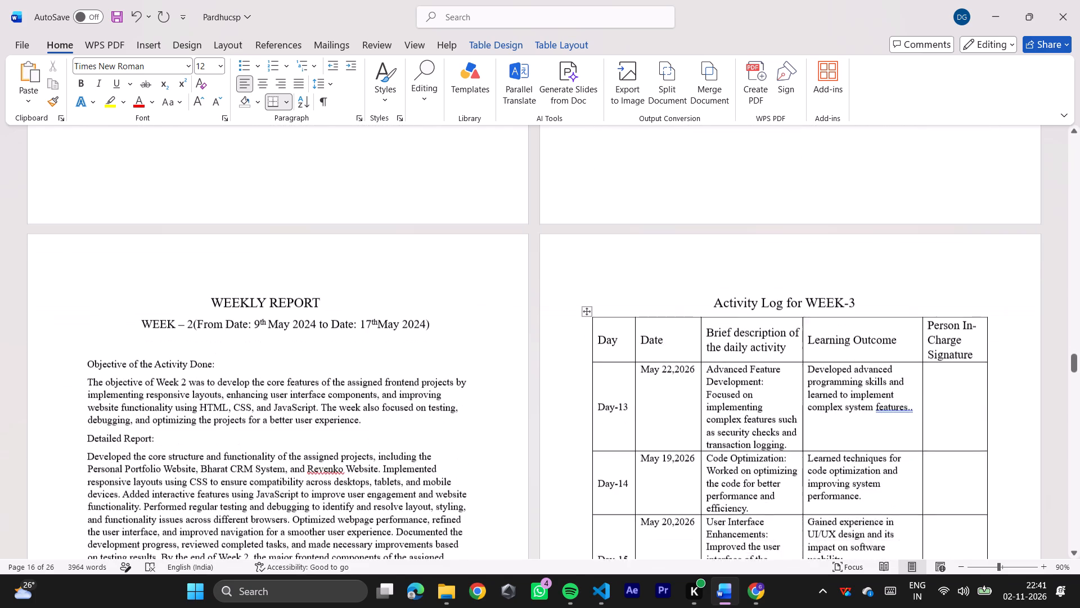
left_click(670, 439)
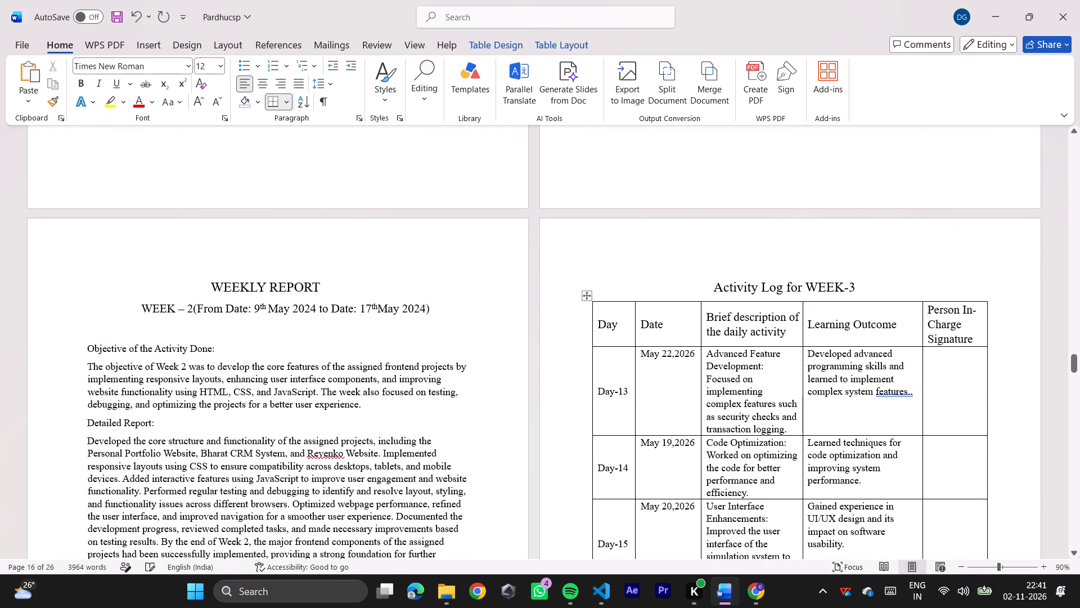
key("BackSpace")
key("BackSpace")
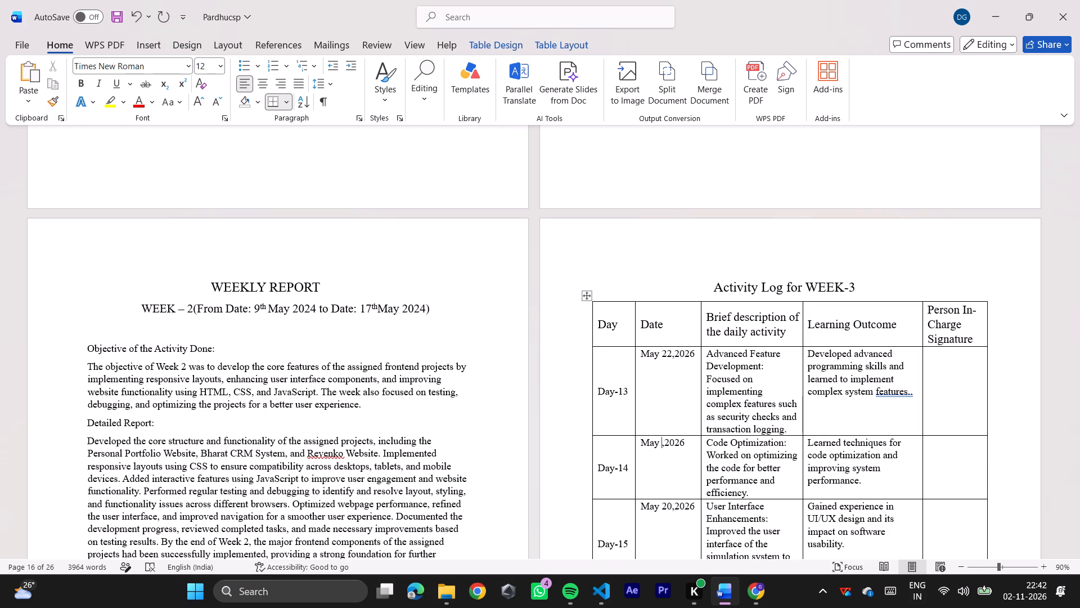
type("23")
Set the Day-15 and Day-16 dates in the Week-3 activity log to May 24,2026 and May 25,2026.
key("Down")
key("Down")
key("Up")
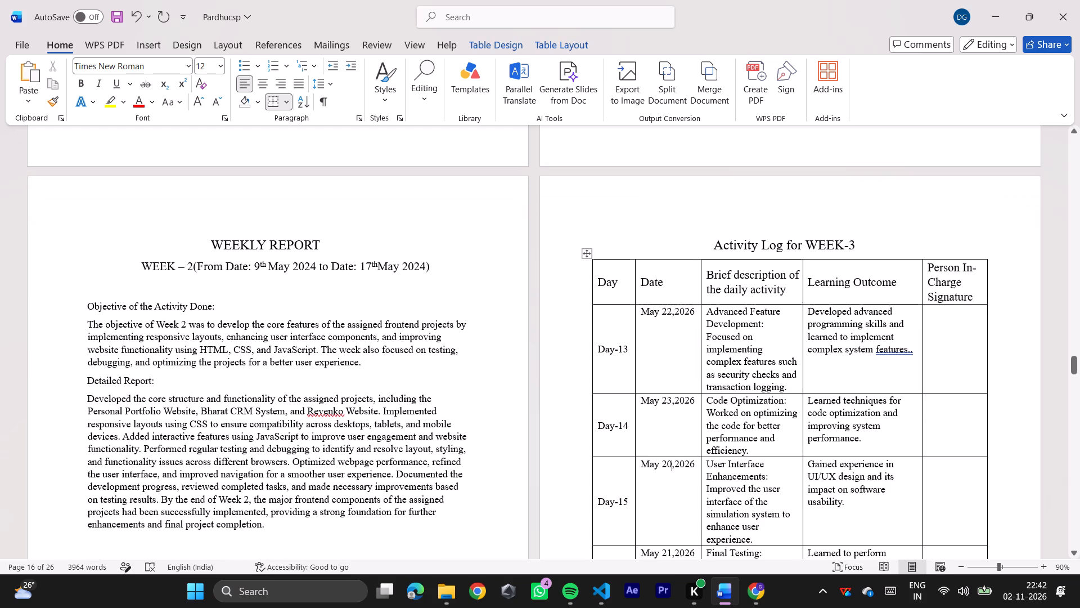
key("Up")
key("Down")
key("BackSpace")
key("BackSpace")
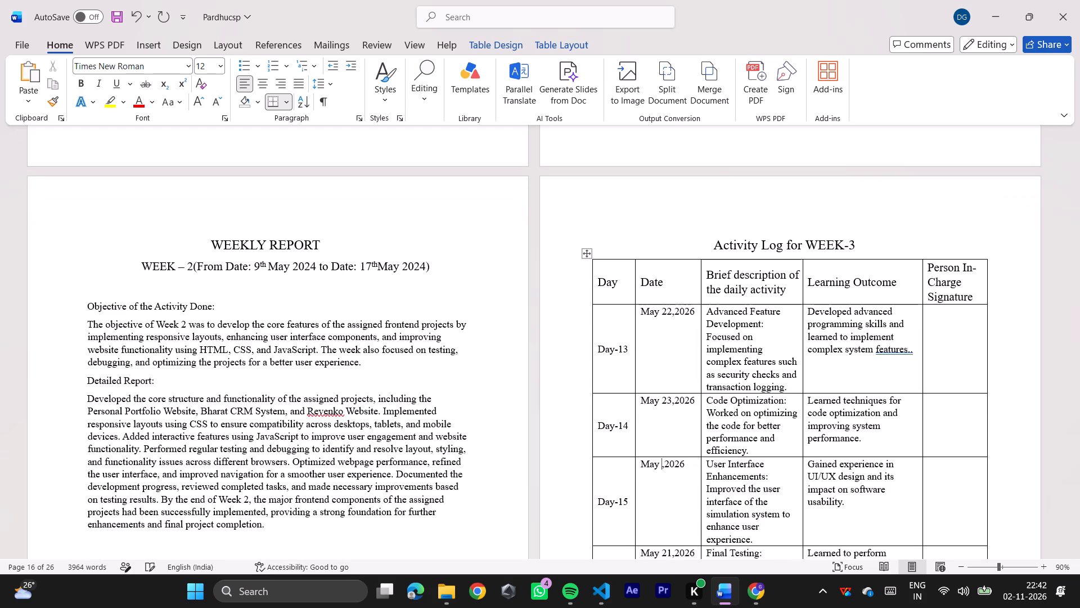
type("24")
key("Down")
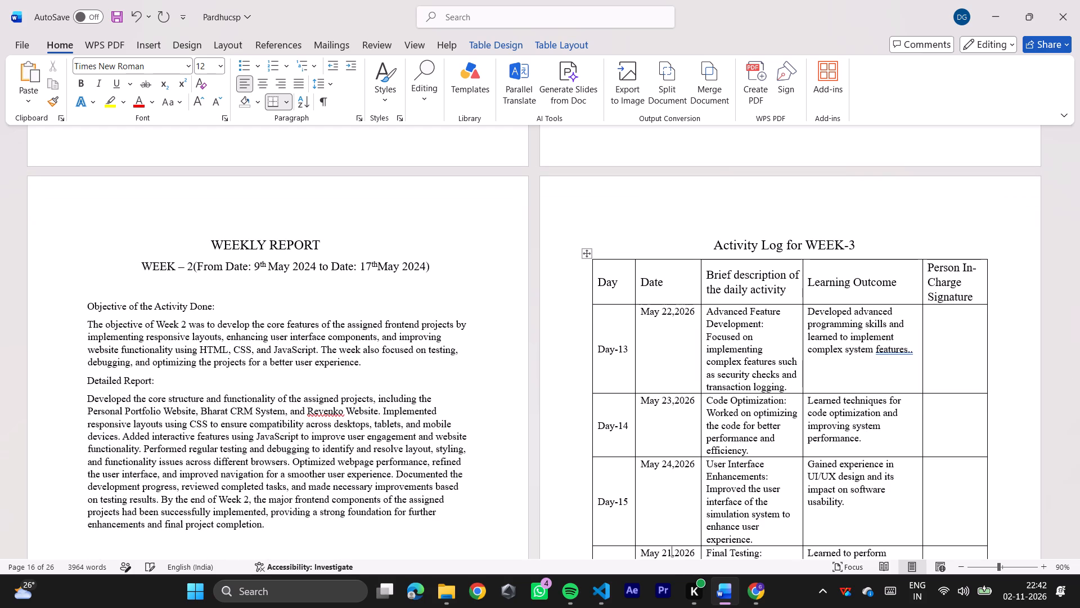
key("BackSpace")
key("BackSpace")
type("25")
Set the Day-17 and Day-18 dates in the Week-3 activity log to May 26,2026 and May 27,2026.
key("Down")
key("Down")
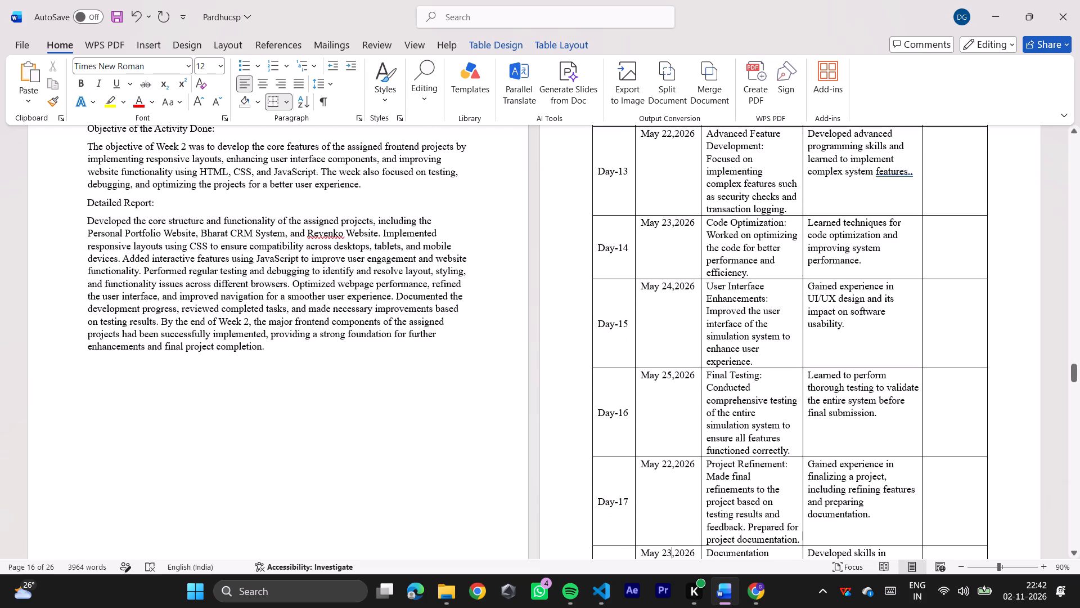
key("Up")
key("Up")
key("Down")
key("BackSpace")
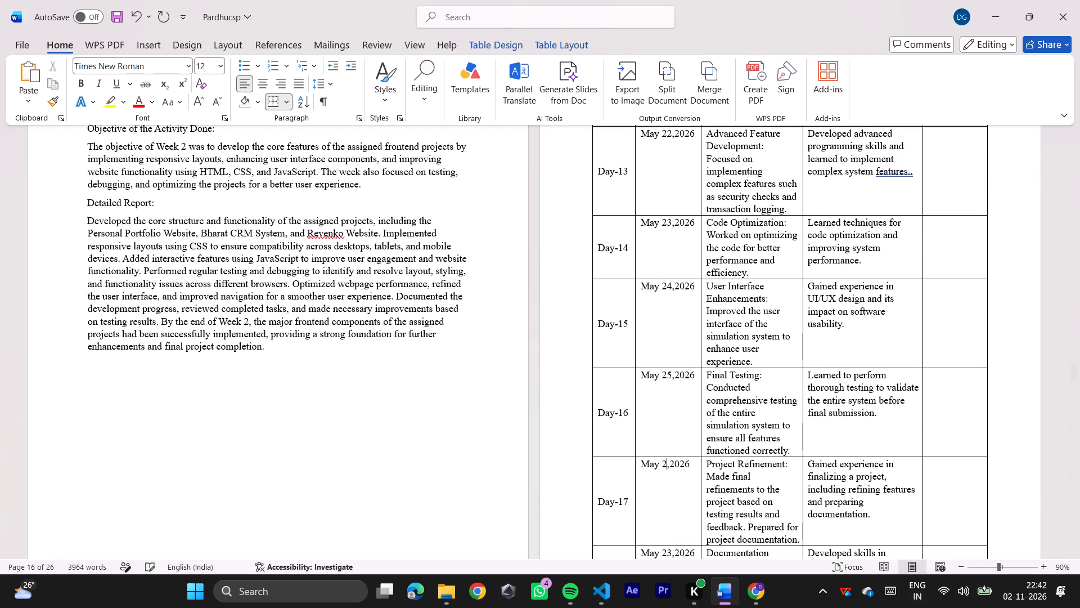
key("6")
key("Down")
key("Down")
key("Up")
key("BackSpace")
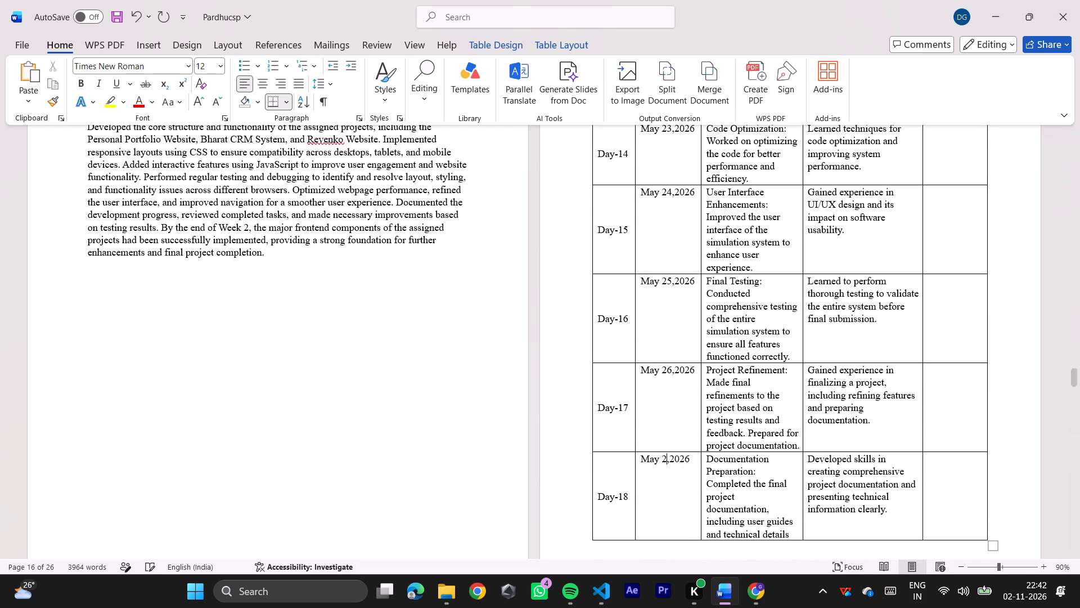
key("7")
key("Down")
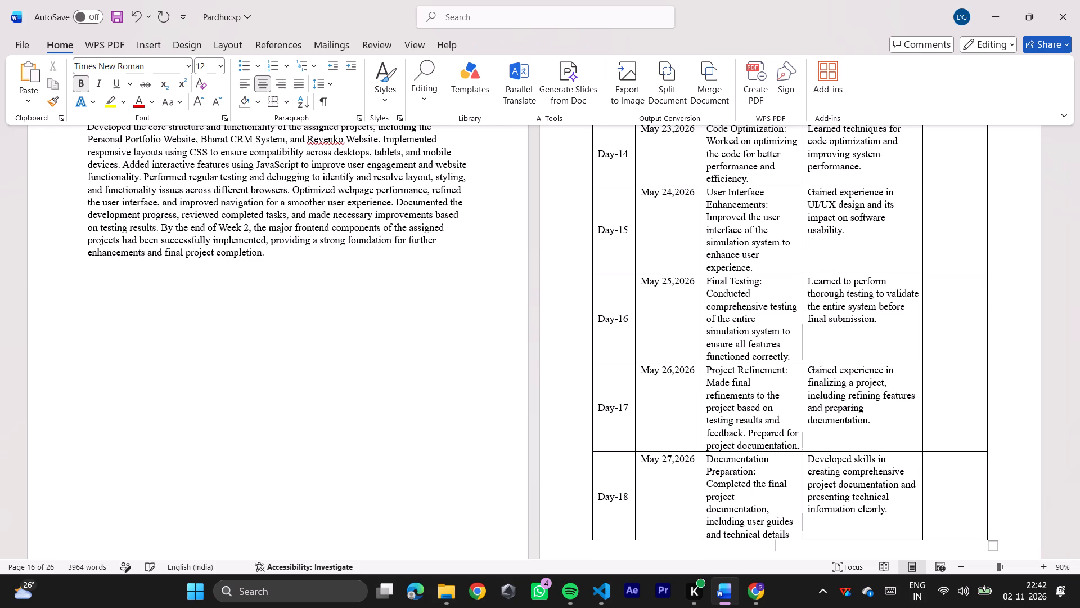
Set the Day-19 and Day-20 dates in the Week-4 activity log to May 29, 2026 and May 30, 2026.
key("Down")
key("Down")
key("Down")
key("Down")
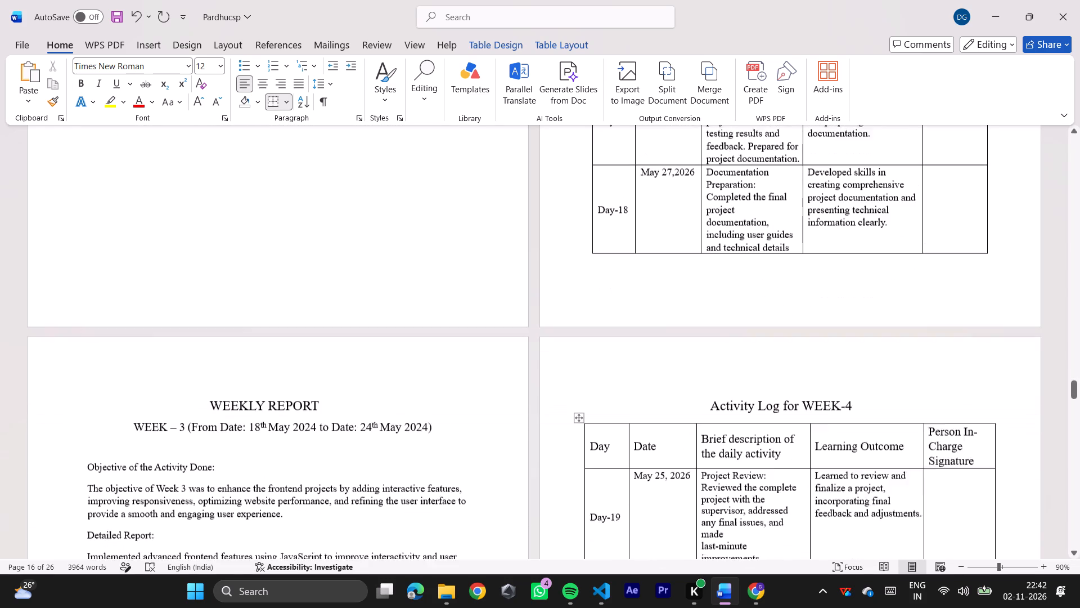
key("Up")
key("Left")
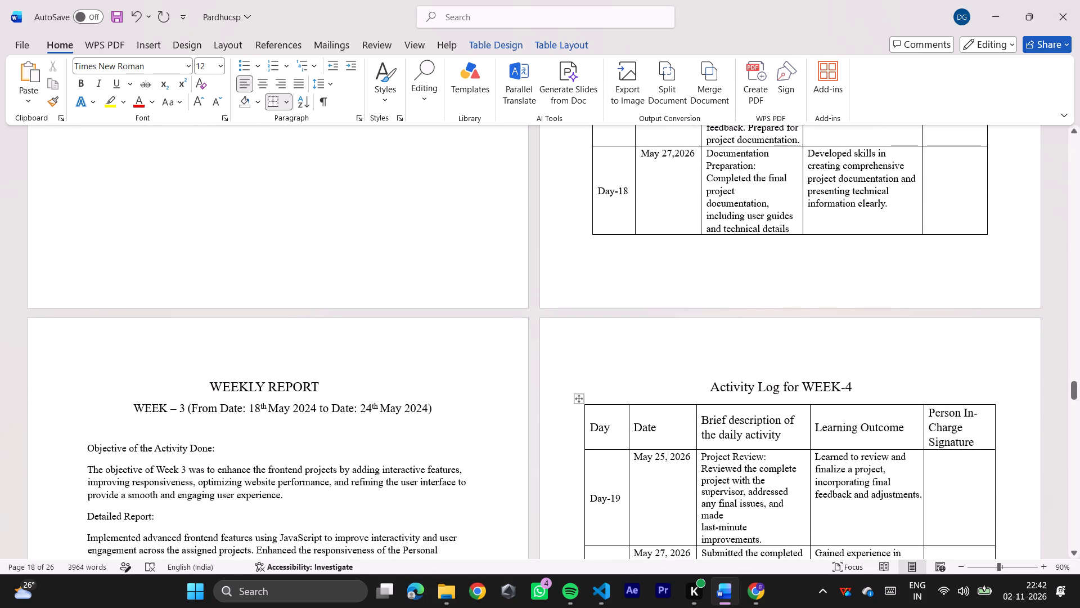
key("Left")
key("BackSpace")
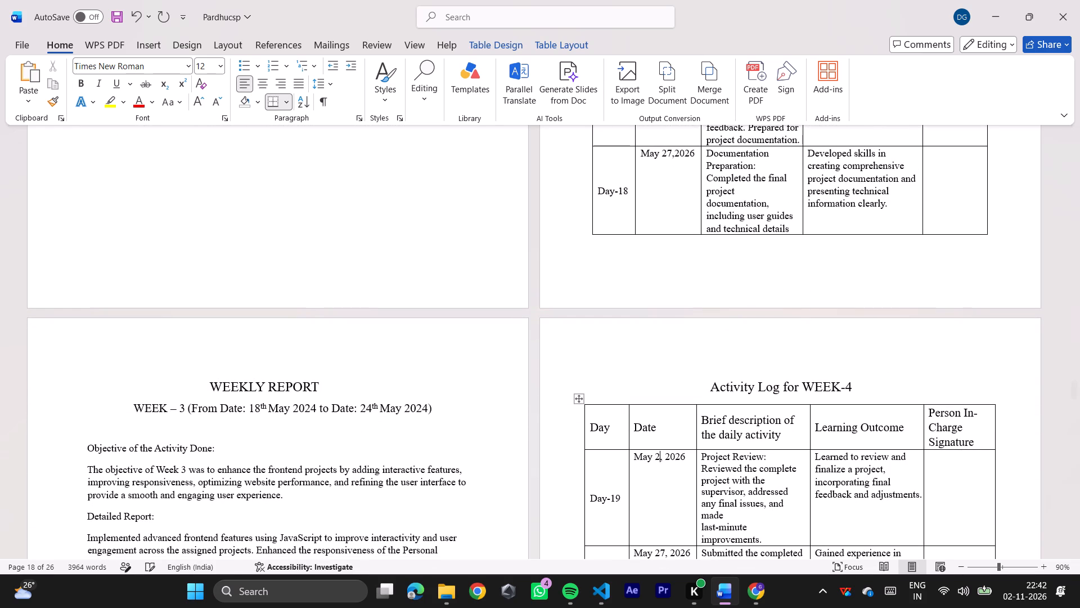
key("9")
key("Down")
key("BackSpace")
key("BackSpace")
type("30")
Set the Day-21 date in the Week-4 activity log to May 31, 2026.
key("Down")
key("Down")
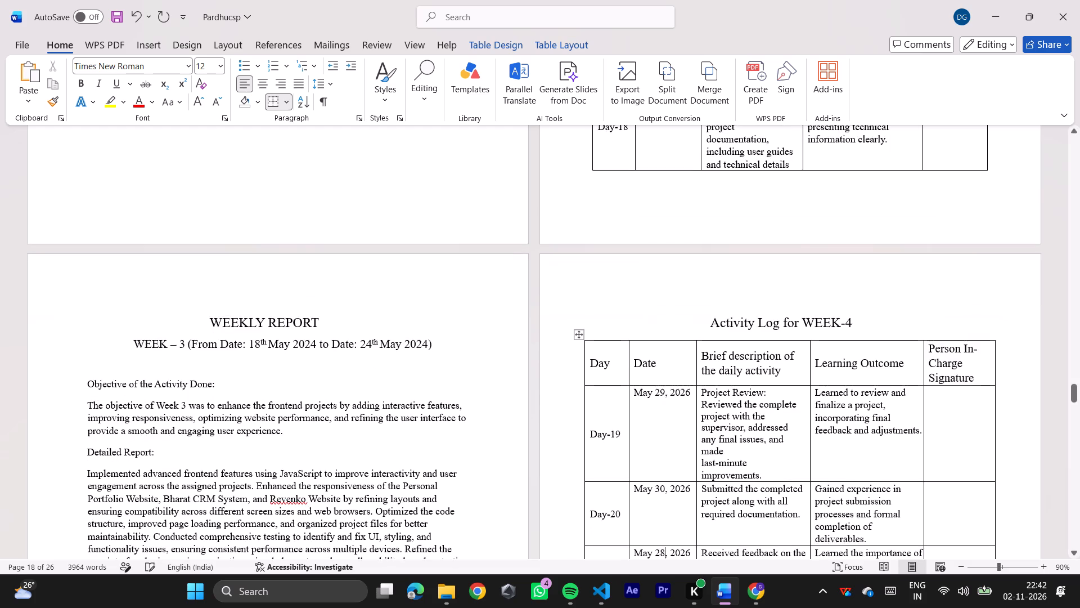
key("Up")
key("BackSpace")
key("BackSpace")
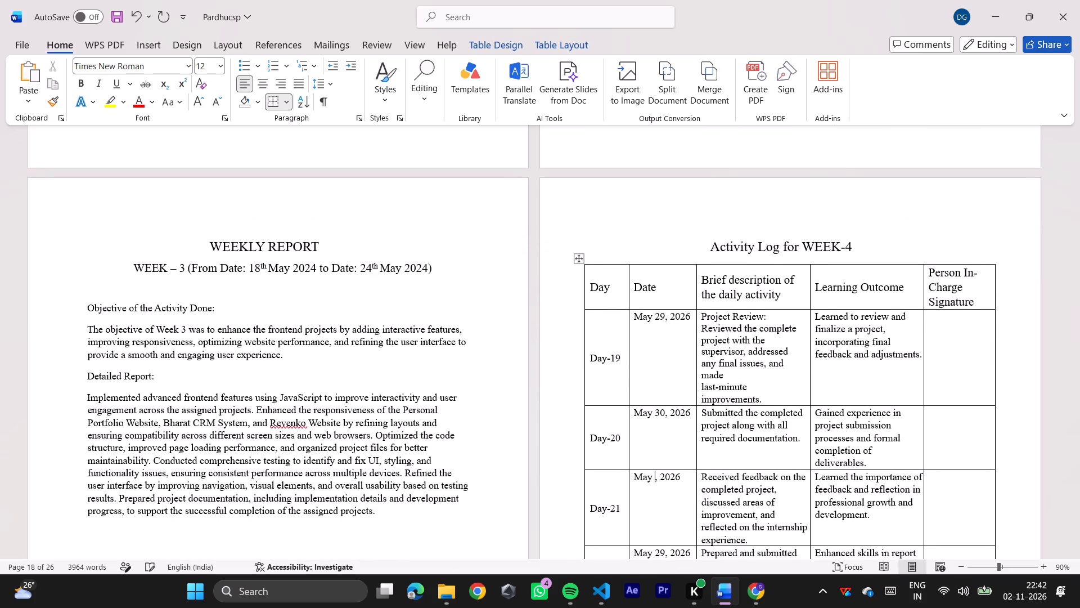
type("31")
key("Down")
Consult the system calendar and change the month of the Day-22 date in the Week-4 activity log to June.
left_click(1019, 595)
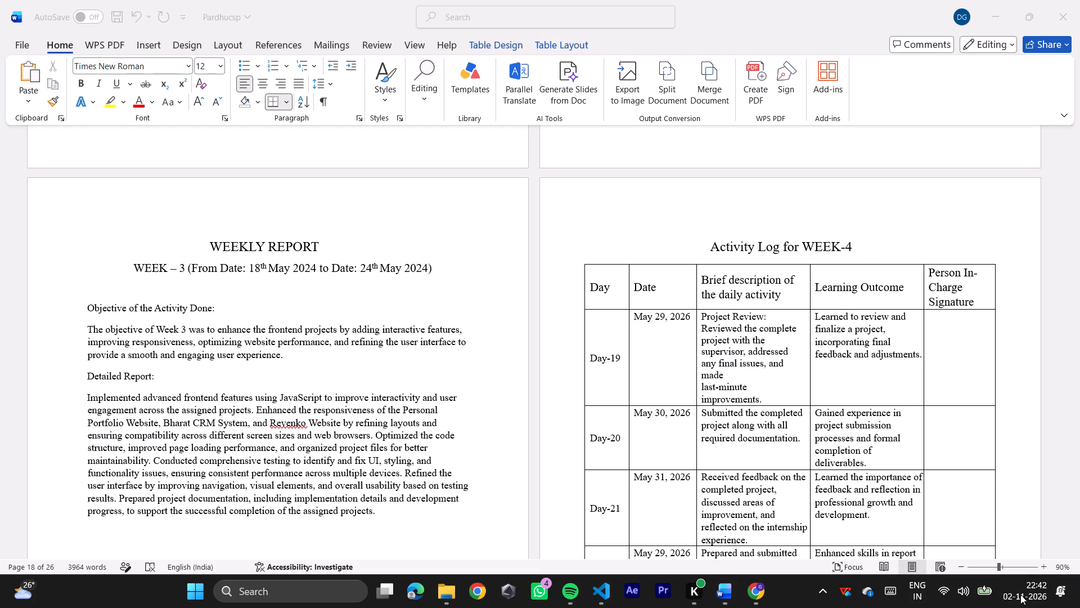
scroll(936, 473, "down", 2)
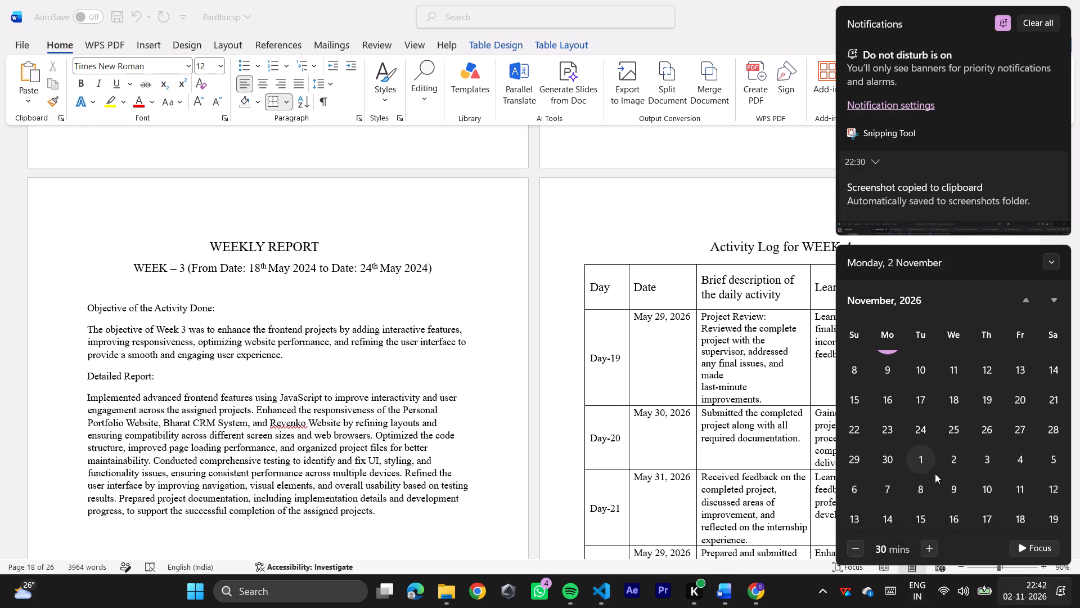
scroll(736, 449, "down", 3)
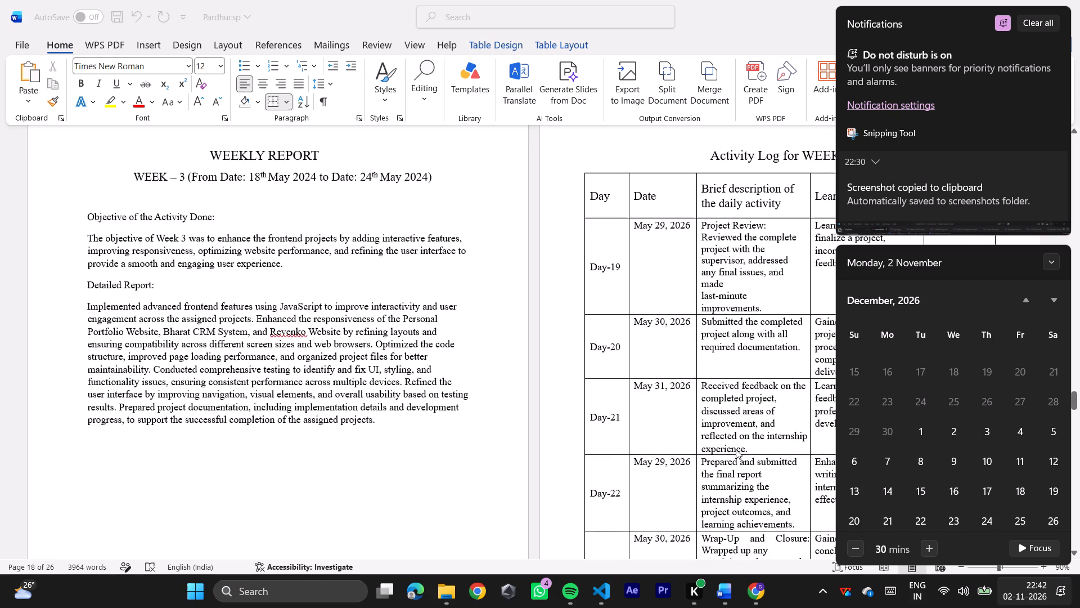
scroll(736, 449, "down", 4)
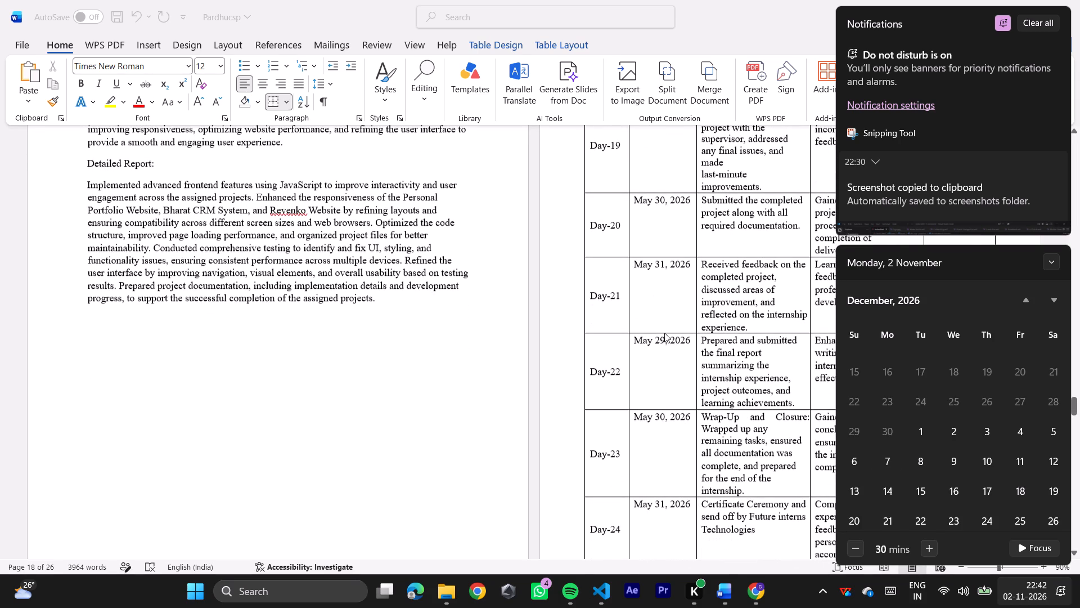
left_click(664, 334)
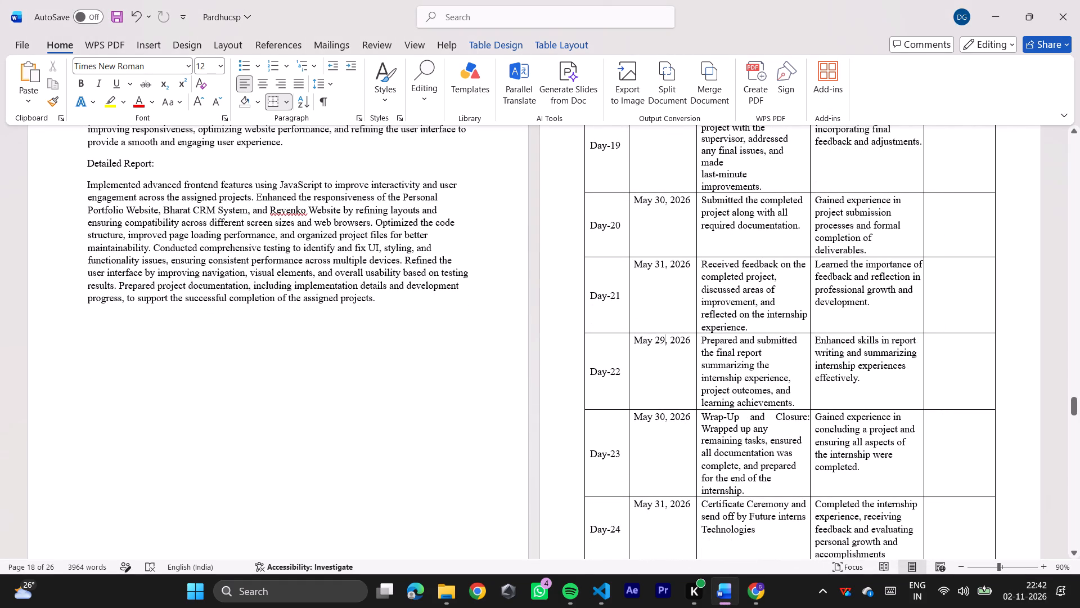
key("Left")
key("Left")
key("Left")
key("BackSpace")
key("BackSpace")
key("BackSpace")
type("June")
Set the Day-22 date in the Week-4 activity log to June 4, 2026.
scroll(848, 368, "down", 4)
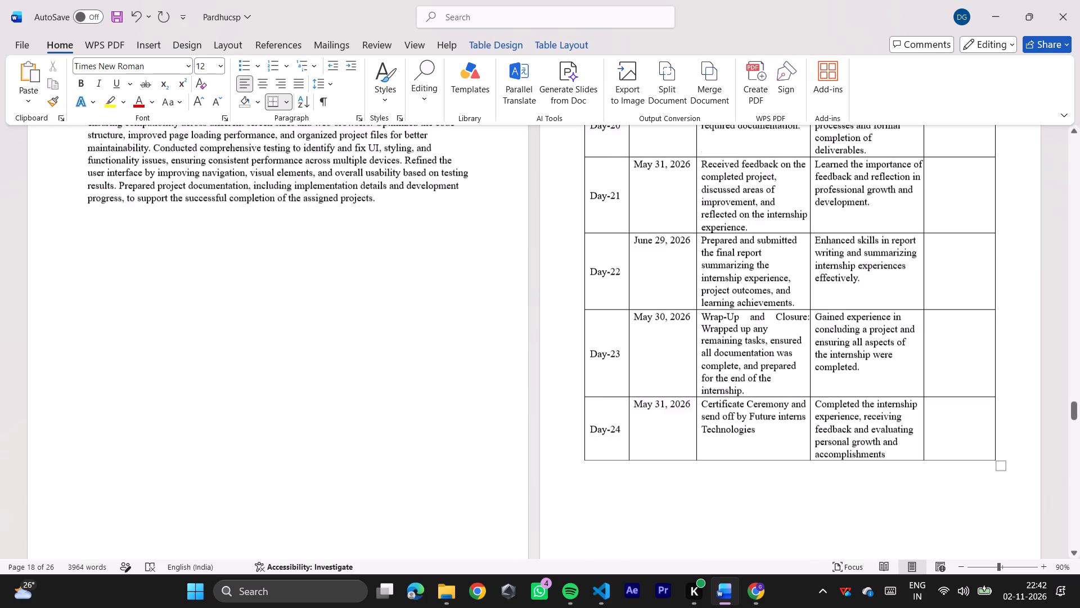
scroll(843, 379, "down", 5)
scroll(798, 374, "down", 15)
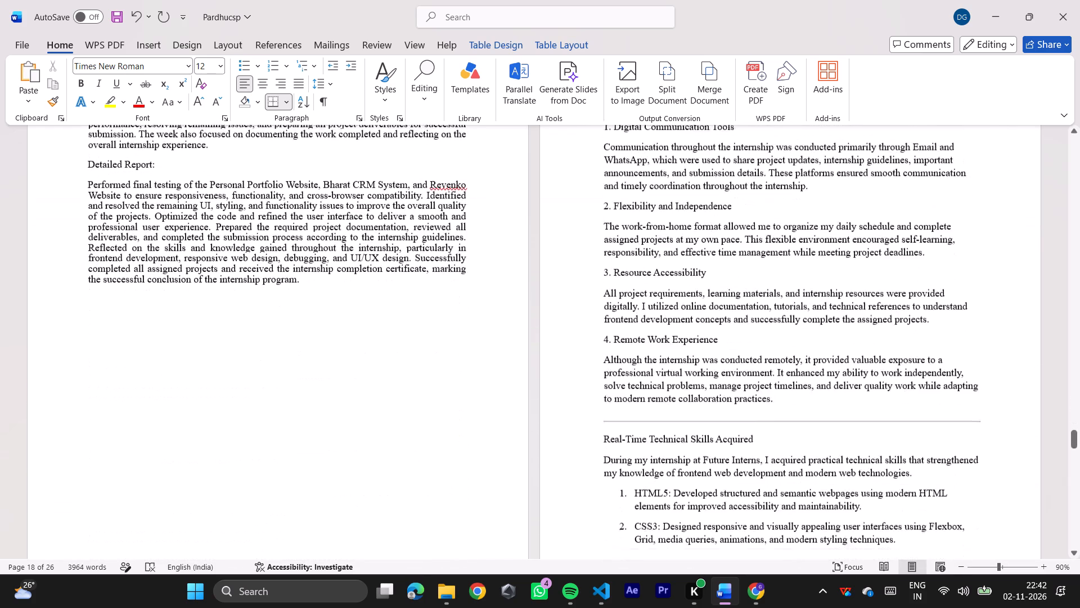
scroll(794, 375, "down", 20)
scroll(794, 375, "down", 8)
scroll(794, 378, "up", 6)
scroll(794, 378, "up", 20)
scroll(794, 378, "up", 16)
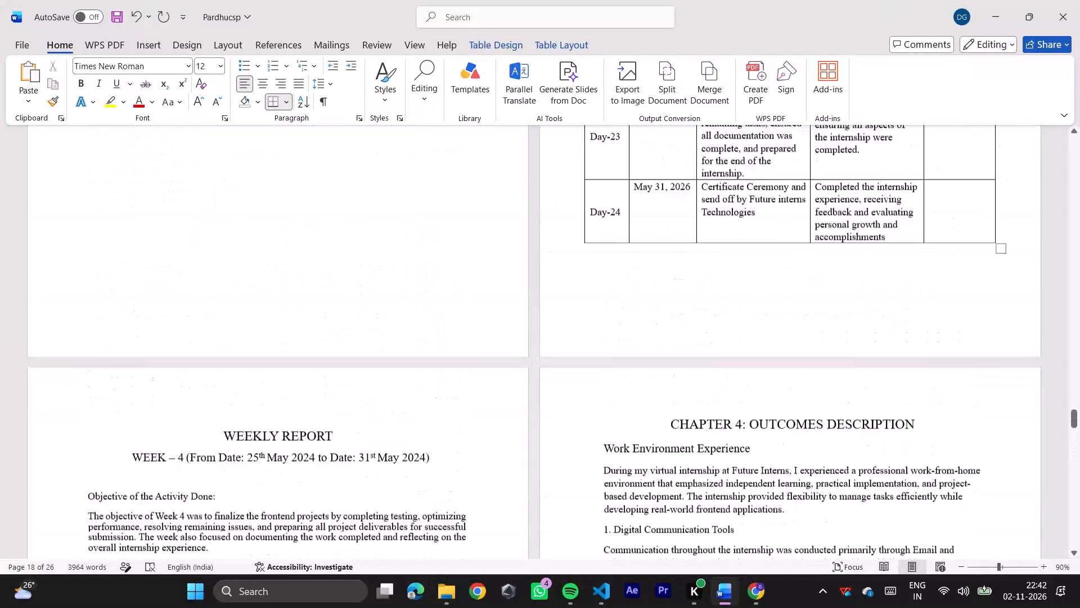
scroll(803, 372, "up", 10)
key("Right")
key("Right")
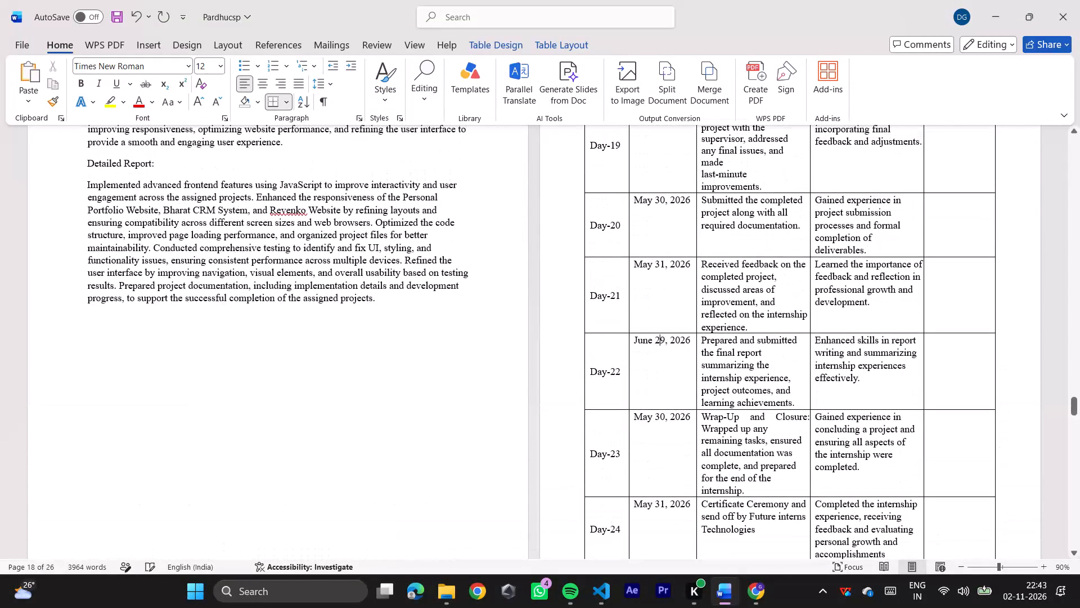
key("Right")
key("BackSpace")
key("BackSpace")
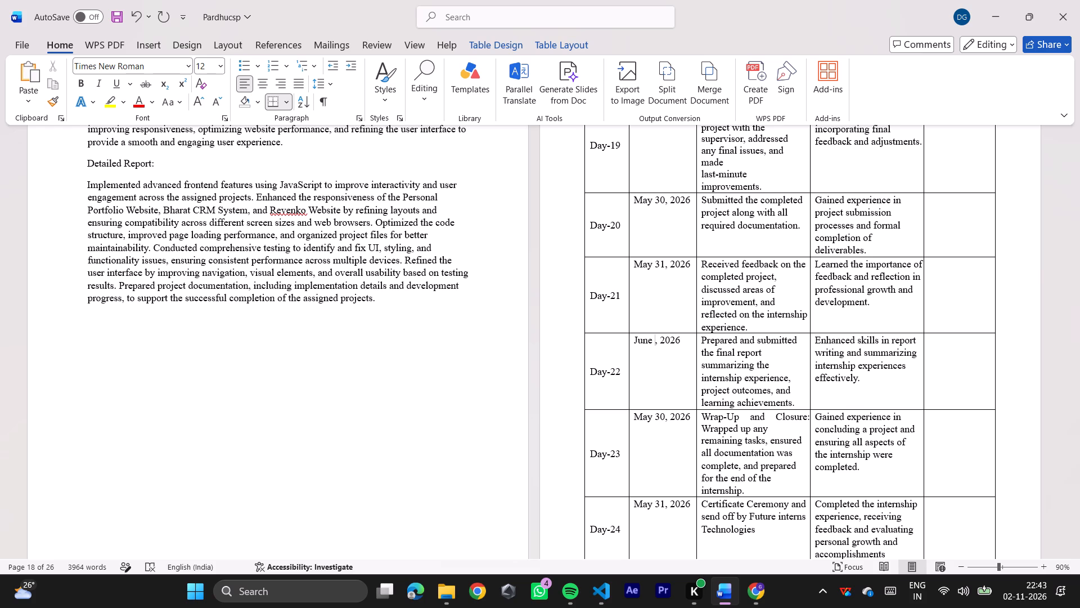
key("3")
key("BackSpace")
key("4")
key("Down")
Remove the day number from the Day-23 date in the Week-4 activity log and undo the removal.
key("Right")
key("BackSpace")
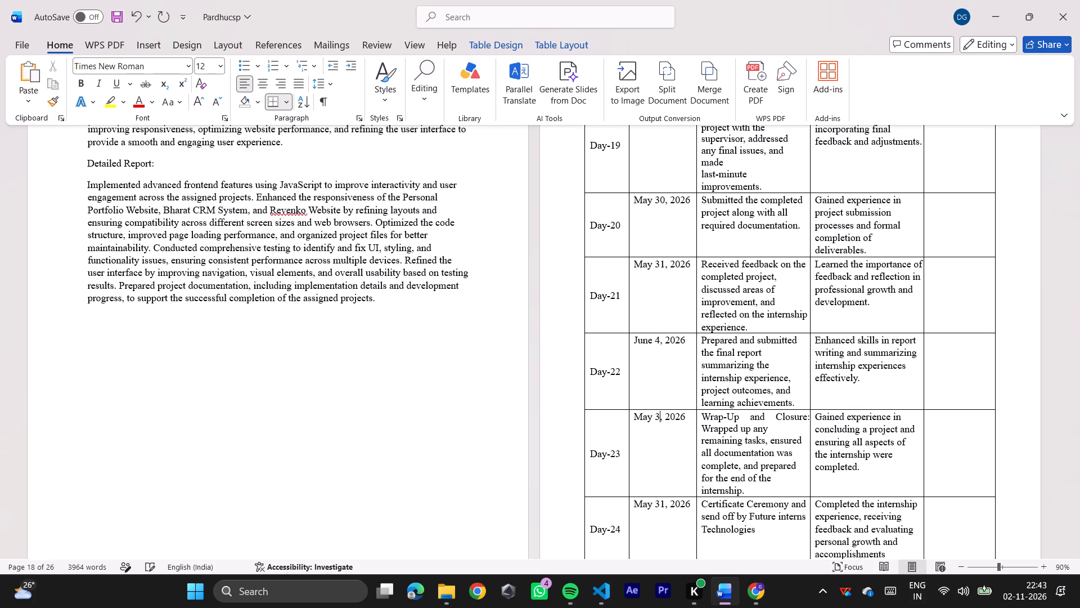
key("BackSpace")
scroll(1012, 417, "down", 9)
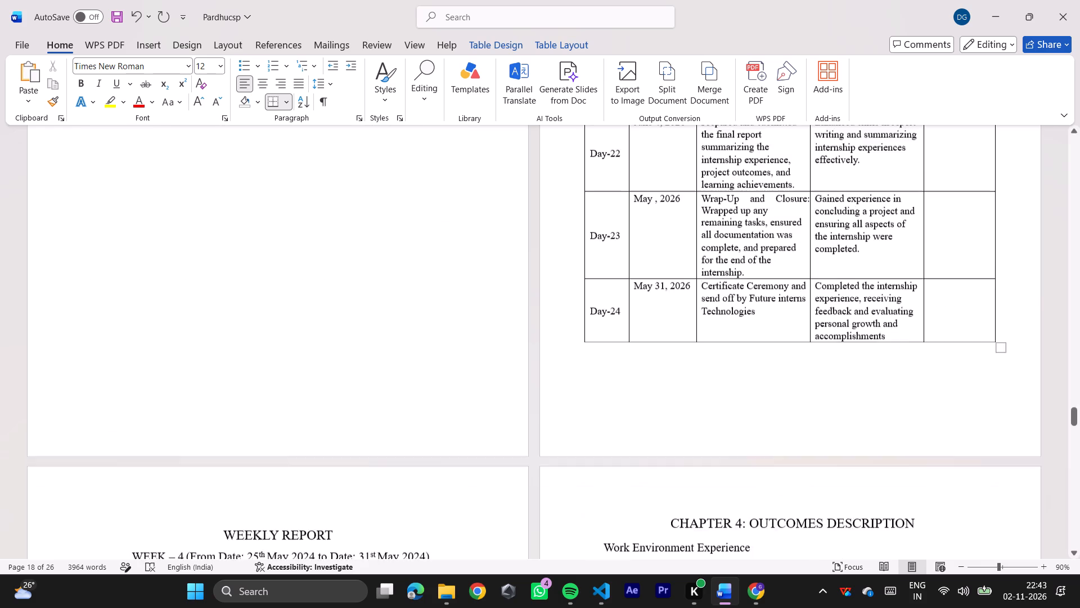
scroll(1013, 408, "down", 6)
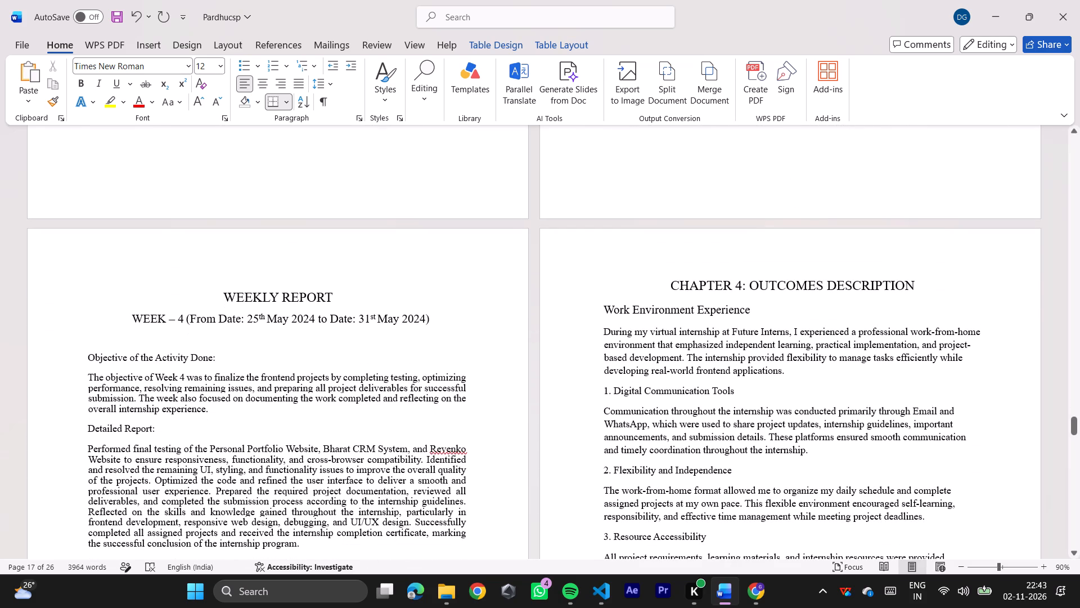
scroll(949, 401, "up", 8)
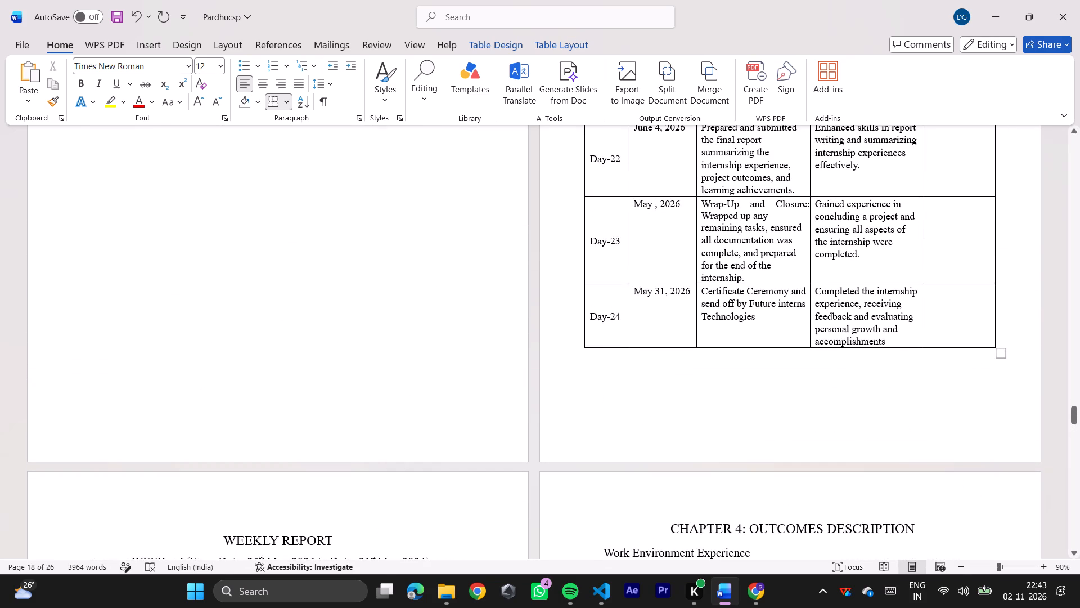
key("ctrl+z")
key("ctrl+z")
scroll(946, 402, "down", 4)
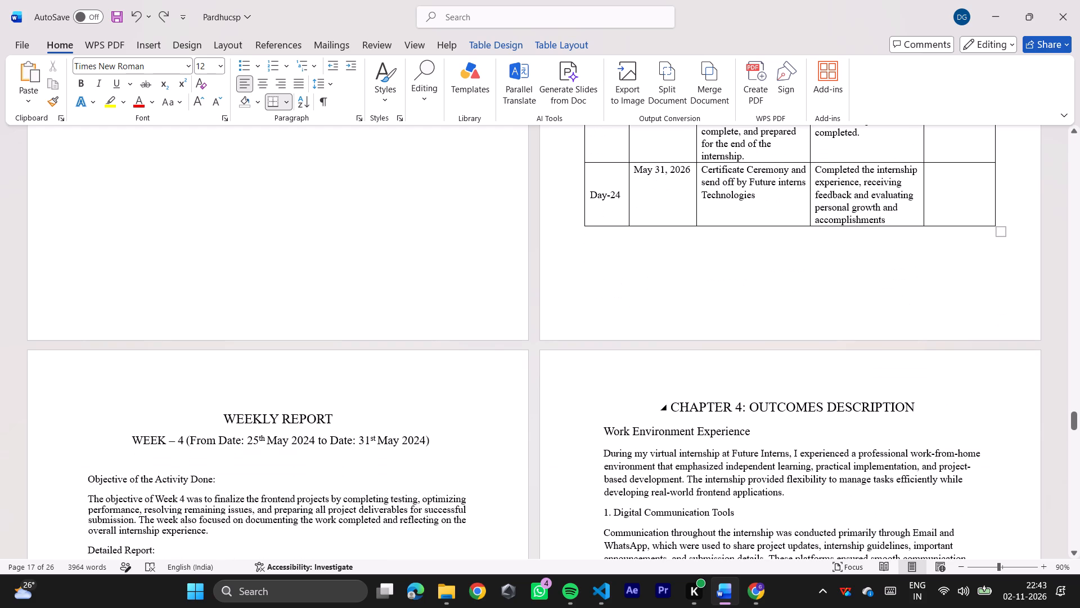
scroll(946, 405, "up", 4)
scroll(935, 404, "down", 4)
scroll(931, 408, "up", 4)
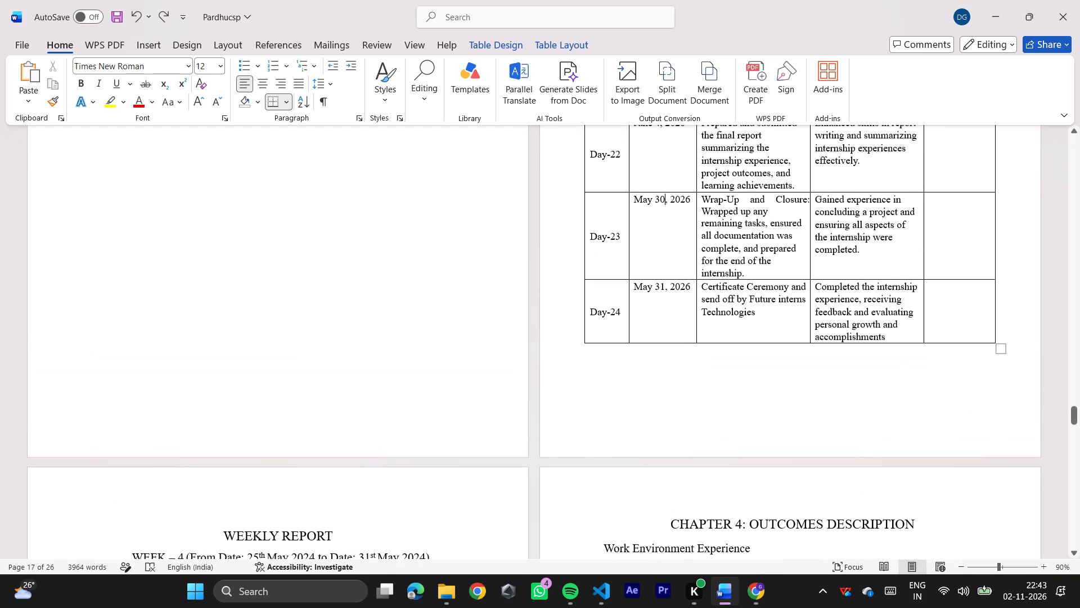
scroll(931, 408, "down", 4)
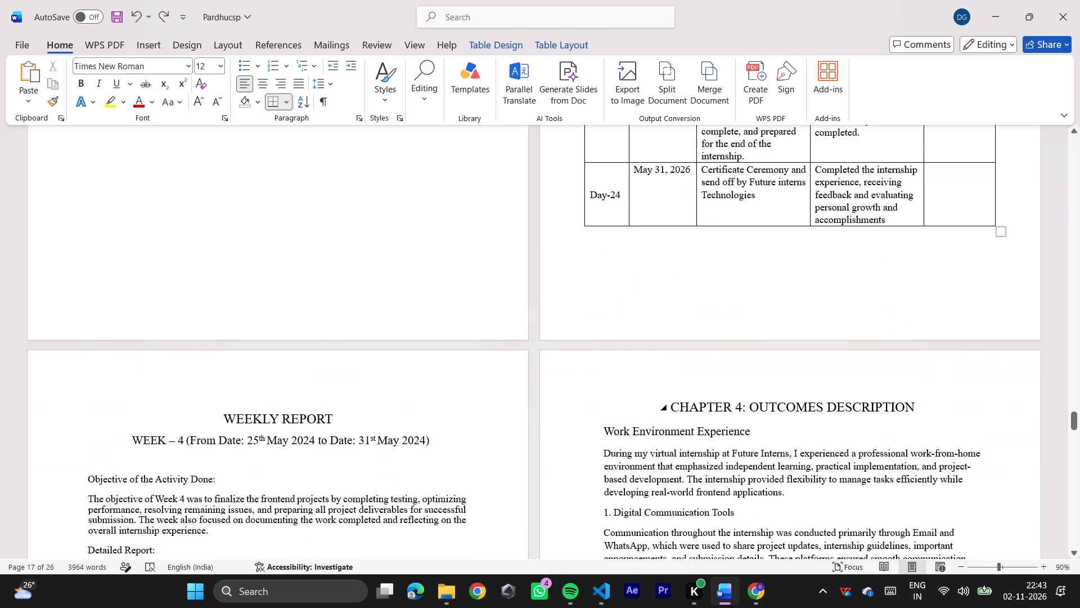
Set the Day-22 date in the Week-4 activity log to June 1, 2026, consulting June 2026 in the system calendar.
scroll(931, 409, "up", 5)
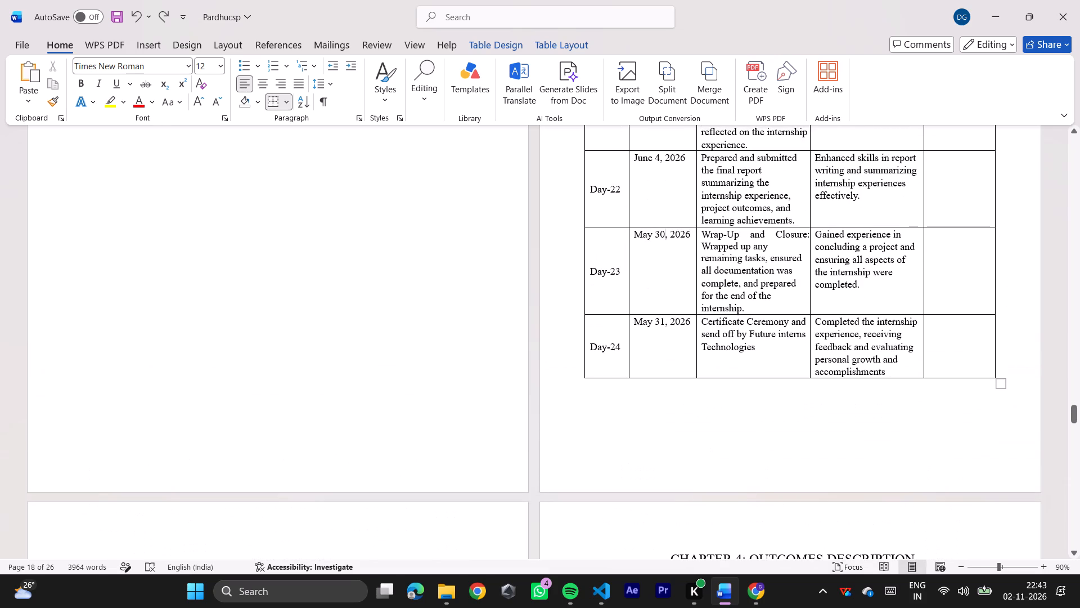
scroll(862, 373, "up", 3)
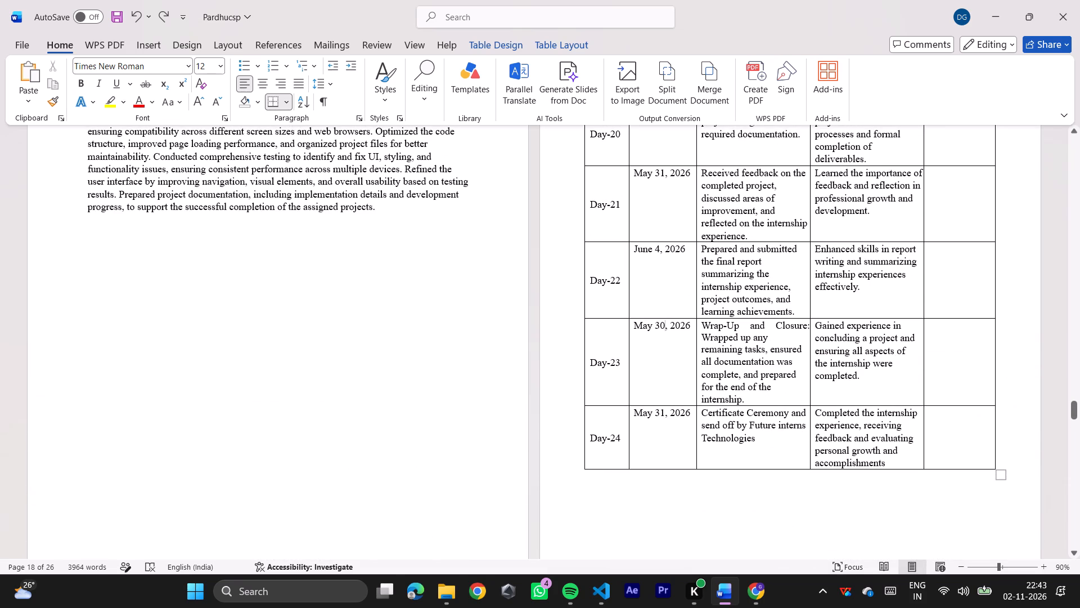
left_click(656, 249)
left_click(660, 248)
key("BackSpace")
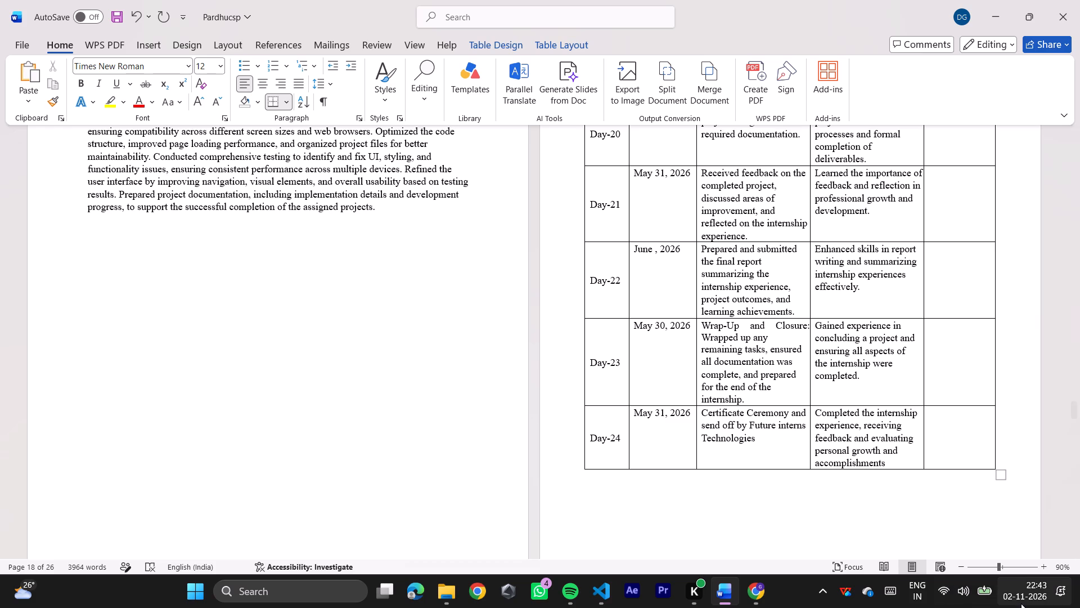
left_click(1021, 603)
triple_click(1021, 298)
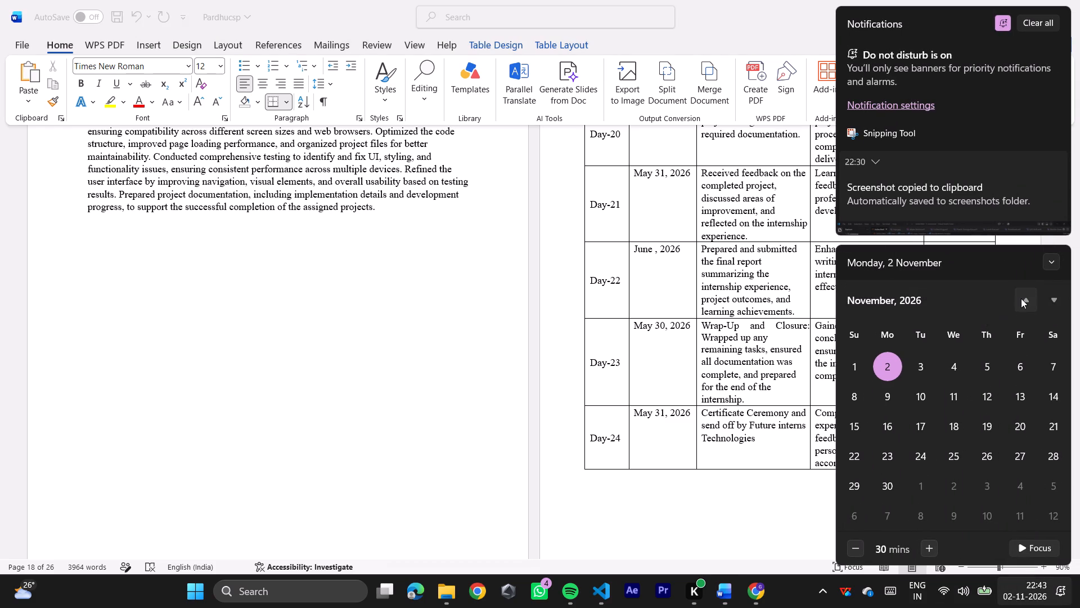
double_click(1021, 298)
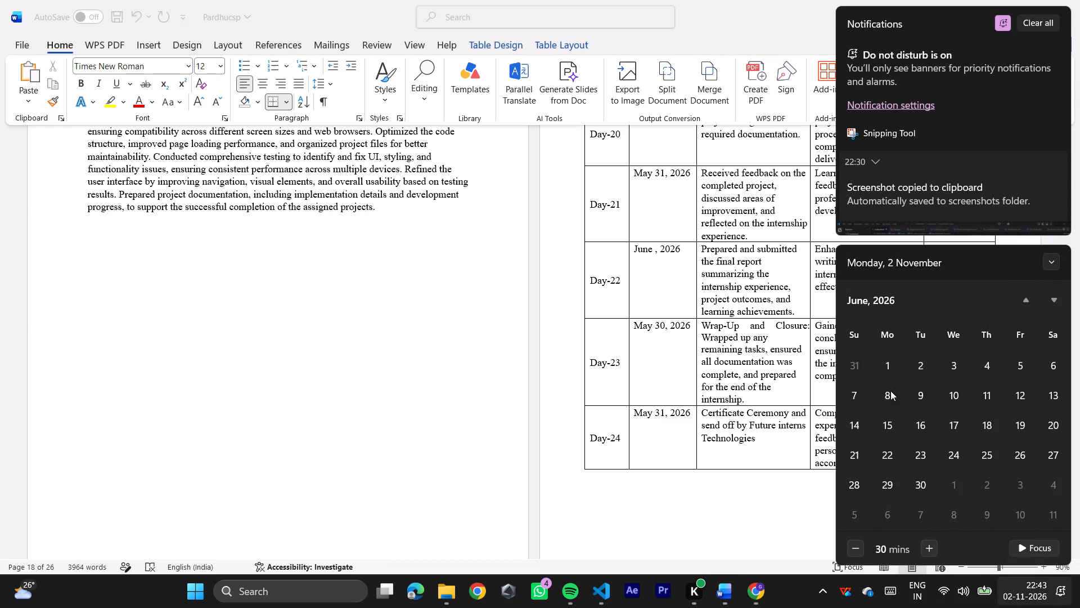
left_click(457, 283)
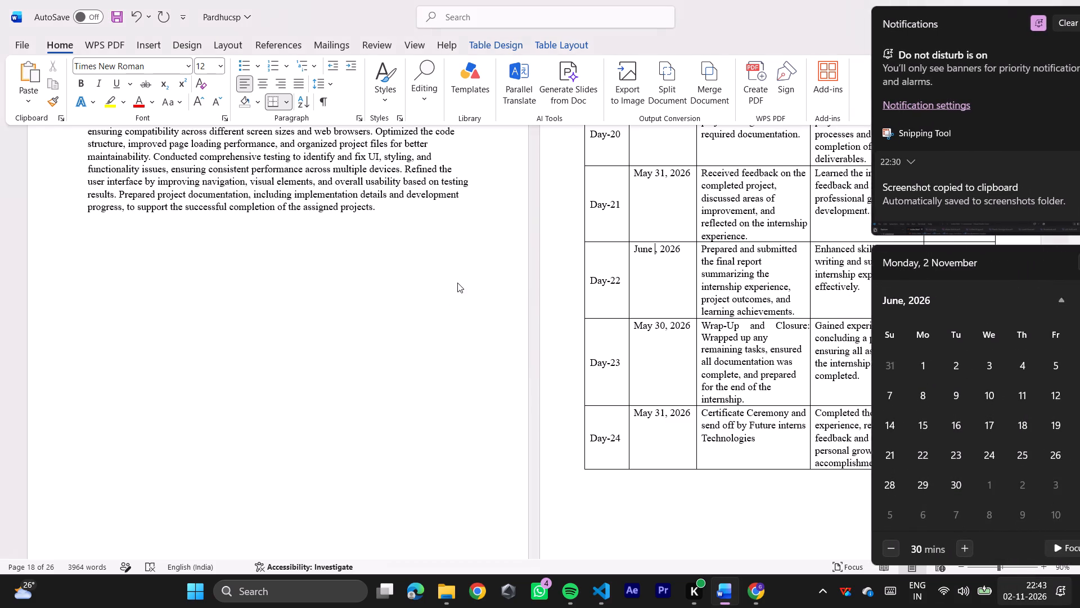
key("1")
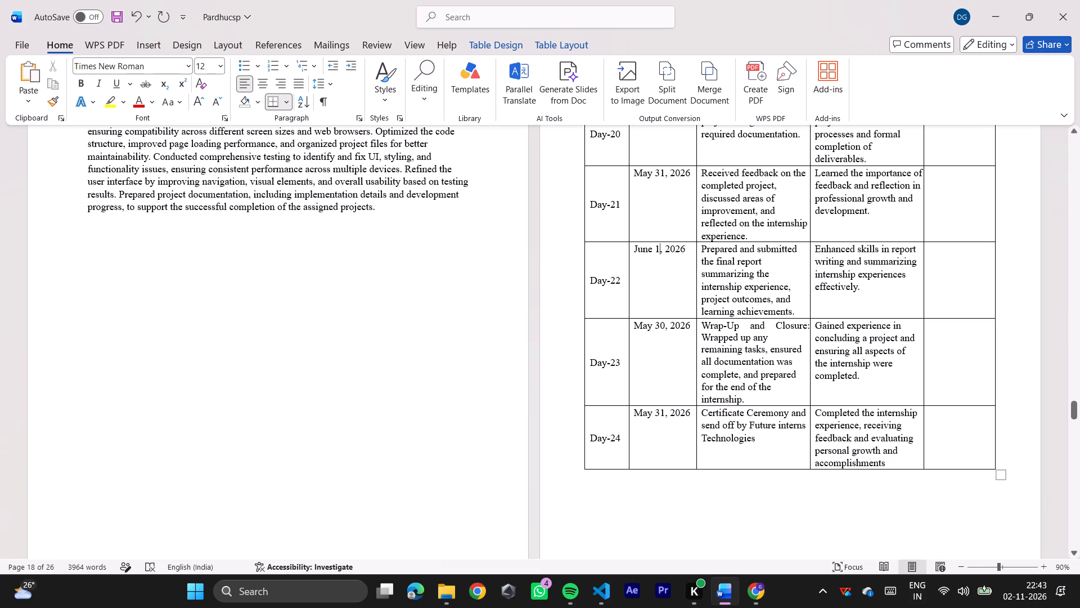
Set the Day-23 date in the Week-4 activity log to June 4, 2026.
left_click(664, 324)
key("BackSpace")
key("BackSpace")
key("BackSpace")
key("BackSpace")
key("BackSpace")
key("BackSpace")
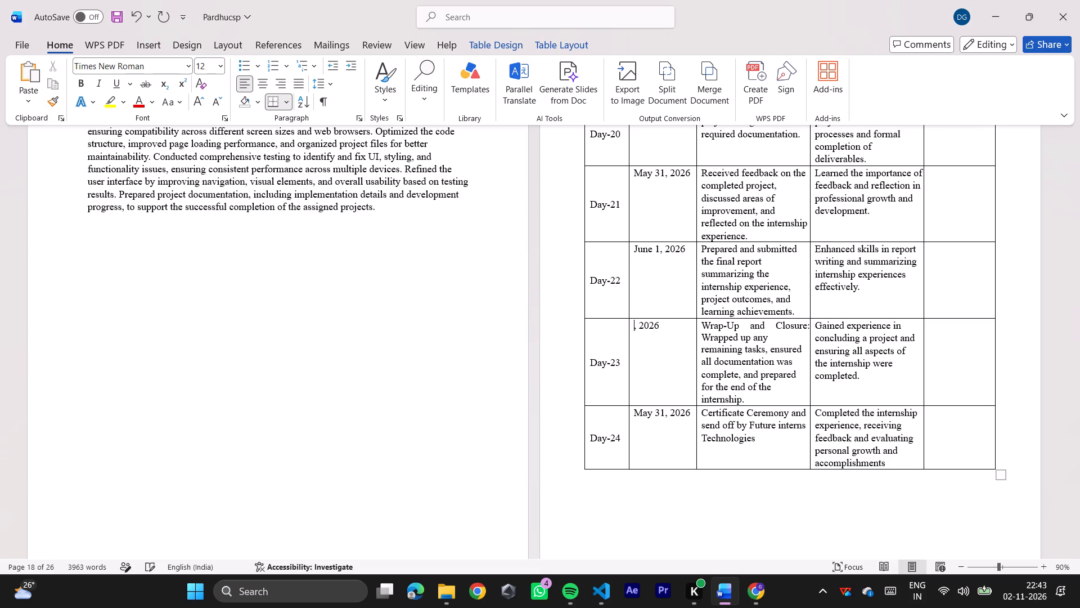
type("Jun")
type("e")
key("space")
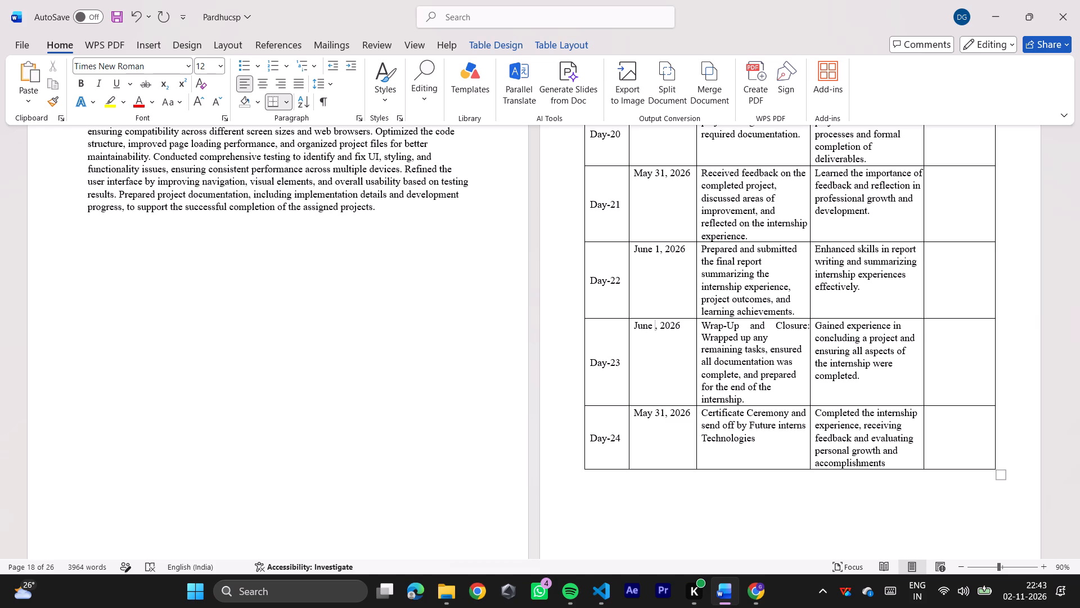
key("4")
Set the Day-24 date in the Week-4 activity log to June 8, 2026, and check it against the system calendar.
left_click(664, 414)
key("BackSpace")
key("BackSpace")
key("BackSpace")
key("BackSpace")
key("BackSpace")
key("BackSpace")
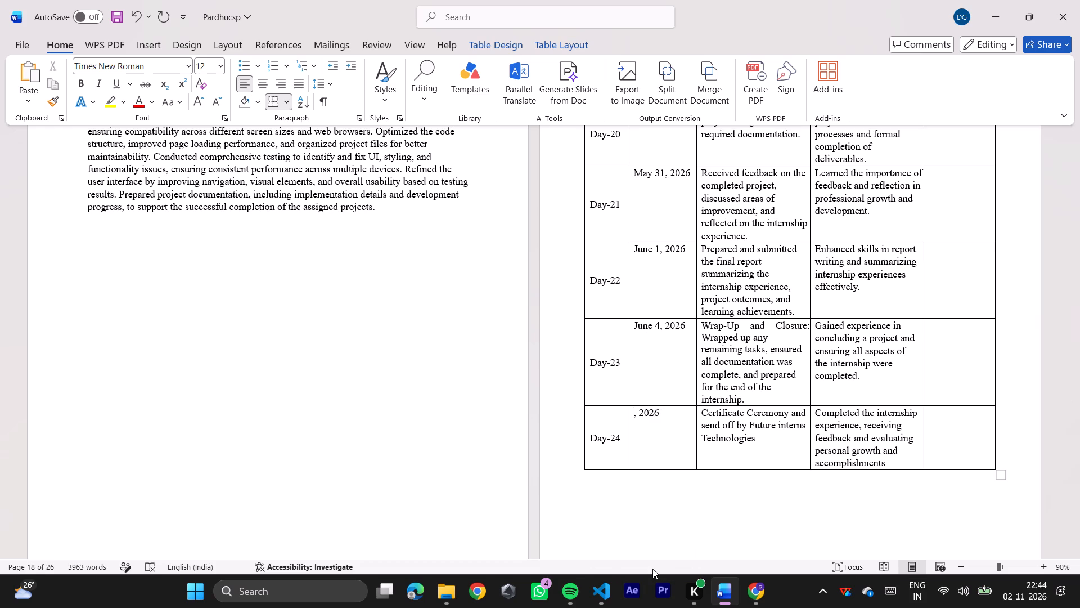
type("June")
key("space")
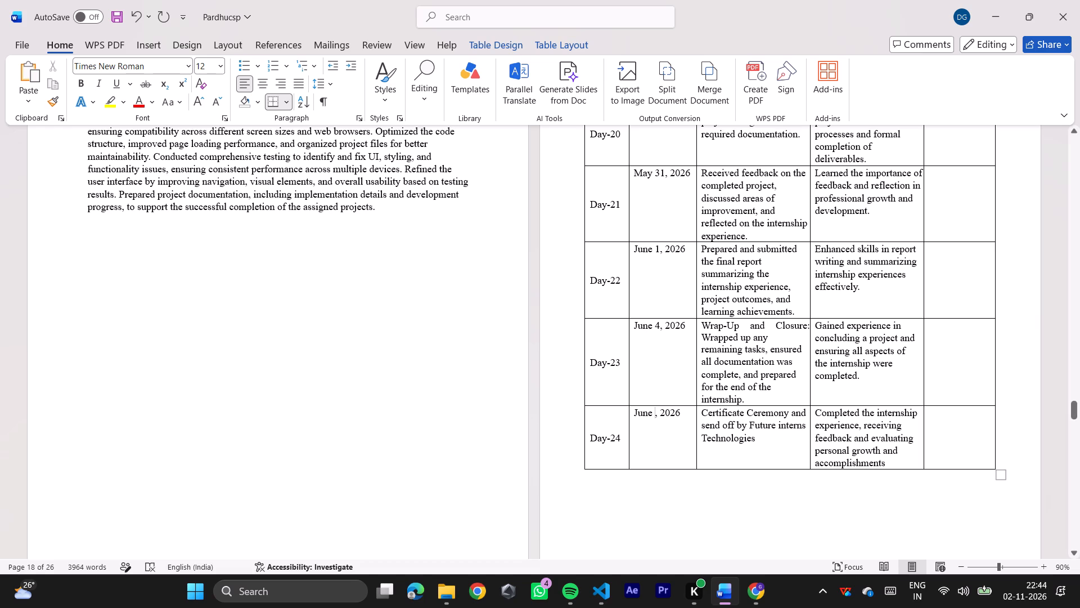
key("8")
left_click(1037, 589)
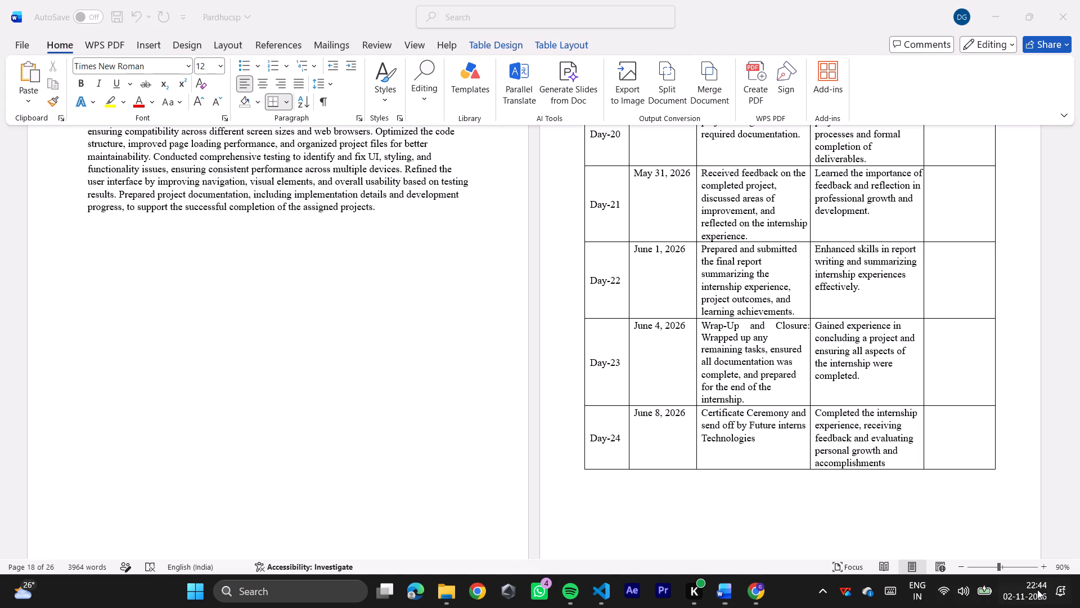
left_click(1021, 301)
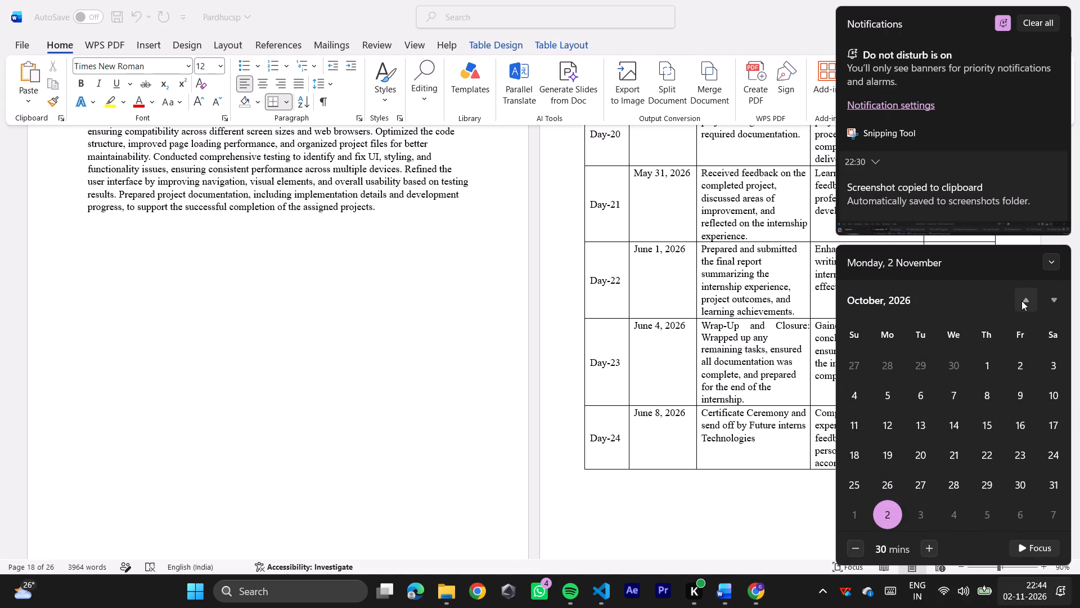
double_click(1021, 302)
left_click(1021, 302)
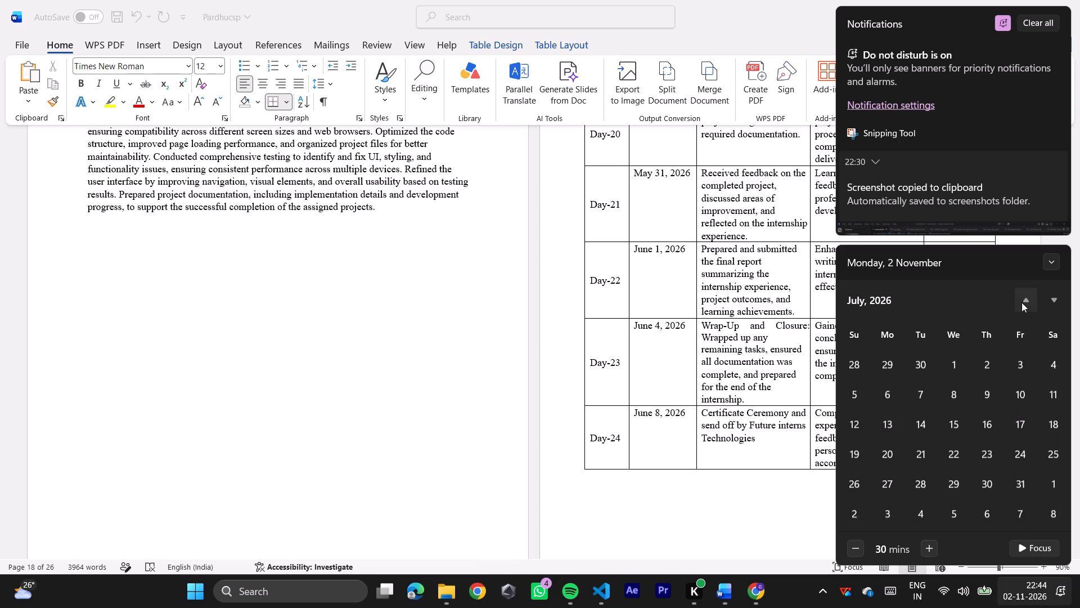
left_click(1018, 296)
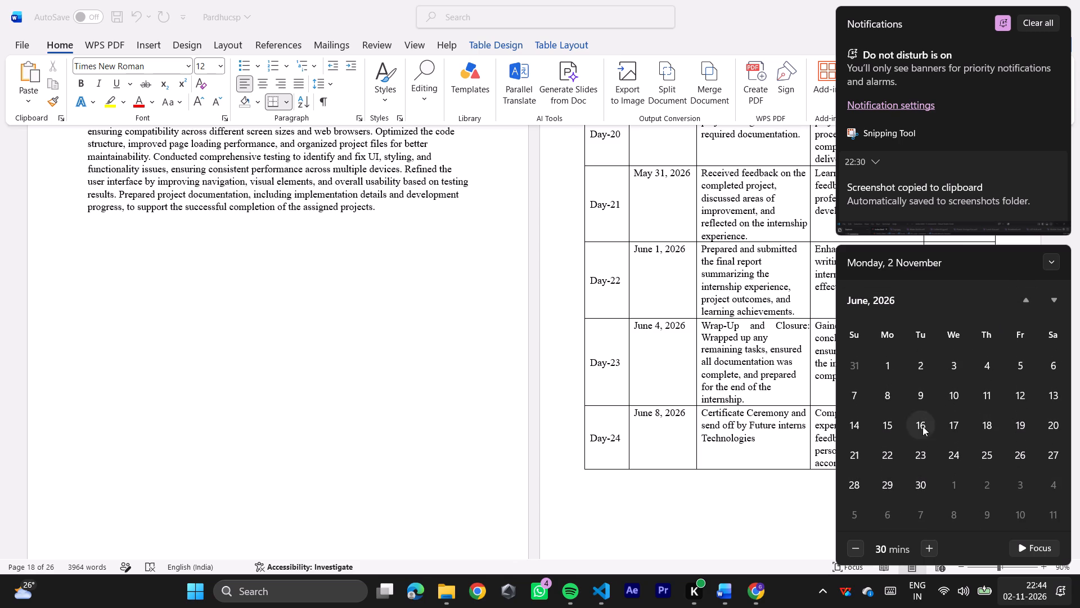
left_click(522, 413)
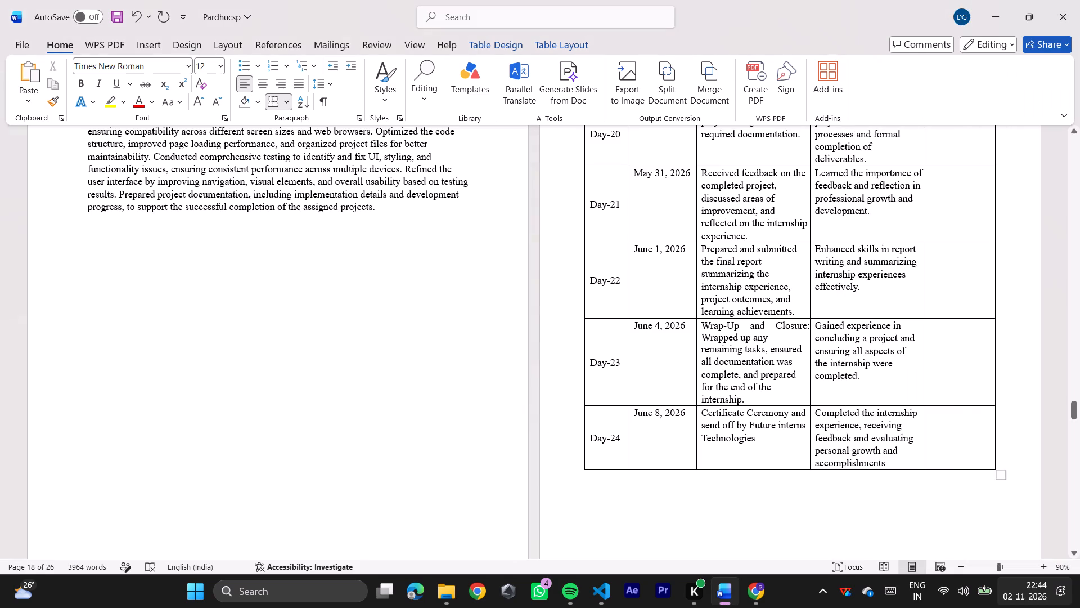
Set the day of the From Date in the Week-4 weekly report heading to 31, checking the activity log dates.
scroll(508, 392, "down", 9)
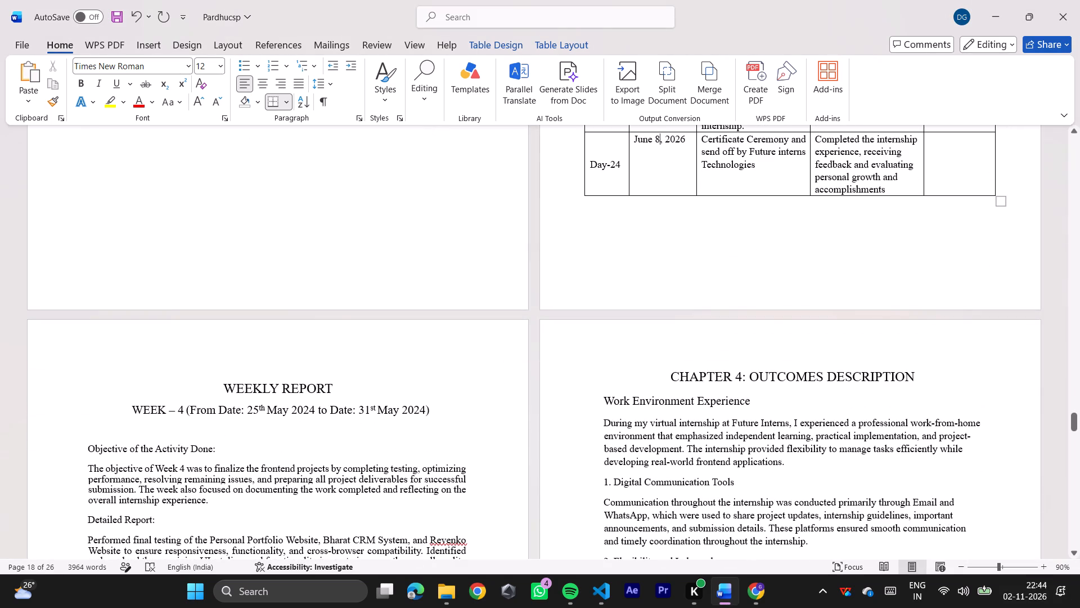
left_click(259, 407)
key("BackSpace")
key("BackSpace")
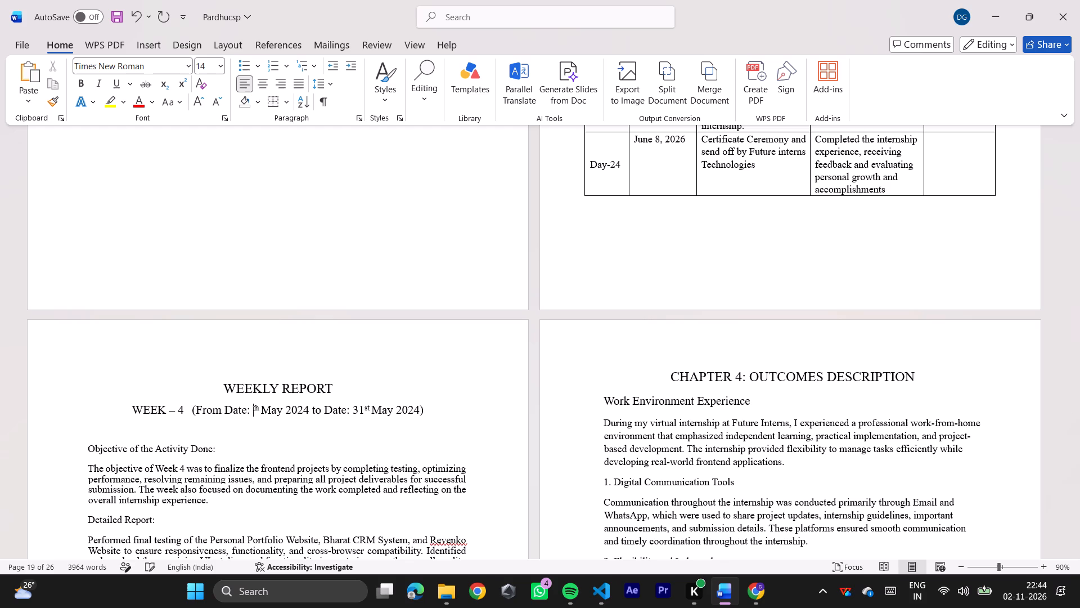
scroll(281, 452, "up", 2)
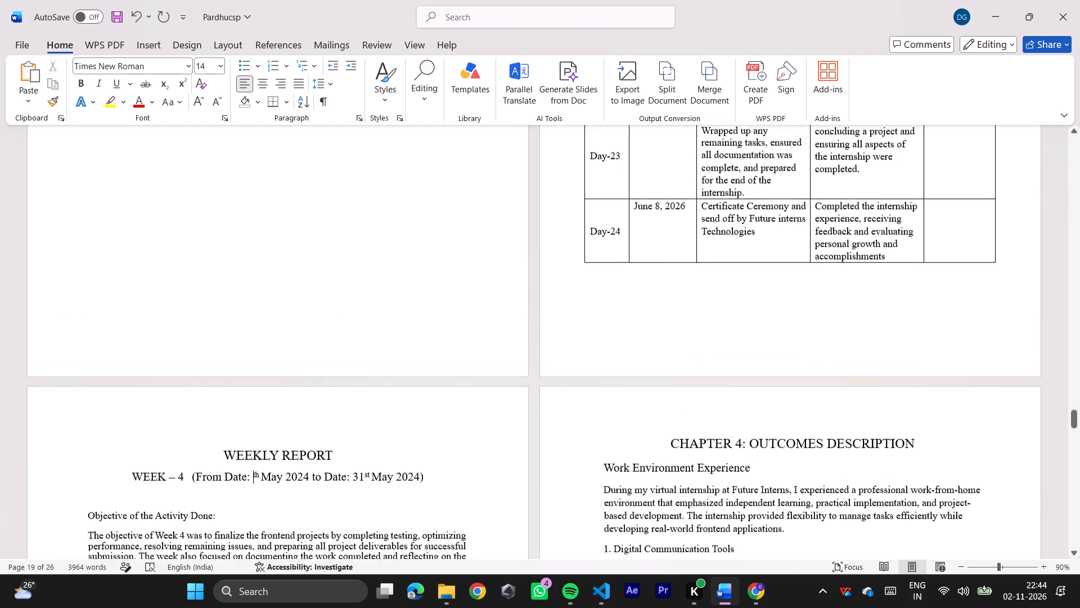
scroll(281, 452, "up", 9)
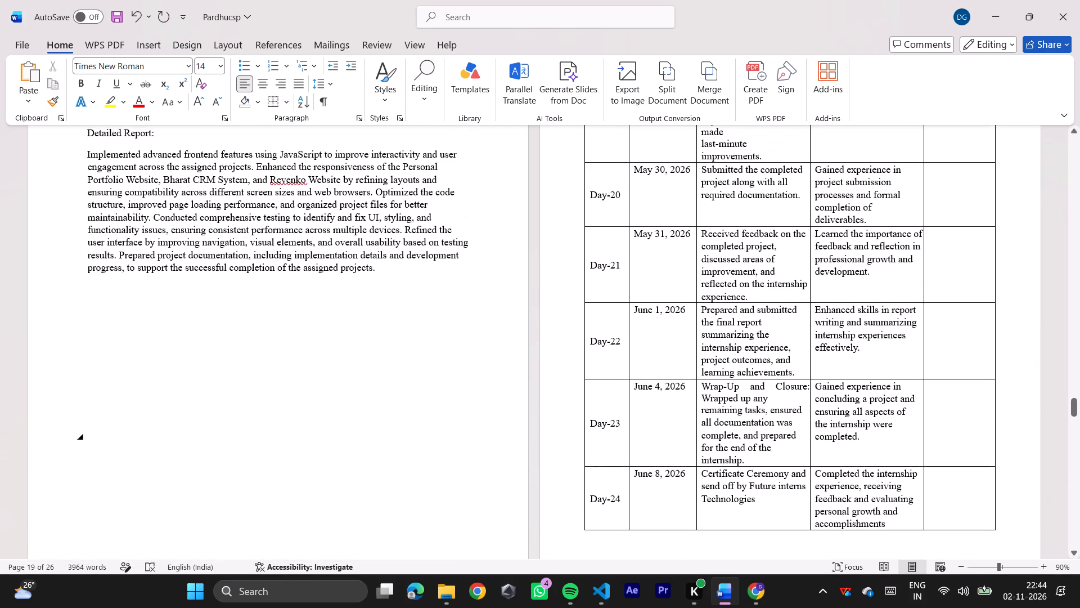
type("31")
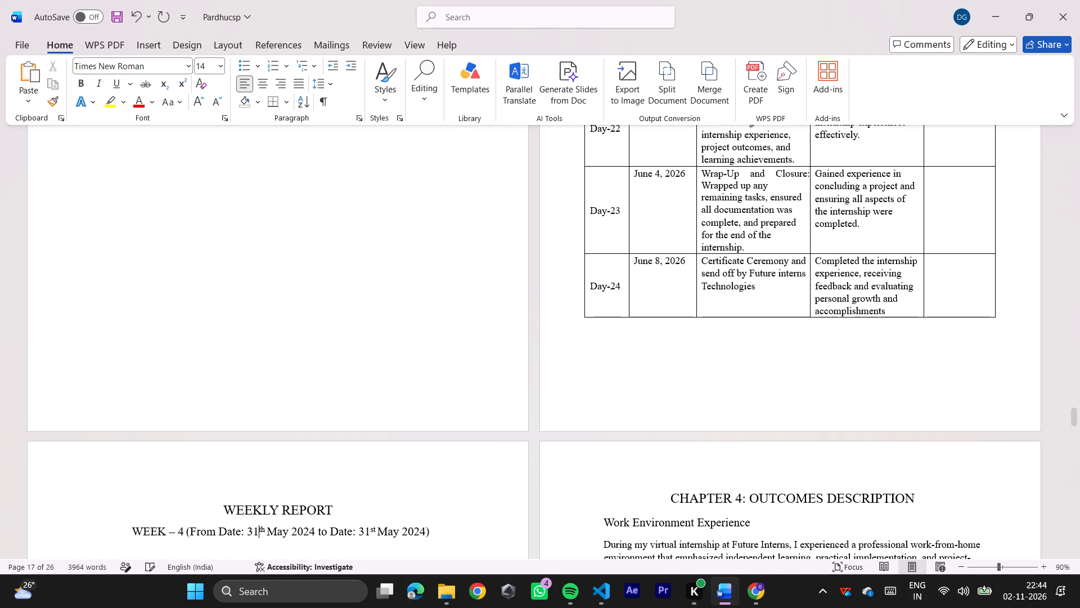
Replace the day of the To Date in the Week-4 weekly report heading with "June 8th", keeping the suffix superscript.
left_click(369, 529)
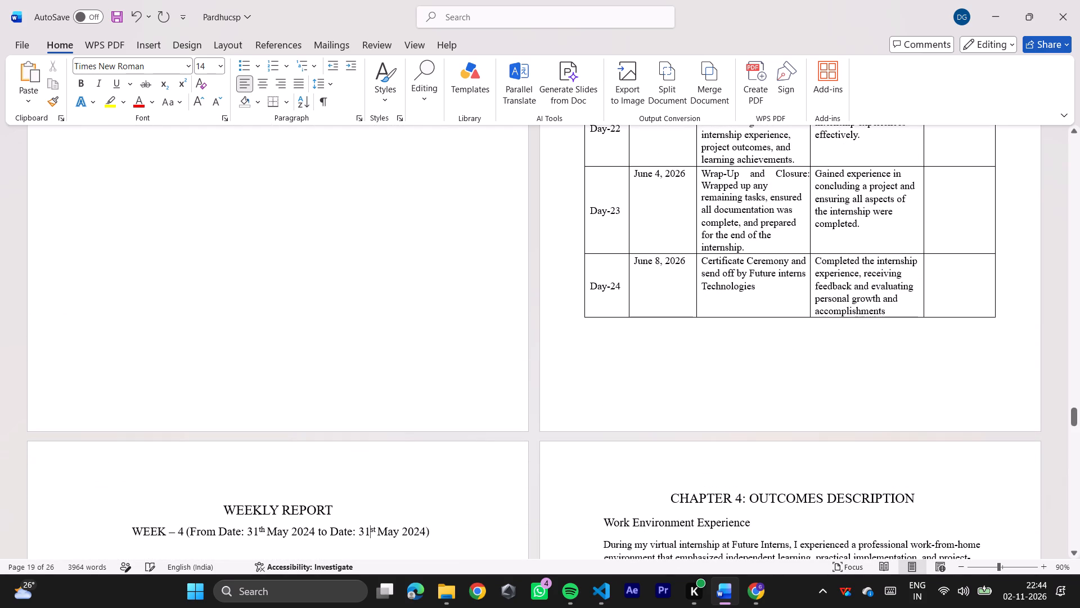
key("BackSpace")
key("BackSpace")
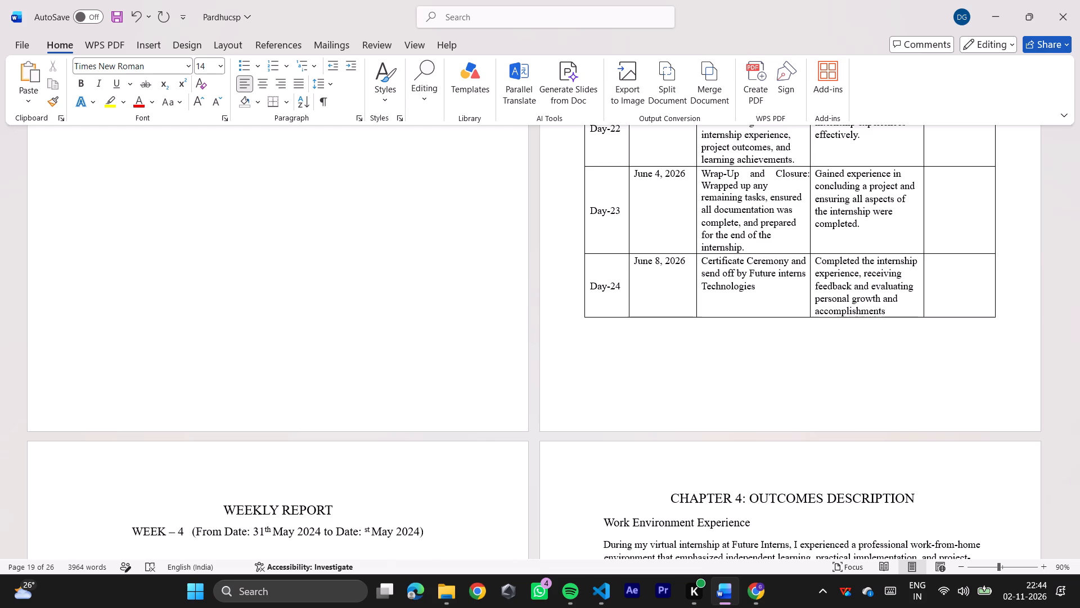
type("June")
key("space")
key("BackSpace")
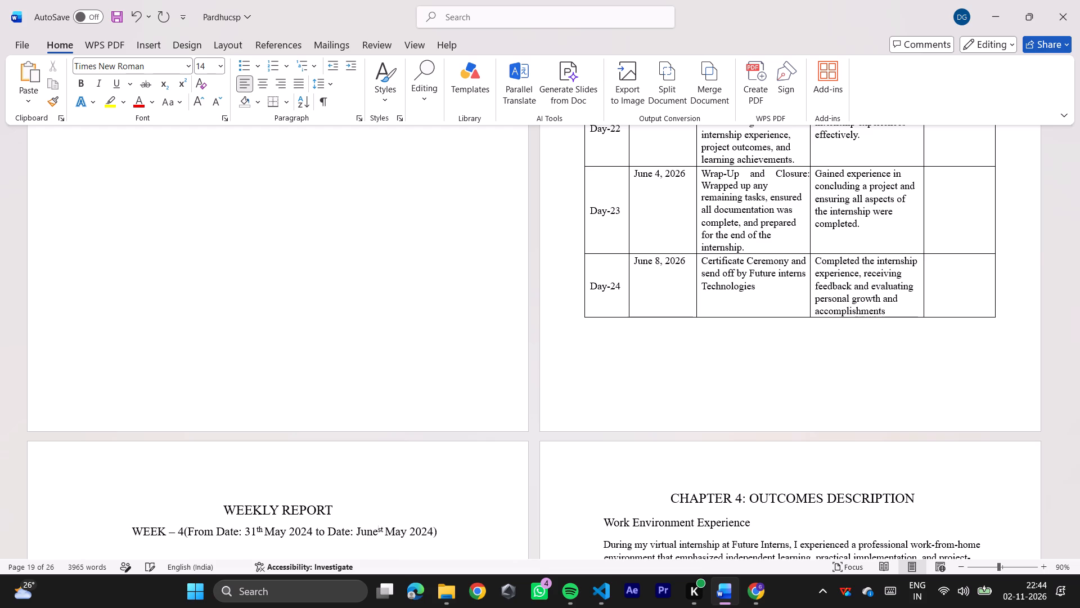
key("space")
key("8")
key("Right")
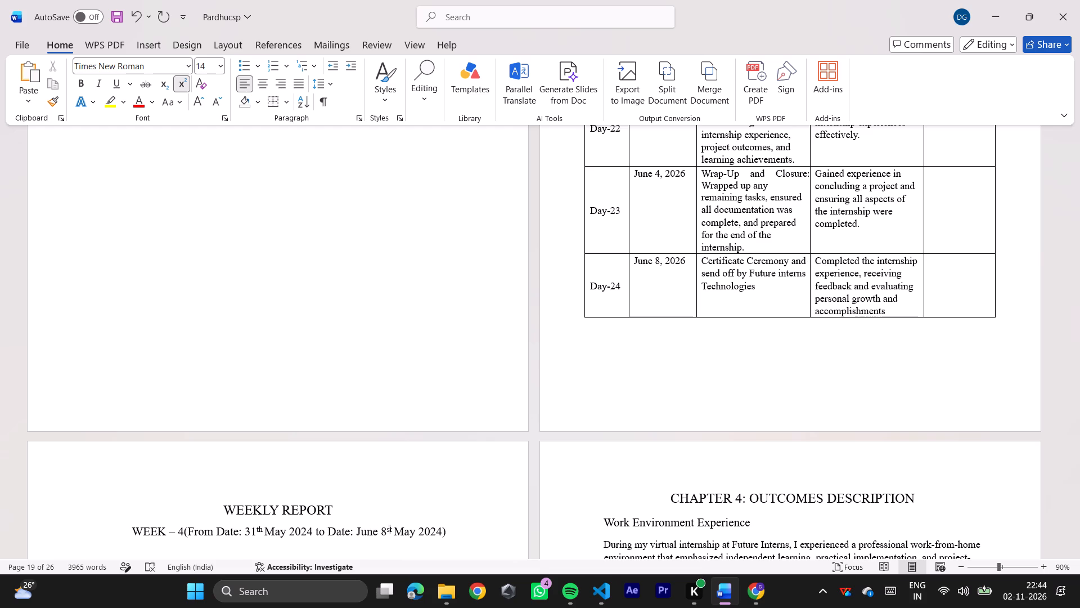
key("BackSpace")
key("Right")
key("h")
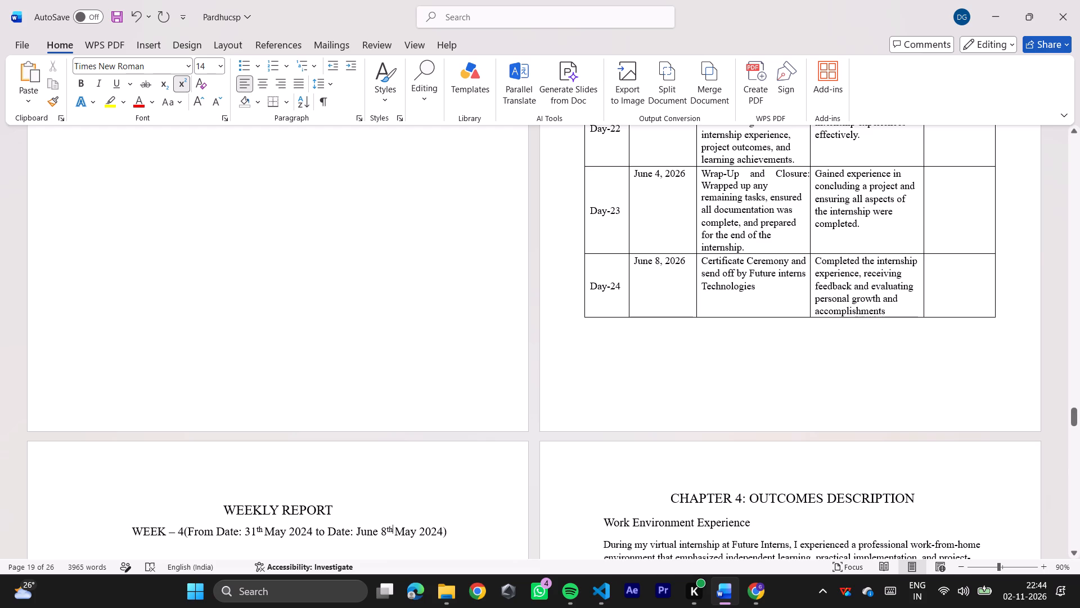
Change the superscript ordinal suffix of the From Date in the Week-4 weekly report heading to "st".
scroll(413, 508, "down", 1)
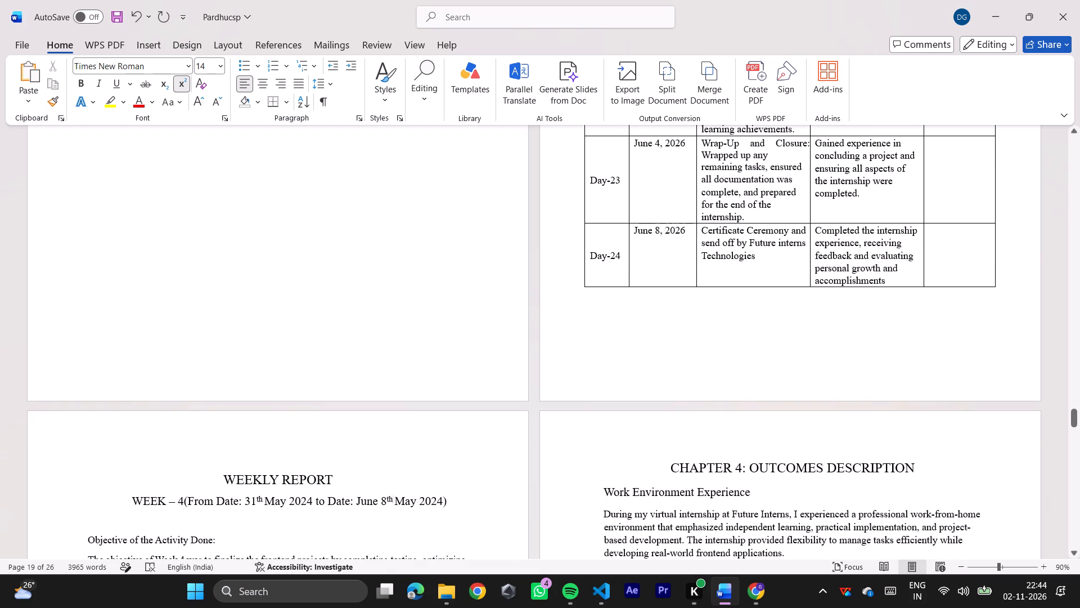
left_click(261, 498)
key("BackSpace")
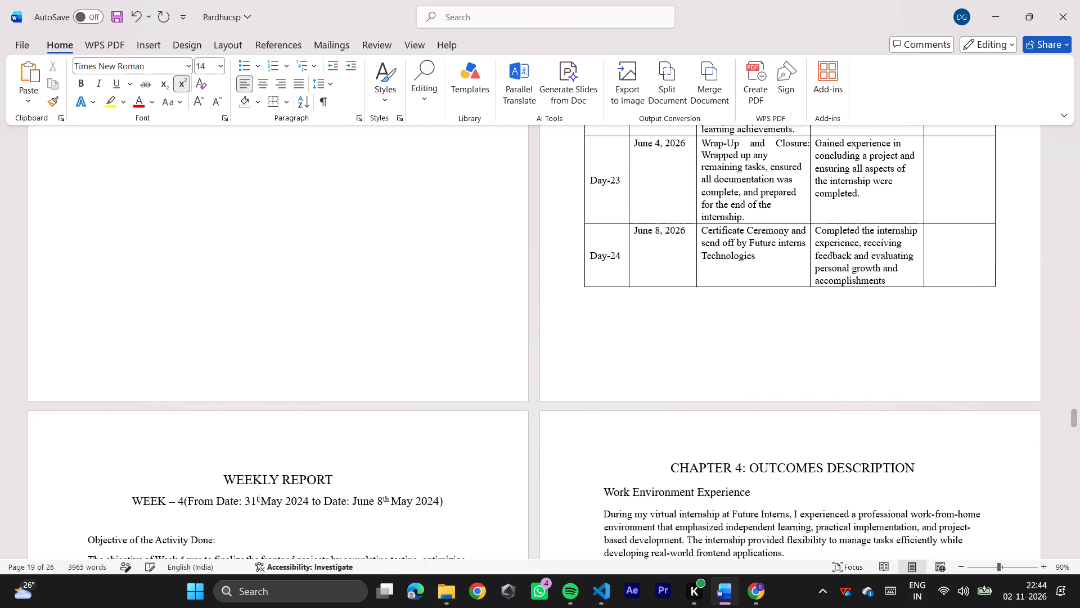
key("BackSpace")
type("st")
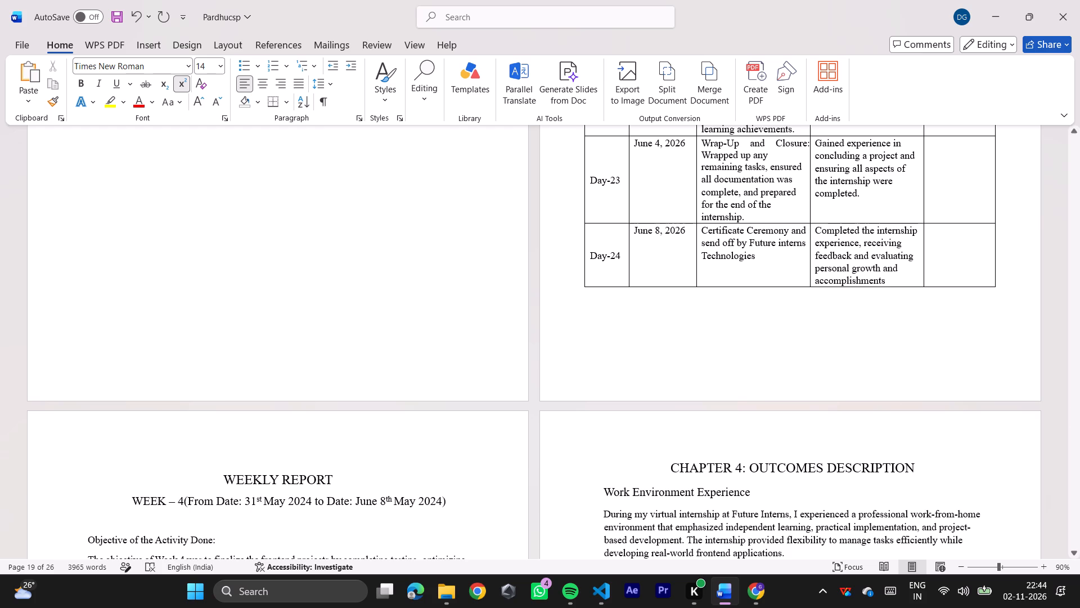
Review the pages after the Week-4 report, from Chapter 4 outcomes and project images through the internship offer letter and certificate.
scroll(300, 517, "down", 19)
scroll(325, 497, "down", 14)
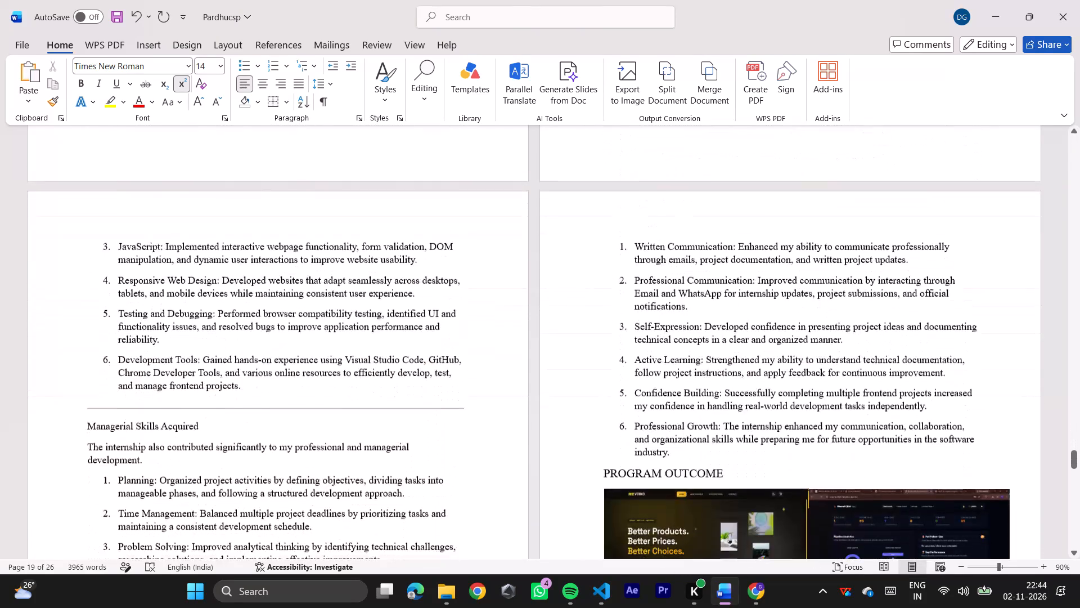
scroll(327, 498, "down", 17)
scroll(341, 481, "down", 6)
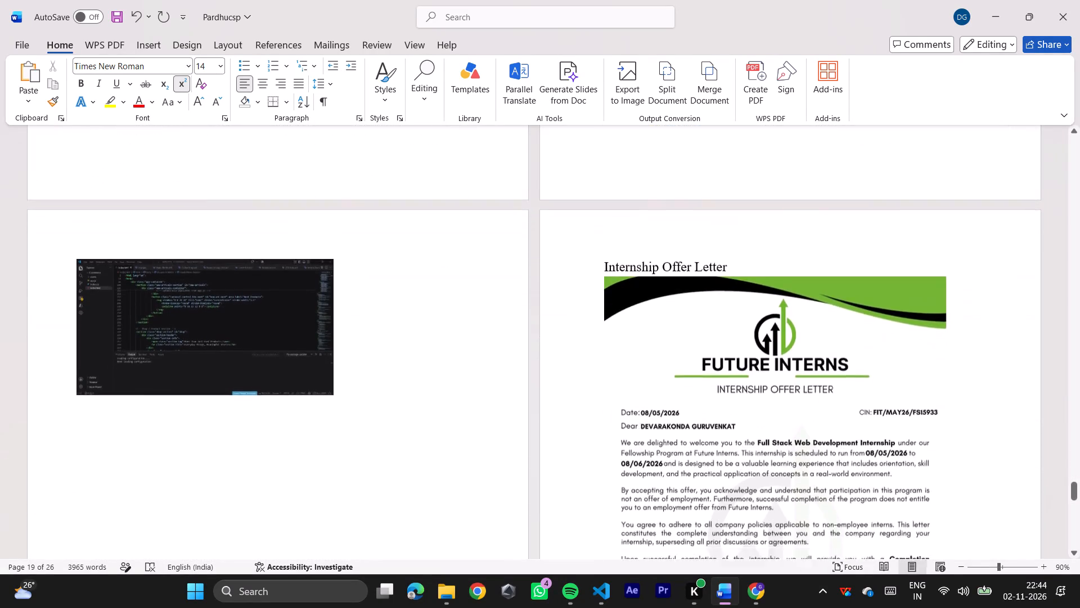
scroll(340, 483, "down", 20)
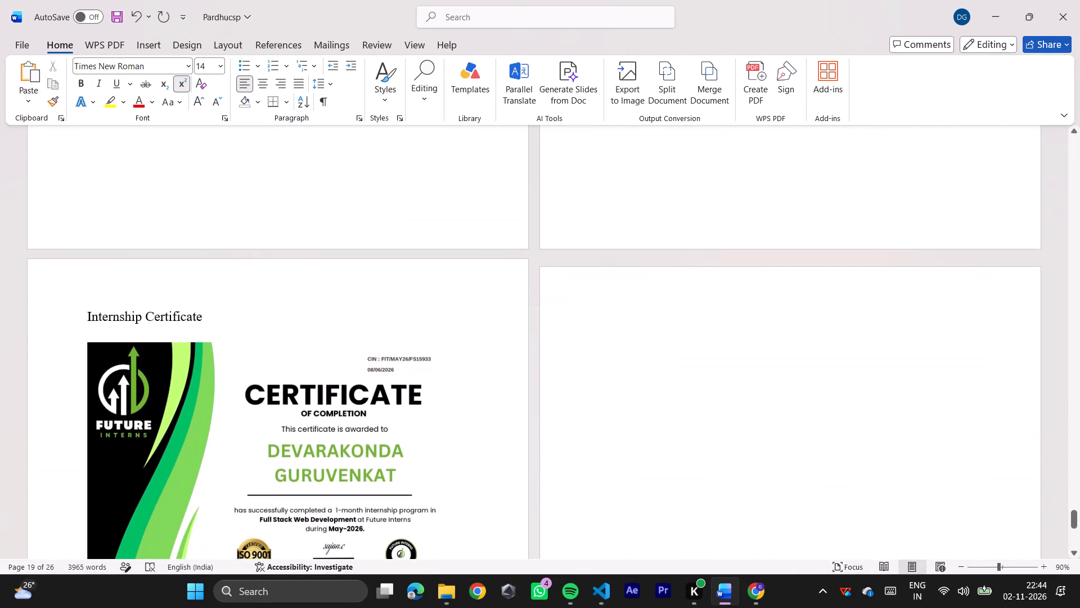
Review the report backwards through the weekly reports, activity logs and contents to the student declaration and department certificate pages.
scroll(341, 484, "up", 20)
scroll(341, 484, "up", 7)
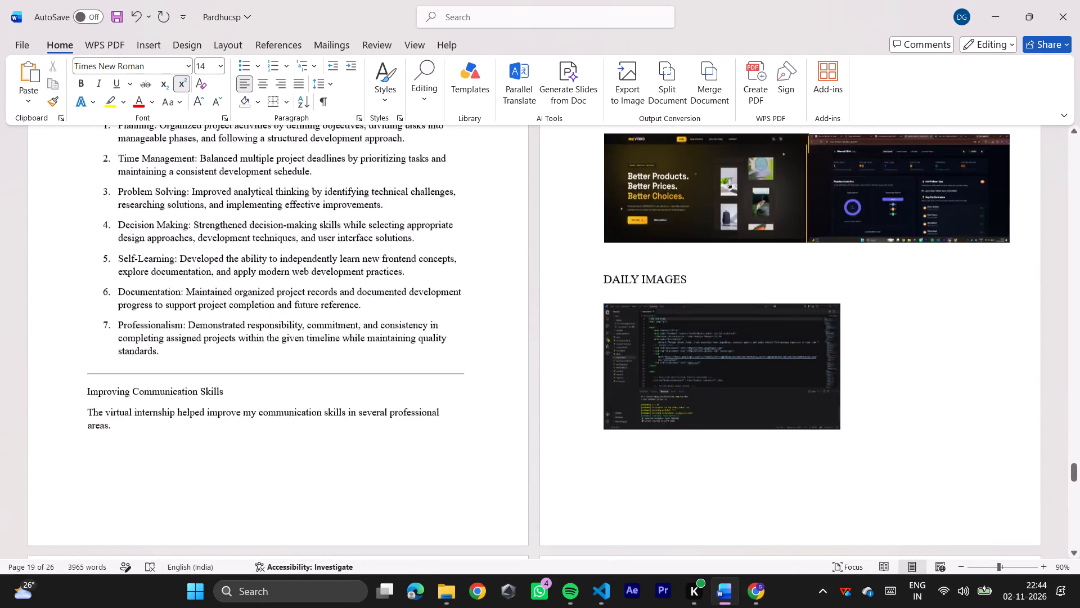
scroll(349, 479, "up", 20)
scroll(349, 479, "up", 10)
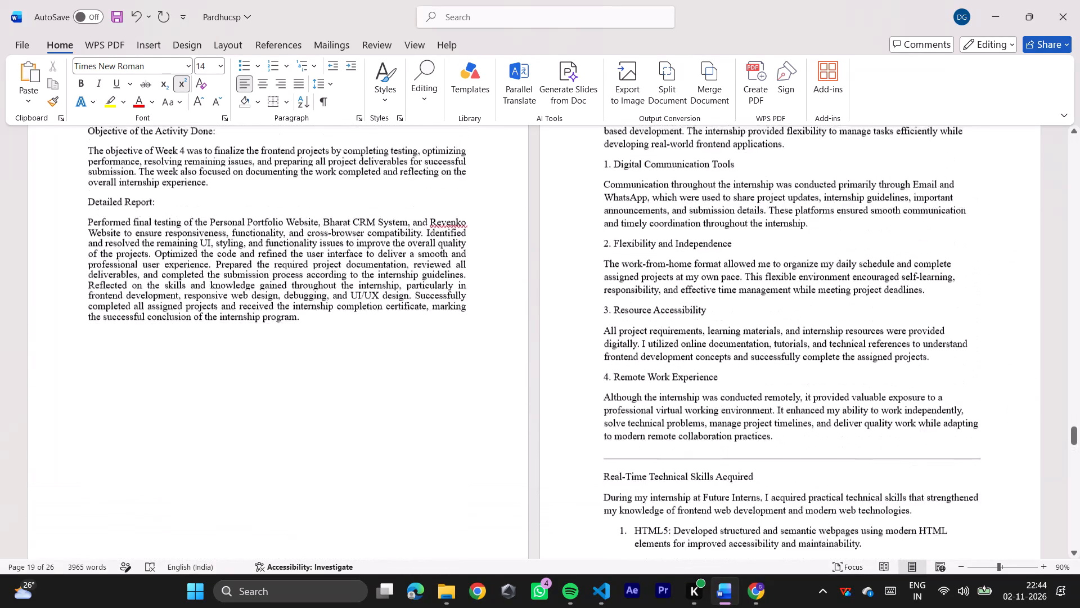
scroll(349, 491, "up", 20)
scroll(349, 491, "up", 8)
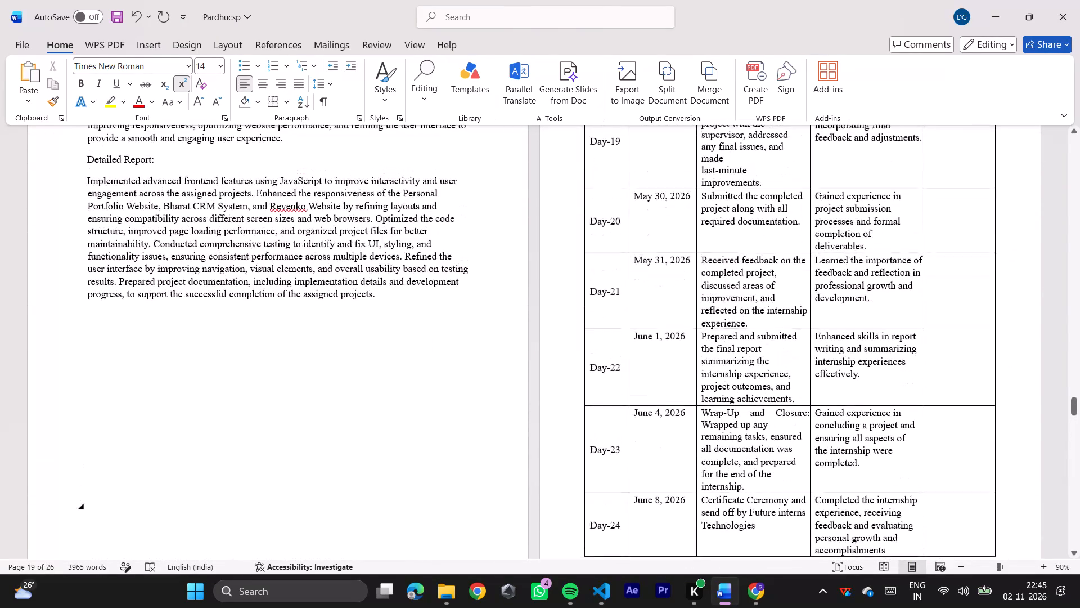
scroll(354, 510, "up", 16)
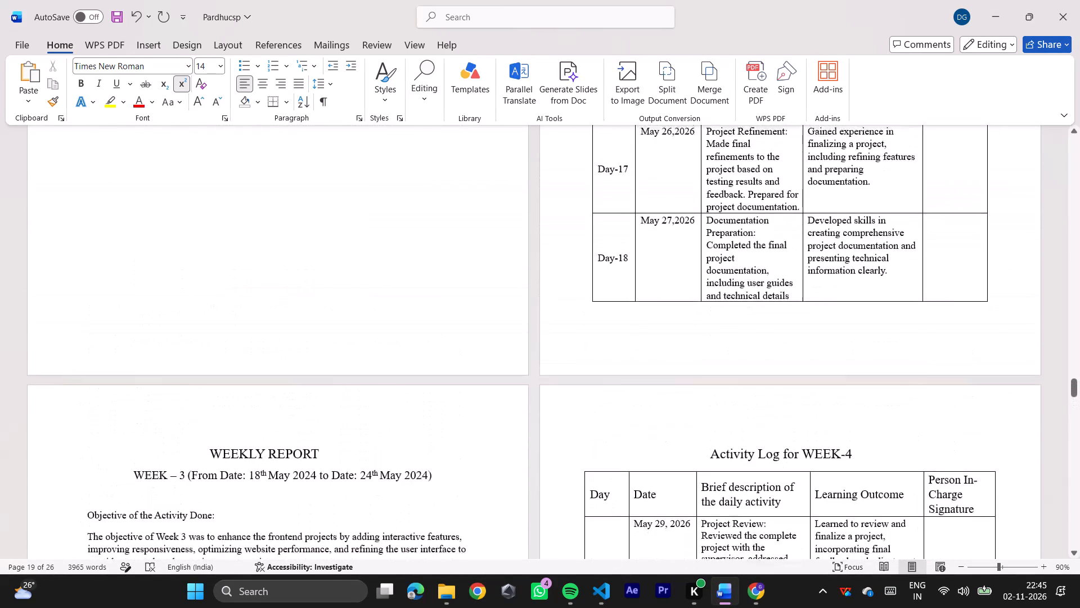
scroll(361, 513, "up", 16)
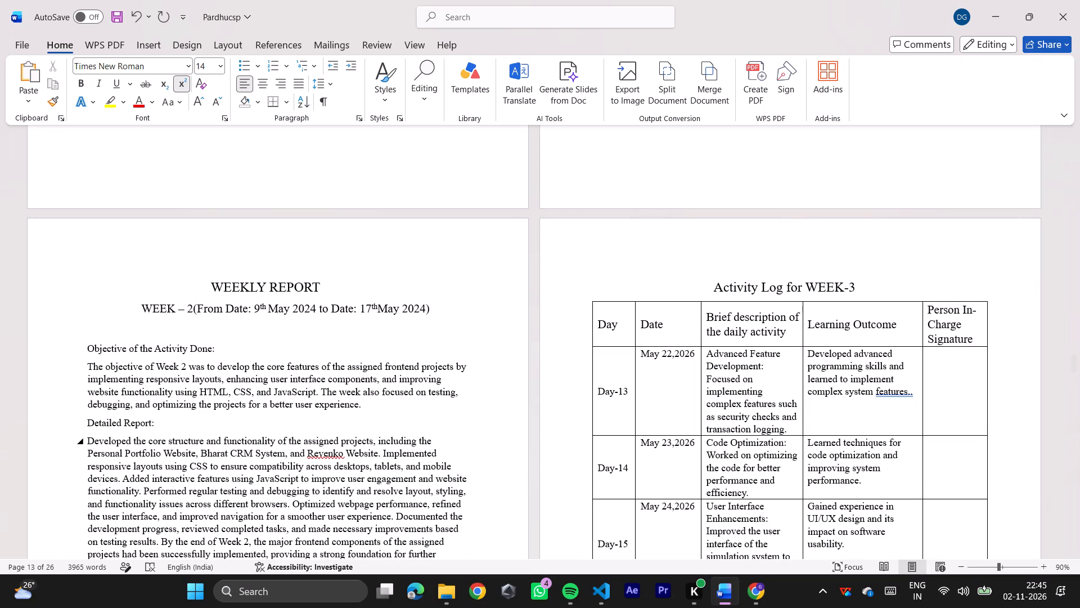
scroll(407, 377, "up", 11)
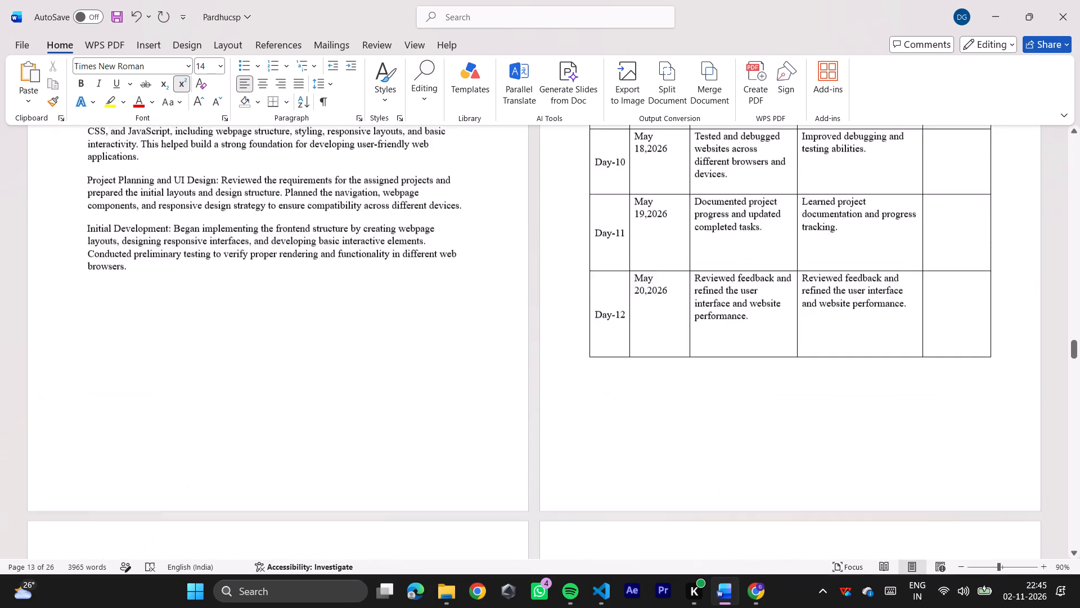
scroll(417, 379, "up", 20)
scroll(417, 379, "up", 9)
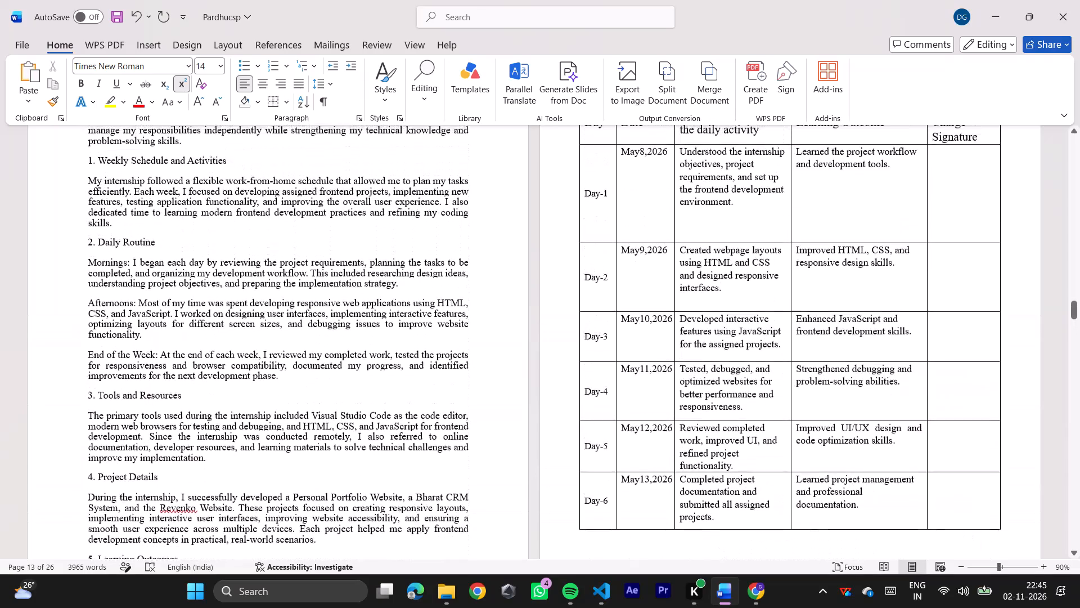
scroll(474, 398, "up", 13)
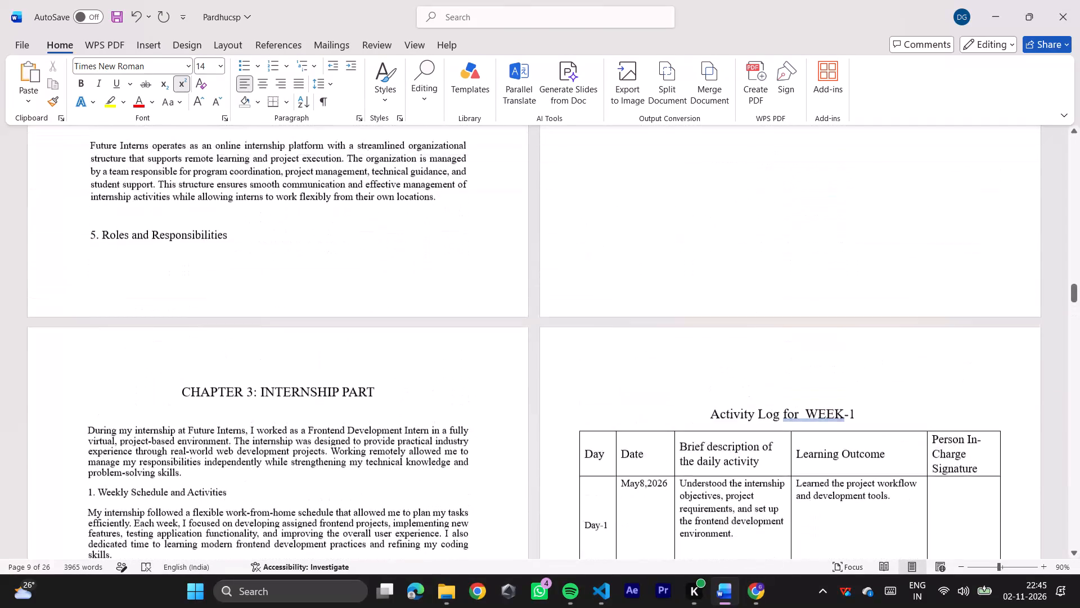
scroll(477, 397, "up", 20)
scroll(477, 397, "up", 19)
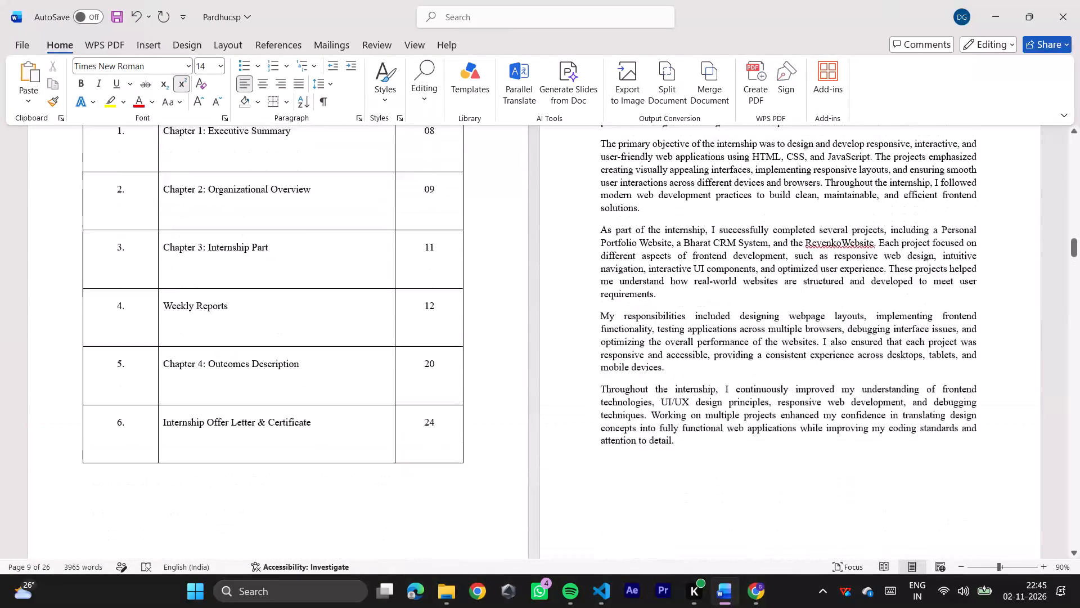
scroll(483, 400, "up", 20)
scroll(483, 400, "up", 18)
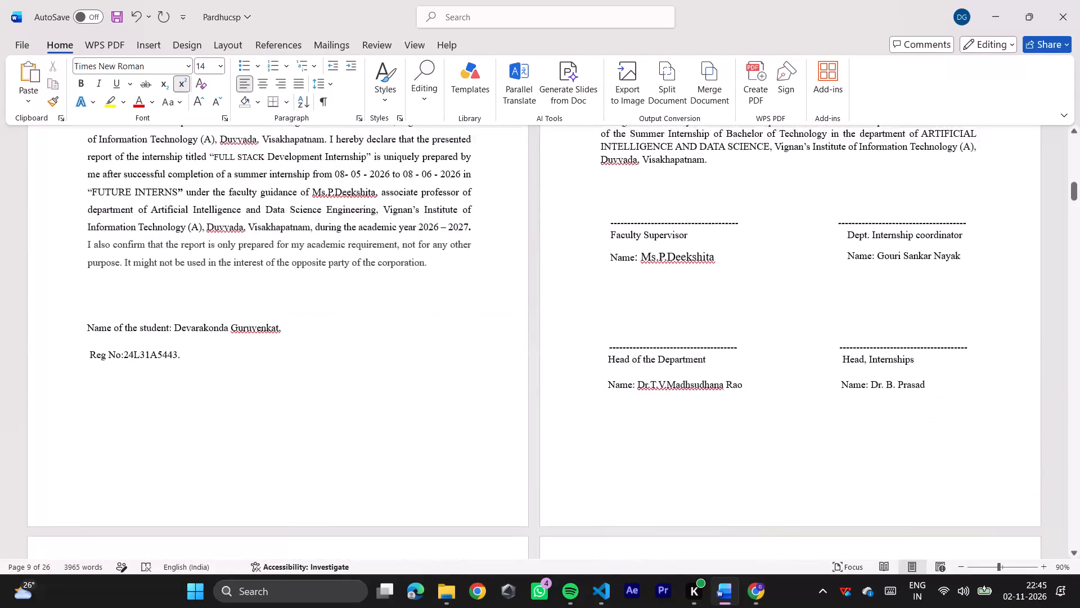
scroll(484, 410, "up", 12)
Delete the faculty supervisor's initial and name after the title "Ms." in the department certificate's signature block.
scroll(479, 607, "down", 3)
scroll(447, 413, "down", 8)
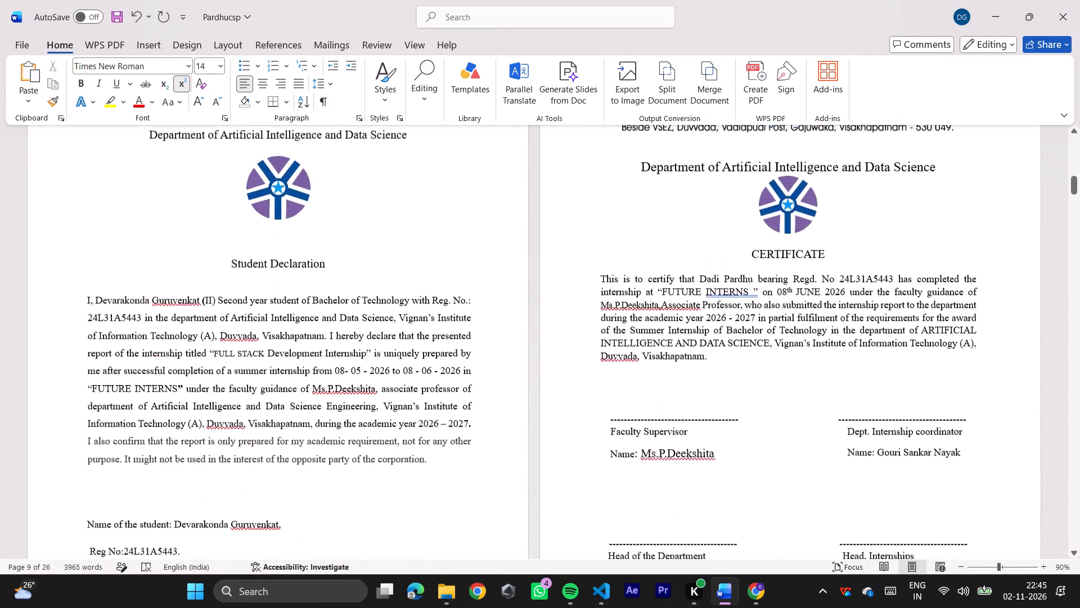
scroll(470, 392, "down", 6)
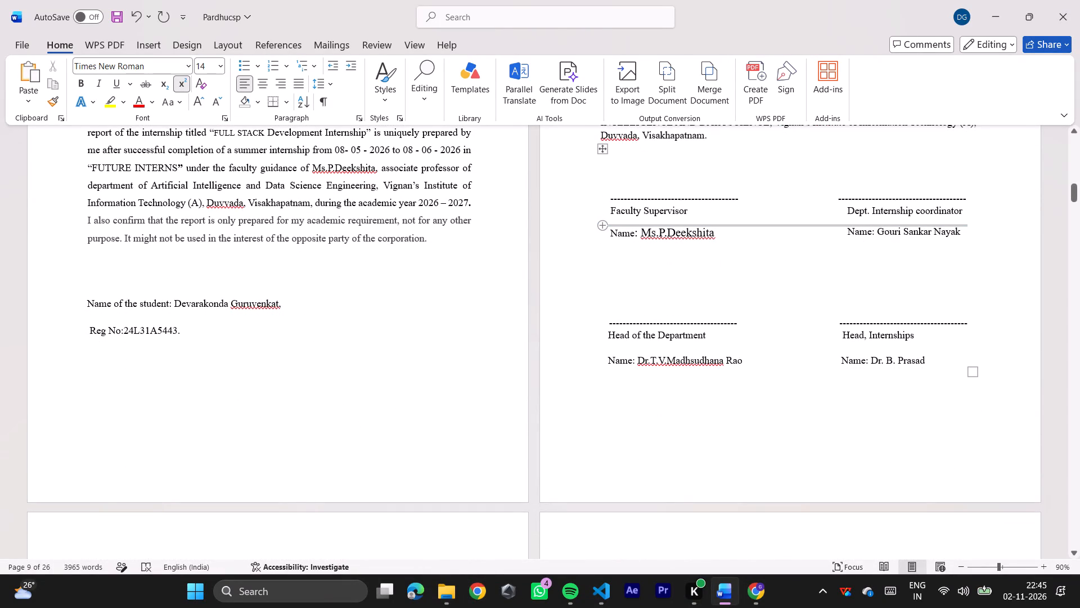
left_click(713, 231)
key("BackSpace")
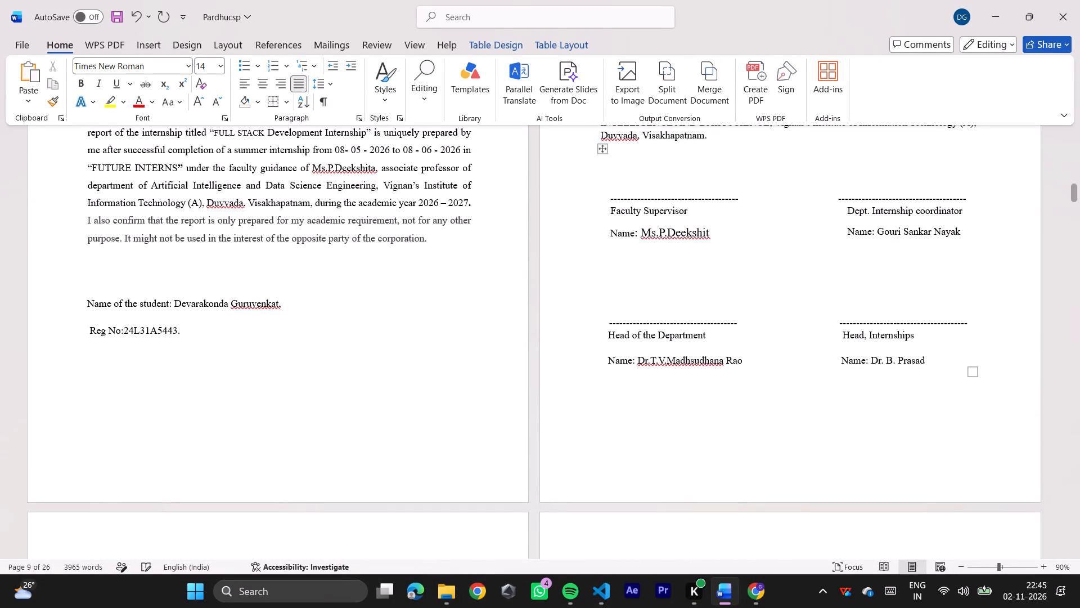
key("BackSpace")
key("BackSpace")
key("BackSpace")
key("BackSpace")
key("BackSpace")
key("BackSpace")
key("BackSpace")
key("BackSpace")
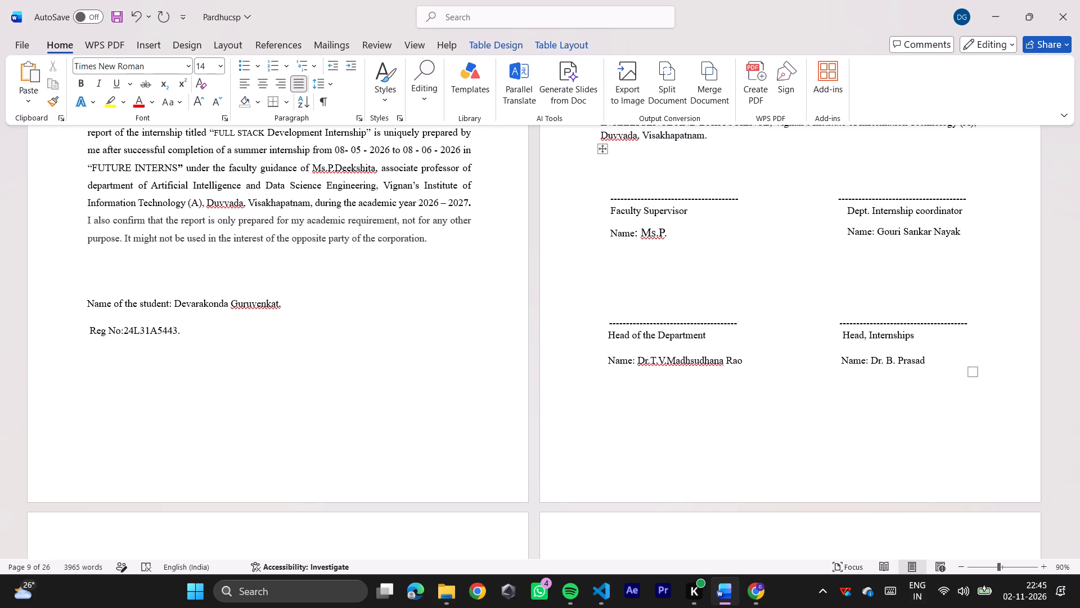
key("BackSpace")
key("BackSpace")
Change the faculty supervisor's title to "Mrs." in the department certificate's signature block and add the new supervisor's initial and name.
scroll(759, 232, "down", 10)
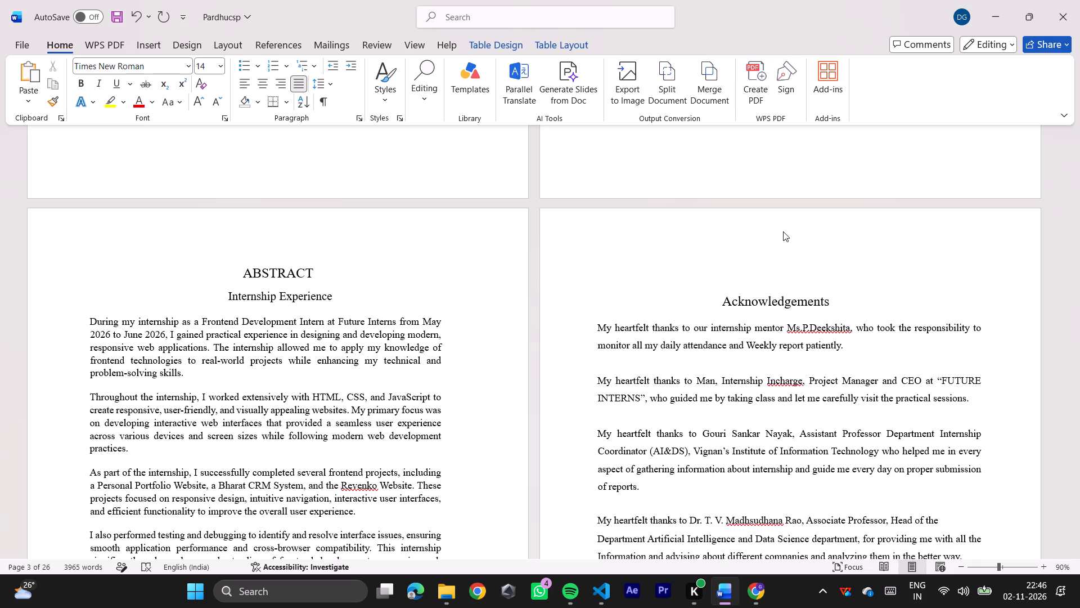
scroll(783, 231, "up", 3)
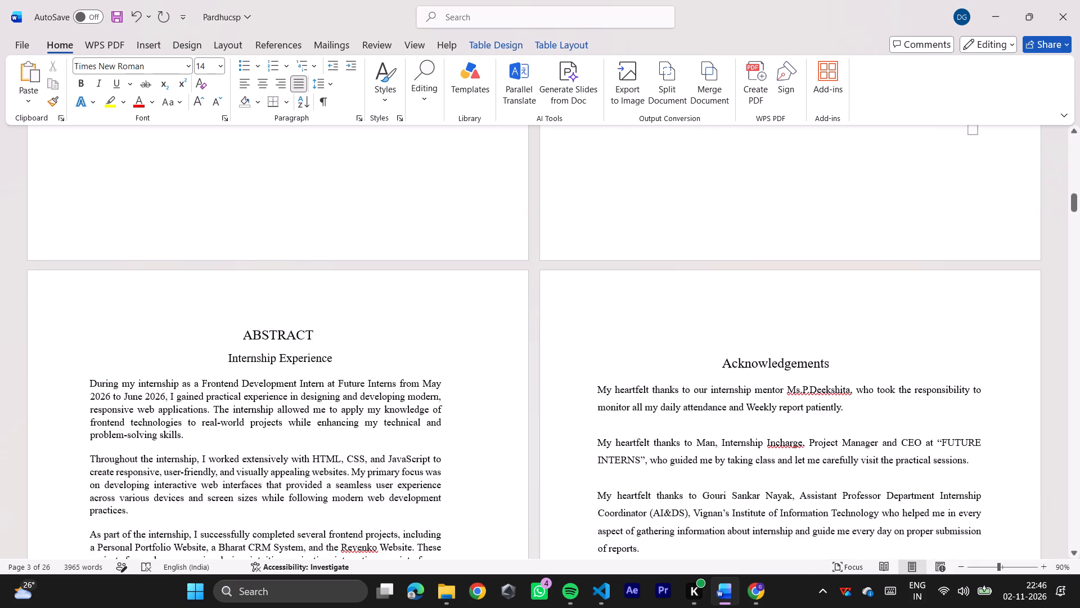
scroll(733, 252, "up", 7)
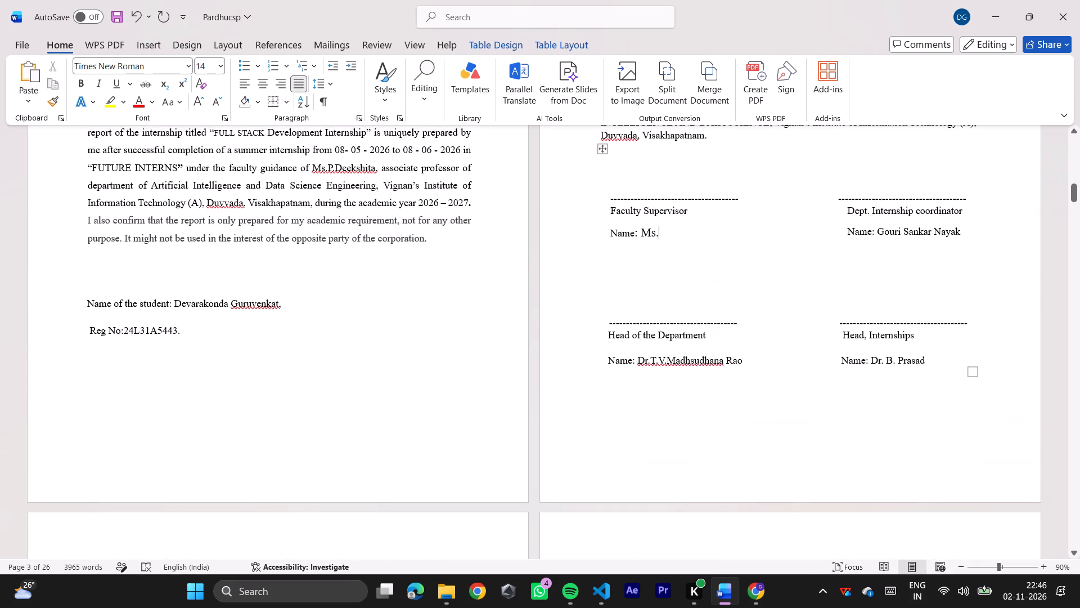
key("Left")
key("Left")
key("r")
key("Right")
key("Right")
key("space")
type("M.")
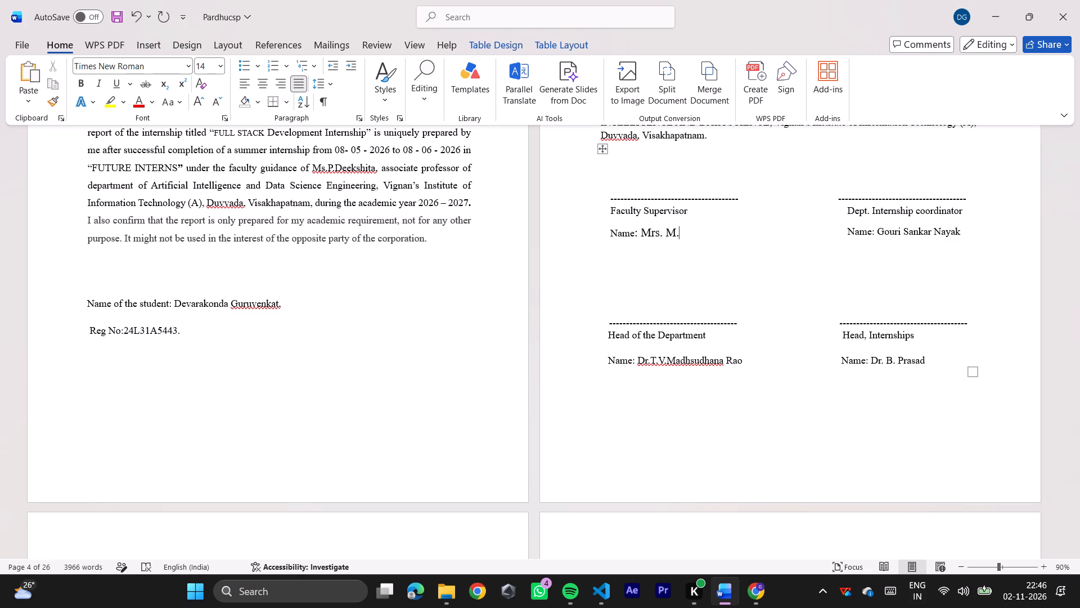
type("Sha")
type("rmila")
Change the internship mentor's title to "Mrs." and the initial to "M" in the first Acknowledgements paragraph.
scroll(742, 249, "down", 4)
scroll(740, 260, "up", 3)
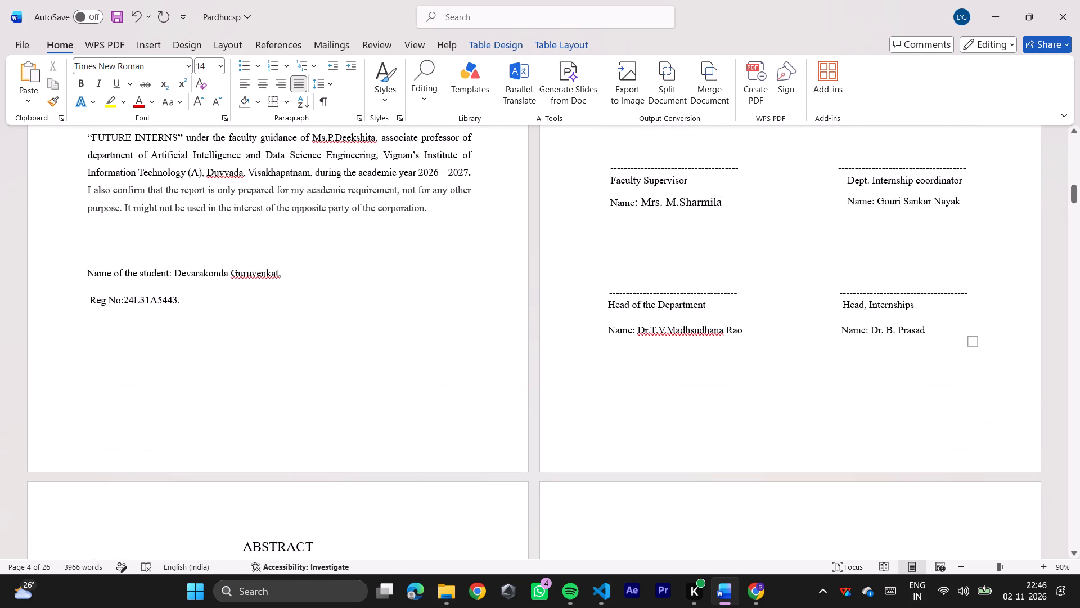
scroll(643, 226, "down", 9)
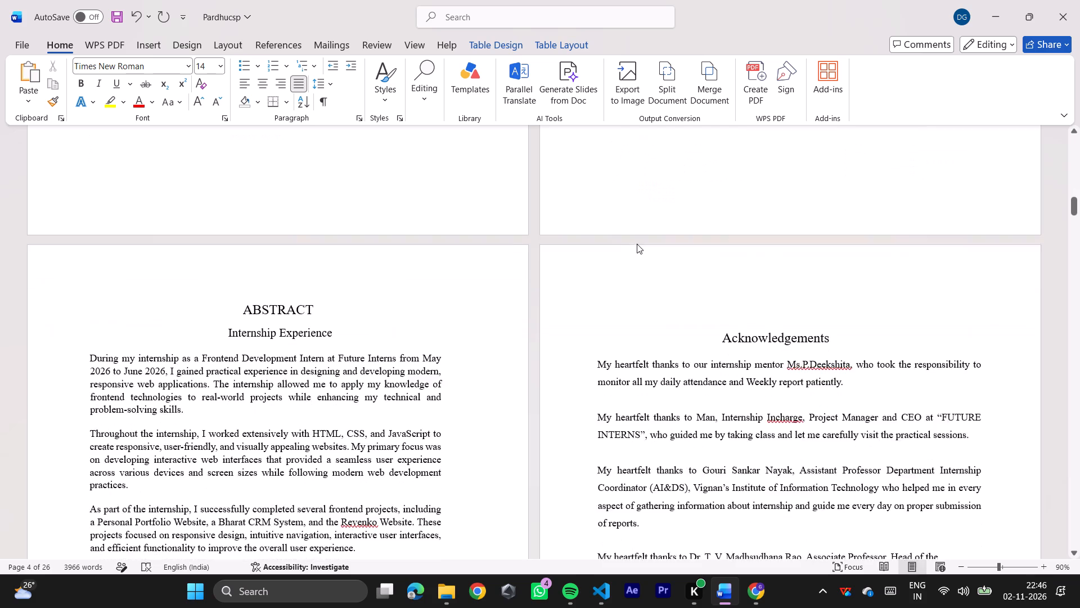
scroll(643, 251, "down", 2)
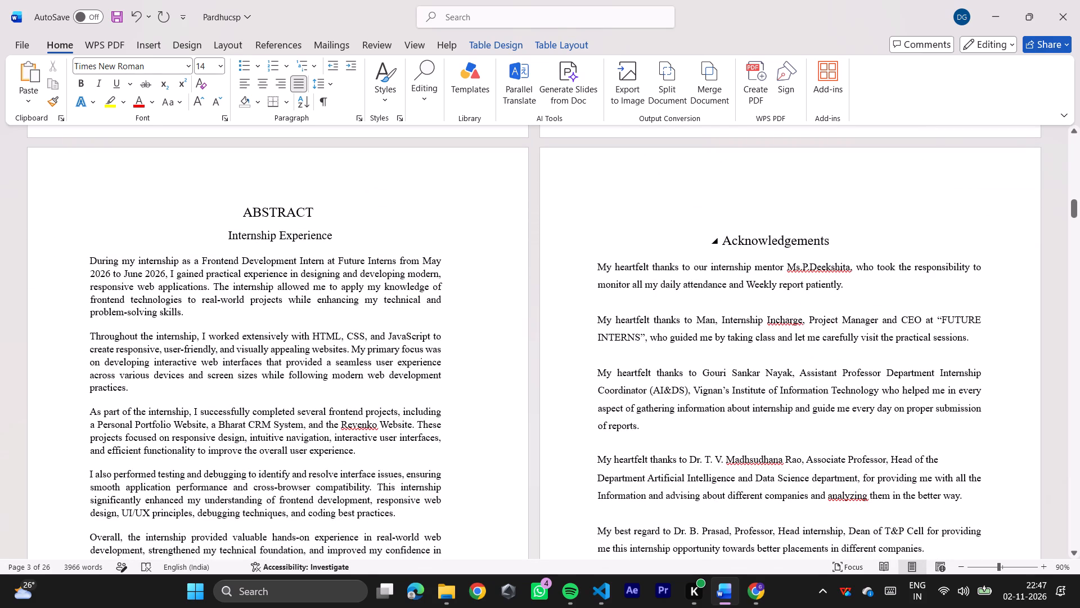
left_click(796, 265)
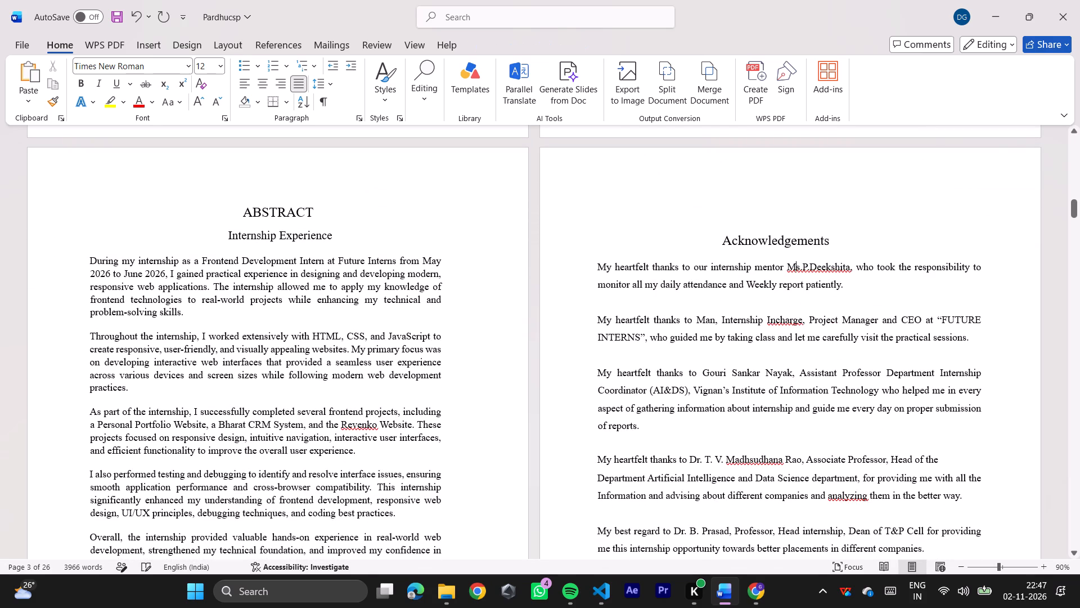
key("r")
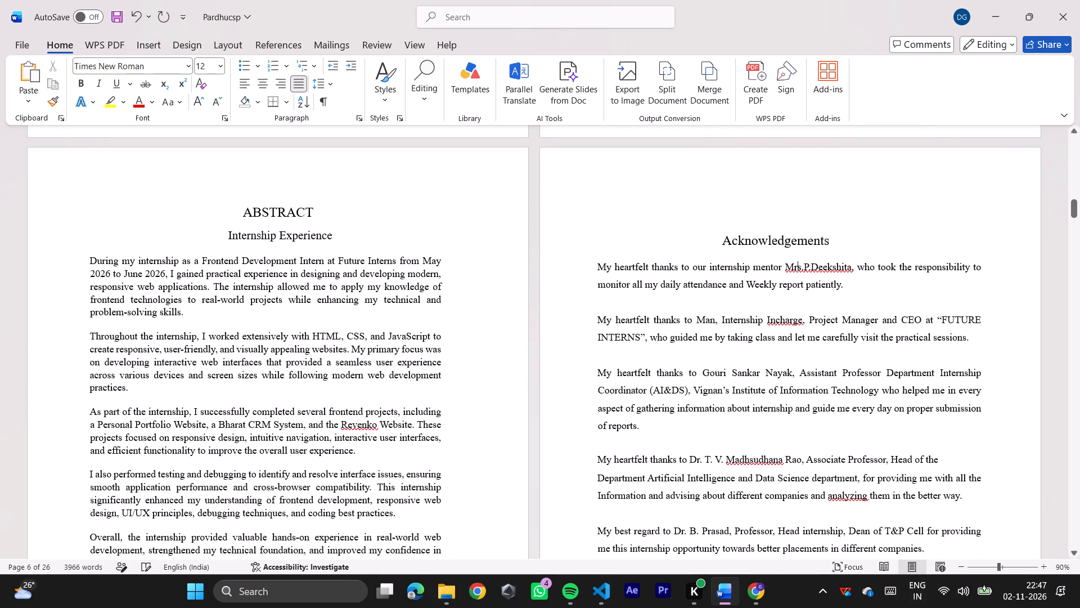
left_click(807, 263)
key("BackSpace")
key("shift+m")
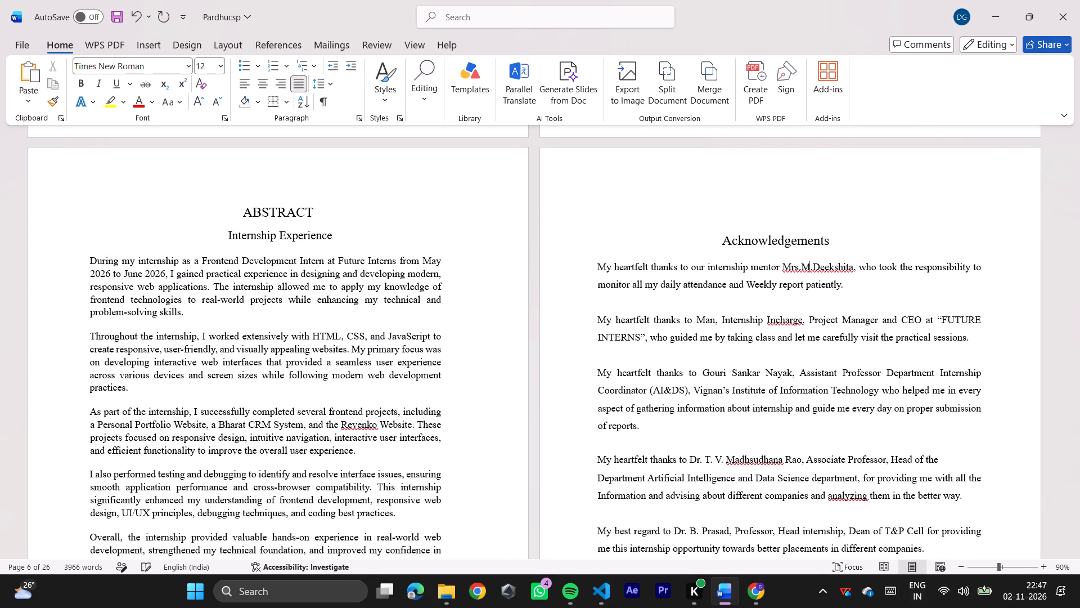
Replace the internship mentor's name after the initial in the first Acknowledgements paragraph with the new supervisor's name.
scroll(826, 289, "up", 2, "ctrl")
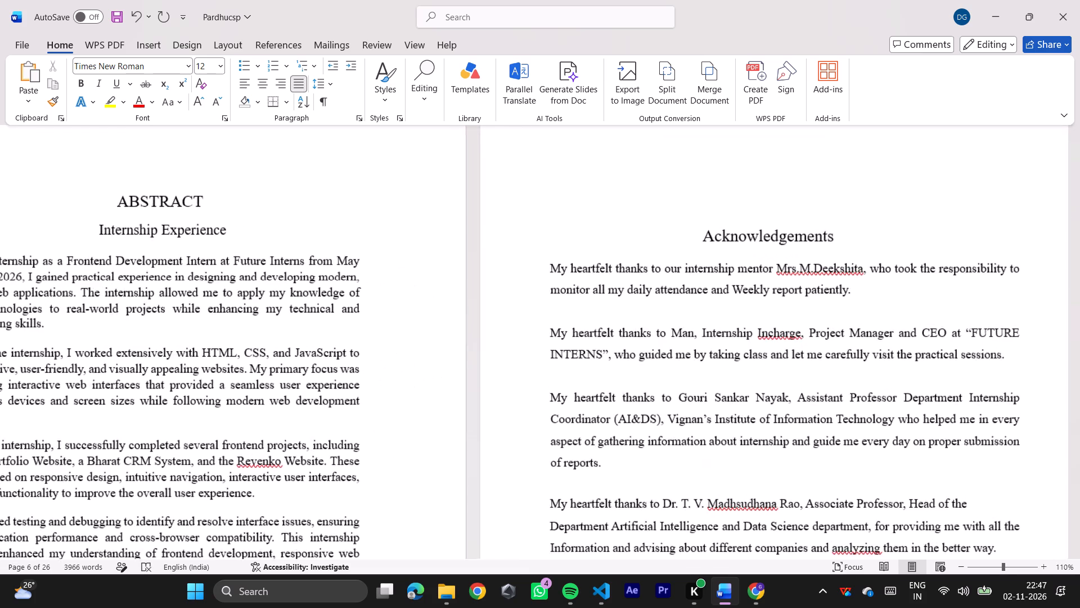
scroll(826, 289, "up", 3, "ctrl")
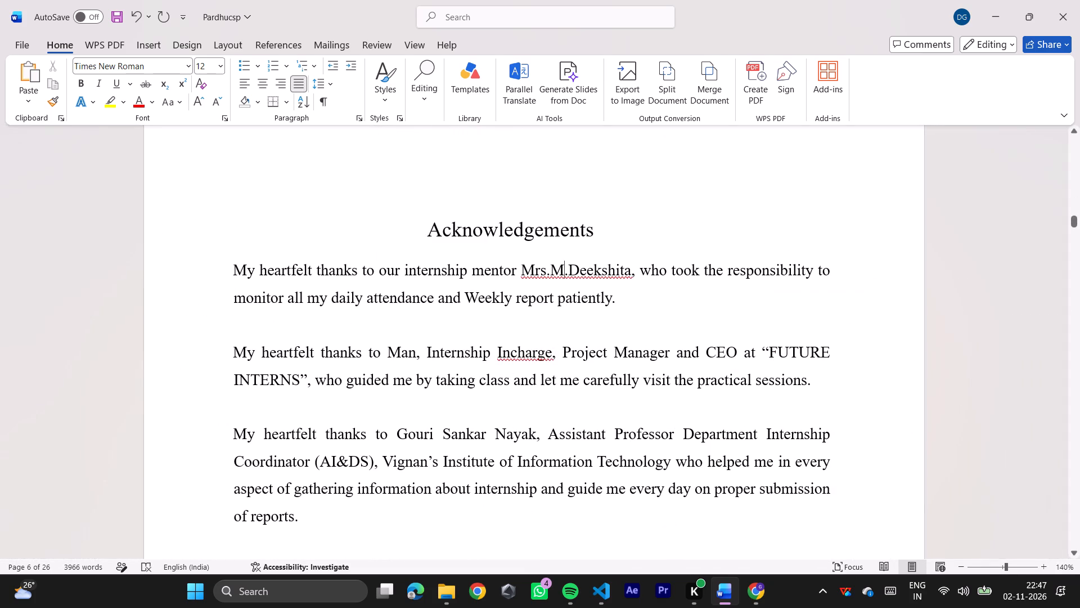
left_click(629, 270)
key("BackSpace")
key("BackSpace")
key("BackSpace")
key("BackSpace")
key("BackSpace")
key("BackSpace")
key("BackSpace")
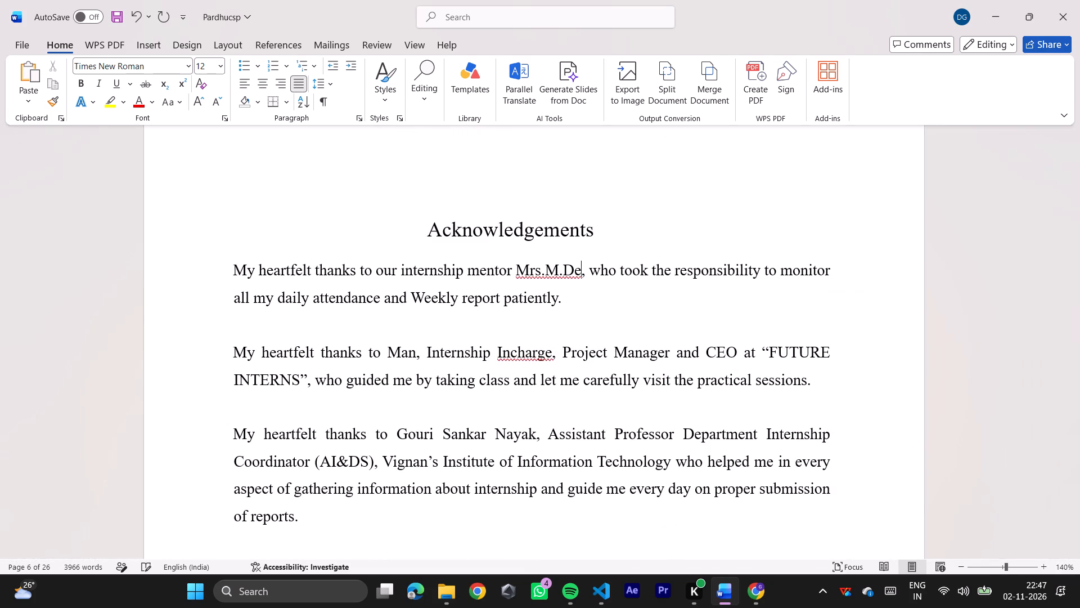
key("BackSpace")
key("BackSpace")
type("Shar")
type("mila")
Change the faculty guide's title to "Mrs." and the initial to "M" under "Under the Faculty Guidance of" on the title page.
scroll(629, 269, "up", 20)
scroll(629, 269, "up", 1)
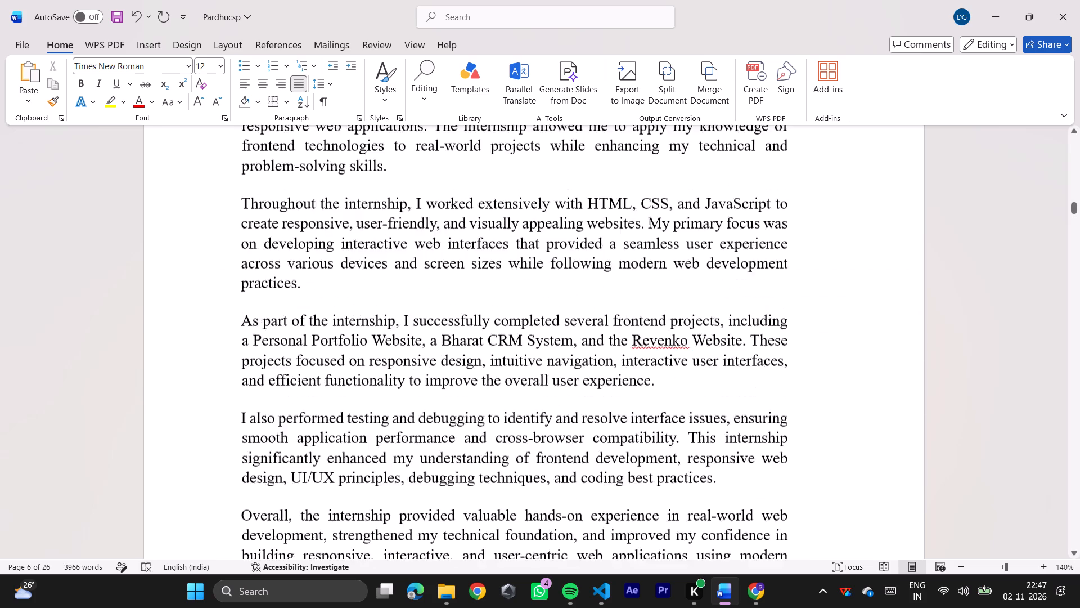
scroll(623, 270, "up", 16)
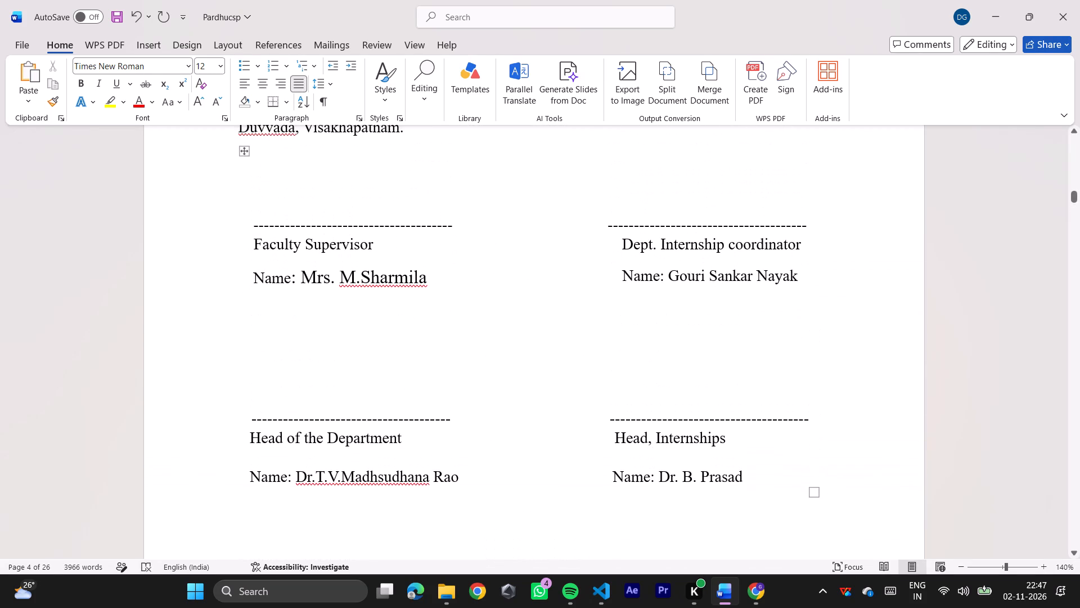
scroll(625, 274, "down", 20)
scroll(625, 274, "down", 1)
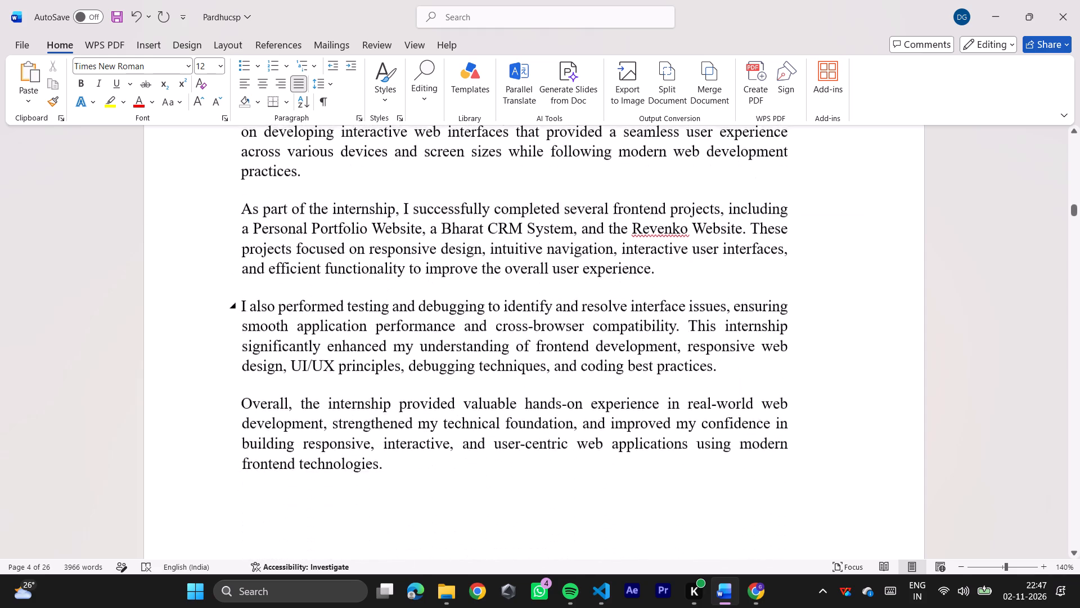
scroll(613, 253, "down", 15)
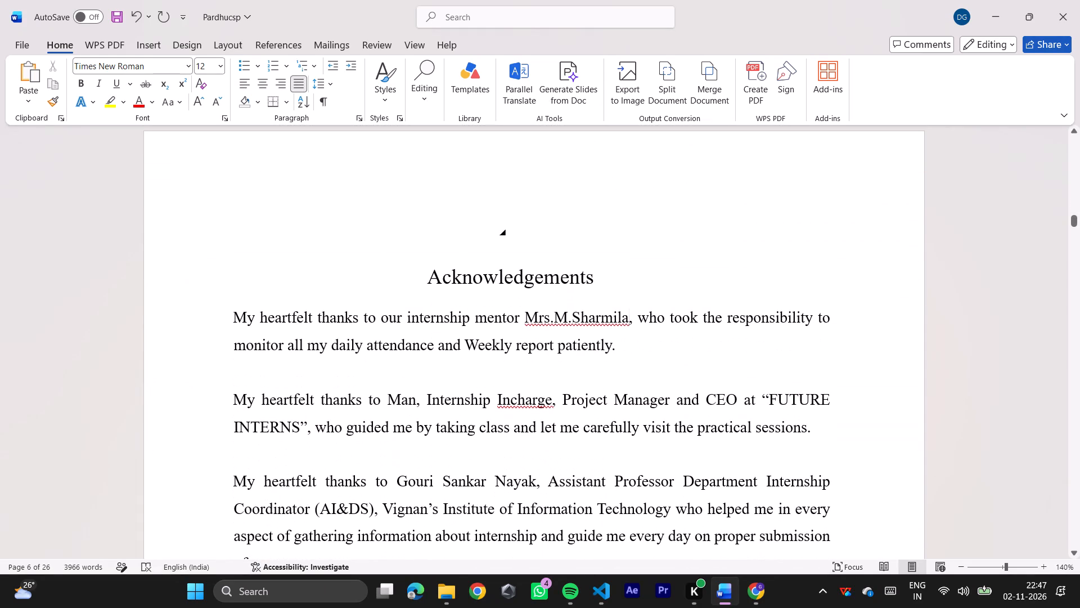
scroll(613, 253, "down", 4)
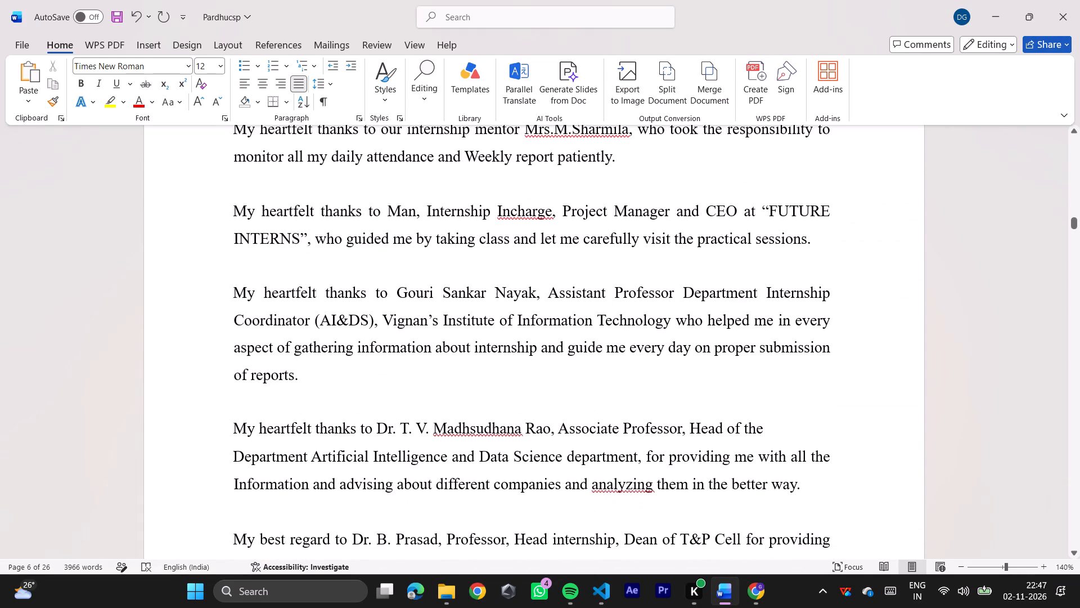
scroll(613, 253, "down", 5, "ctrl")
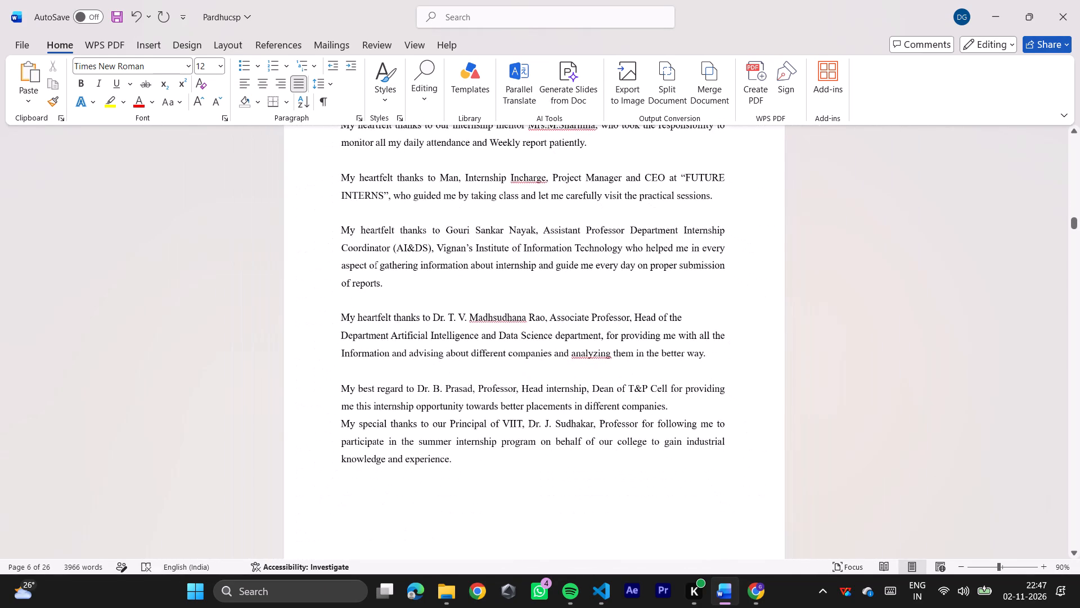
scroll(613, 253, "up", 20)
scroll(613, 253, "up", 20)
scroll(613, 253, "up", 4)
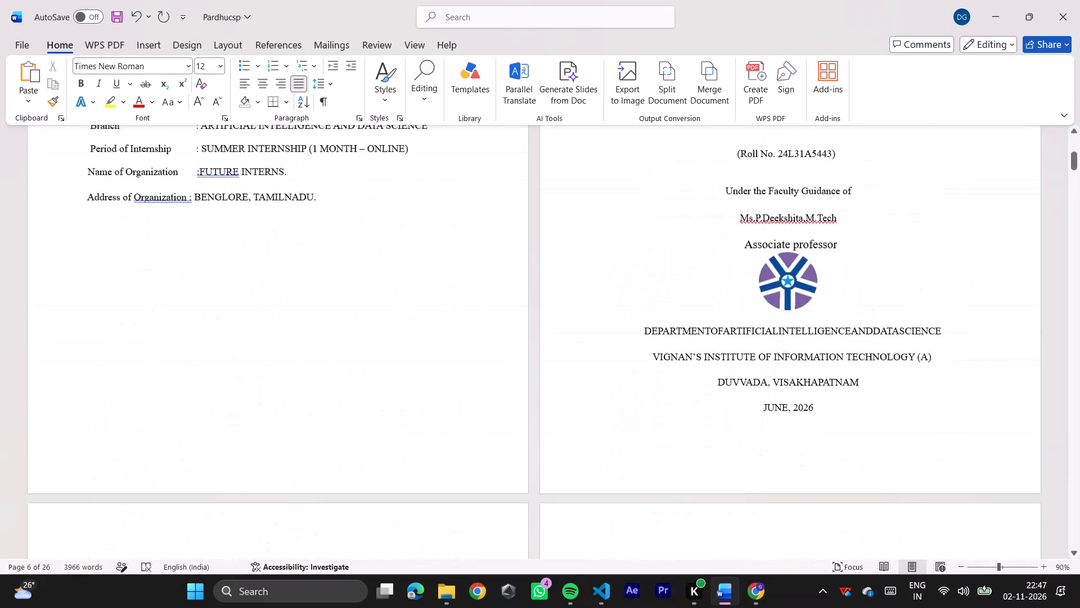
scroll(614, 260, "up", 3)
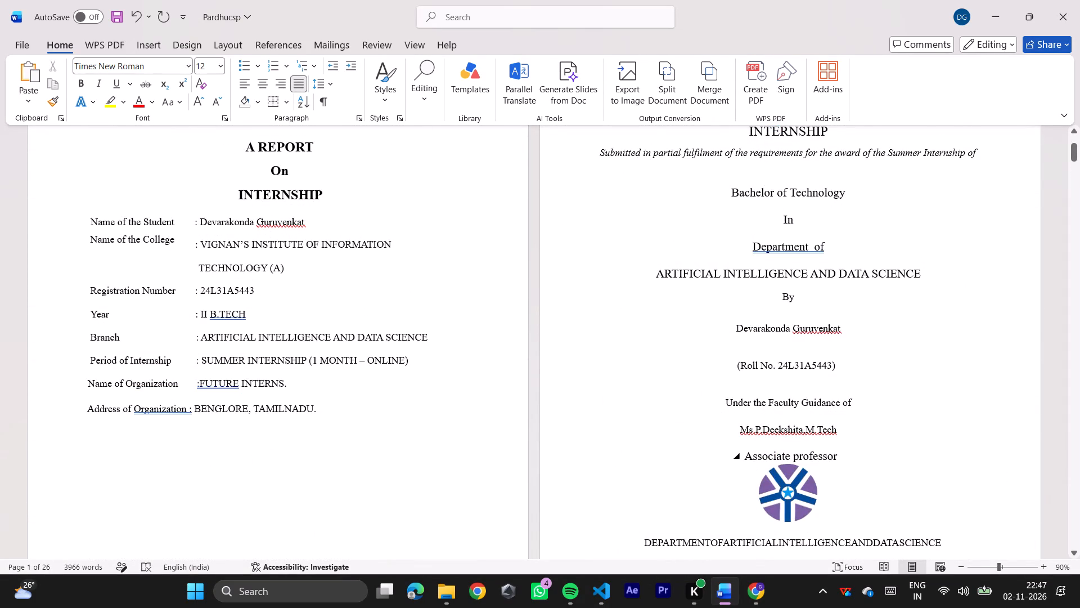
left_click(749, 429)
key("r")
left_click(763, 428)
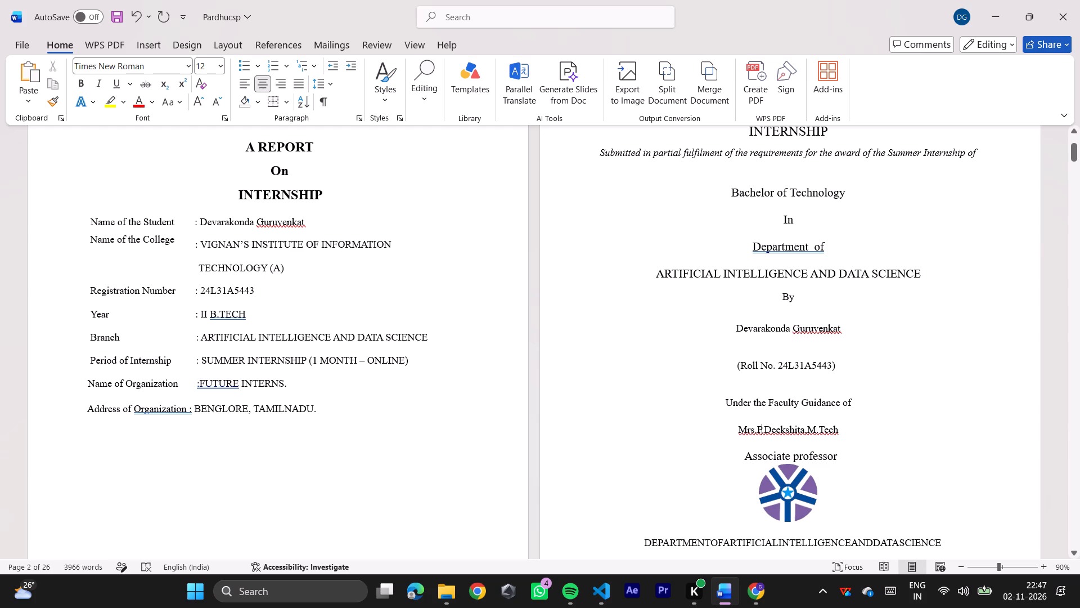
key("BackSpace")
key("shift+m")
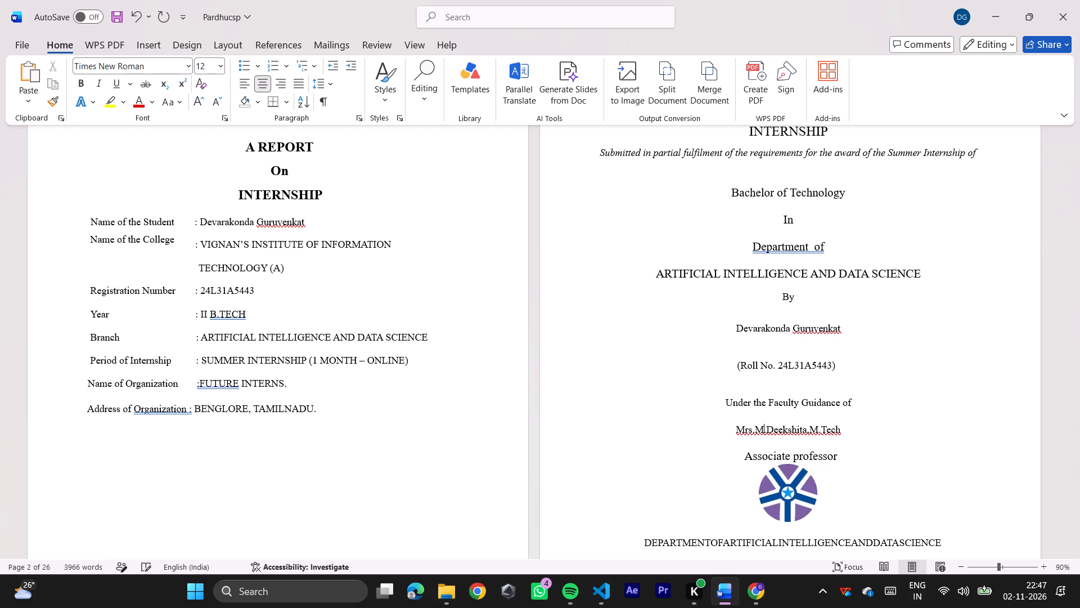
Replace the faculty guide's name and "M.Tech" qualification after the initial on the title page with the new supervisor's name.
left_click(845, 428)
scroll(864, 446, "down", 2, "ctrl")
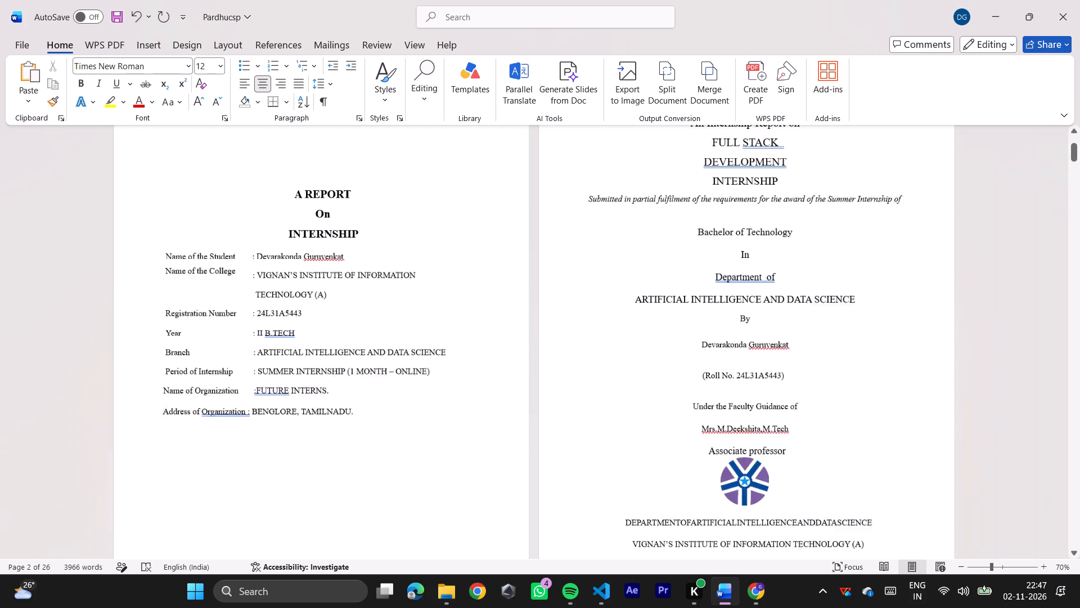
scroll(866, 445, "up", 4, "ctrl")
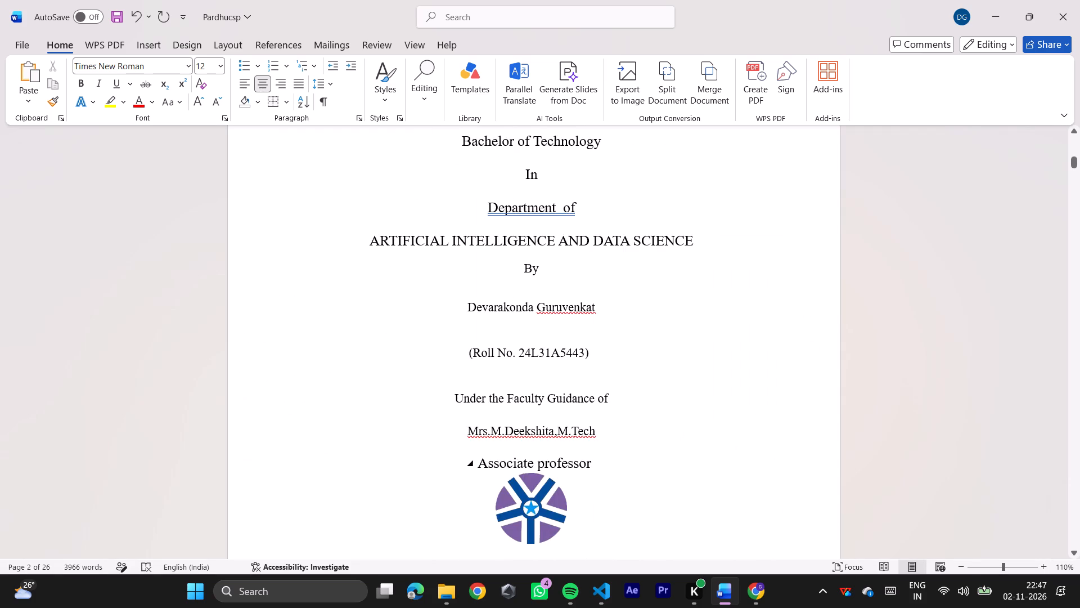
scroll(596, 449, "up", 1, "ctrl")
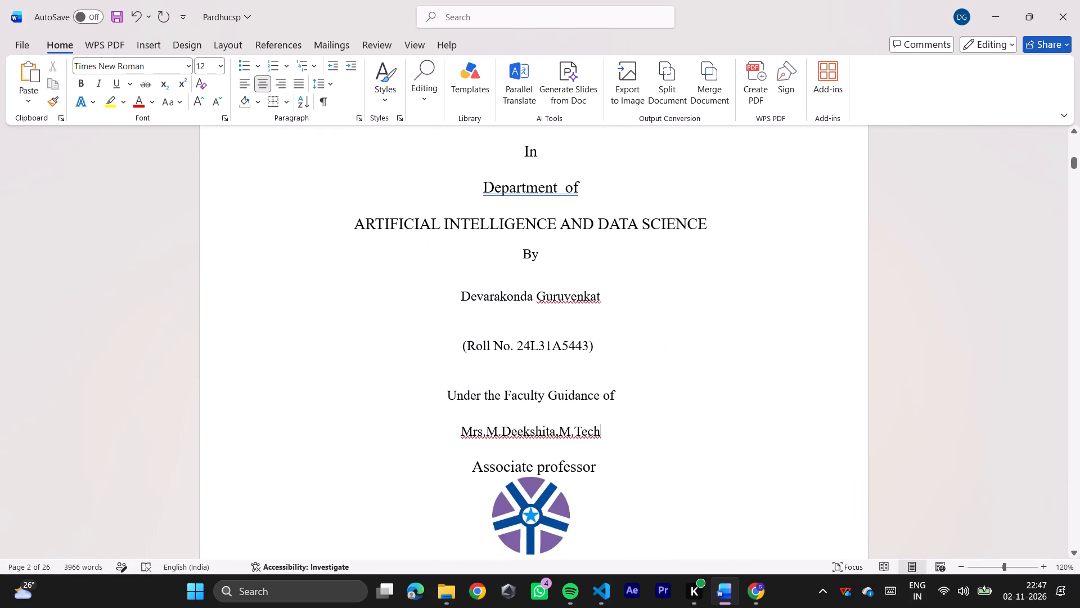
key("BackSpace")
key("BackSpace")
key("BackSpace")
key("BackSpace")
key("BackSpace")
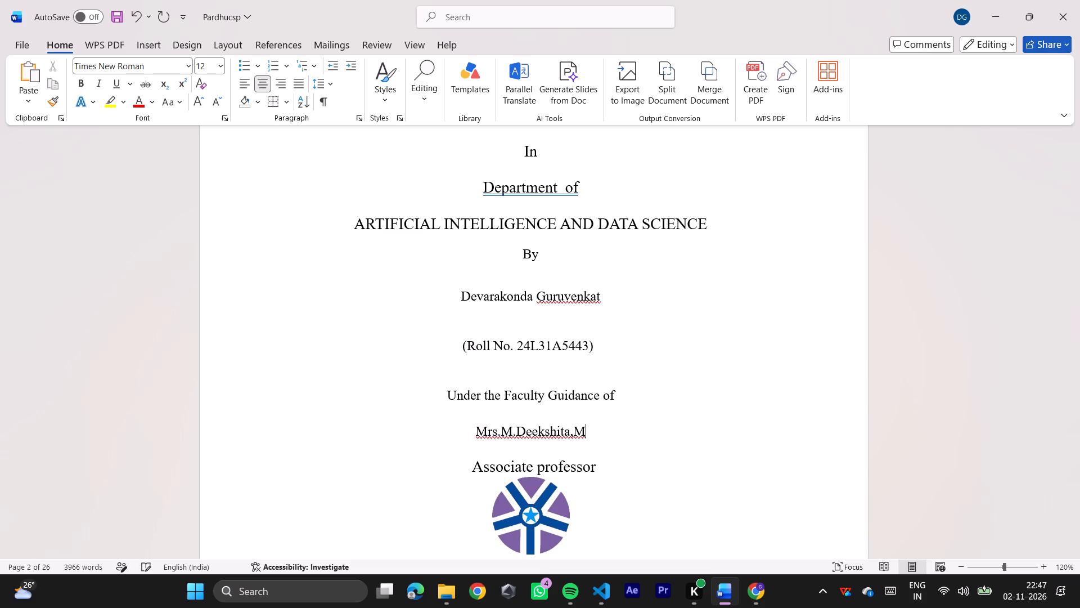
key("BackSpace")
key("BackSpace")
key("BackSpace")
key("BackSpace")
key("BackSpace")
key("BackSpace")
key("BackSpace")
key("BackSpace")
key("BackSpace")
key("BackSpace")
key("BackSpace")
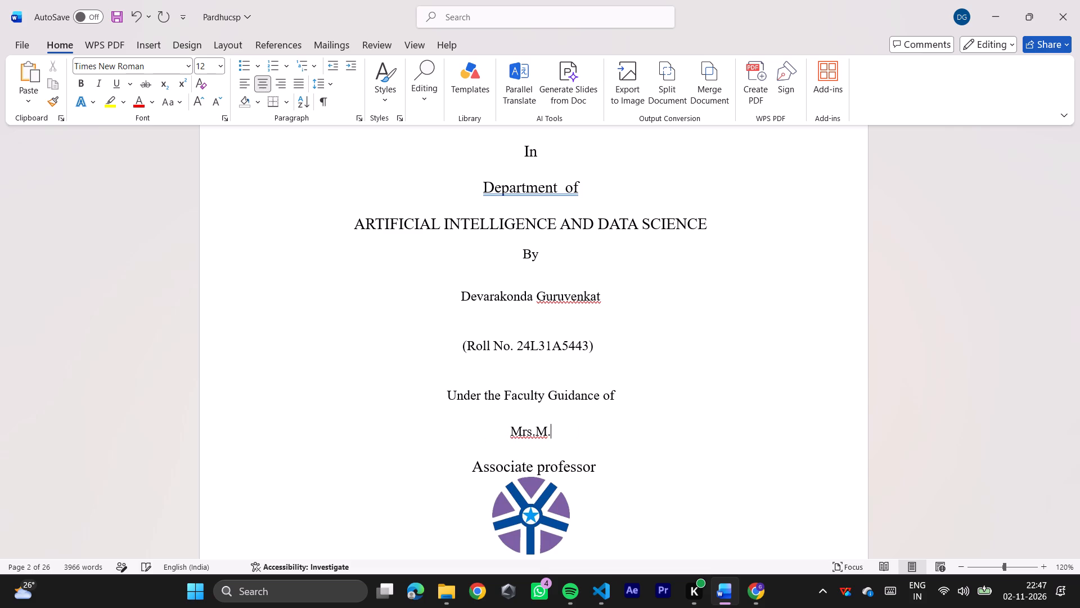
type("Sha")
type("rmila")
Add the prefix "Sr. " before the faculty guide's designation on the title page.
scroll(607, 447, "down", 2)
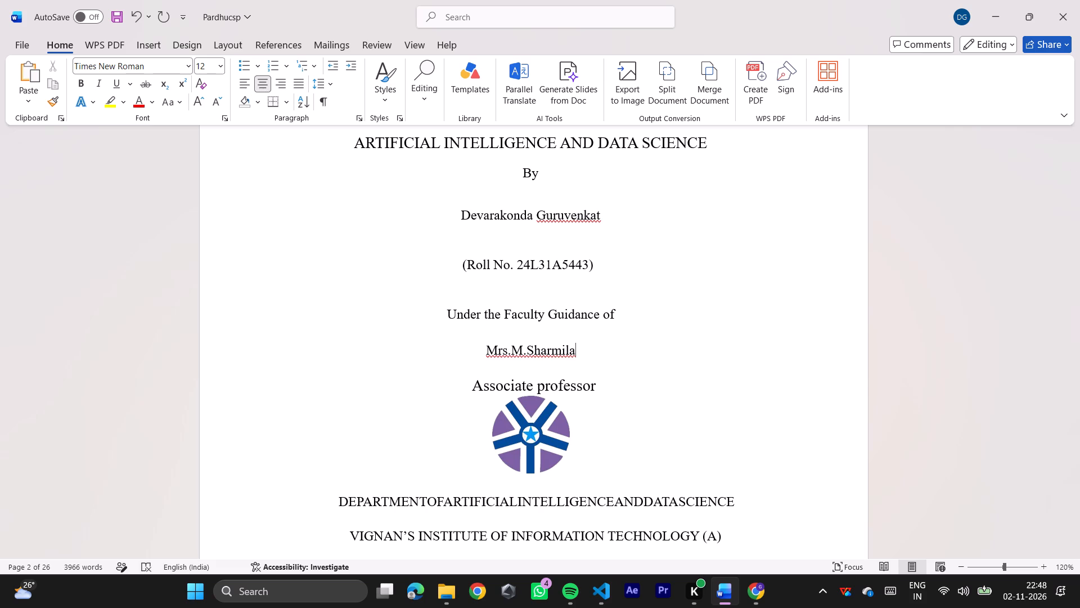
key("Left")
key("Left")
key("Down")
key("Left")
key("Left")
key("Left")
key("Left")
key("Left")
key("Left")
key("Left")
key("Left")
key("Left")
key("Left")
key("Left")
key("Left")
key("Left")
key("Left")
key("Left")
key("Right")
type("Sr")
key("comma")
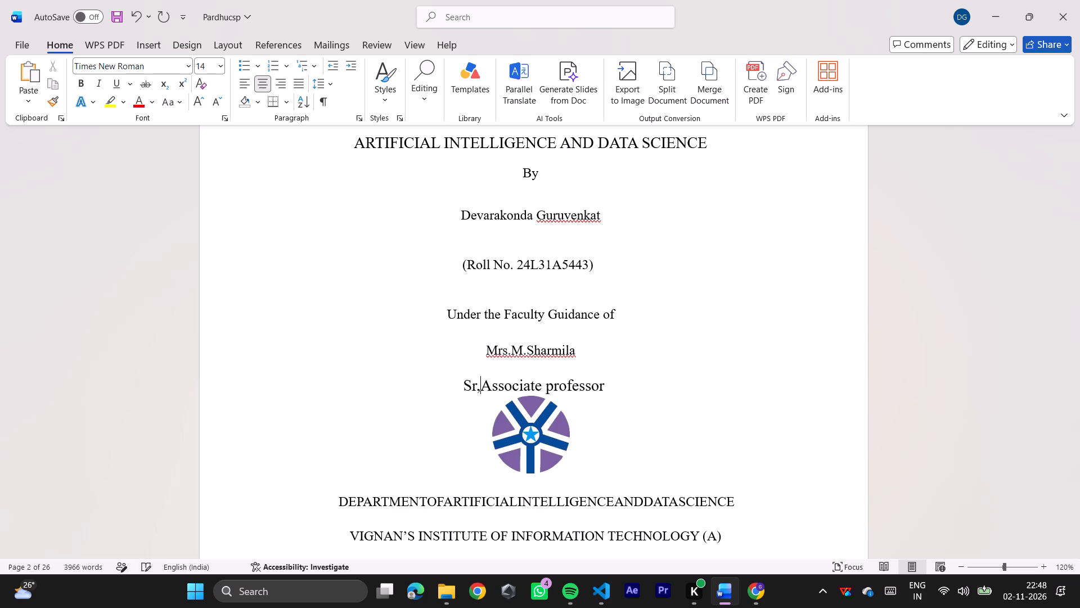
key("BackSpace")
key("period")
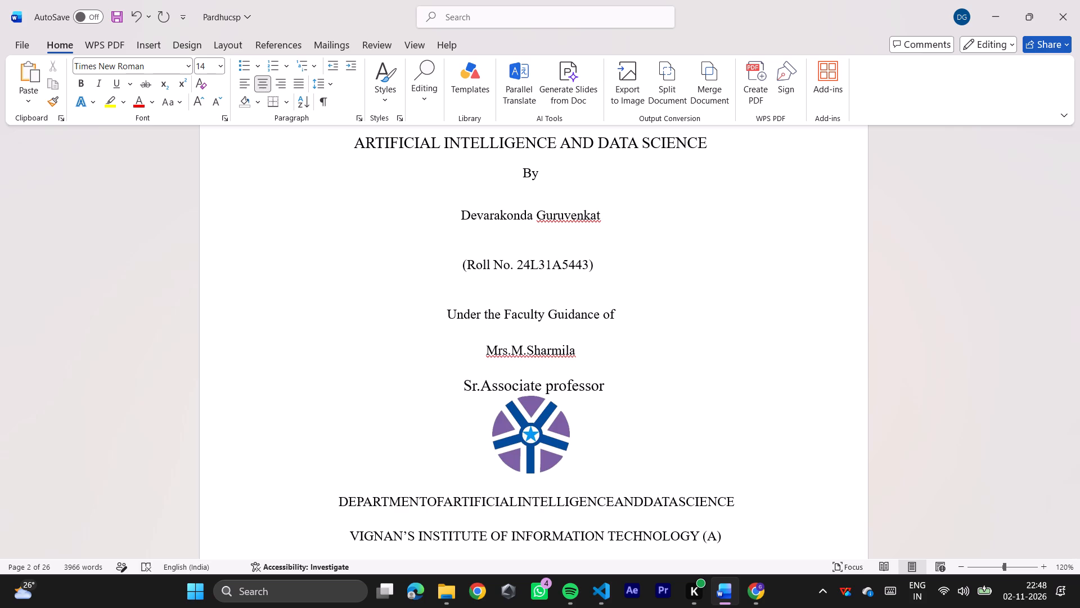
key("space")
Change "Associate professor" to "Assistant Professor" in the faculty guide's designation on the title page.
key("Right")
key("Right")
key("Right")
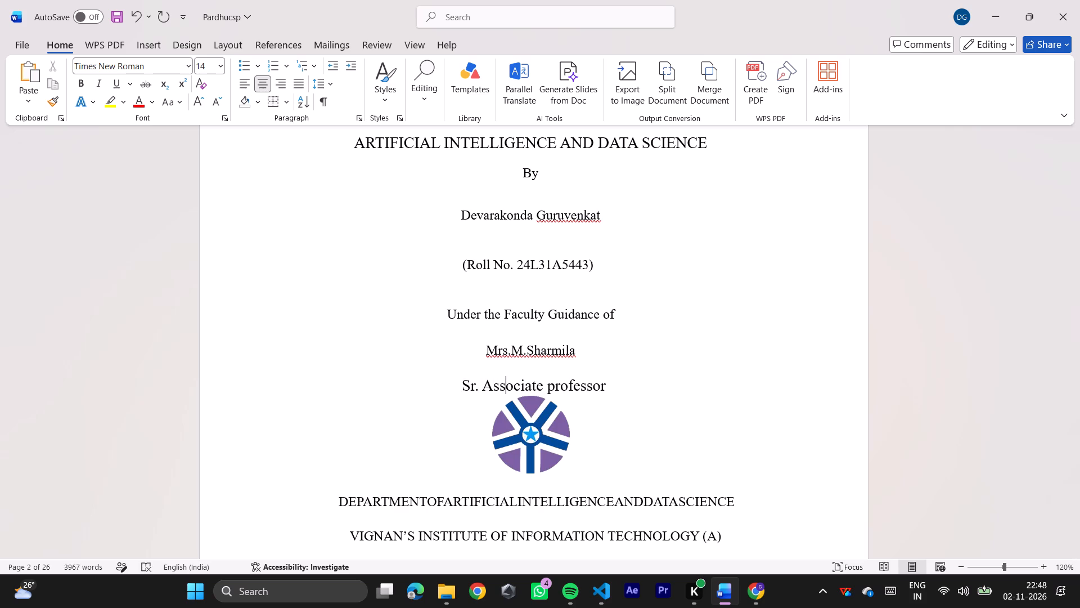
key("Right")
key("Right")
key("Right")
key("Right")
key("Right")
key("Right")
key("BackSpace")
key("BackSpace")
key("BackSpace")
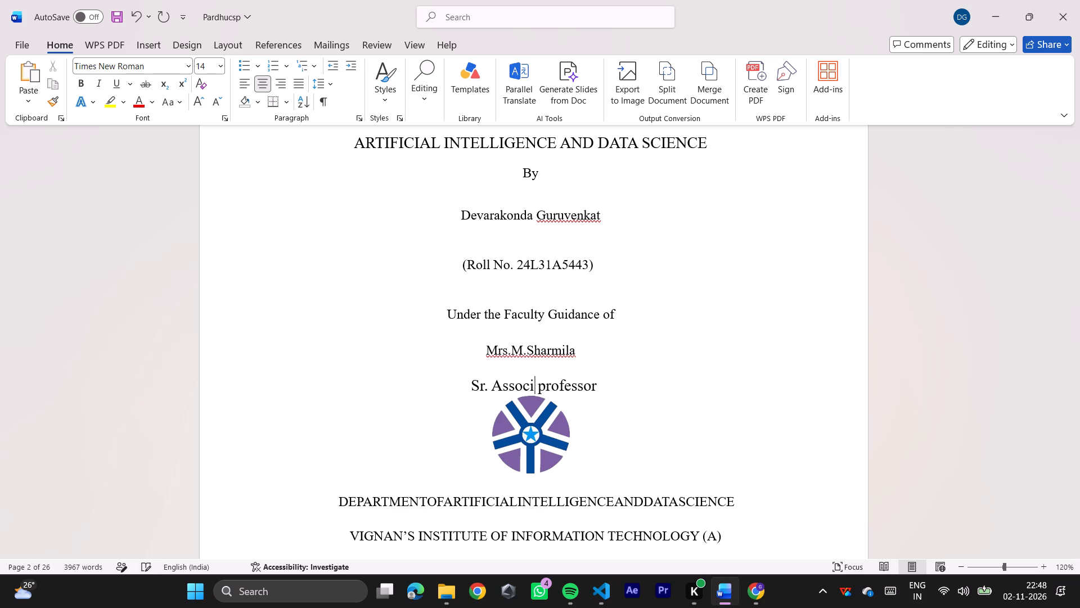
key("BackSpace")
key("BackSpace")
key("BackSpace")
key("i")
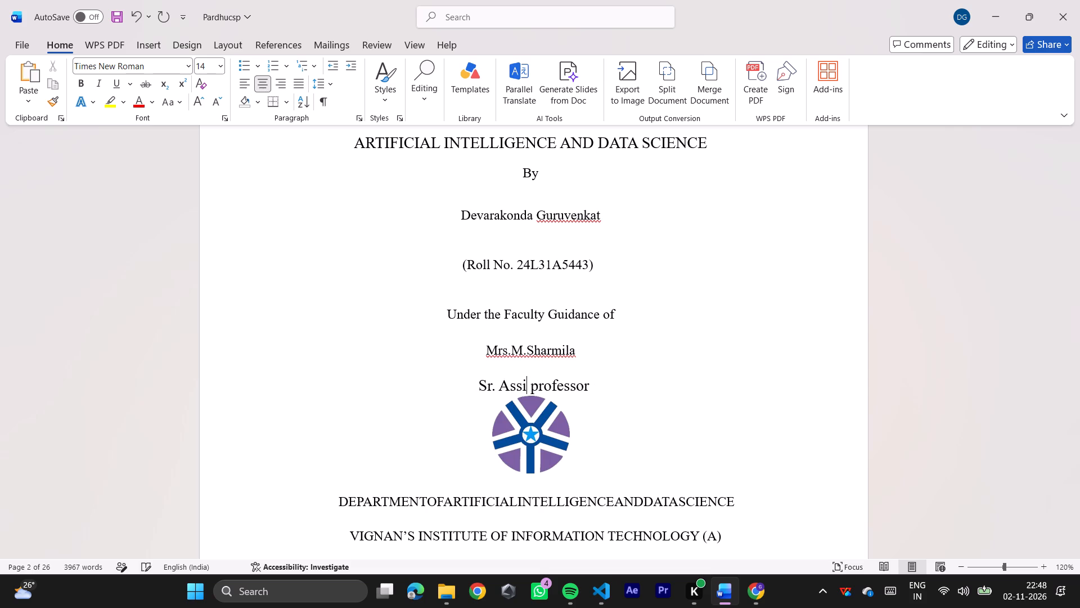
type("stant")
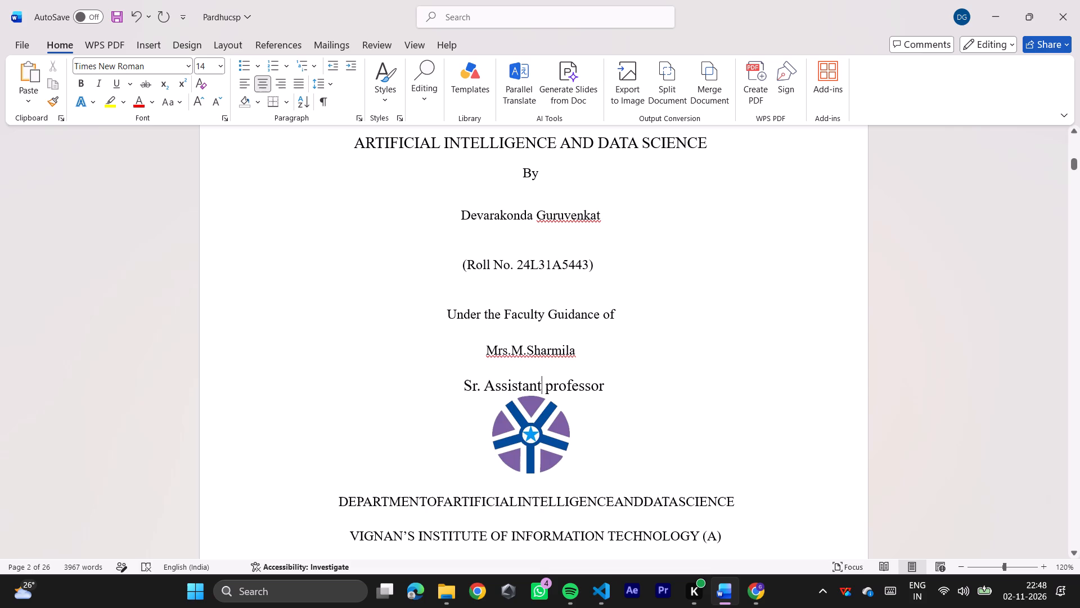
key("Right")
key("Right")
key("BackSpace")
key("shift+p")
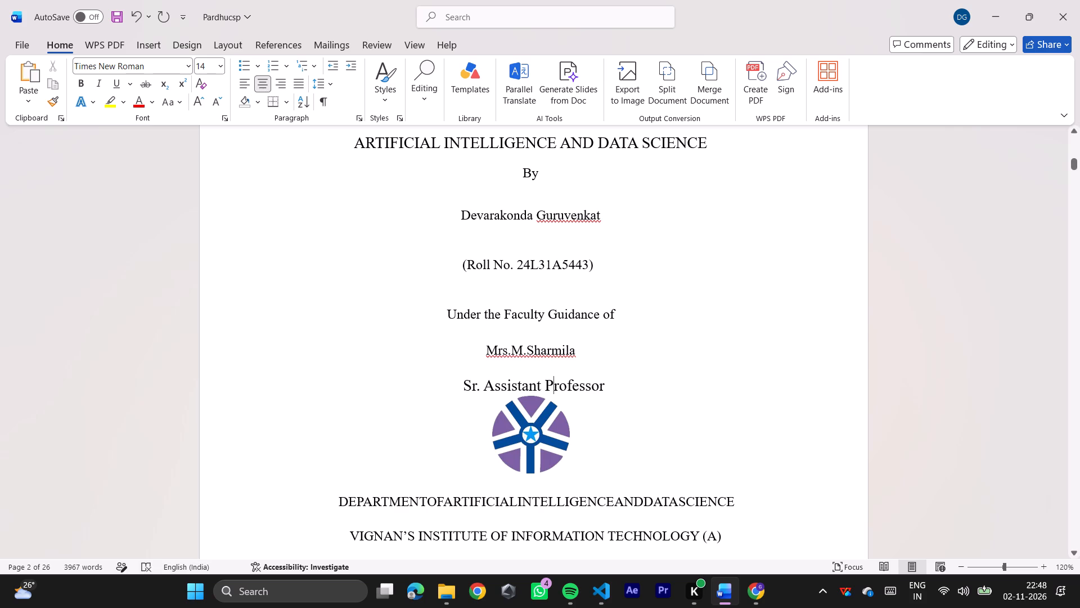
Change the faculty guide's title to "Mrs." and the initial to "M" in the Student Declaration paragraph.
scroll(678, 435, "down", 7)
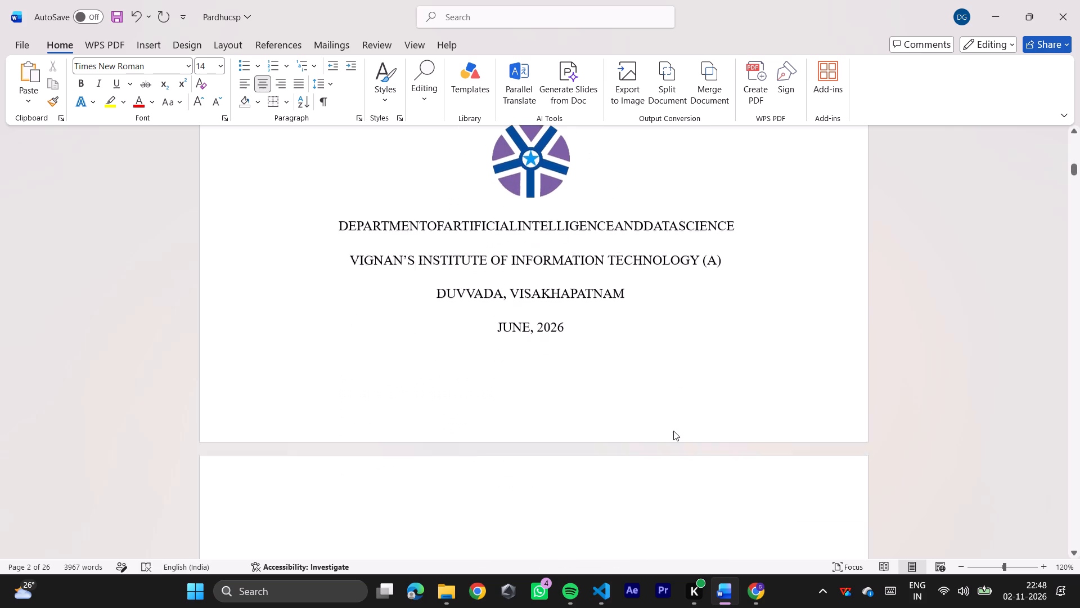
scroll(673, 431, "down", 12)
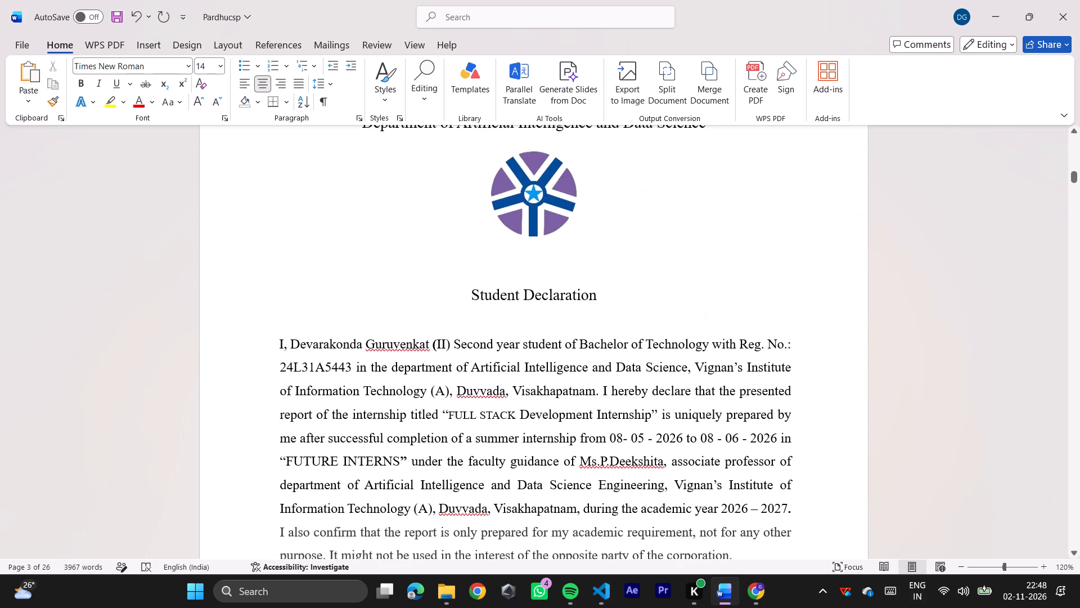
scroll(678, 403, "down", 1)
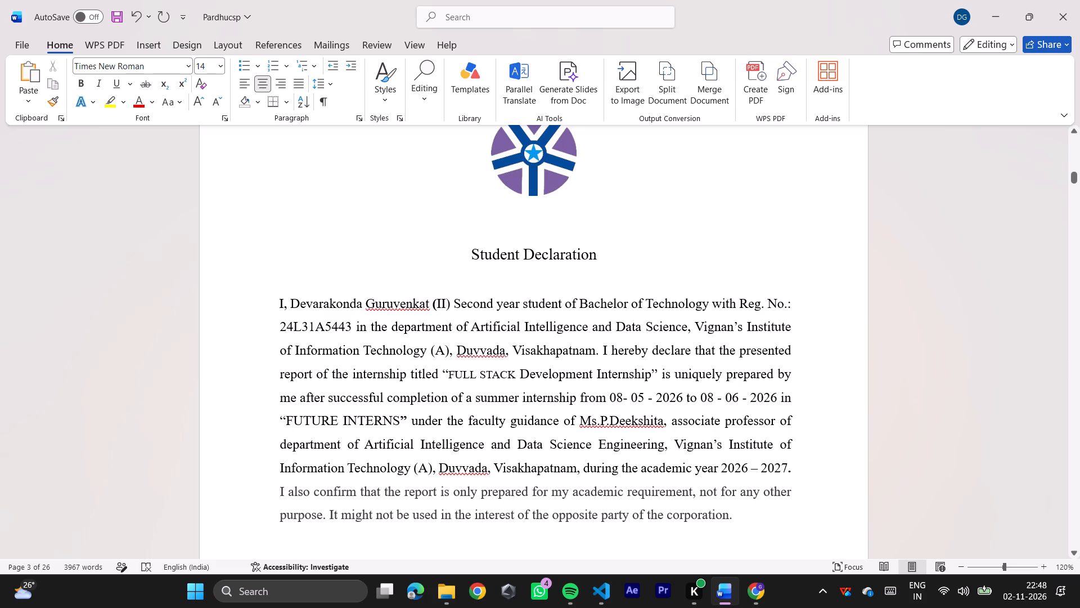
left_click(591, 421)
key("r")
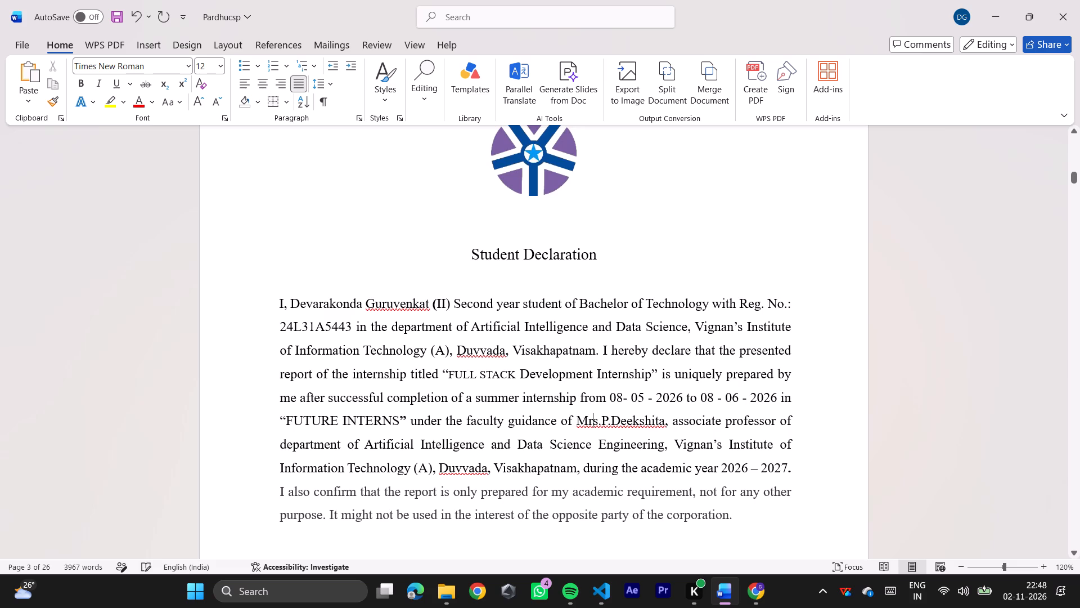
left_click(611, 419)
key("Left")
key("BackSpace")
key("shift+m")
Replace the faculty guide's name after the initial in the Student Declaration with the new supervisor's name.
key("Right")
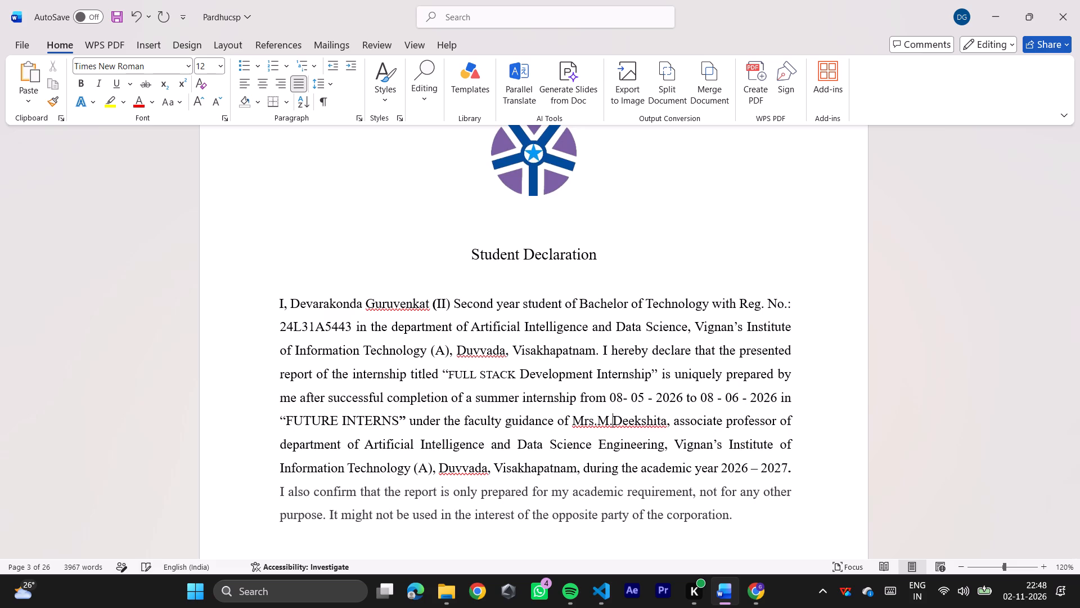
key("Right")
key("Right")
key("Right")
key("Right")
key("Right")
key("Right")
key("Right")
key("Right")
key("Right")
key("BackSpace")
key("BackSpace")
key("BackSpace")
key("BackSpace")
key("BackSpace")
key("BackSpace")
key("BackSpace")
key("BackSpace")
key("BackSpace")
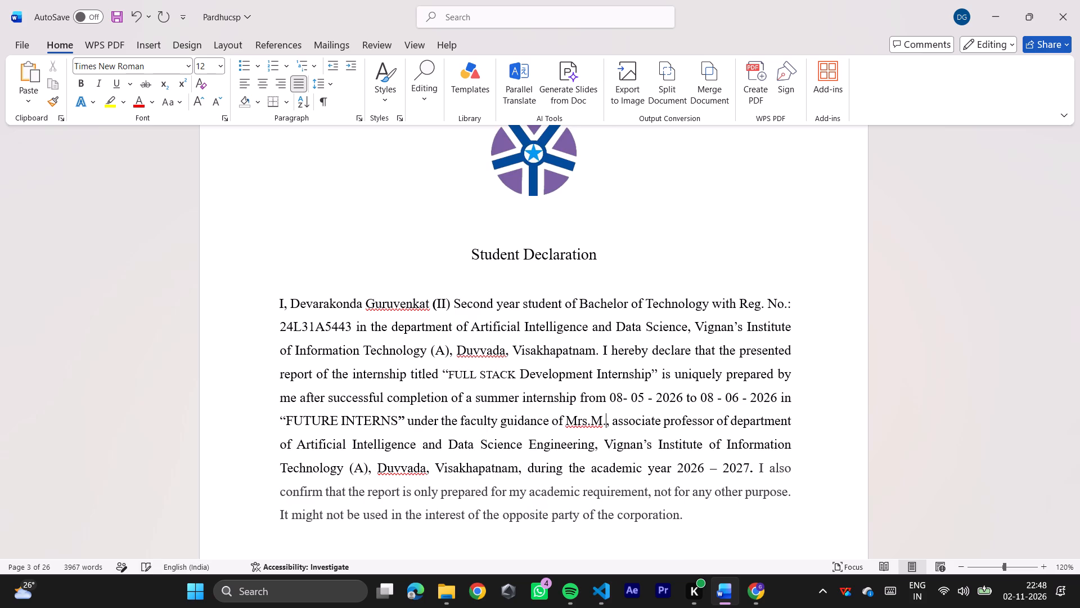
type("Sha")
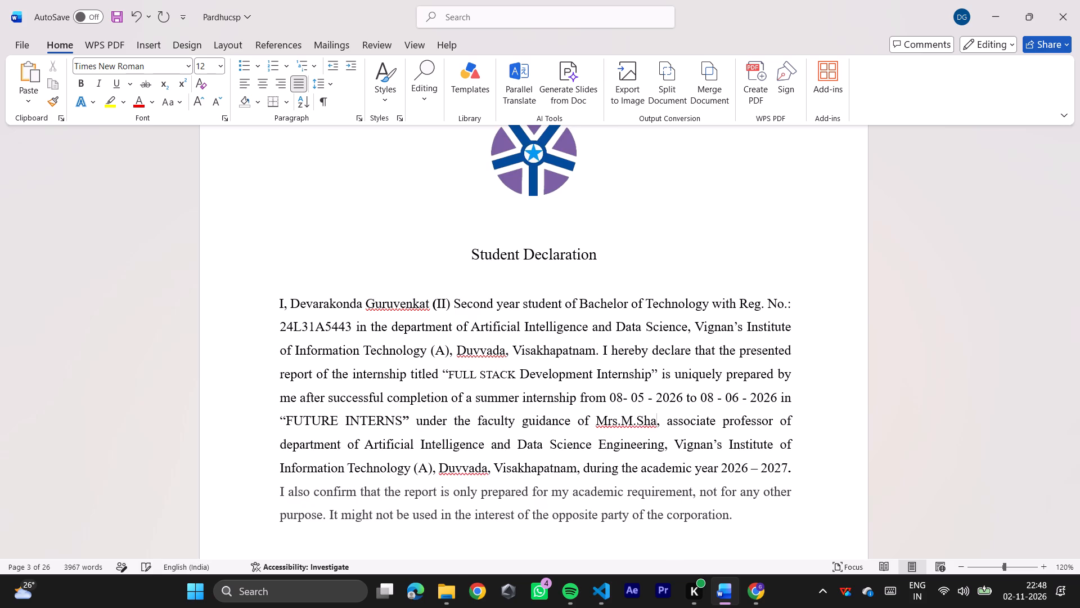
type("rmila")
Add the prefix "sr. " before the faculty guide's designation in the Student Declaration paragraph.
key("Right")
key("Right")
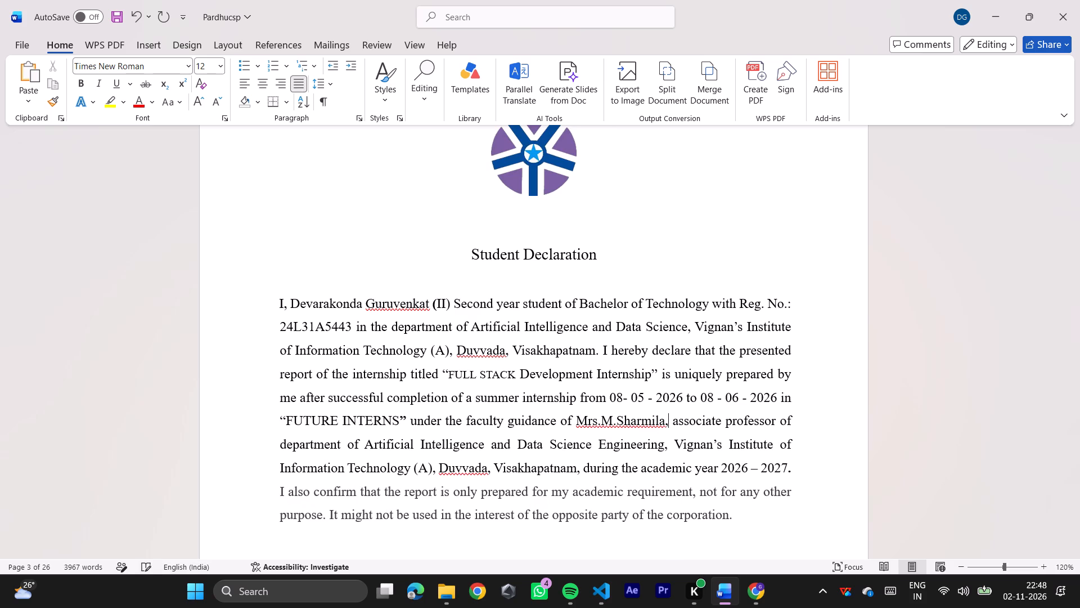
key("Right")
key("Right")
key("Down")
key("Down")
key("Up")
key("Up")
key("Up")
key("Down")
key("Left")
key("Left")
type("sr.")
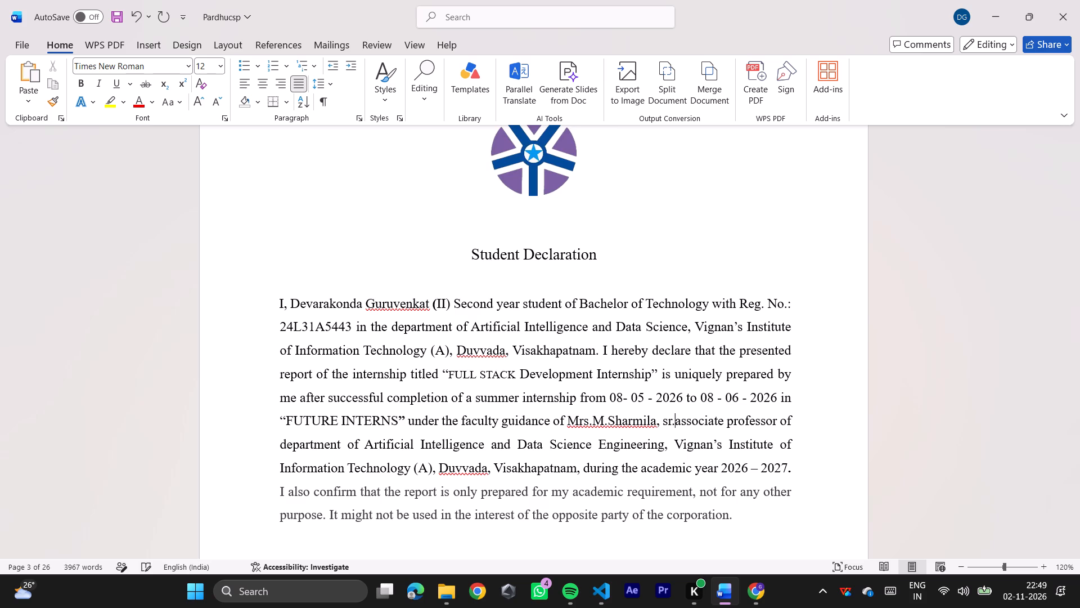
key("space")
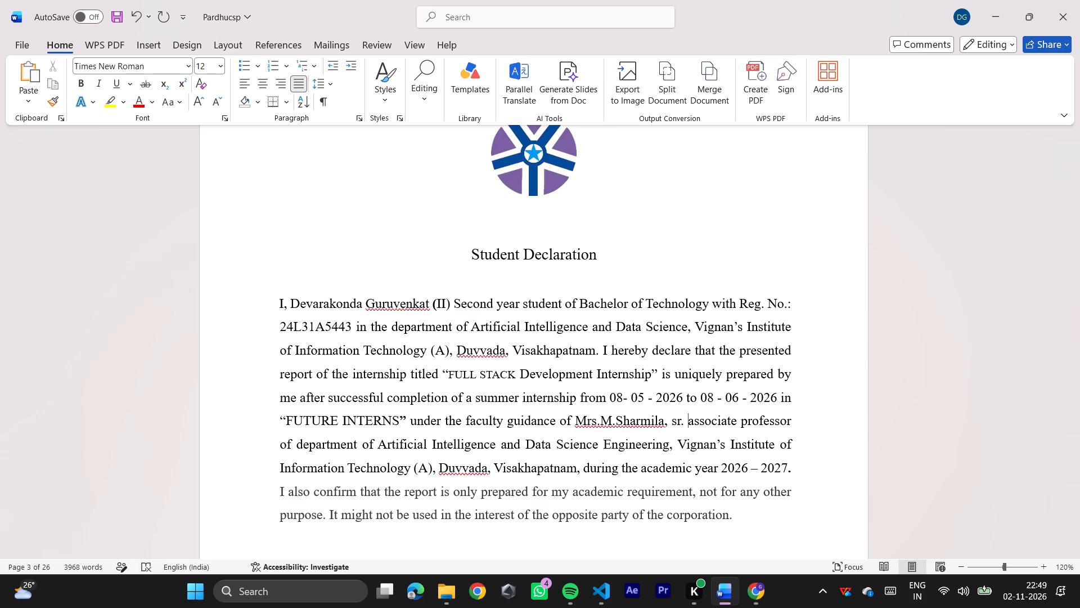
Change "associate" to "assistant" in the faculty guide's designation in the Student Declaration paragraph.
key("Right")
key("Right")
key("Right")
key("Right")
key("Right")
key("Right")
key("Right")
key("Right")
key("Right")
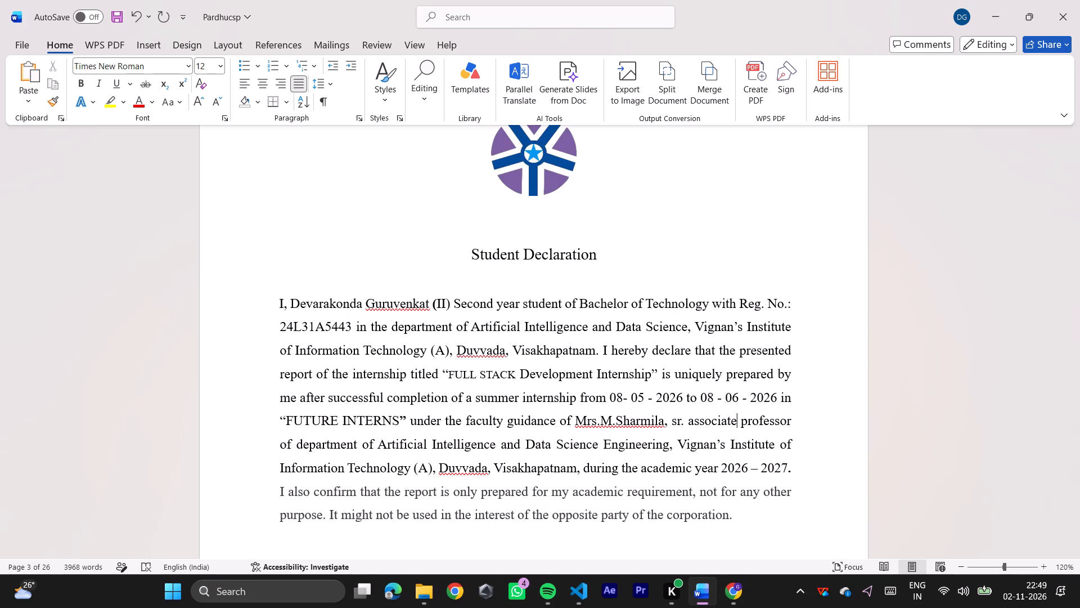
key("BackSpace")
key("BackSpace")
key("BackSpace")
key("BackSpace")
key("BackSpace")
key("BackSpace")
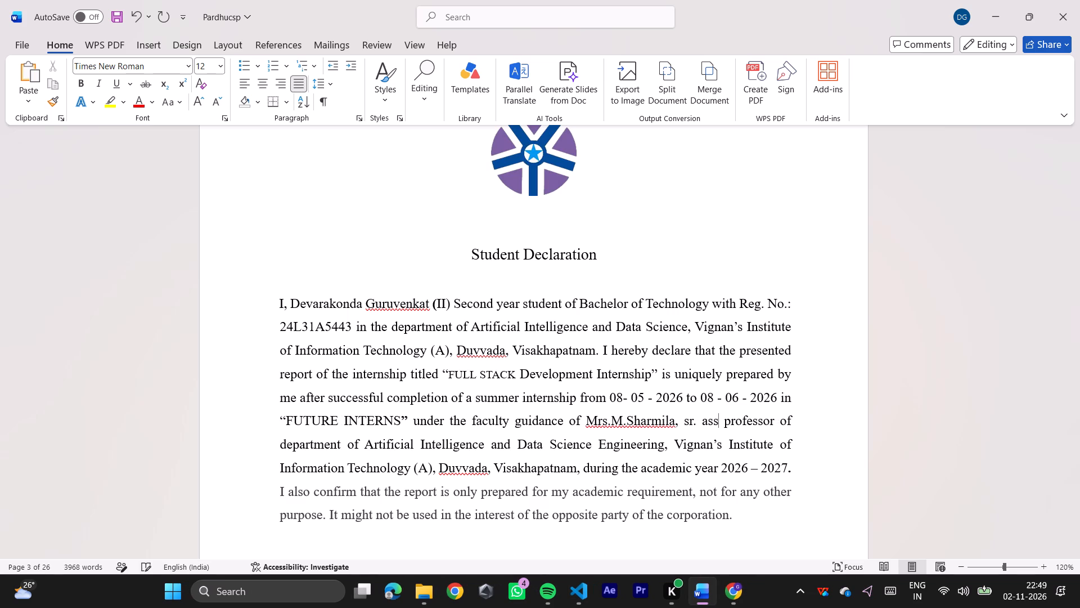
type("istan")
key("t")
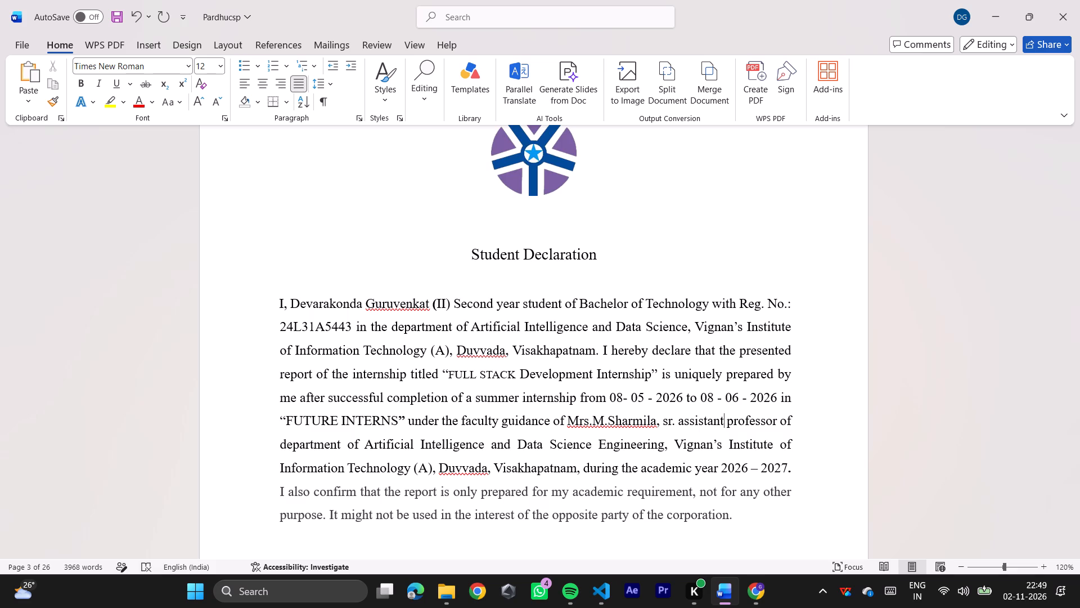
Read through the rest of the faculty guidance sentence in the Student Declaration, checking the department and institute wording.
key("Right")
key("Right")
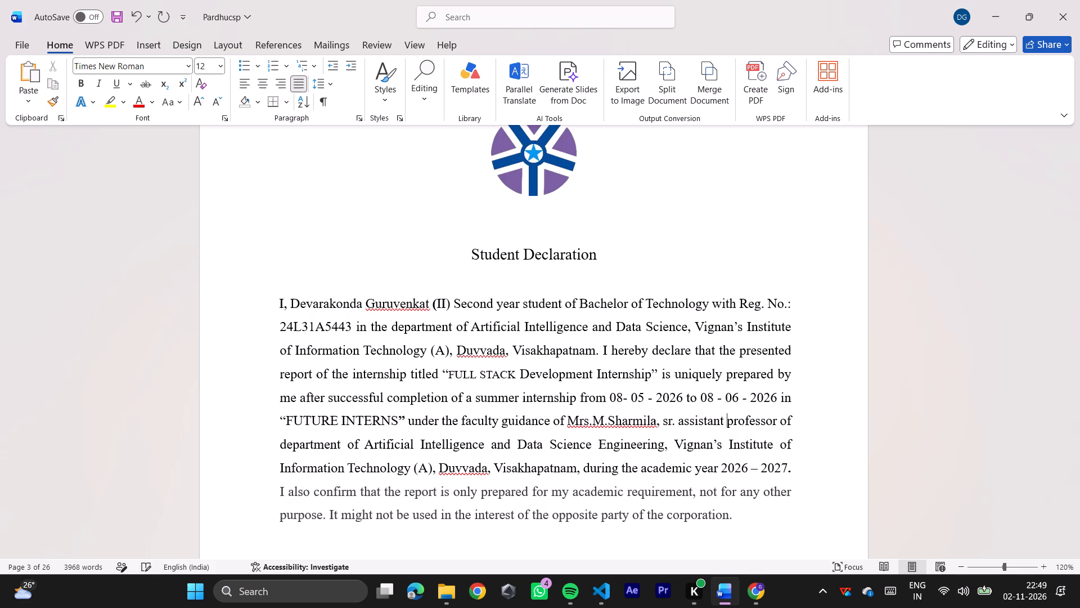
key("Right")
key("Right")
key("Right")
key("Right")
key("Right")
key("Right")
key("Right")
key("Right")
key("Right")
key("Right")
key("Right")
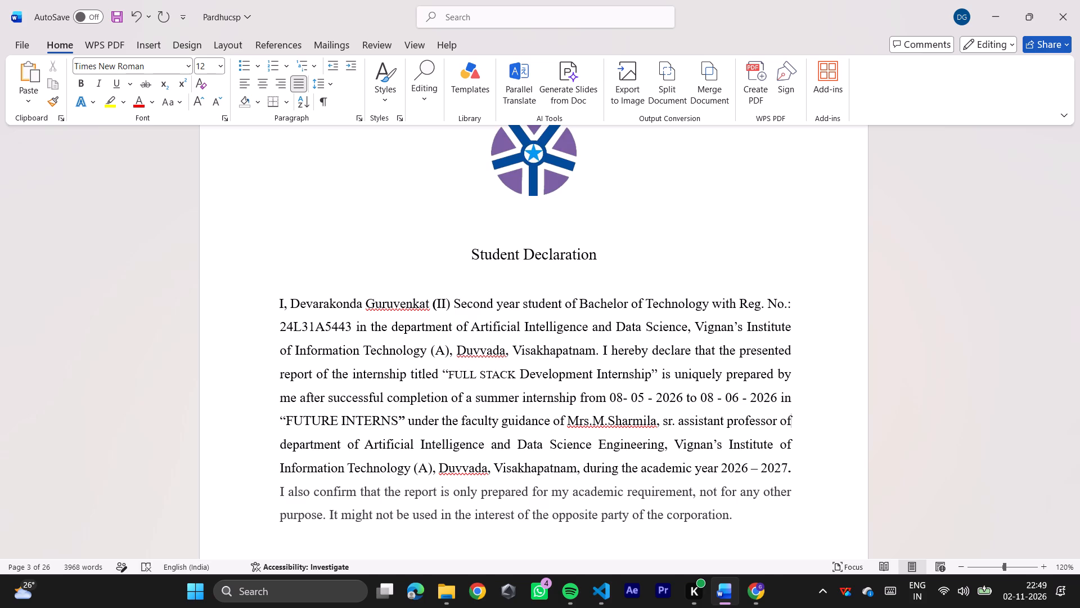
key("Right")
key("Right")
key("Right")
key("Right")
key("Right")
key("Right")
key("Right")
key("Right")
key("Right")
key("Right")
key("Right")
key("Right")
key("Right")
key("Right")
key("Right")
key("Right")
key("Right")
key("Right")
key("Right")
key("Right")
key("Right")
key("Right")
key("Right")
key("Right")
key("Right")
key("Right")
key("Right")
key("Right")
key("Right")
key("Right")
key("Right")
key("Right")
key("Right")
key("Right")
key("Right")
key("Right")
key("Right")
key("Right")
key("Right")
key("Right")
key("Right")
key("Right")
key("Right")
key("Right")
key("Right")
key("Right")
key("Right")
key("Right")
key("Right")
key("Right")
key("Right")
Look through the pages from the Student Declaration to the weekly reports for remaining supervisor details and dates that need correcting.
scroll(552, 387, "down", 3)
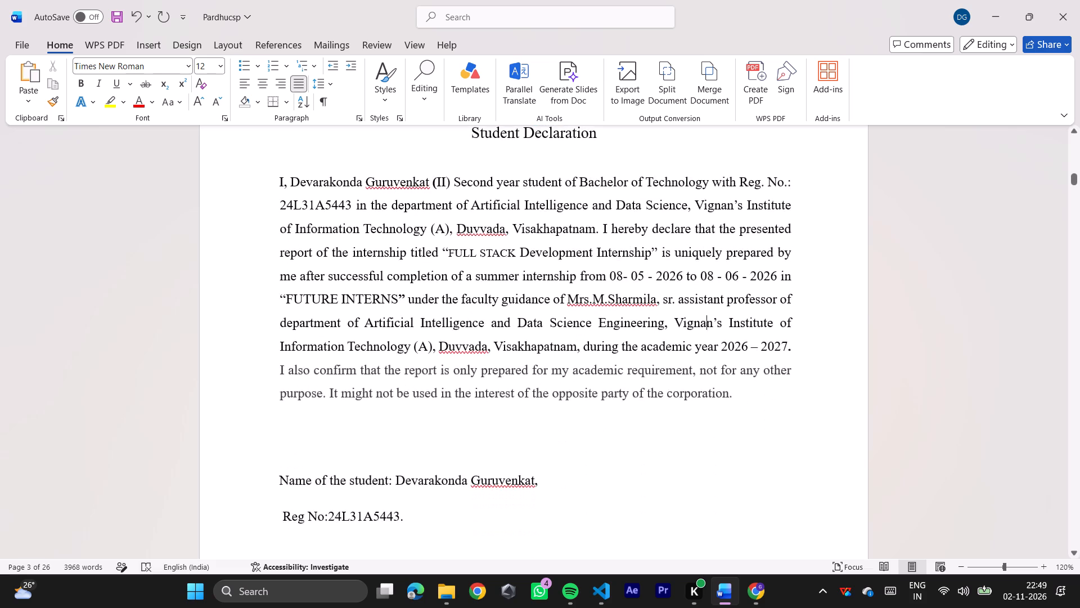
scroll(555, 387, "down", 3)
scroll(557, 387, "up", 3)
scroll(564, 391, "down", 2)
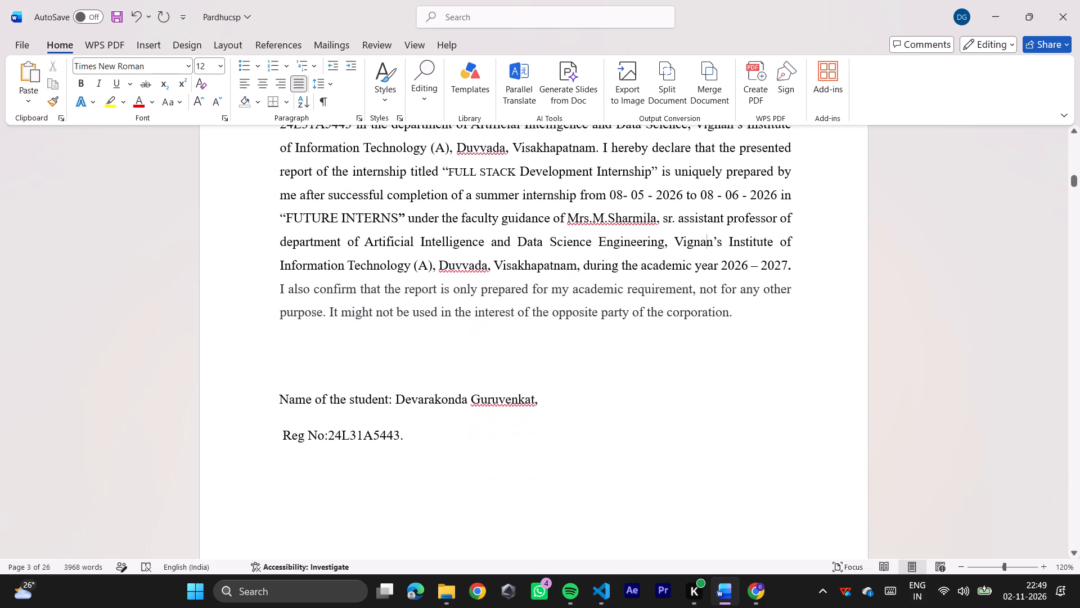
scroll(564, 392, "down", 14)
scroll(602, 388, "down", 2, "ctrl")
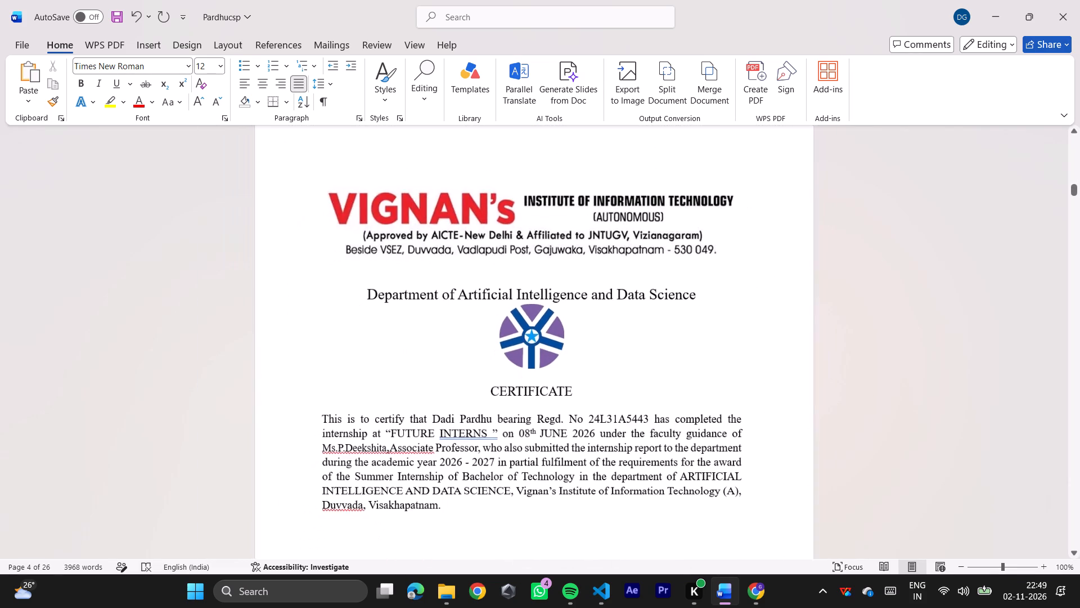
scroll(602, 390, "down", 2, "ctrl")
scroll(607, 402, "down", 7)
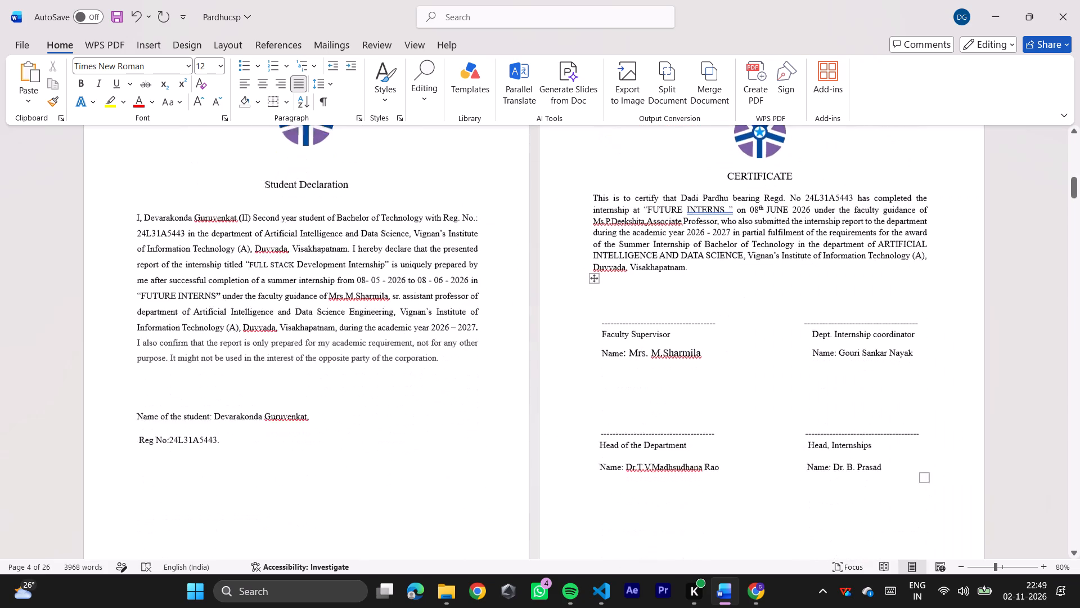
scroll(608, 406, "down", 11)
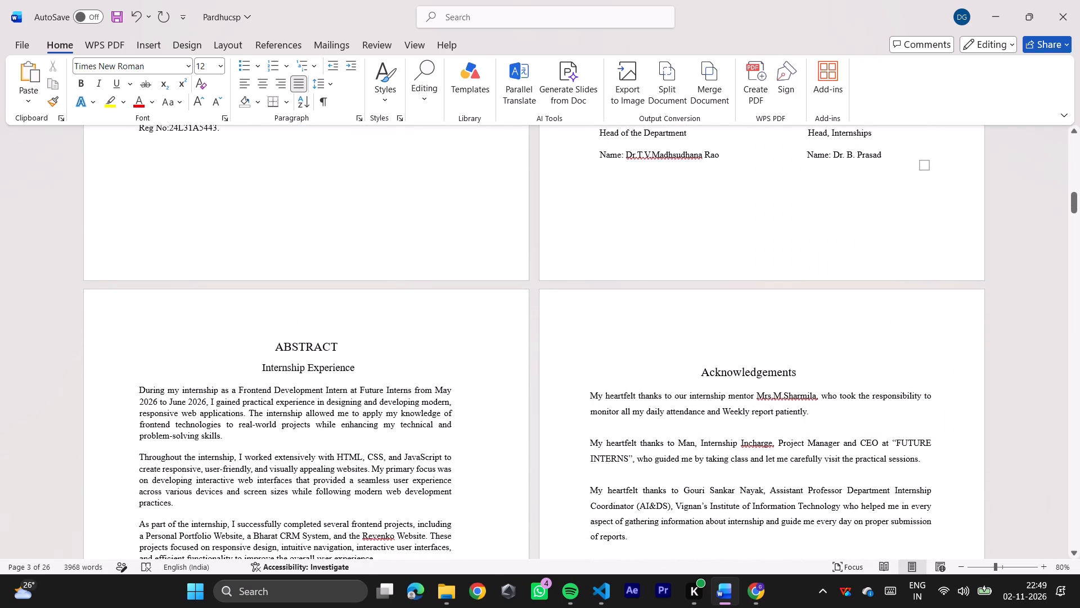
scroll(616, 426, "down", 3)
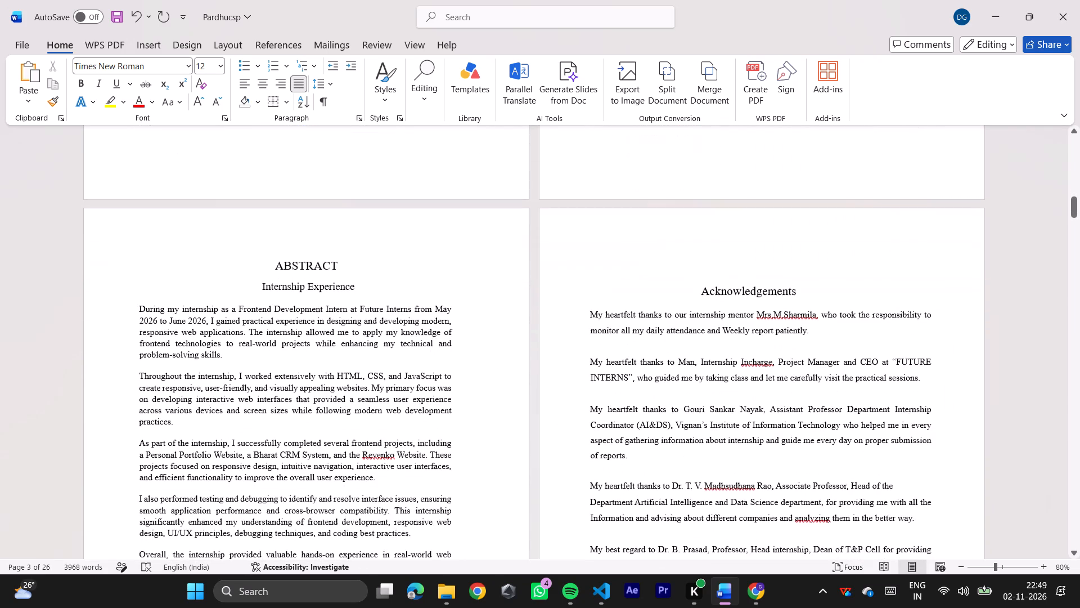
scroll(570, 409, "down", 1)
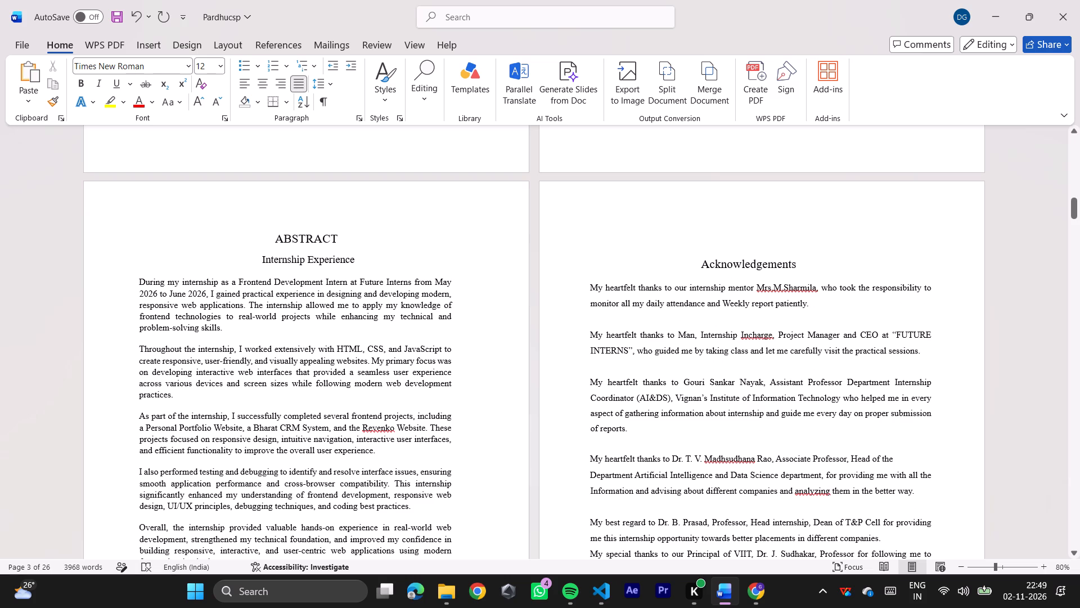
scroll(625, 382, "down", 7)
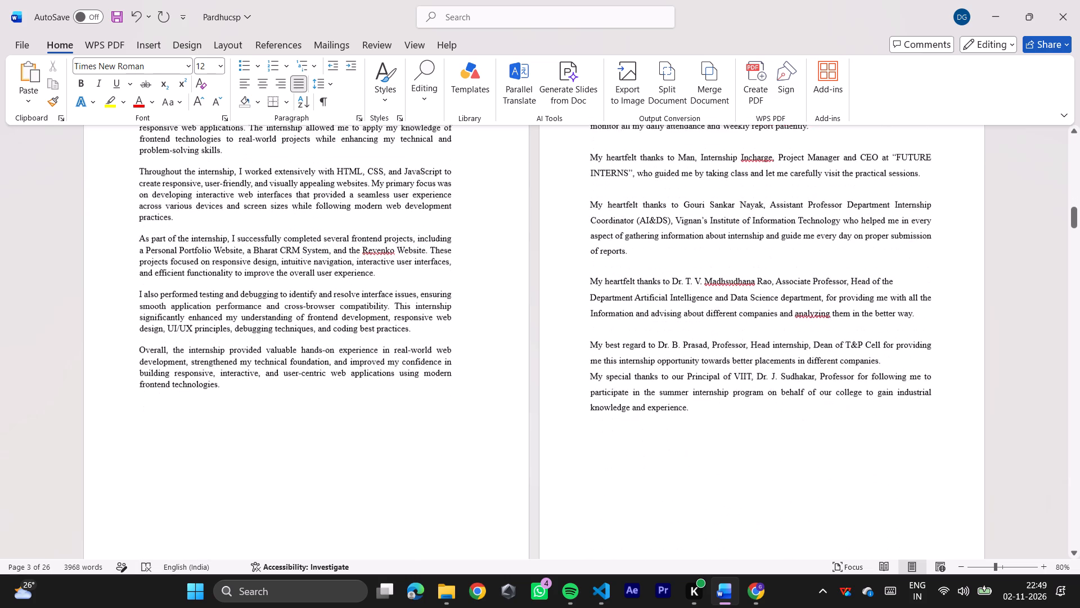
scroll(622, 384, "down", 3)
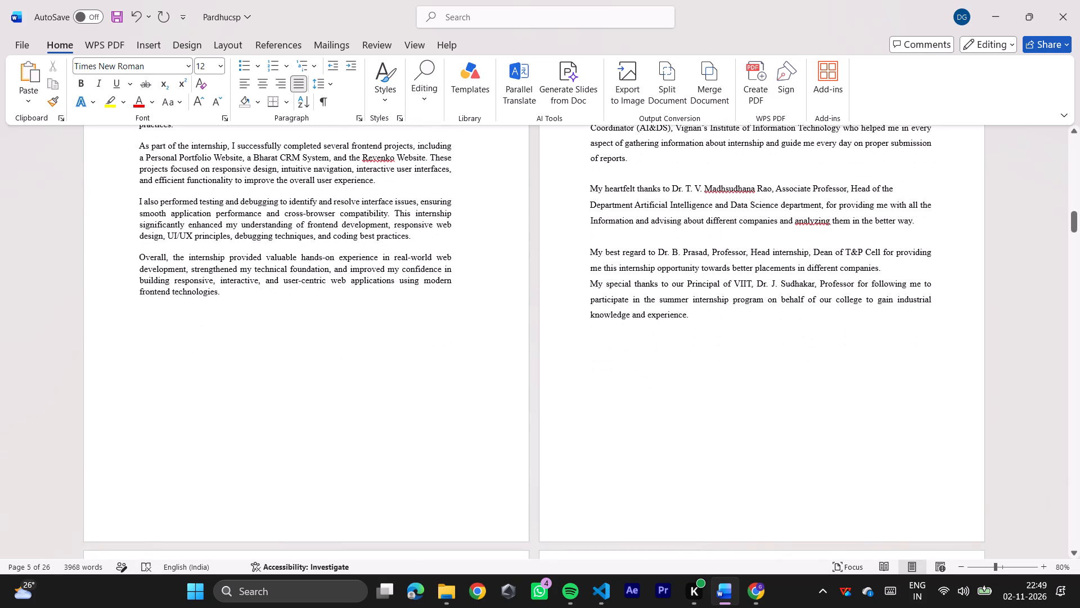
scroll(622, 386, "down", 15)
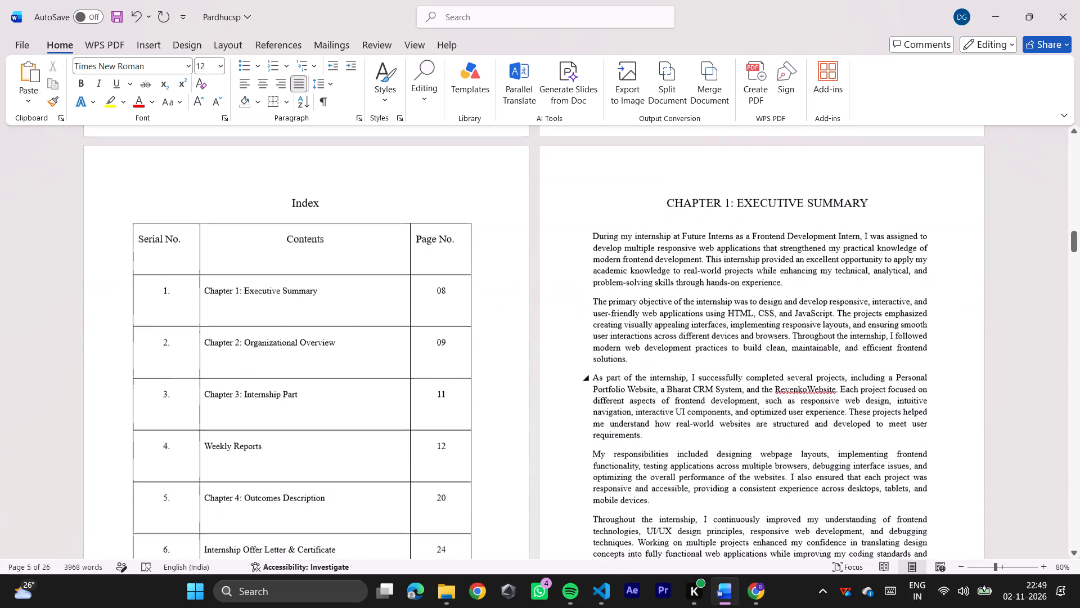
scroll(620, 391, "down", 4)
scroll(620, 392, "down", 19)
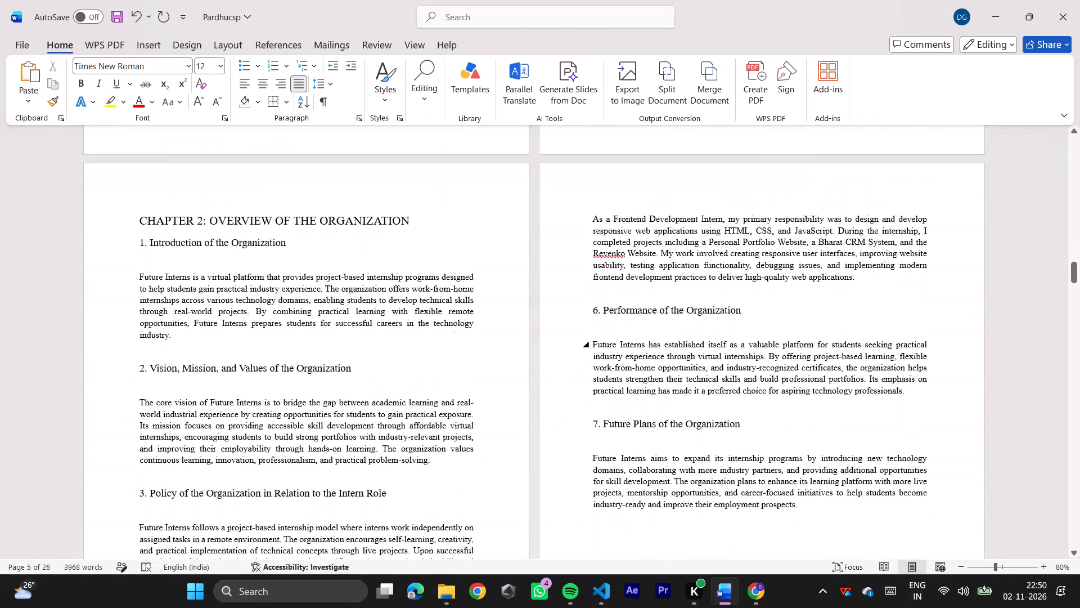
scroll(623, 395, "down", 18)
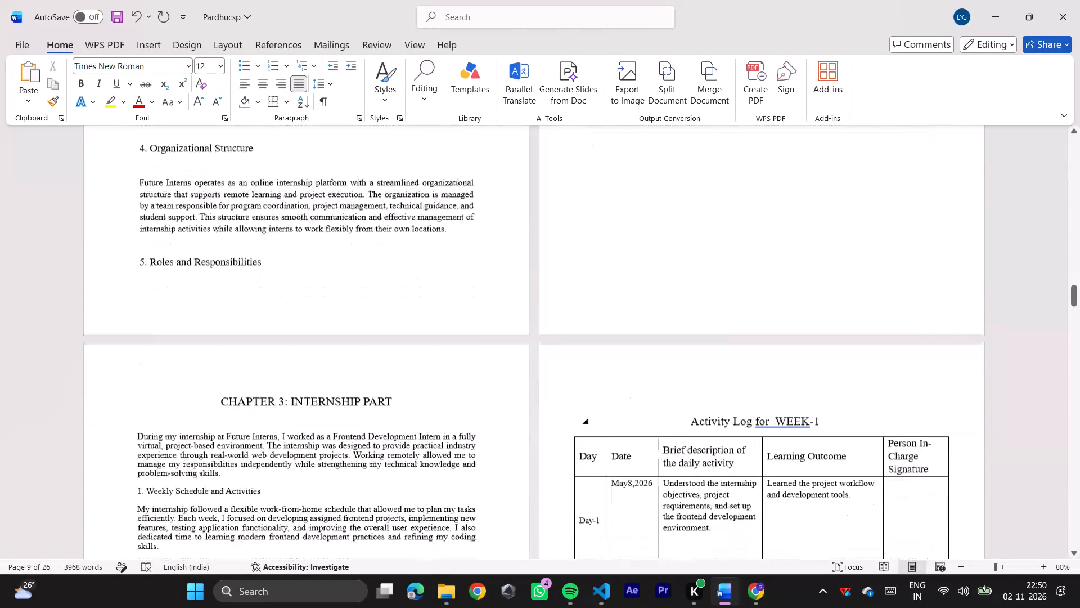
scroll(625, 400, "down", 15)
scroll(625, 413, "down", 12)
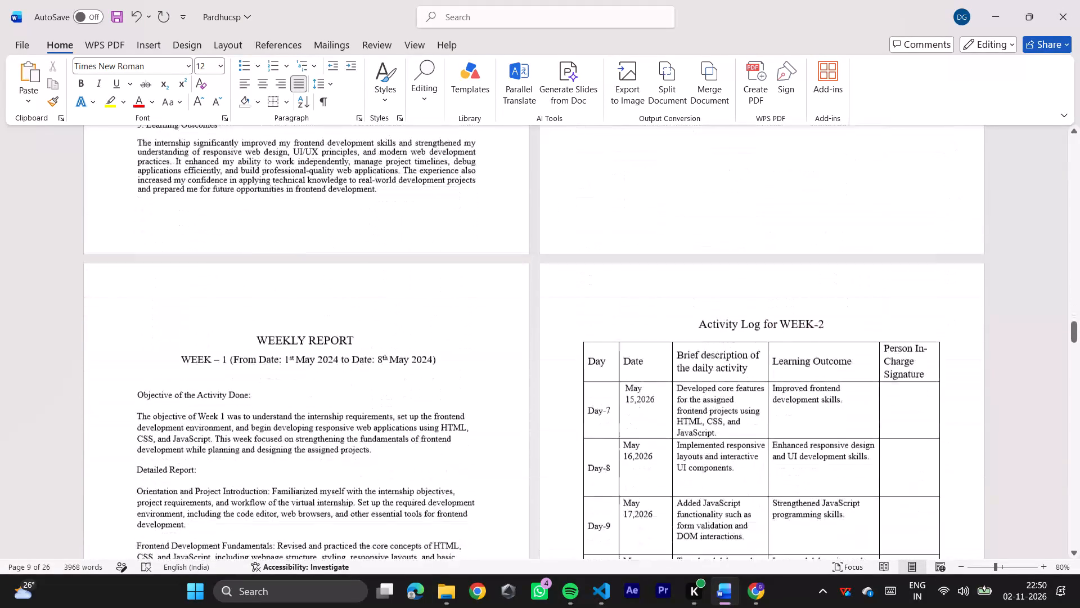
scroll(627, 418, "down", 15)
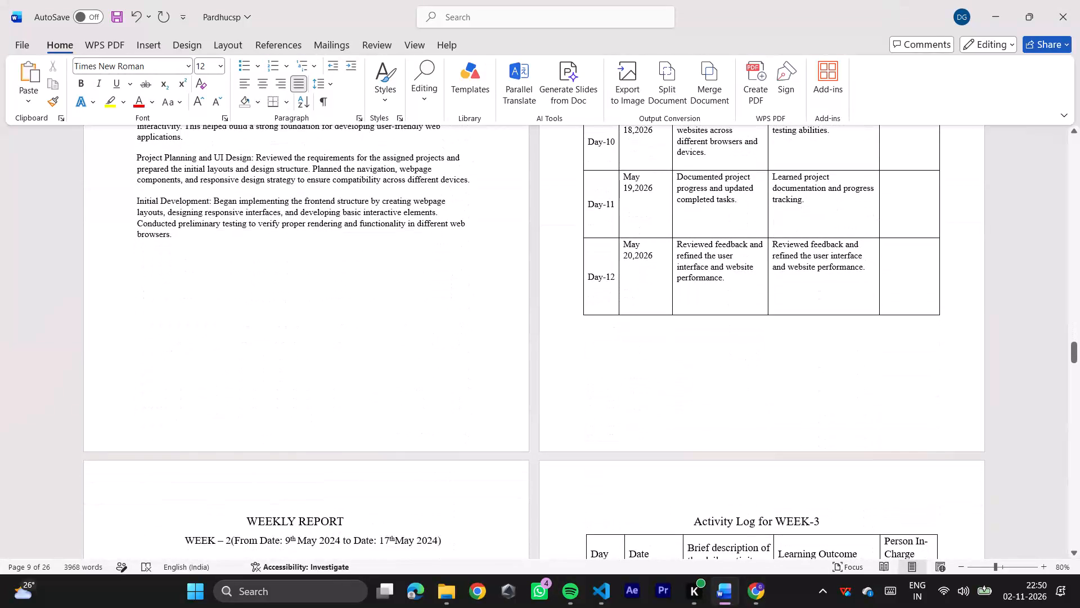
scroll(632, 422, "down", 19)
Change the faculty guide's title to "Mrs." and the initial to "M" in the Certificate paragraph.
scroll(632, 421, "up", 20)
scroll(632, 421, "up", 20)
scroll(632, 421, "up", 7)
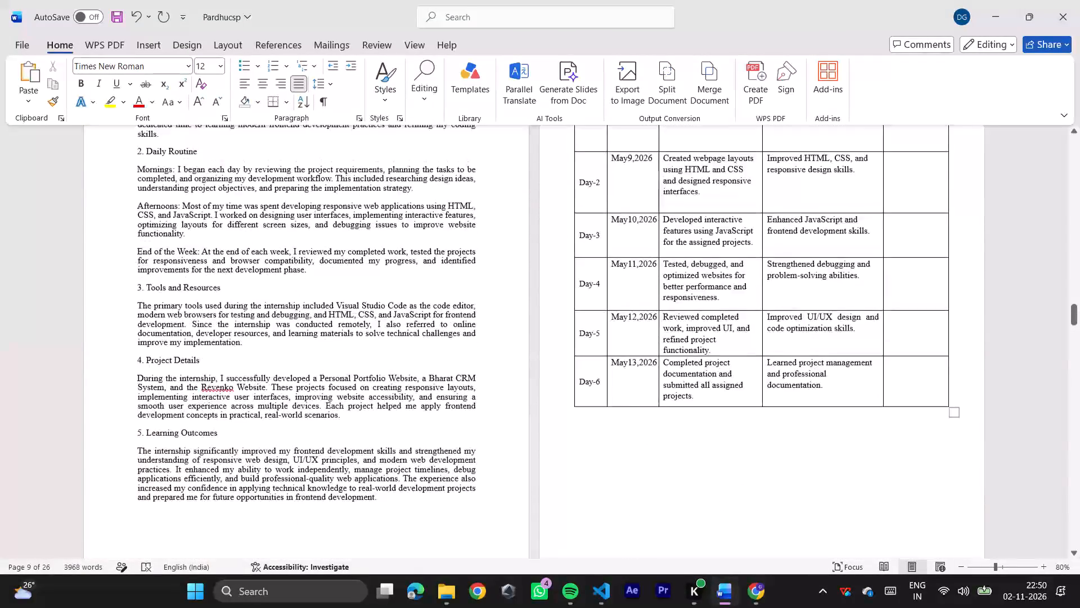
scroll(634, 398, "up", 20)
scroll(634, 398, "up", 20)
scroll(634, 398, "up", 7)
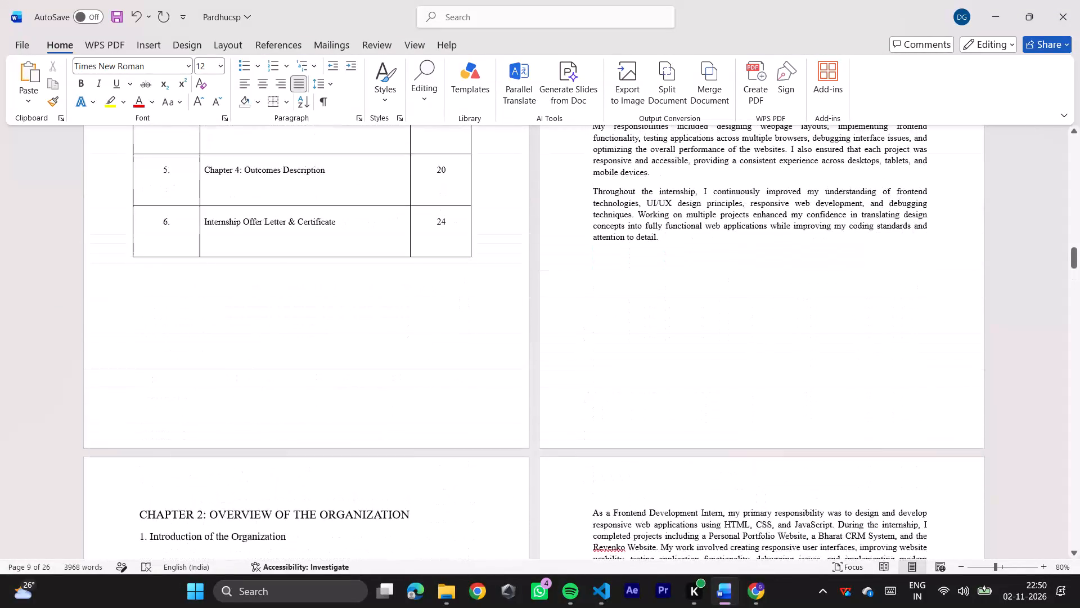
scroll(620, 509, "up", 4)
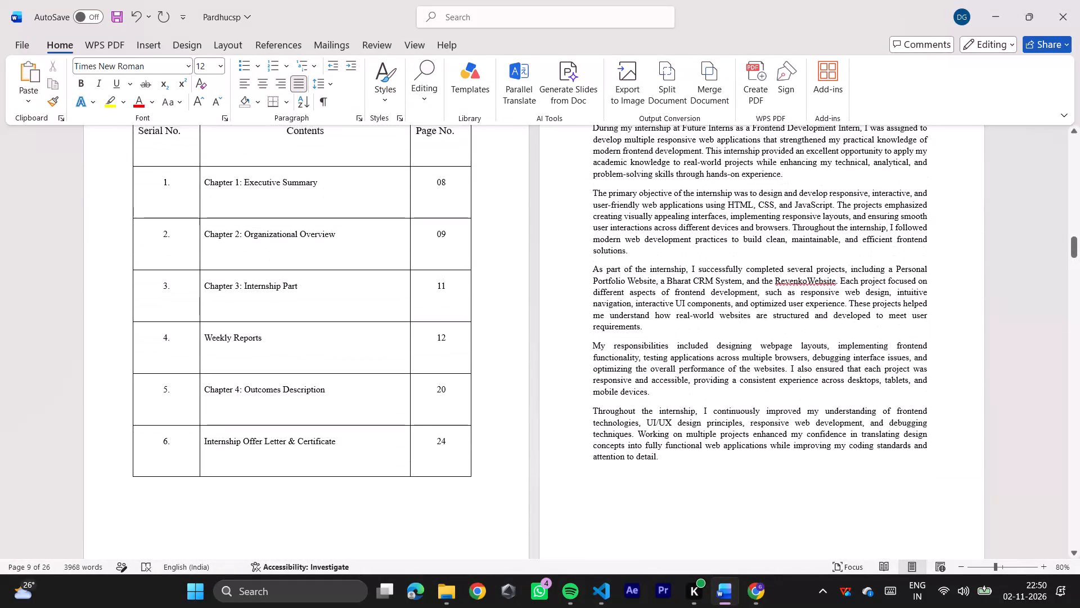
scroll(626, 507, "up", 3, "ctrl")
scroll(627, 506, "up", 20)
scroll(627, 506, "up", 6)
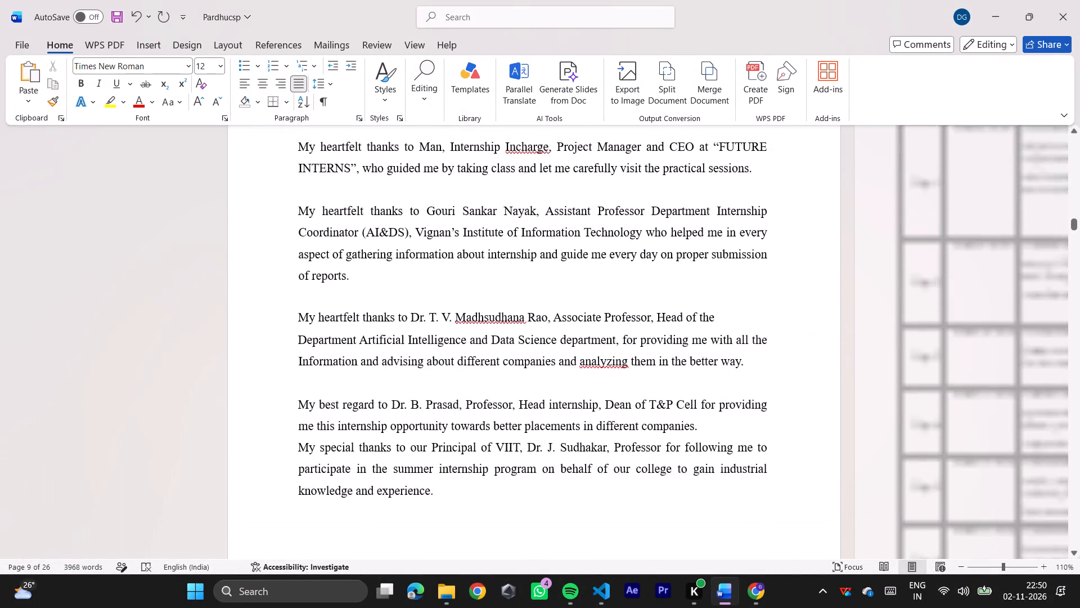
scroll(633, 508, "up", 15)
scroll(642, 503, "up", 6)
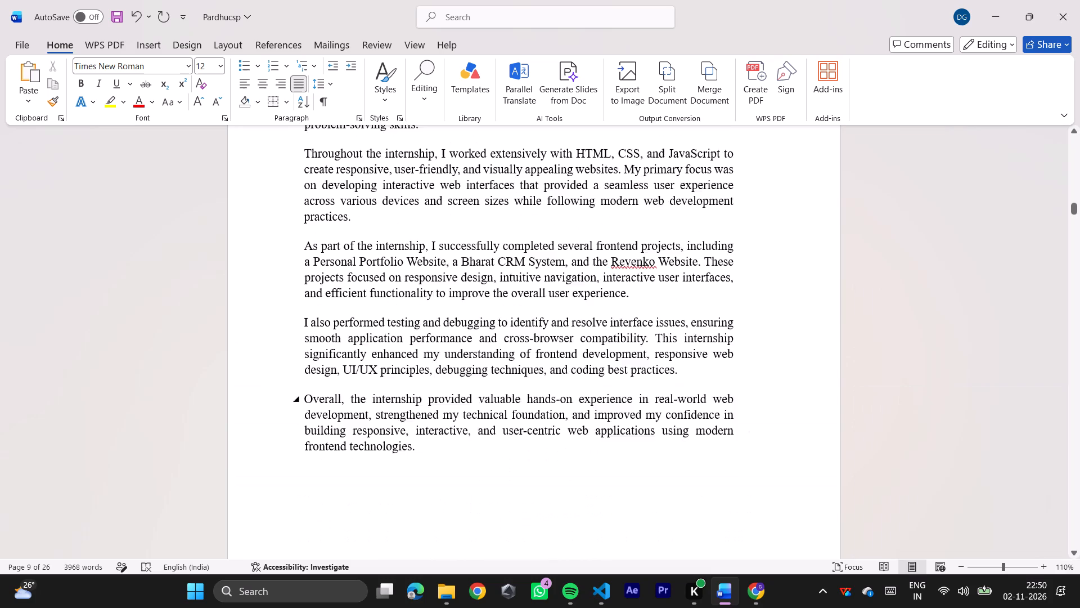
scroll(642, 503, "up", 19)
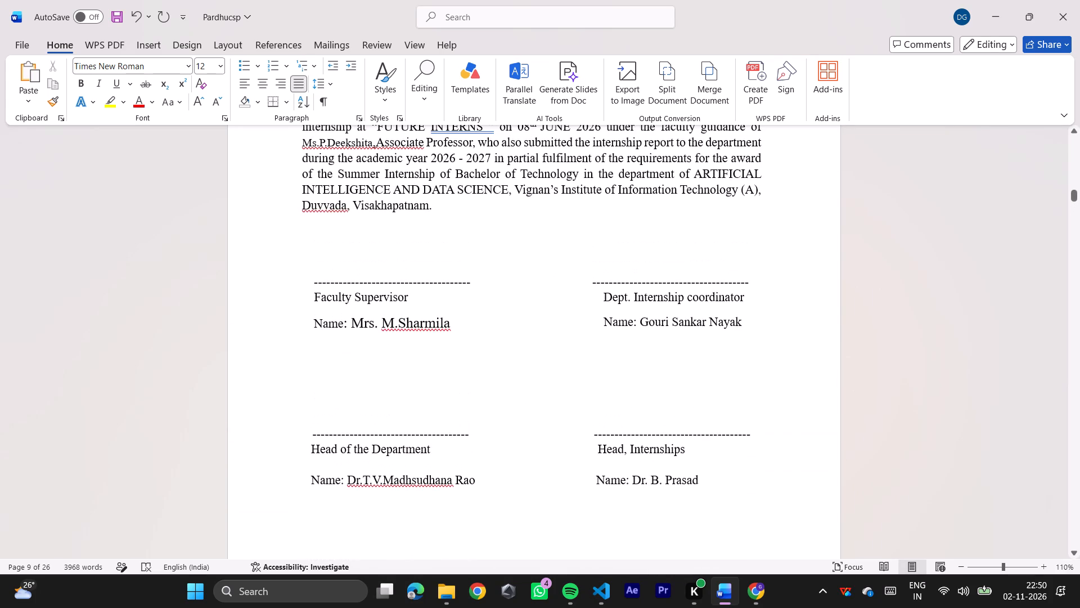
scroll(649, 511, "up", 3)
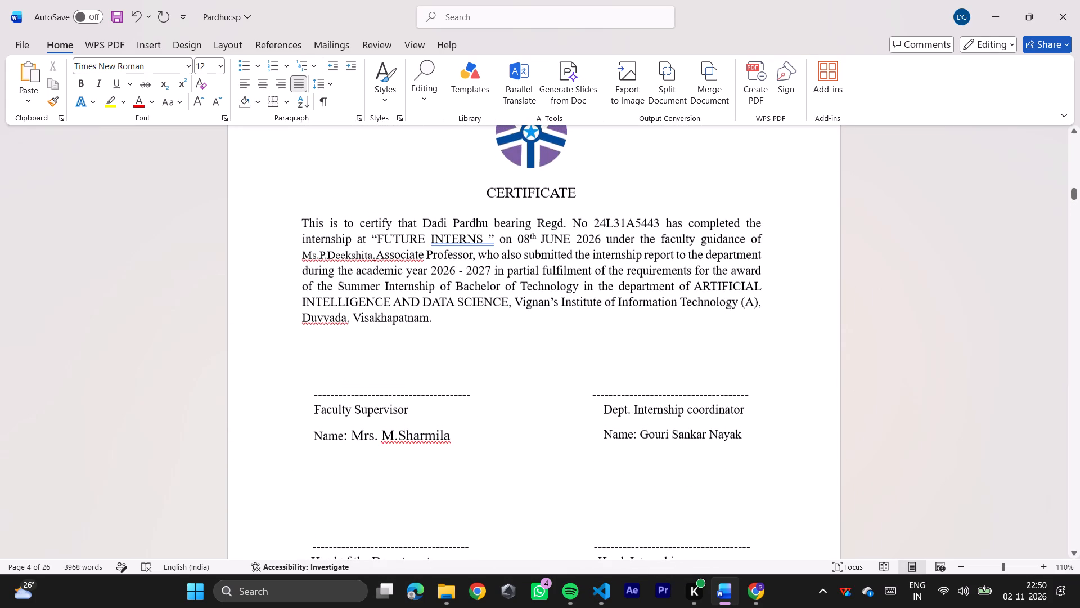
scroll(519, 448, "down", 3)
scroll(522, 449, "up", 6)
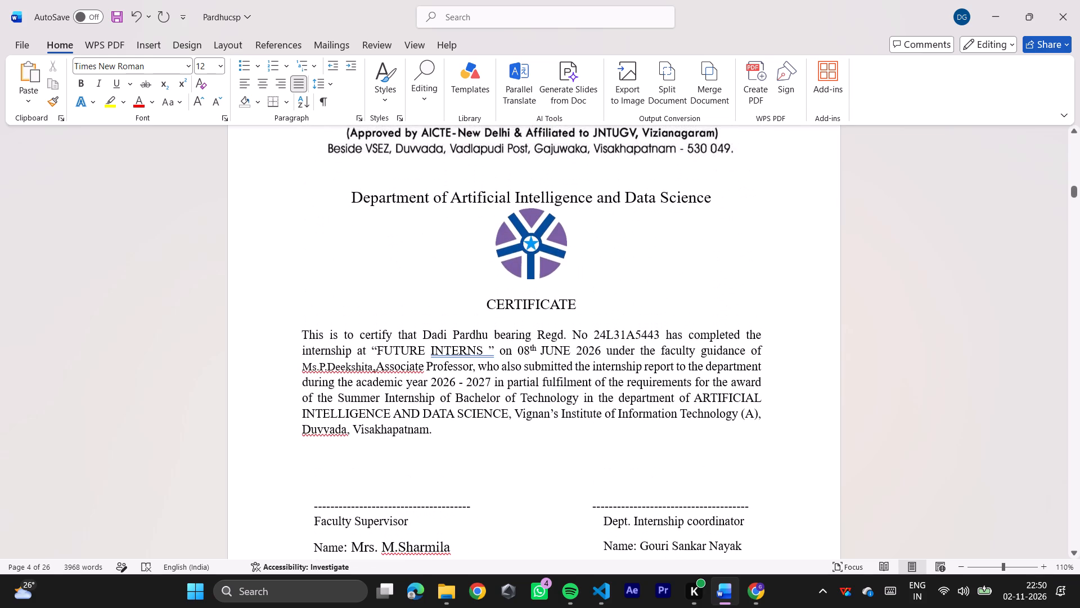
left_click(312, 366)
key("r")
left_click(331, 371)
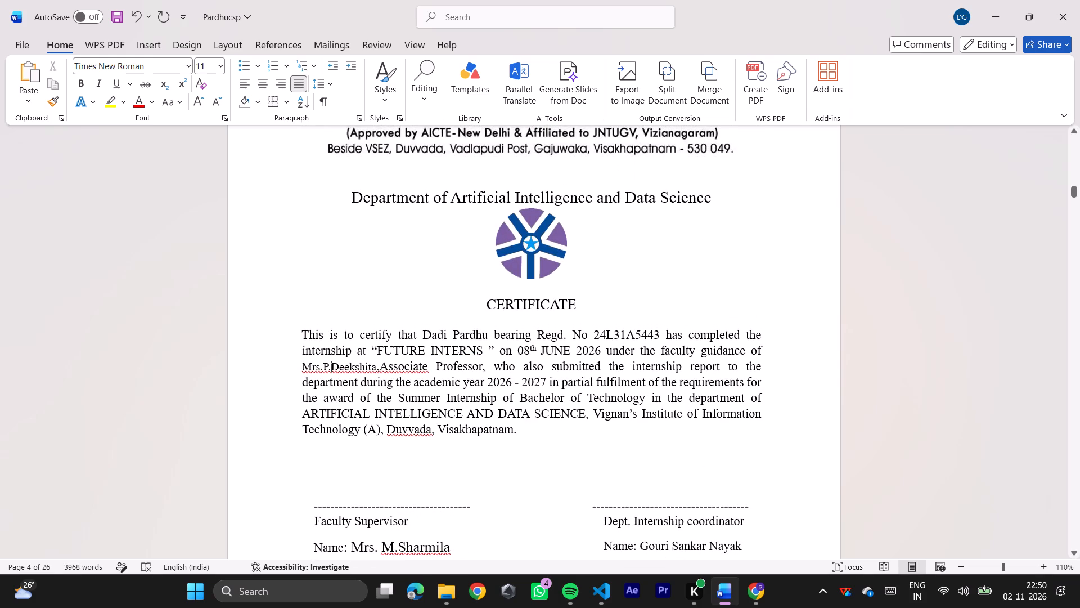
key("Left")
key("BackSpace")
key("shift+m")
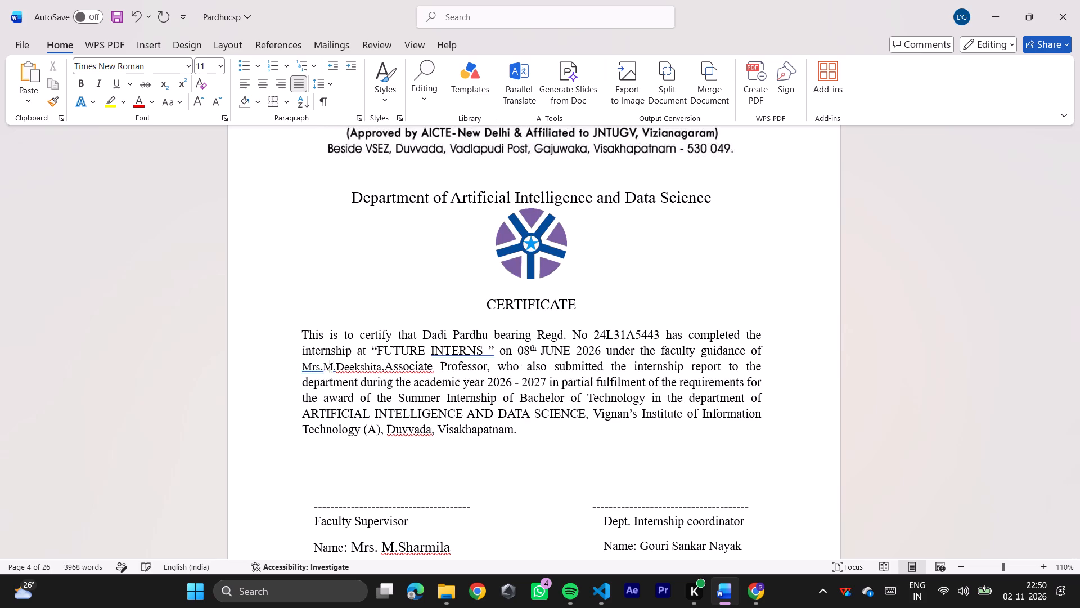
Replace the faculty guide's name after the initial in the Certificate paragraph with the name given under Faculty Supervisor.
key("Right")
key("Right")
key("Right")
key("Right")
key("Right")
key("Right")
key("Right")
key("Right")
key("Right")
key("Right")
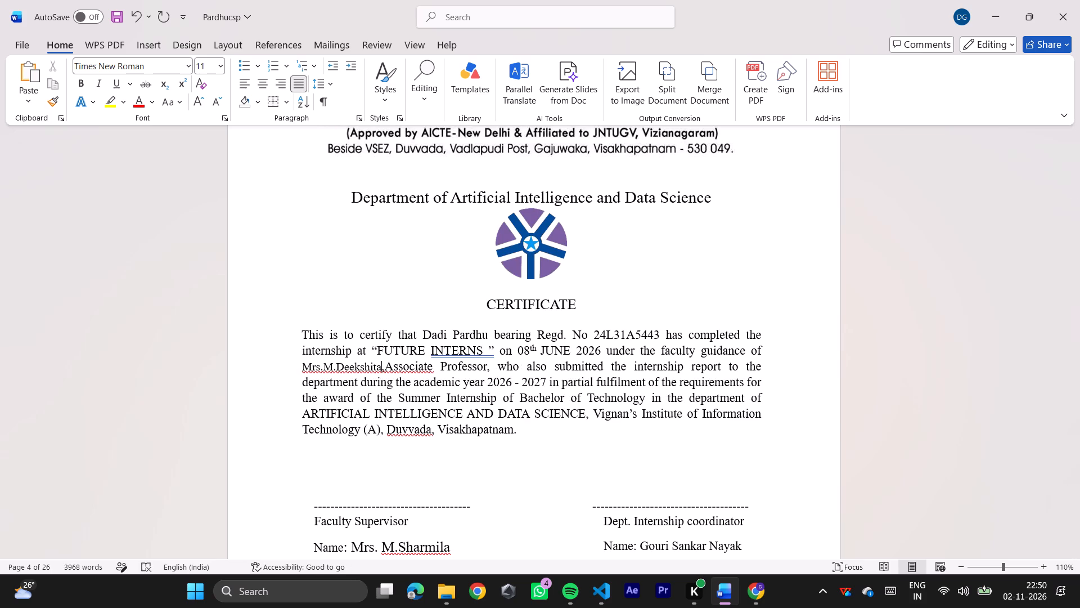
key("equal")
key("BackSpace")
key("BackSpace")
key("BackSpace")
key("BackSpace")
key("BackSpace")
key("BackSpace")
key("BackSpace")
key("BackSpace")
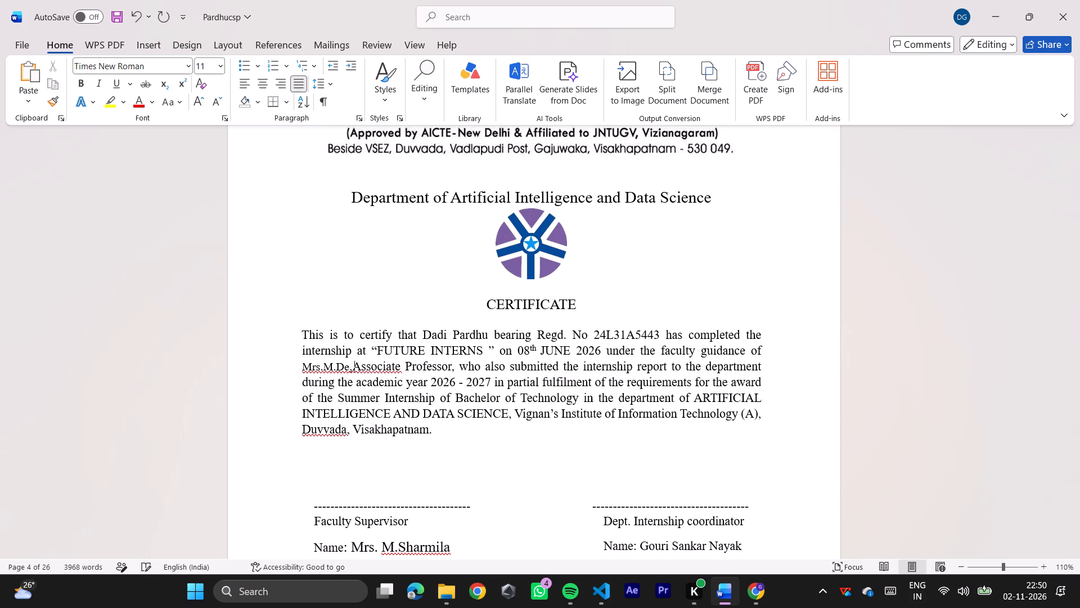
key("BackSpace")
key("BackSpace")
type("Sharmila")
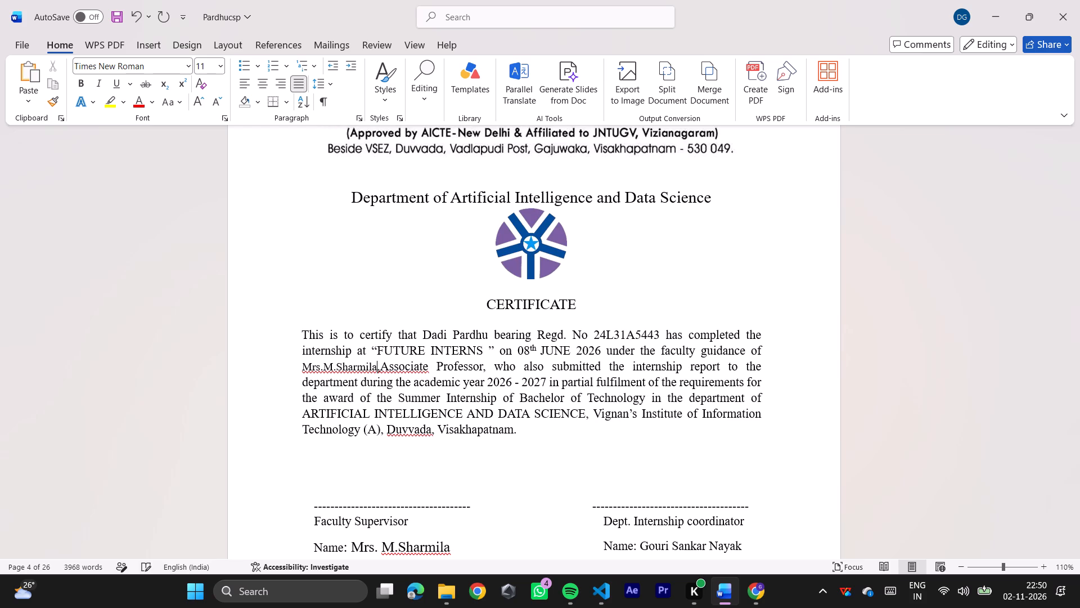
Insert "Sr." before the faculty guide's designation in the Certificate paragraph.
key("Right")
key("Right")
key("Right")
key("Right")
key("Right")
key("Right")
key("Left")
key("Left")
key("Left")
key("Left")
key("Left")
type("Sr")
type(".")
key("space")
Change "Associate" to "Assistant" in the faculty guide's designation in the Certificate paragraph.
key("Right")
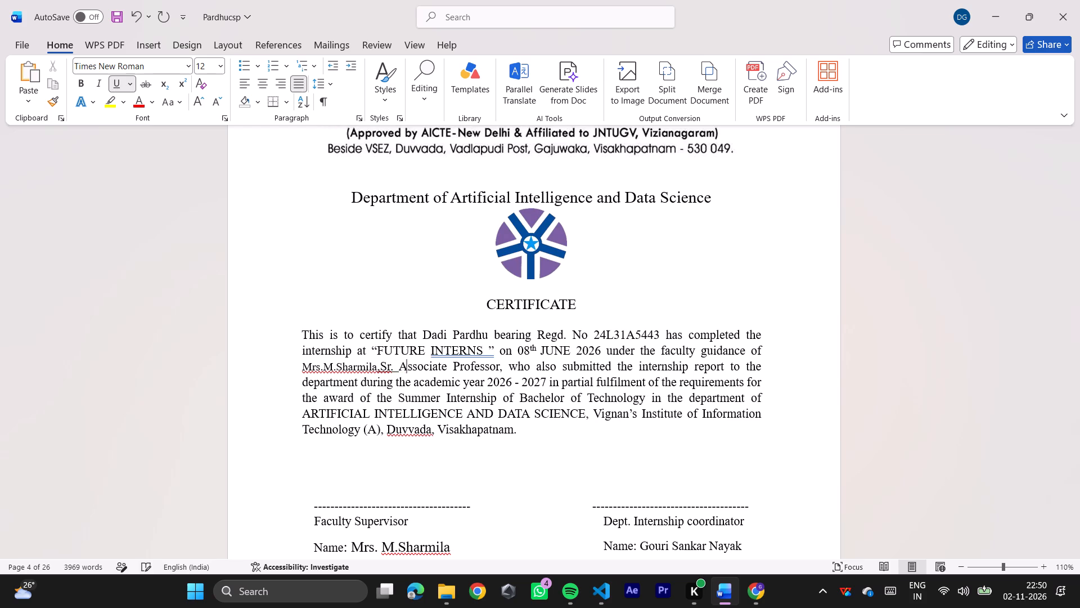
key("Right")
key("Right")
key("Right")
key("Right")
key("Right")
key("Right")
key("Right")
key("Right")
key("BackSpace")
key("BackSpace")
key("BackSpace")
key("BackSpace")
key("BackSpace")
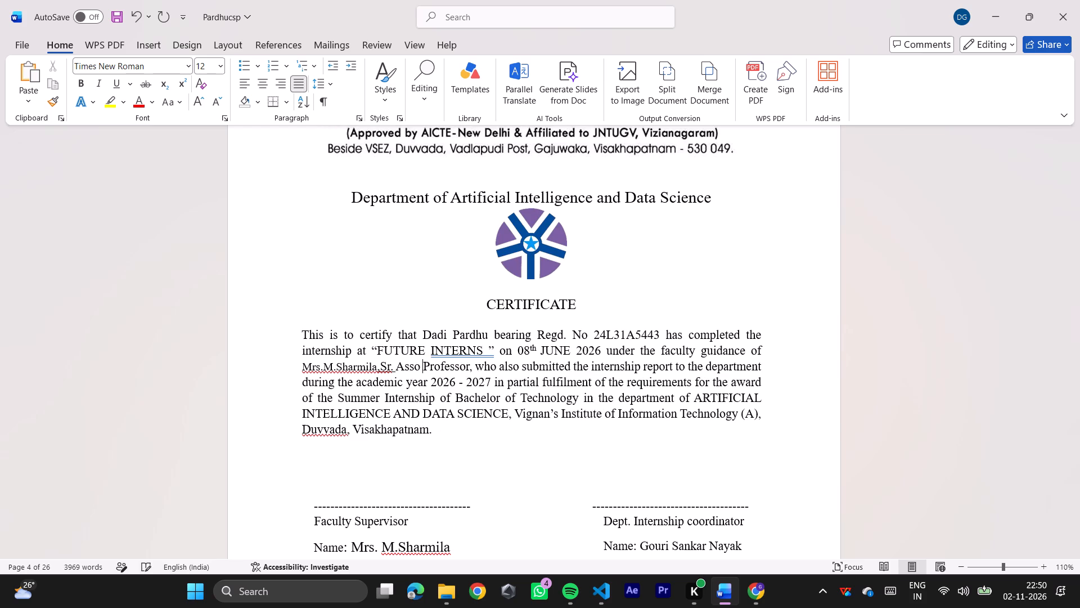
key("BackSpace")
type("istant")
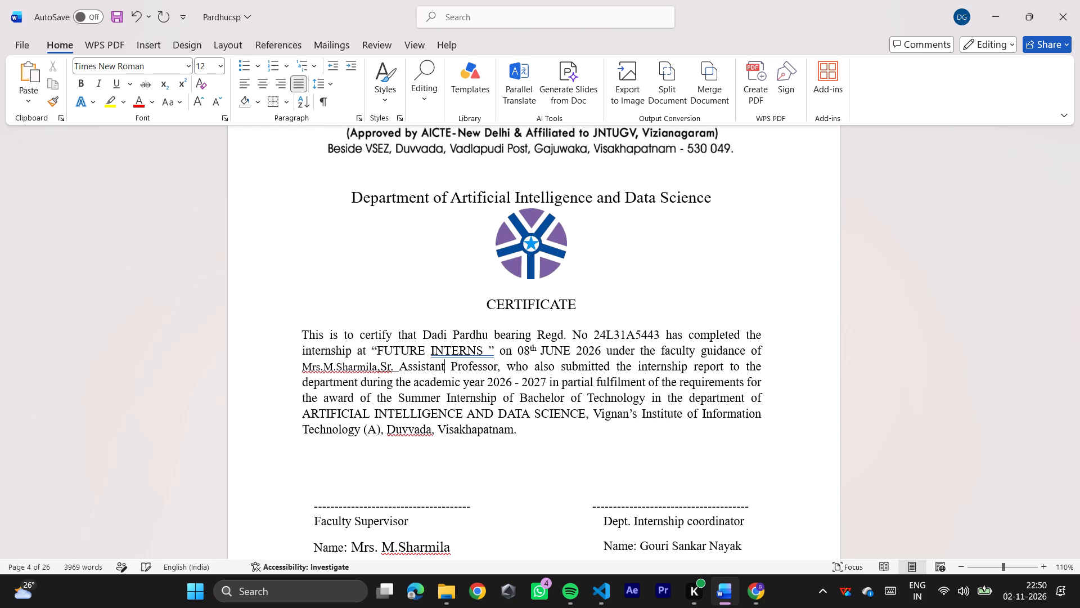
Read on through the Certificate sentence just after the guide's designation, checking its wording.
key("Right")
key("Right")
key("Right")
key("Right")
key("Right")
key("Right")
key("Right")
key("Right")
key("Right")
key("Right")
key("Right")
key("Right")
key("Right")
key("Right")
key("Right")
key("Right")
Review the cover and title pages, checking the student details, faculty guide's name and designation, and the date.
scroll(434, 395, "up", 4)
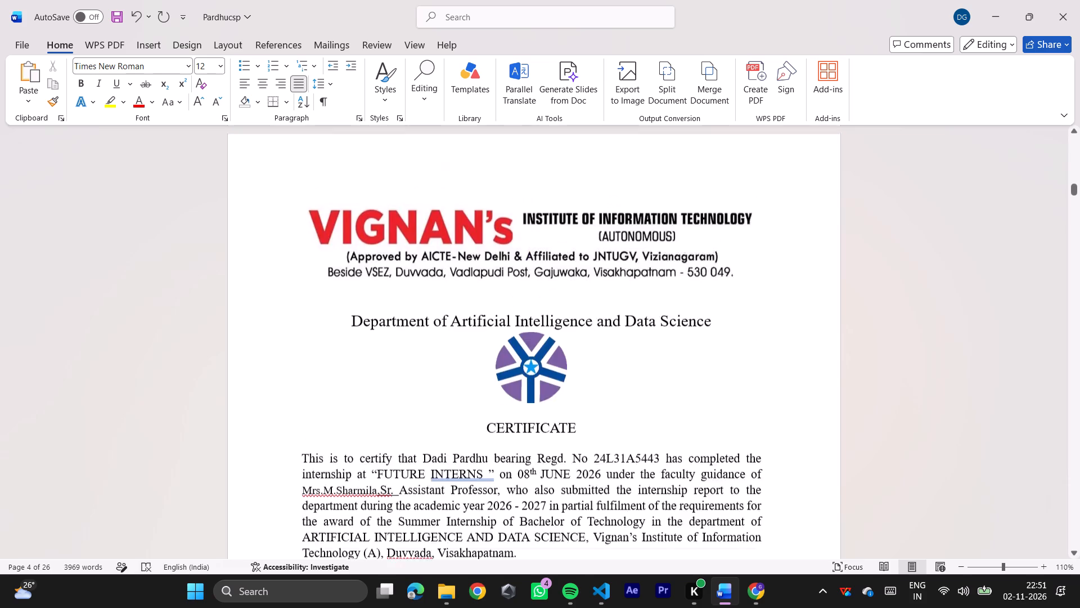
scroll(438, 395, "up", 10)
scroll(542, 410, "up", 17)
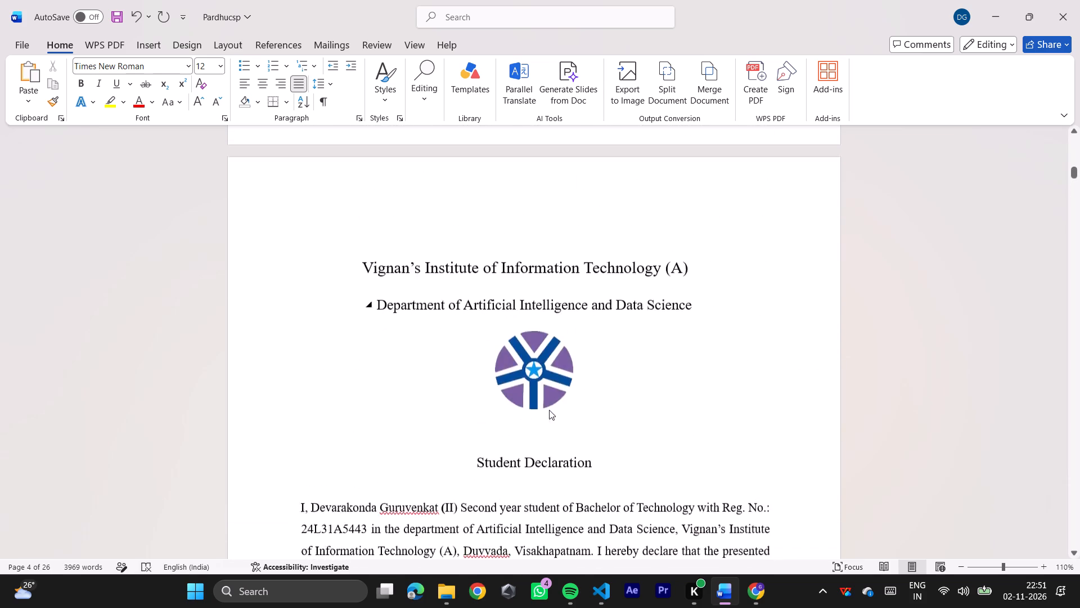
scroll(549, 410, "up", 20)
scroll(549, 410, "up", 18)
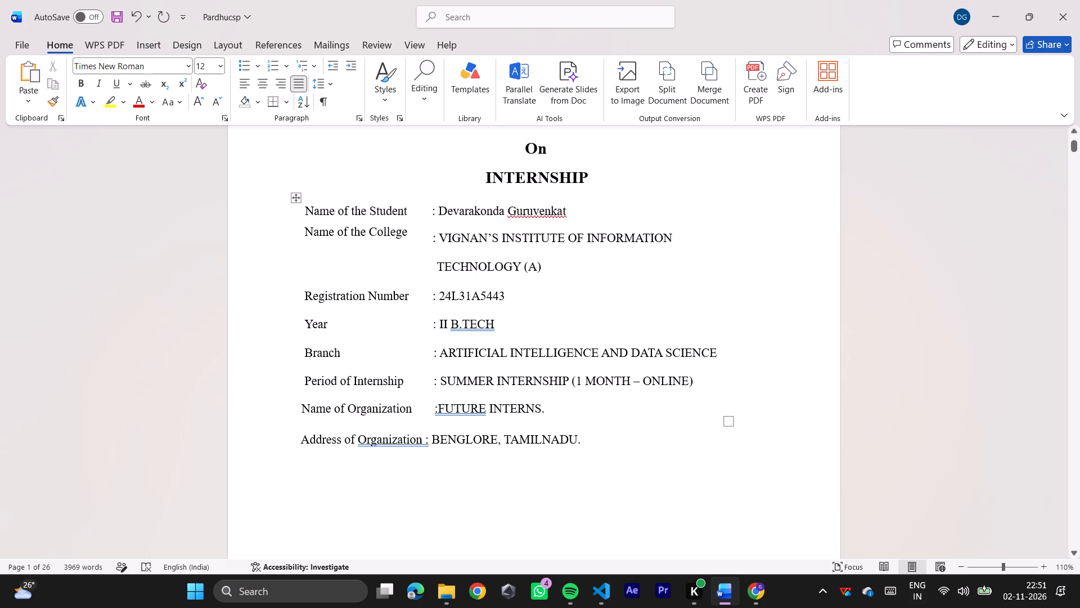
scroll(525, 409, "down", 2)
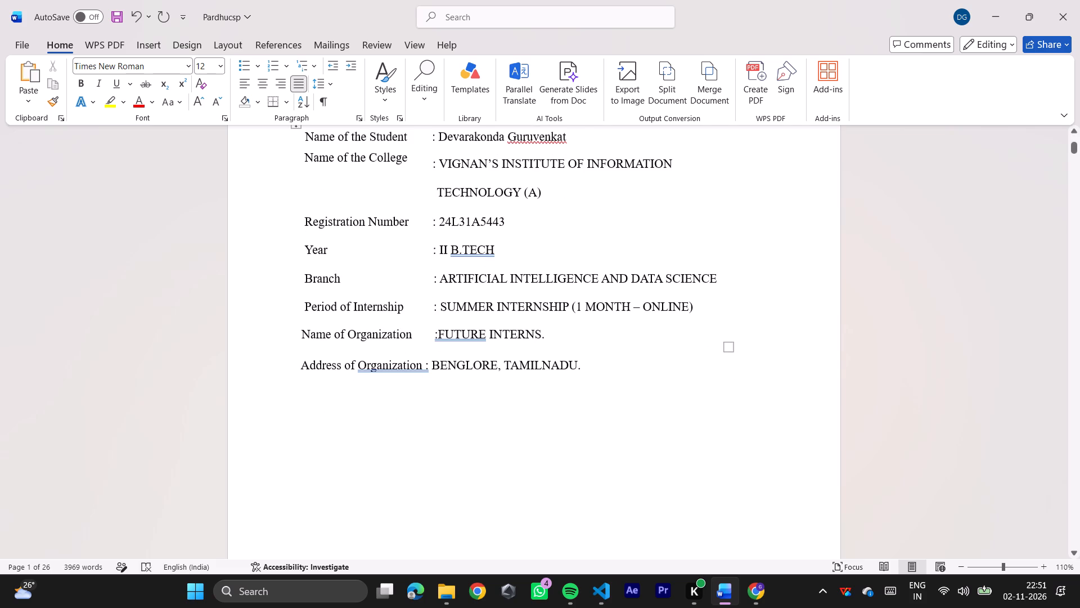
scroll(524, 408, "down", 15)
scroll(570, 366, "down", 6)
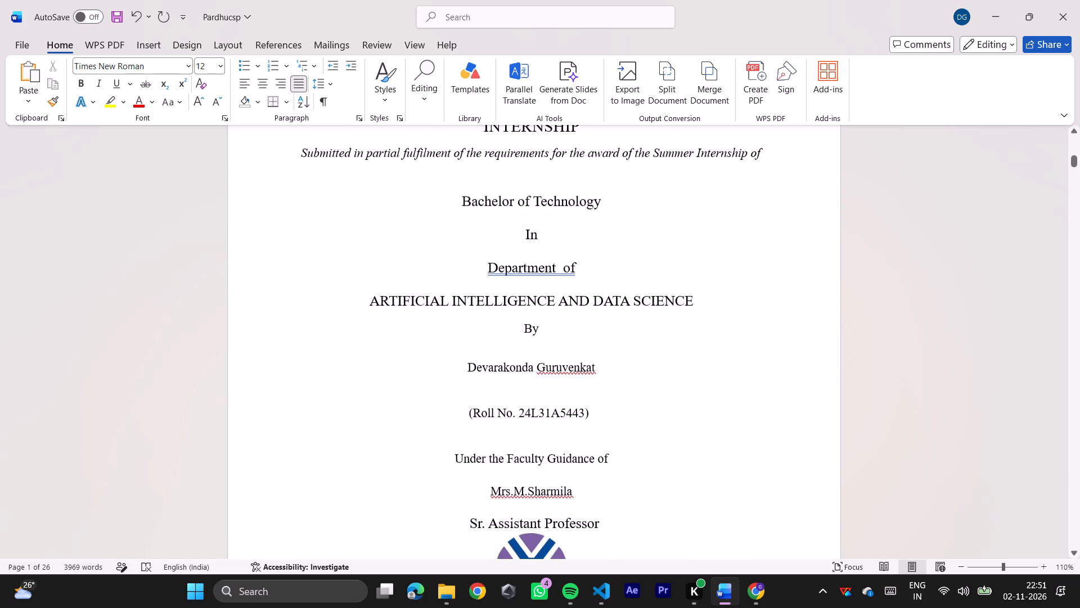
scroll(570, 370, "up", 3)
scroll(569, 370, "down", 5)
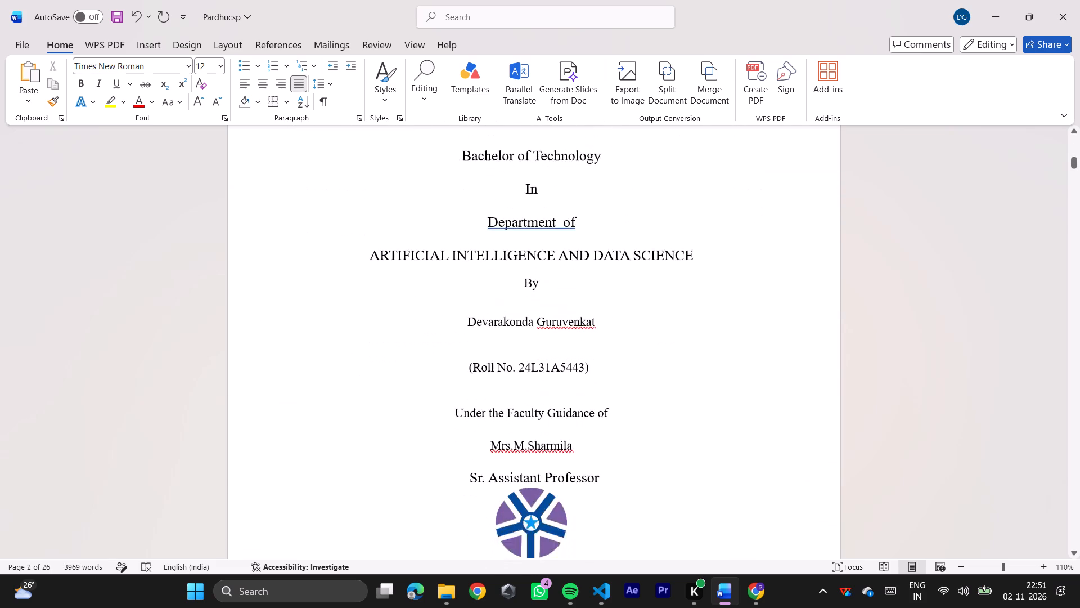
scroll(569, 373, "down", 6)
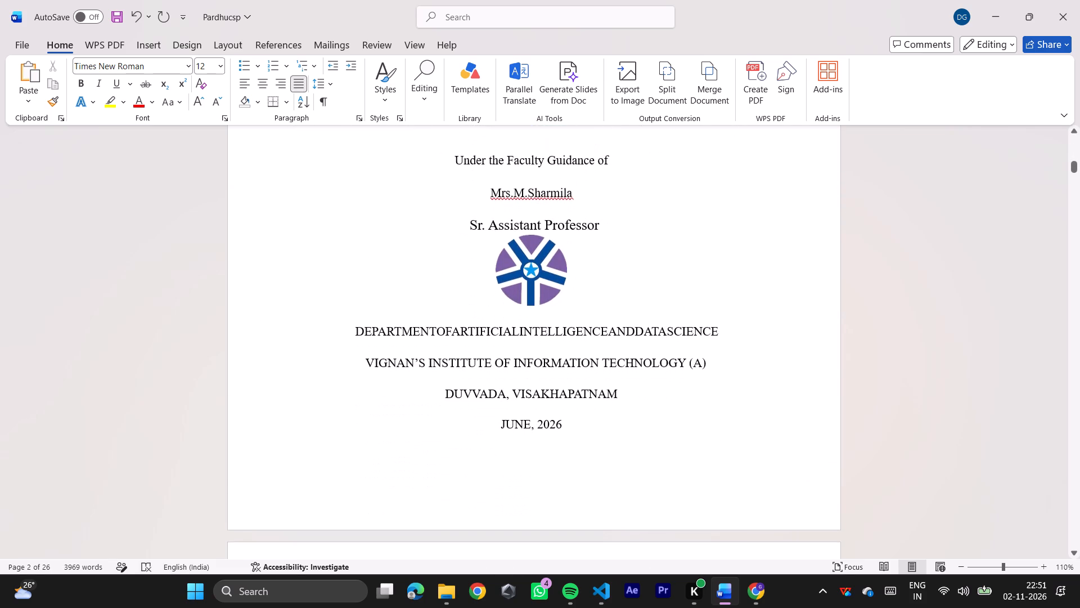
Review the Student Declaration and Certificate pages, checking the student details, internship dates, guide's designation and signatory names.
scroll(566, 376, "down", 4)
scroll(566, 377, "up", 3)
scroll(566, 377, "down", 10)
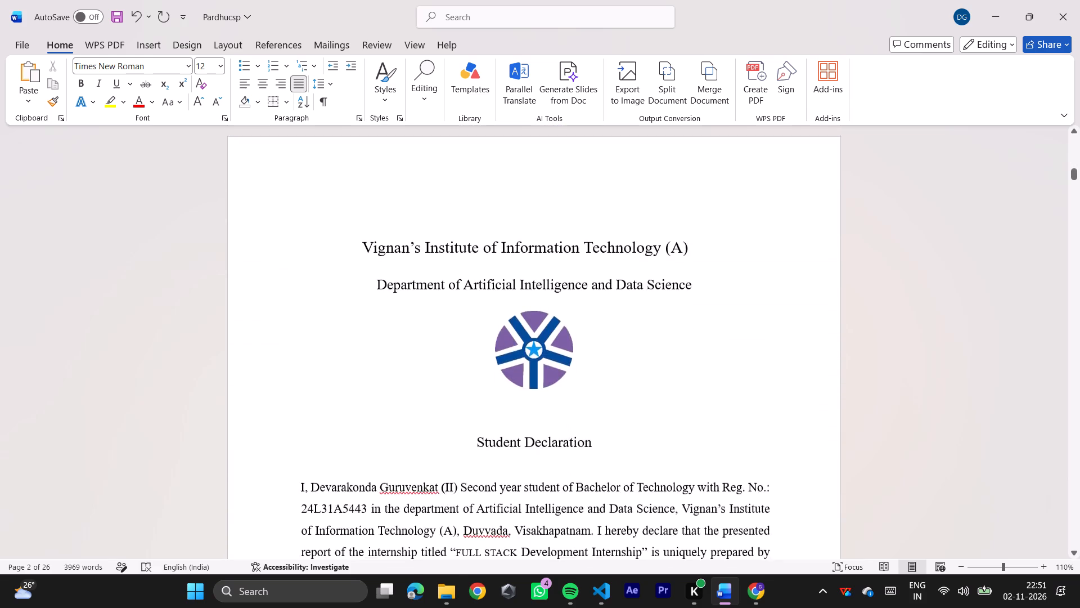
scroll(565, 382, "down", 6)
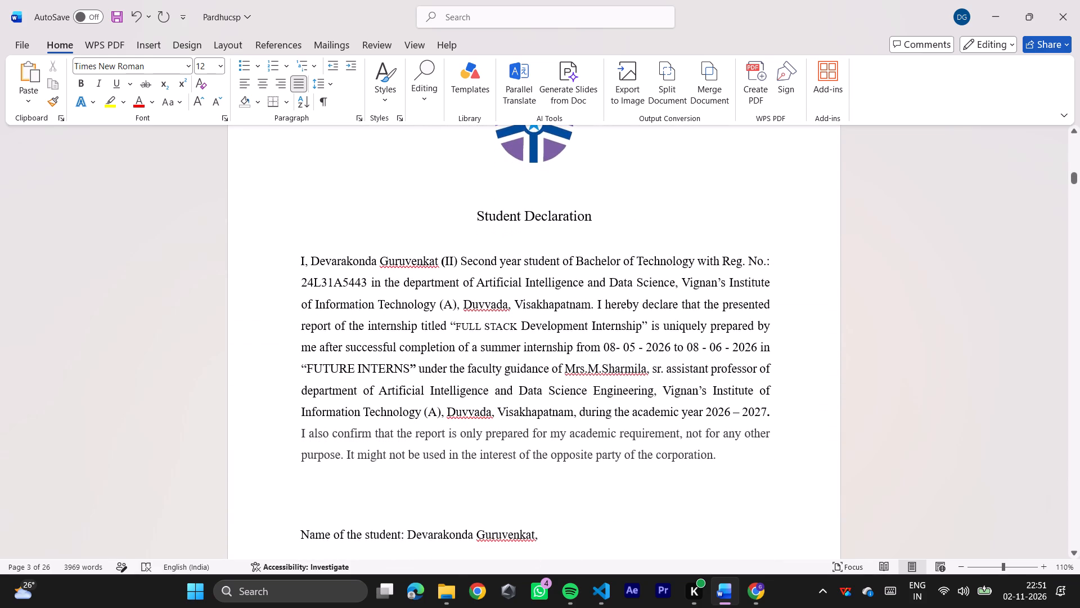
scroll(565, 382, "down", 1)
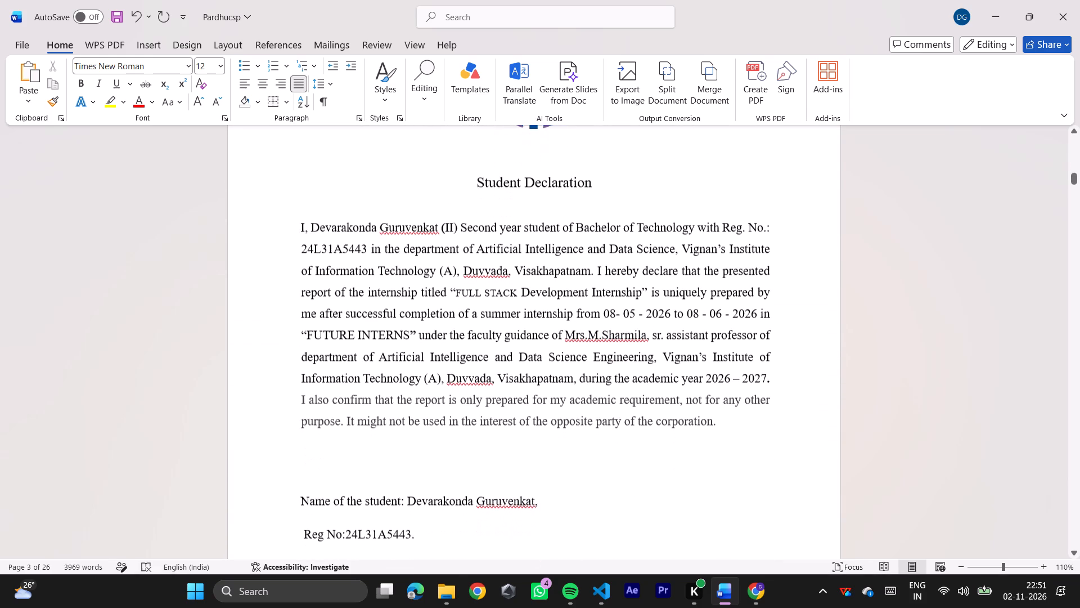
scroll(565, 382, "down", 15)
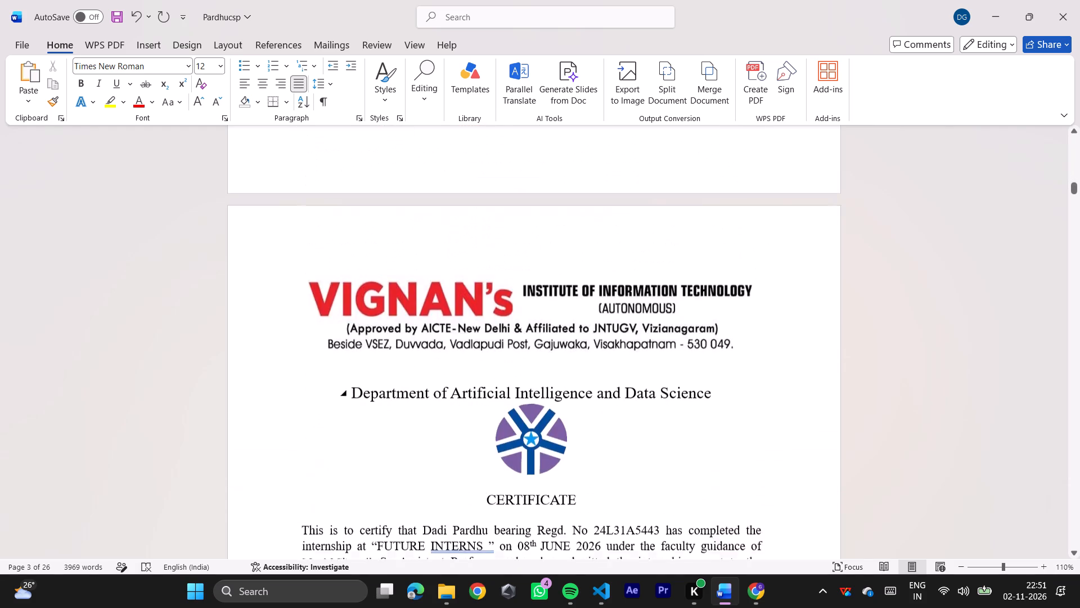
scroll(564, 383, "down", 8)
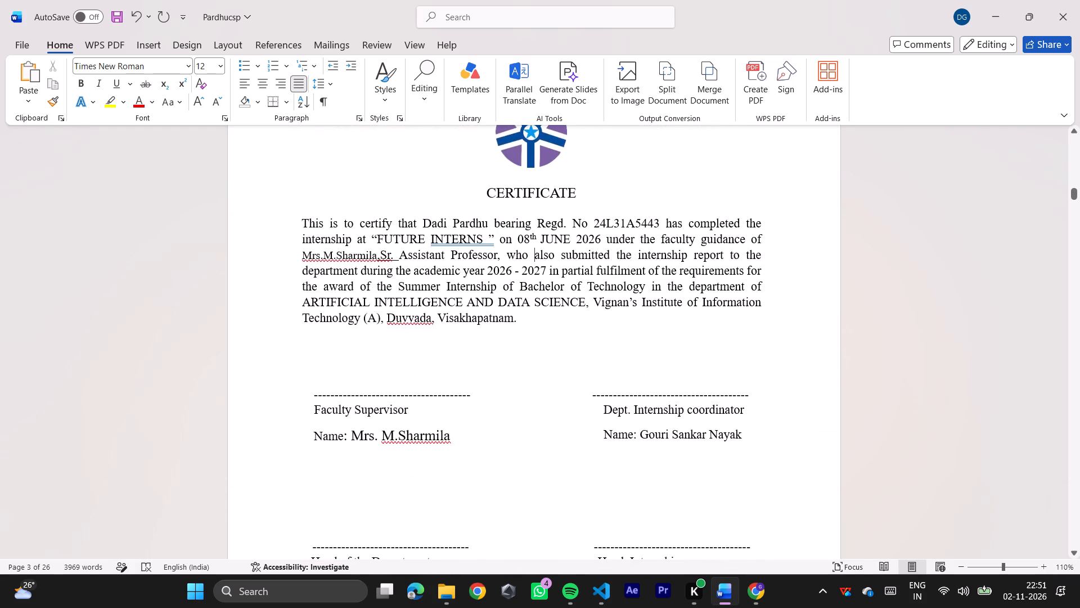
scroll(565, 384, "down", 1)
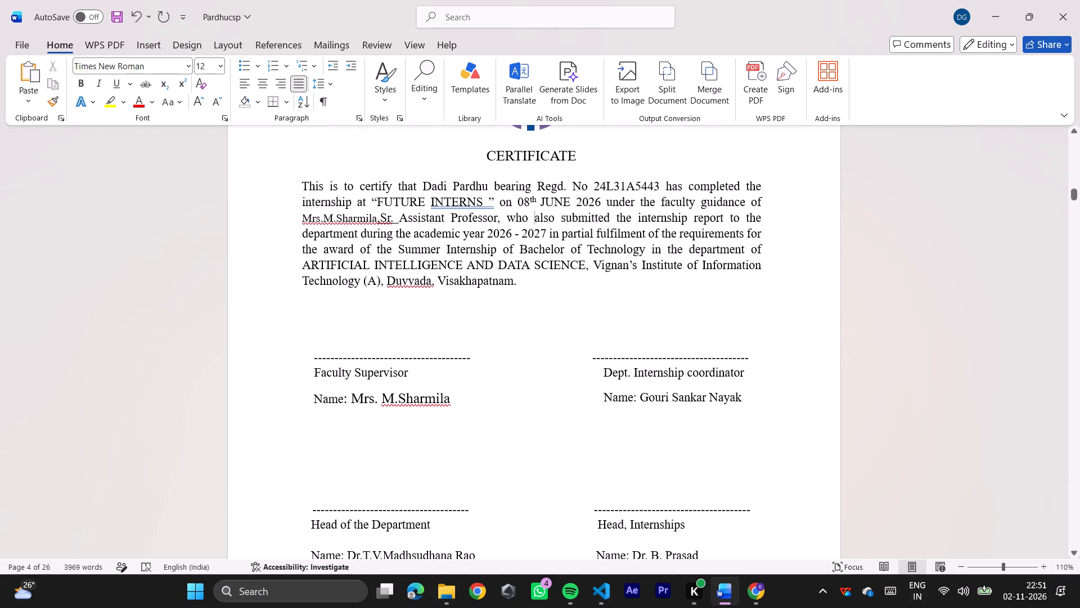
scroll(565, 384, "down", 2)
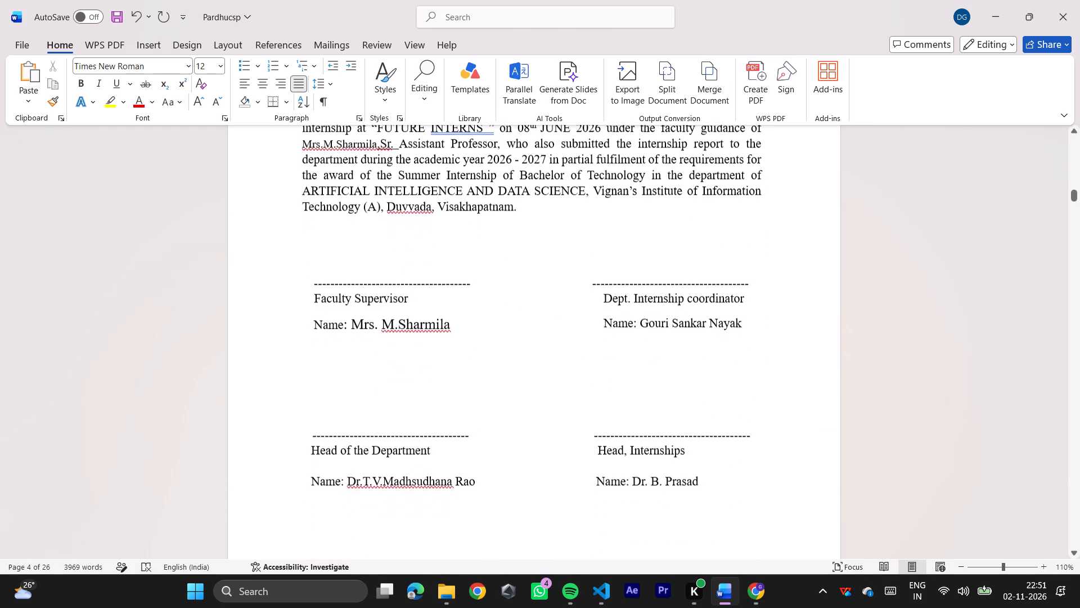
Read through the Abstract, Acknowledgements, contents table and Chapter 1 Executive Summary for names, designations and dates needing correction.
scroll(565, 384, "down", 14)
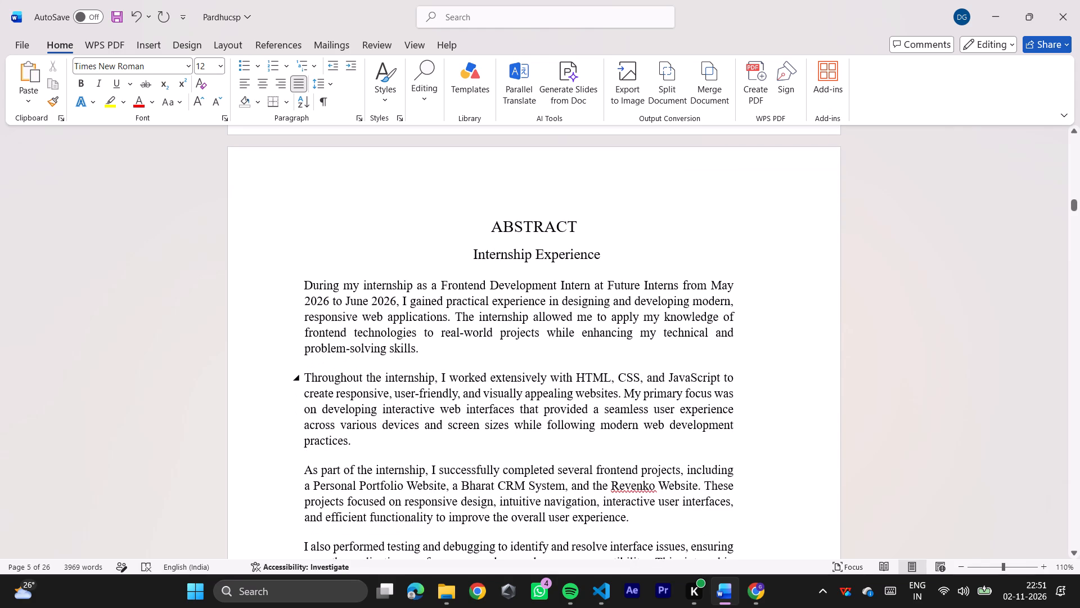
scroll(574, 381, "down", 15)
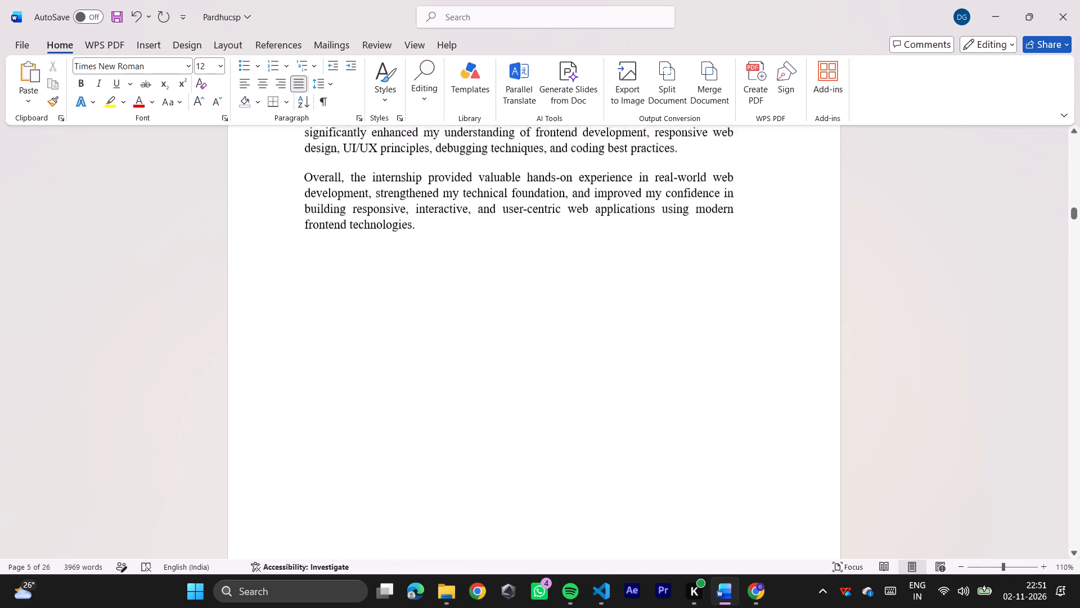
scroll(574, 381, "down", 12)
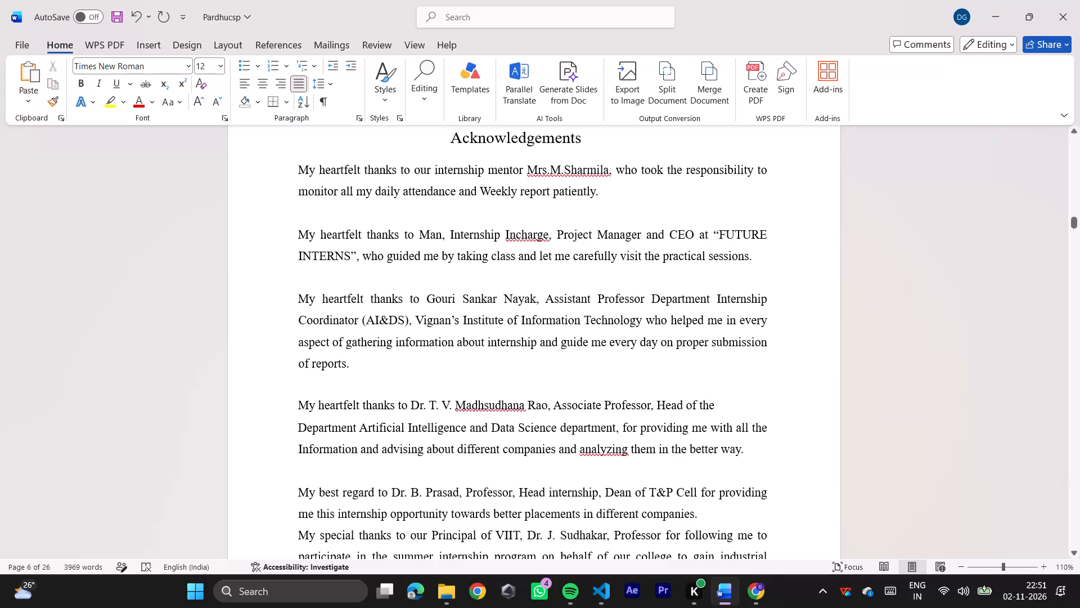
scroll(577, 375, "down", 2)
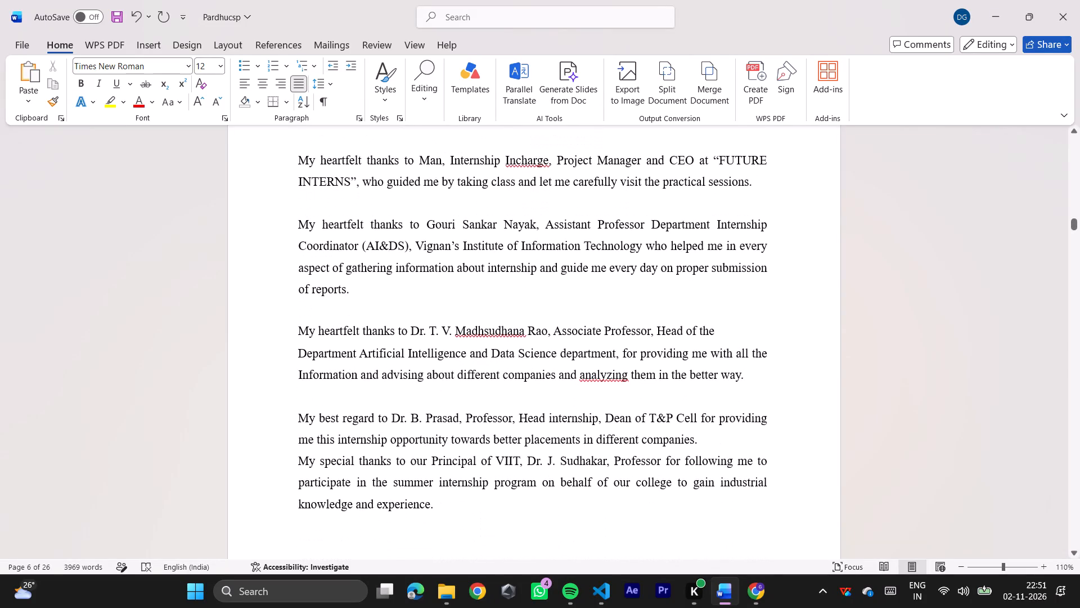
scroll(577, 375, "down", 5)
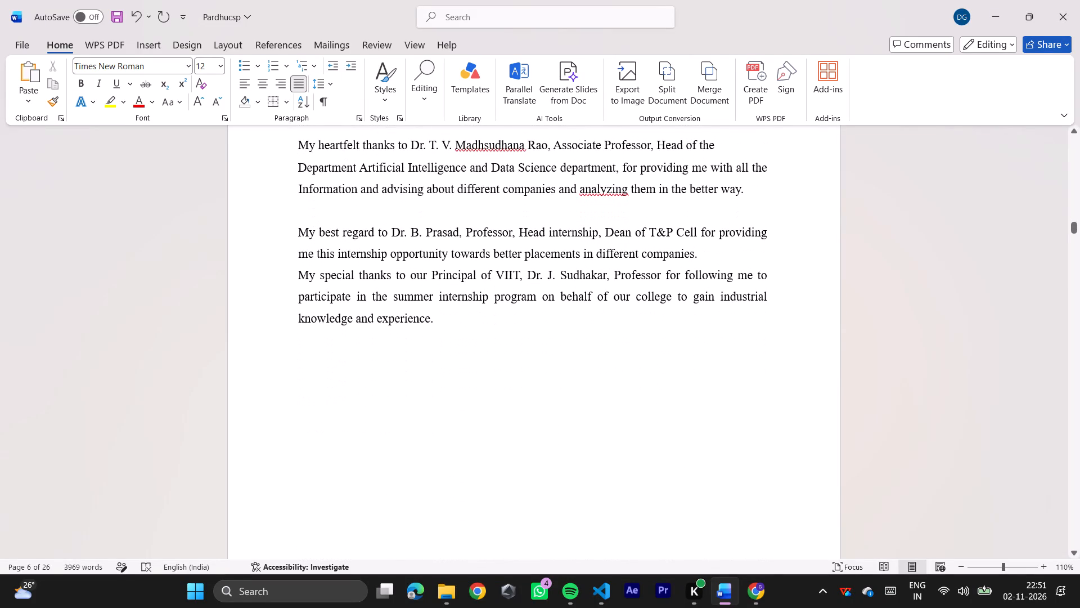
scroll(577, 375, "up", 8)
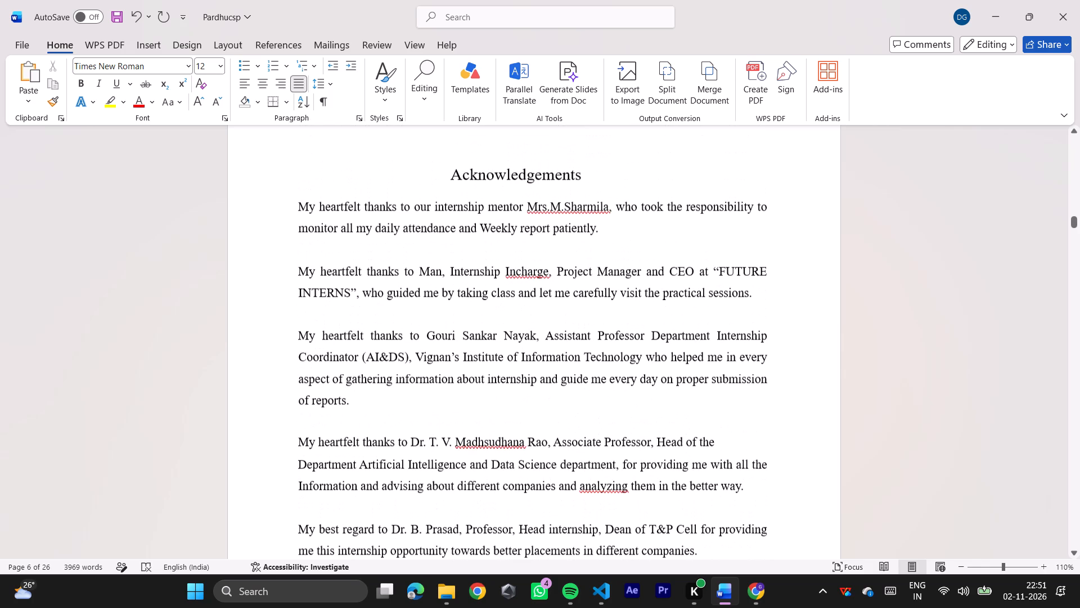
scroll(577, 375, "down", 1)
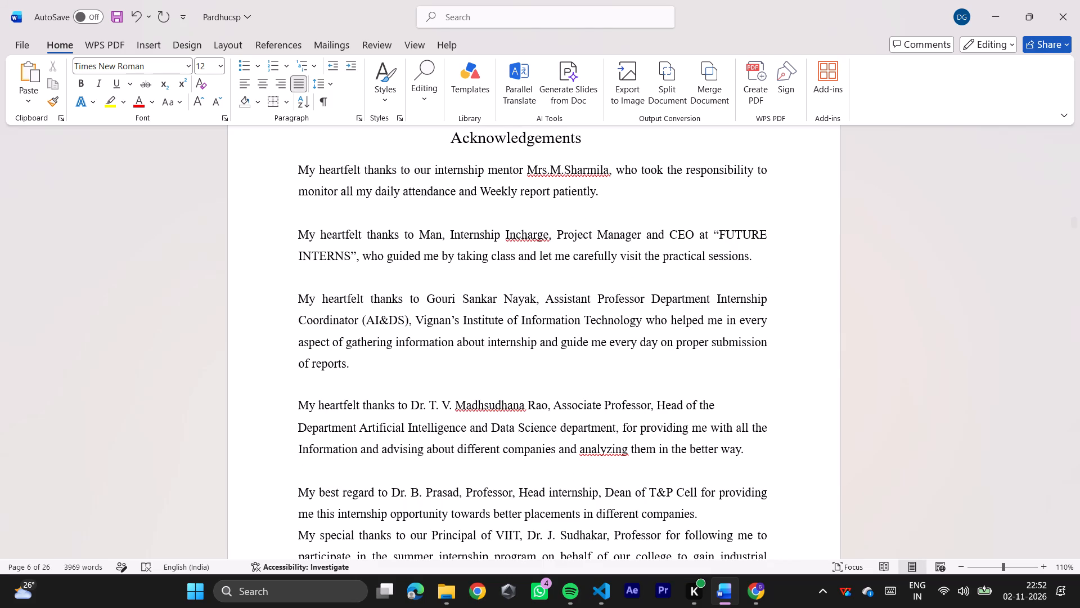
scroll(577, 375, "down", 2)
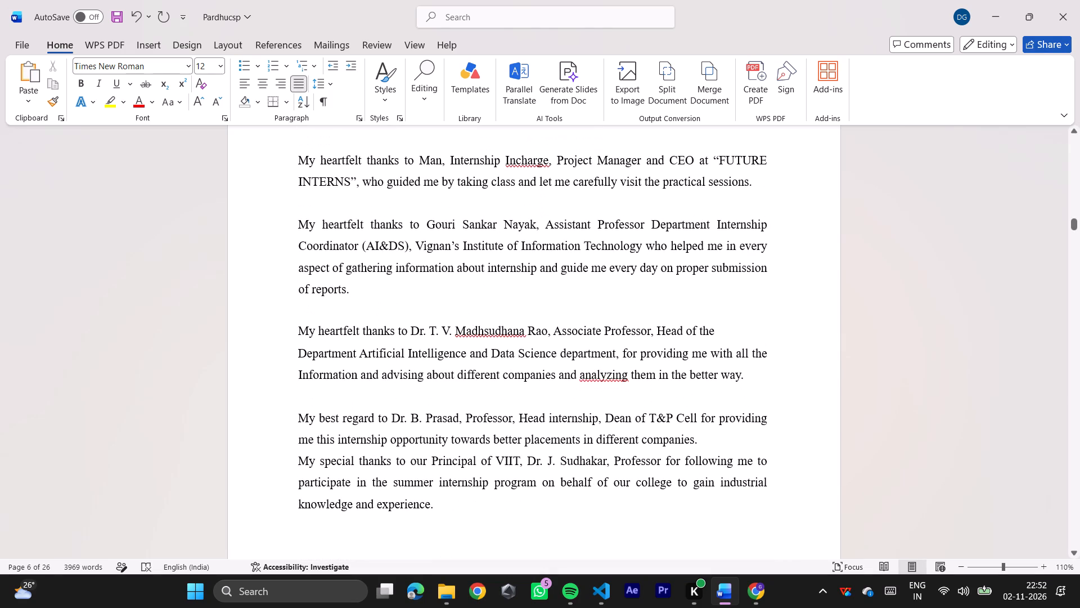
scroll(577, 375, "down", 2)
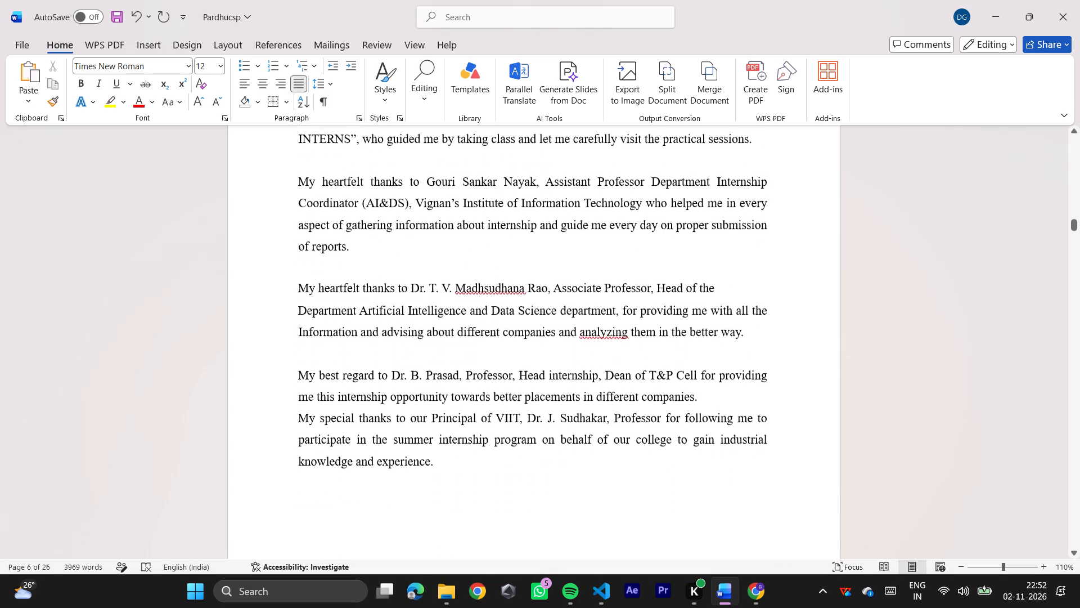
scroll(577, 375, "down", 6)
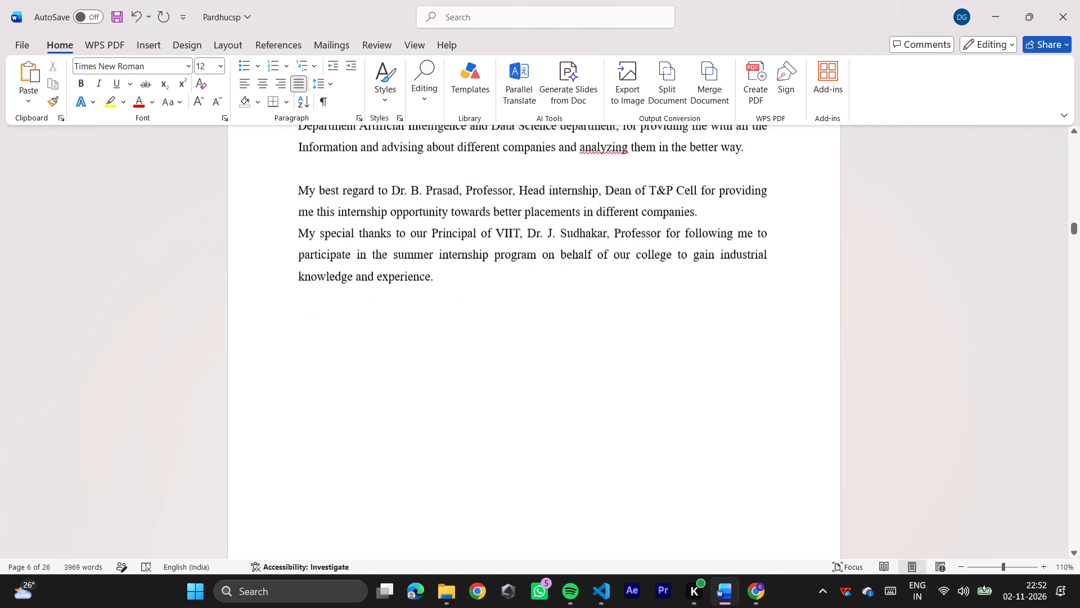
scroll(577, 375, "down", 20)
scroll(577, 375, "down", 11)
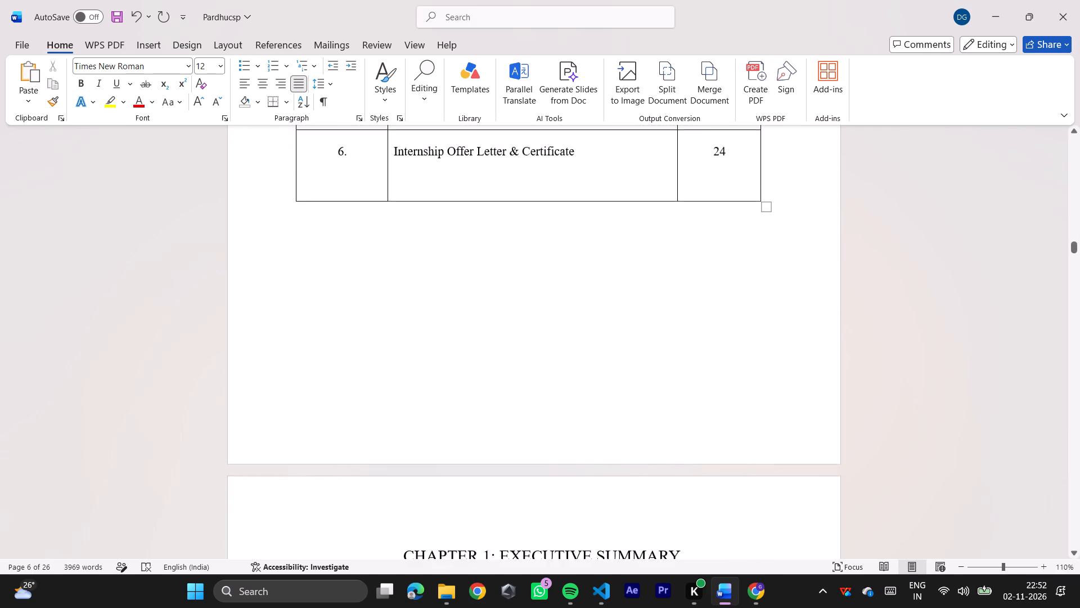
scroll(580, 389, "down", 6)
scroll(582, 387, "up", 1)
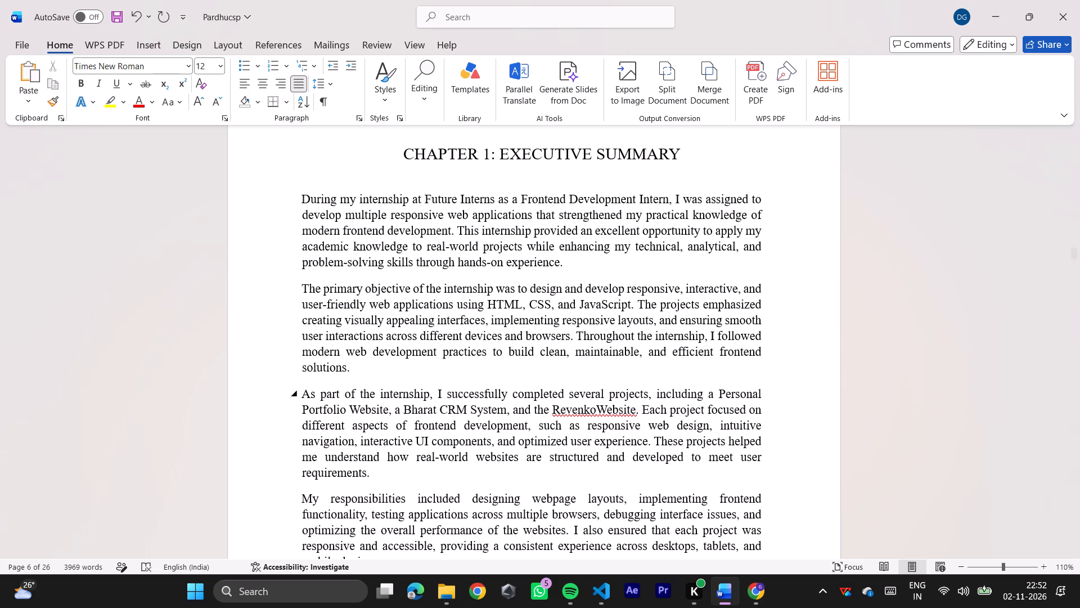
Read through Chapter 1, the Chapter 2 organization overview and Chapter 3 Internship Part for details and dates needing correction.
scroll(582, 387, "down", 20)
scroll(582, 387, "down", 12)
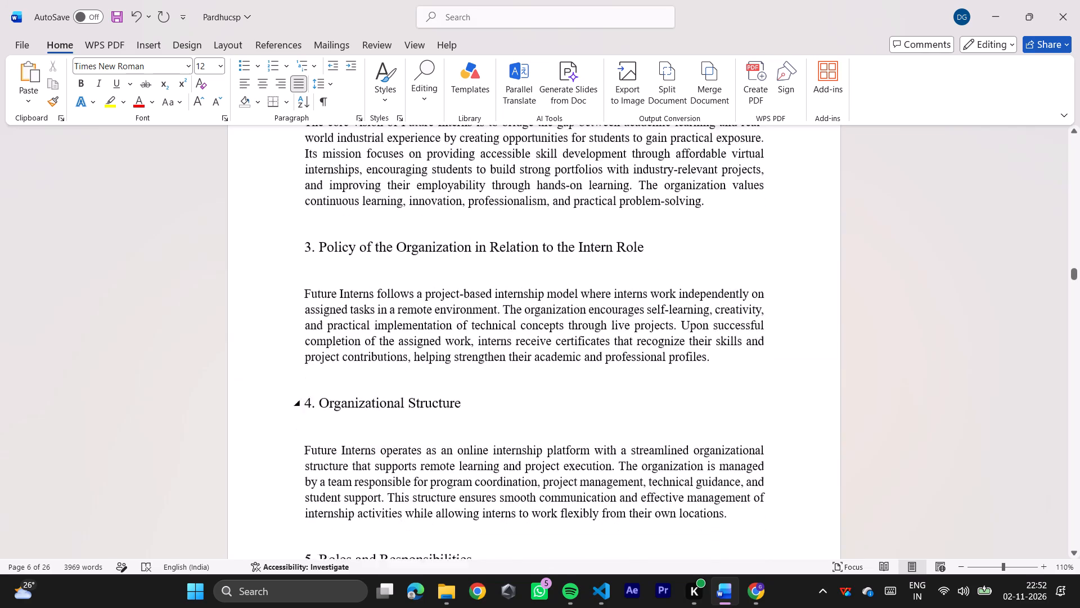
scroll(585, 410, "down", 17)
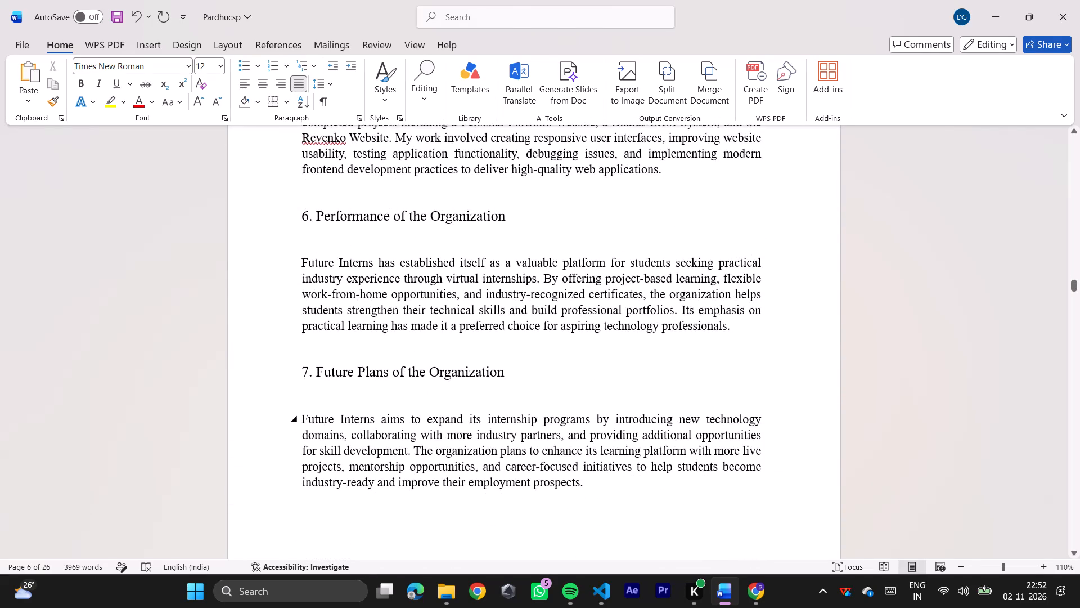
scroll(583, 415, "up", 6)
scroll(583, 415, "down", 14)
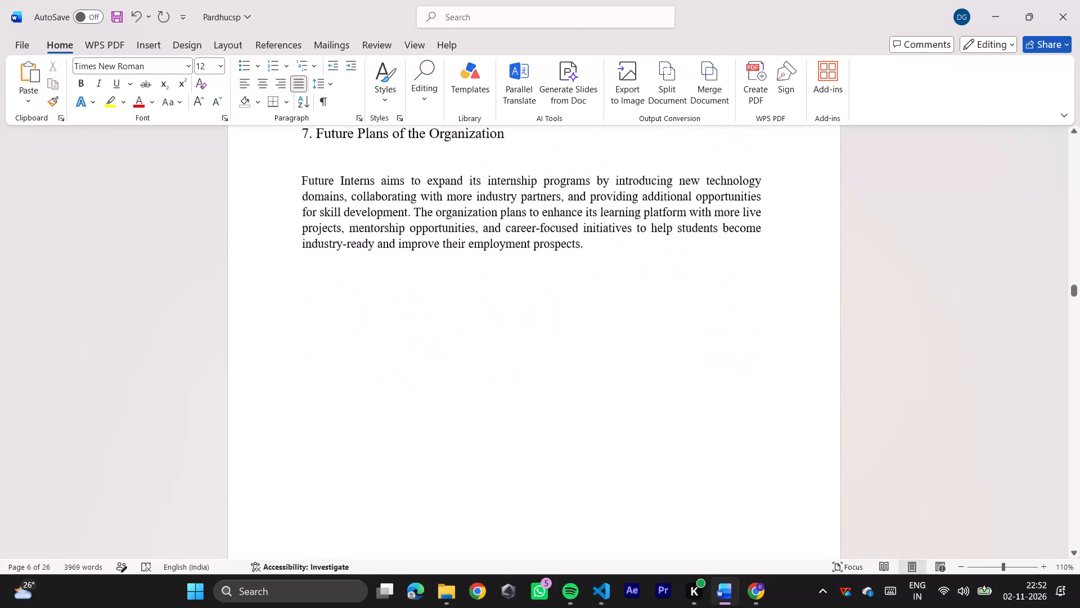
scroll(583, 416, "down", 12)
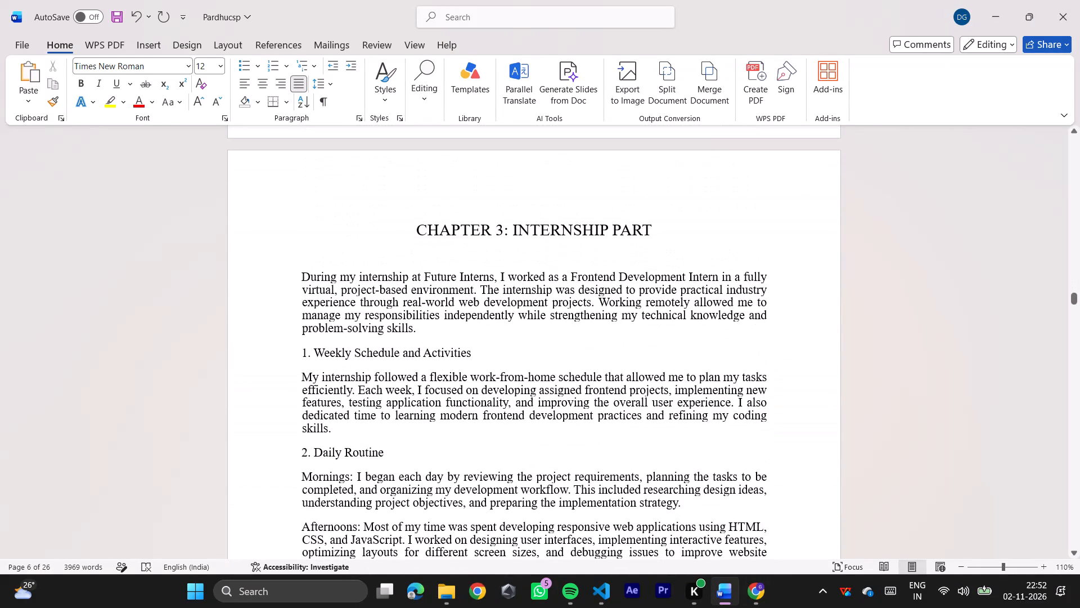
scroll(582, 416, "down", 14)
Compare the Week 1 and Week 2 activity log dates with the date ranges in their weekly report headings.
scroll(582, 417, "down", 15)
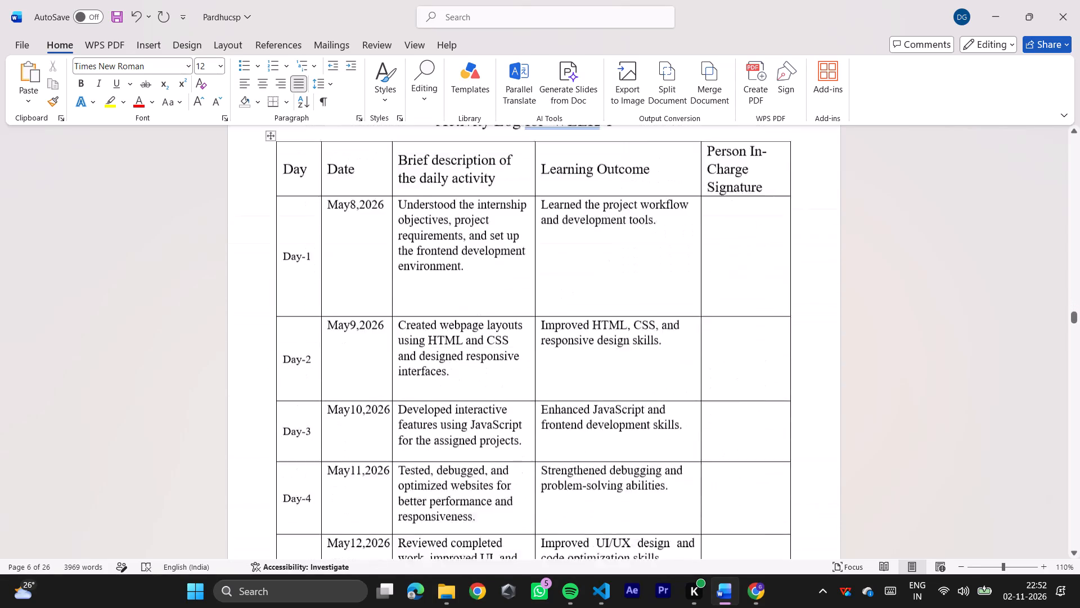
scroll(582, 420, "down", 8)
scroll(584, 419, "down", 14)
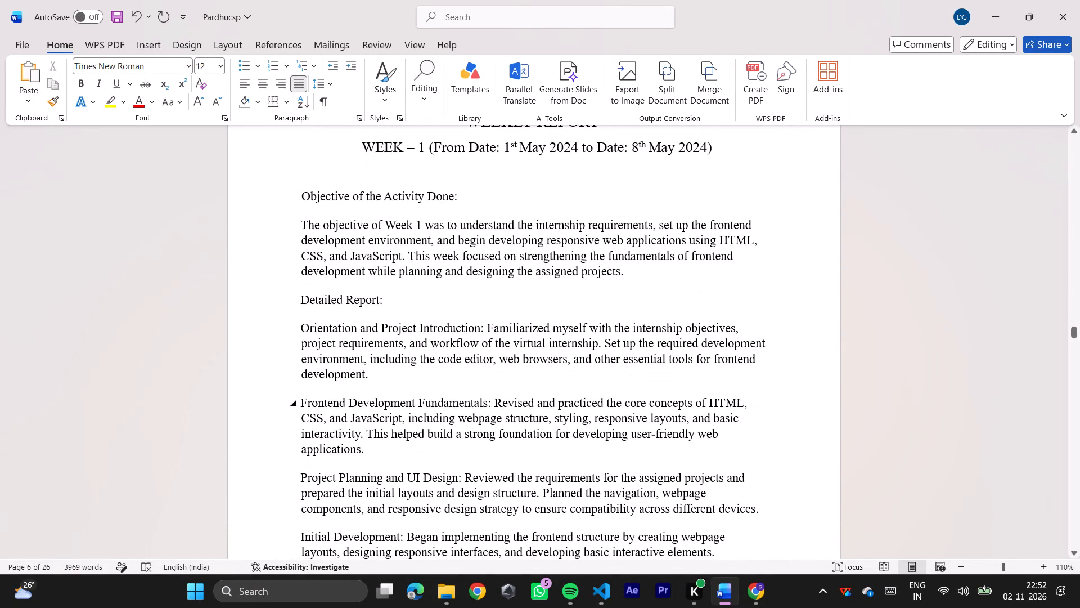
scroll(584, 423, "down", 3)
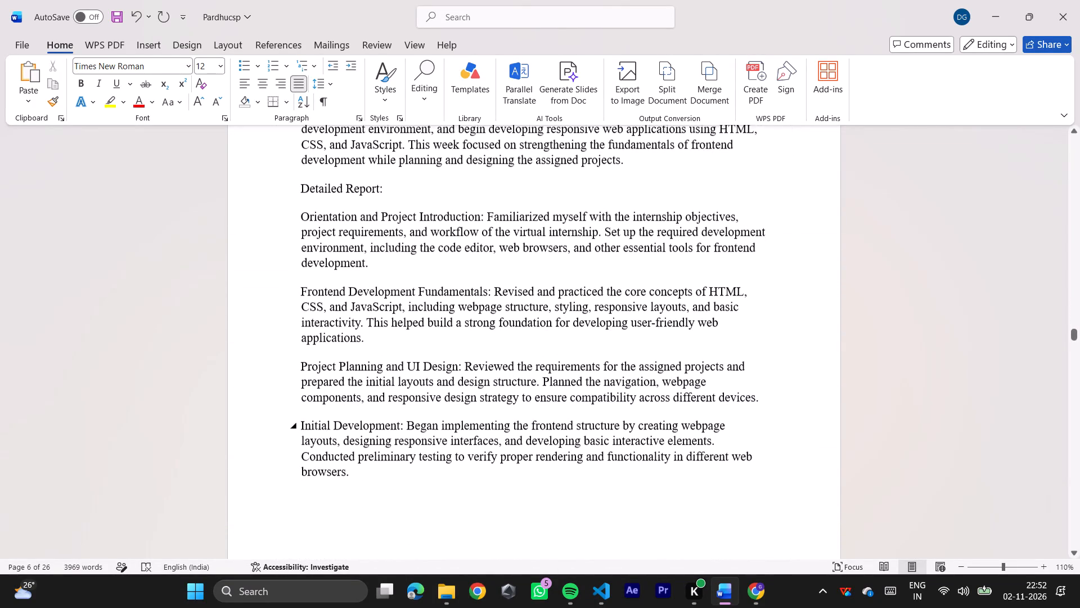
scroll(584, 423, "down", 8)
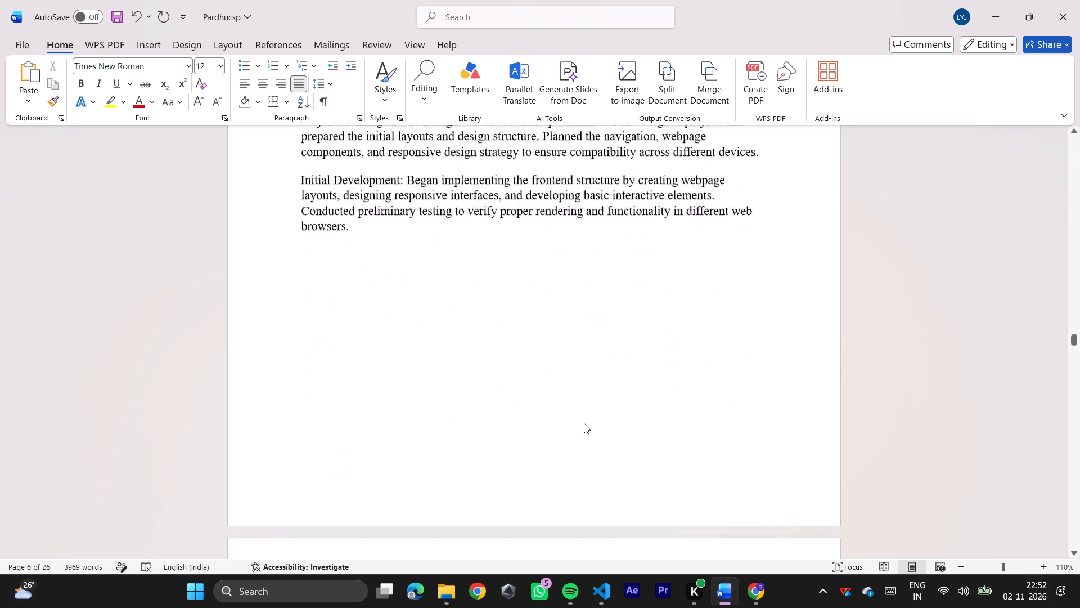
scroll(584, 423, "down", 17)
scroll(584, 423, "down", 8)
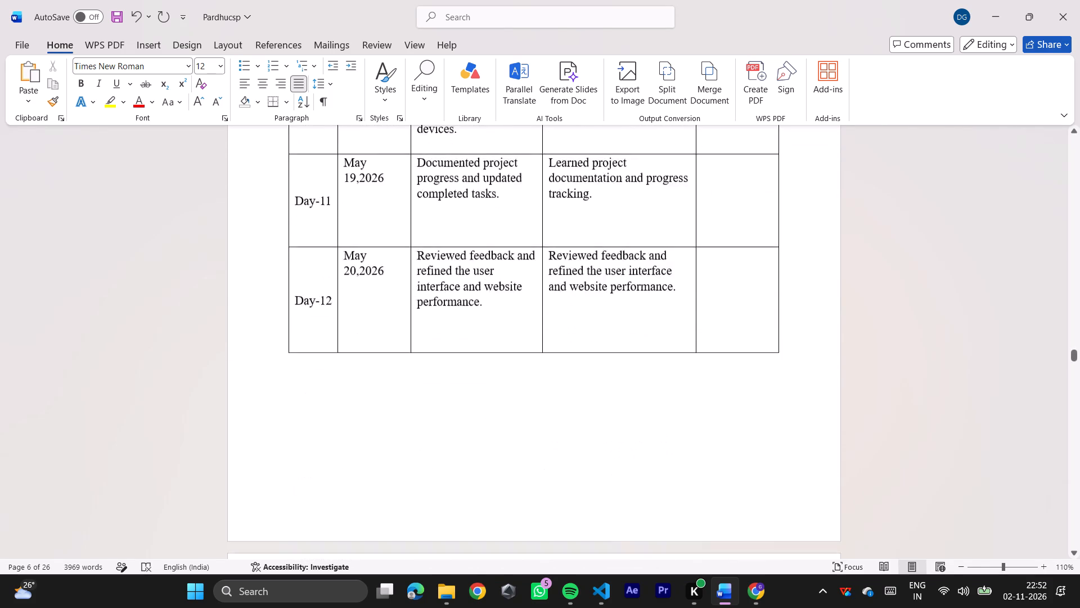
scroll(583, 419, "down", 10)
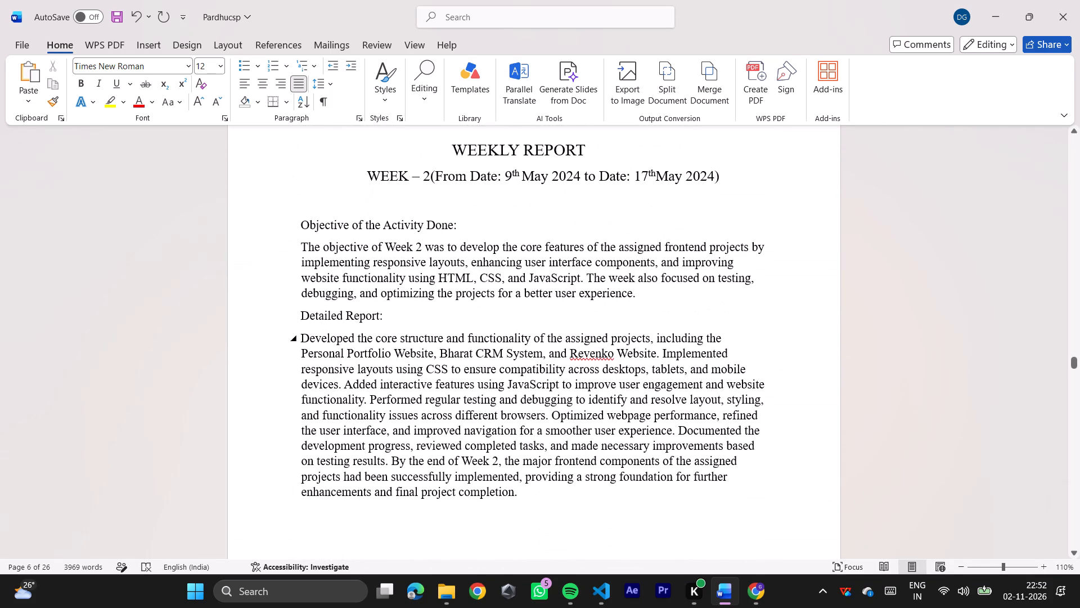
scroll(584, 419, "up", 5)
scroll(584, 419, "up", 20)
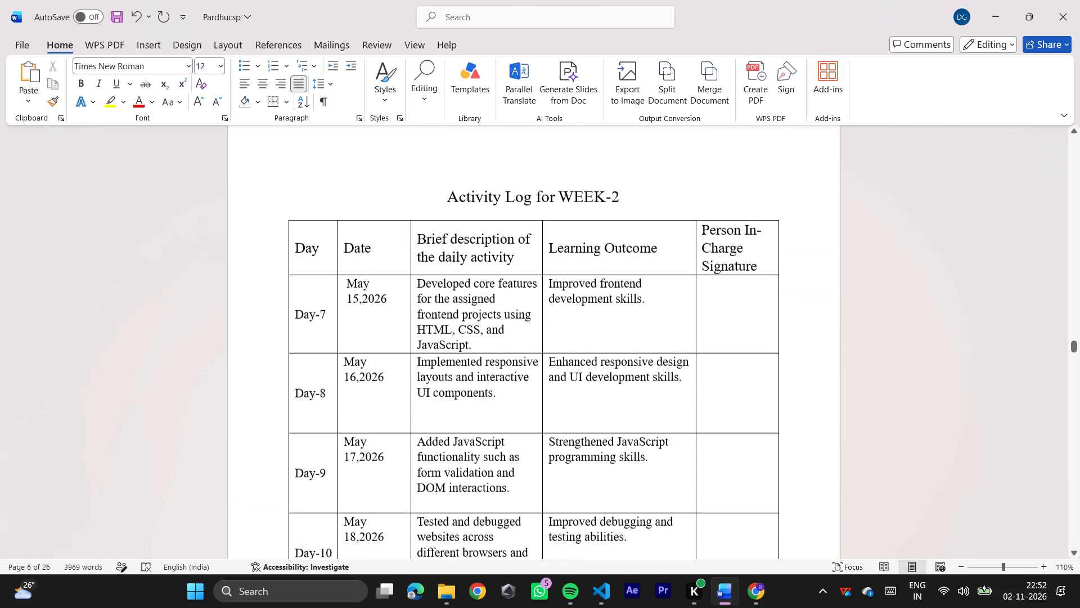
scroll(585, 419, "down", 13)
scroll(584, 421, "up", 10)
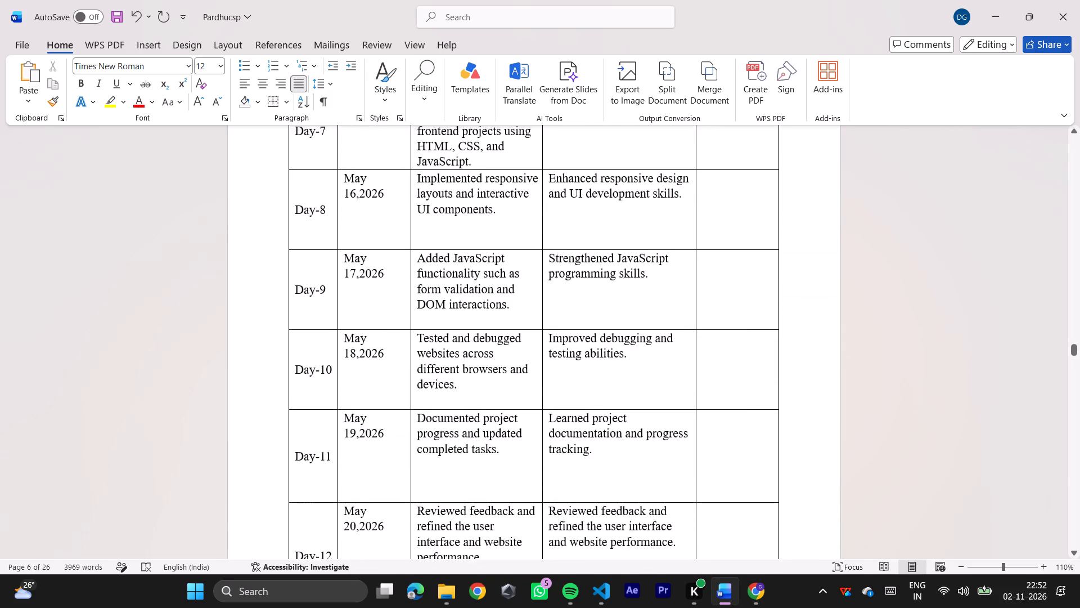
scroll(584, 421, "up", 4)
scroll(584, 421, "up", 20)
scroll(584, 421, "up", 2)
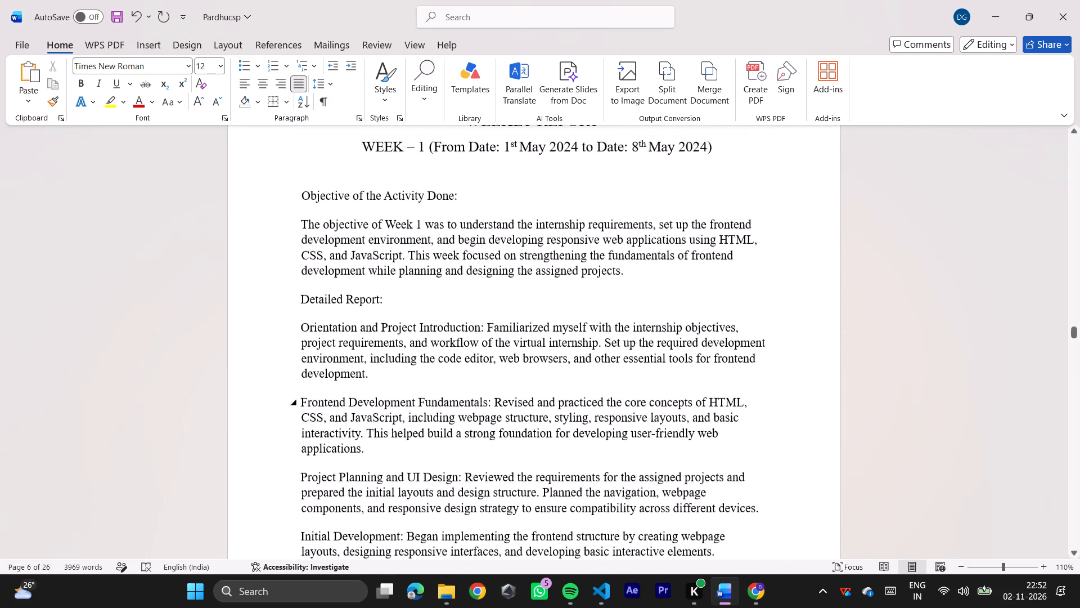
Review the pages back from the Week 1 log through Chapters 3 to 1 and the contents table to the Acknowledgements.
scroll(584, 421, "up", 10)
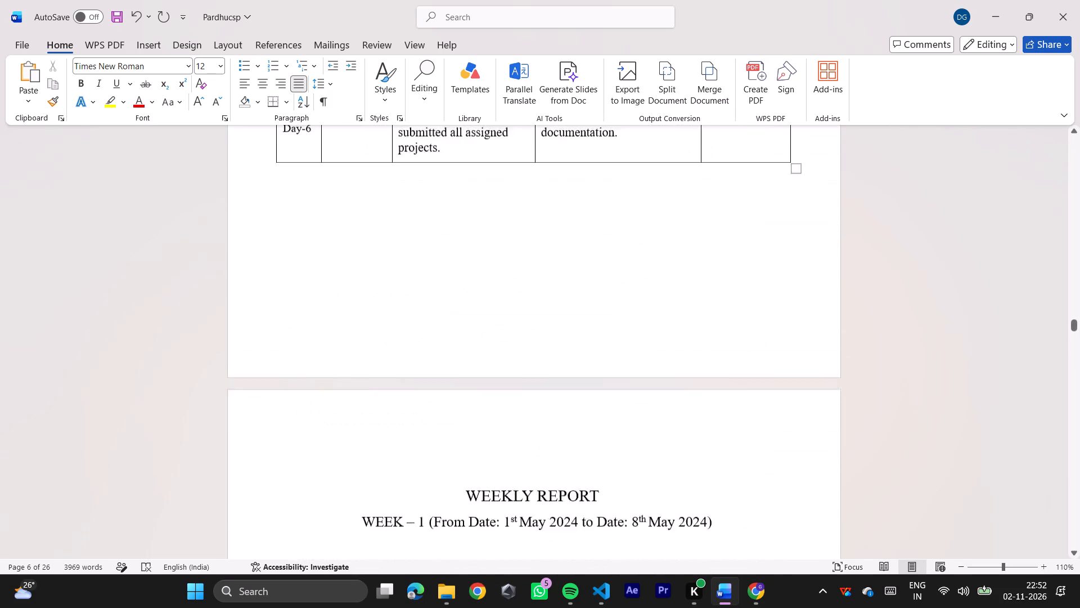
scroll(583, 428, "up", 20)
scroll(583, 428, "up", 7)
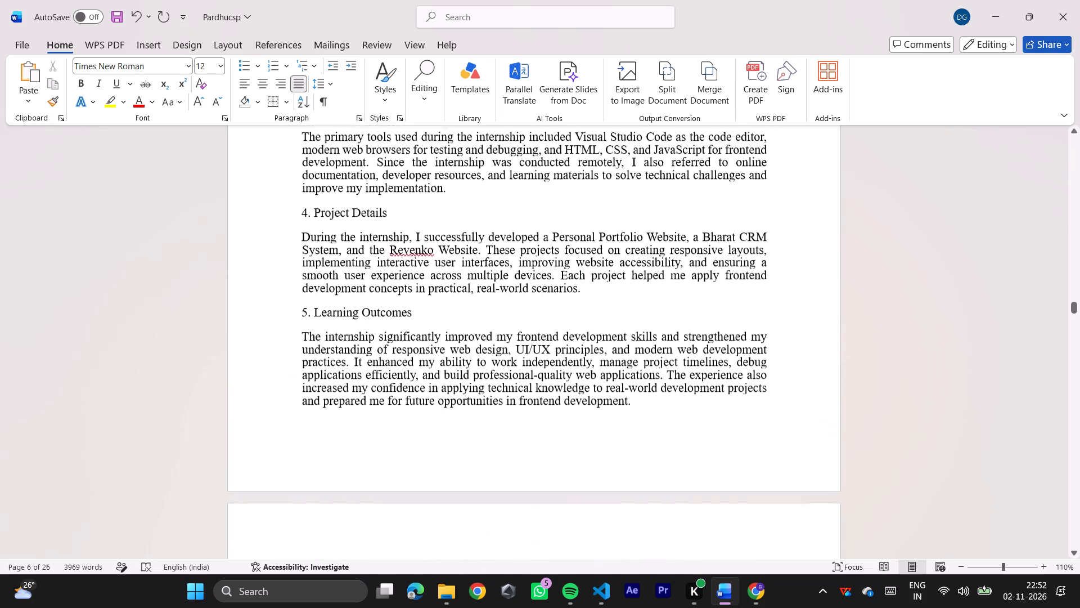
scroll(583, 428, "up", 2)
scroll(583, 428, "up", 20)
scroll(583, 428, "up", 7)
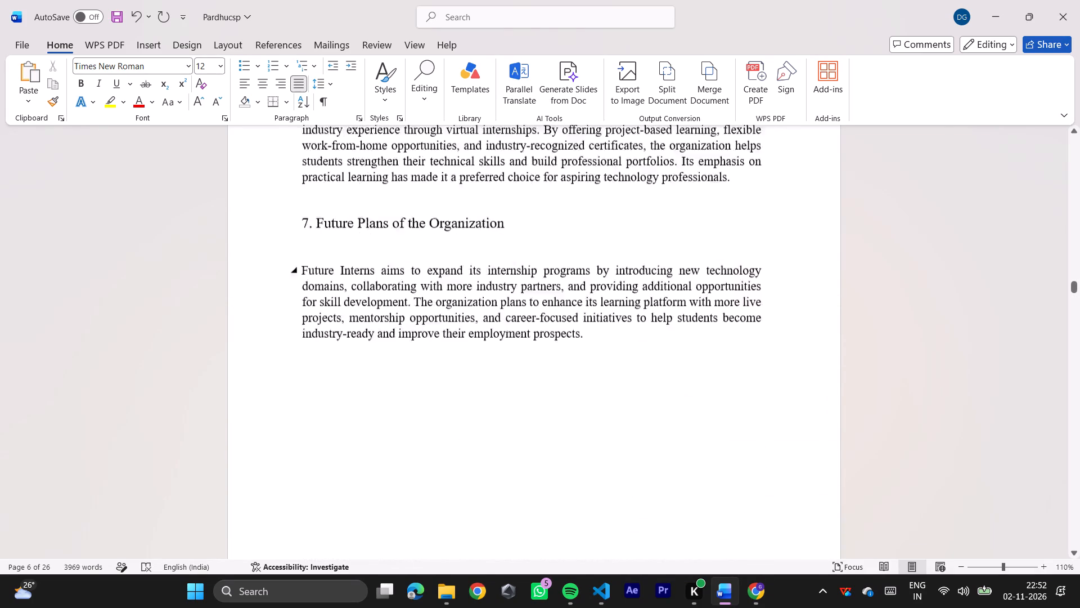
scroll(583, 428, "up", 20)
scroll(583, 428, "up", 14)
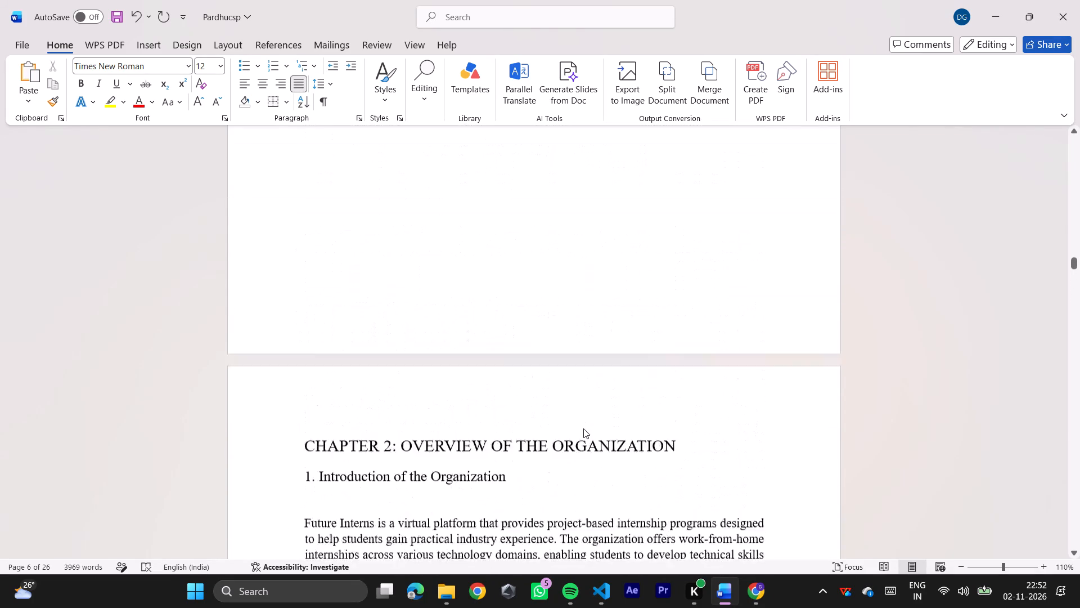
scroll(583, 428, "up", 10)
scroll(583, 428, "down", 12)
scroll(583, 428, "up", 20)
scroll(583, 428, "up", 15)
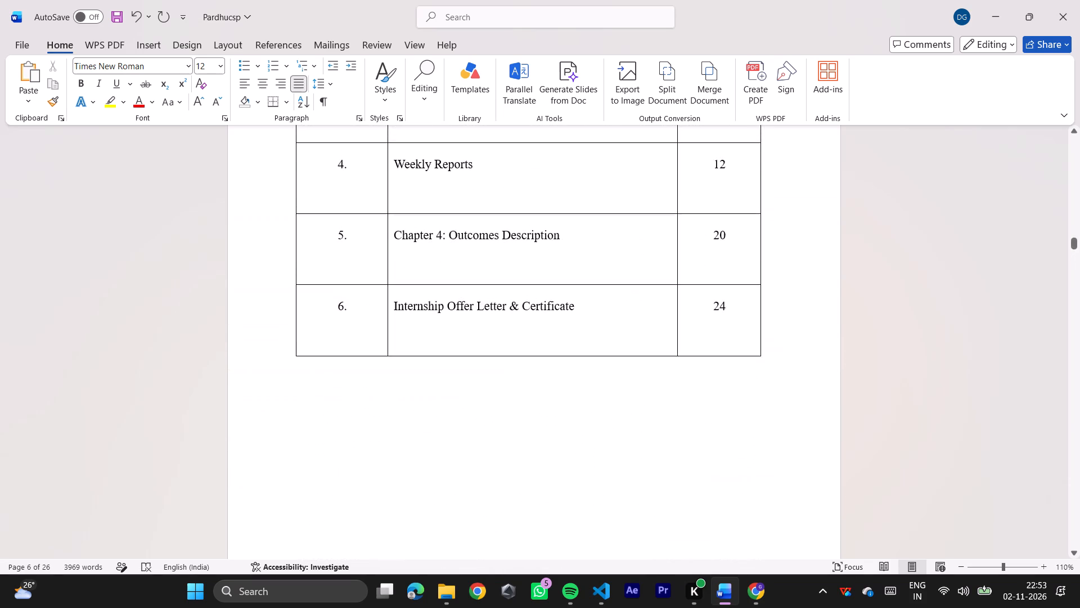
scroll(588, 423, "up", 19)
scroll(589, 423, "down", 14)
scroll(589, 423, "up", 2)
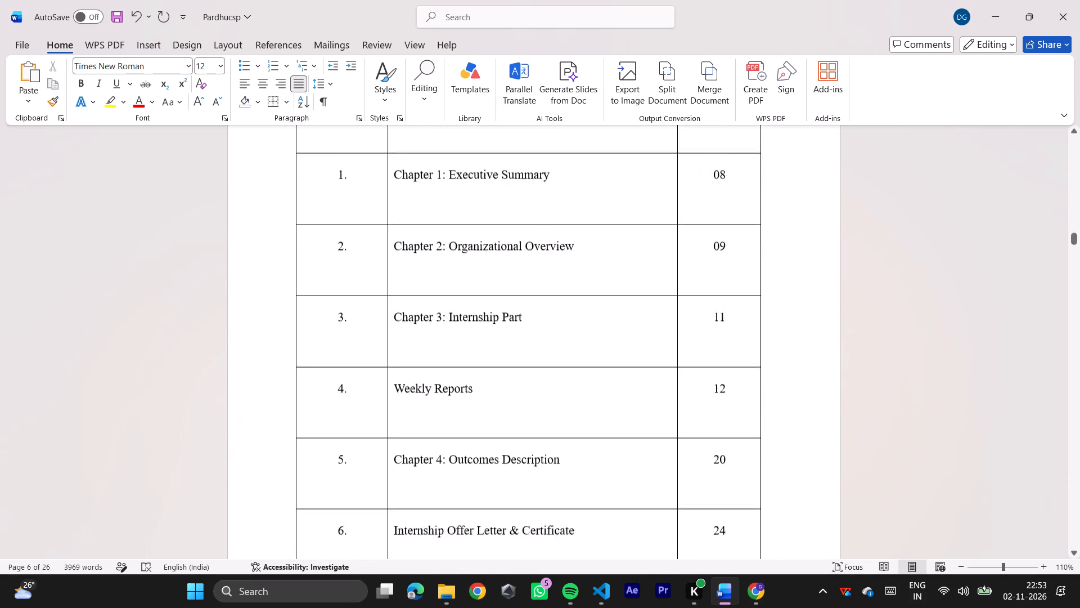
scroll(589, 423, "up", 20)
scroll(589, 423, "up", 3)
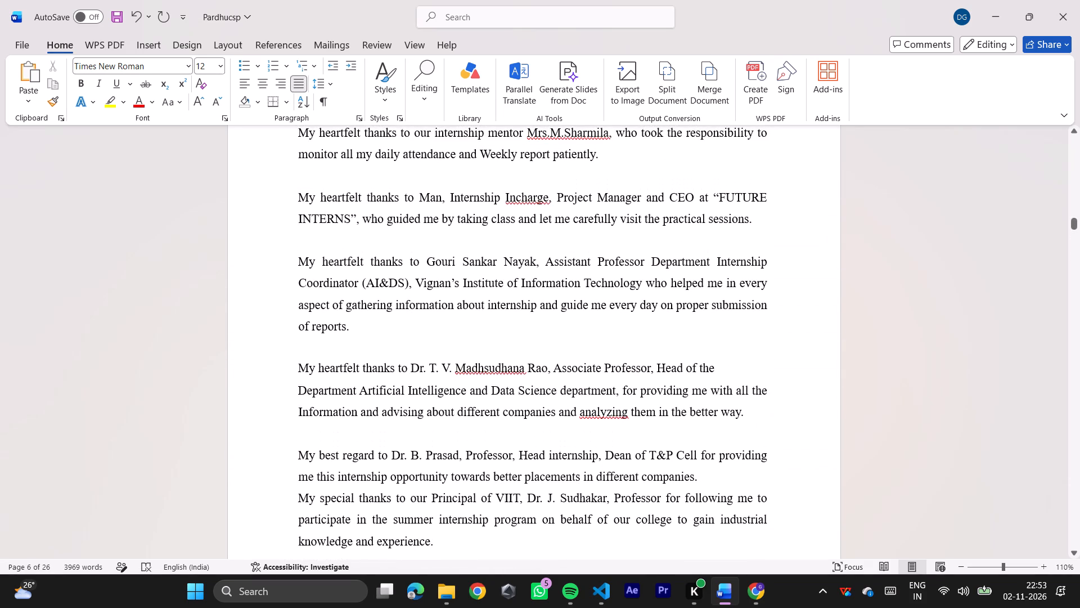
scroll(589, 423, "down", 6)
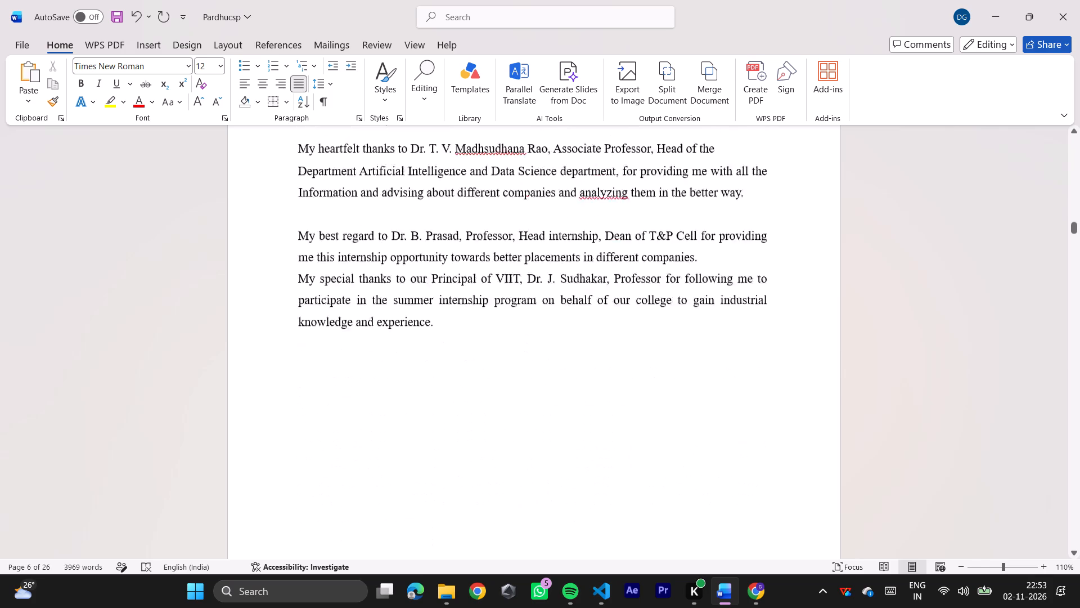
Change the start day in the Week 1 weekly report heading to 8th, with the ordinal suffix in superscript.
scroll(589, 424, "down", 19)
scroll(588, 414, "down", 16)
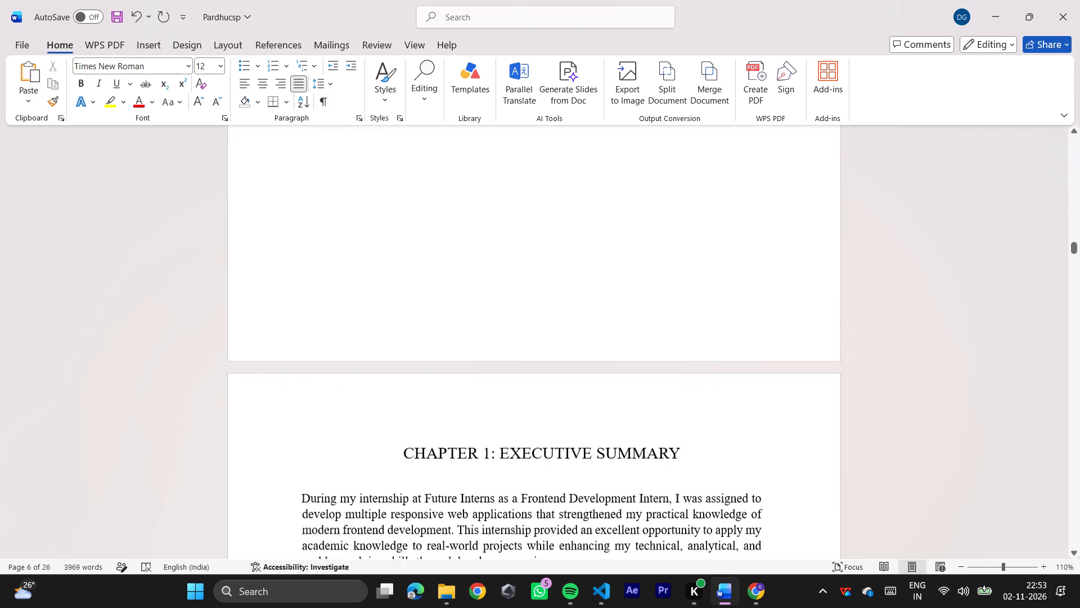
scroll(589, 415, "down", 7)
scroll(589, 415, "down", 16)
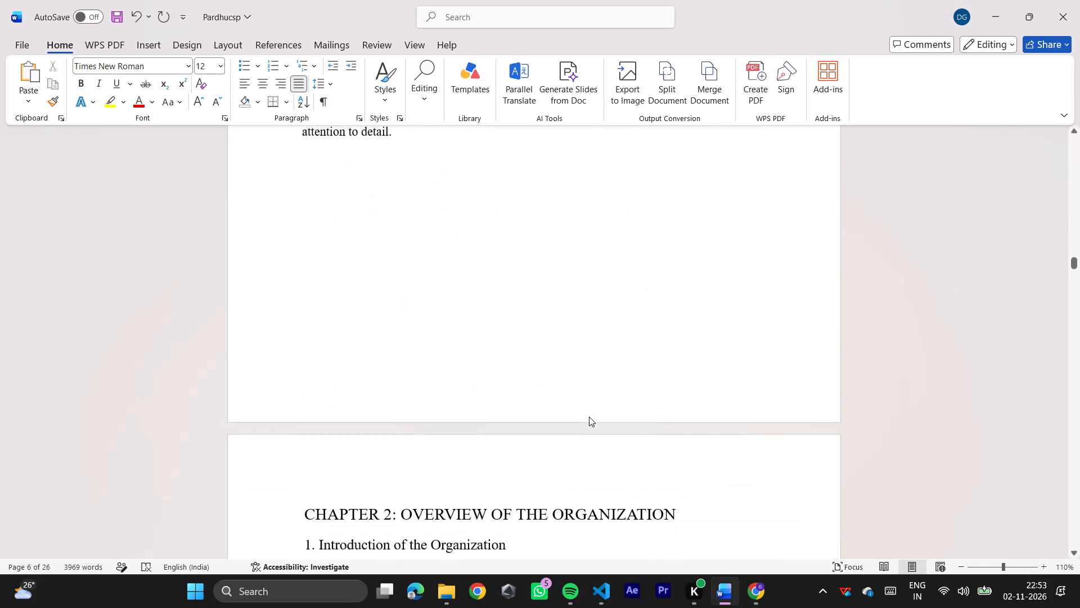
scroll(589, 417, "down", 2)
scroll(589, 417, "down", 20)
scroll(589, 417, "down", 4)
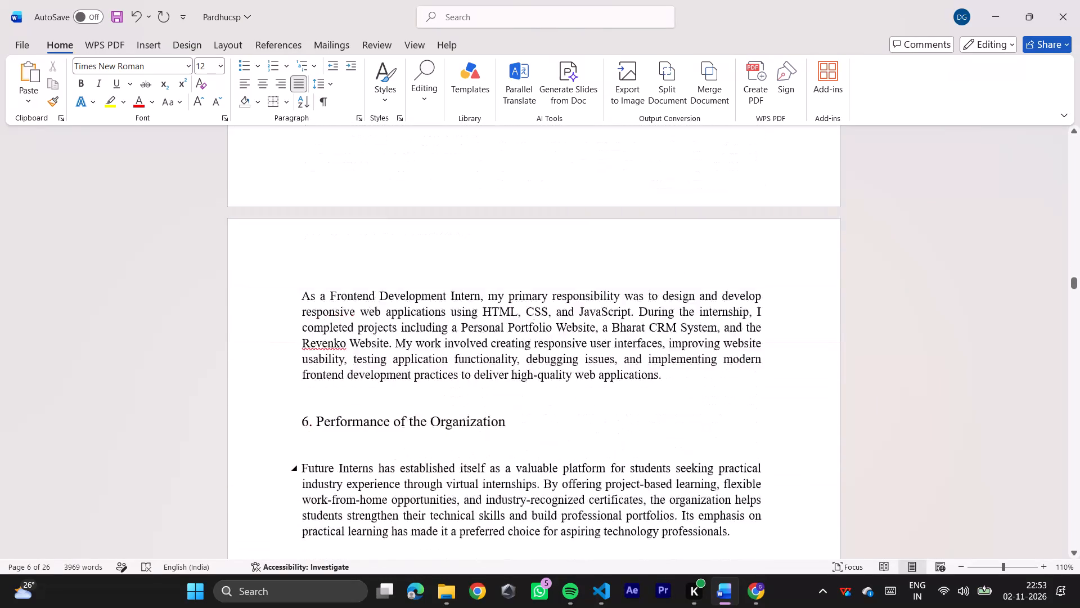
scroll(589, 419, "down", 5)
scroll(589, 419, "down", 20)
scroll(589, 419, "down", 5)
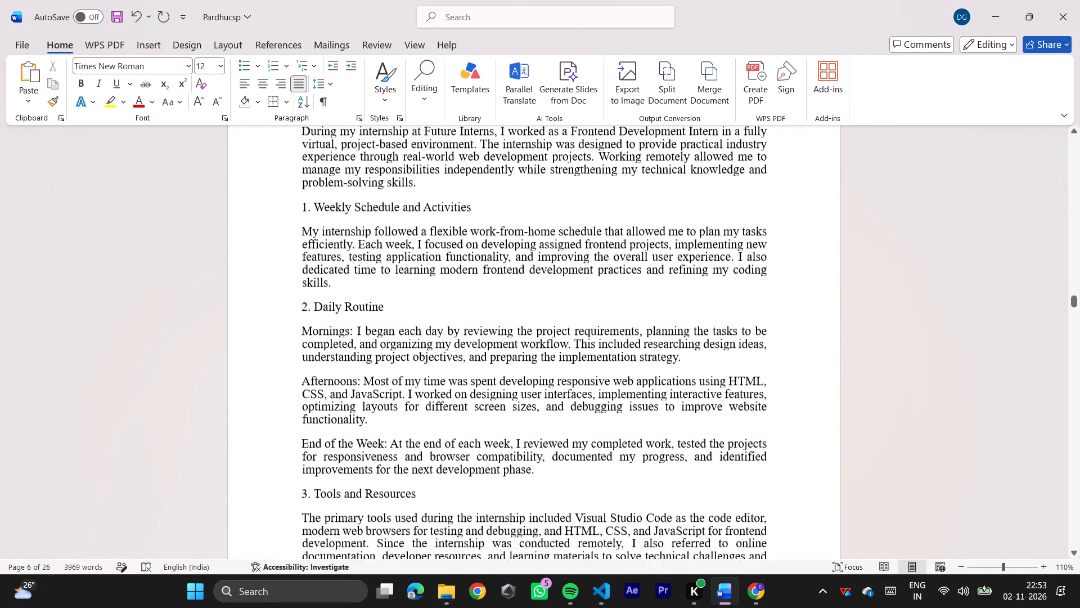
scroll(589, 419, "down", 20)
scroll(588, 425, "down", 6)
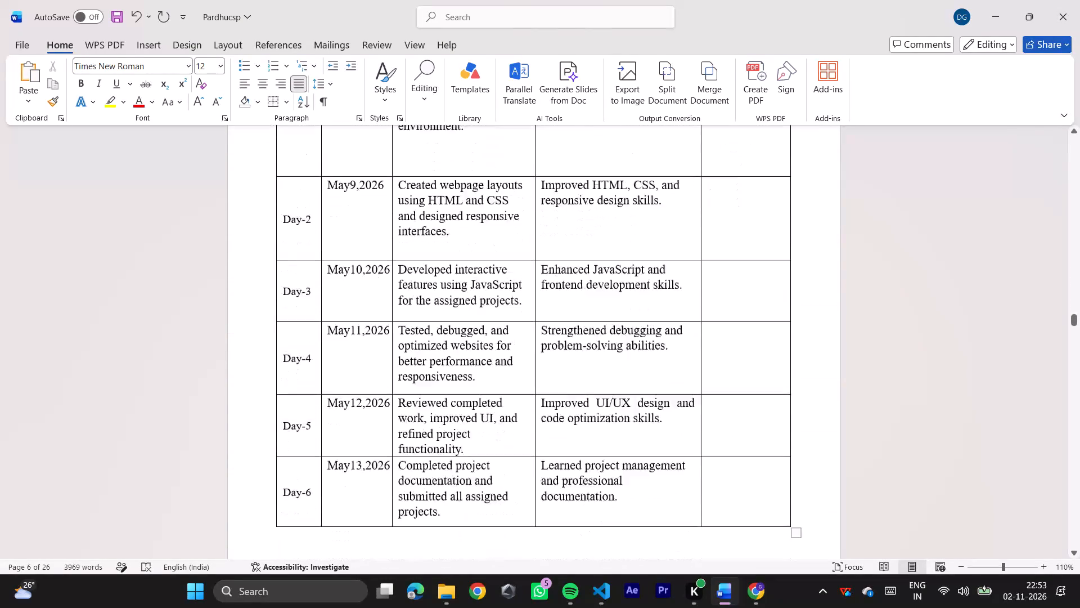
scroll(588, 424, "down", 14)
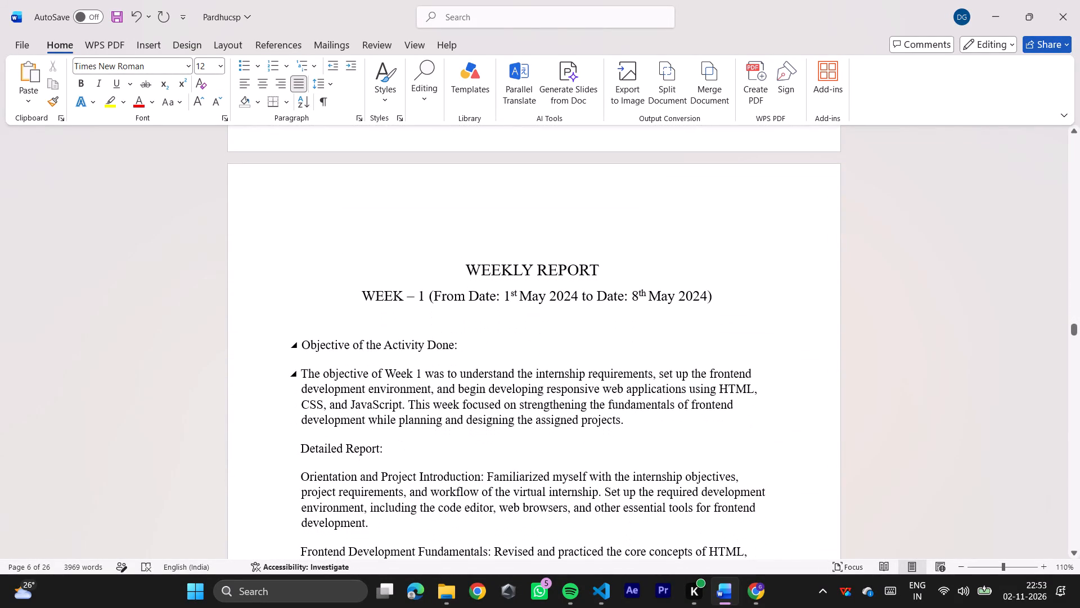
left_click(512, 297)
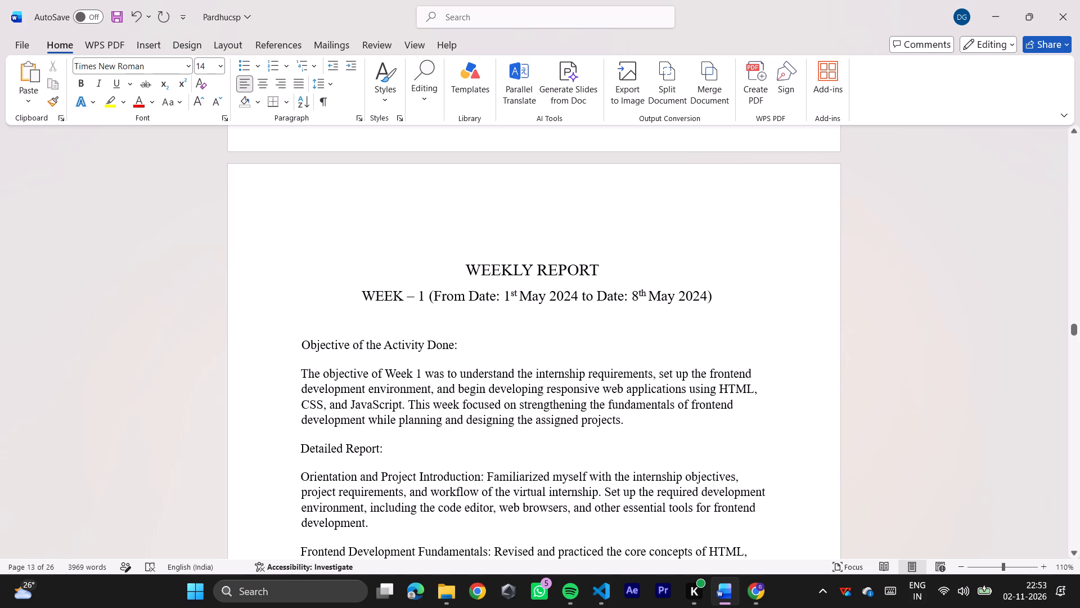
key("BackSpace")
key("8")
key("Right")
key("BackSpace")
key("Right")
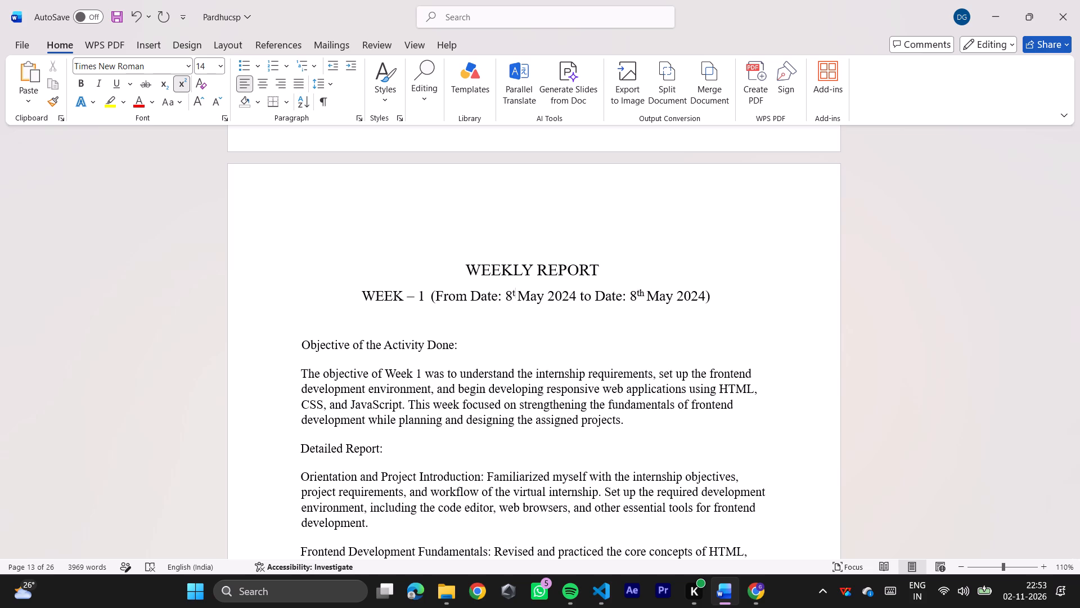
key("h")
Change the end day in the Week 1 weekly report heading to 13th.
key("Right")
key("Right")
key("Right")
key("Right")
key("Right")
key("Right")
key("Right")
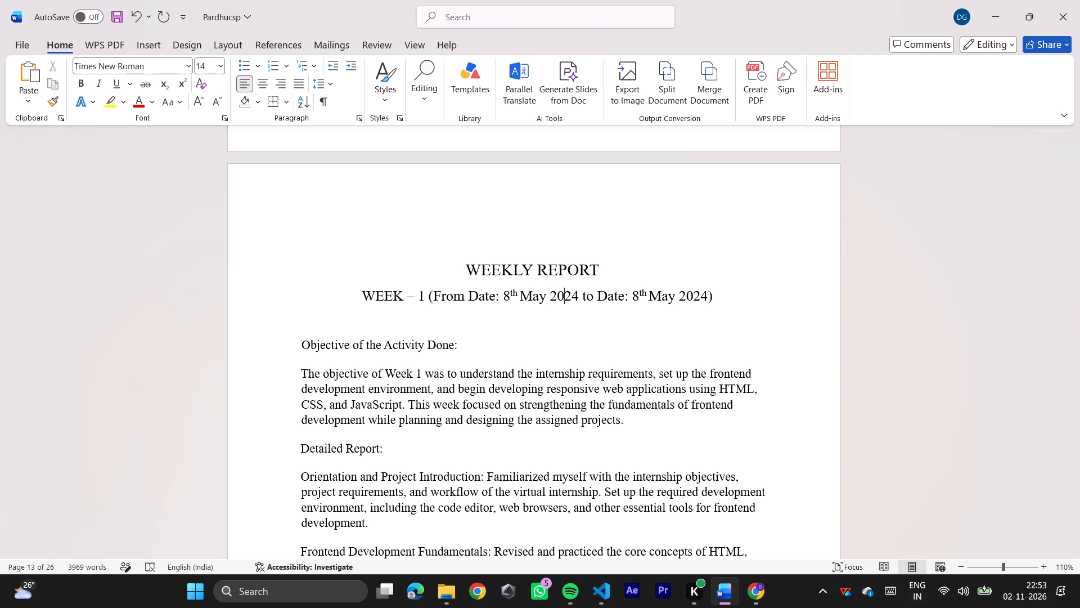
key("Right")
key("Right")
key("Right")
key("Right")
key("Right")
key("Right")
key("Right")
key("Right")
key("Right")
key("Right")
key("Right")
key("Right")
key("Right")
key("BackSpace")
key("1")
key("4")
key("BackSpace")
key("3")
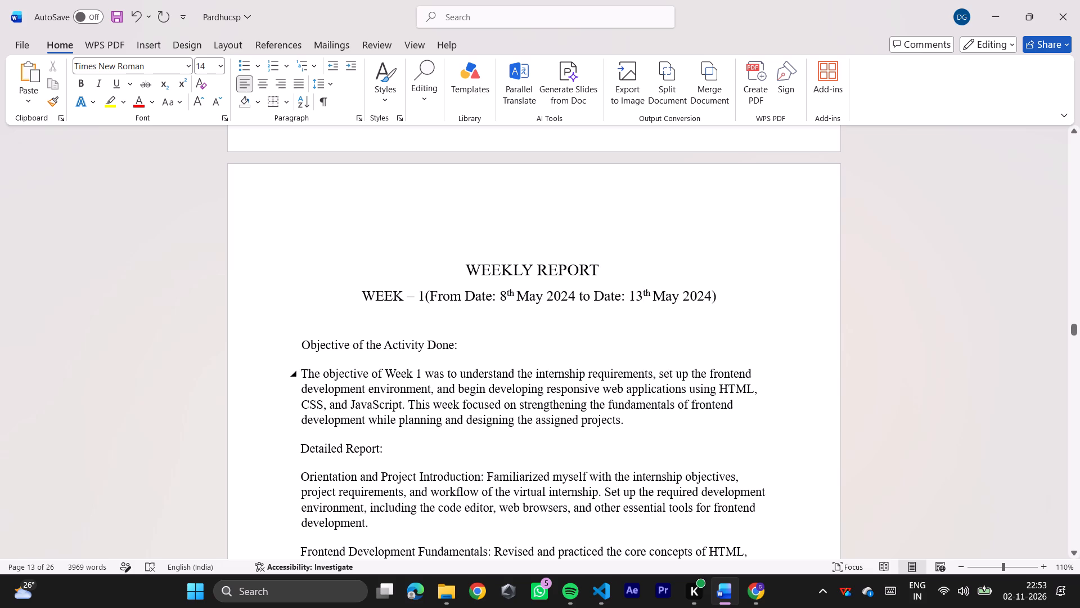
scroll(604, 360, "up", 17)
scroll(600, 346, "down", 4)
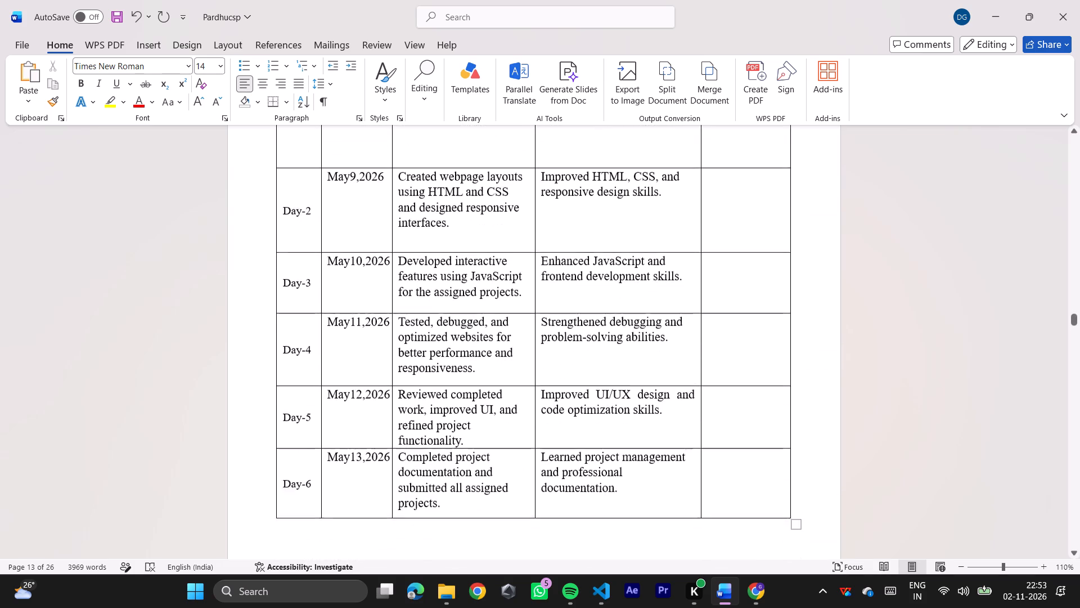
scroll(600, 346, "down", 13)
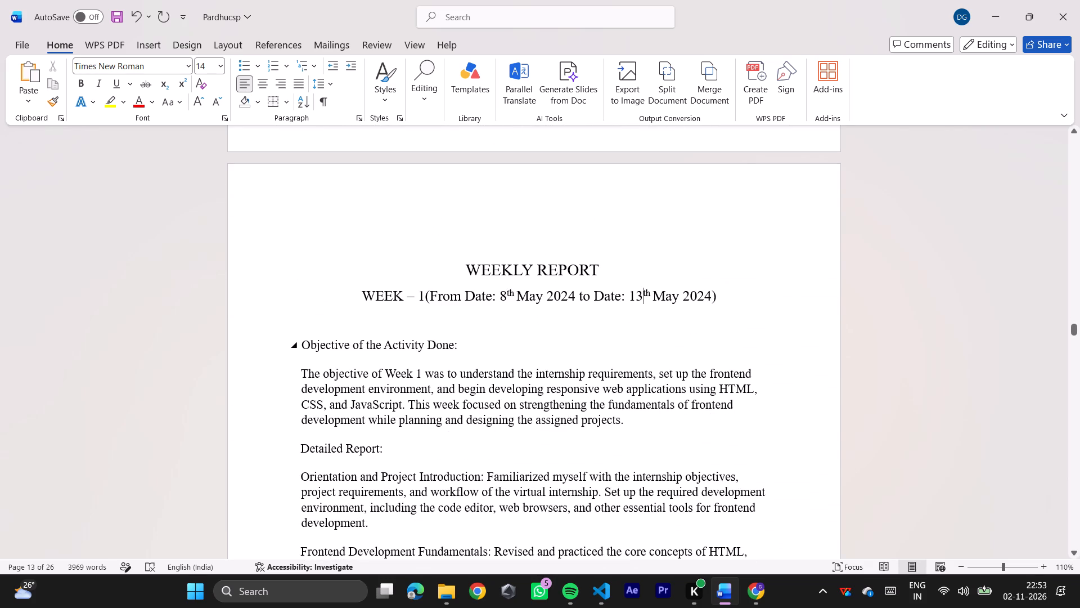
left_click(762, 598)
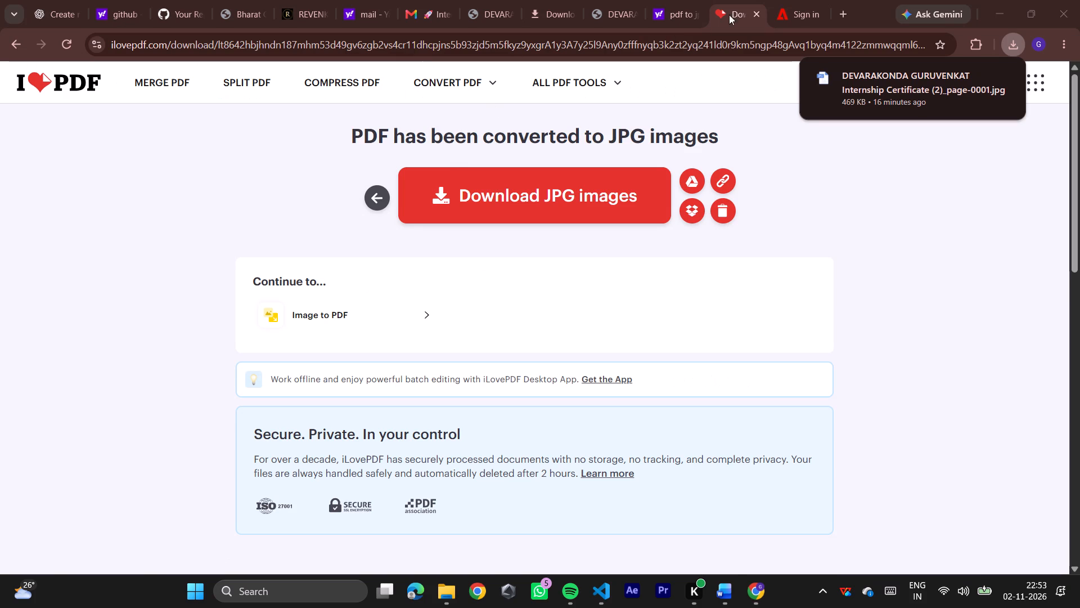
left_click_drag(836, 4, 842, 5)
left_click(843, 6)
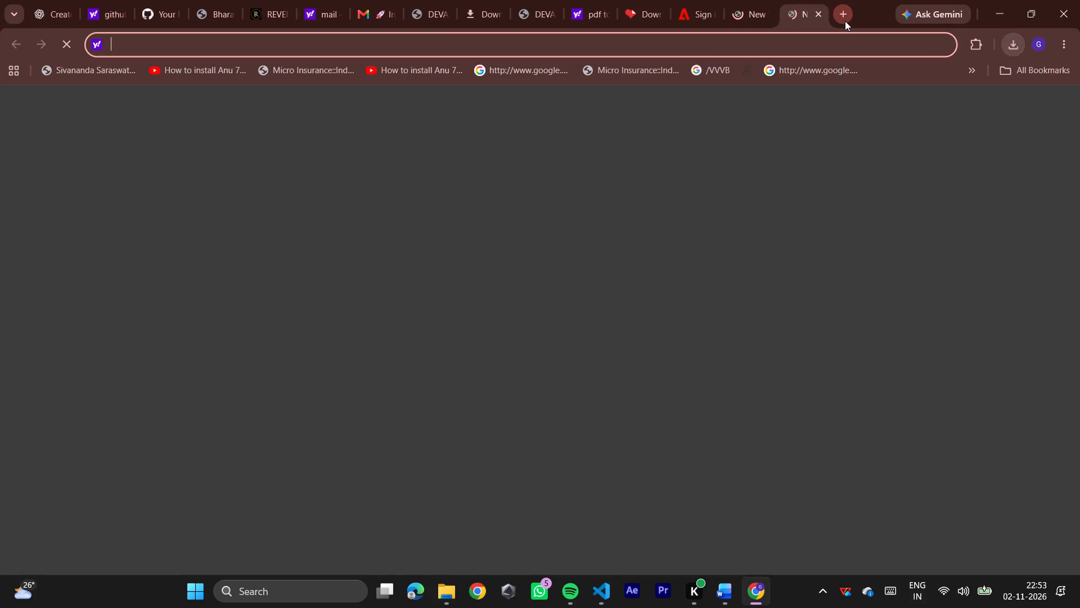
key("1")
key("3")
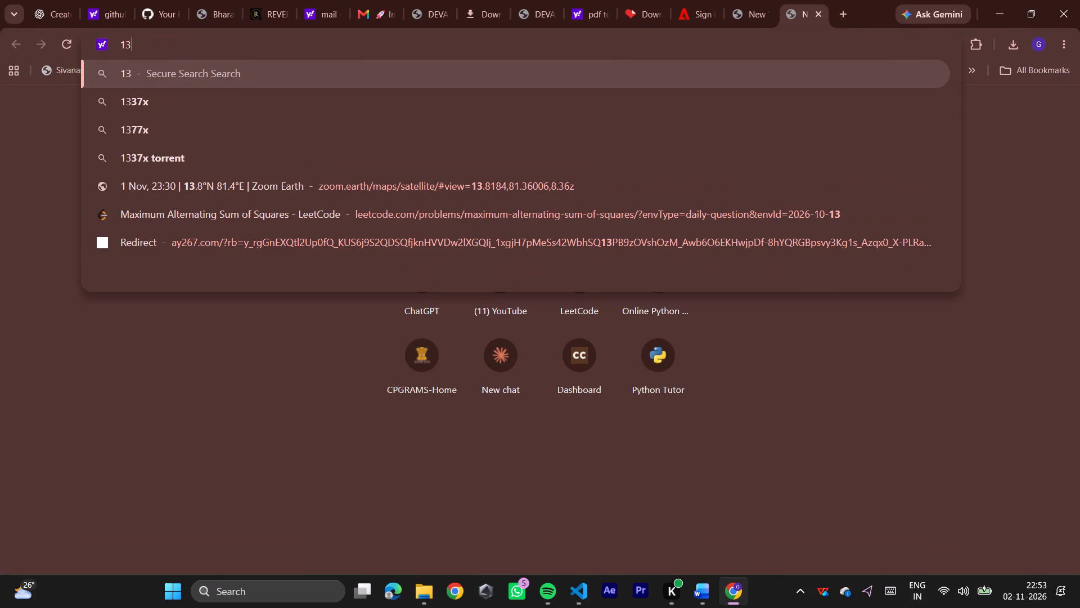
type("th may or")
key("space")
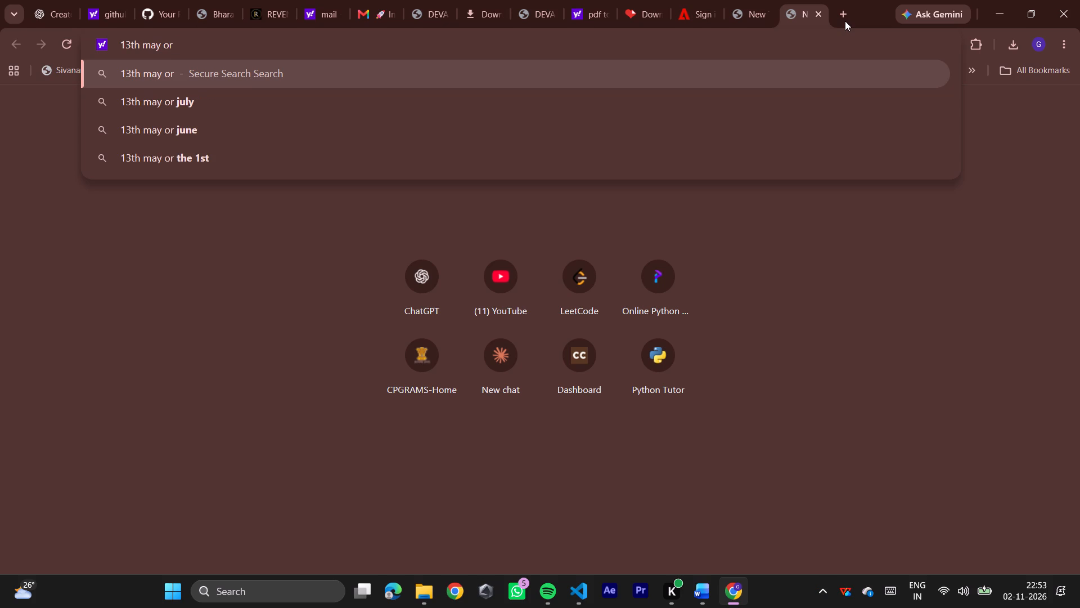
type("13r")
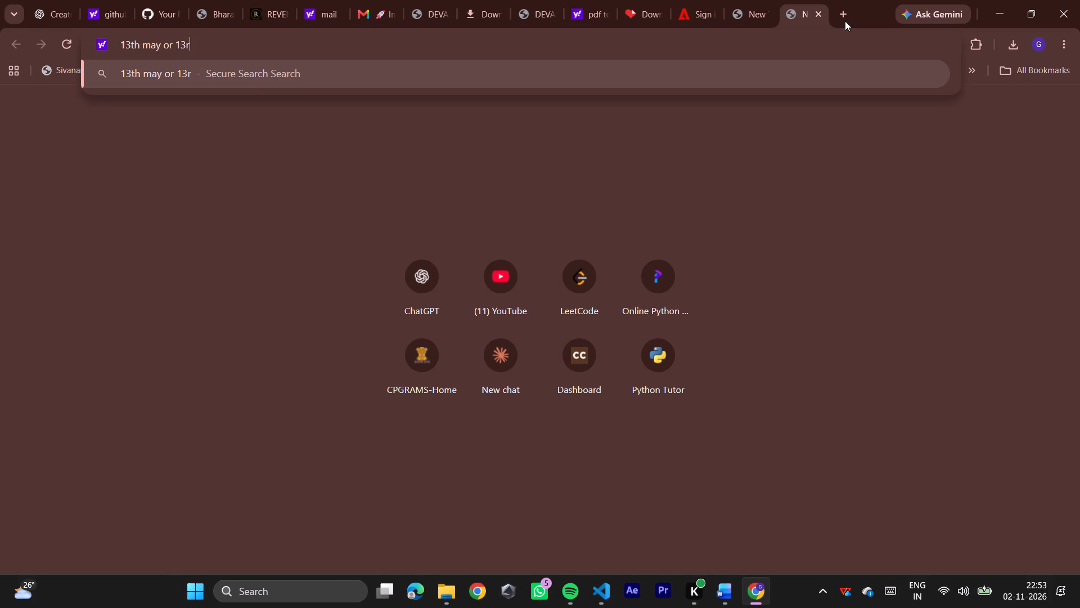
type("d")
key("space")
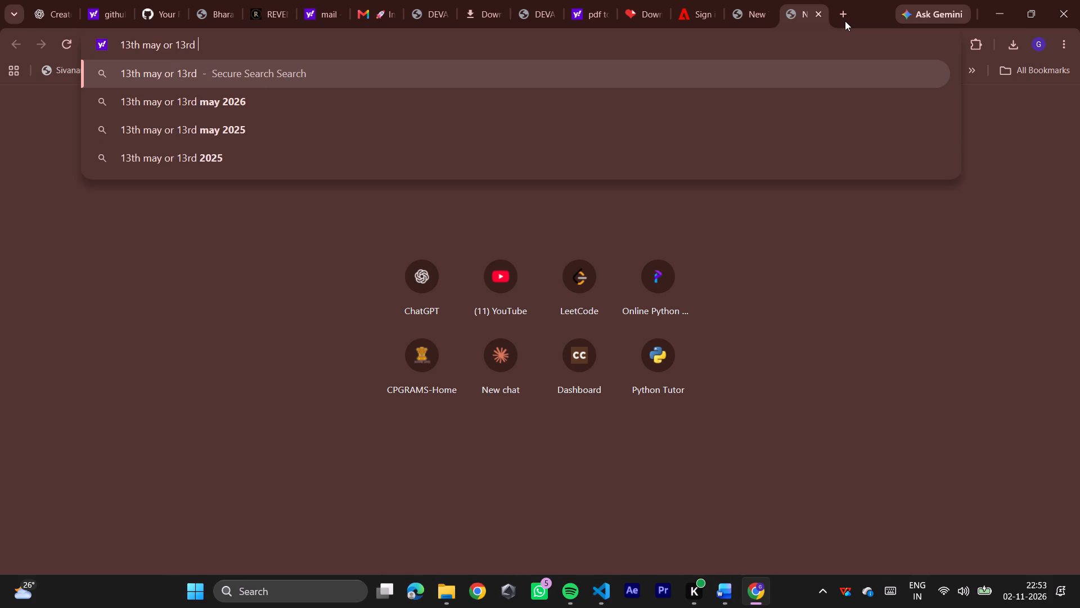
type("may which")
key("space")
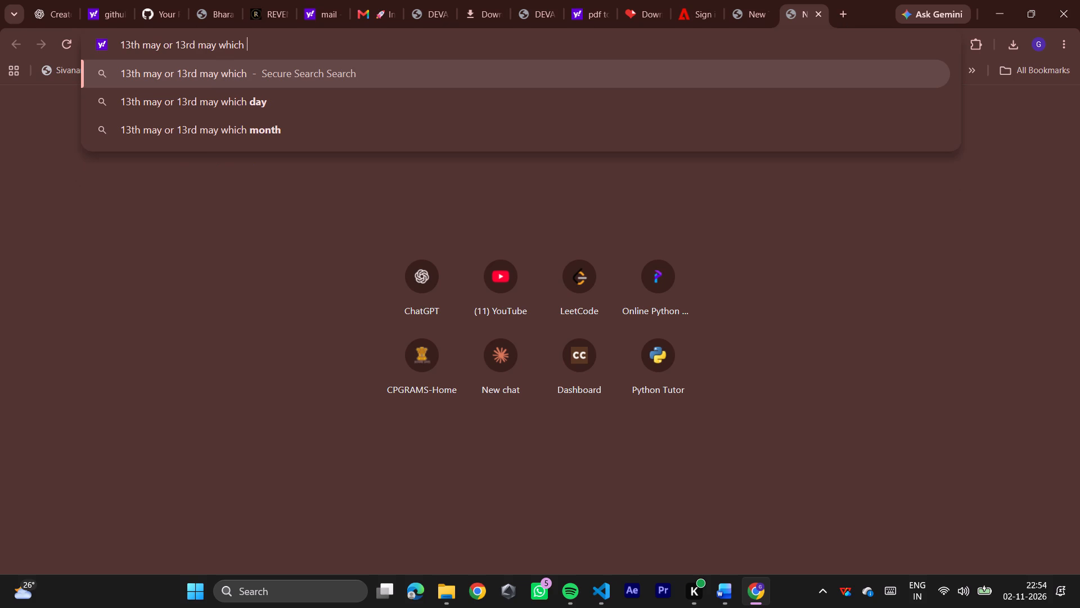
type("correct")
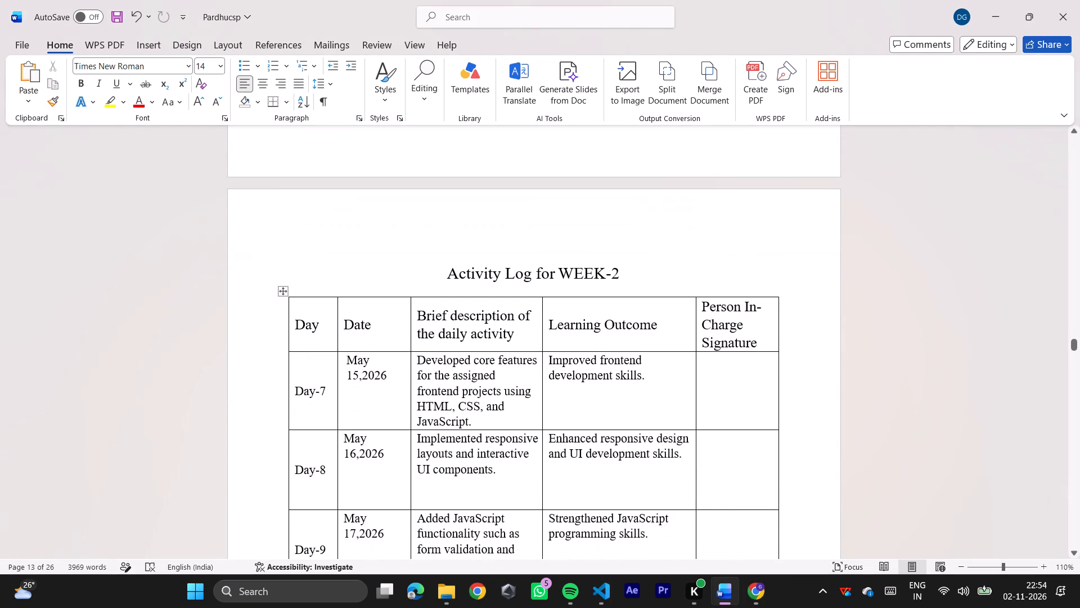
scroll(601, 321, "up", 18)
scroll(600, 311, "up", 5)
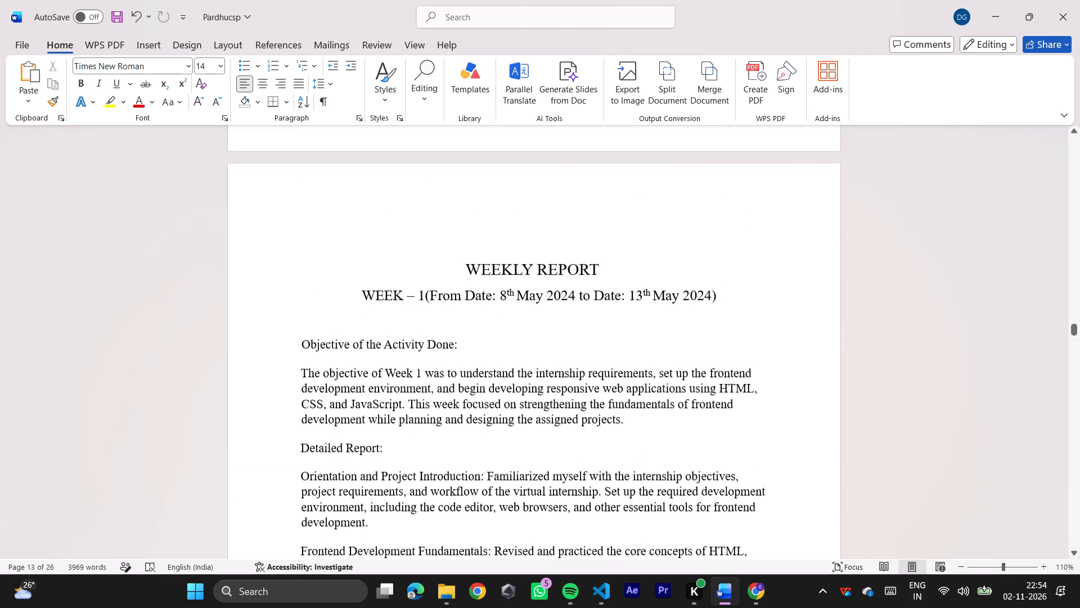
scroll(600, 311, "up", 9)
scroll(600, 311, "down", 4)
scroll(600, 313, "up", 2)
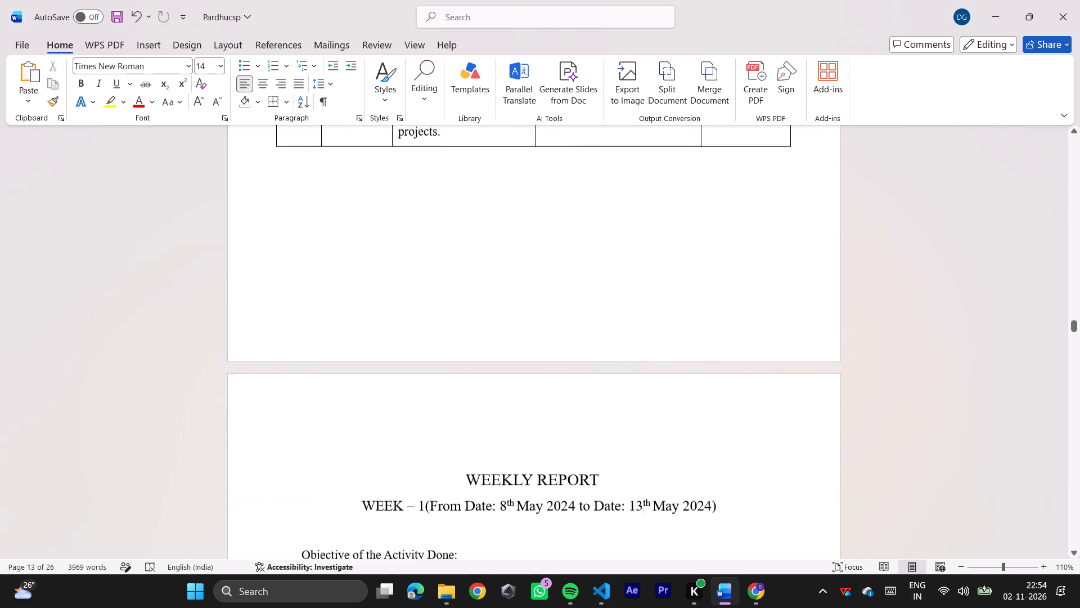
scroll(600, 313, "up", 1)
scroll(600, 313, "down", 10)
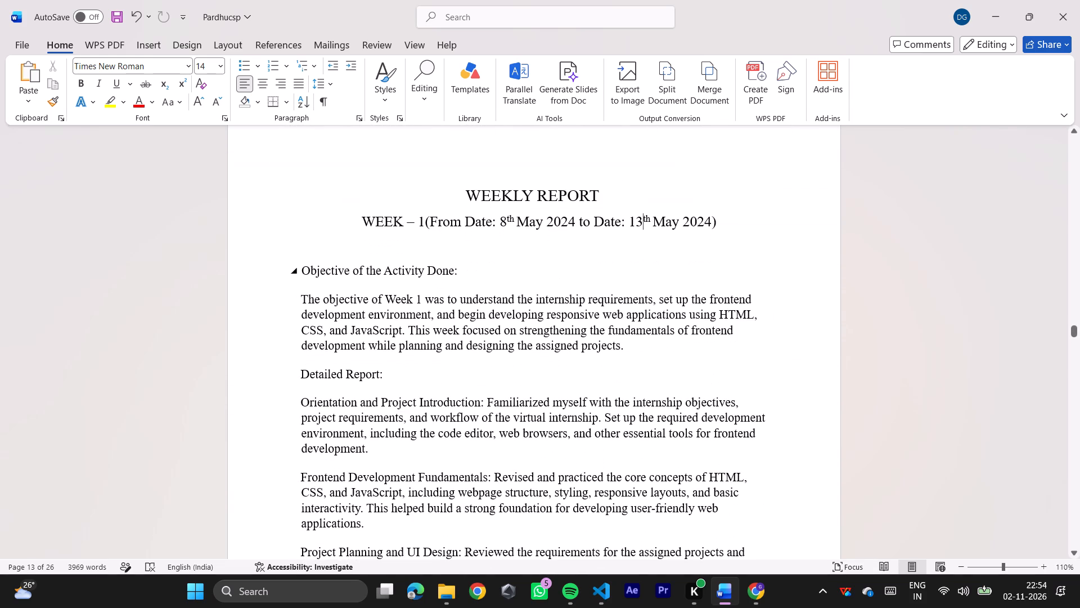
scroll(557, 275, "up", 1)
scroll(557, 275, "down", 18)
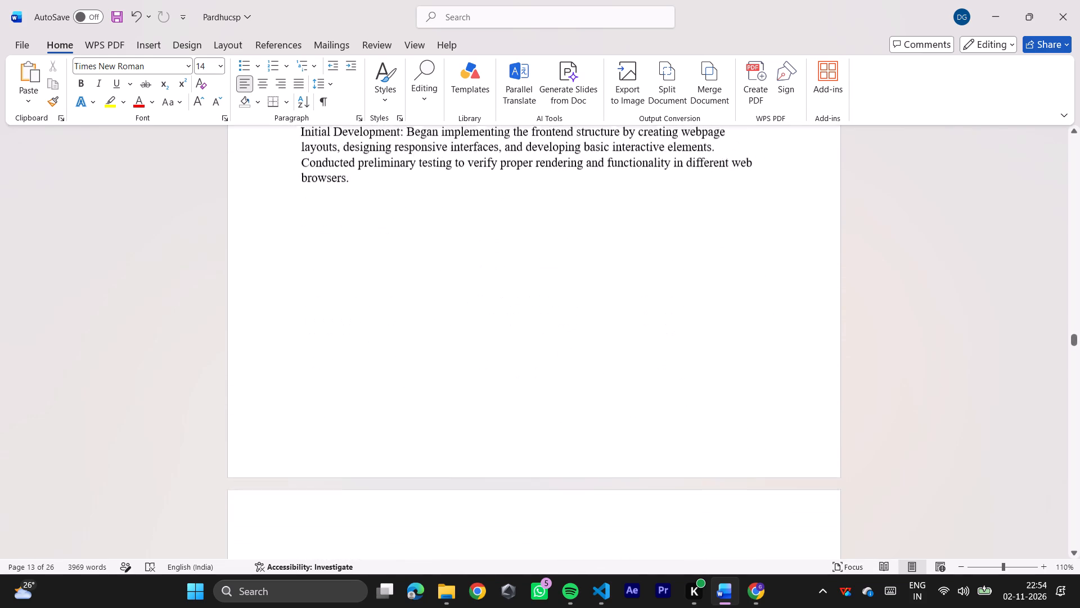
scroll(593, 288, "down", 17)
scroll(598, 284, "down", 11)
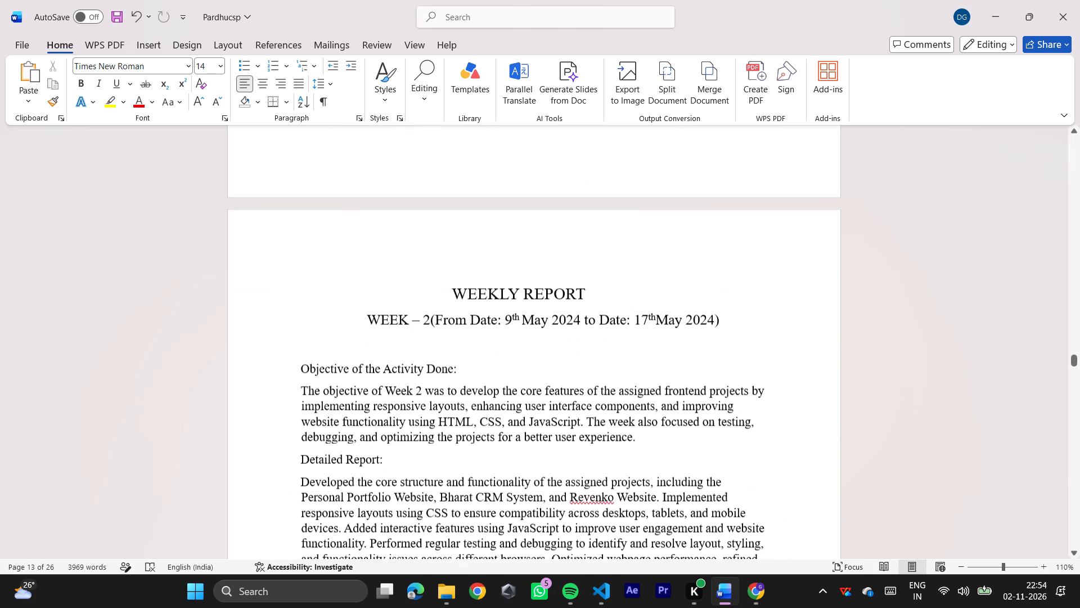
scroll(597, 289, "up", 4)
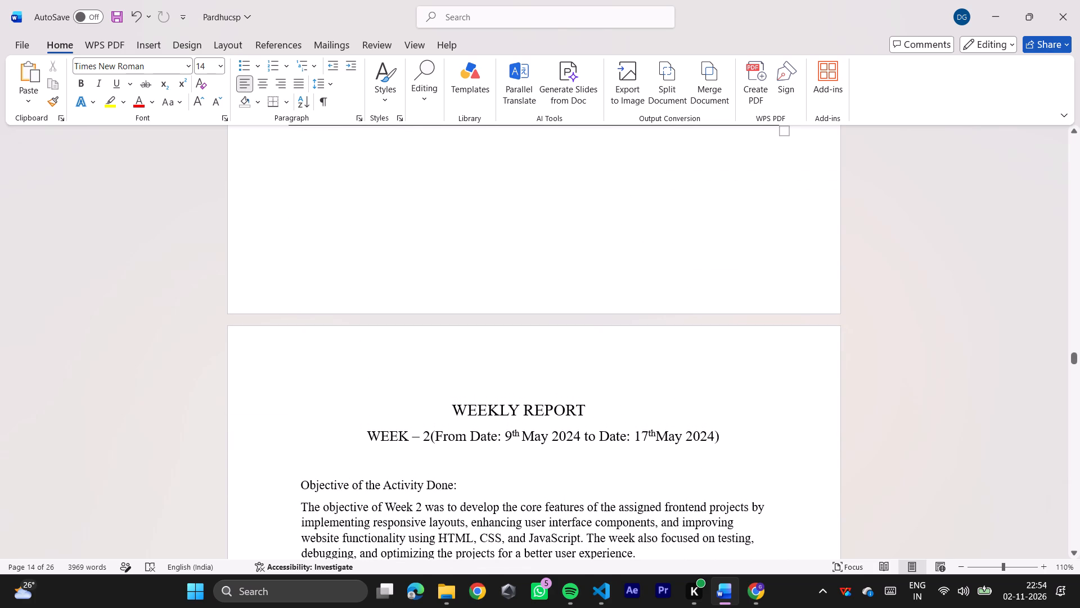
left_click(514, 440)
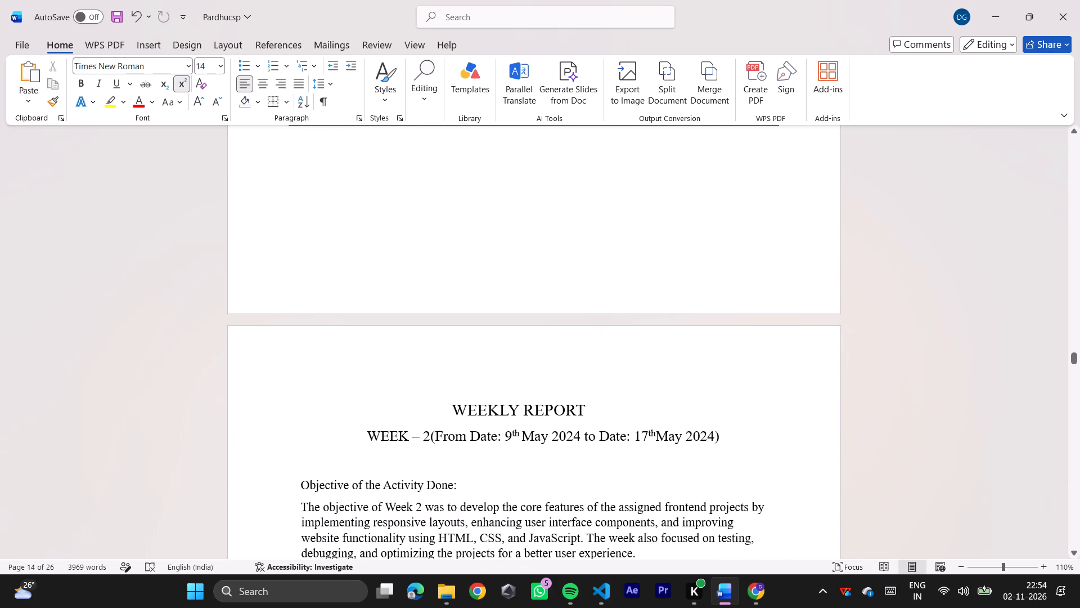
left_click(508, 440)
left_click(511, 435)
scroll(582, 343, "up", 10)
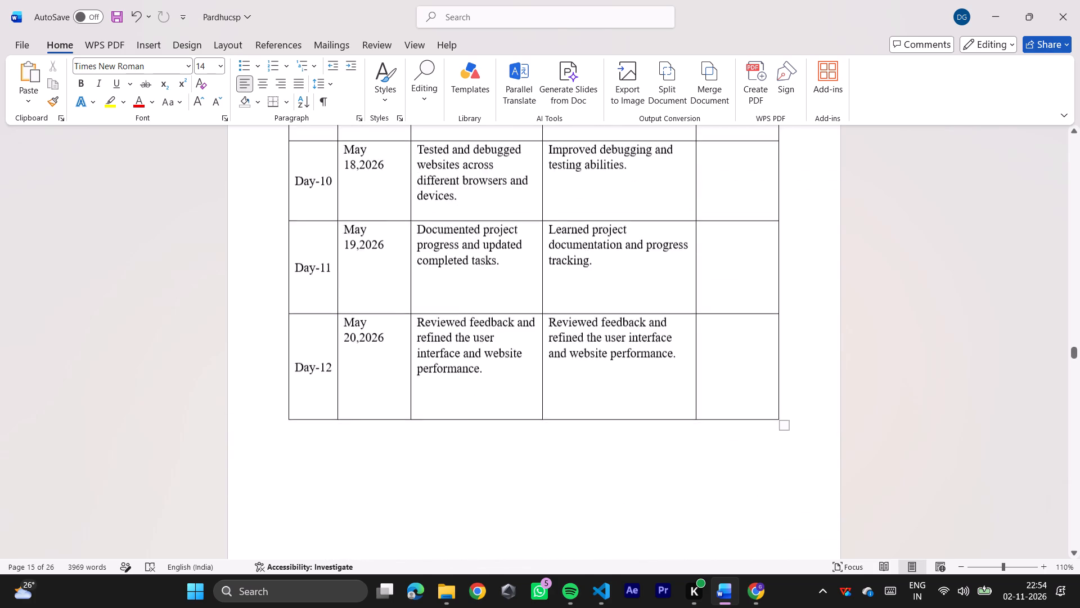
scroll(650, 323, "up", 20)
scroll(650, 323, "up", 18)
scroll(705, 324, "down", 3)
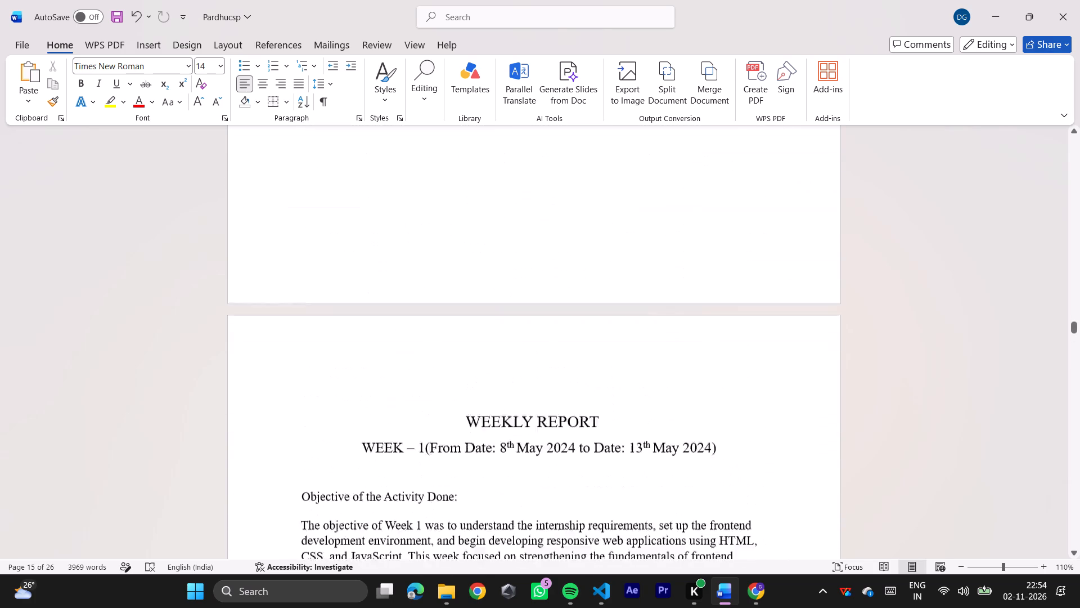
Undo the last four edits in the Week 1 weekly report heading.
left_click(684, 370)
key("ctrl+z")
key("ctrl+z")
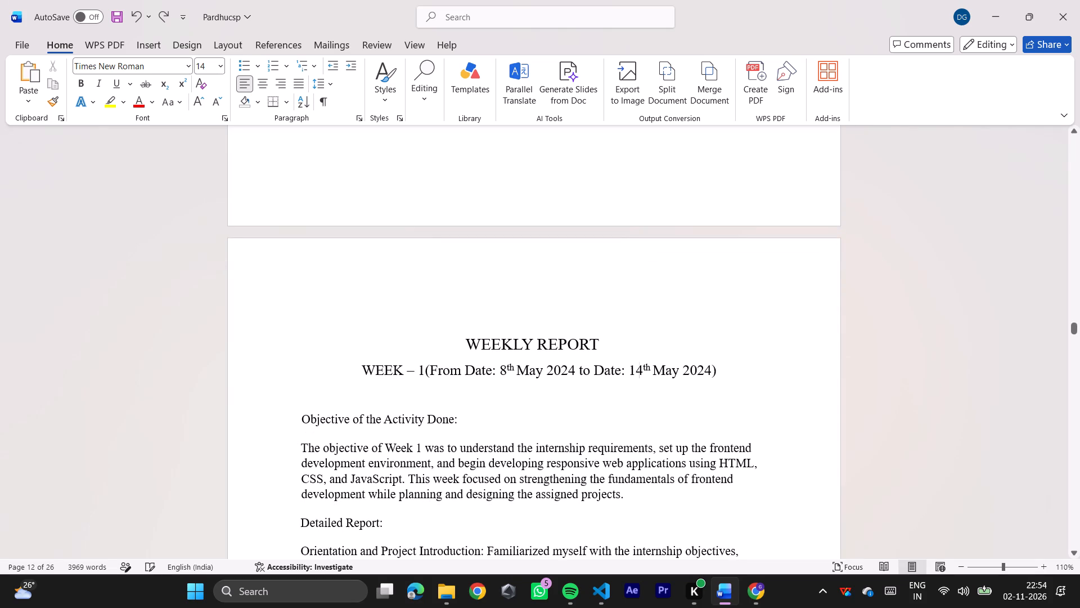
key("ctrl+z")
key("ctrl+z")
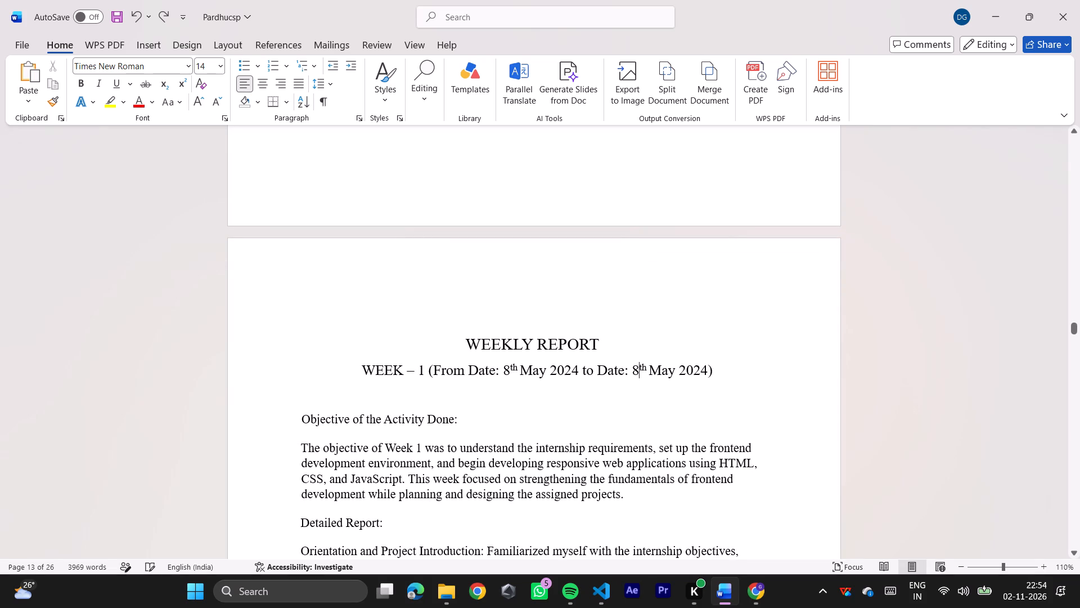
Set the end day in the Week 1 weekly report heading to 13, matching the last date in its activity log.
scroll(663, 370, "down", 20)
scroll(663, 370, "down", 13)
scroll(657, 321, "up", 2)
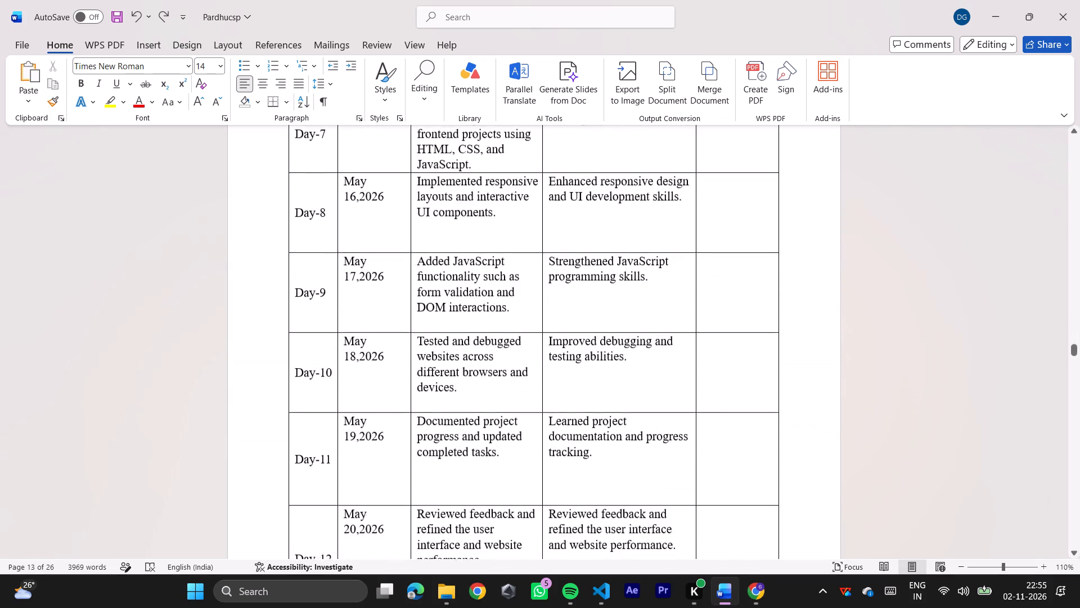
scroll(657, 321, "up", 3)
scroll(657, 321, "down", 17)
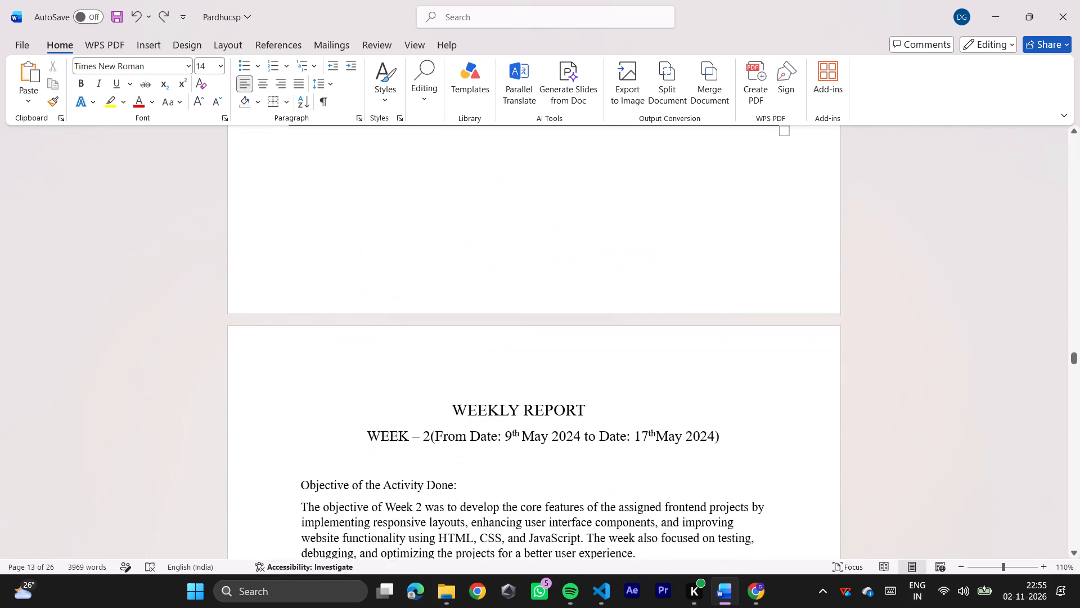
scroll(657, 323, "up", 20)
scroll(657, 323, "up", 20)
scroll(657, 323, "up", 4)
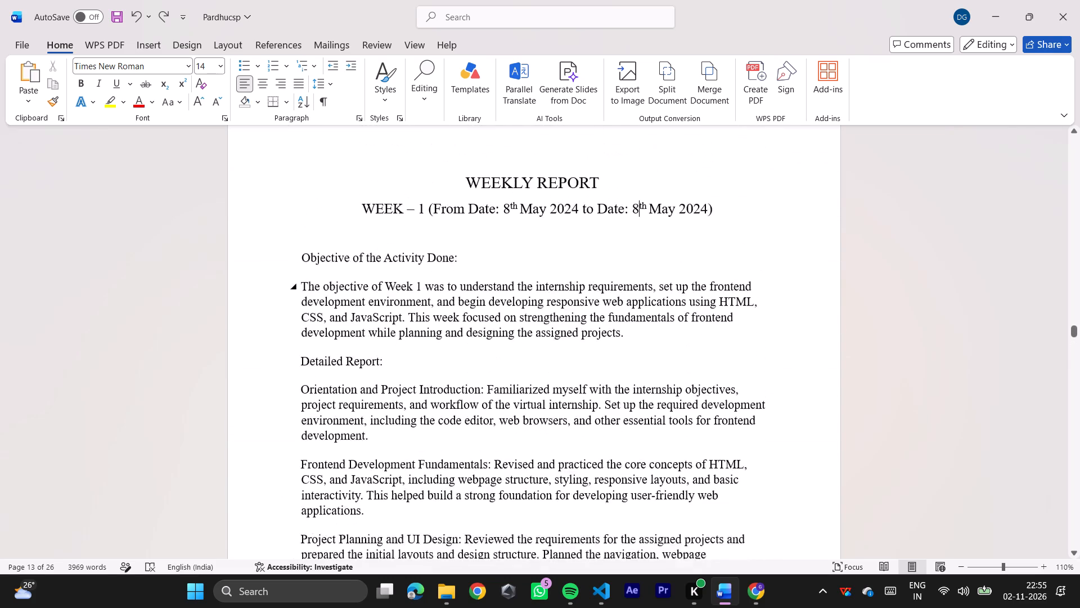
scroll(660, 324, "up", 3)
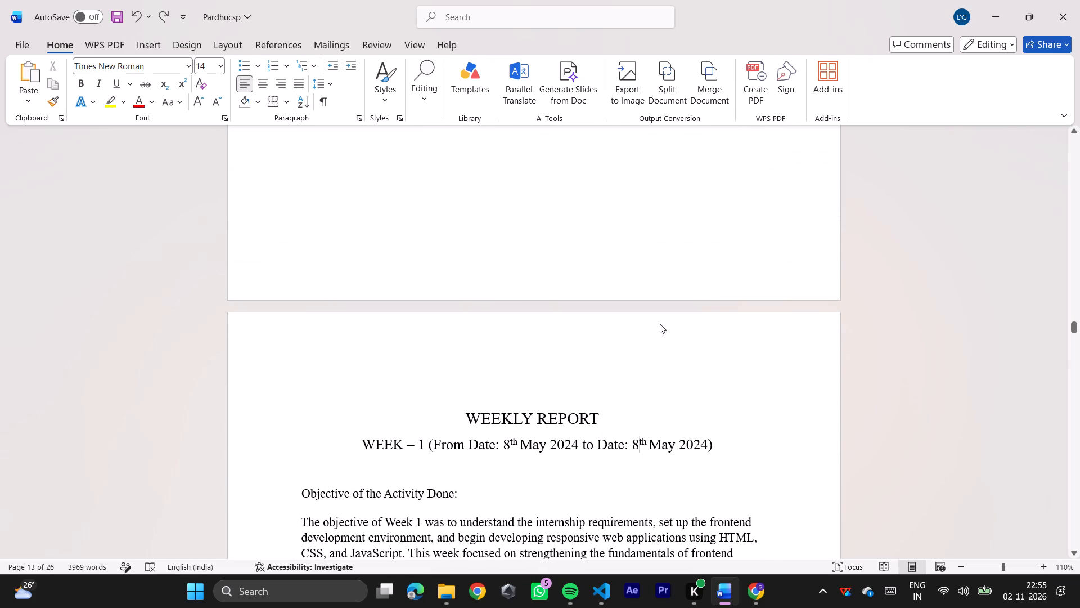
key("BackSpace")
type("13")
scroll(645, 300, "up", 5)
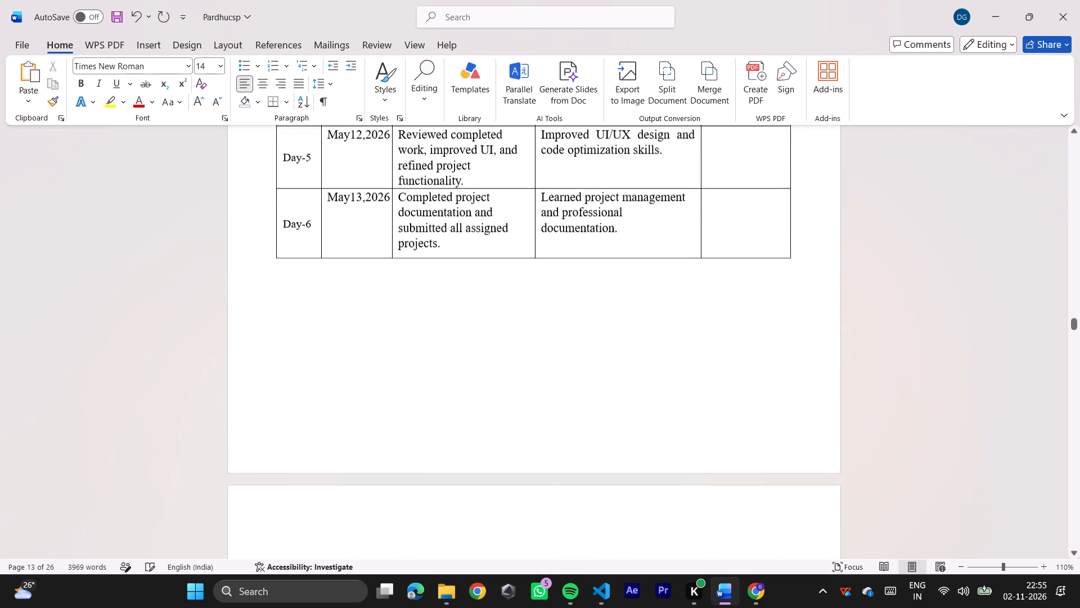
Set the start day in the Week 2 weekly report heading to 15, matching the first date in its activity log.
scroll(640, 305, "down", 20)
scroll(640, 305, "down", 11)
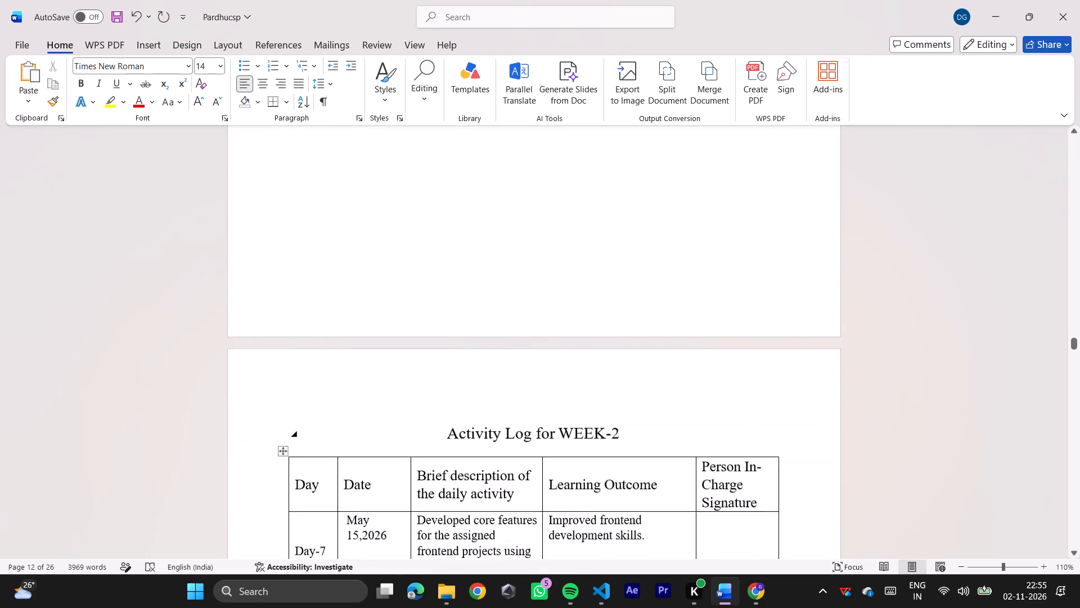
scroll(562, 310, "down", 17)
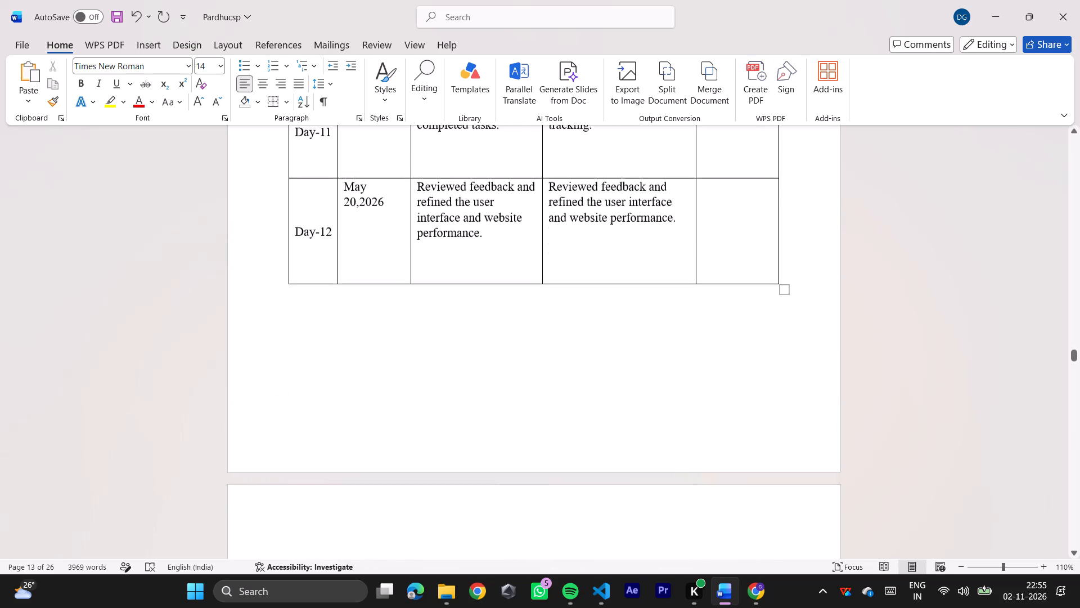
scroll(549, 324, "up", 13)
scroll(553, 315, "down", 6)
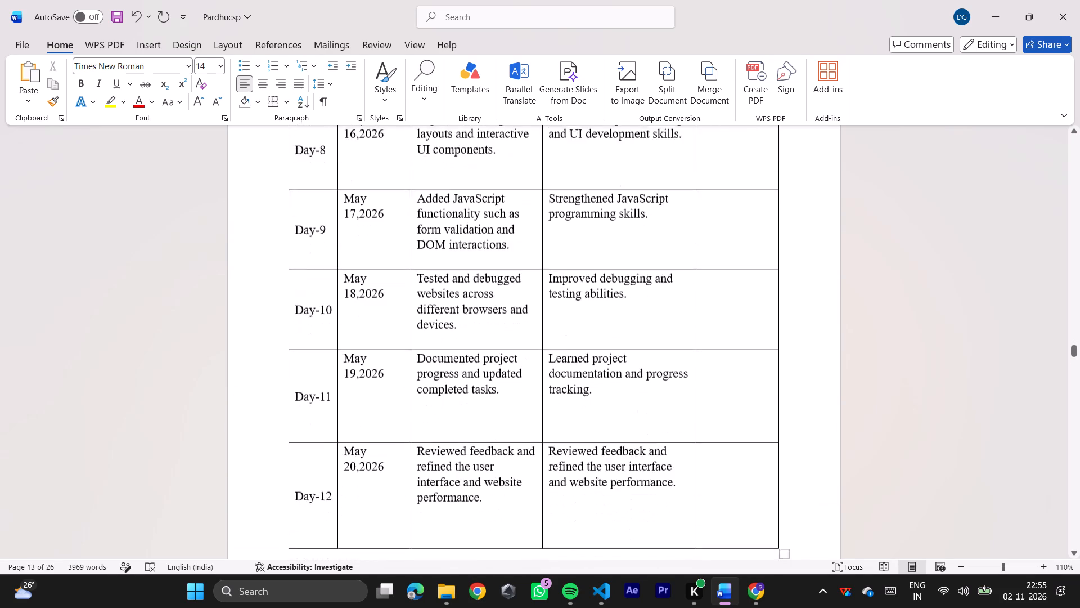
scroll(551, 317, "down", 15)
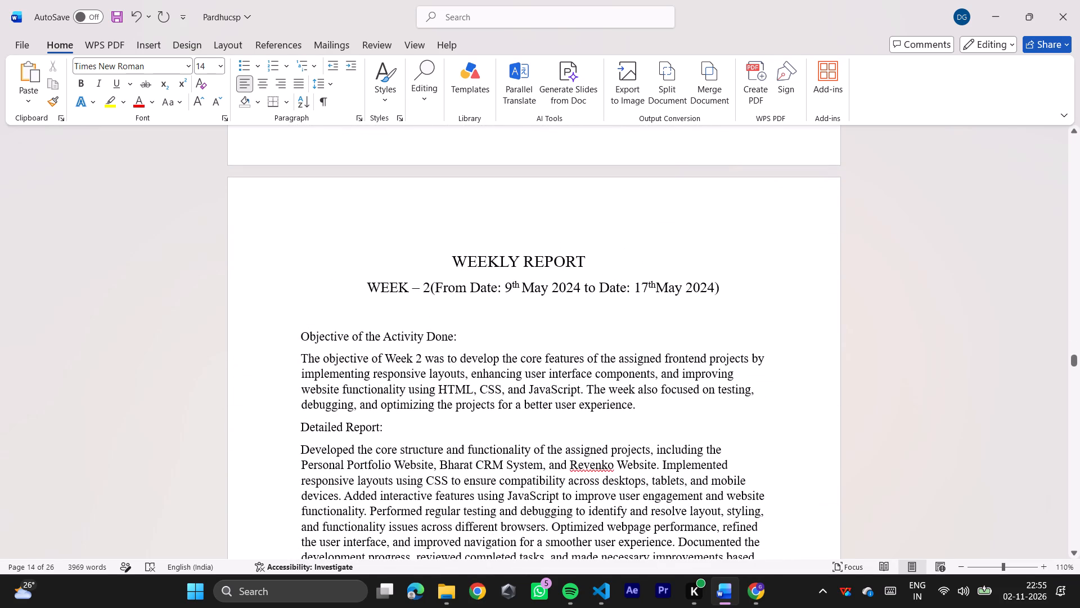
left_click(509, 288)
key("BackSpace")
type("15")
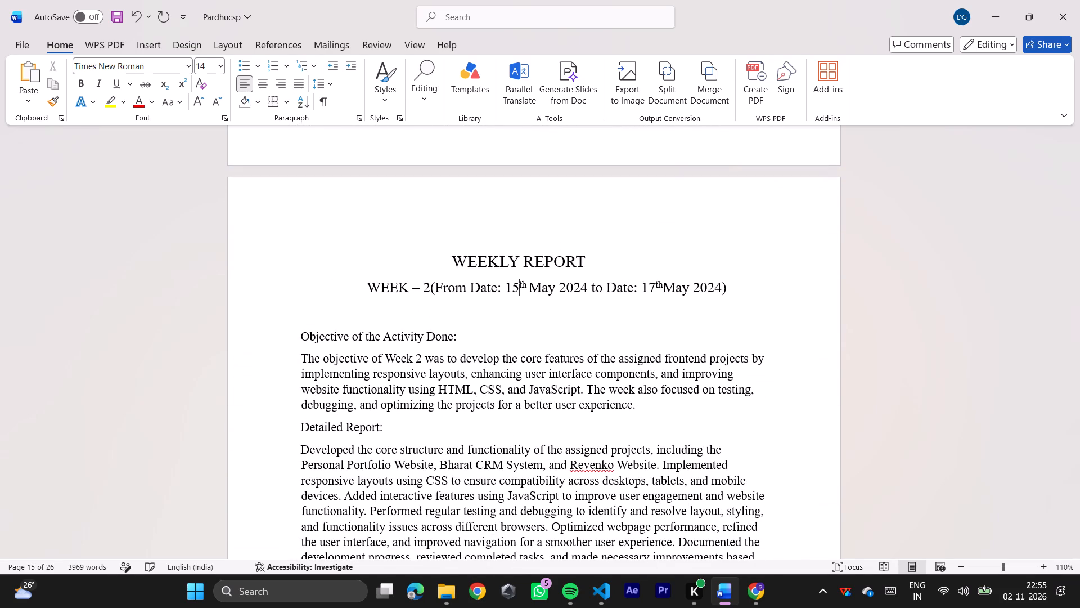
Set the end day in the Week 2 weekly report heading to 20.
key("Right")
key("Right")
key("Right")
key("Right")
key("Right")
key("Right")
key("Right")
key("Right")
key("Right")
key("Right")
key("Right")
key("Right")
key("Right")
key("Right")
key("Right")
key("Right")
key("Right")
key("Right")
key("Right")
key("Right")
key("Right")
key("Right")
key("Right")
key("Right")
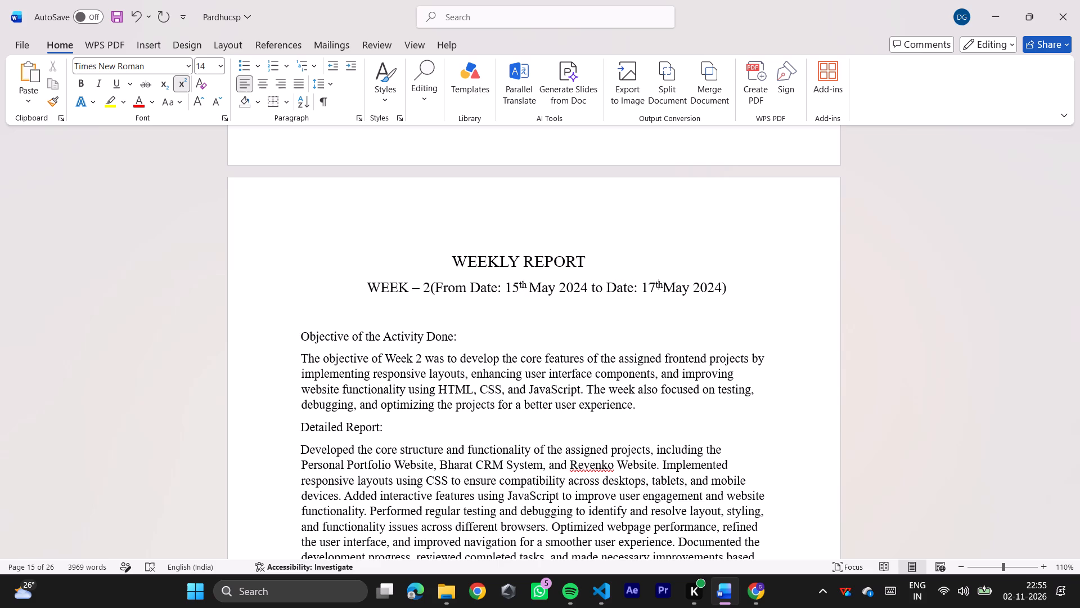
key("Left")
key("BackSpace")
key("BackSpace")
type("20")
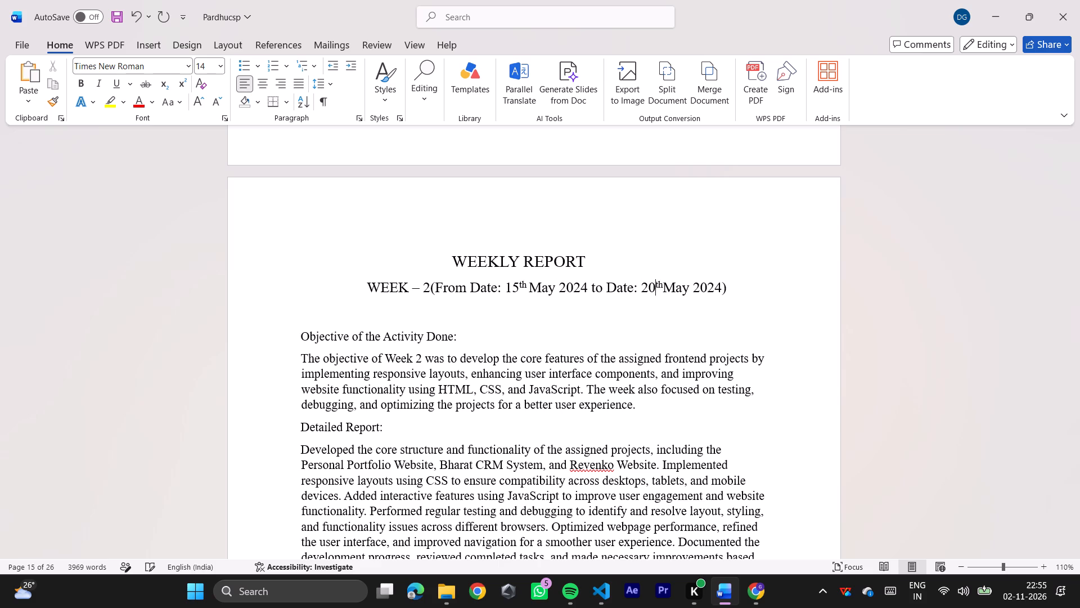
Check the Week 3 activity log dates and set the start day in the Week 3 weekly report heading to 22.
scroll(547, 287, "down", 20)
scroll(547, 287, "down", 4)
scroll(578, 302, "up", 4)
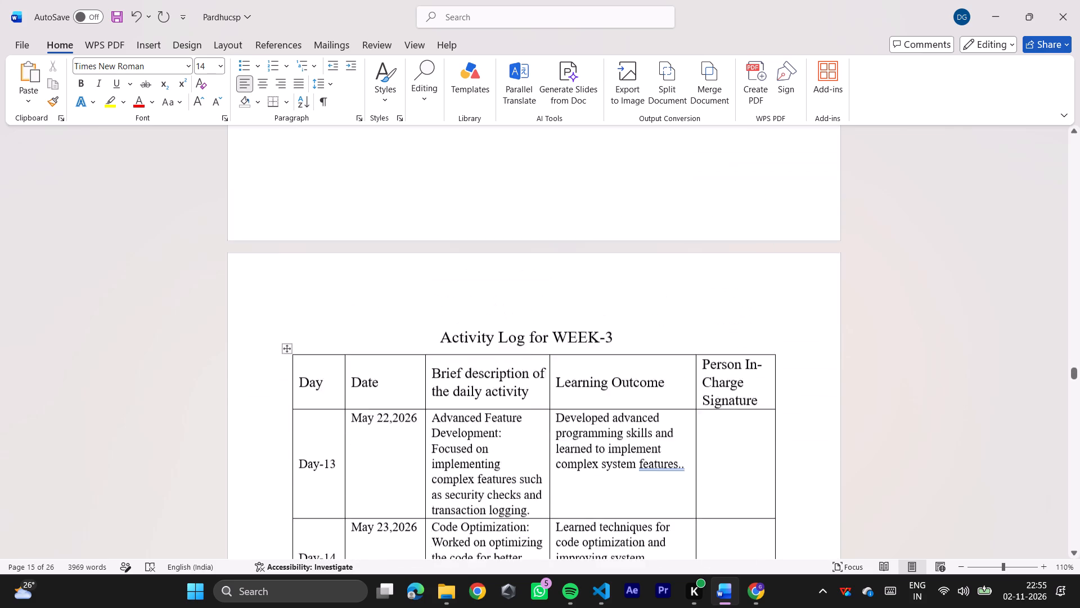
scroll(578, 302, "up", 19)
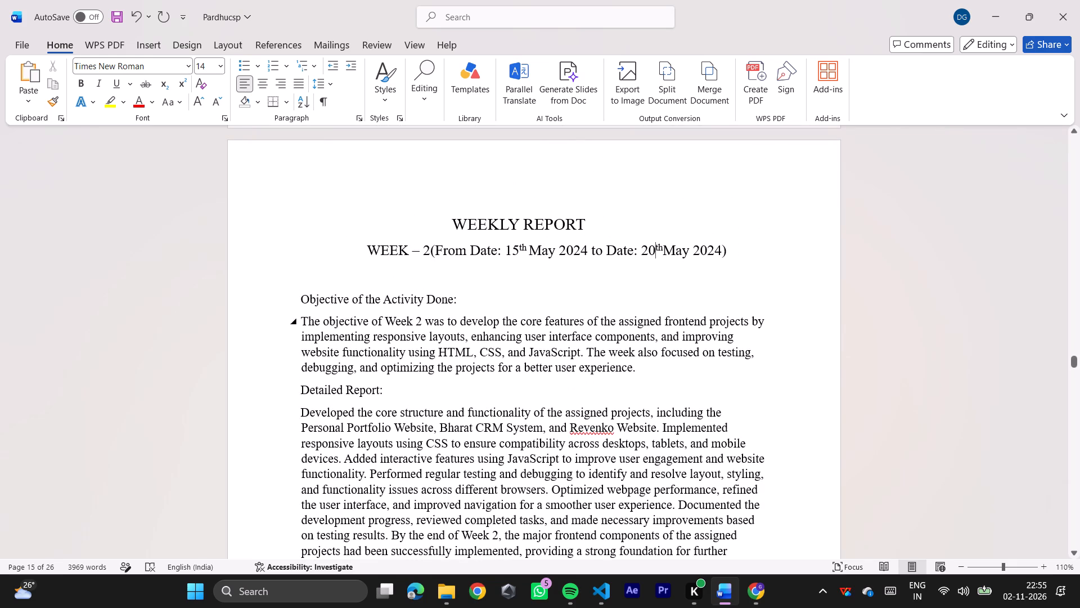
scroll(614, 330, "down", 20)
scroll(614, 330, "down", 4)
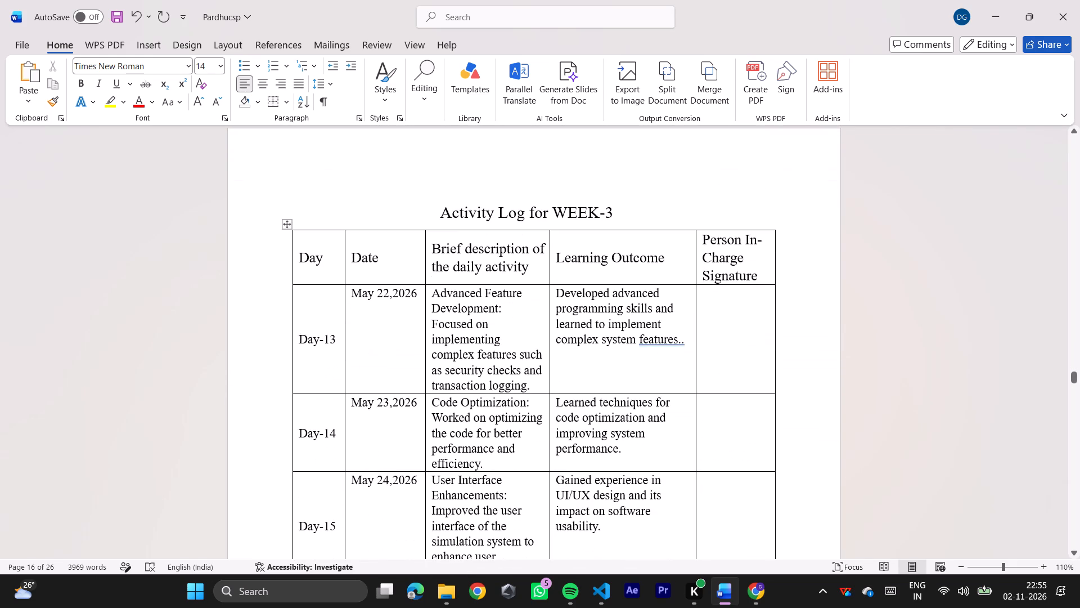
scroll(628, 332, "down", 13)
scroll(532, 351, "up", 13)
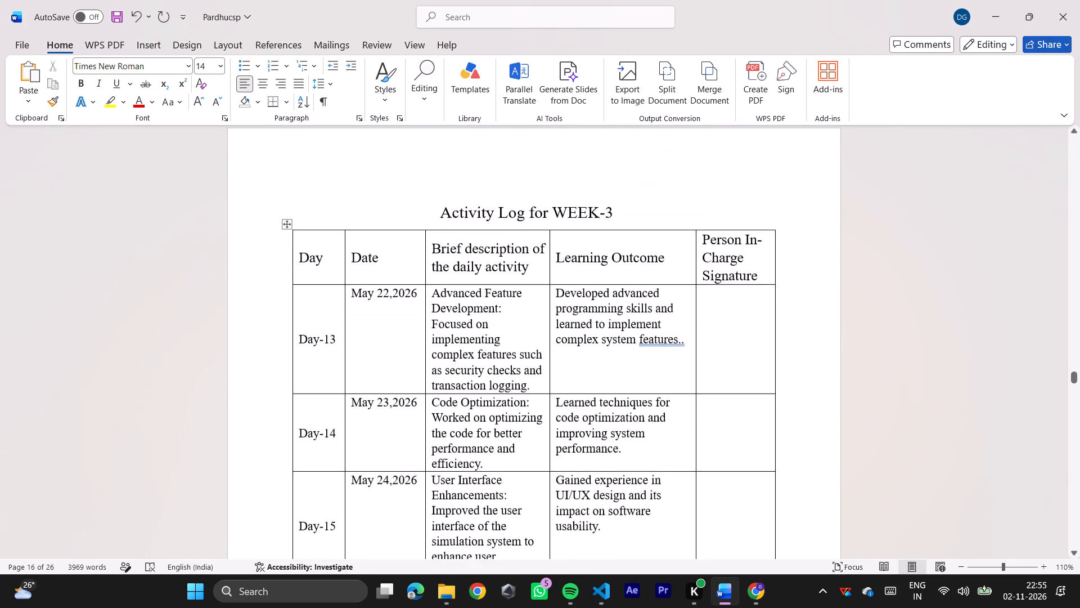
scroll(538, 347, "down", 12)
scroll(556, 329, "down", 12)
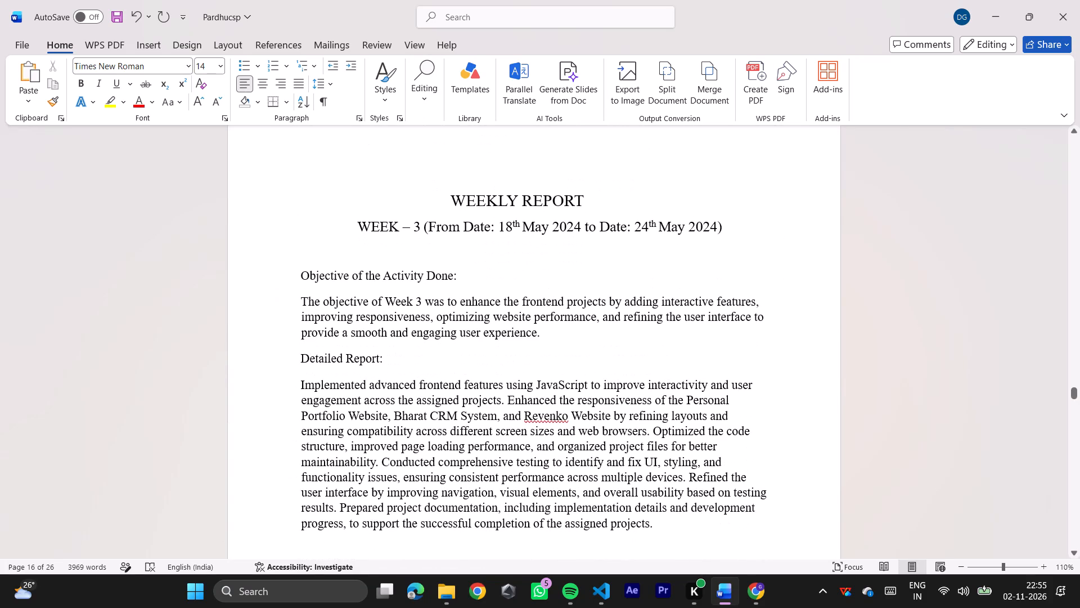
left_click(508, 220)
left_click(512, 221)
key("BackSpace")
key("BackSpace")
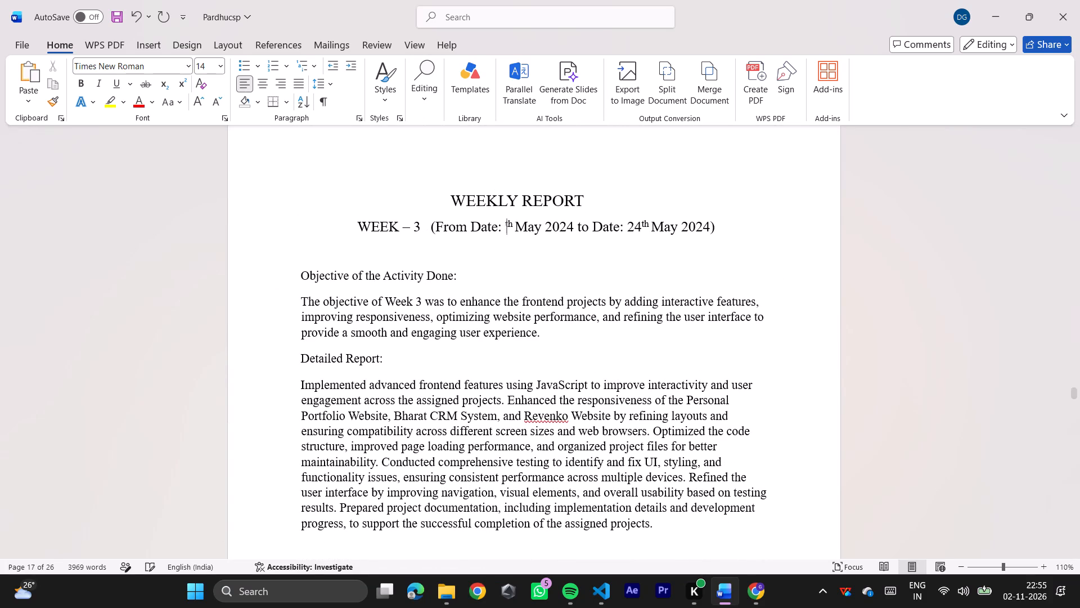
type("22")
Set the end day in the Week 3 weekly report heading to 27.
key("Right")
key("Right")
key("Right")
key("Right")
key("Right")
key("Right")
key("Right")
key("Right")
key("Right")
key("Right")
key("Right")
key("Right")
key("Right")
key("Right")
key("Right")
key("Right")
key("Right")
key("Right")
key("Right")
key("Right")
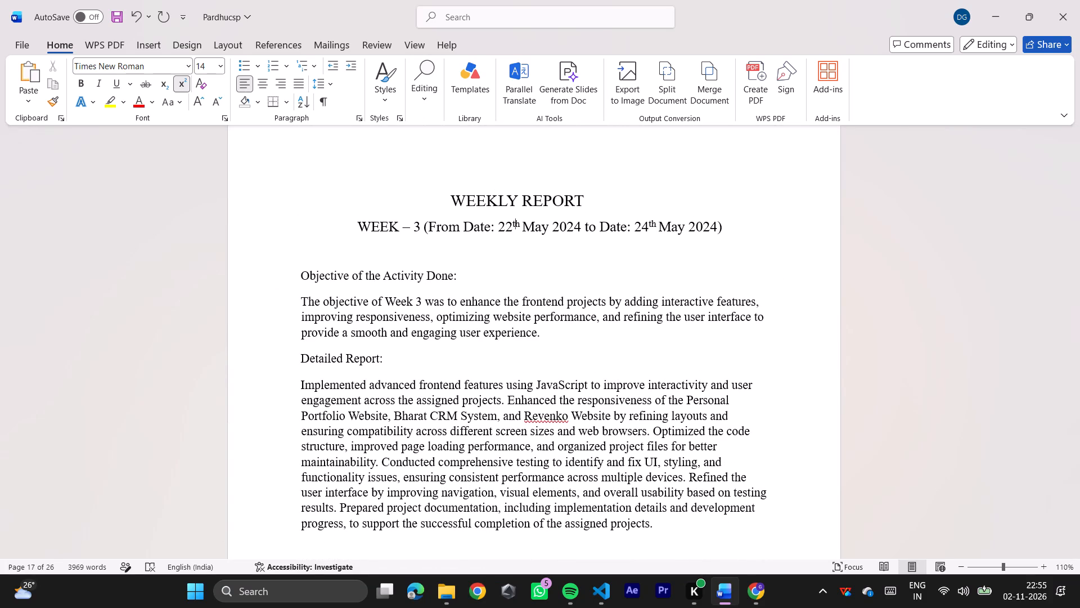
key("Right")
key("Right")
key("BackSpace")
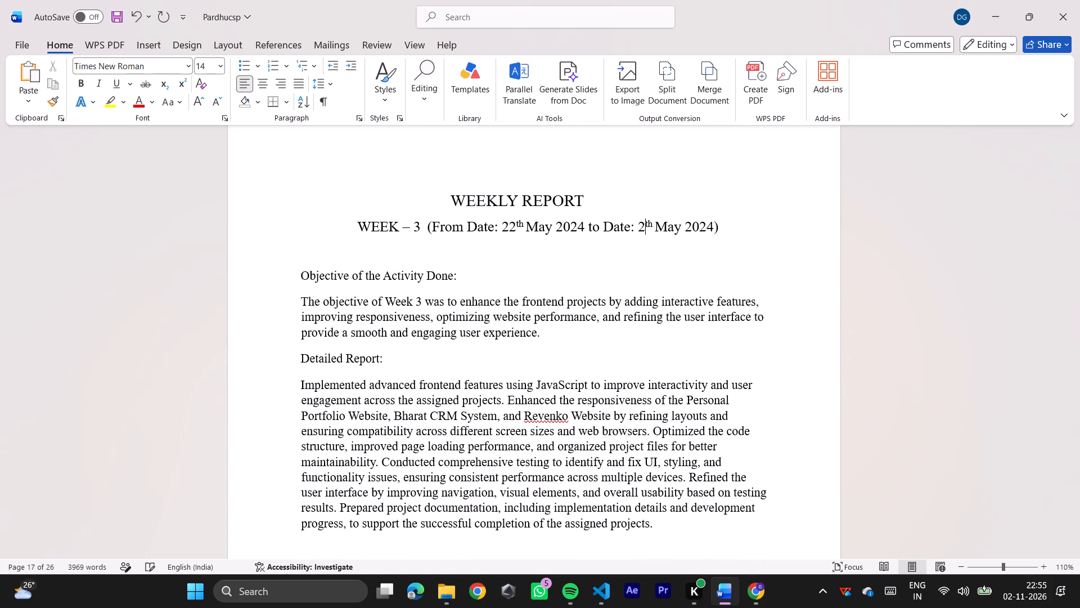
key("7")
Check the Week 4 activity log dates and set the start day in the Week 4 weekly report heading to 29.
scroll(454, 203, "down", 20)
scroll(454, 203, "down", 4)
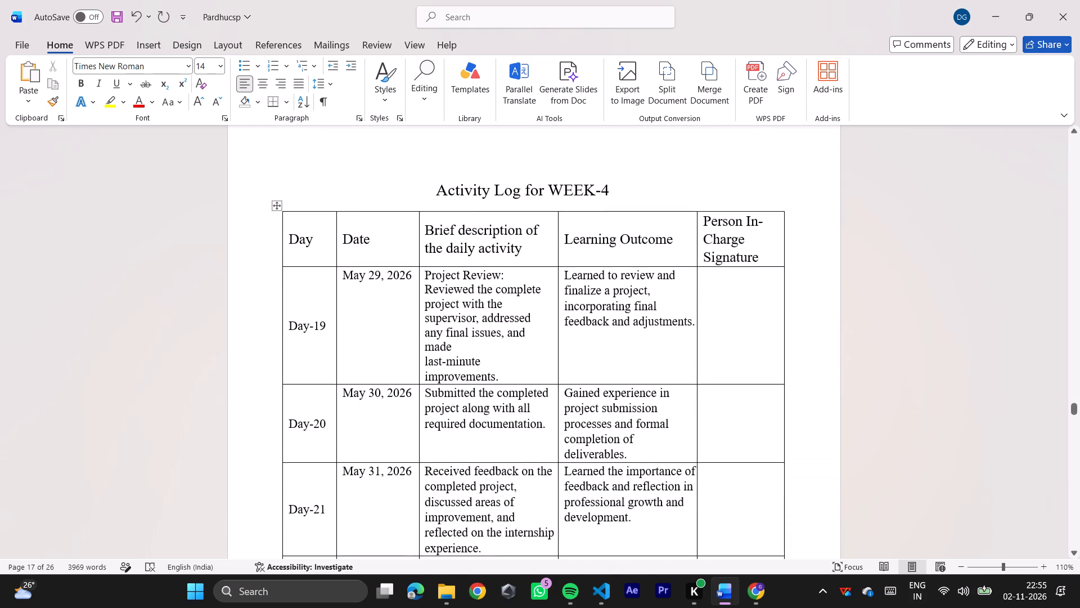
scroll(386, 300, "down", 6)
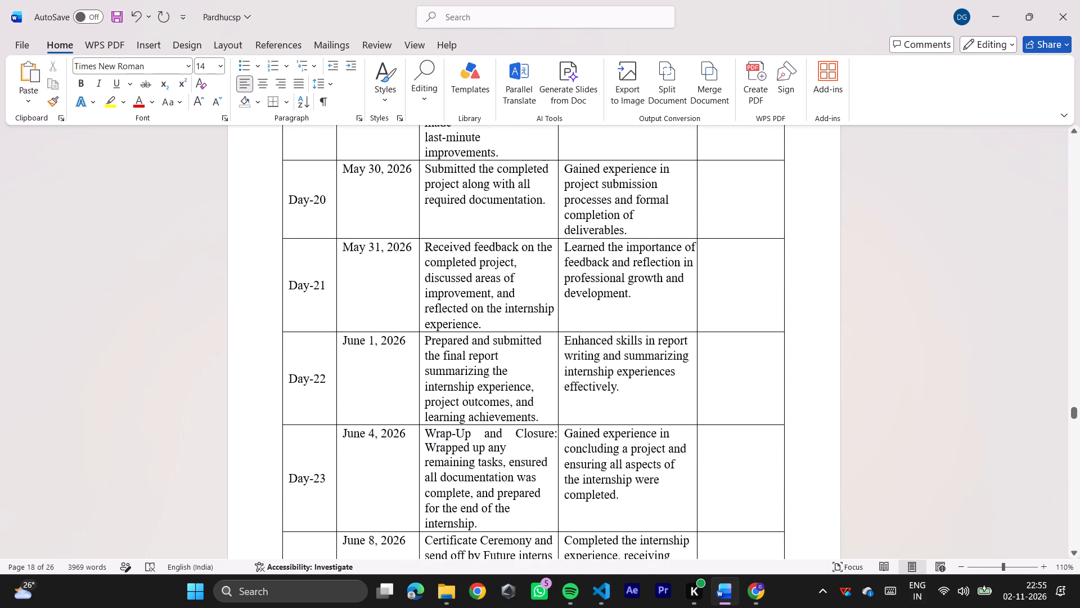
scroll(408, 350, "up", 4)
scroll(408, 350, "down", 11)
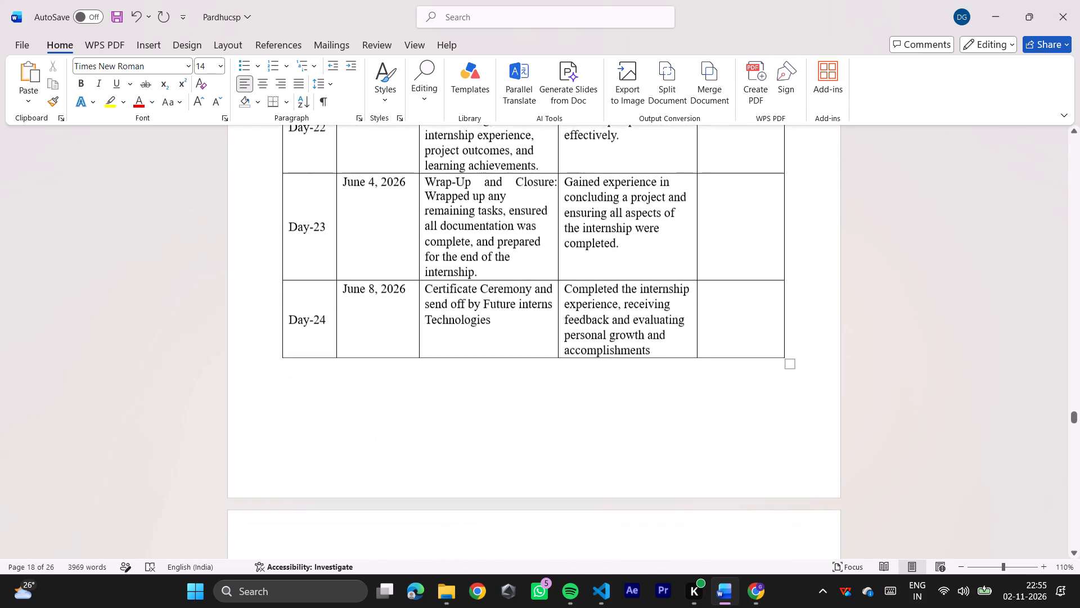
scroll(409, 357, "down", 8)
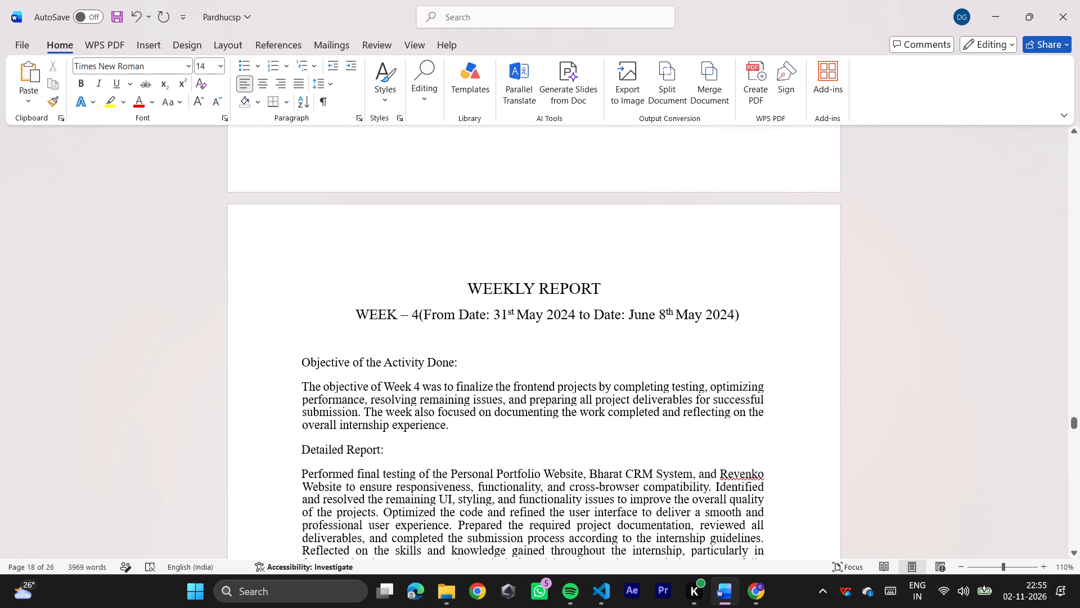
left_click(511, 319)
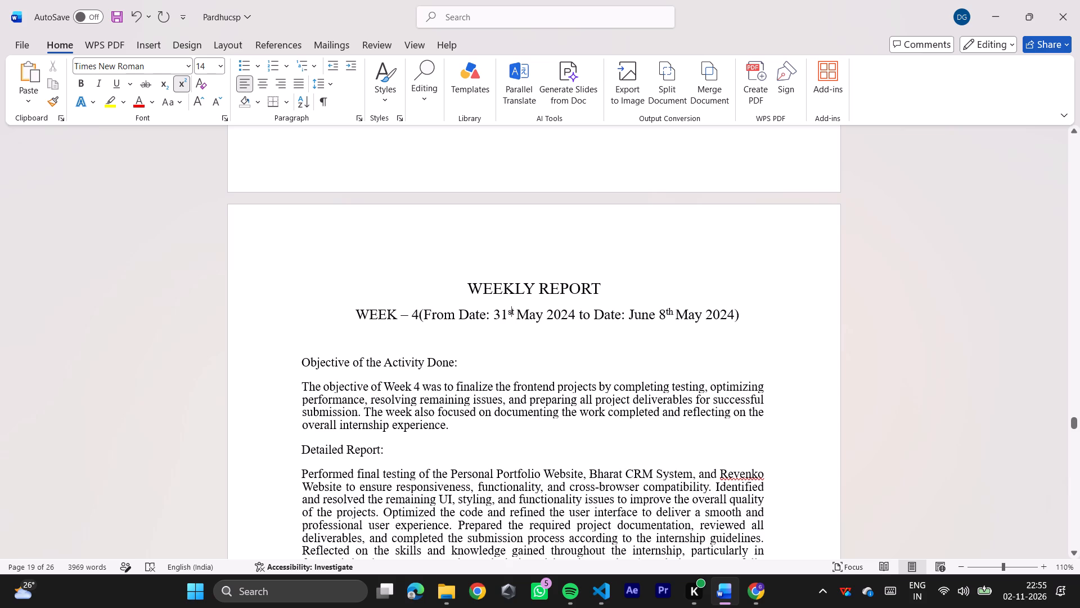
left_click(508, 316)
scroll(524, 363, "up", 5)
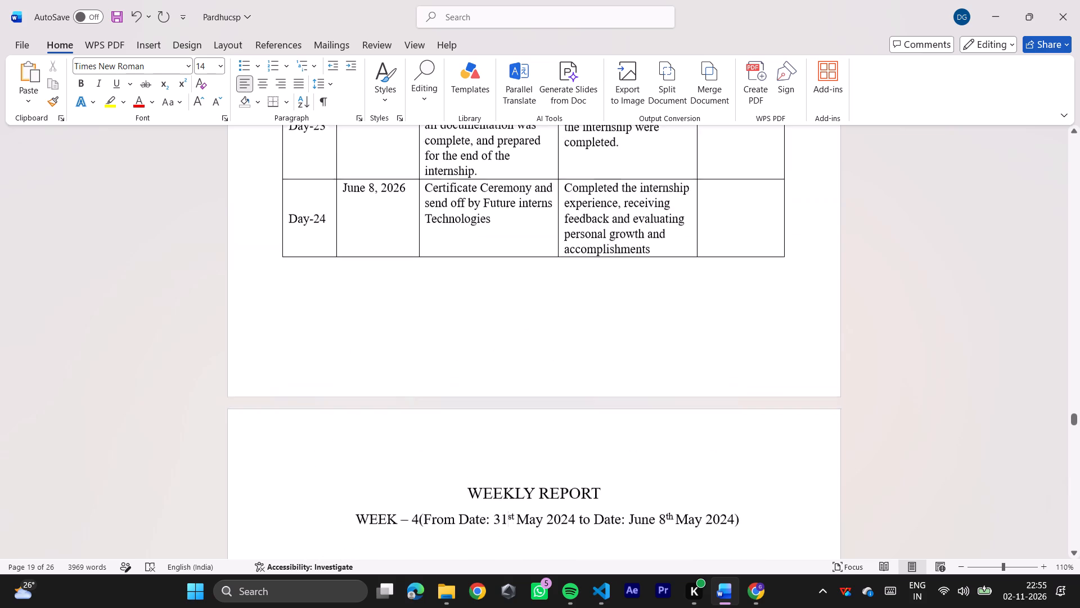
scroll(524, 363, "up", 15)
scroll(527, 363, "down", 18)
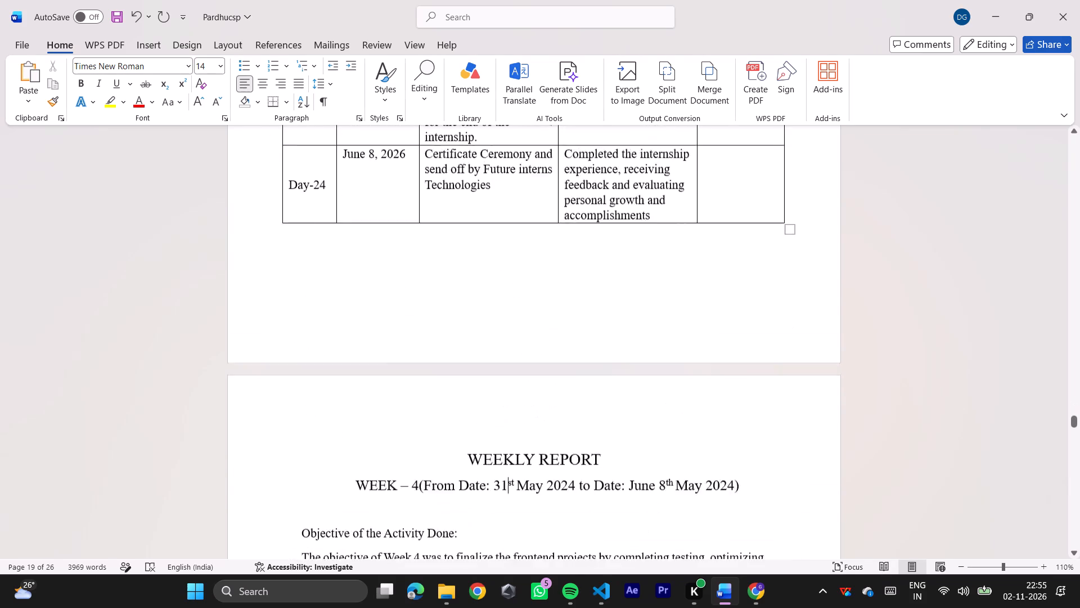
scroll(553, 377, "down", 7)
key("BackSpace")
key("BackSpace")
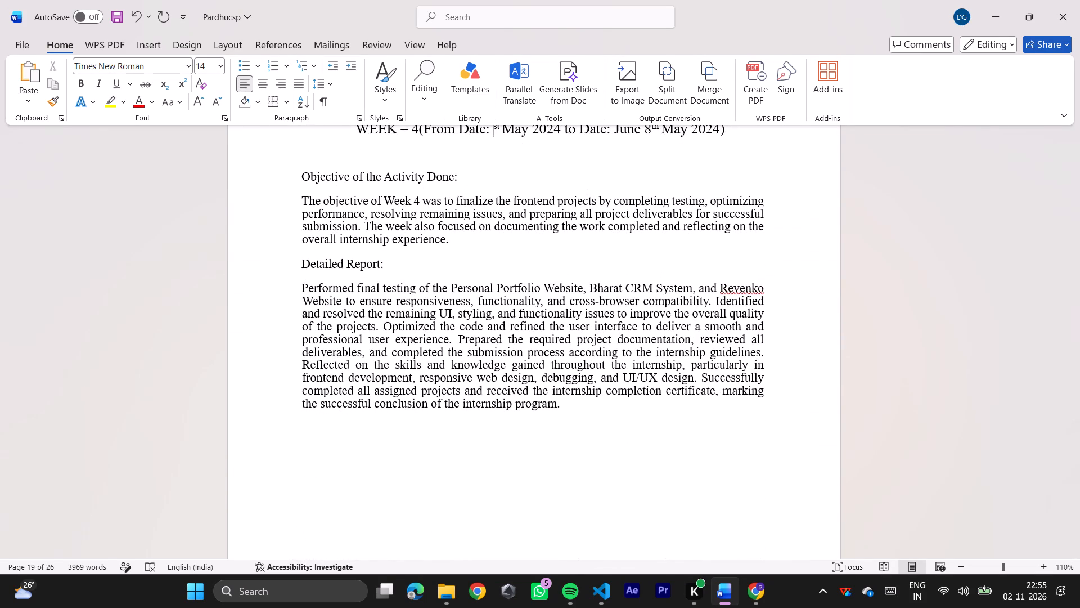
type("29")
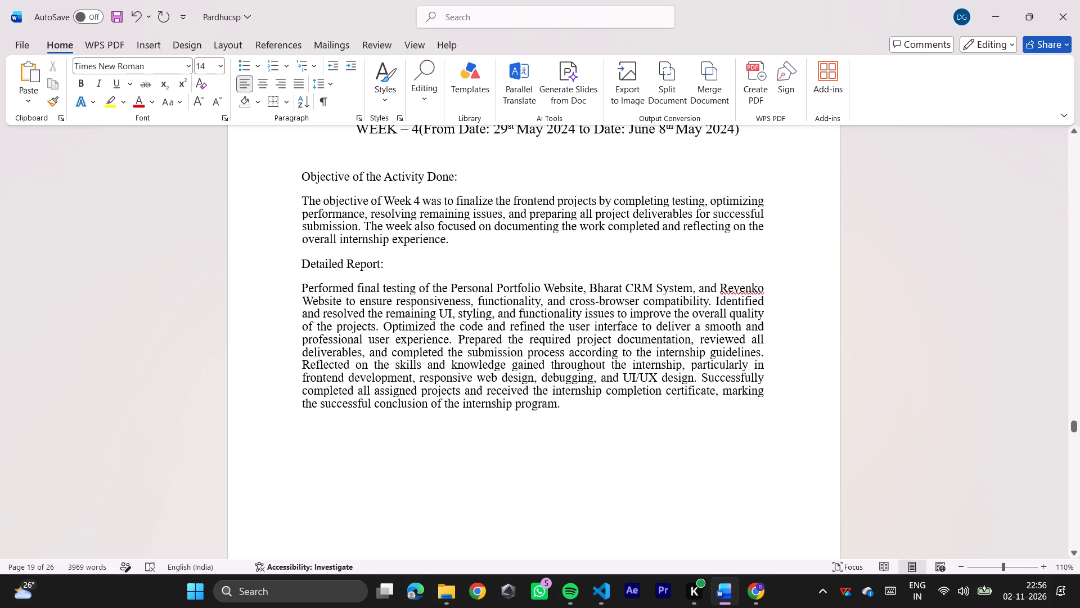
scroll(719, 423, "up", 3)
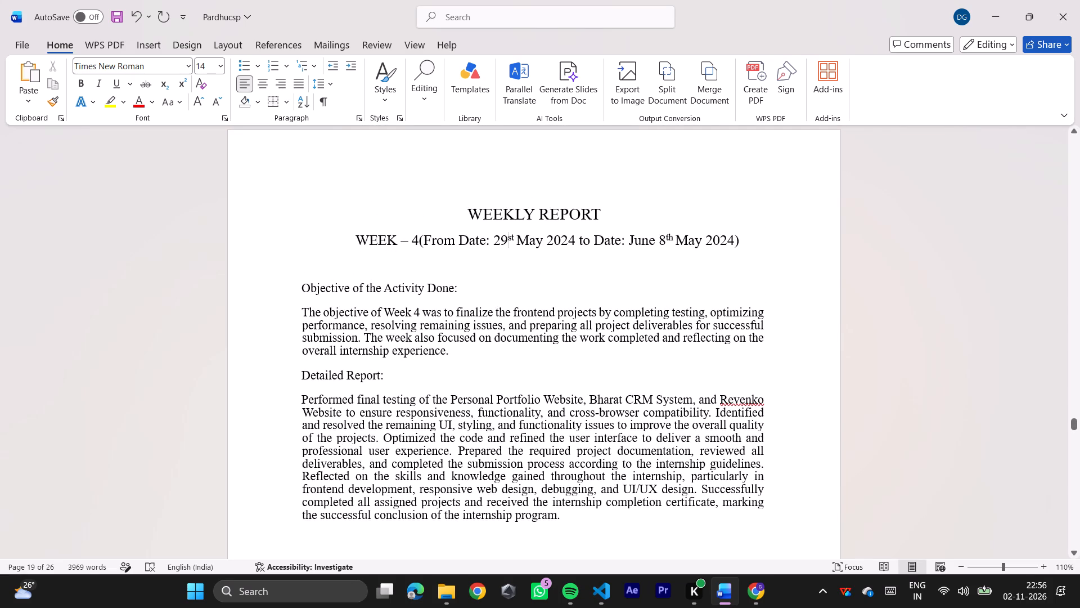
scroll(588, 424, "down", 1)
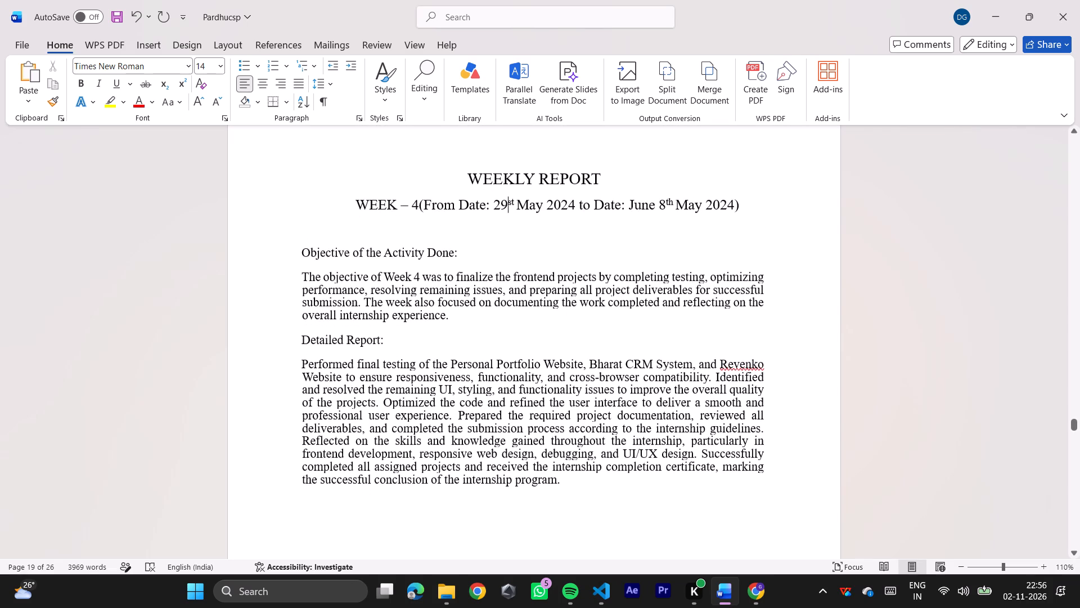
Review the pages after the Week 4 weekly report, from the Chapter 4 outcomes description through to the internship certificate.
scroll(588, 424, "down", 20)
scroll(601, 409, "down", 7)
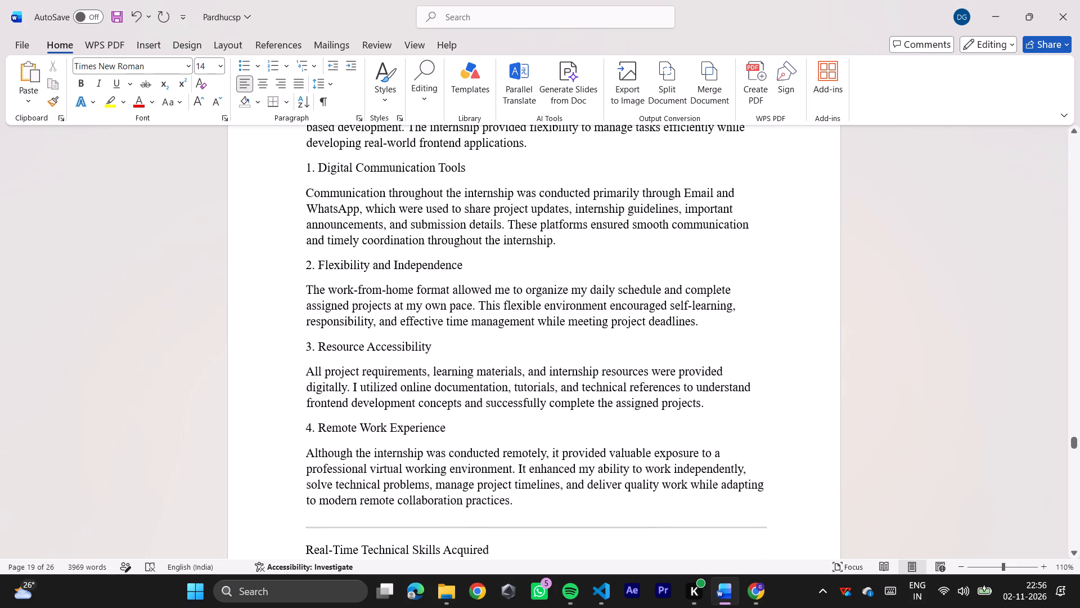
scroll(601, 409, "down", 14)
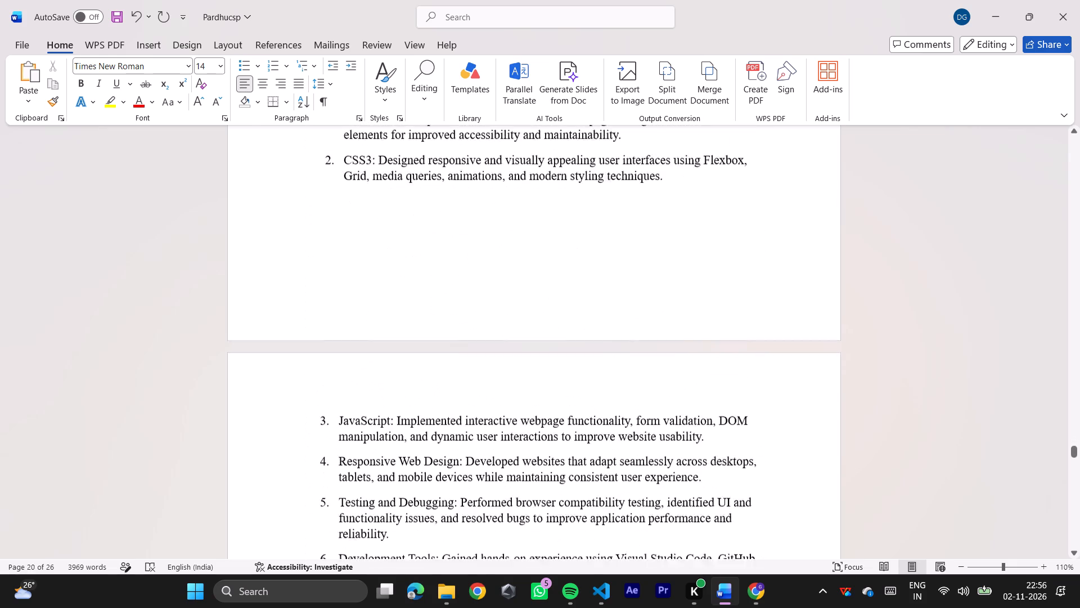
scroll(605, 409, "down", 6)
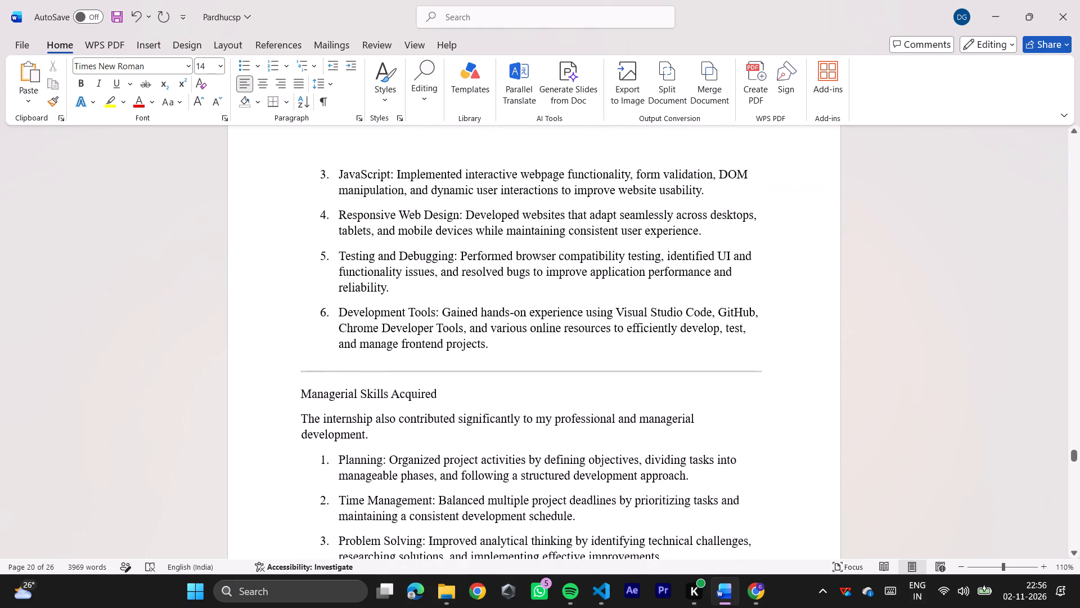
scroll(605, 410, "down", 8)
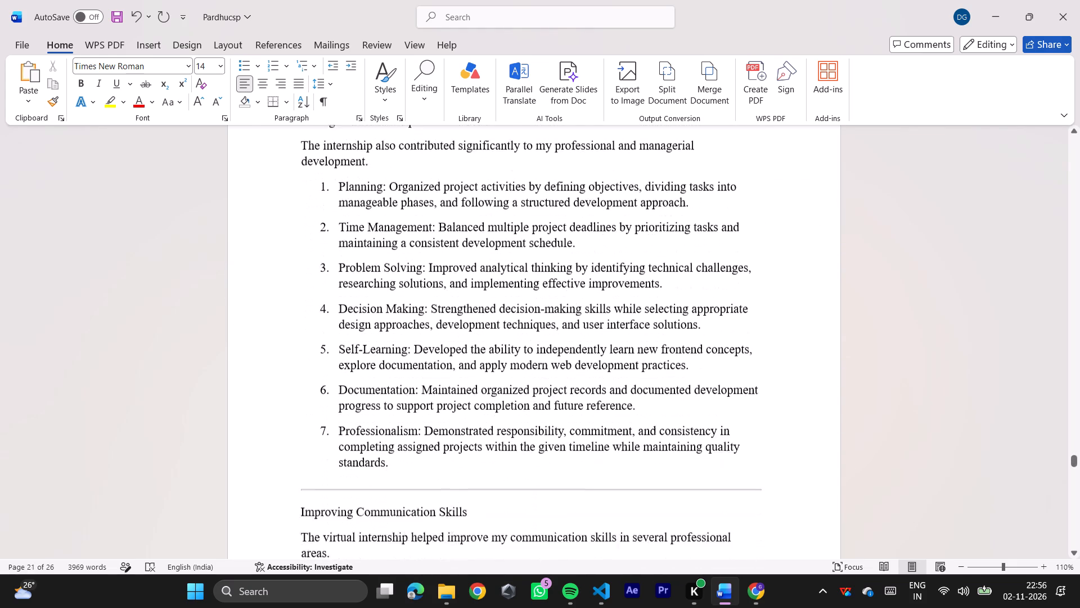
scroll(605, 410, "down", 16)
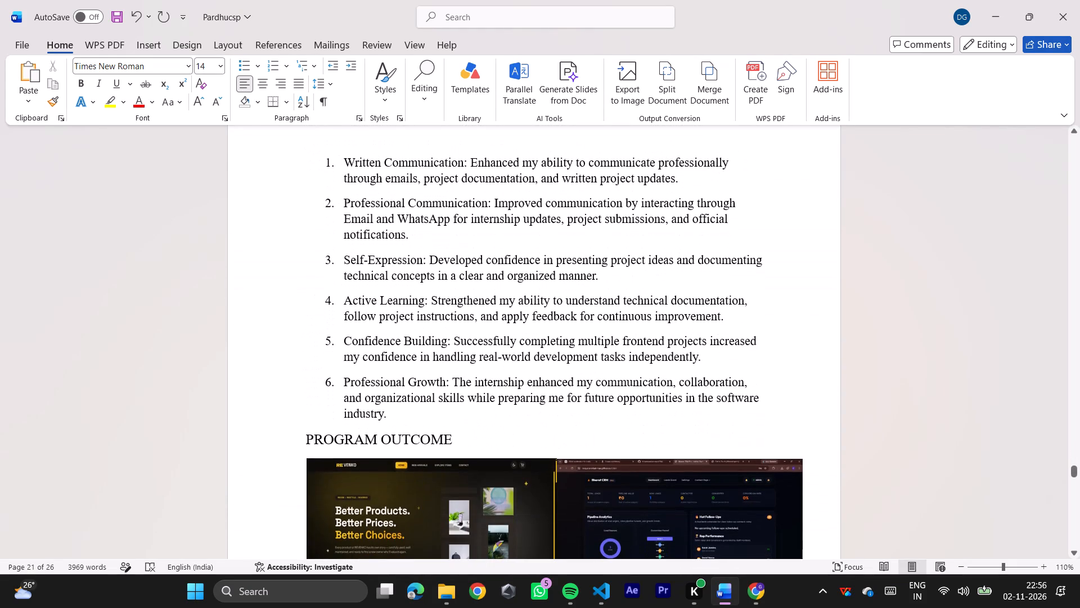
scroll(606, 411, "down", 1)
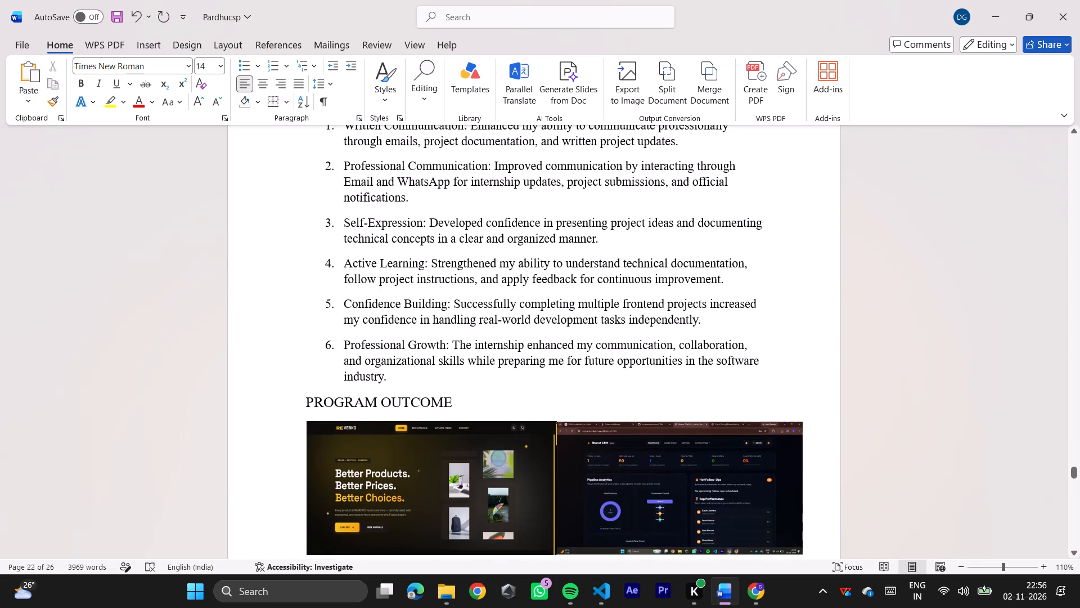
scroll(606, 411, "down", 20)
scroll(606, 411, "down", 11)
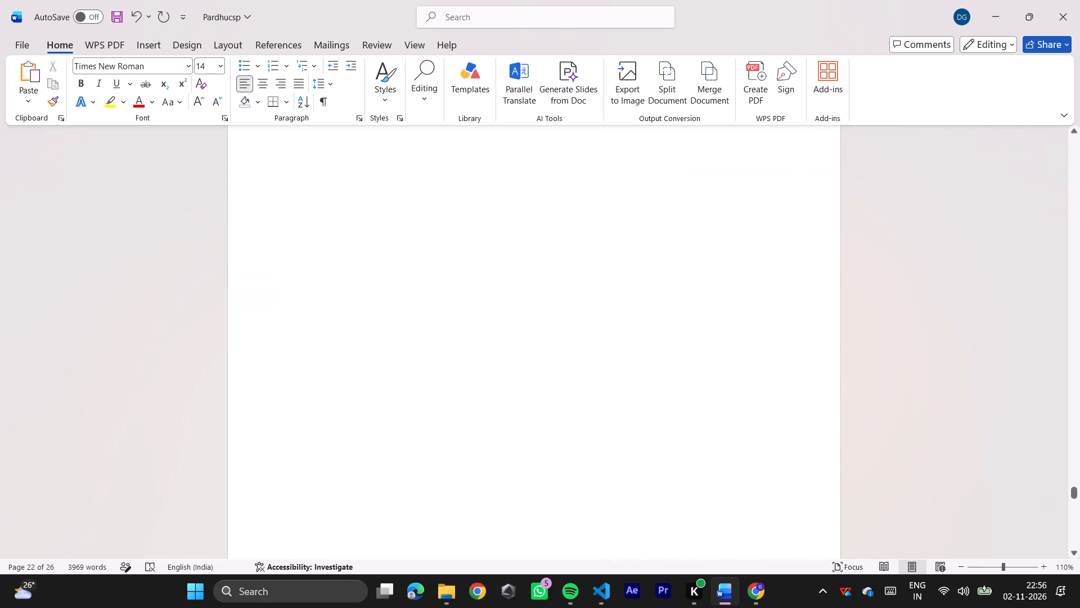
scroll(608, 410, "down", 6, "ctrl")
scroll(609, 410, "down", 7)
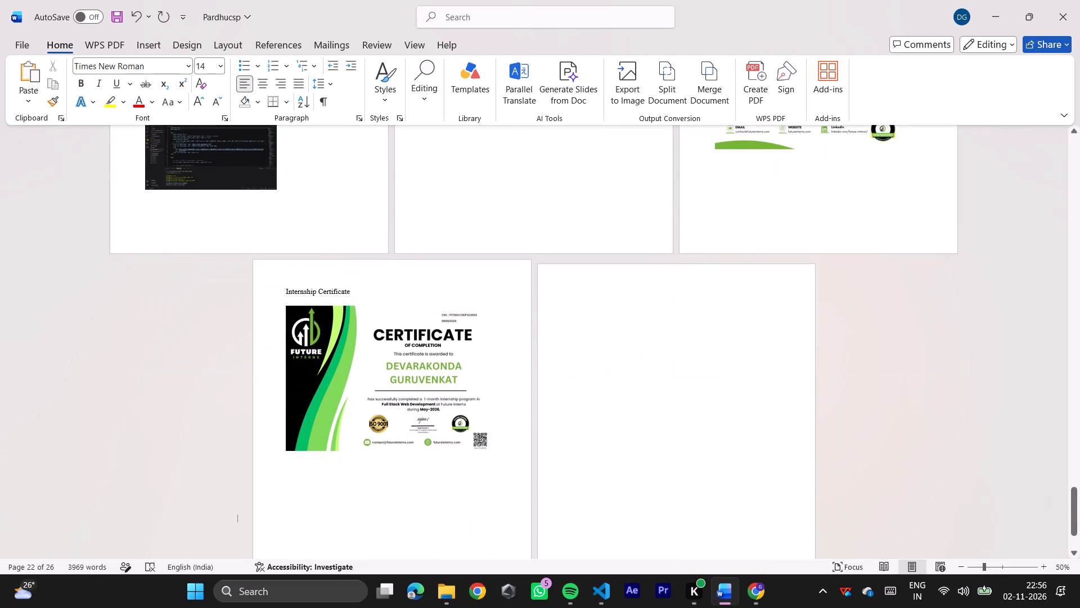
Examine the layout of the closing image and letter pages and the Week 3 and Week 4 logs and reports side by side.
scroll(610, 411, "up", 18)
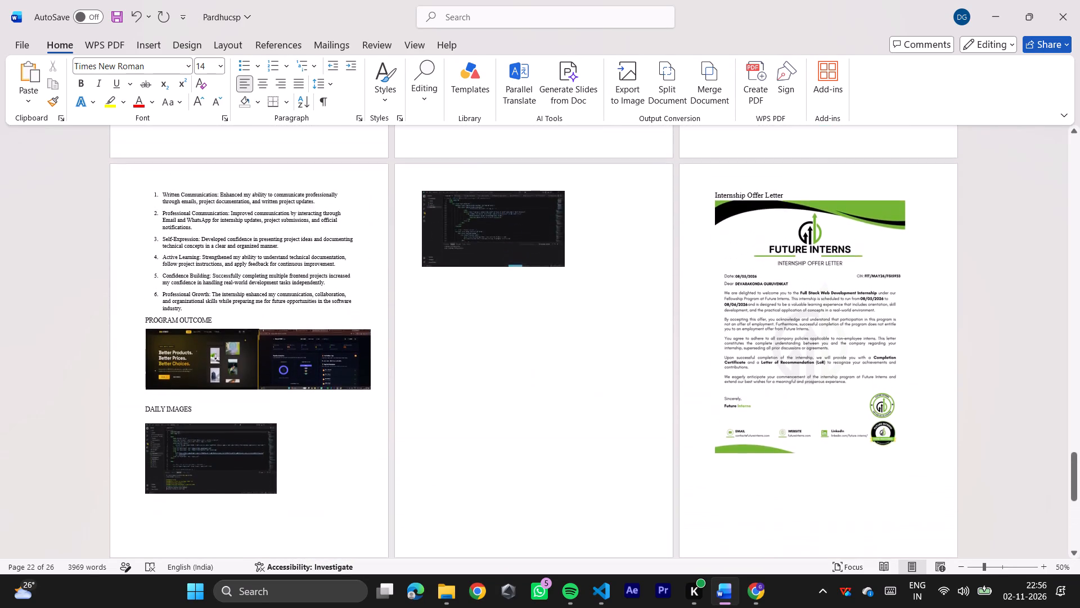
scroll(610, 411, "down", 10)
scroll(610, 411, "up", 12)
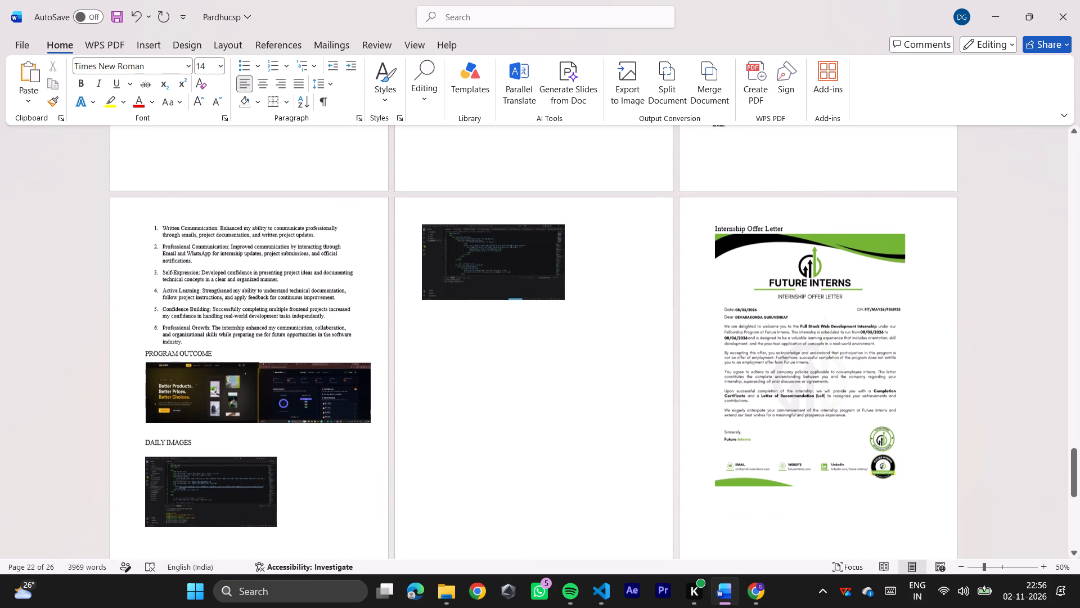
scroll(610, 411, "up", 8)
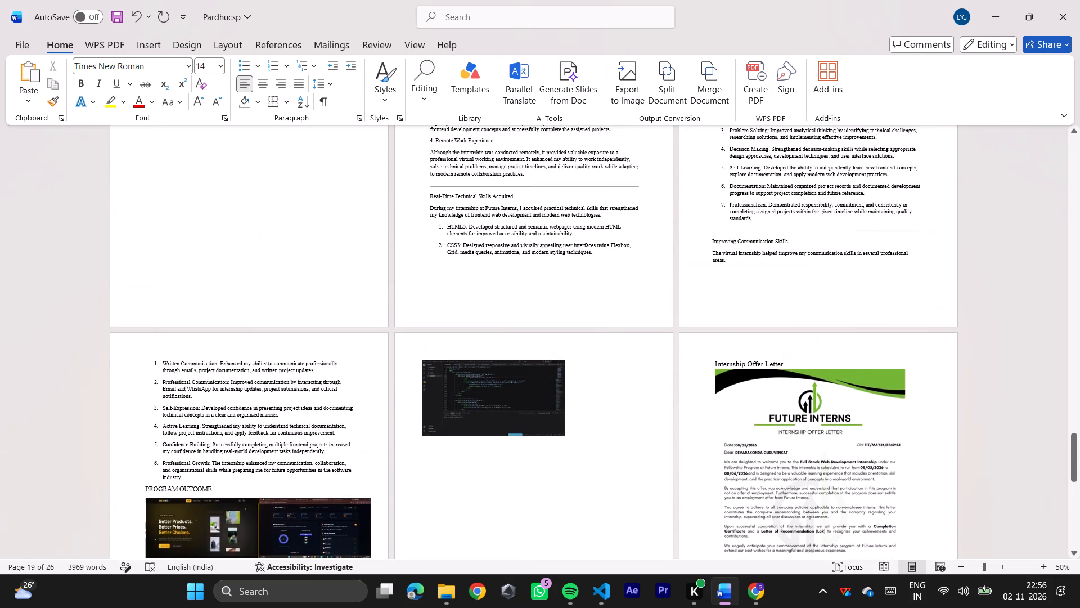
scroll(610, 411, "up", 18)
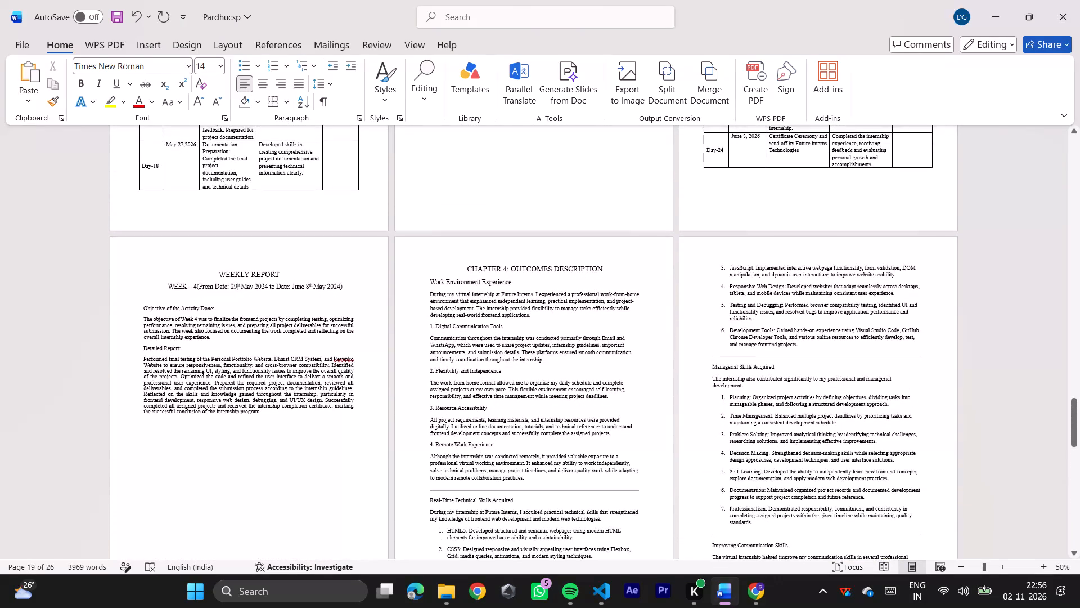
scroll(610, 413, "down", 20)
scroll(610, 413, "down", 1)
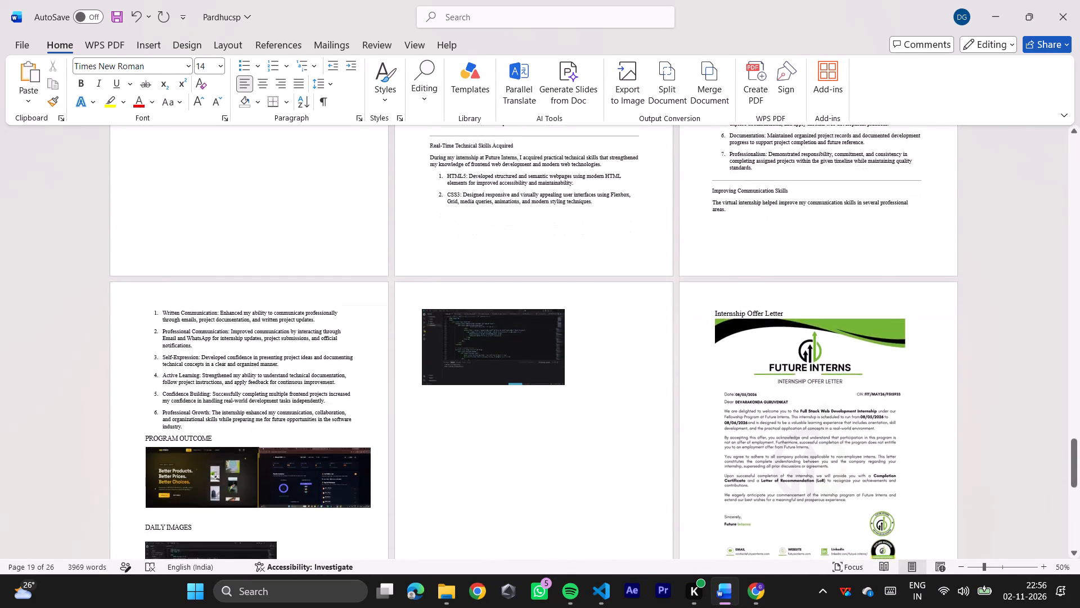
scroll(611, 423, "up", 18)
scroll(611, 423, "up", 13)
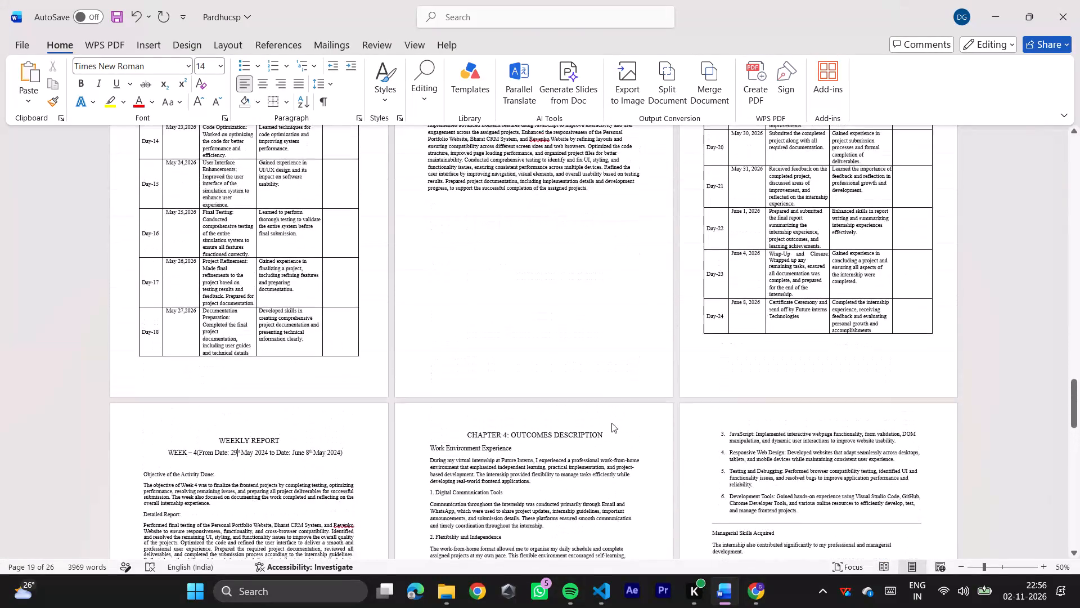
scroll(611, 423, "up", 8)
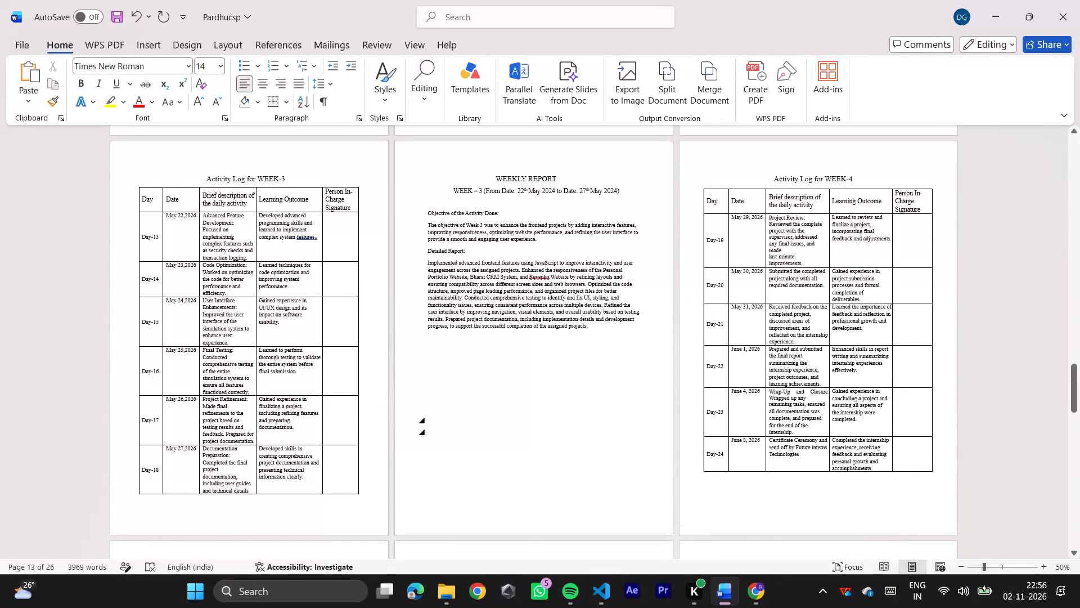
scroll(627, 431, "up", 1)
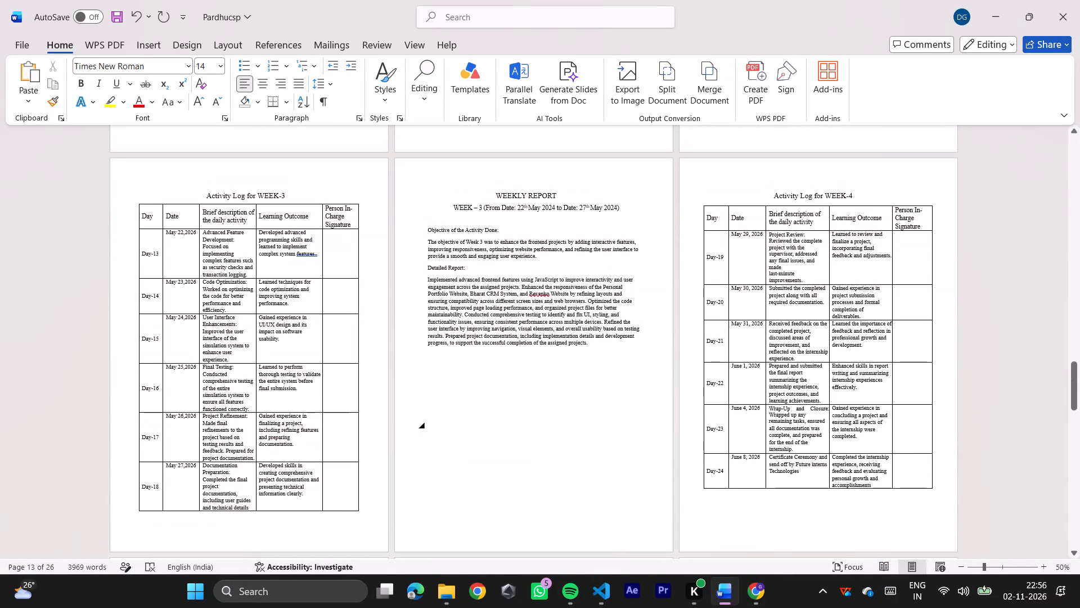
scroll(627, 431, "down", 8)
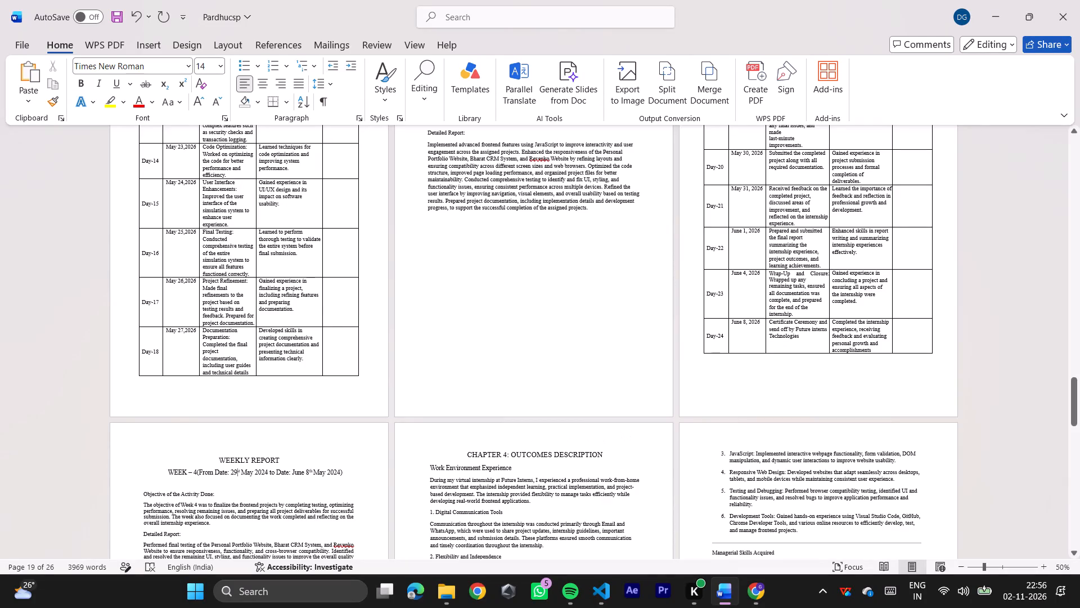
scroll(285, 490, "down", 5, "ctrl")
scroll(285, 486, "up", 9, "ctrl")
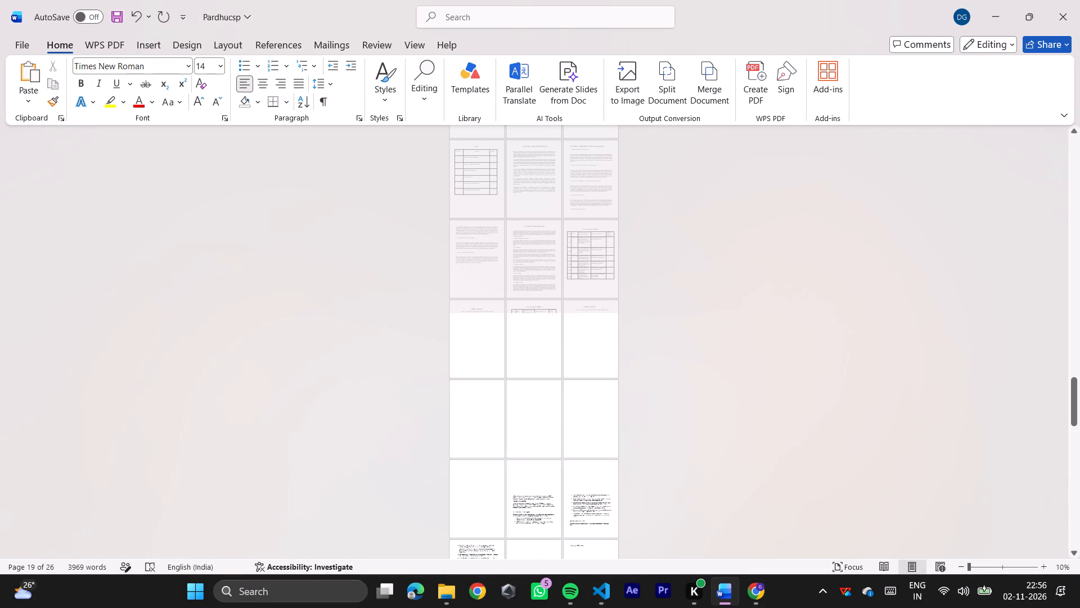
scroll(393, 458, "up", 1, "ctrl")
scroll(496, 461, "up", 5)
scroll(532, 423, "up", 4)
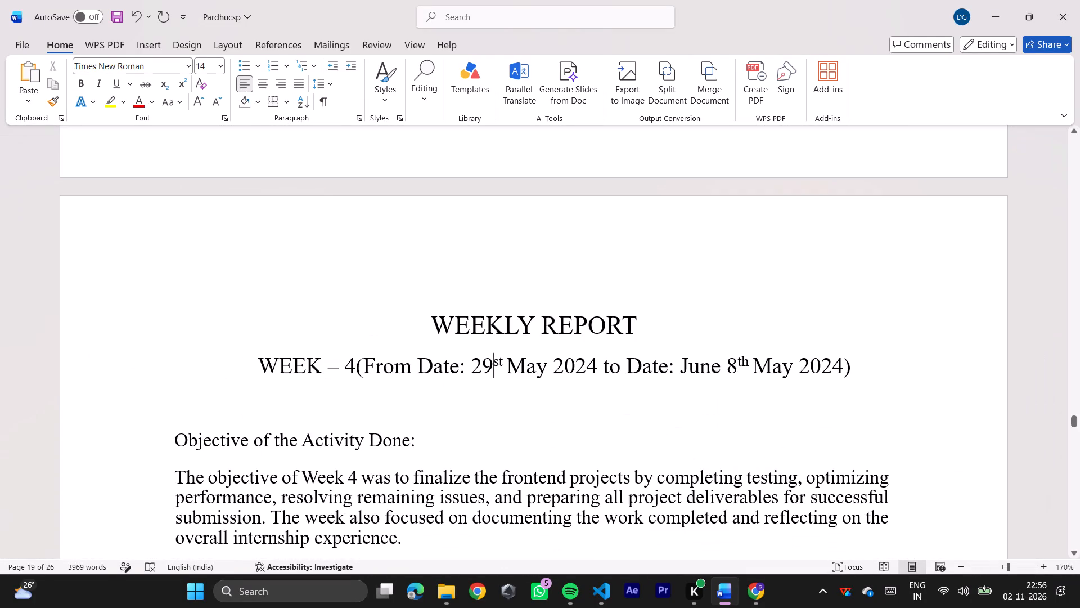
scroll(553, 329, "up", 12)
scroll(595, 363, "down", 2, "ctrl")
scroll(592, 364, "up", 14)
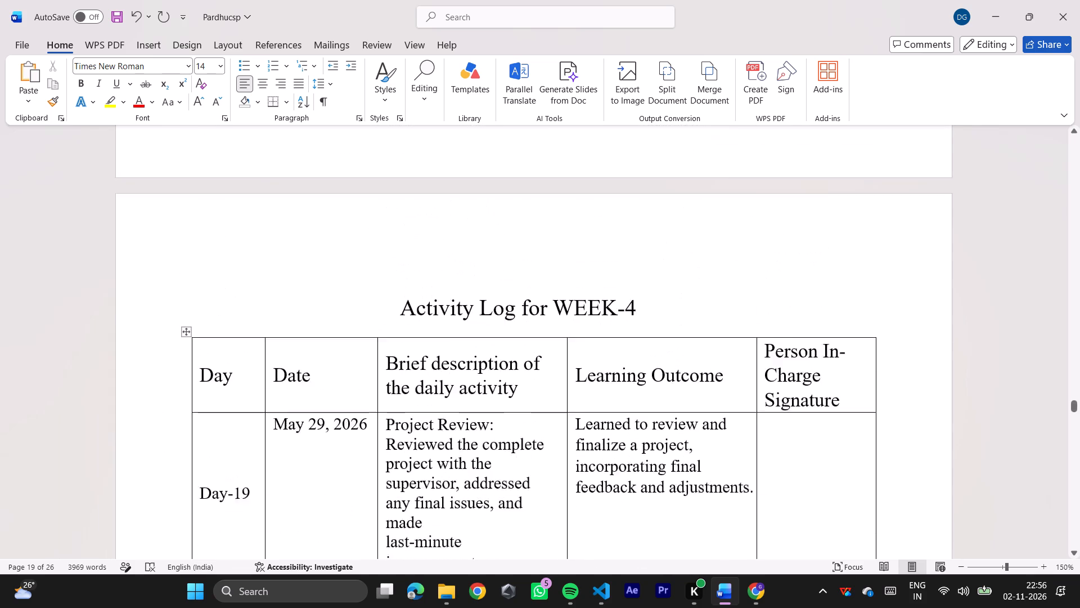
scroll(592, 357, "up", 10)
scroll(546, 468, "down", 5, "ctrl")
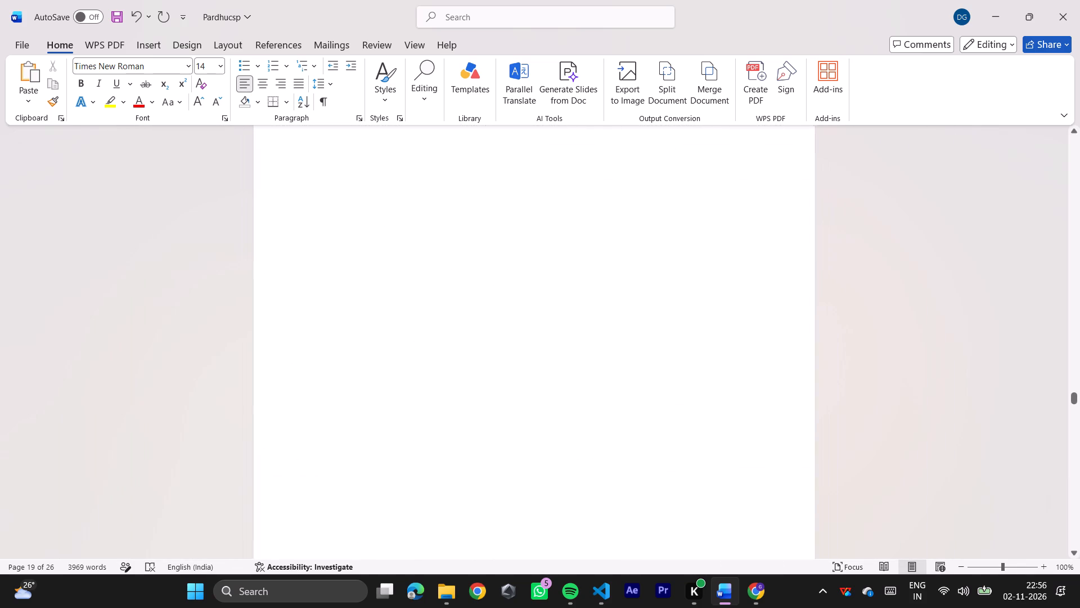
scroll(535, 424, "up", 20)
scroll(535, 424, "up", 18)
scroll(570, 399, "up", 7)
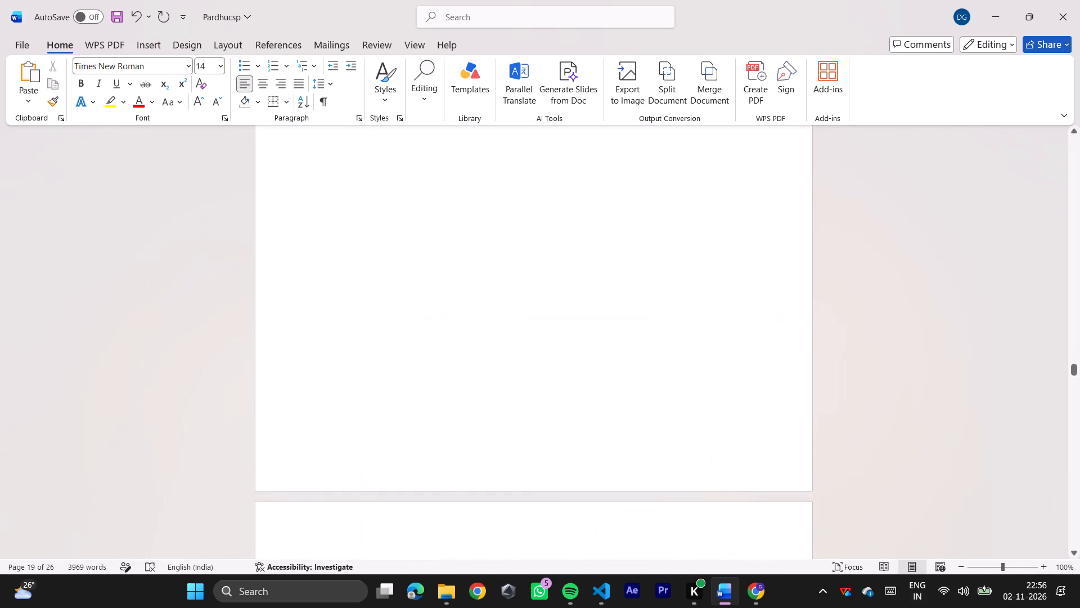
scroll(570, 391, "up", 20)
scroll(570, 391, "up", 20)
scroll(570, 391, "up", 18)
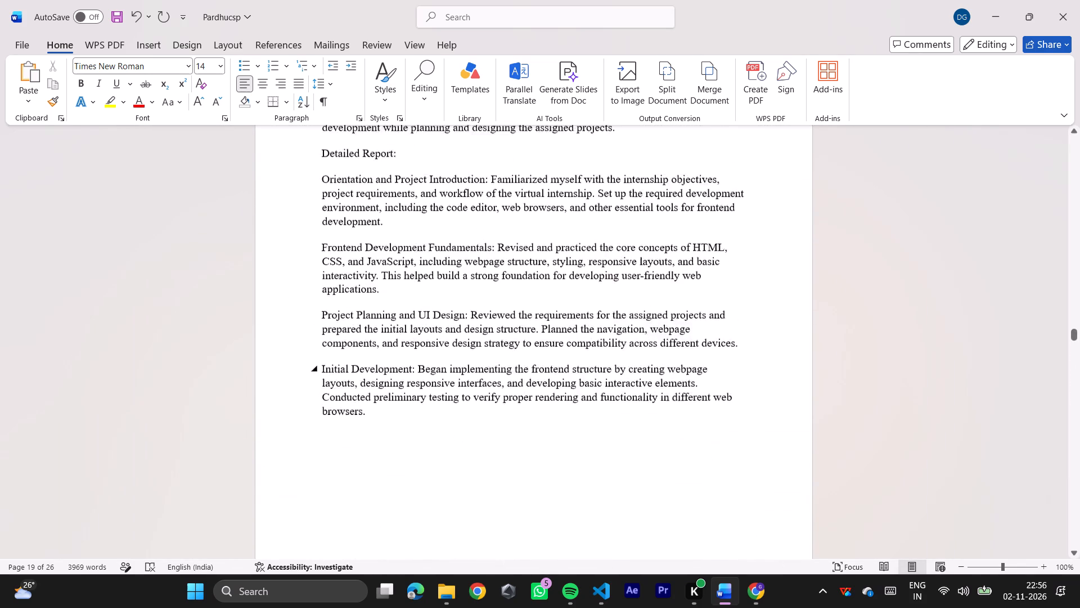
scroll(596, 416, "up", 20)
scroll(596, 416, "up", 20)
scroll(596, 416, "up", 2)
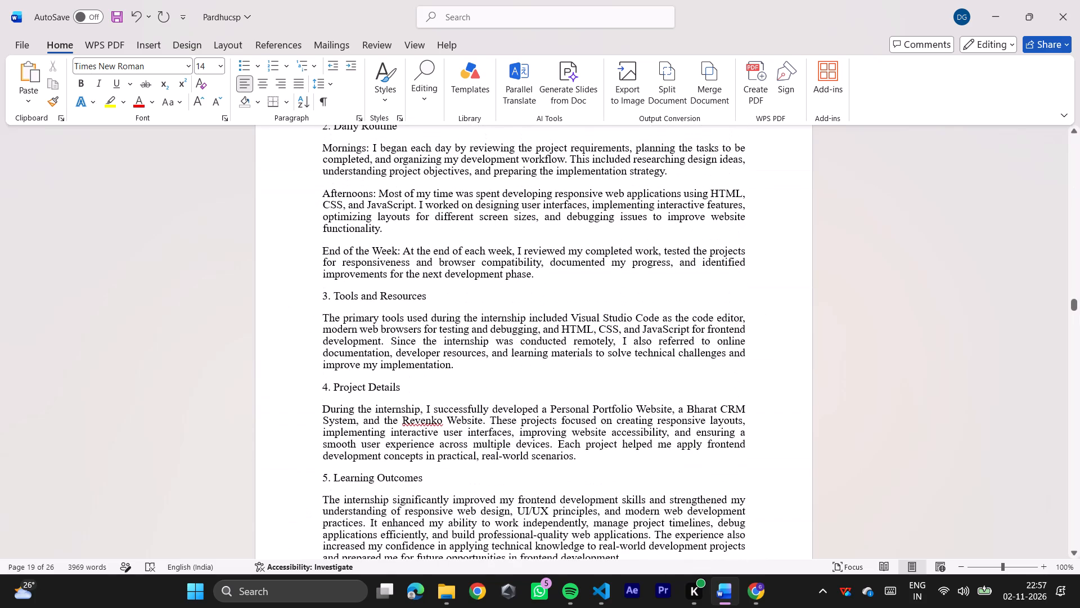
Return to the beginning of the report and check the student and internship details on the cover and title pages.
left_click_drag(1079, 306, 1073, 112)
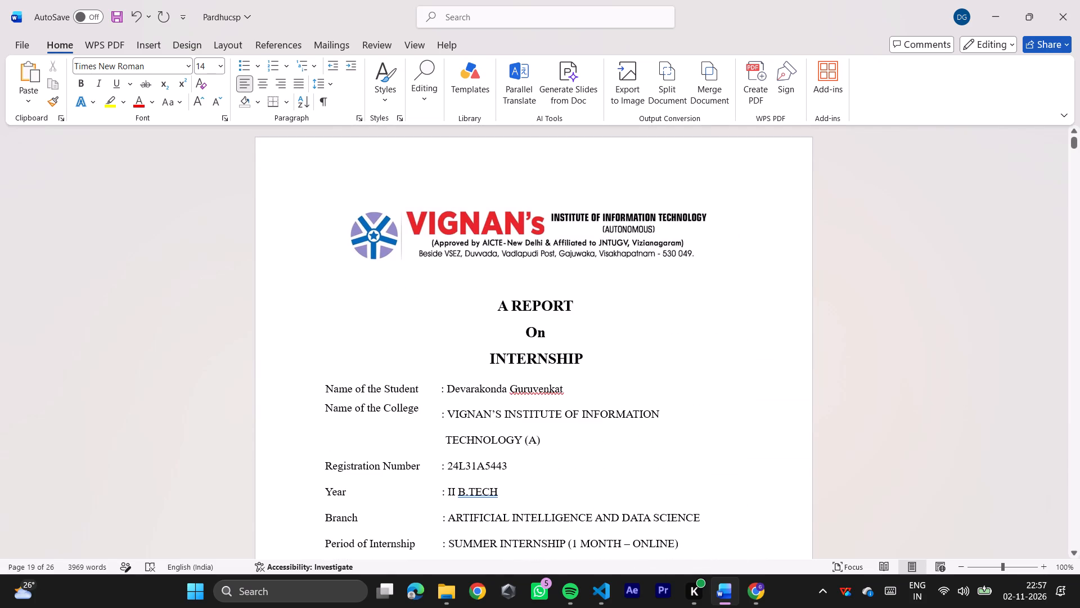
scroll(660, 239, "down", 4)
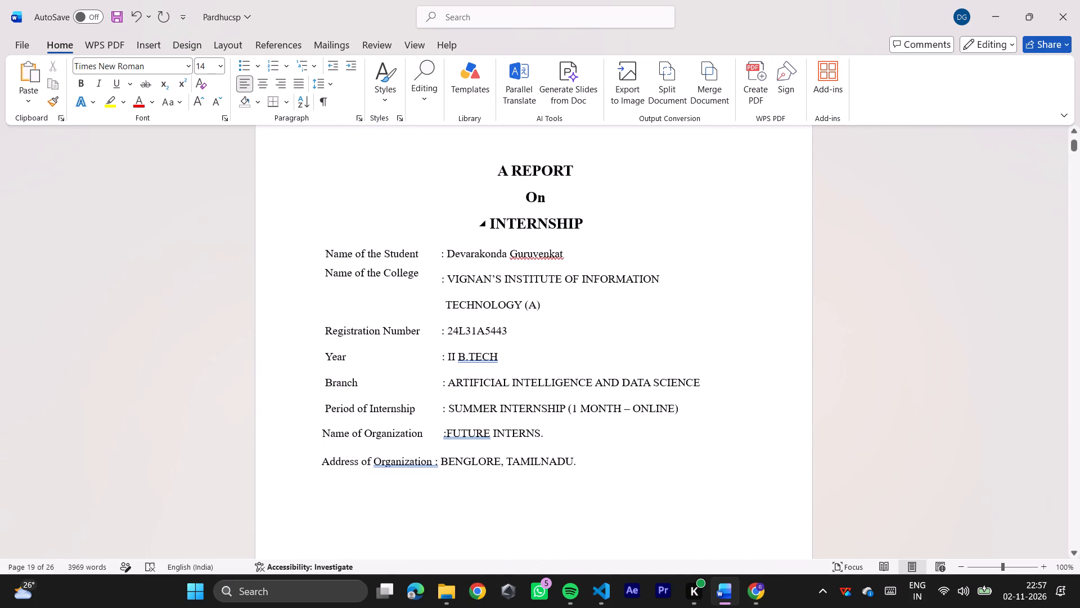
scroll(660, 242, "down", 3)
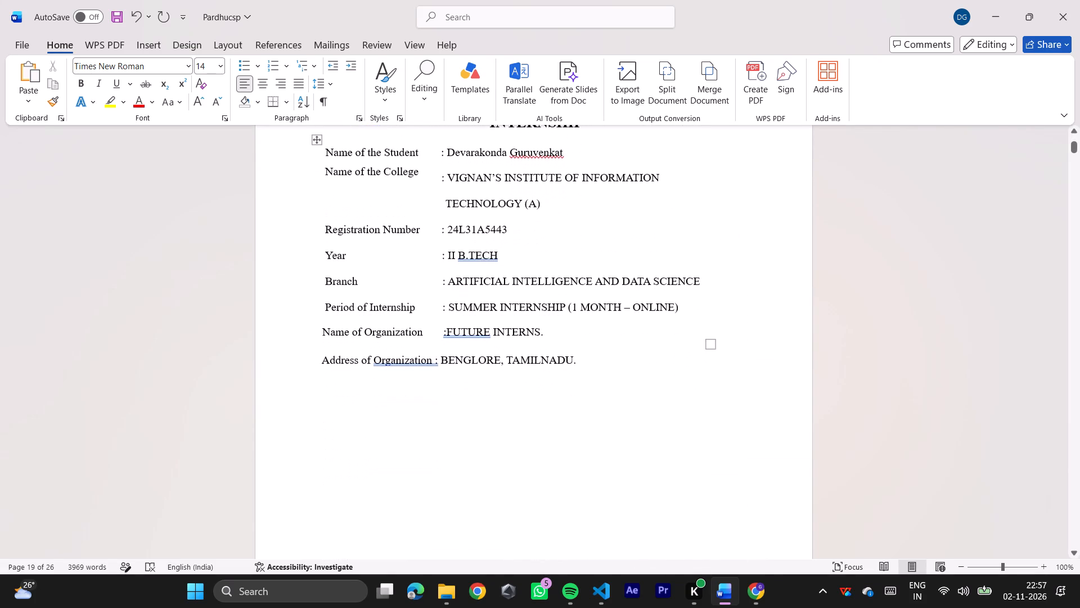
scroll(662, 242, "down", 4)
scroll(662, 241, "up", 7)
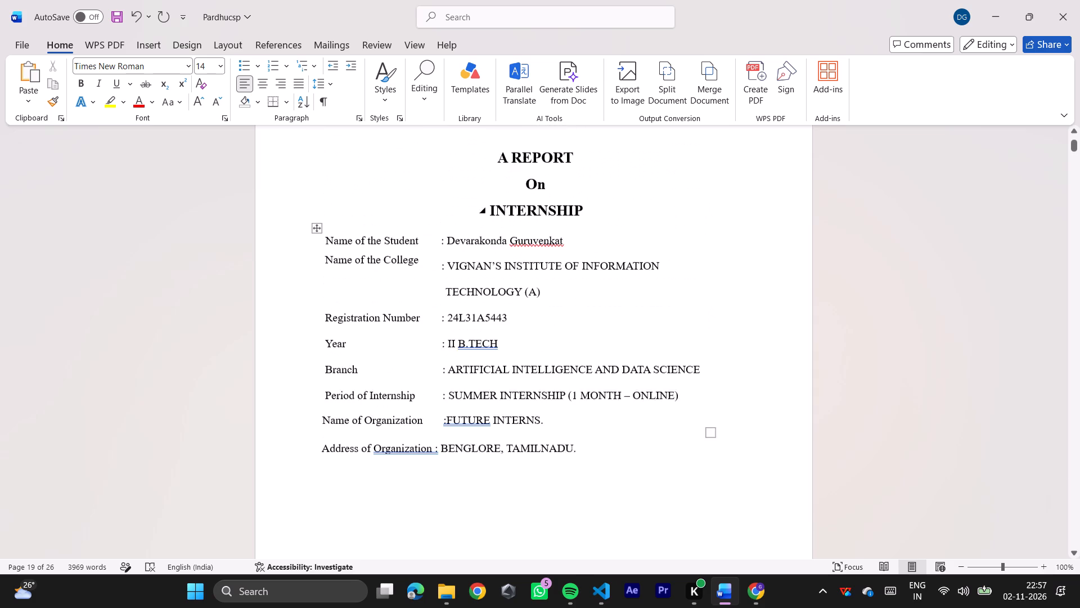
scroll(662, 241, "down", 19)
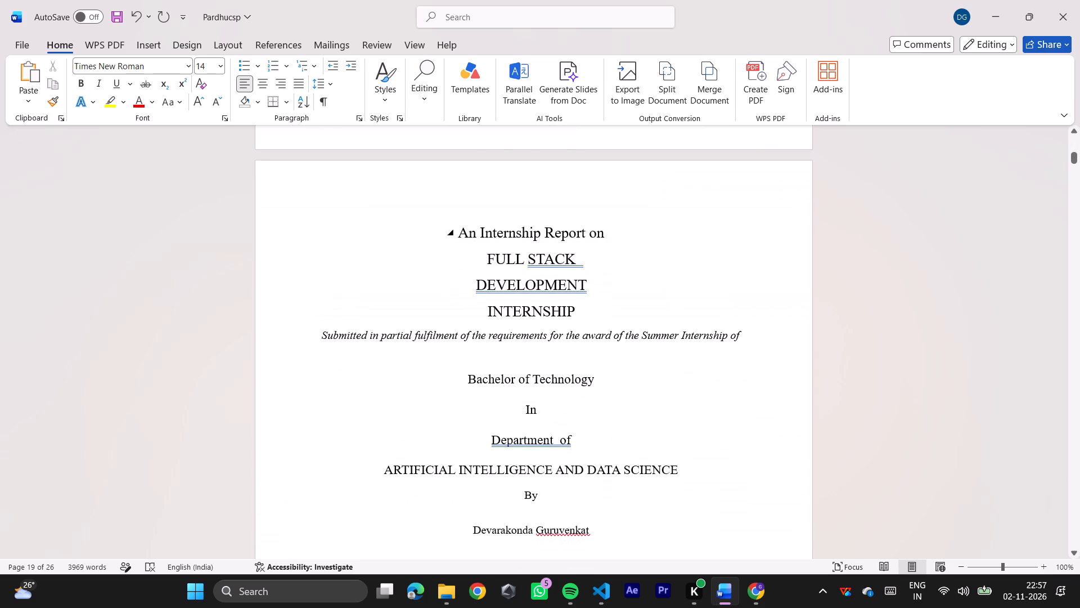
scroll(665, 251, "down", 10)
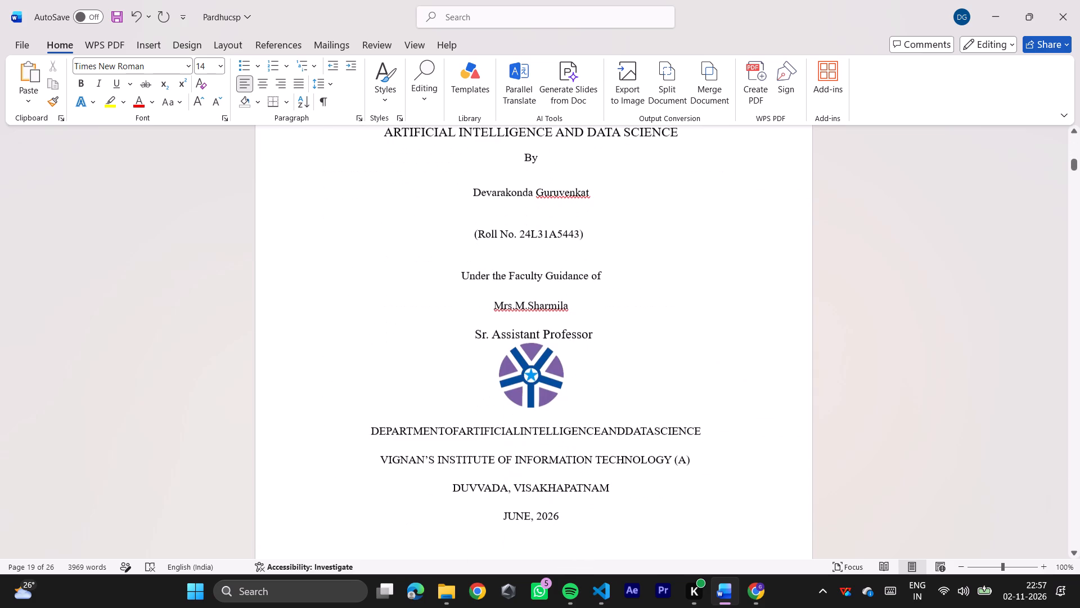
scroll(665, 252, "down", 11)
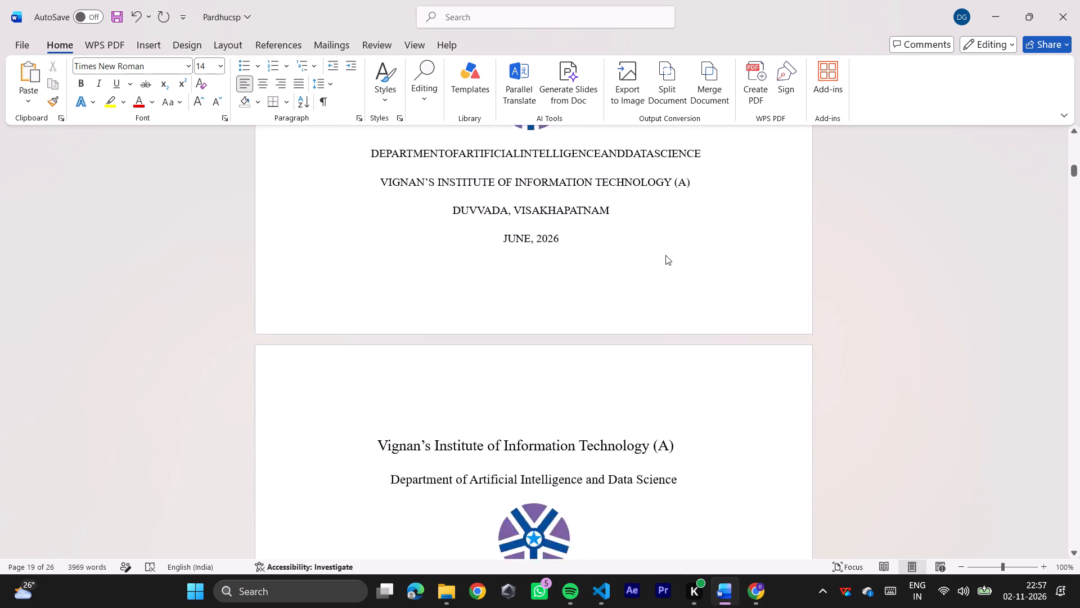
Check the student's details and internship dates in the Student Declaration and on the department certificate page.
scroll(665, 255, "down", 7)
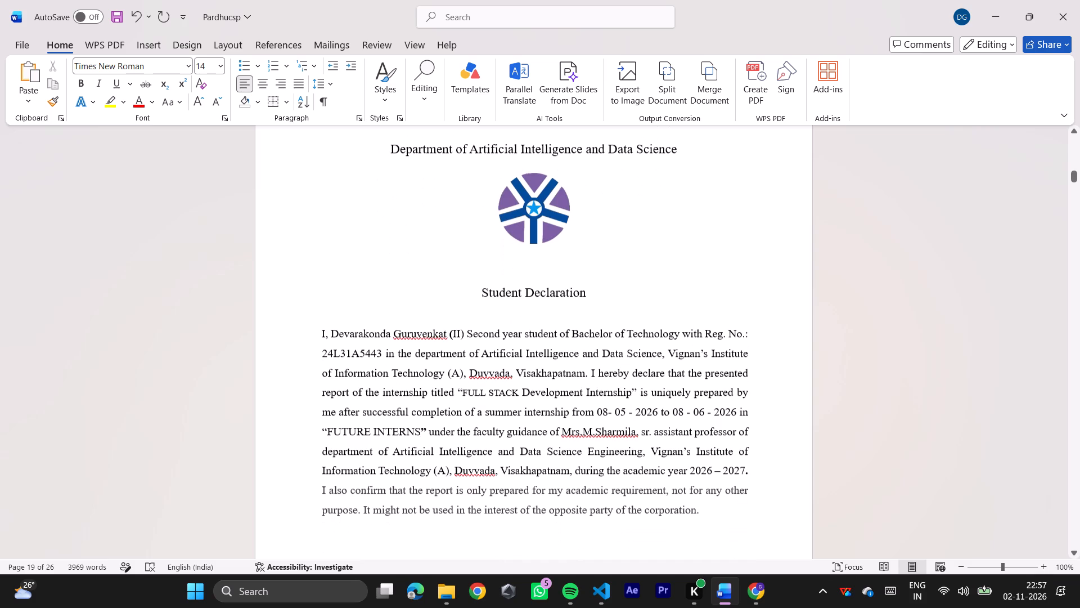
scroll(665, 255, "down", 4)
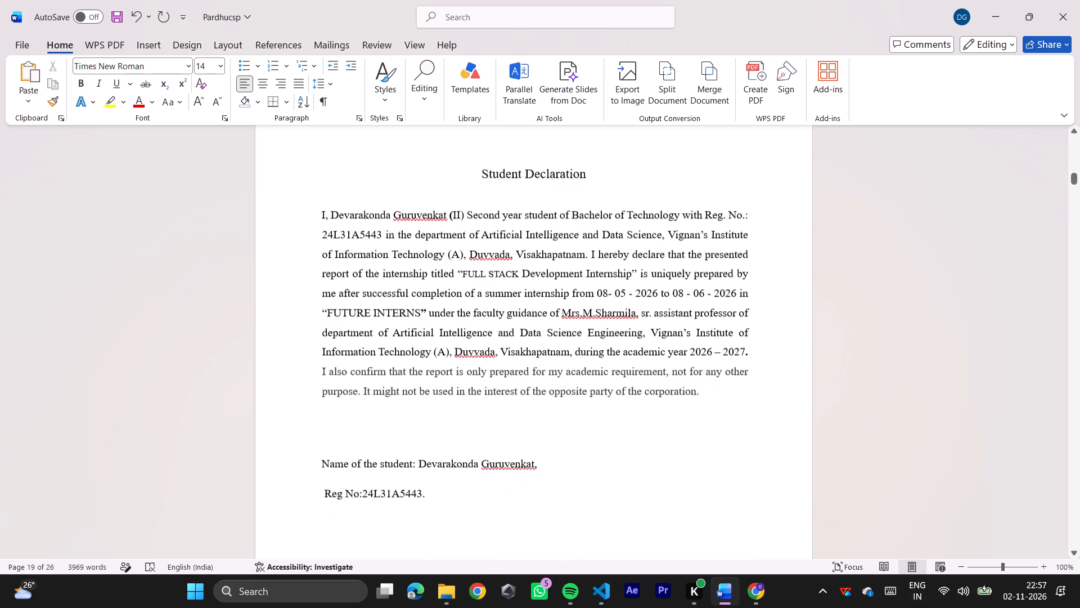
scroll(665, 255, "down", 4)
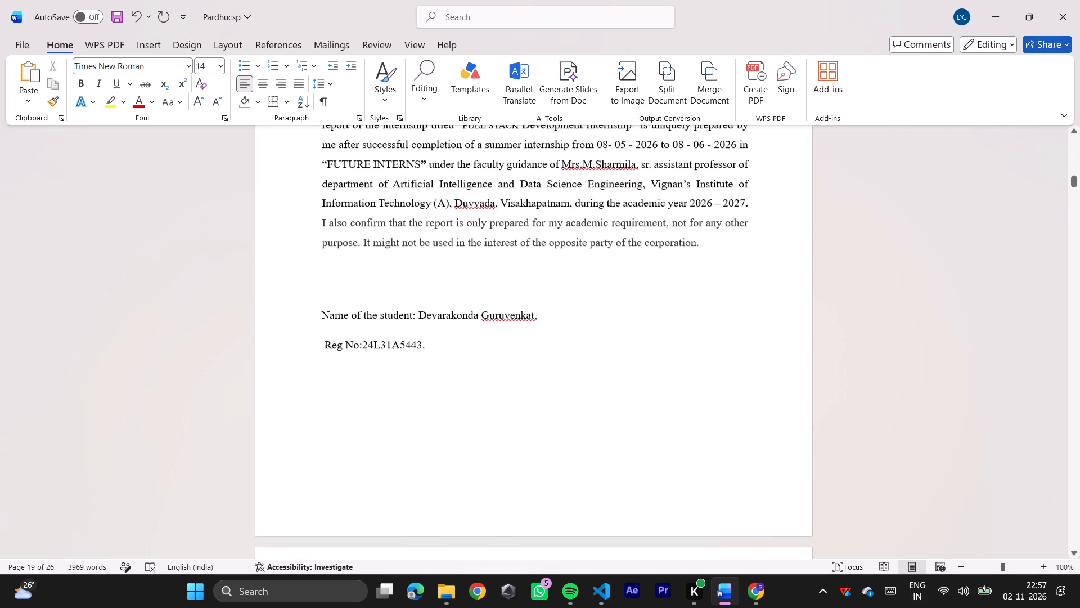
scroll(665, 255, "down", 13)
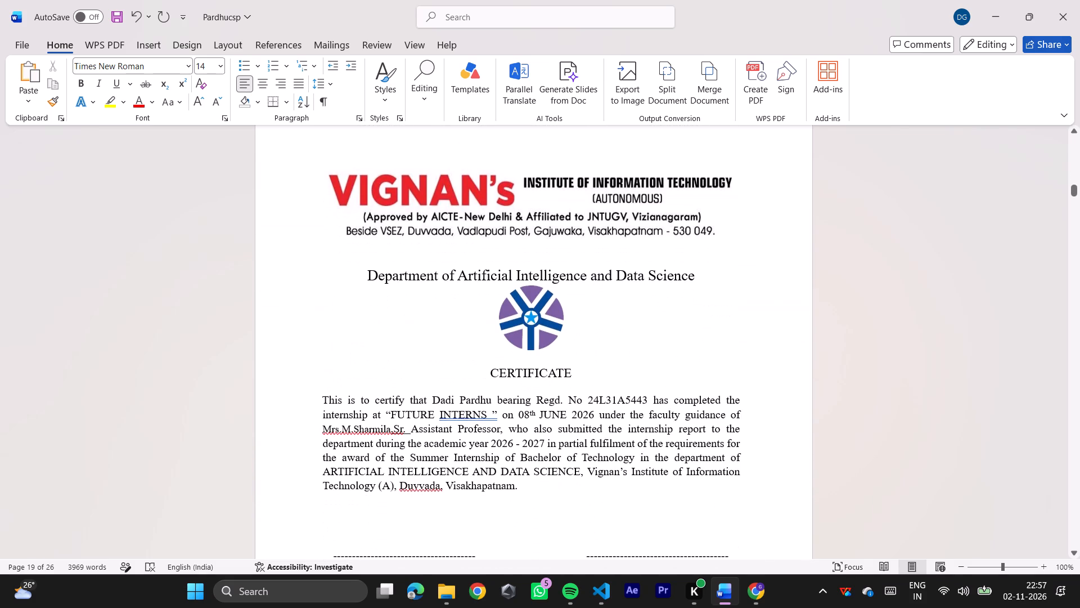
Review the signatory block on the department certificate page and read through the Abstract.
scroll(665, 255, "down", 1)
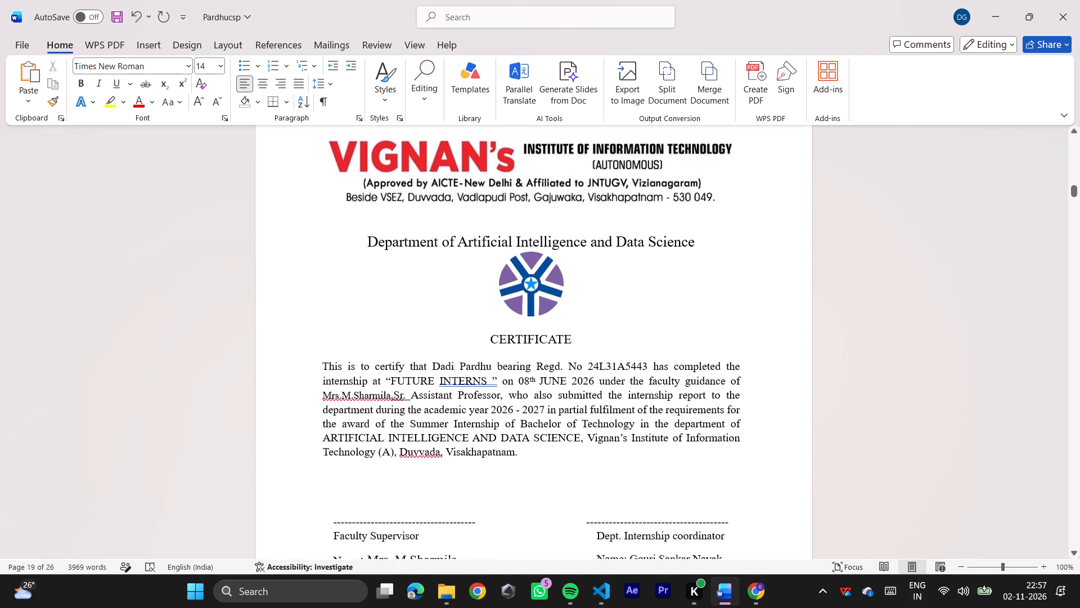
scroll(665, 255, "down", 3)
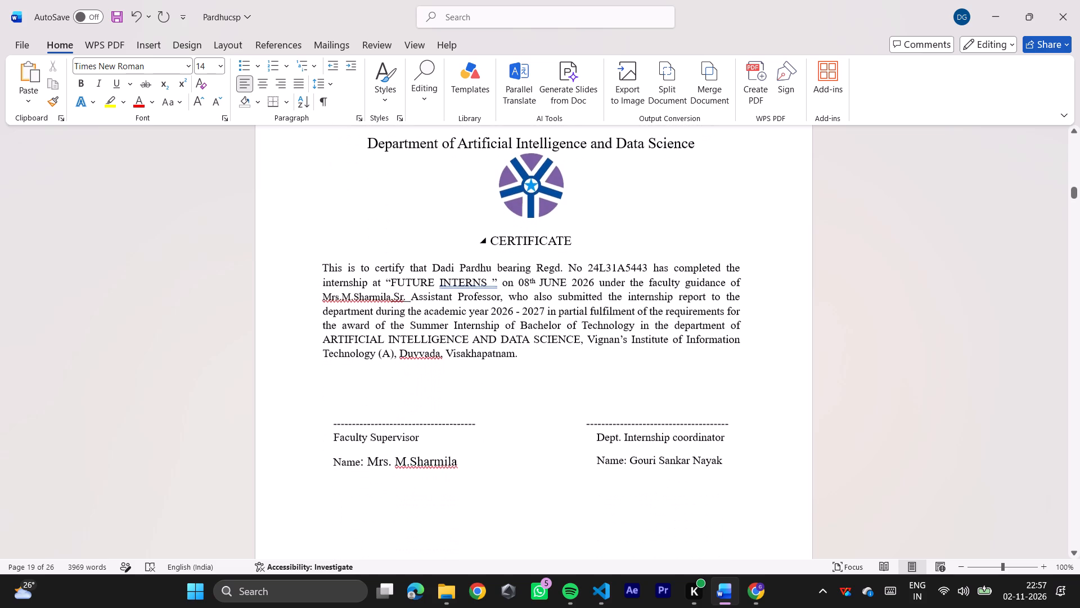
scroll(665, 255, "down", 4)
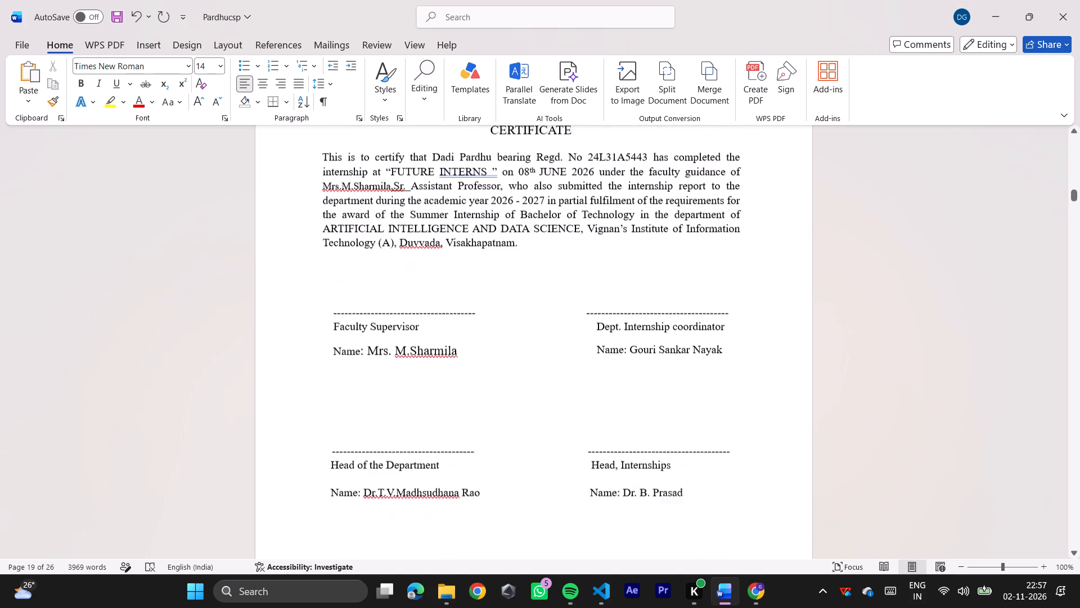
scroll(665, 255, "down", 13)
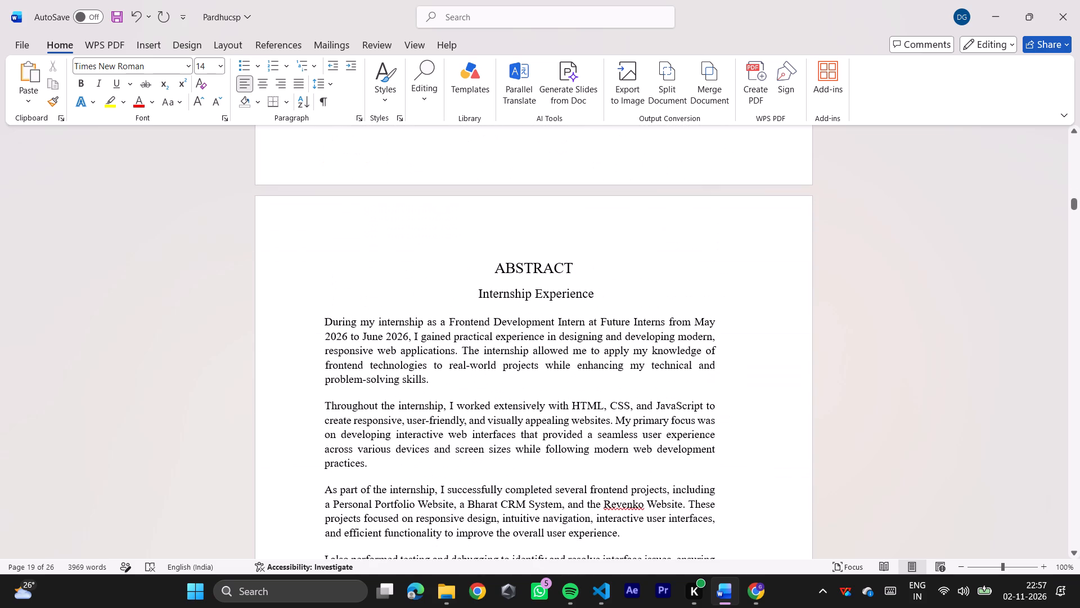
scroll(665, 255, "down", 1)
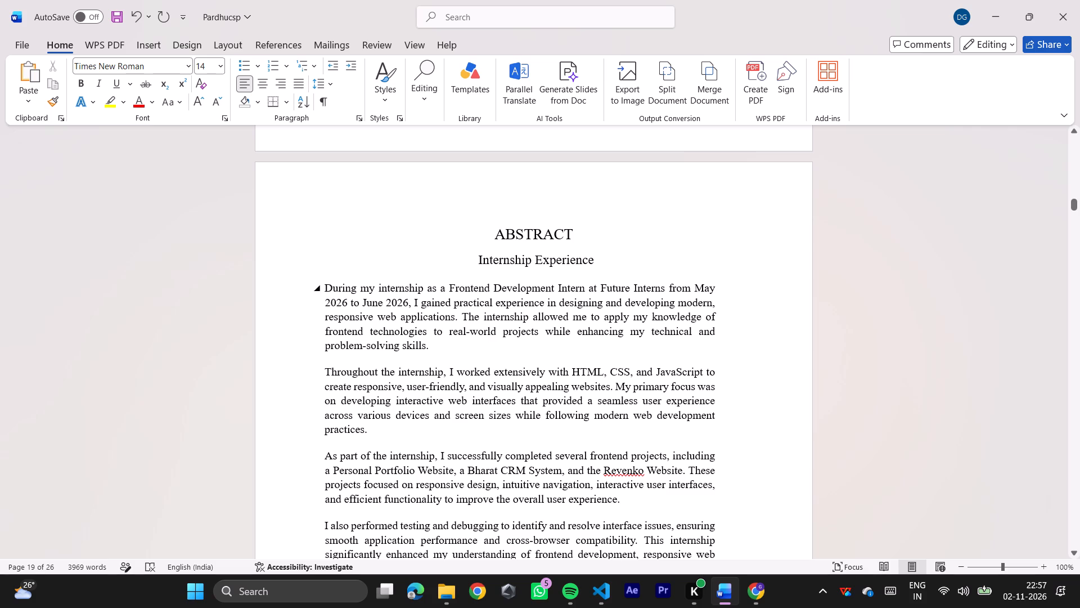
scroll(399, 315, "down", 2)
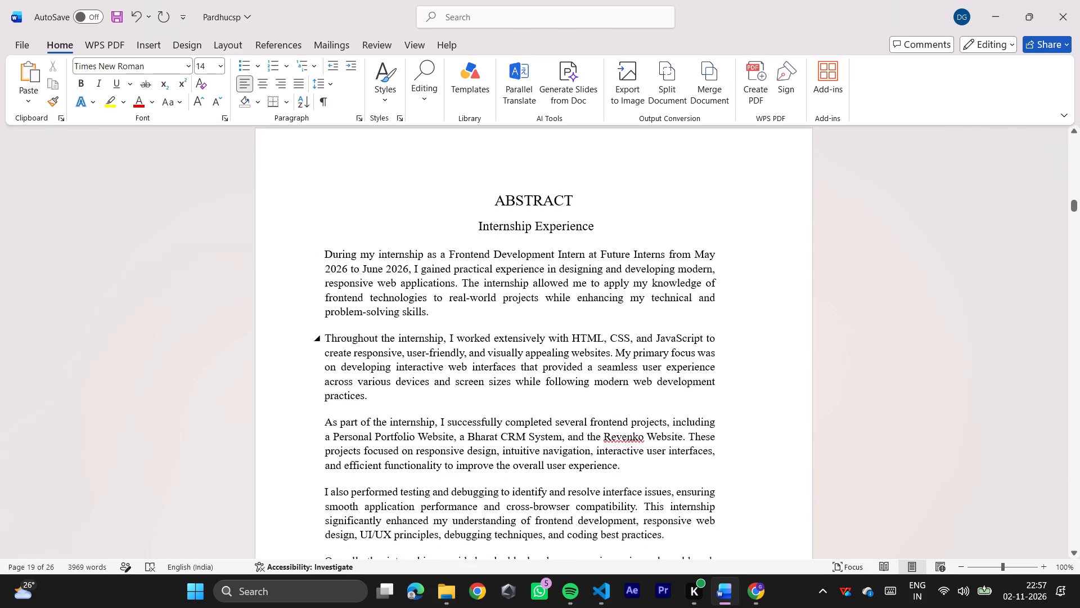
scroll(399, 315, "down", 1)
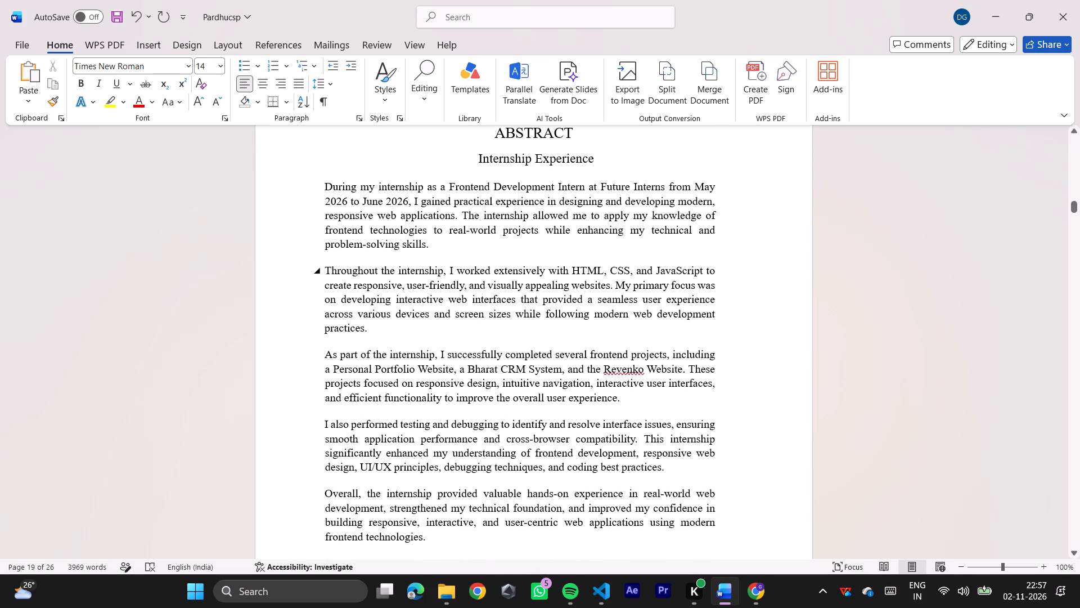
scroll(399, 315, "down", 3)
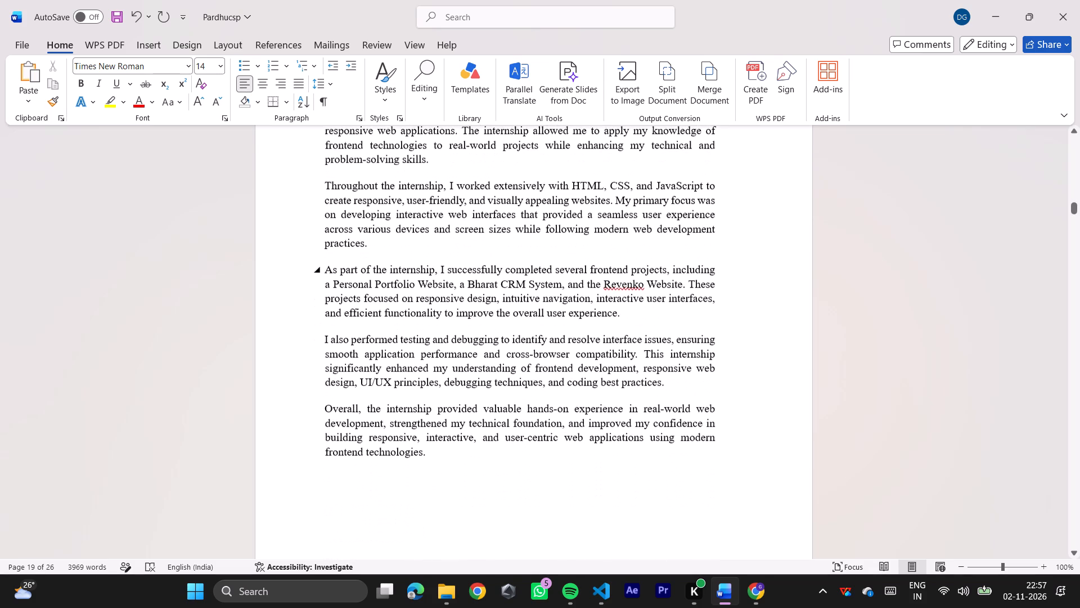
Review the Acknowledgements page and the chapter entries in the Index table.
scroll(399, 315, "down", 18)
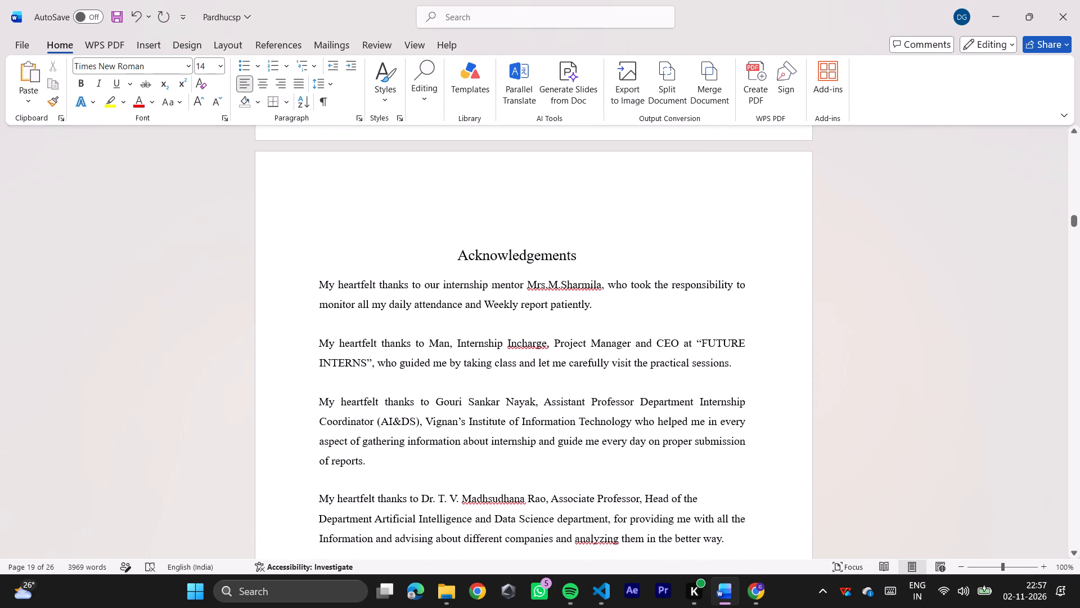
scroll(399, 318, "down", 6)
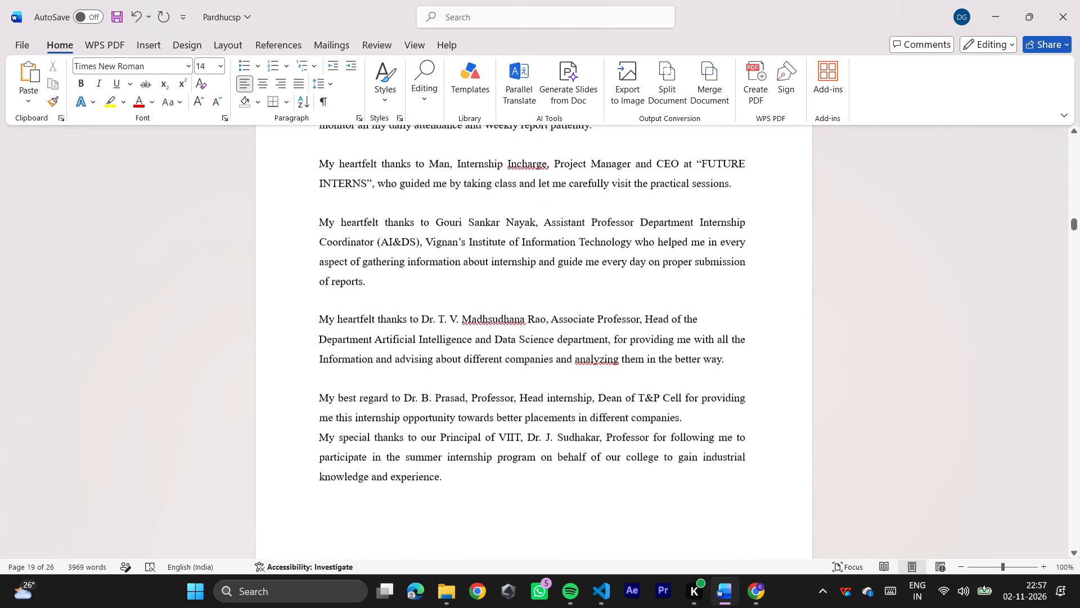
scroll(399, 318, "down", 17)
scroll(398, 318, "down", 4)
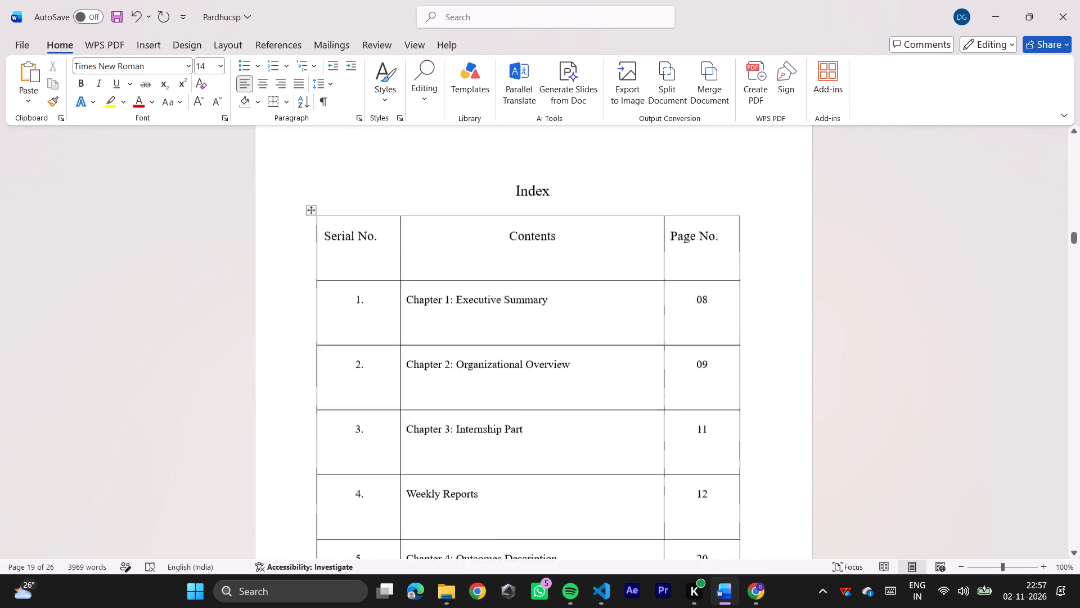
Review the report from Chapter 1 through the weekly reports, outcomes description and daily images.
scroll(398, 318, "down", 20)
scroll(398, 318, "down", 2)
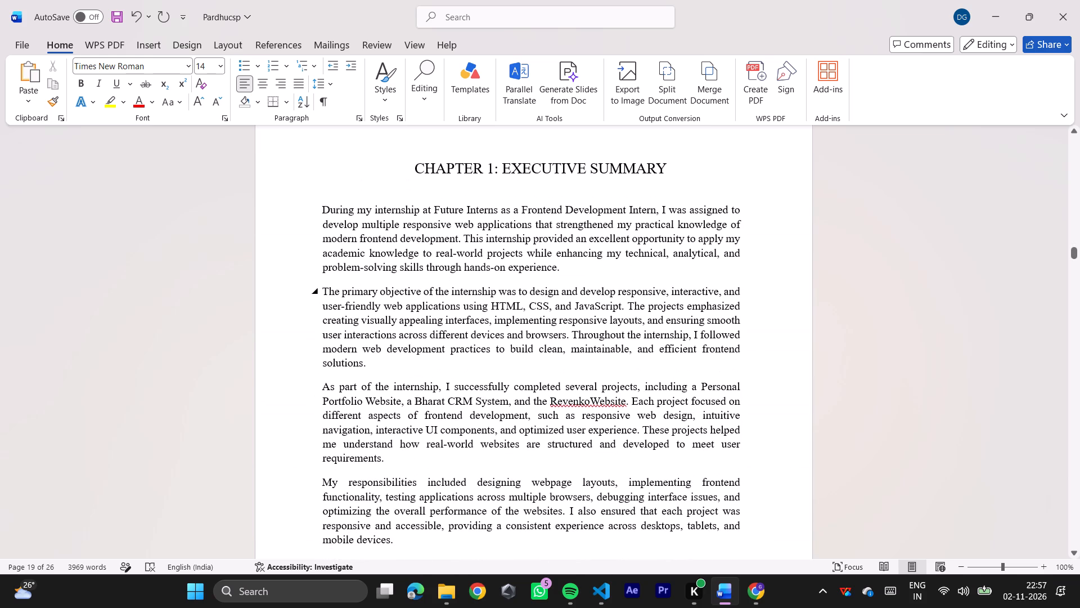
scroll(395, 315, "down", 20)
scroll(395, 315, "down", 7)
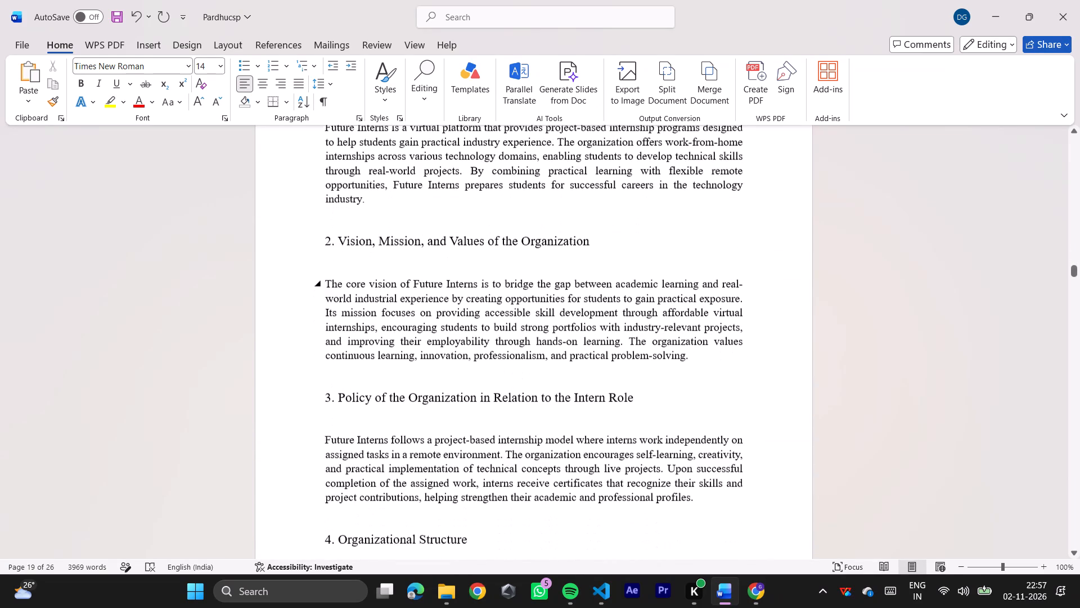
scroll(394, 319, "down", 14)
scroll(395, 323, "down", 12)
scroll(395, 326, "down", 20)
scroll(394, 329, "down", 9)
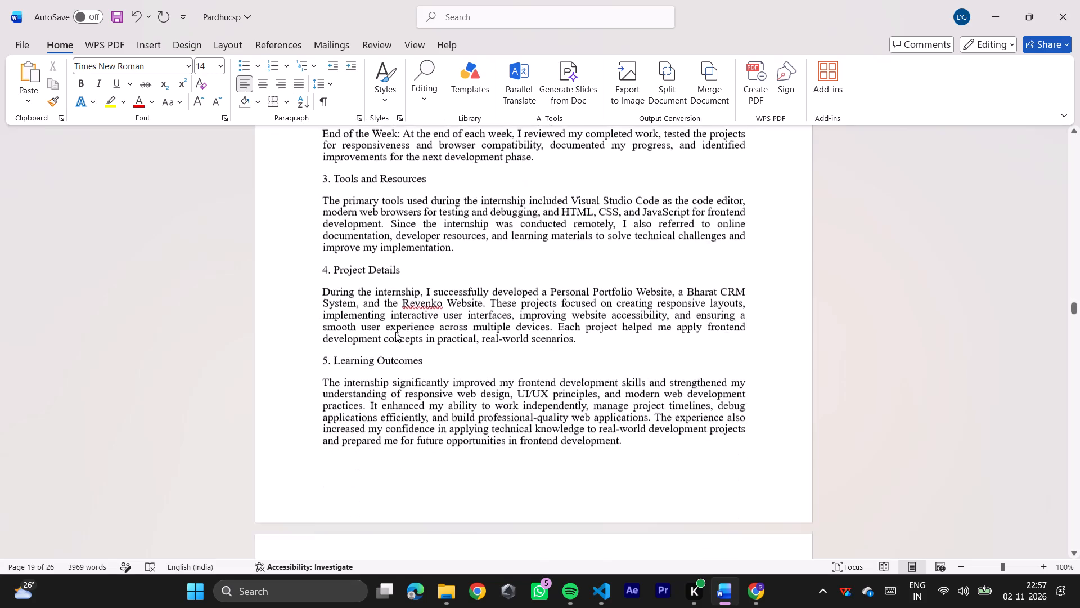
scroll(395, 332, "down", 14)
scroll(399, 328, "down", 20)
scroll(399, 328, "down", 4)
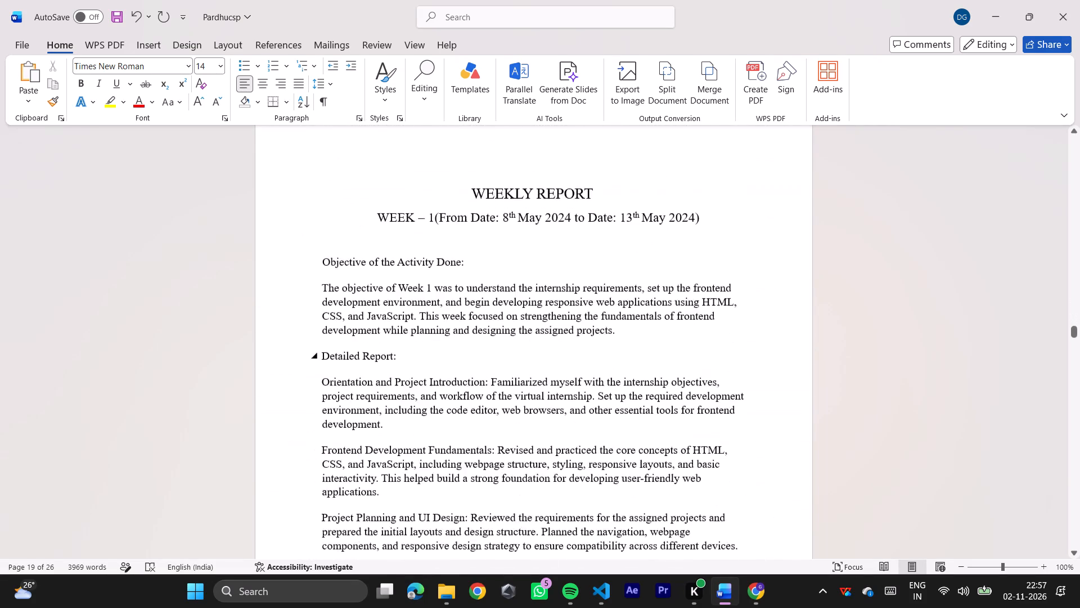
scroll(410, 338, "down", 20)
scroll(410, 338, "down", 20)
scroll(410, 338, "down", 7)
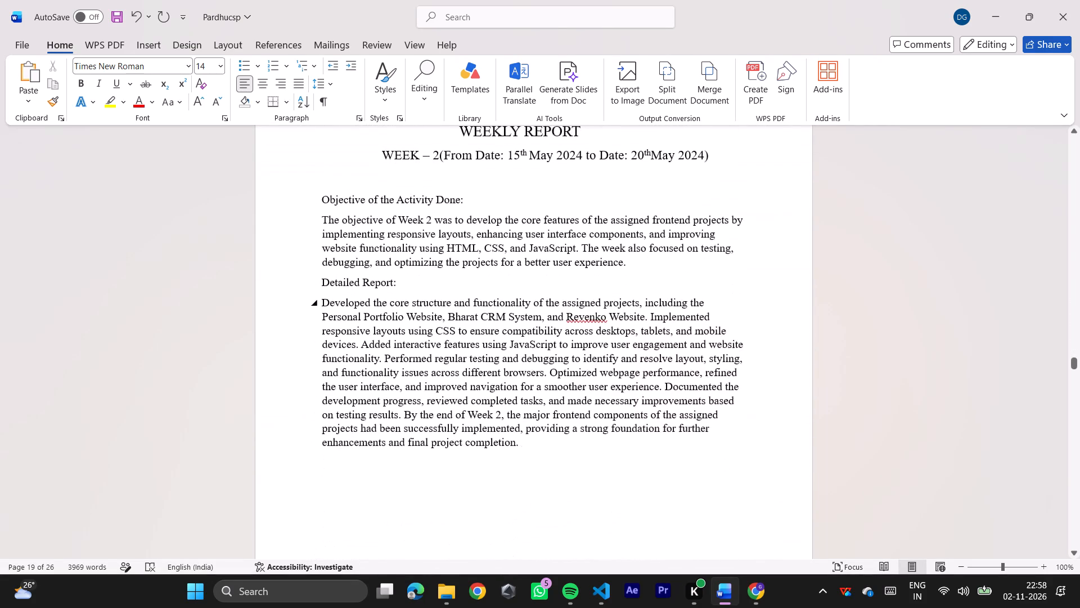
scroll(404, 378, "down", 20)
scroll(404, 378, "down", 20)
scroll(404, 378, "down", 14)
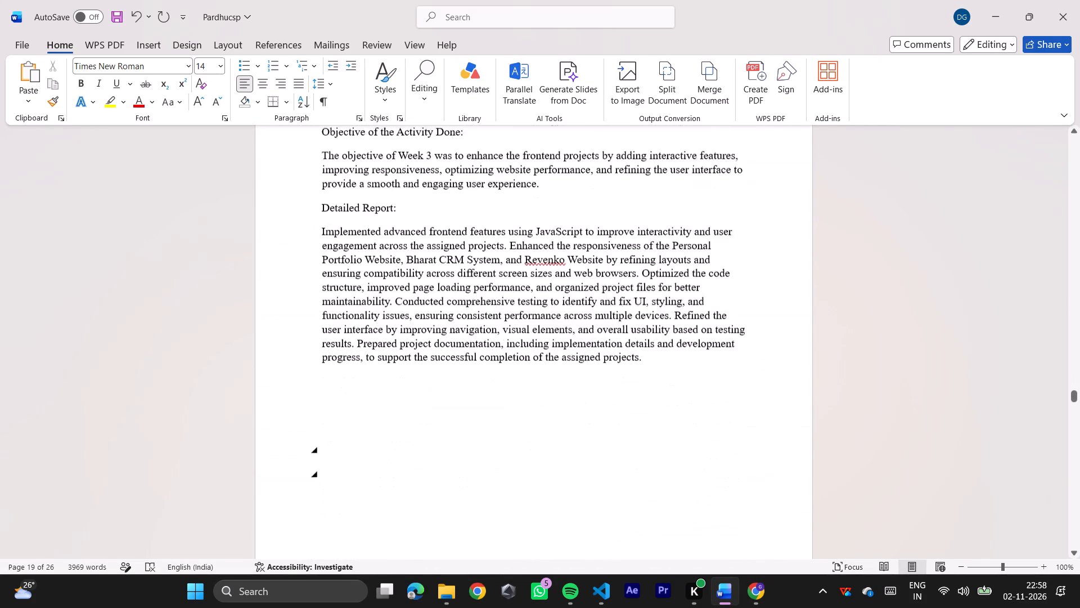
scroll(425, 407, "down", 20)
scroll(425, 407, "down", 20)
scroll(425, 407, "down", 14)
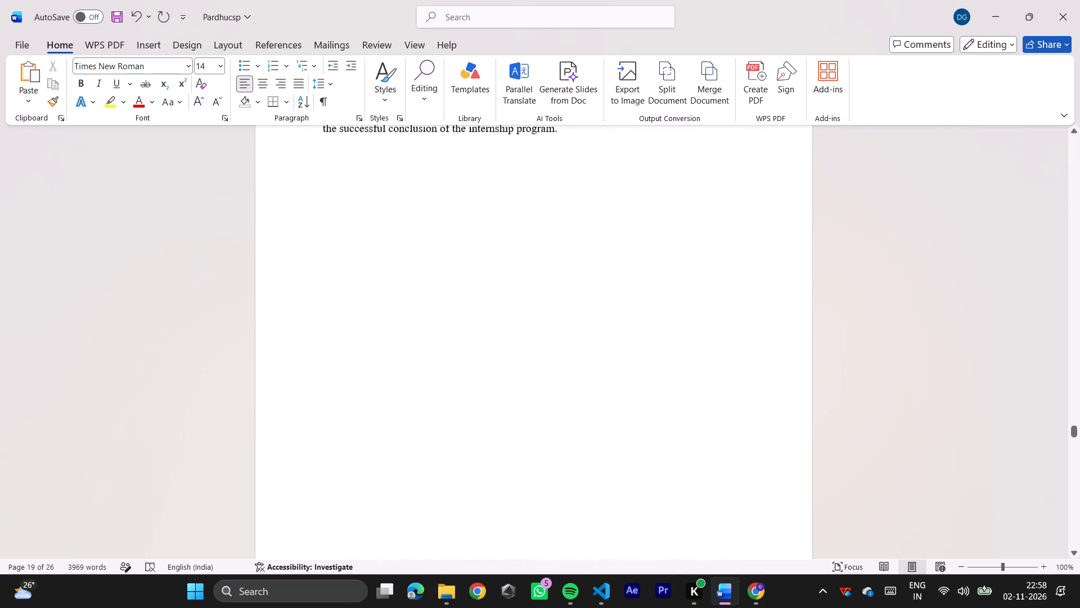
scroll(424, 455, "down", 20)
scroll(424, 455, "down", 20)
scroll(424, 455, "down", 14)
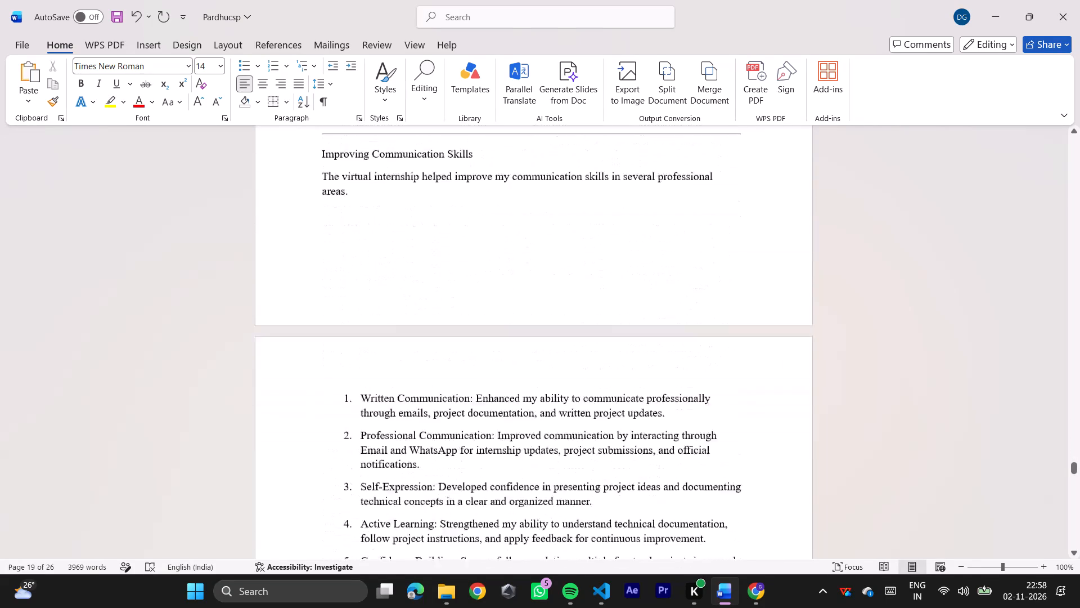
scroll(398, 556, "down", 17)
scroll(422, 479, "down", 17)
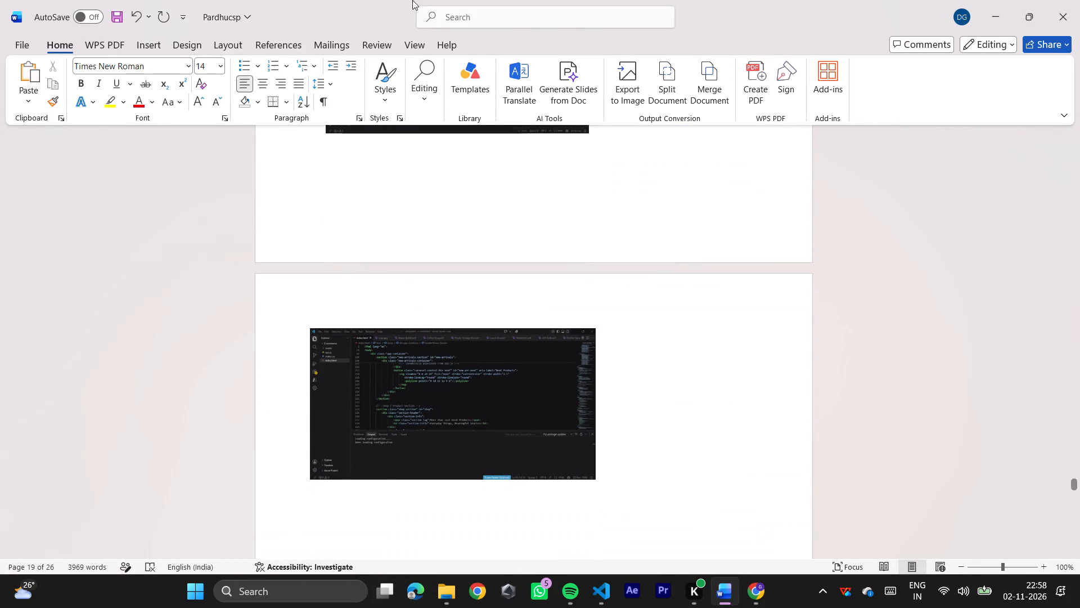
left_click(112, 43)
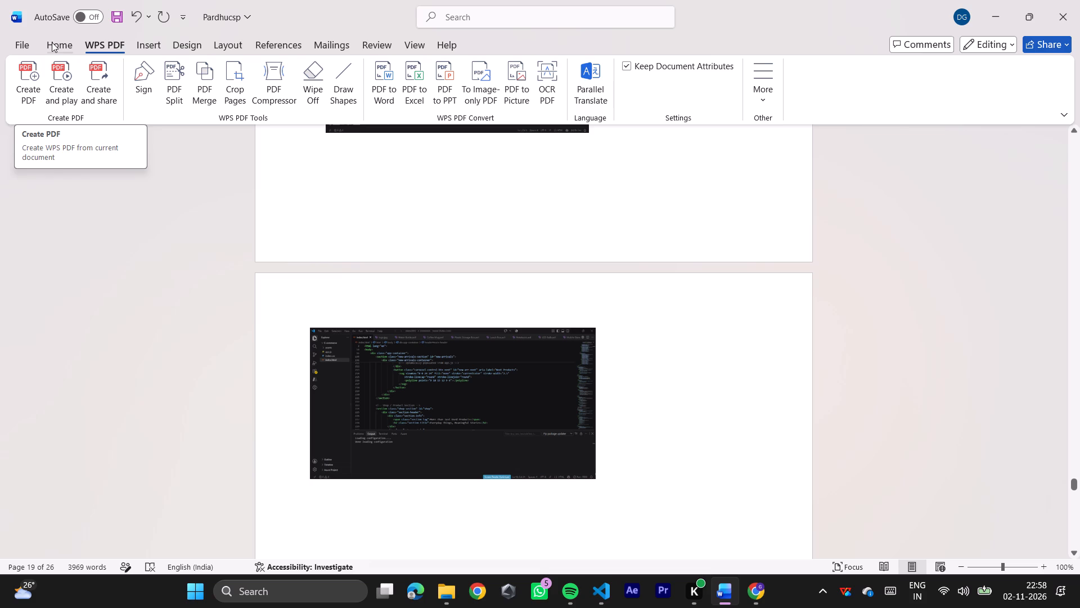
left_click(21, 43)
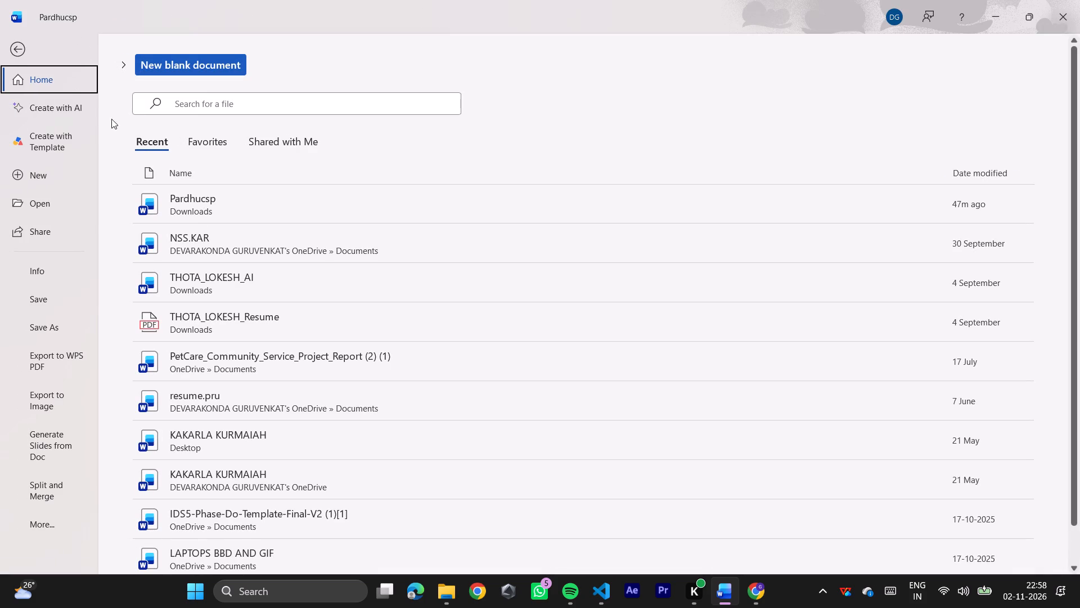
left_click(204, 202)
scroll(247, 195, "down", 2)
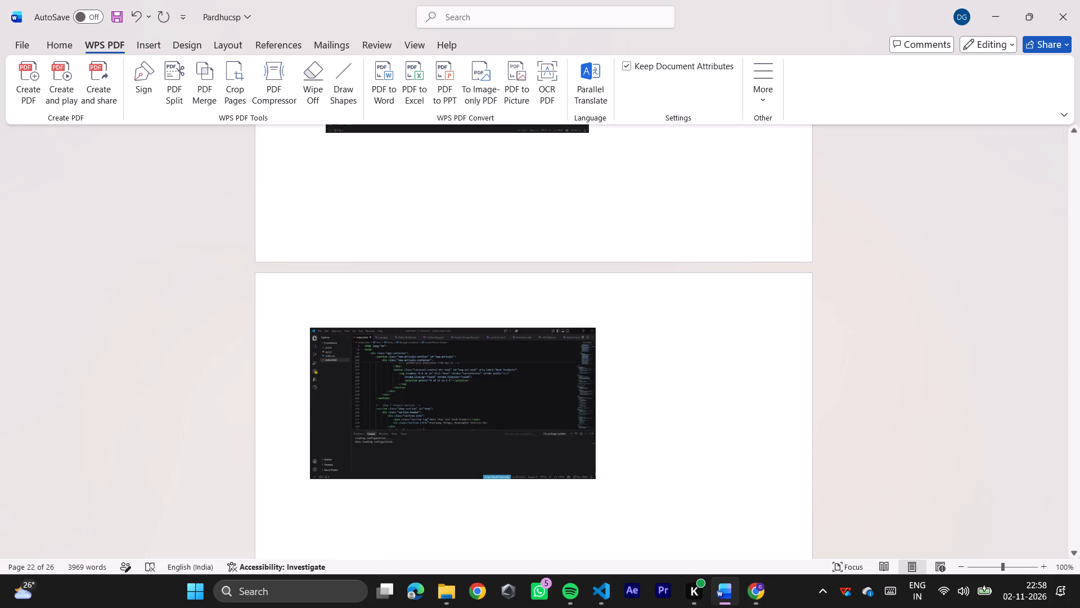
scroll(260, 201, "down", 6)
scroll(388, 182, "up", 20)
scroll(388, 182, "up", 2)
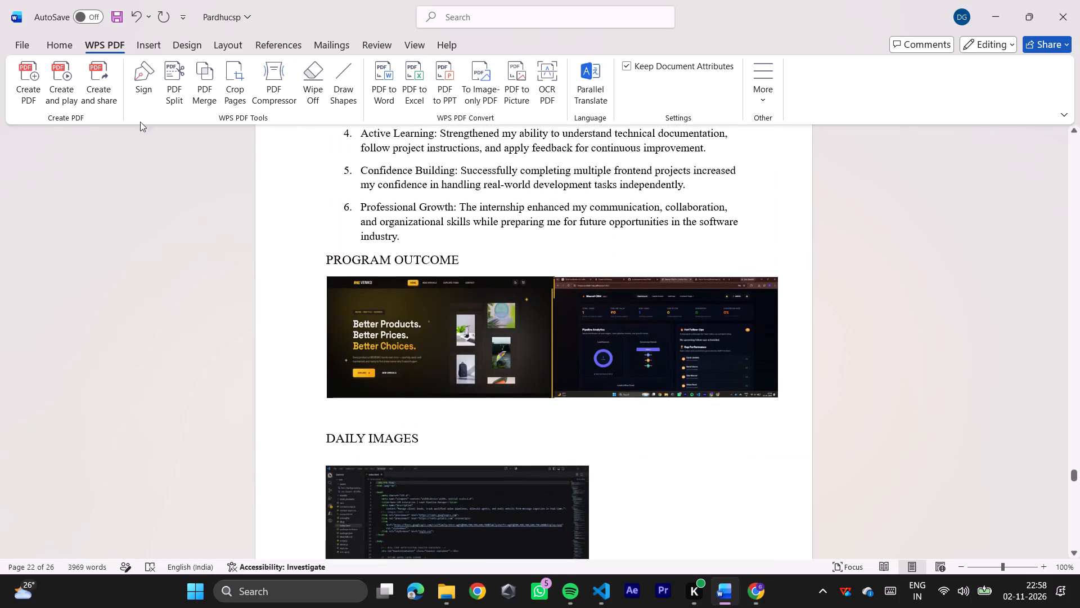
Turn on AutoSave by uploading the report to the personal OneDrive, and save the document.
left_click(93, 18)
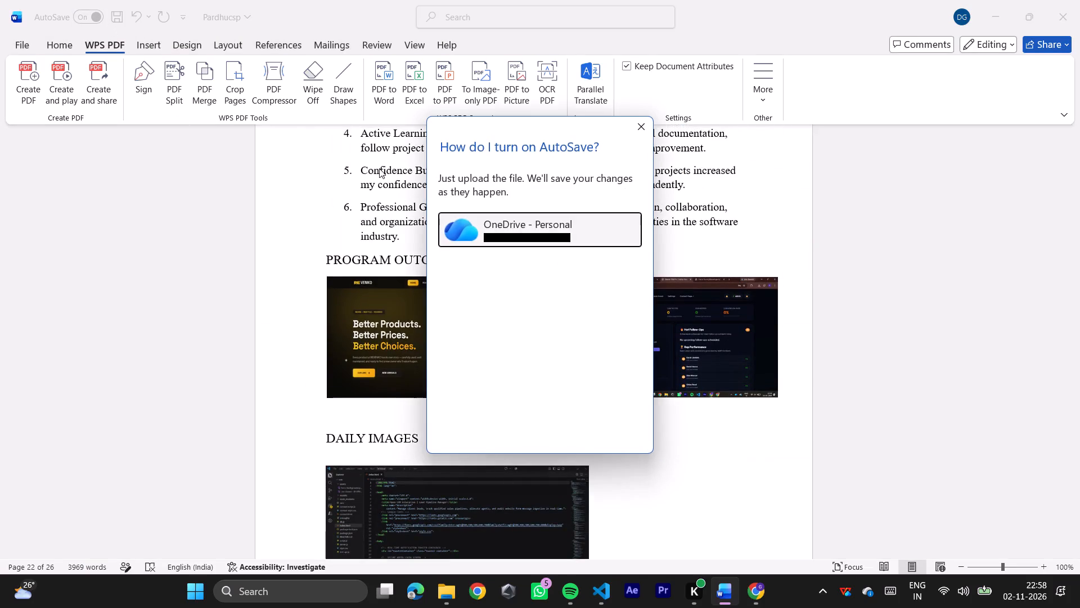
left_click(488, 229)
left_click(552, 226)
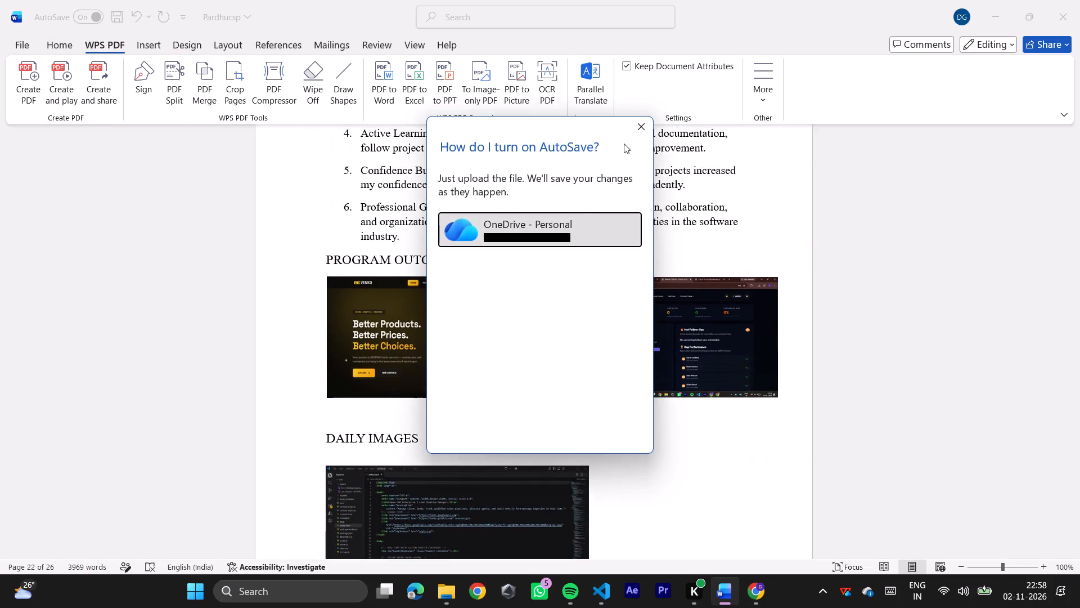
left_click(574, 218)
left_click(505, 225)
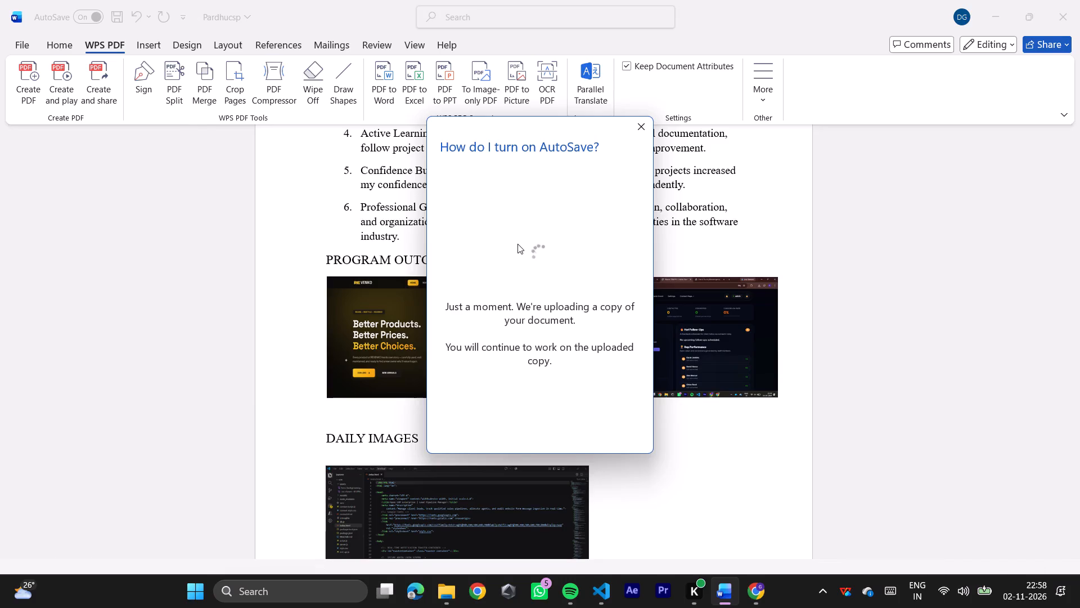
left_click(565, 278)
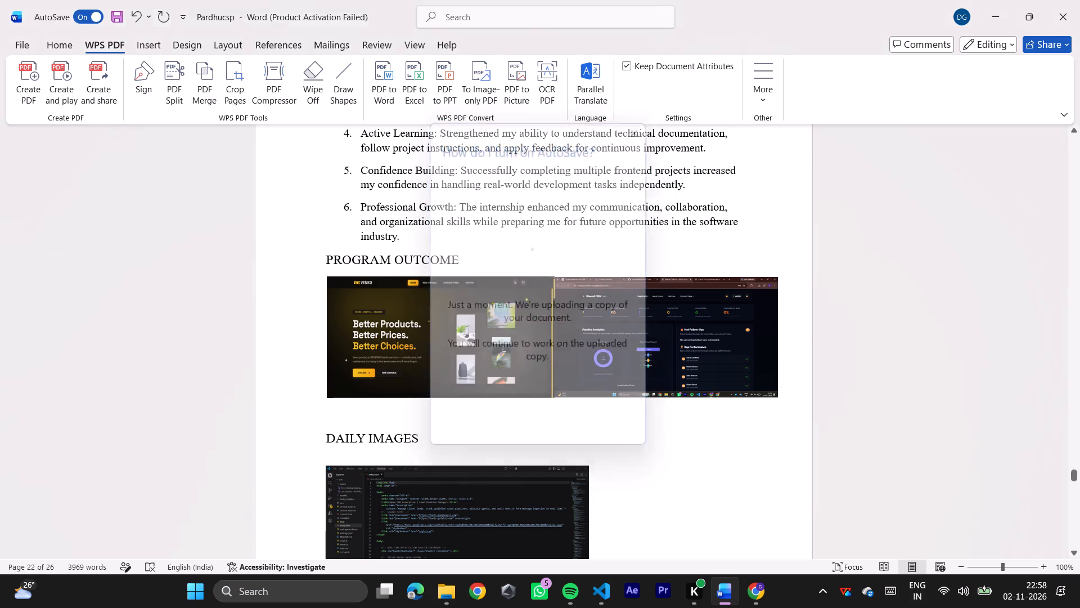
left_click(120, 10)
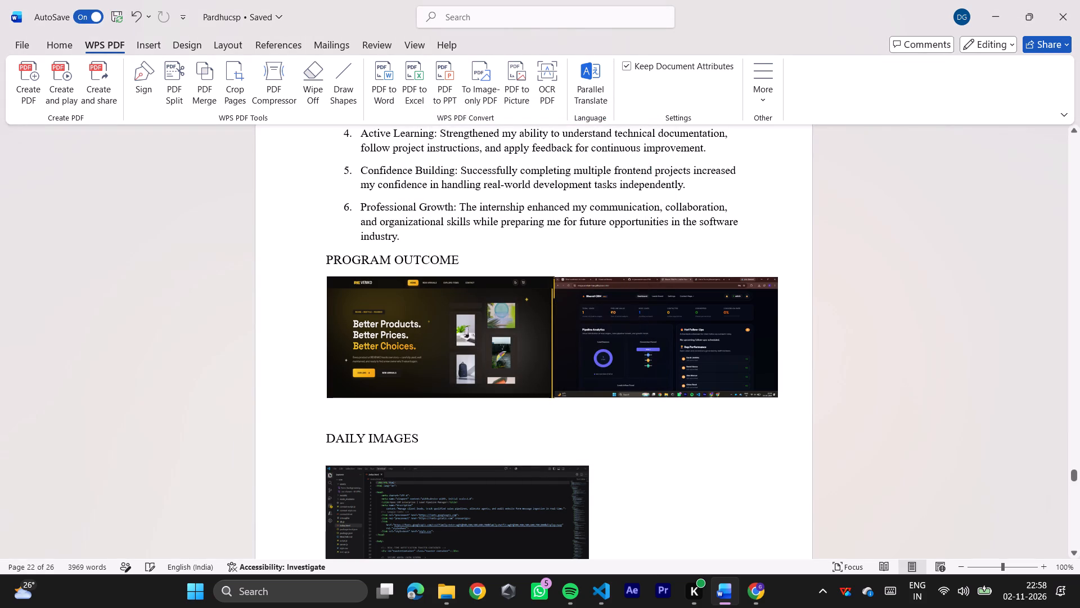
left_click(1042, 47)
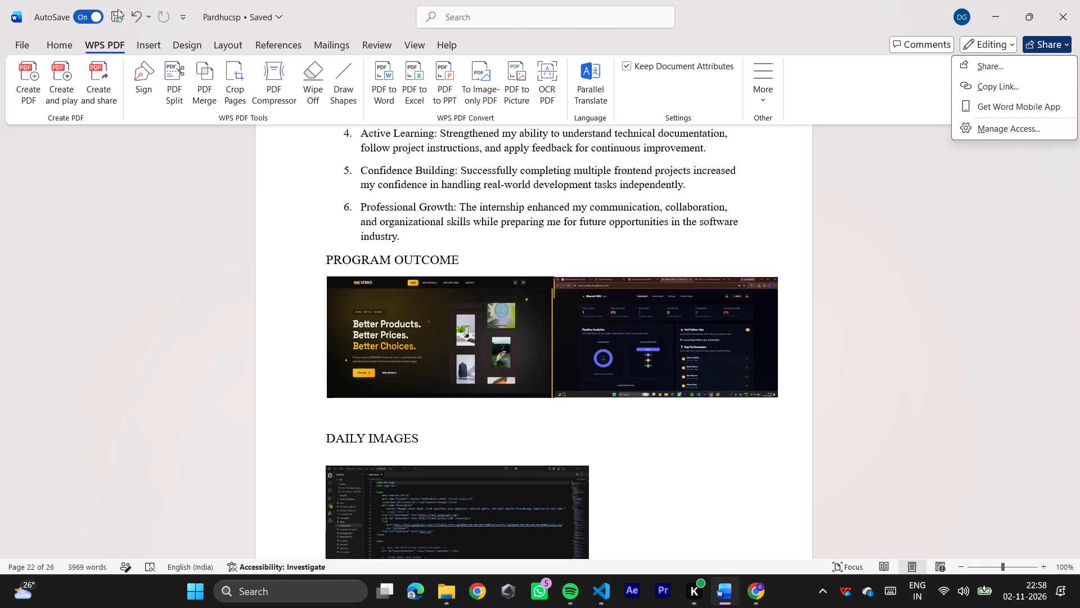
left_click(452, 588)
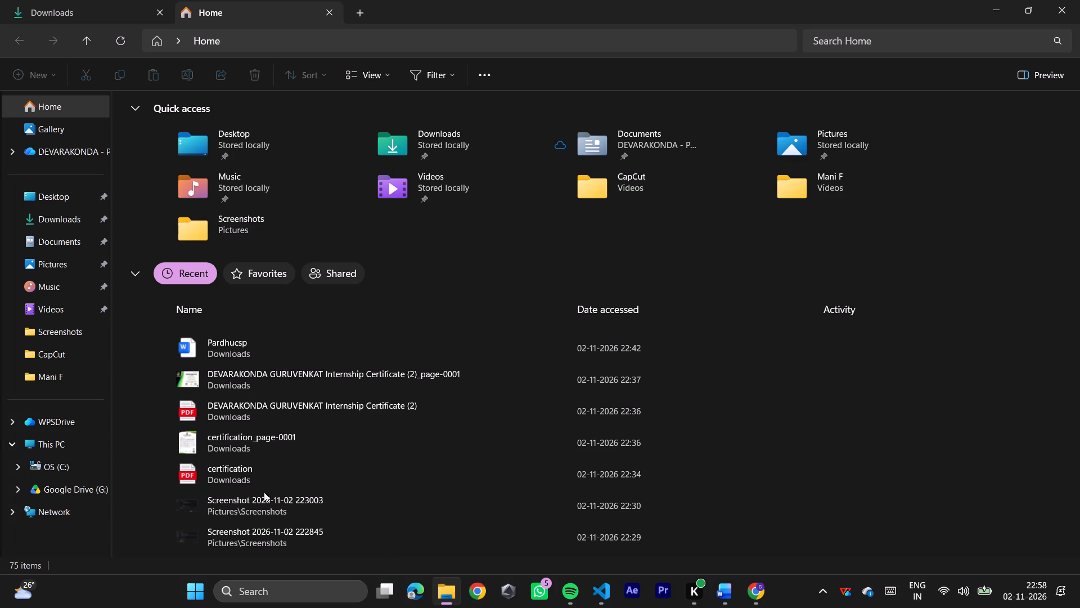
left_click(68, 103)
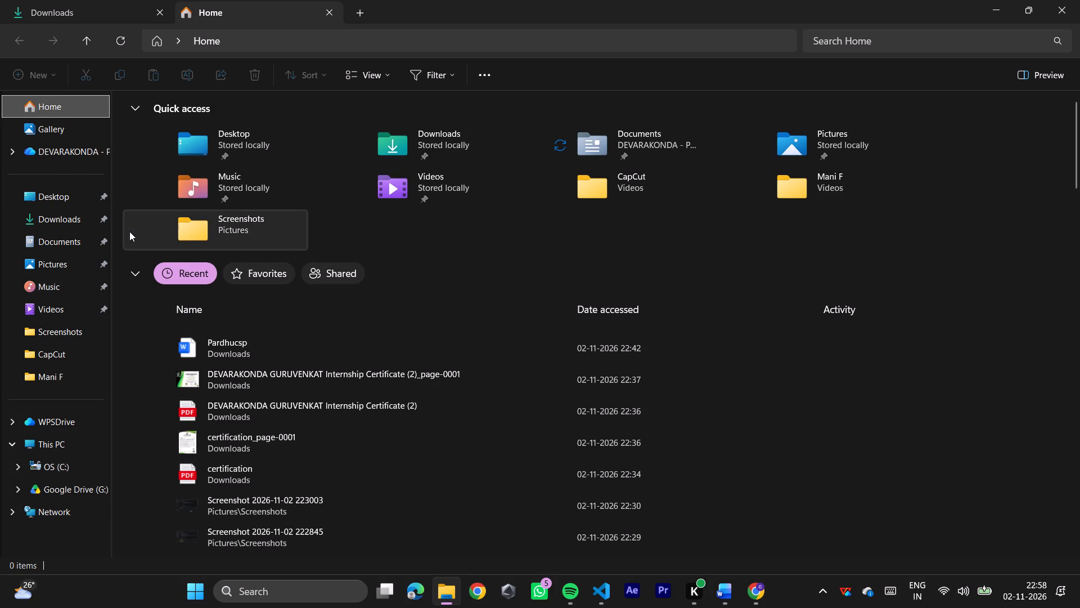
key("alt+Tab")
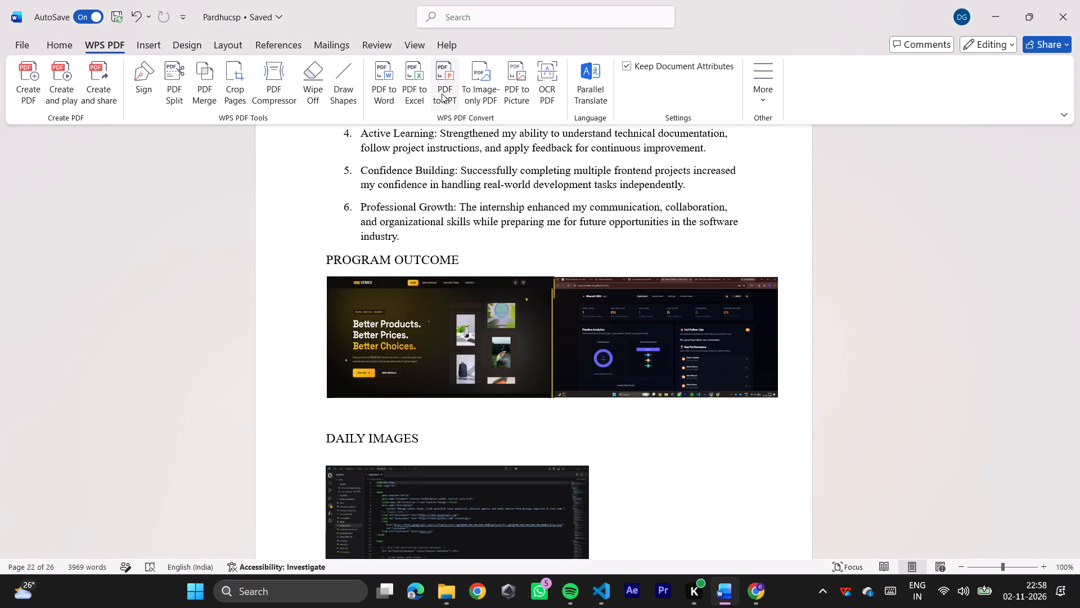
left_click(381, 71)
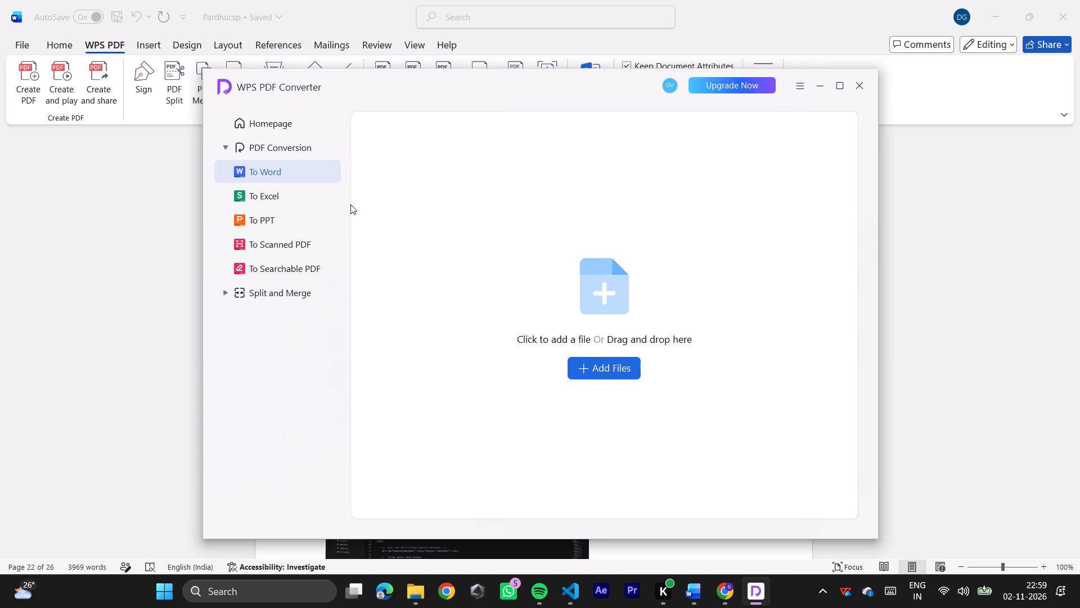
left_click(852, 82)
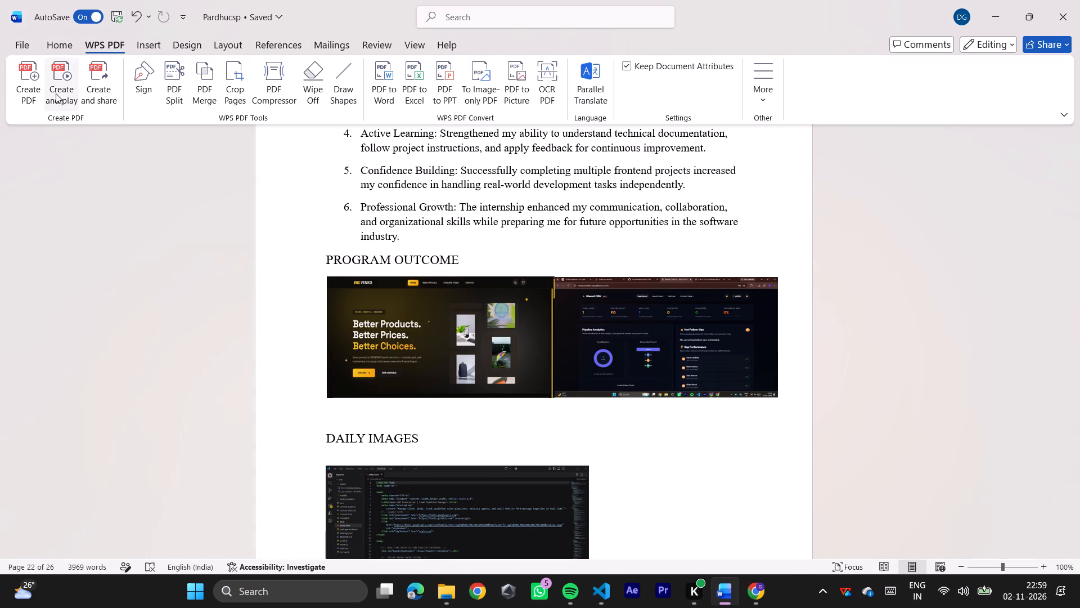
Create a PDF of the report, saving it locally in the Desktop folder as Guruvenkat with file type PDF.
left_click(20, 84)
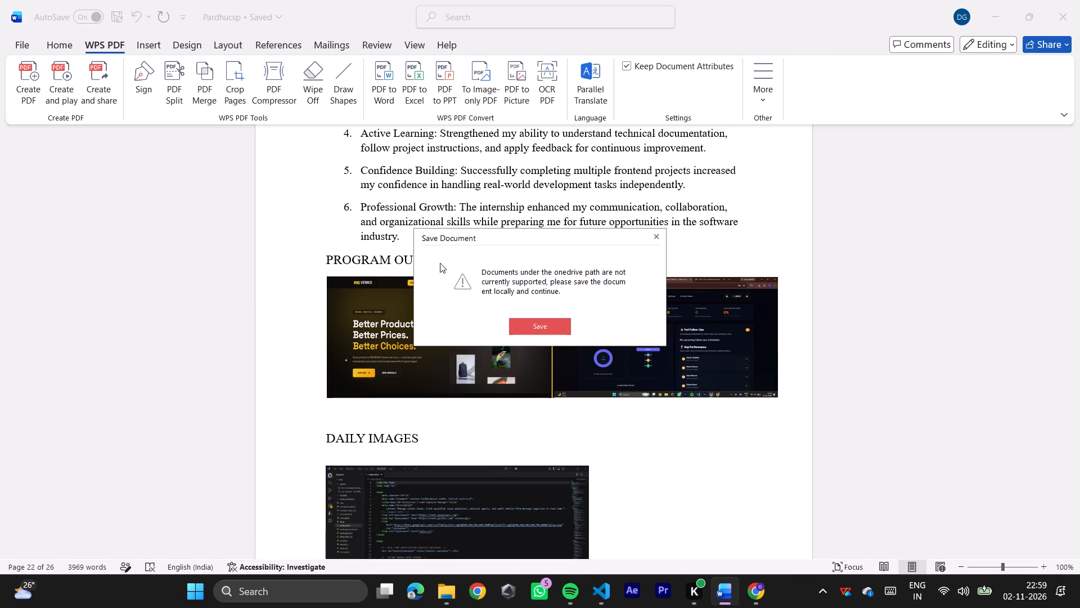
left_click(523, 323)
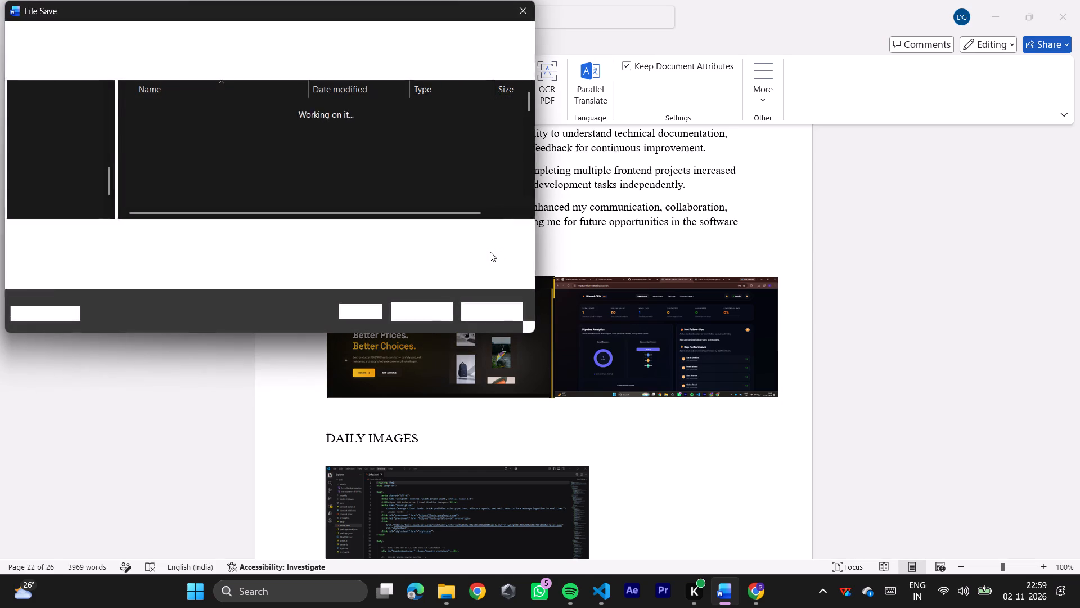
left_click(200, 229)
left_click_drag(201, 233, 112, 242)
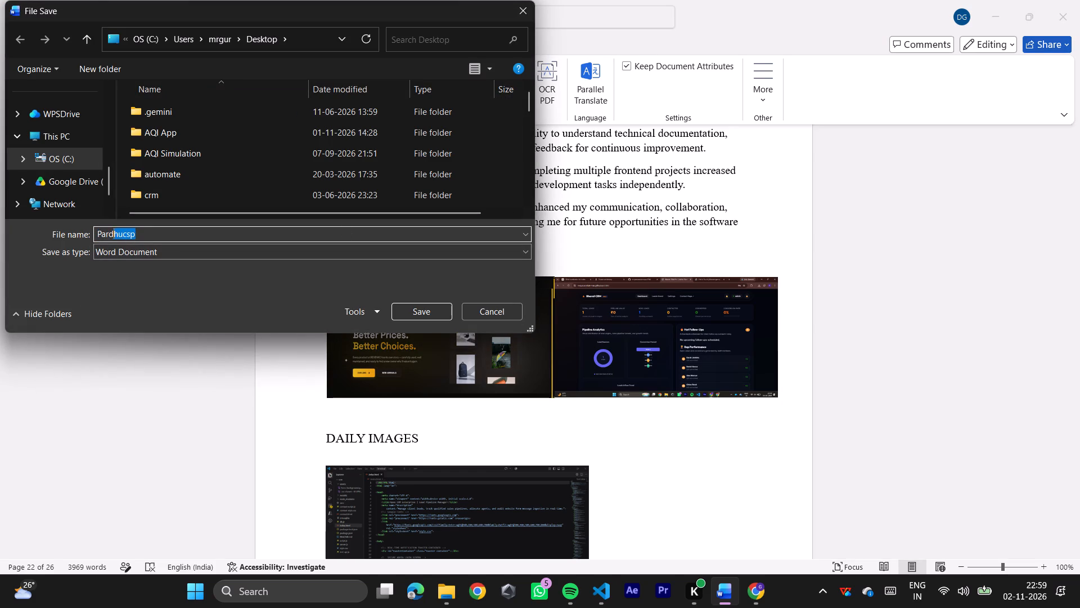
left_click_drag(112, 242, 82, 239)
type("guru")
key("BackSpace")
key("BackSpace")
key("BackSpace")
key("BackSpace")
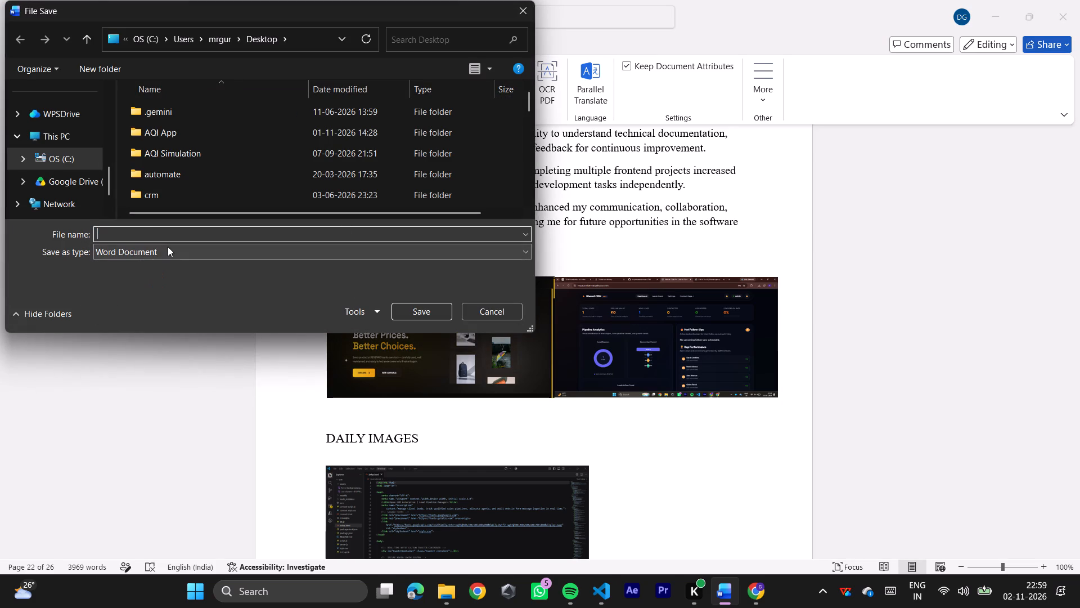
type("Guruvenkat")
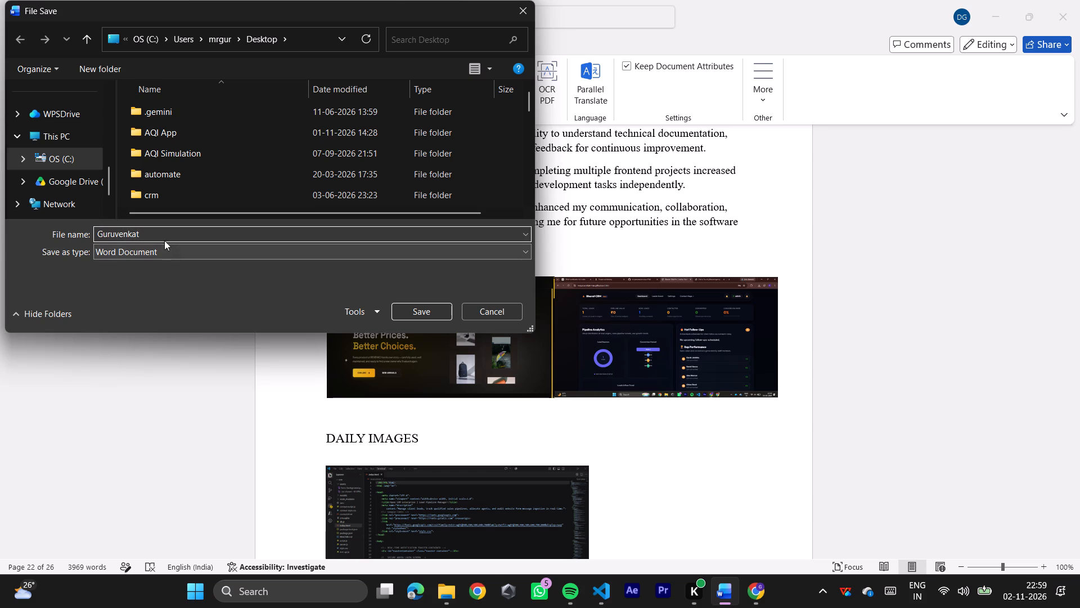
left_click(163, 254)
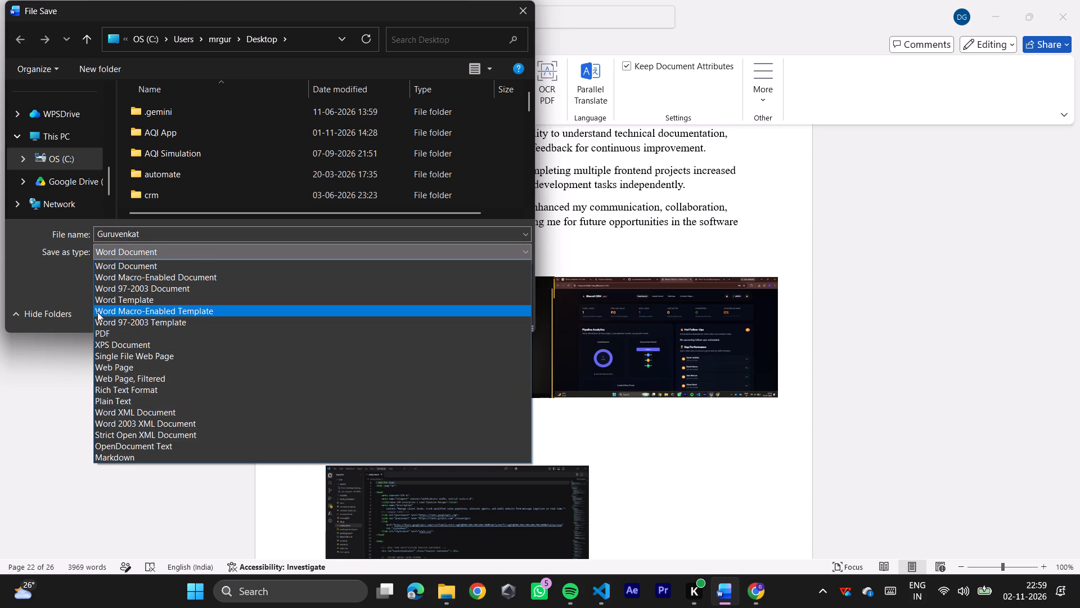
scroll(103, 330, "down", 4)
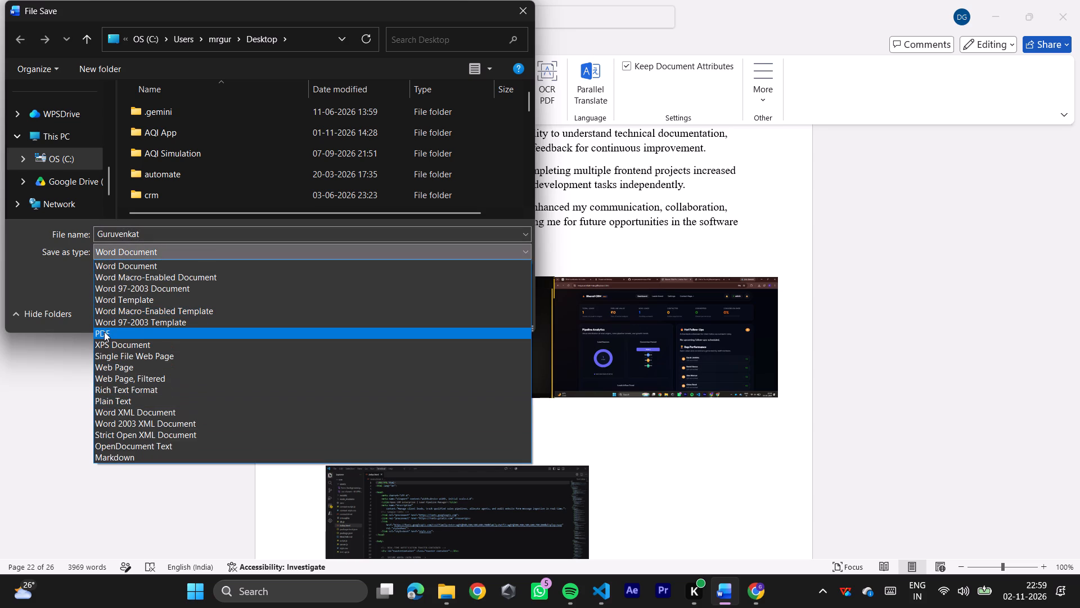
left_click(104, 332)
left_click(427, 315)
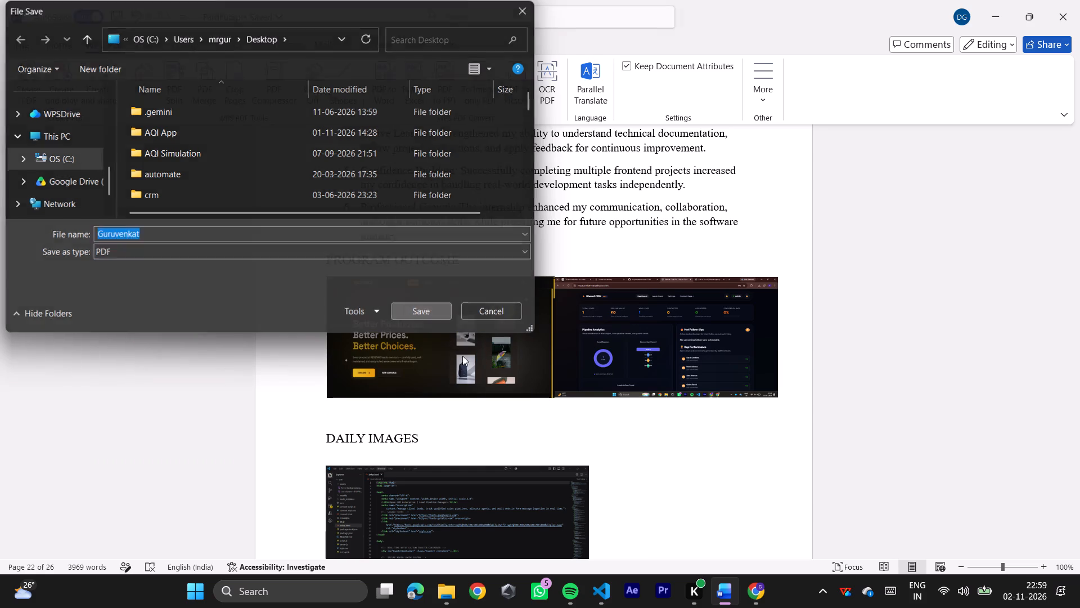
Switch to File Explorer and open the recent Guruvenkat PDF from the Desktop in Microsoft Edge, just once.
left_click(456, 594)
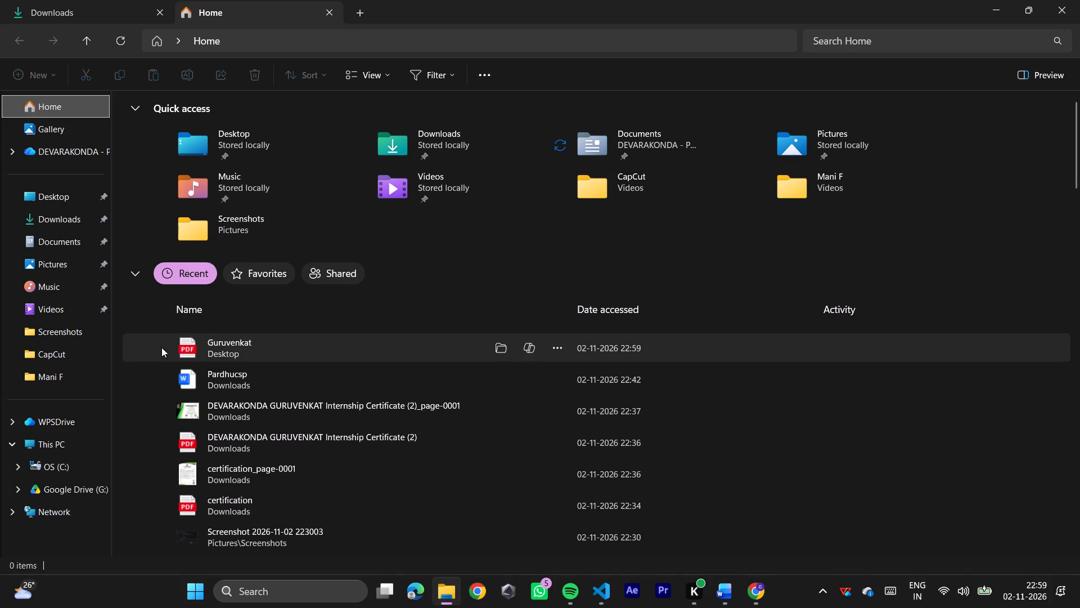
double_click(226, 350)
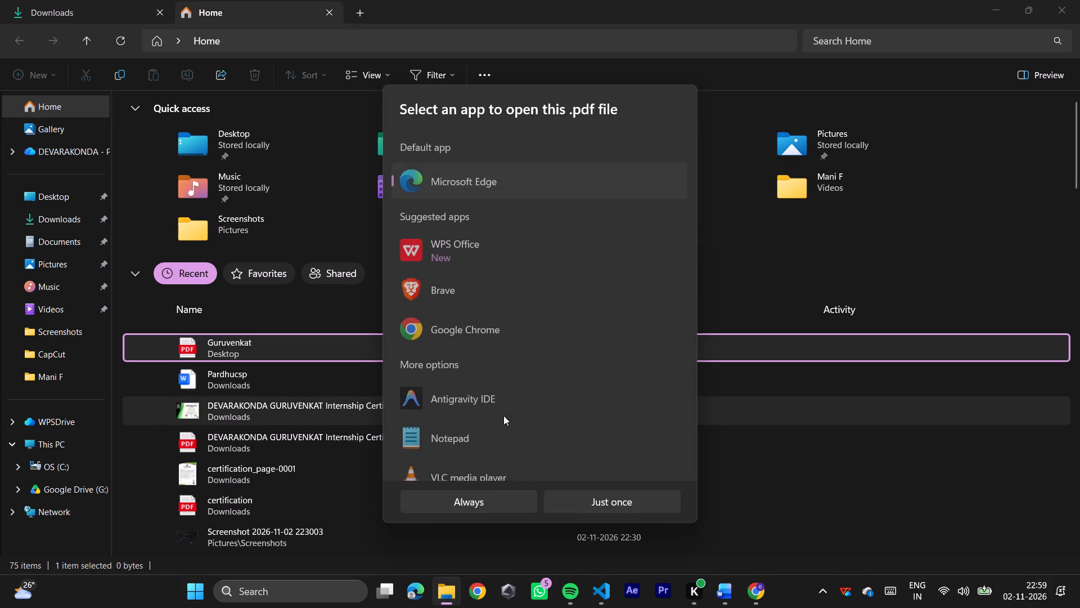
left_click(574, 499)
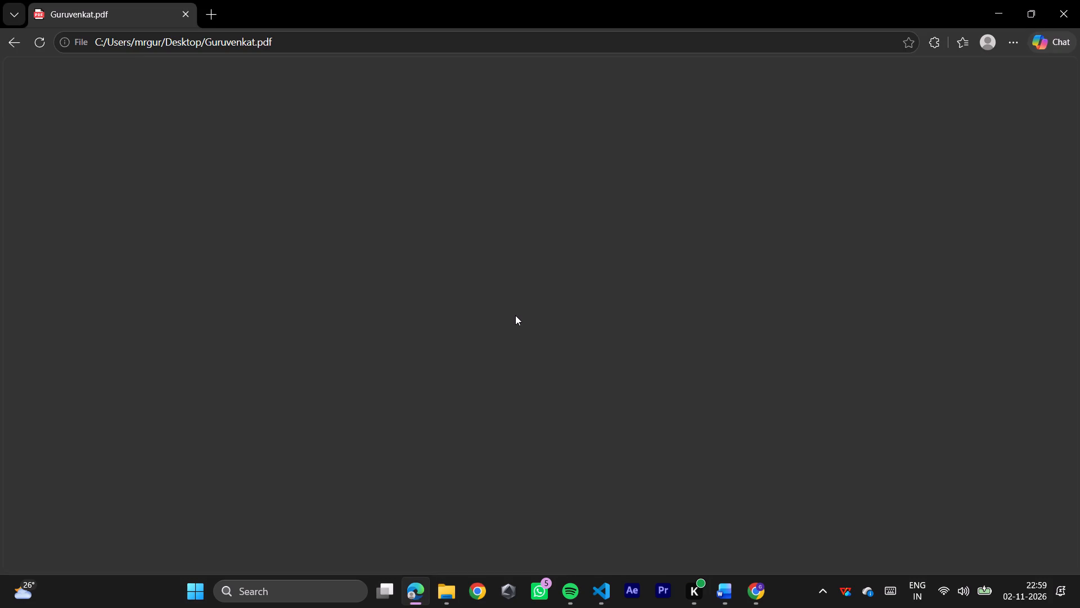
Try to view the exported report PDF from the Desktop in Edge, and put the browser window away.
left_click(581, 345)
left_click(586, 327)
double_click(590, 328)
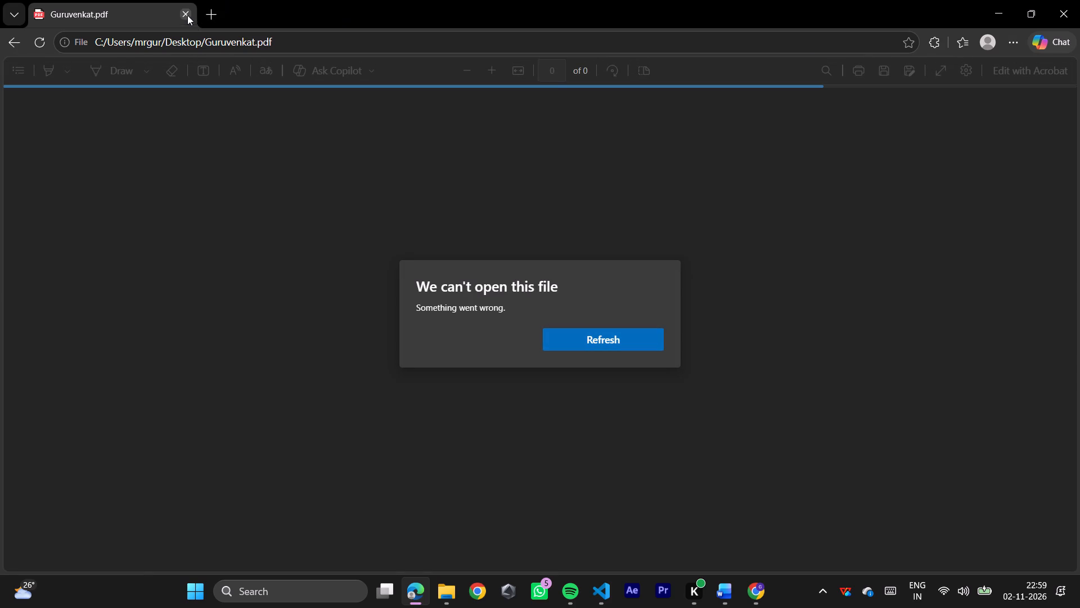
left_click(1008, 7)
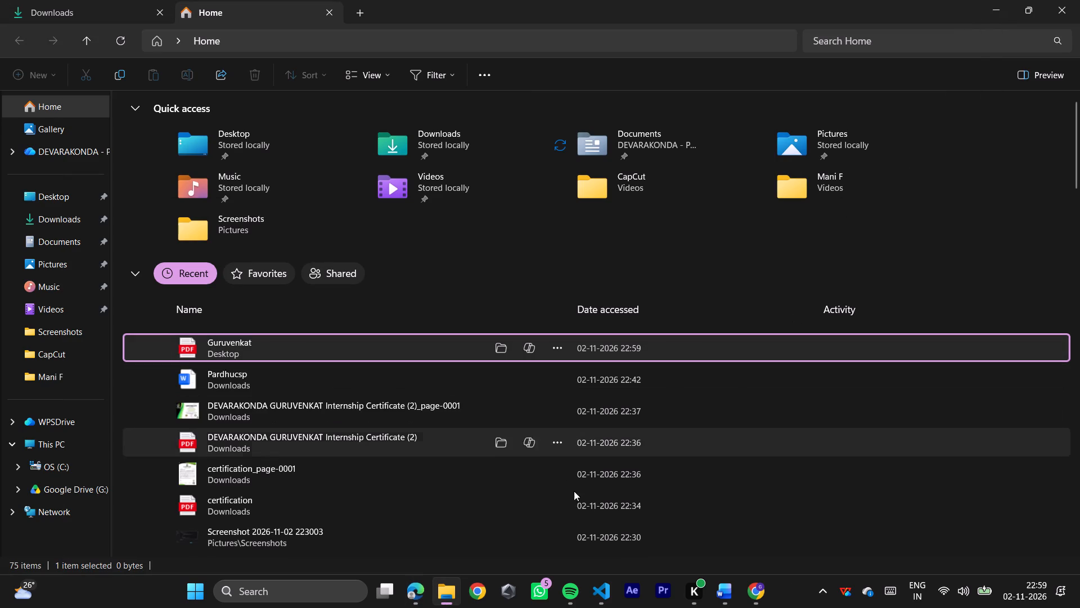
Switch back to Word, dismiss the conversion notice and turn on AutoSave by uploading the report to the personal OneDrive.
left_click(731, 585)
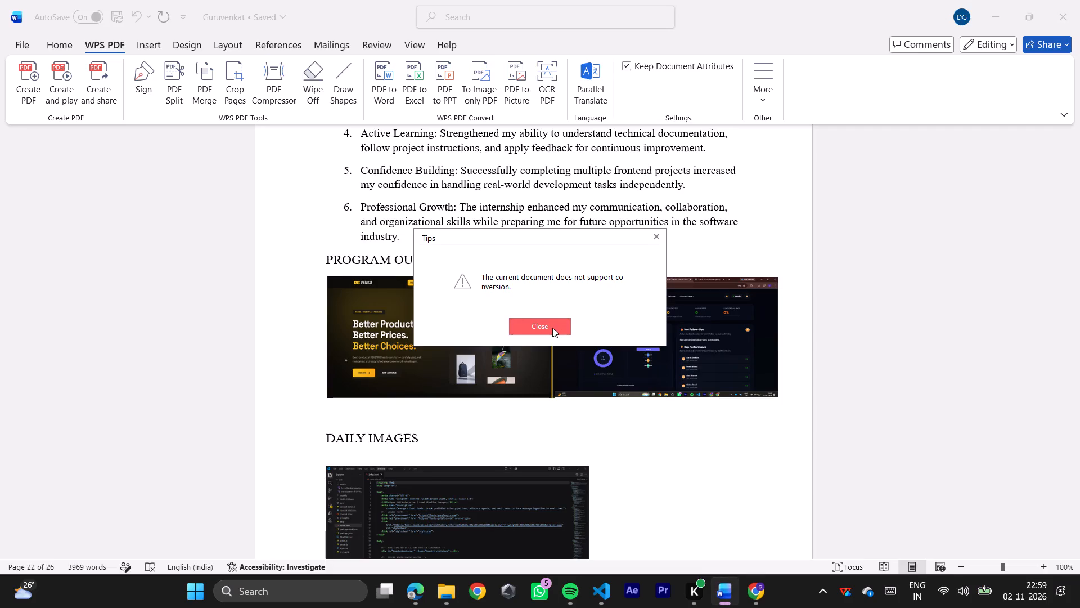
left_click(552, 328)
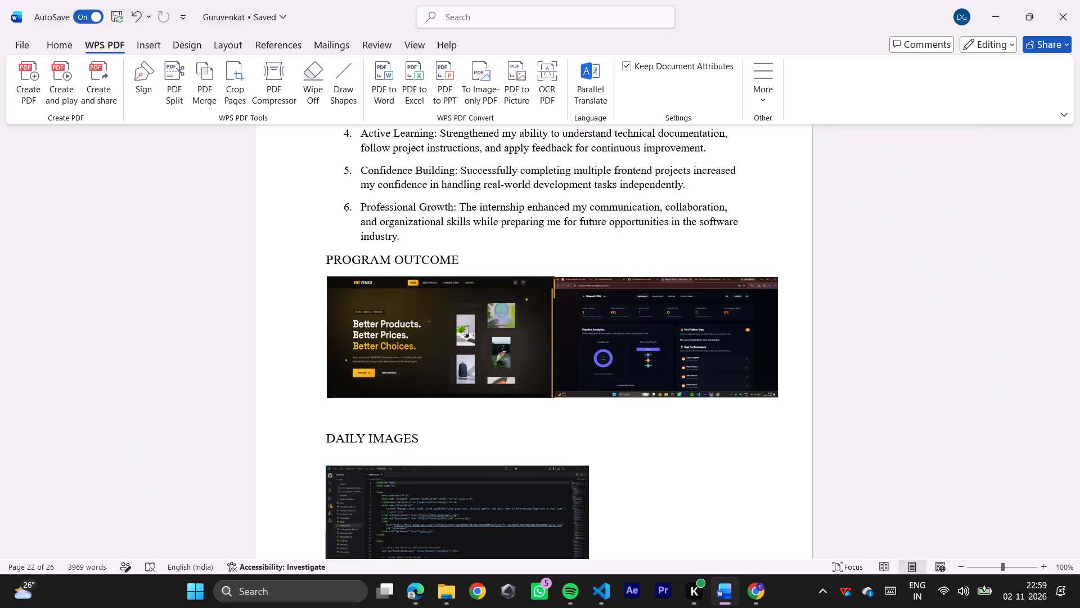
left_click(96, 14)
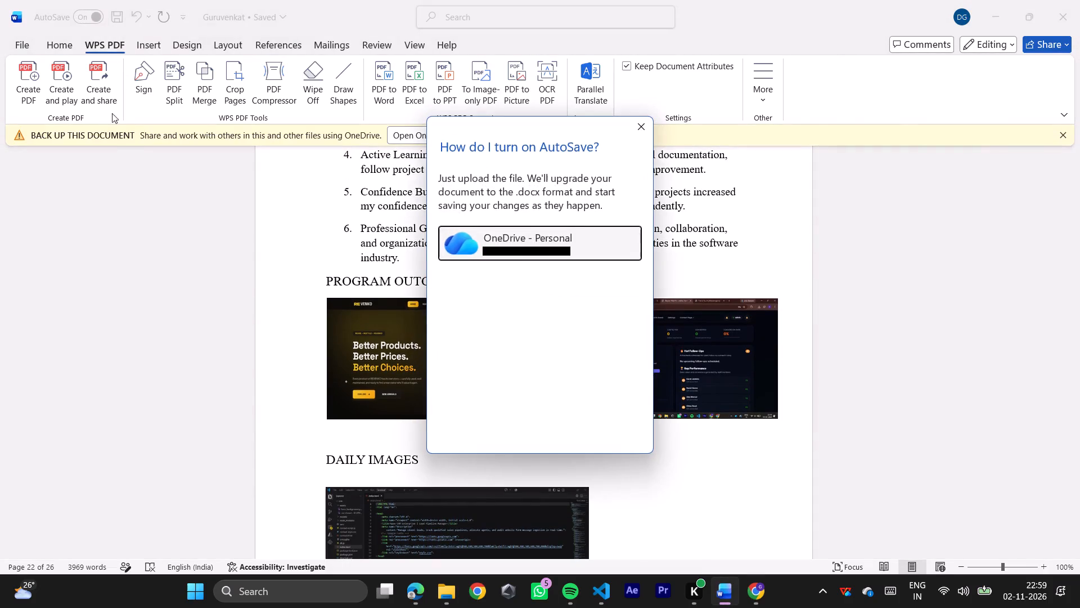
left_click(519, 244)
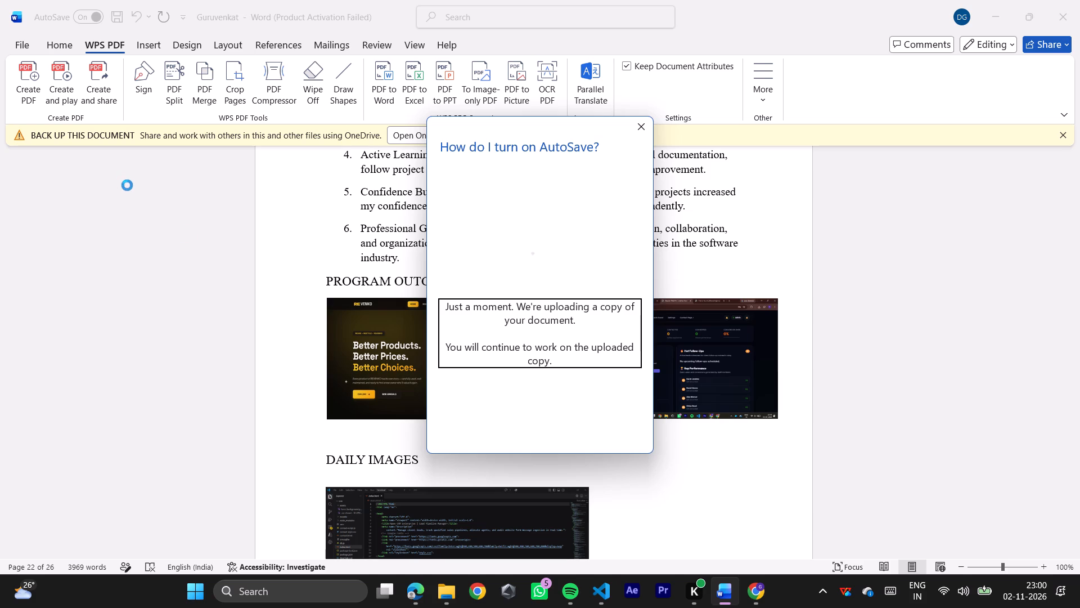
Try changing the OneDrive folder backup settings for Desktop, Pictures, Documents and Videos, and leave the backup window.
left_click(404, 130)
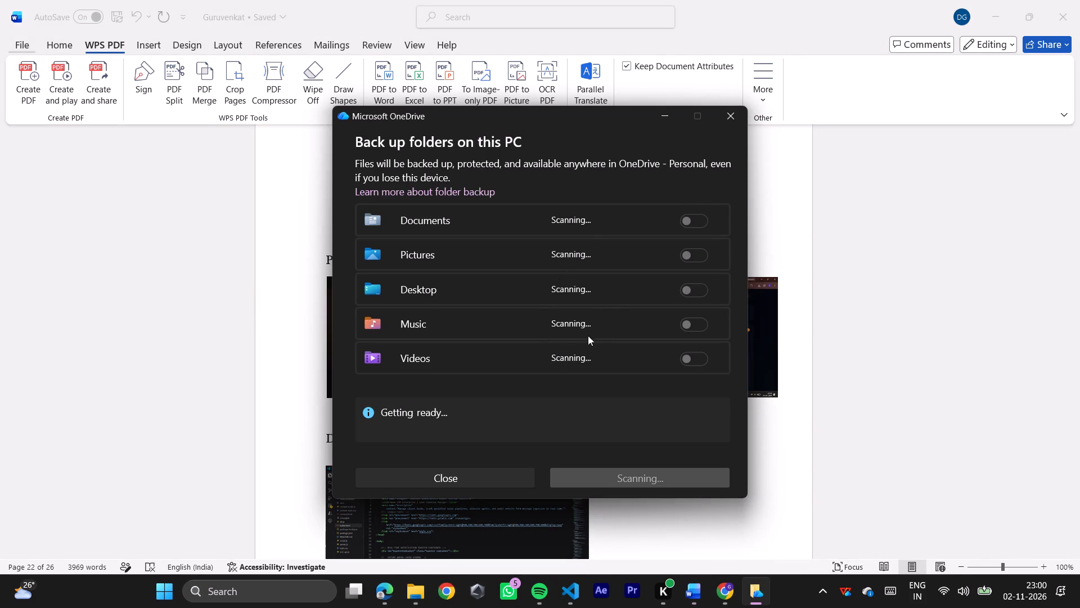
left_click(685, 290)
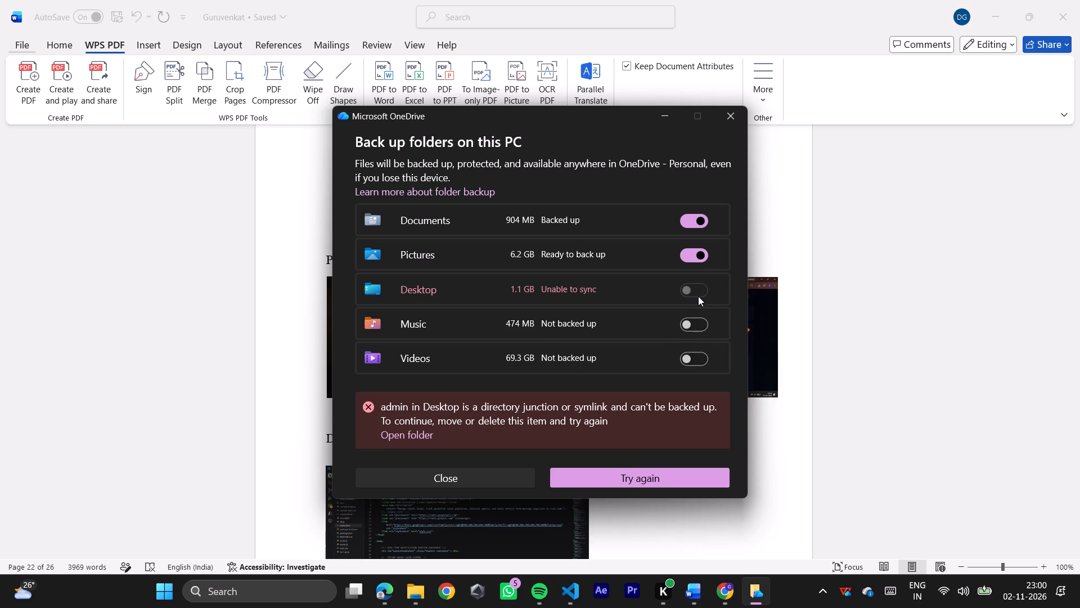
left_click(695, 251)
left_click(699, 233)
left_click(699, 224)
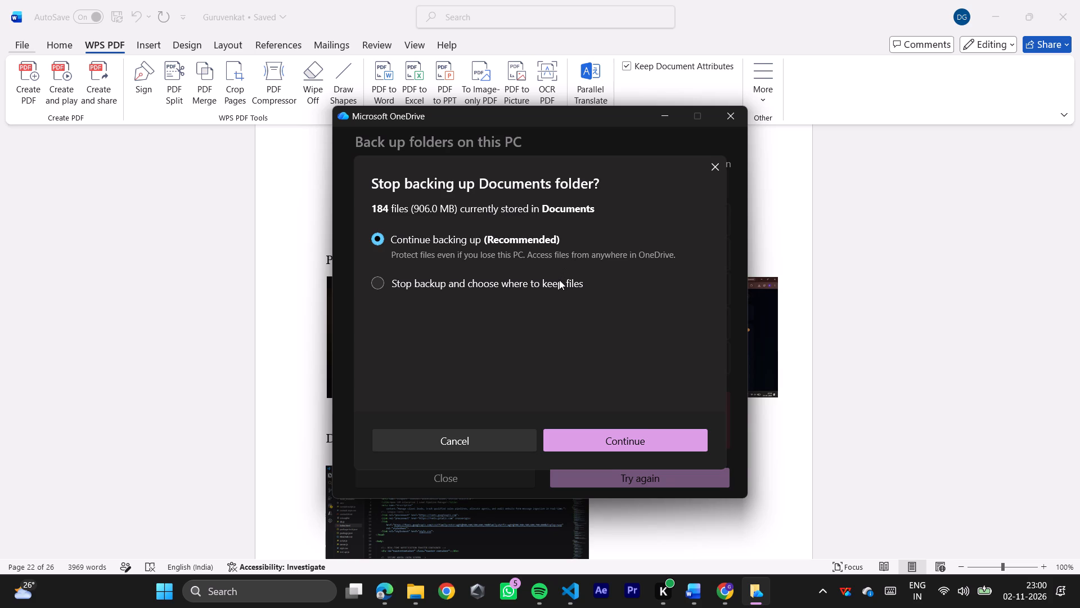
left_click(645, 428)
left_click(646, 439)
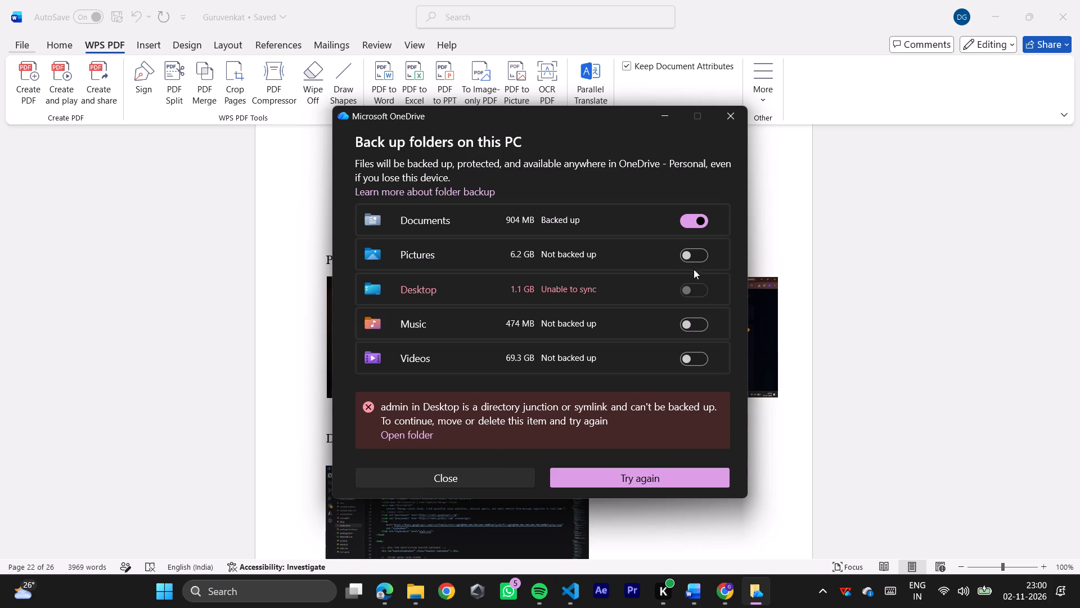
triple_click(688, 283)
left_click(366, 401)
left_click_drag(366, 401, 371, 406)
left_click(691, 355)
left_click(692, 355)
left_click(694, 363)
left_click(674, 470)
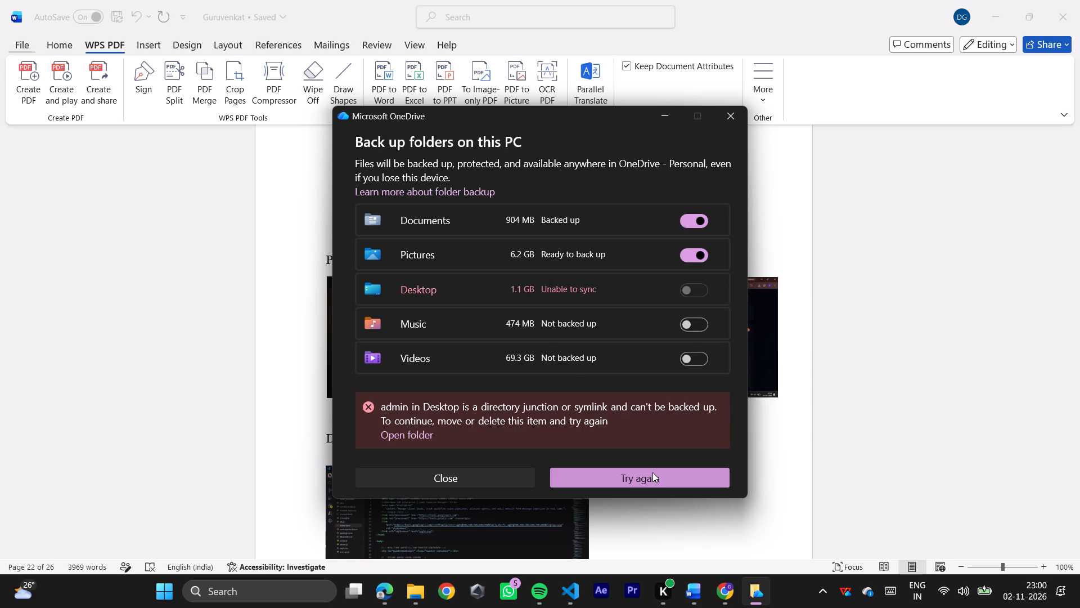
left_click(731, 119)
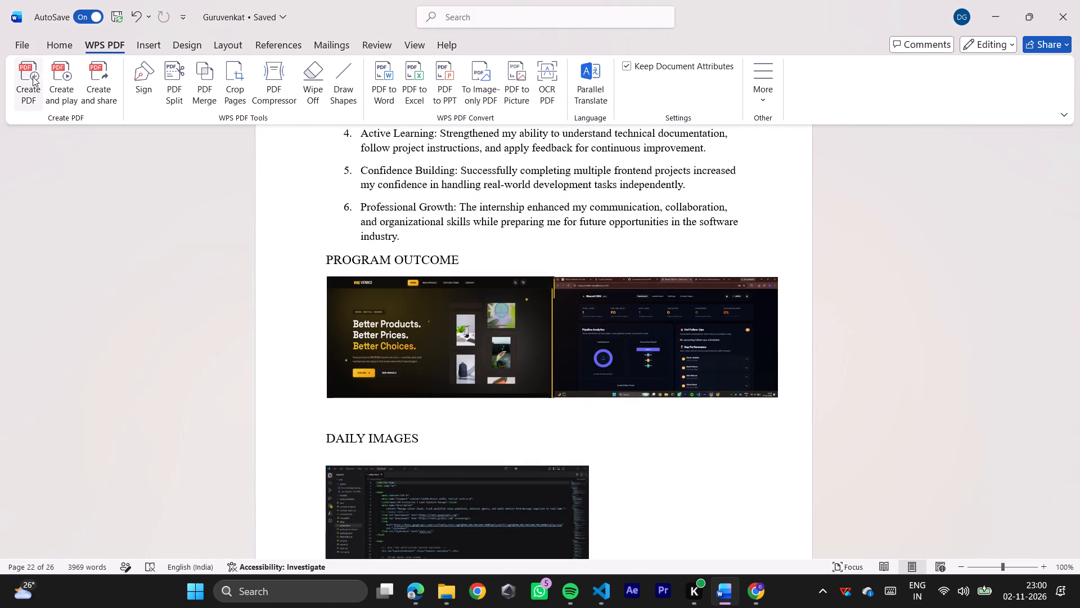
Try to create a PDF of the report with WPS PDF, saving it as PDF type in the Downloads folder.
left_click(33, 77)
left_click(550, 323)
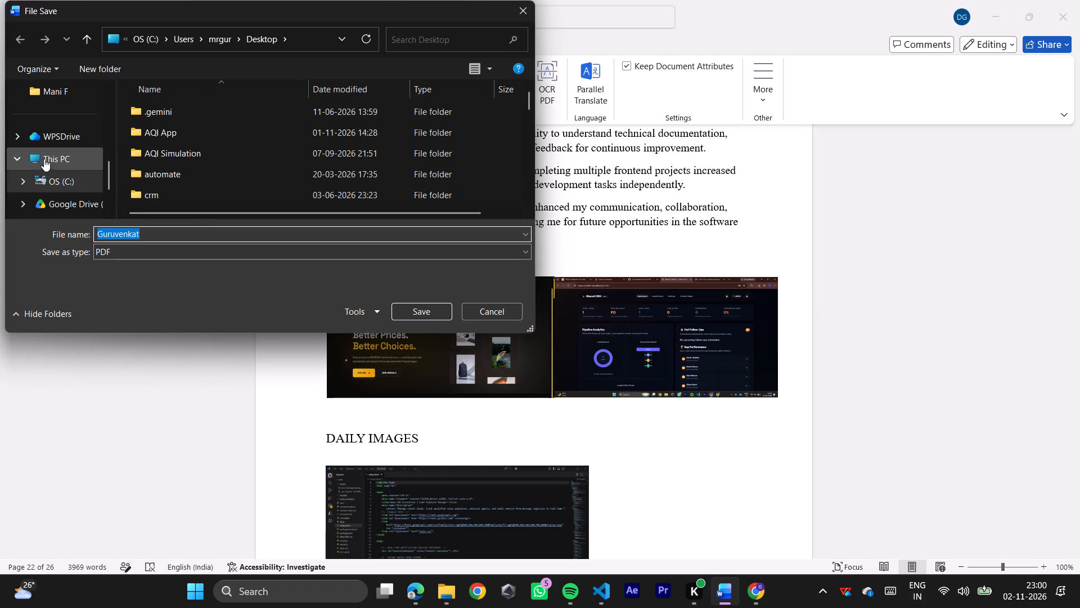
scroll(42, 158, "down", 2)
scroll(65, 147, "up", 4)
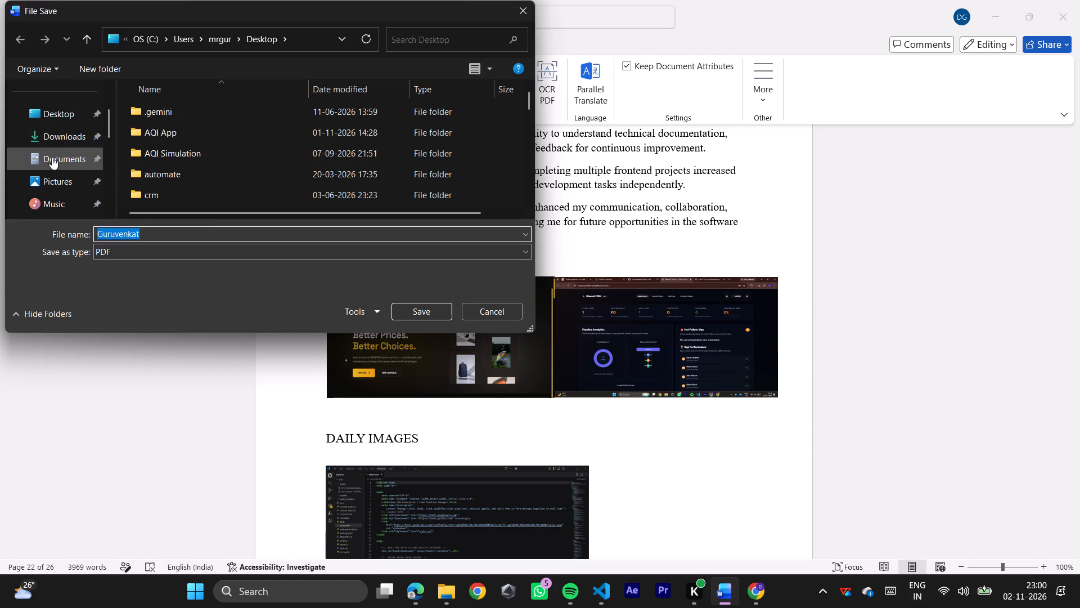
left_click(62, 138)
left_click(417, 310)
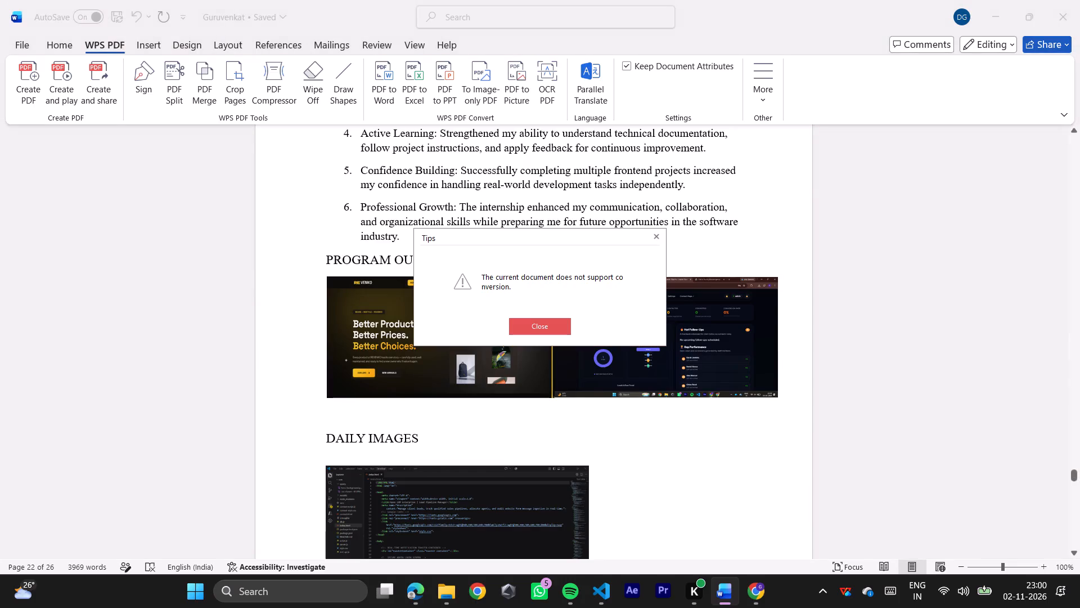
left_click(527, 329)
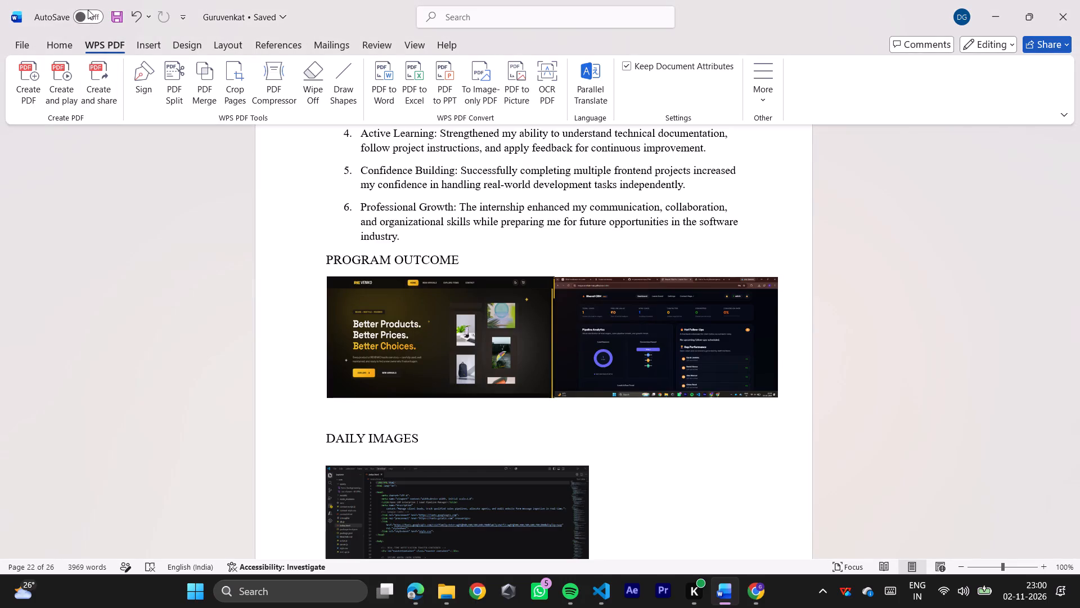
Turn AutoSave back on by uploading a copy of the report to the personal OneDrive.
left_click(88, 10)
left_click(579, 225)
left_click(581, 236)
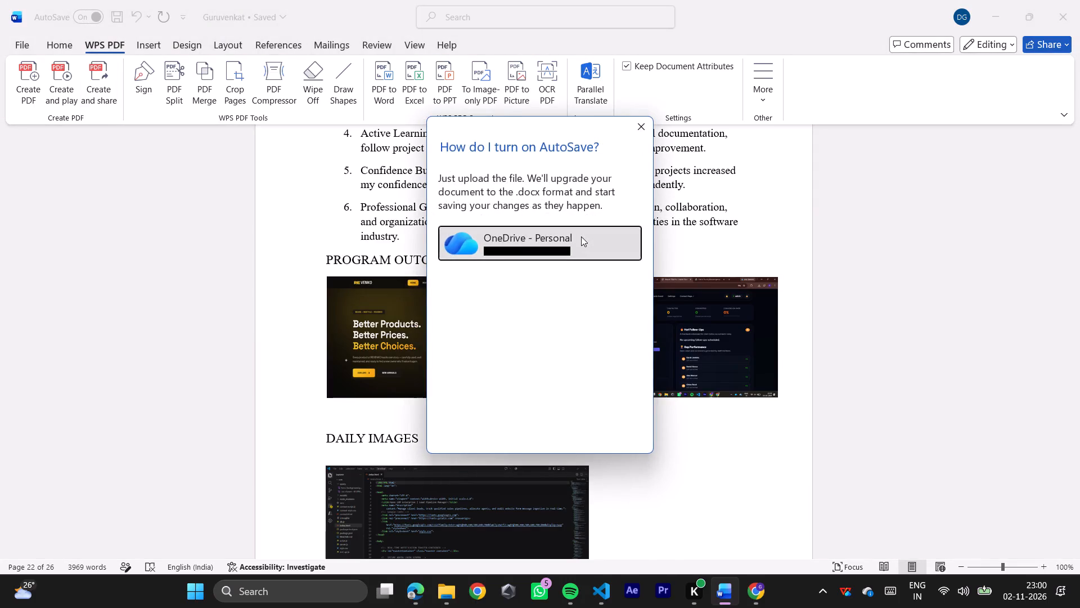
double_click(492, 229)
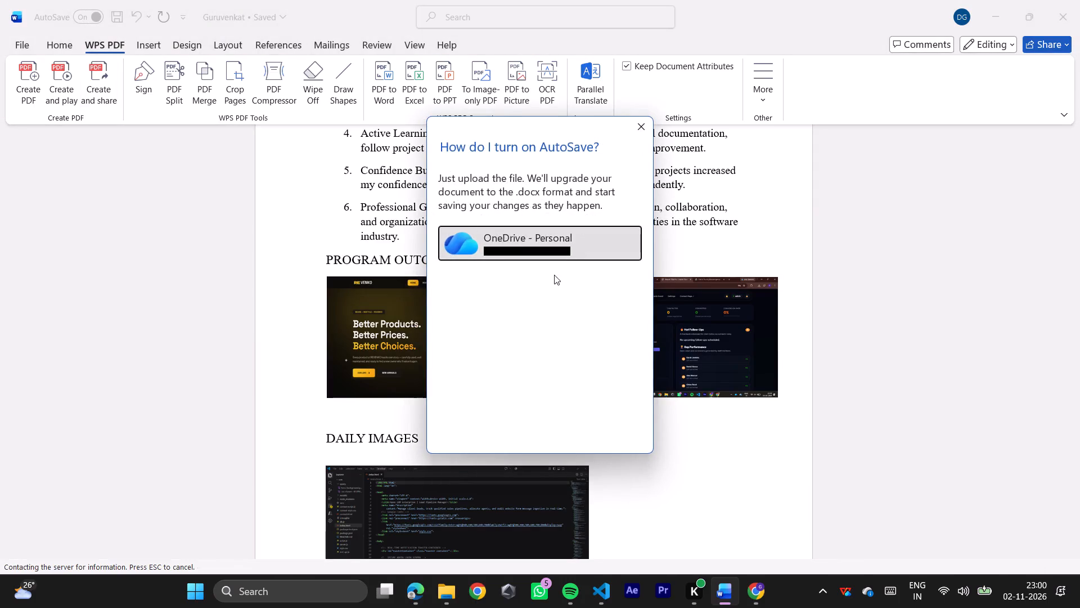
double_click(541, 241)
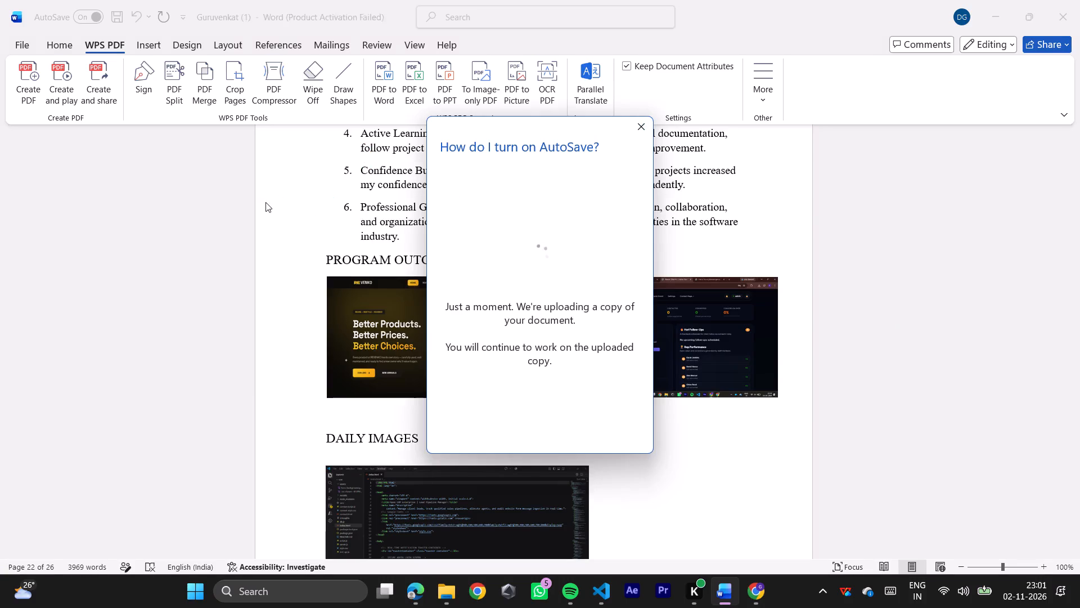
Create the PDF with WPS PDF, saving the report on the Desktop with the Word Document file type for conversion.
left_click(20, 81)
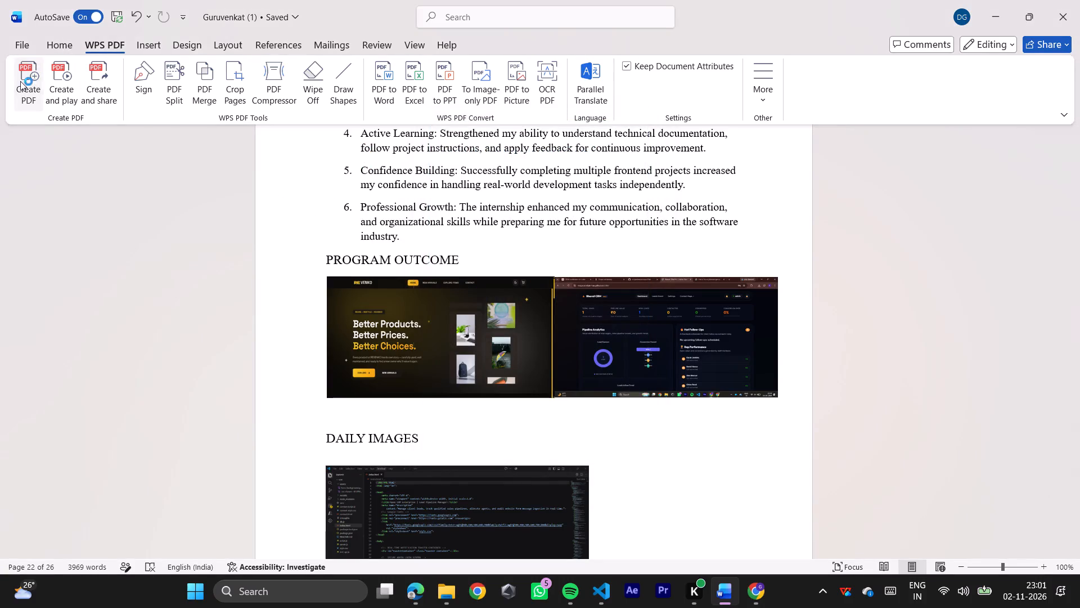
left_click(525, 326)
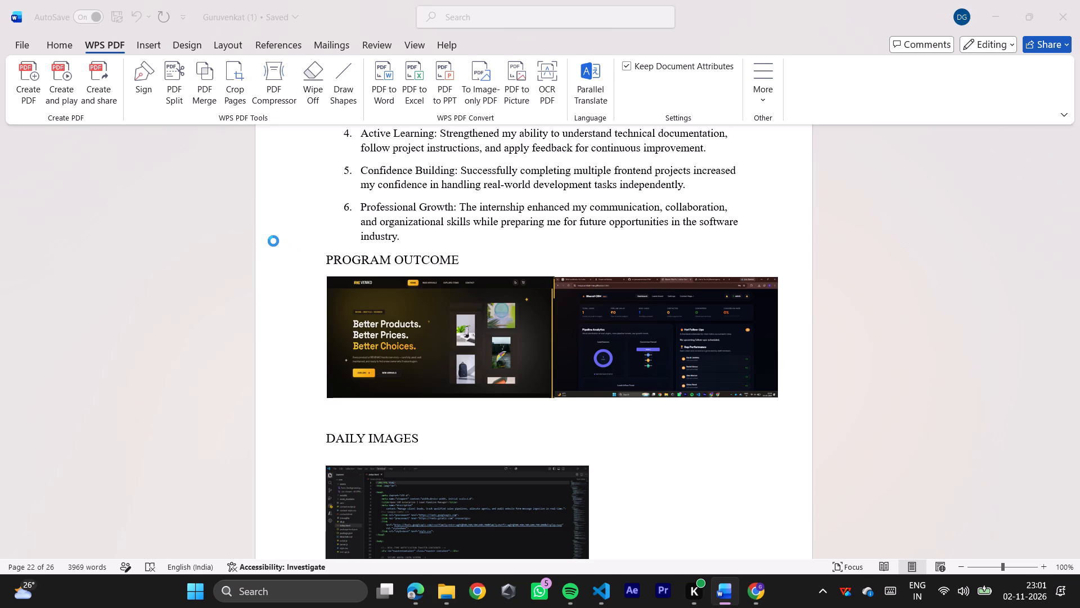
left_click(210, 253)
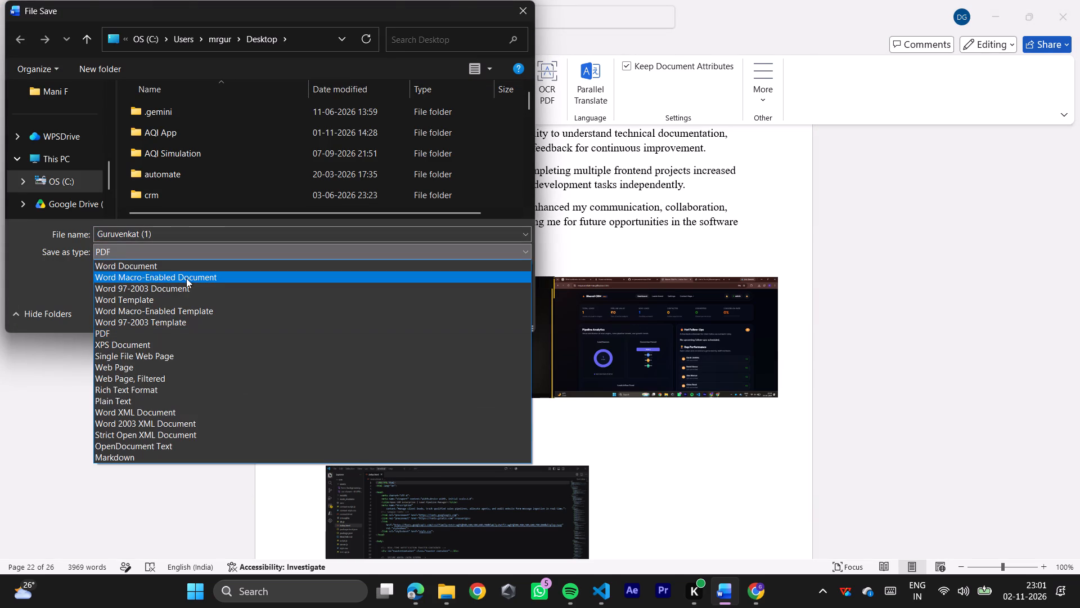
left_click(184, 269)
left_click(408, 314)
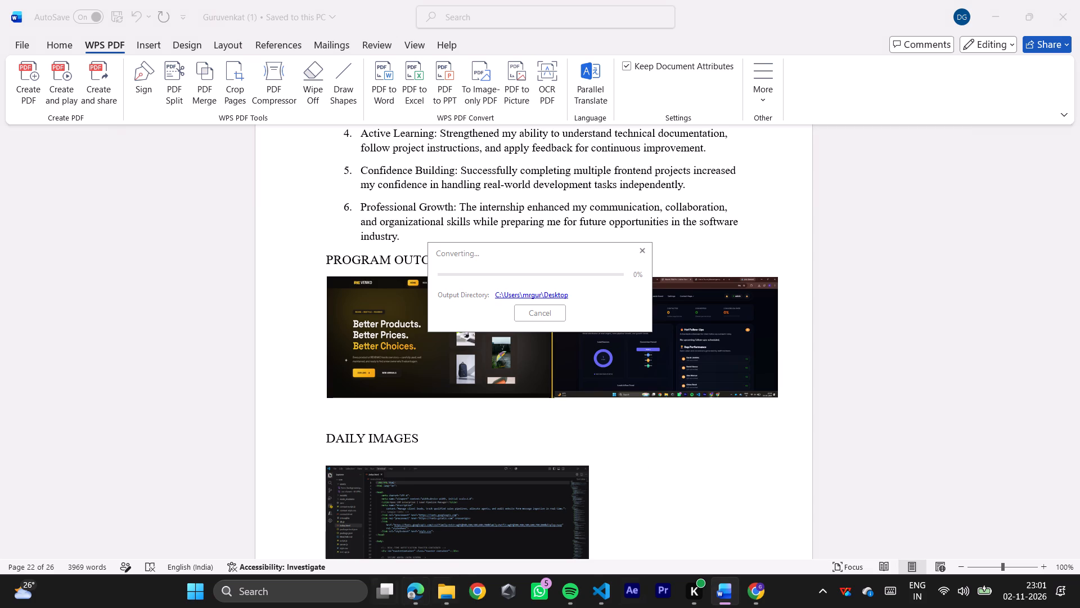
Open the Word copy saved on the Desktop from the recent files as read-only in WPS Office and look through it.
left_click(456, 601)
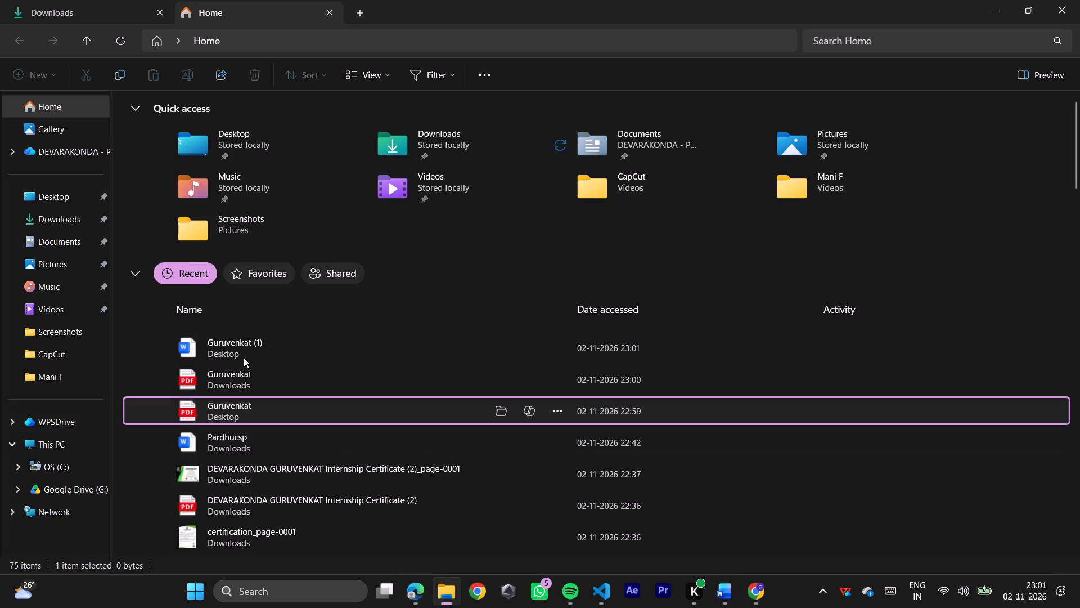
double_click(243, 353)
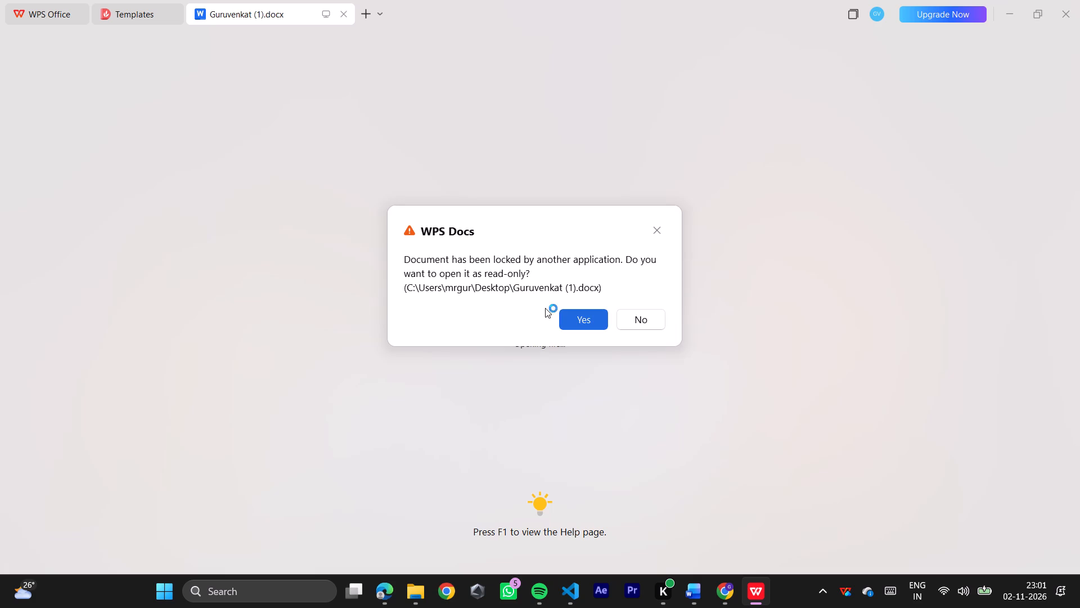
left_click(586, 315)
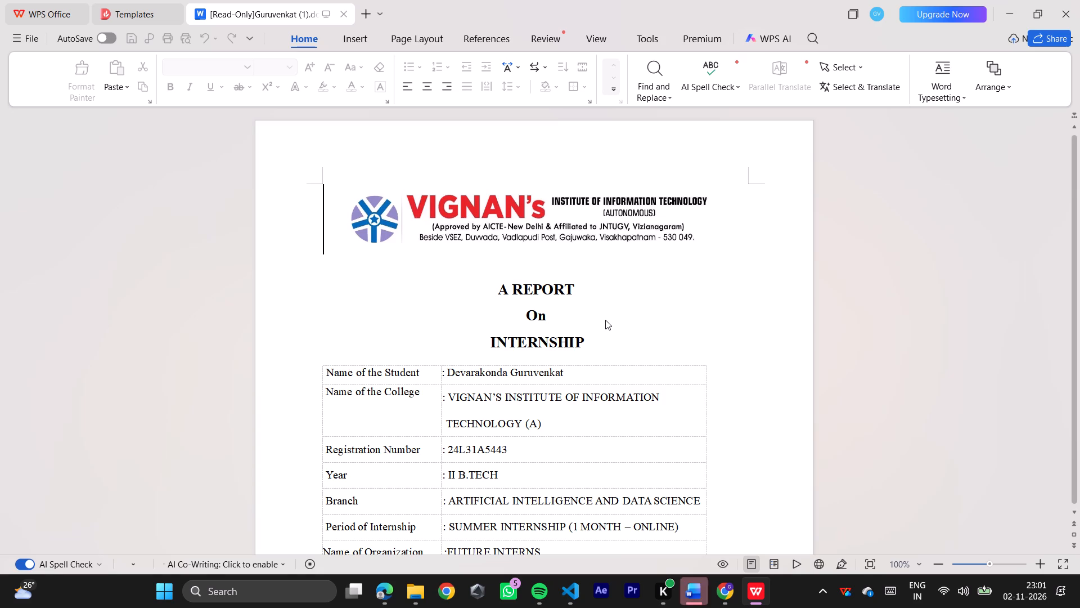
scroll(565, 318, "down", 6)
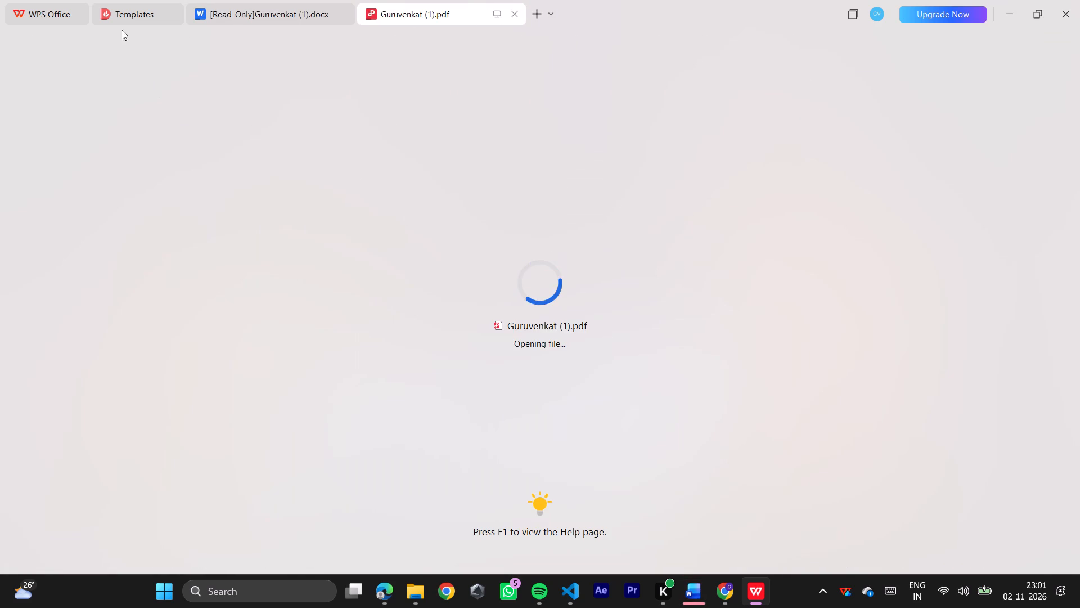
left_click(328, 0)
scroll(442, 359, "down", 3)
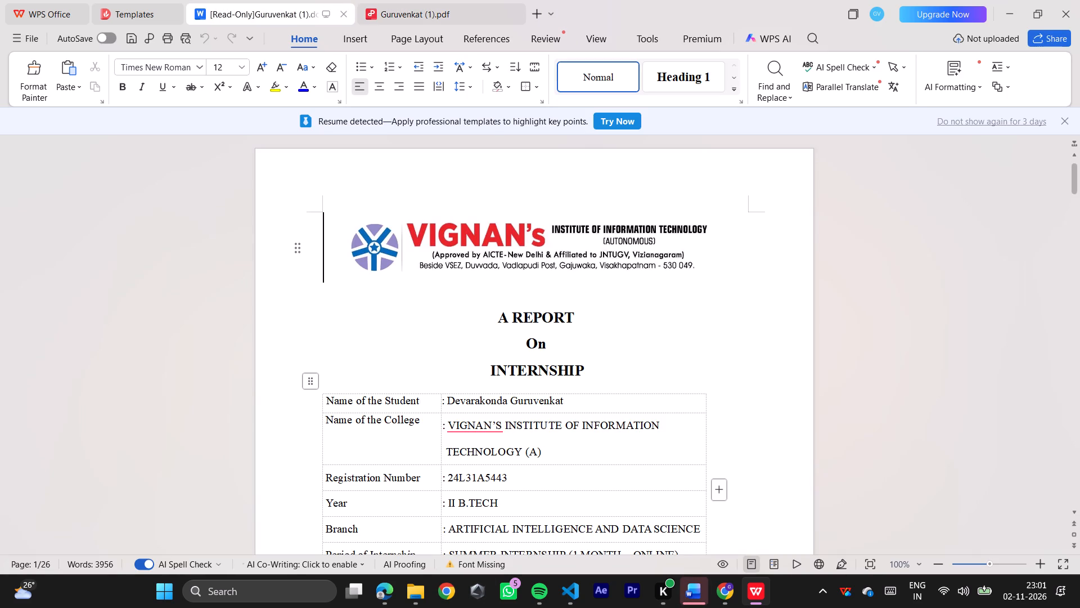
scroll(440, 379, "down", 5)
scroll(629, 277, "down", 5)
scroll(716, 317, "down", 5)
scroll(718, 325, "up", 6)
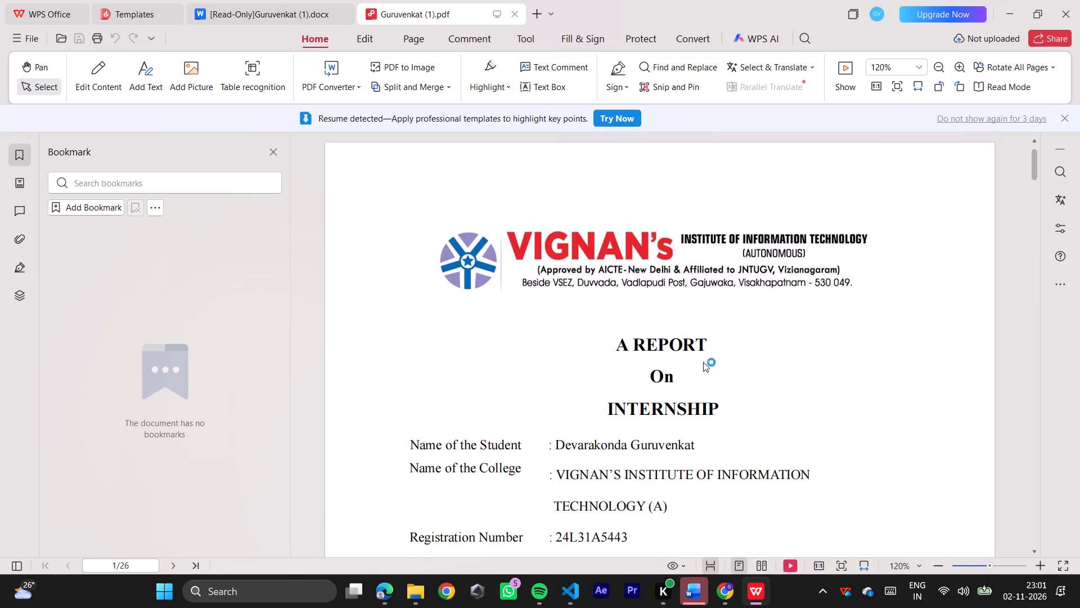
Review the opening pages of the generated report PDF in WPS Office.
scroll(678, 324, "down", 9)
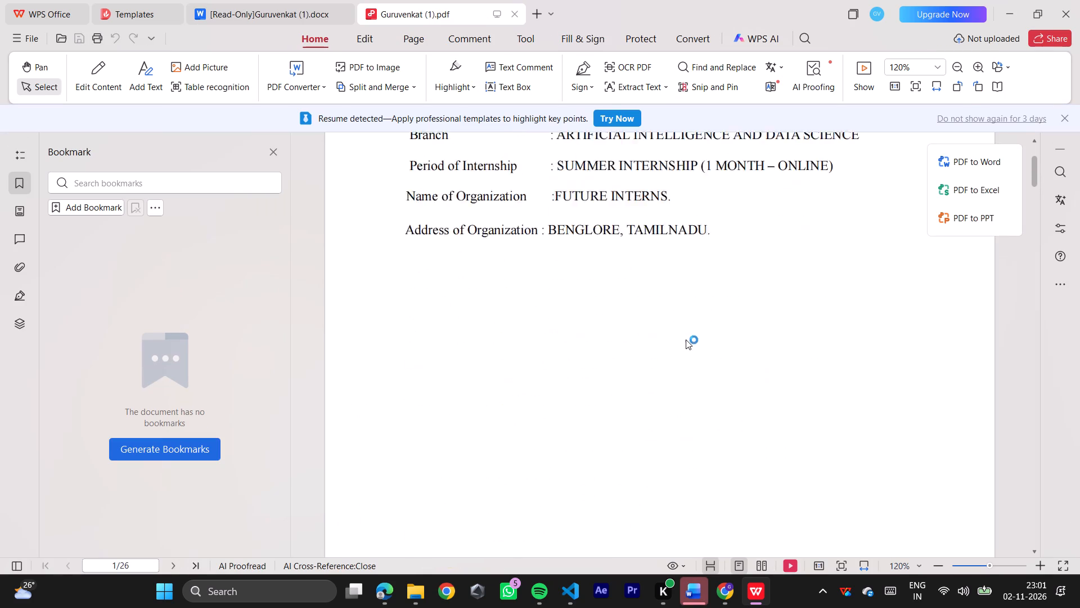
scroll(686, 339, "down", 15)
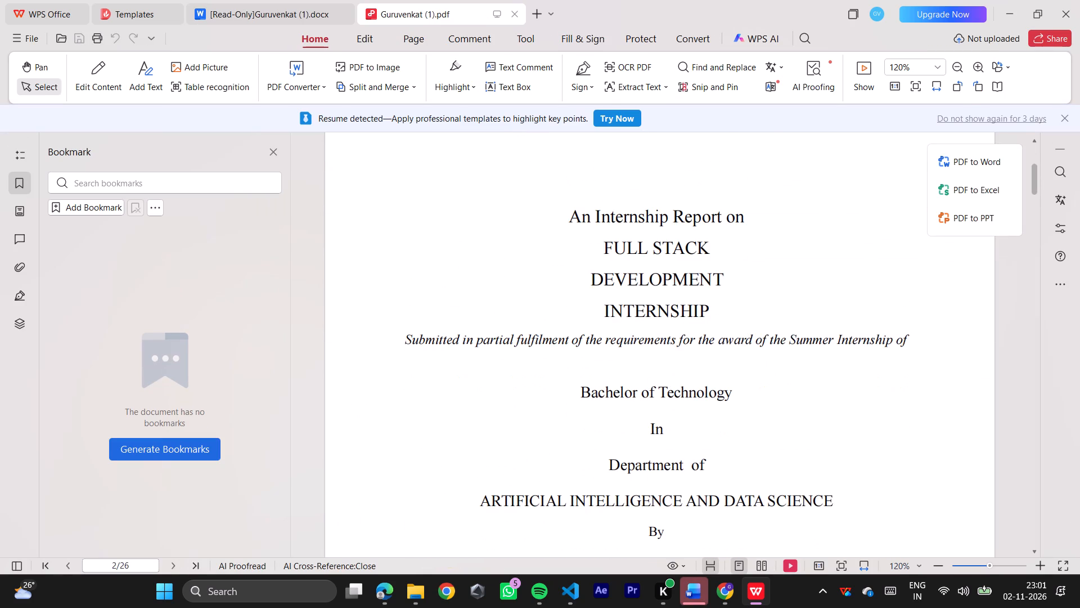
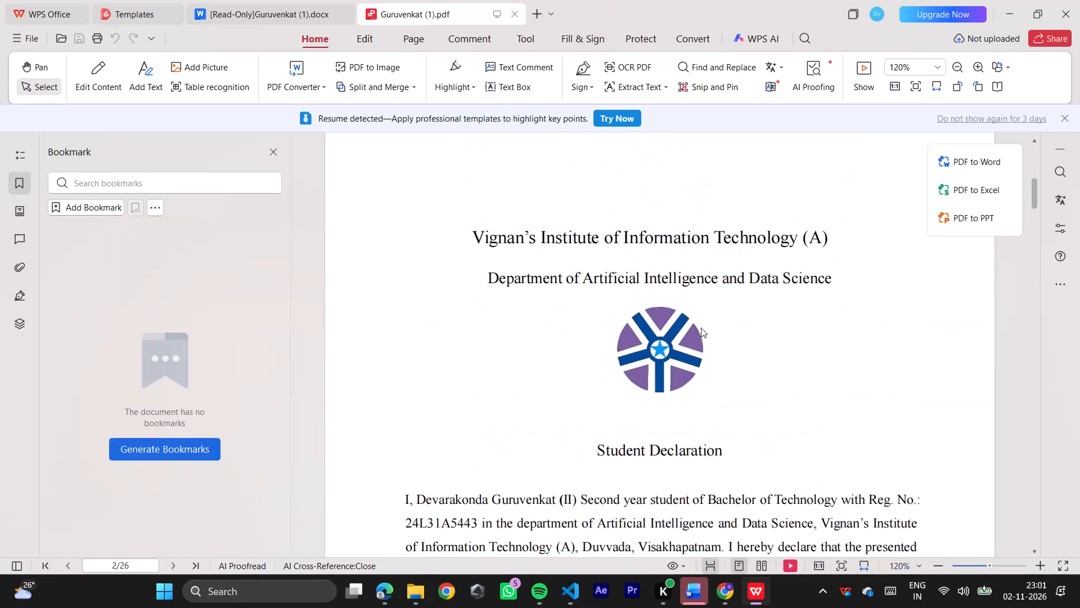
Review the internship report PDF, checking the cover details, abstract, organization chapter and weekly activity log dates.
scroll(701, 328, "down", 4, "ctrl")
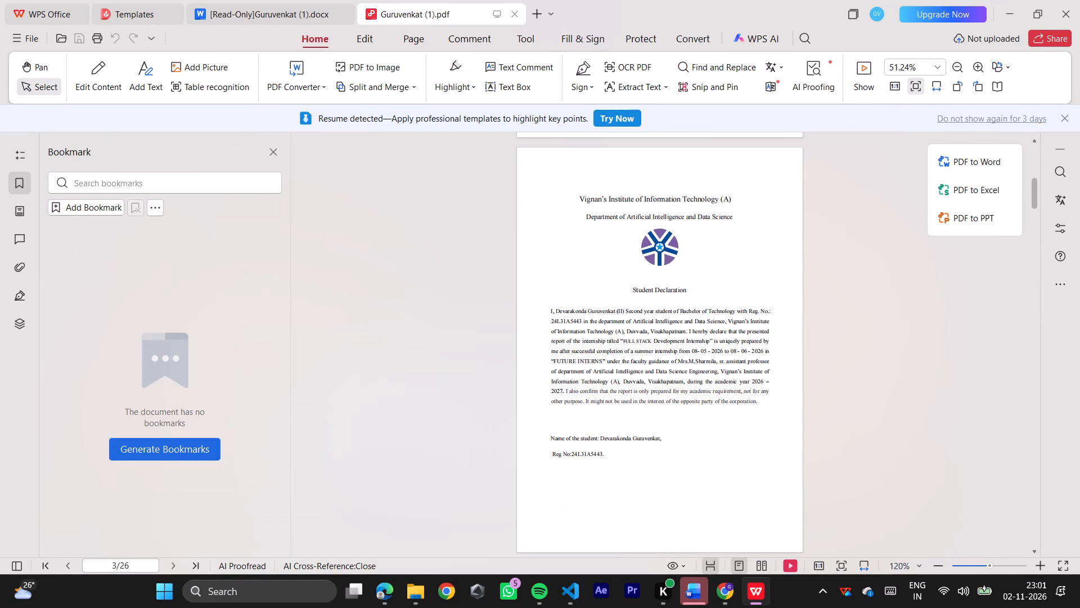
scroll(697, 319, "up", 20)
scroll(697, 319, "up", 1)
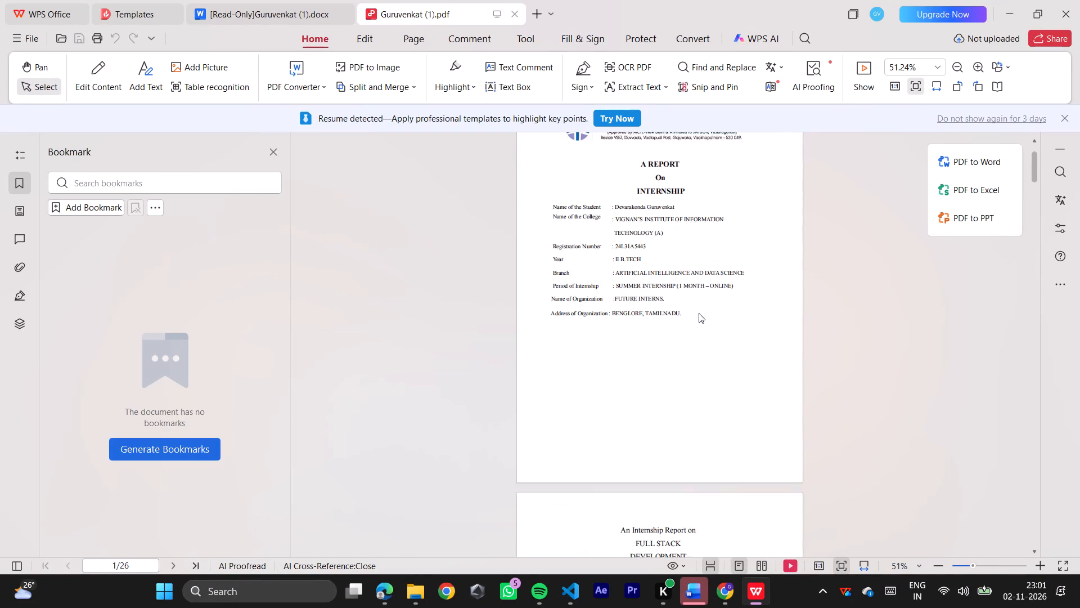
scroll(699, 313, "up", 4)
scroll(699, 310, "down", 20)
scroll(699, 310, "down", 18)
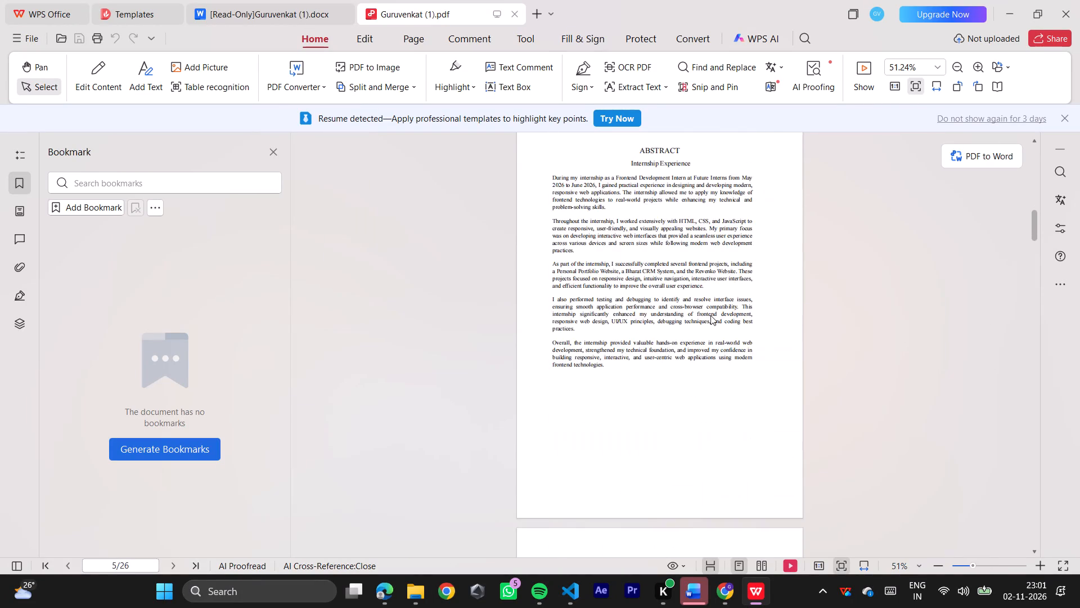
scroll(710, 315, "down", 20)
scroll(710, 315, "down", 20)
scroll(710, 315, "down", 6)
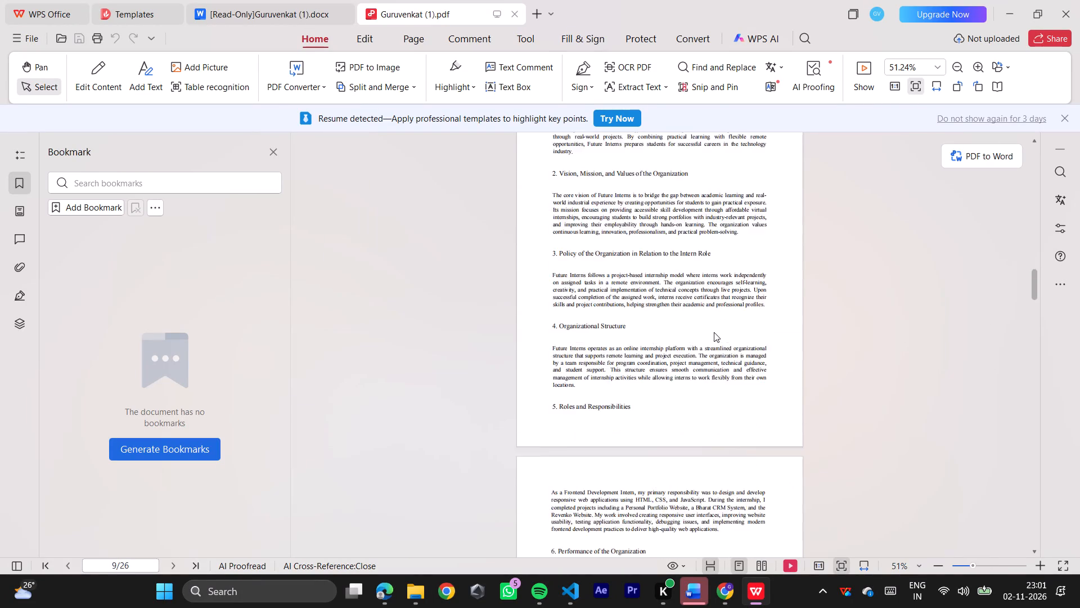
scroll(714, 332, "down", 20)
scroll(714, 332, "down", 20)
scroll(714, 332, "down", 5)
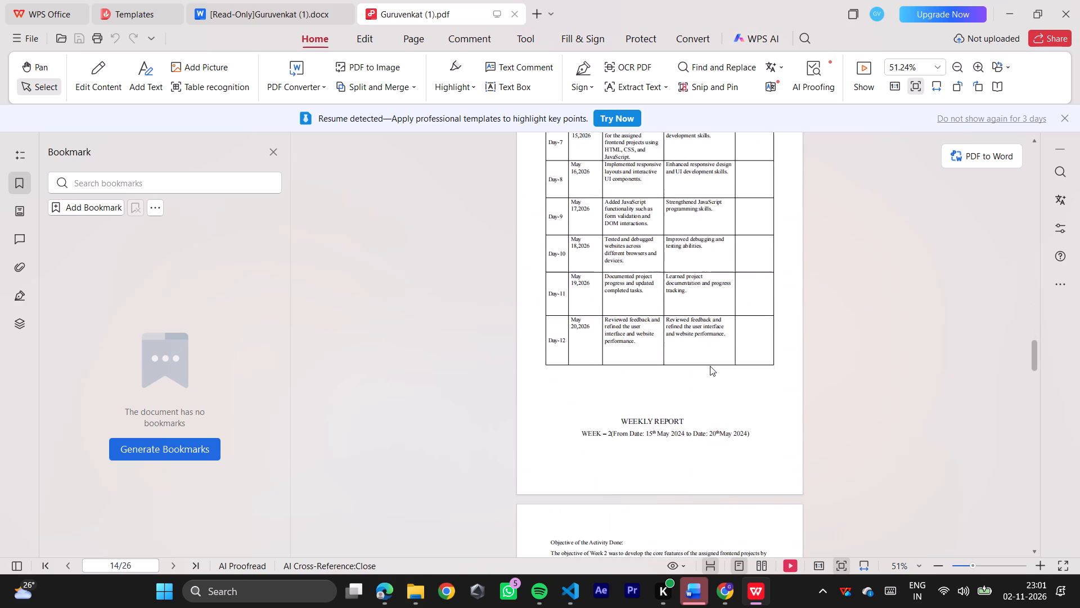
scroll(710, 365, "up", 5)
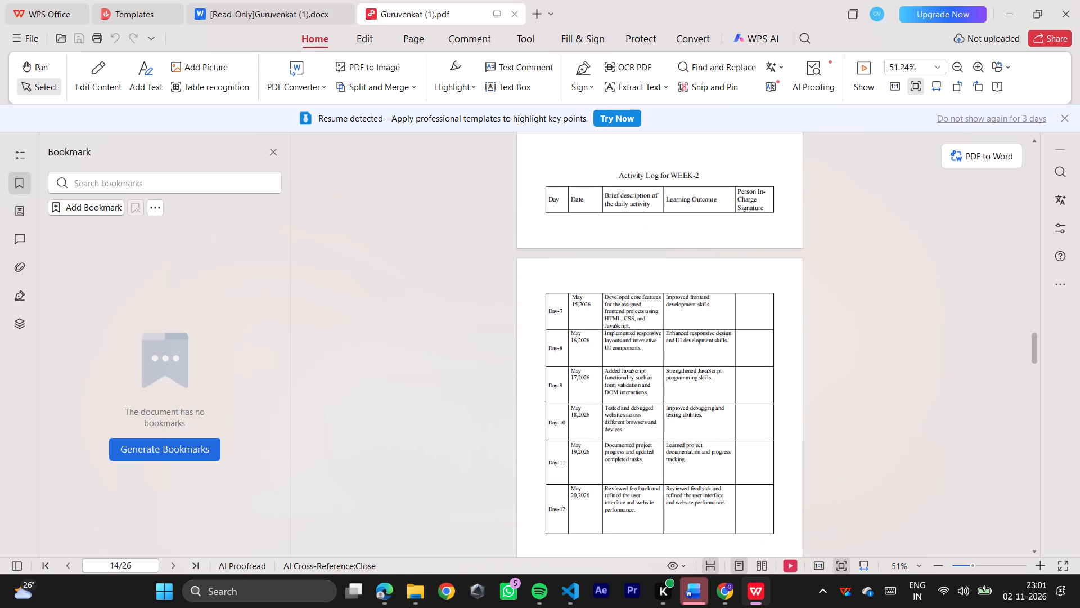
scroll(710, 365, "up", 4)
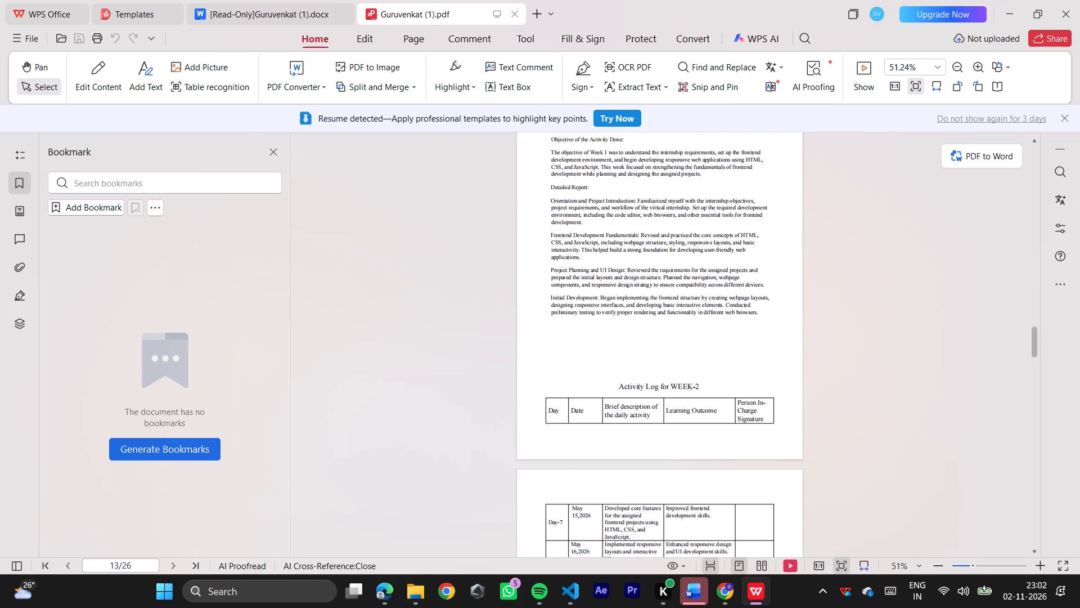
Open the Pardhucsp Word document from File Explorer's recent files, accepting read-only mode.
left_click(404, 598)
double_click(248, 435)
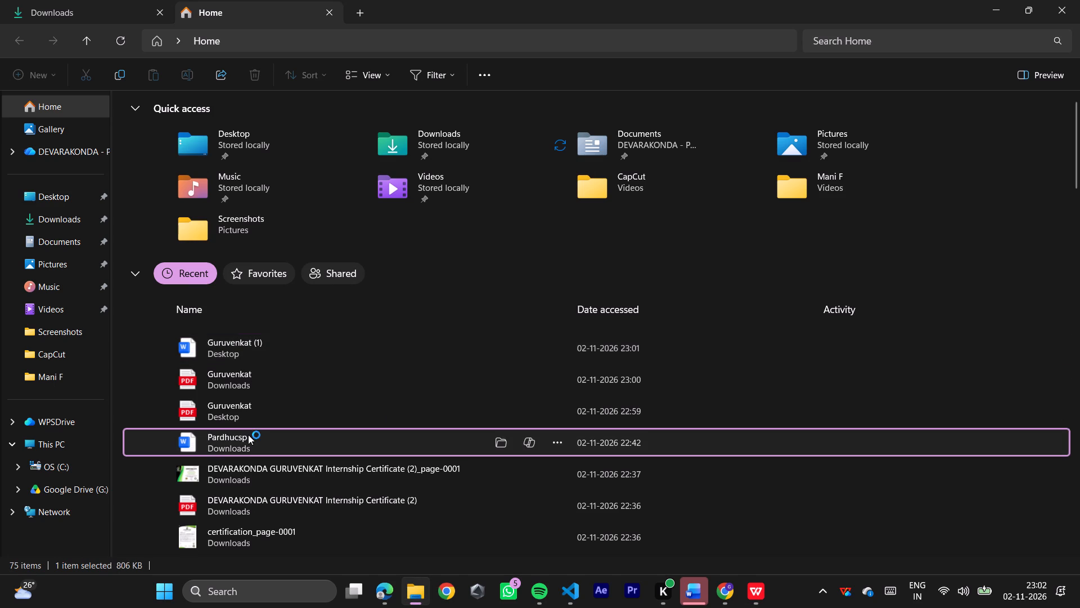
scroll(494, 260, "down", 9)
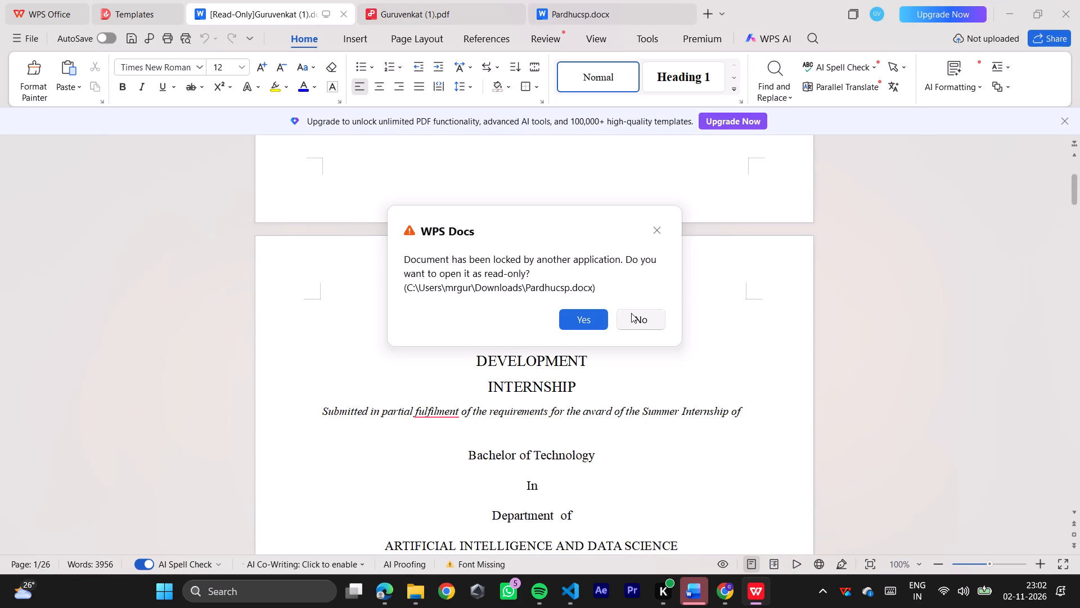
left_click(571, 319)
Examine the Pardhucsp report from the cover through the Week 2 activity log, including its internship details and daily dates.
scroll(608, 314, "down", 7)
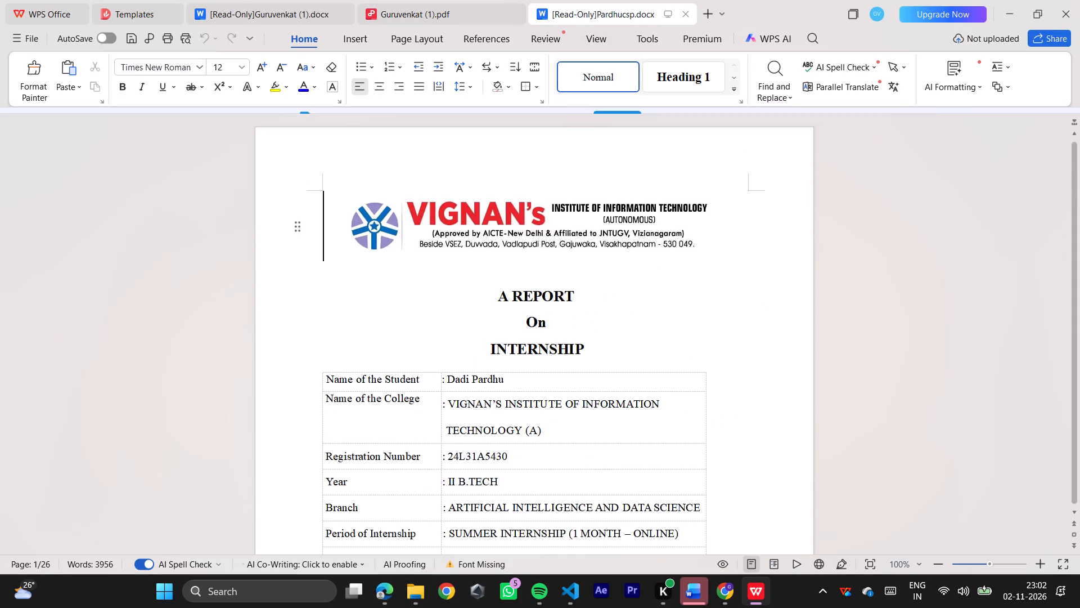
scroll(578, 288, "down", 20)
scroll(578, 288, "down", 20)
scroll(578, 288, "down", 9)
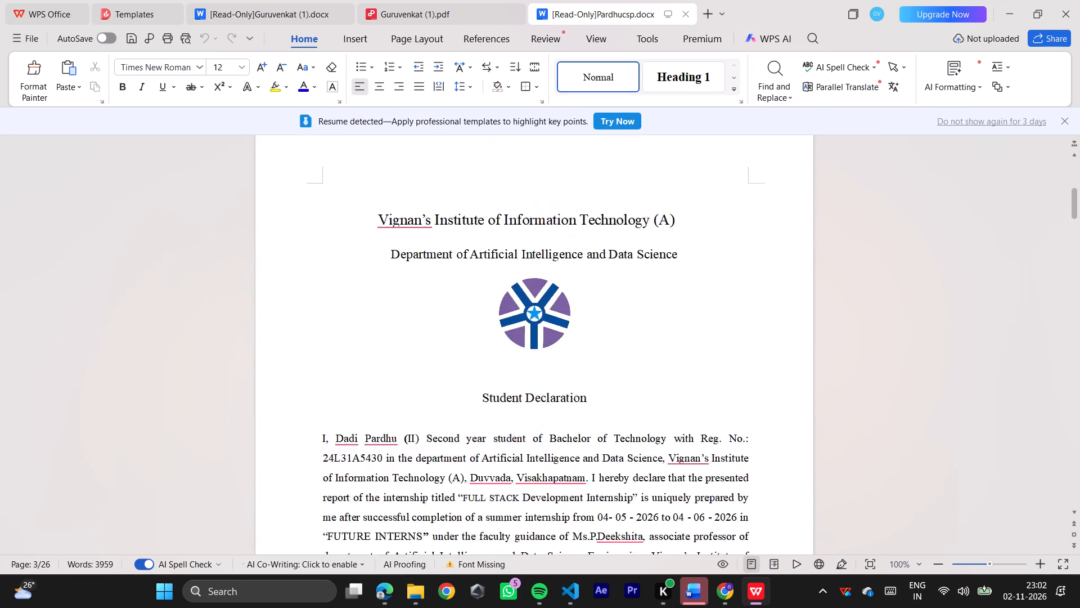
scroll(572, 386, "down", 20)
scroll(572, 386, "down", 20)
scroll(572, 386, "down", 9)
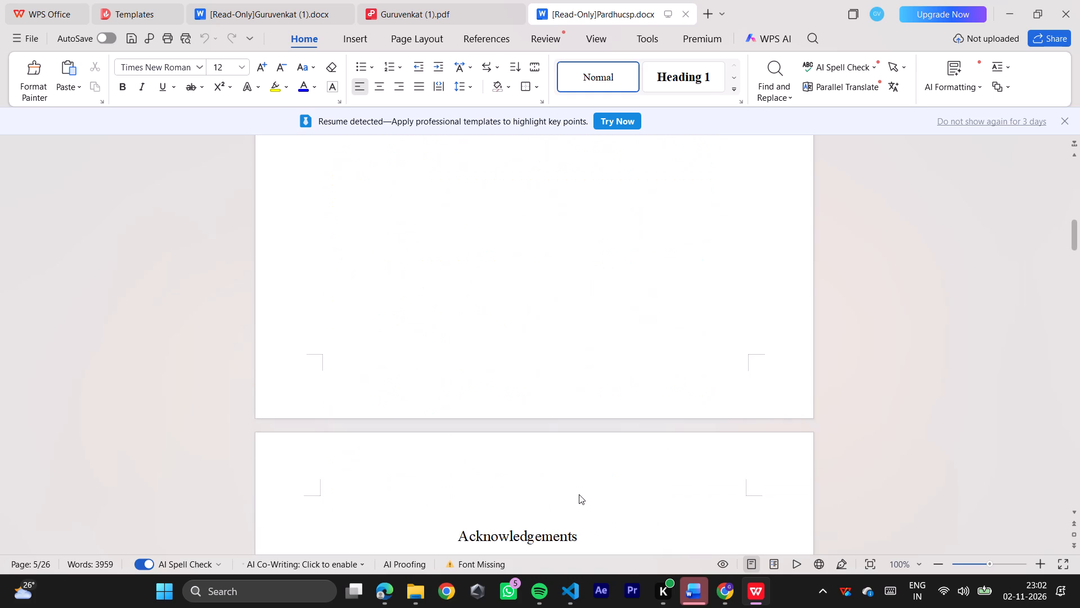
scroll(579, 494, "down", 20)
scroll(579, 494, "down", 20)
scroll(579, 494, "down", 9)
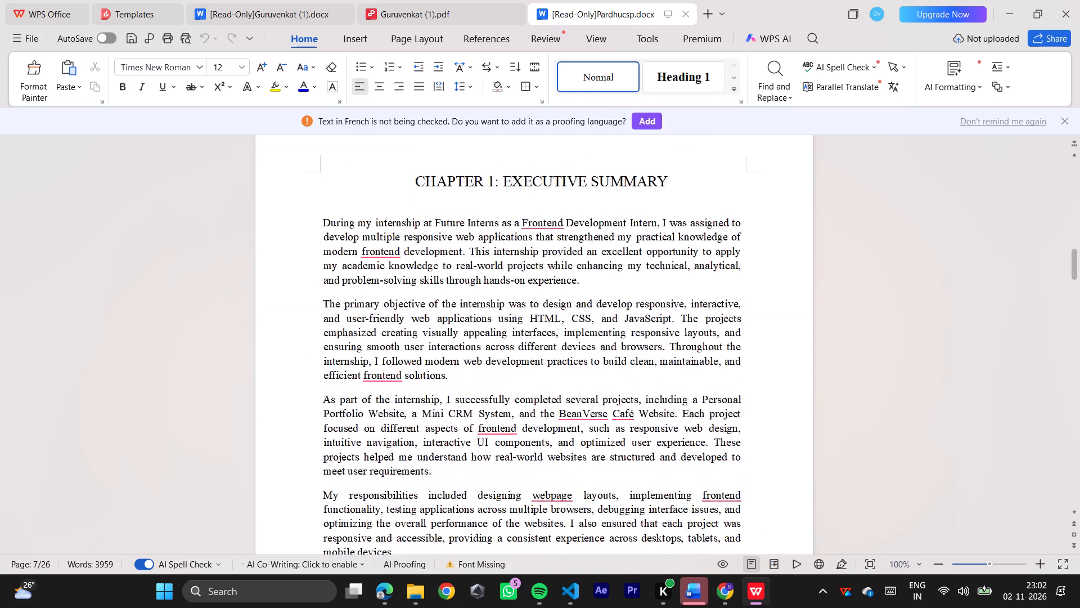
scroll(584, 490, "down", 20)
scroll(584, 490, "down", 20)
scroll(584, 490, "down", 9)
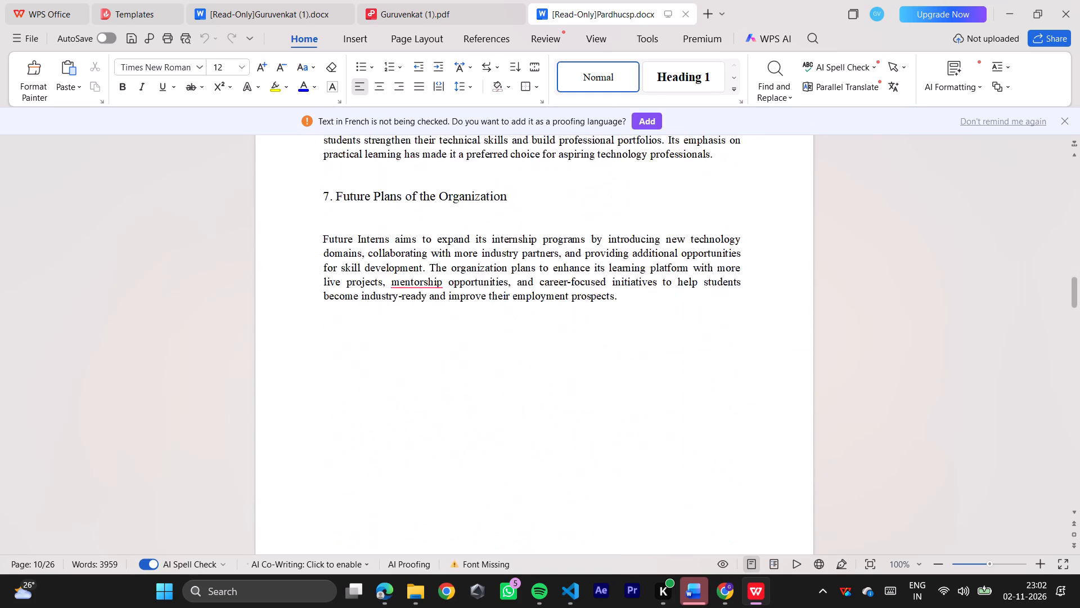
scroll(577, 521, "down", 20)
scroll(577, 521, "down", 20)
scroll(577, 521, "down", 9)
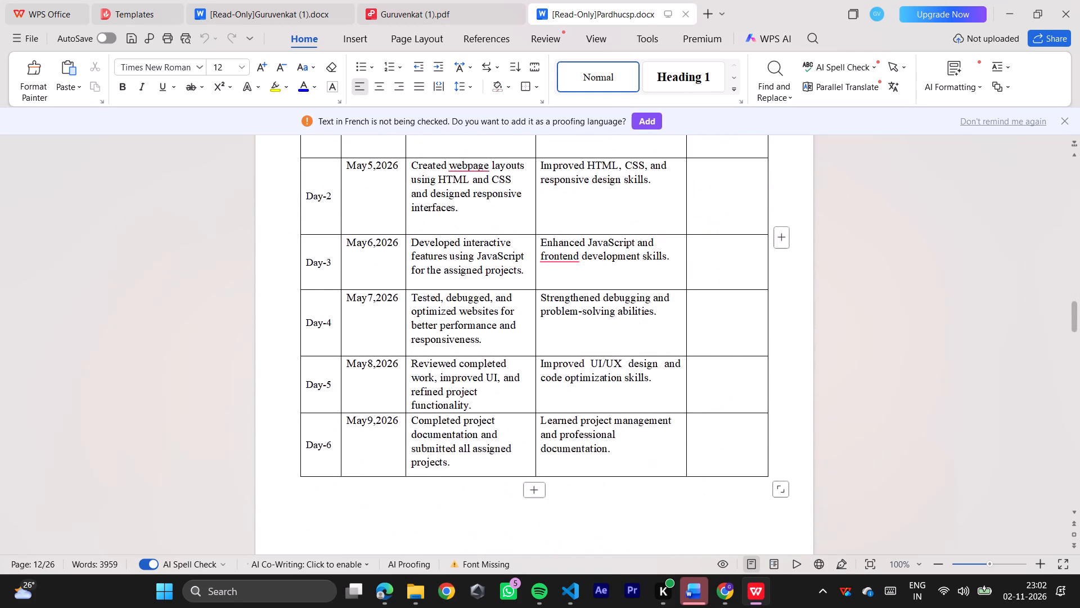
scroll(571, 549, "down", 20)
scroll(571, 549, "down", 15)
scroll(571, 541, "up", 2)
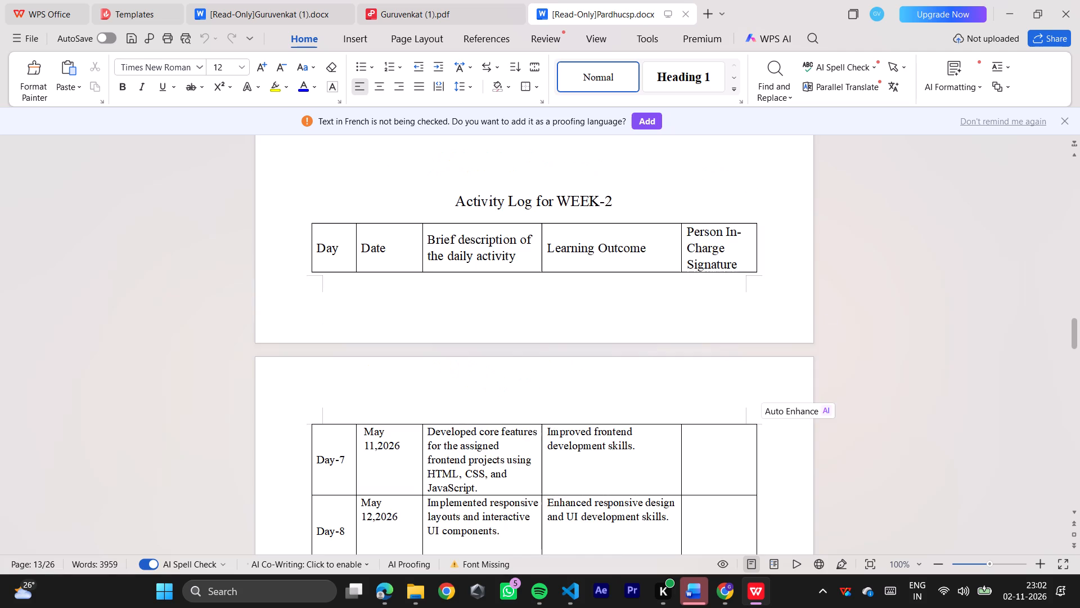
scroll(571, 541, "up", 1)
scroll(571, 541, "down", 9)
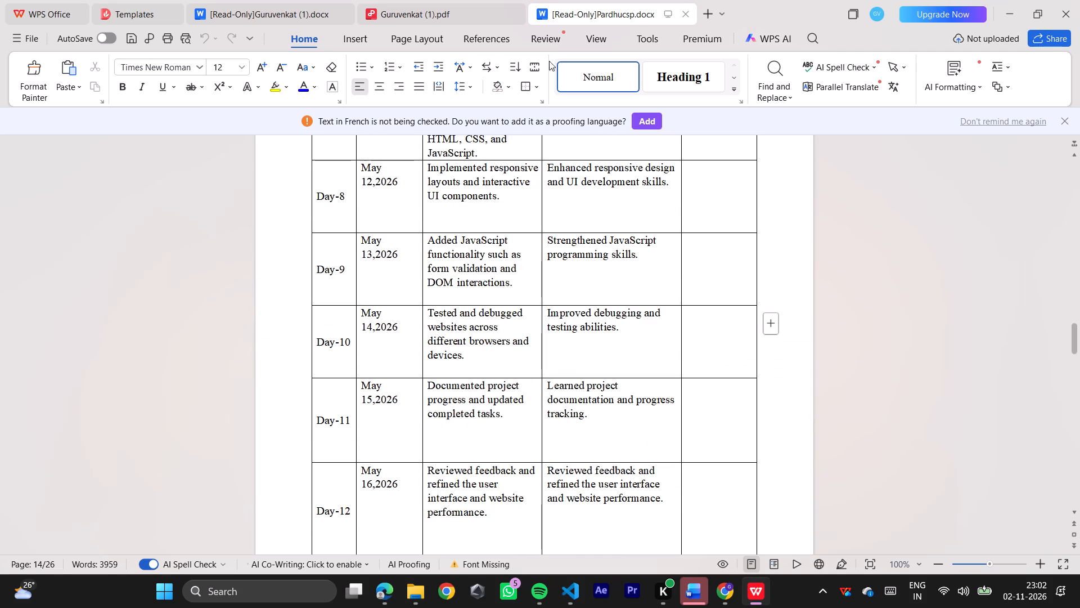
Return to the Guruvenkat (1) PDF and recheck it from the weekly report back to the cover page.
left_click(418, 0)
scroll(640, 310, "up", 6)
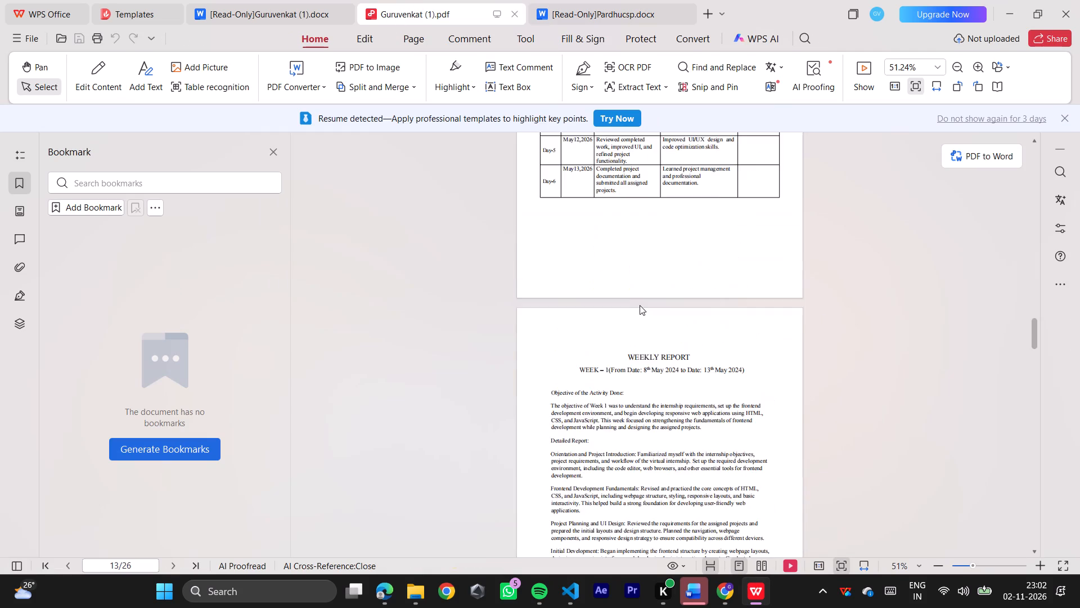
scroll(640, 305, "up", 20)
scroll(640, 305, "up", 20)
scroll(640, 305, "up", 2)
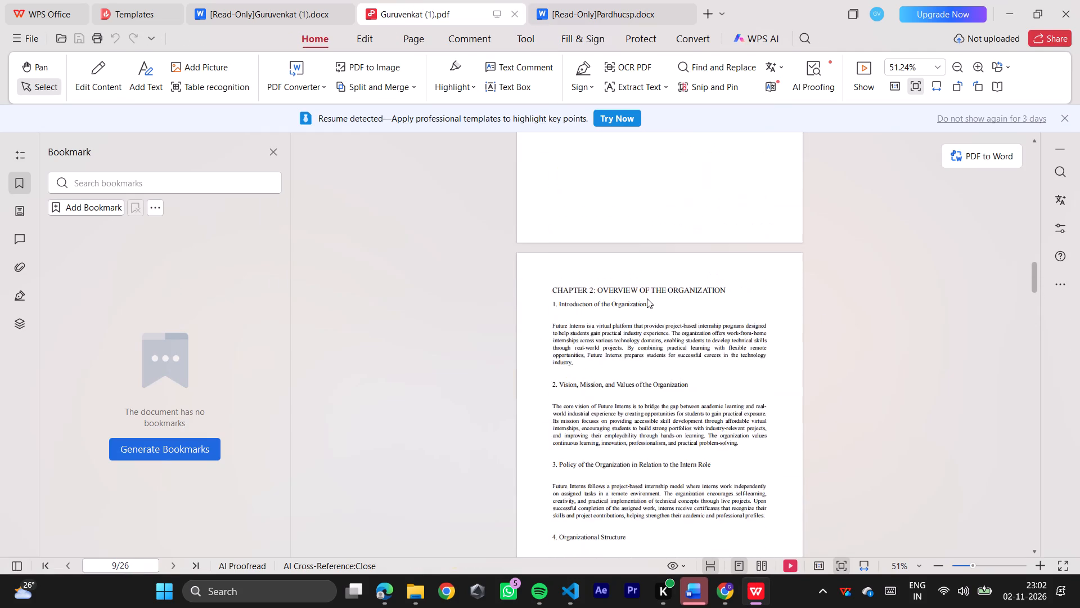
scroll(647, 298, "up", 20)
scroll(647, 298, "up", 20)
scroll(647, 298, "up", 2)
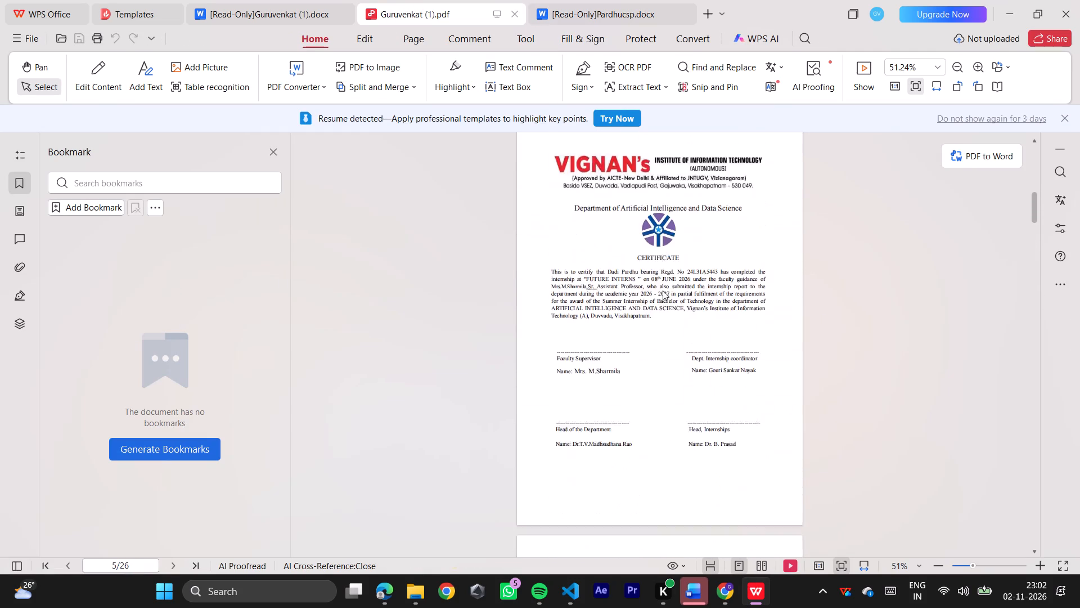
scroll(663, 290, "up", 20)
scroll(663, 290, "up", 11)
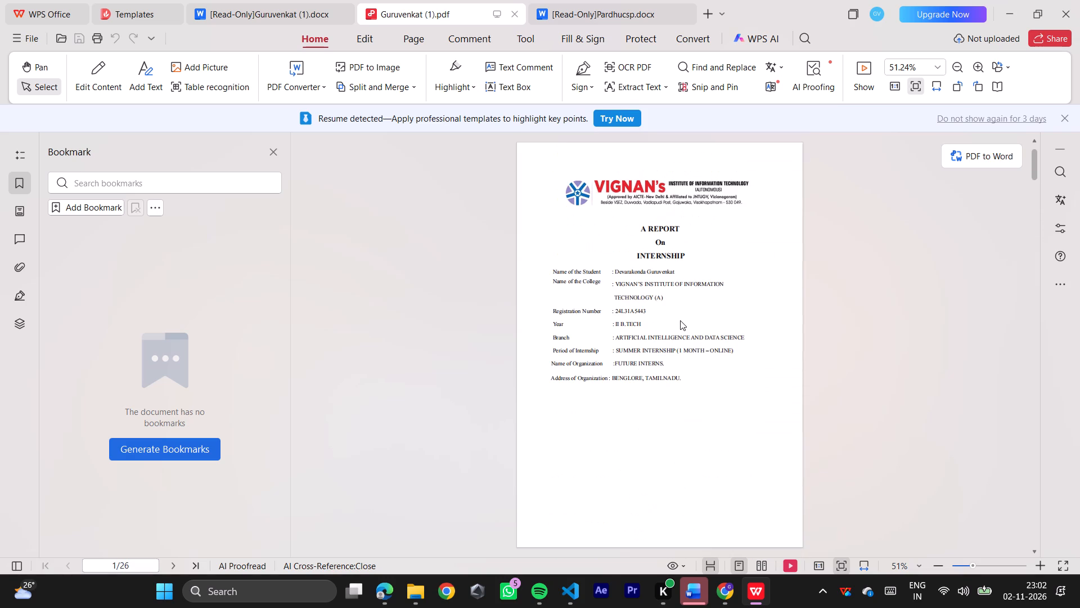
Send the Guruvenkat (1) PDF file to the Downloads folder in File Explorer.
left_click(1059, 42)
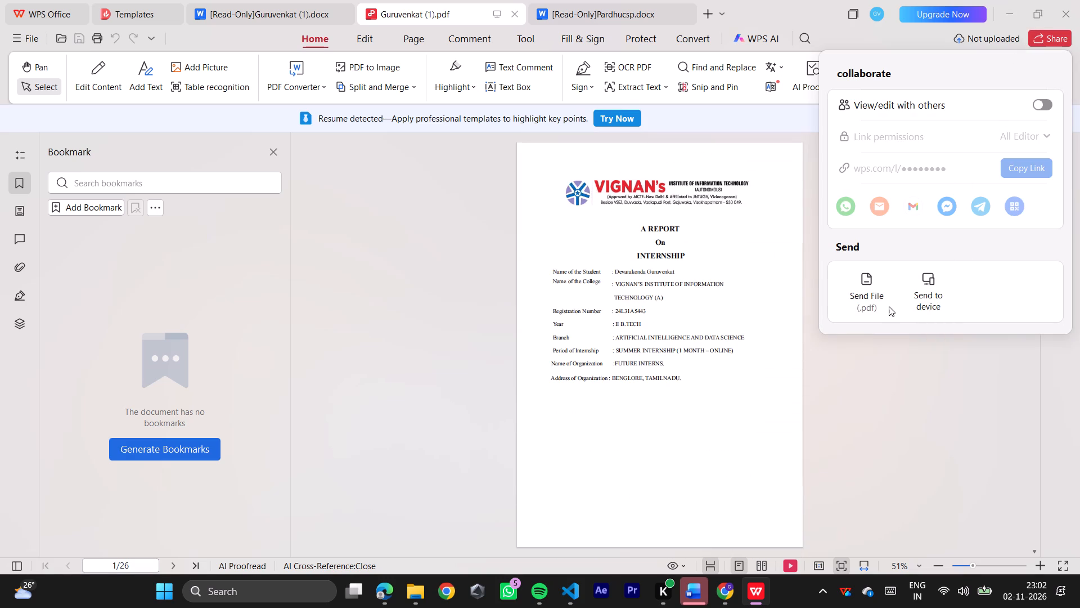
left_click(860, 303)
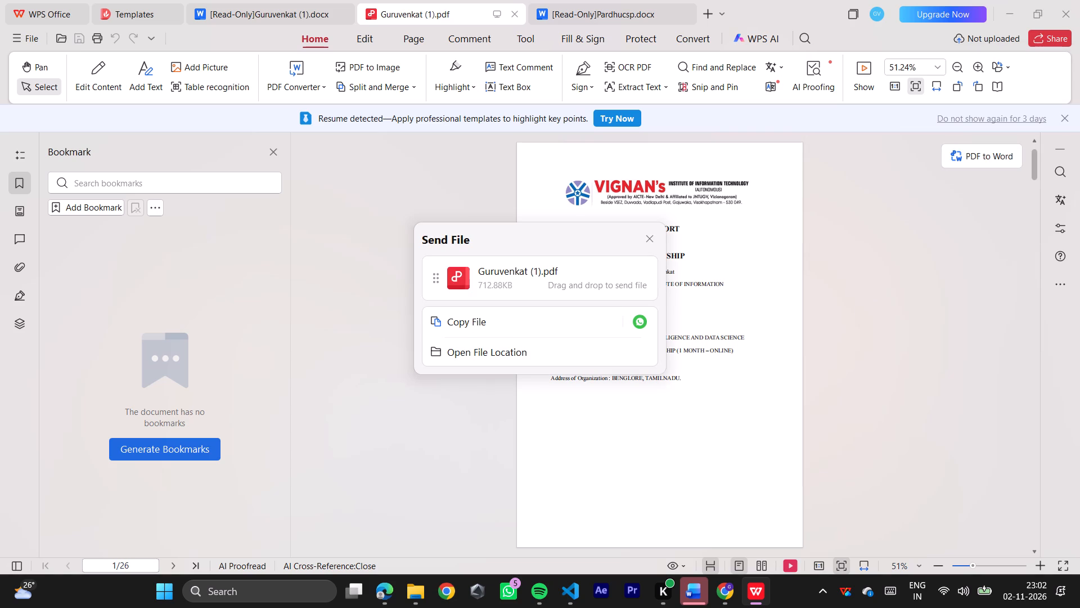
left_click_drag(511, 277, 403, 595)
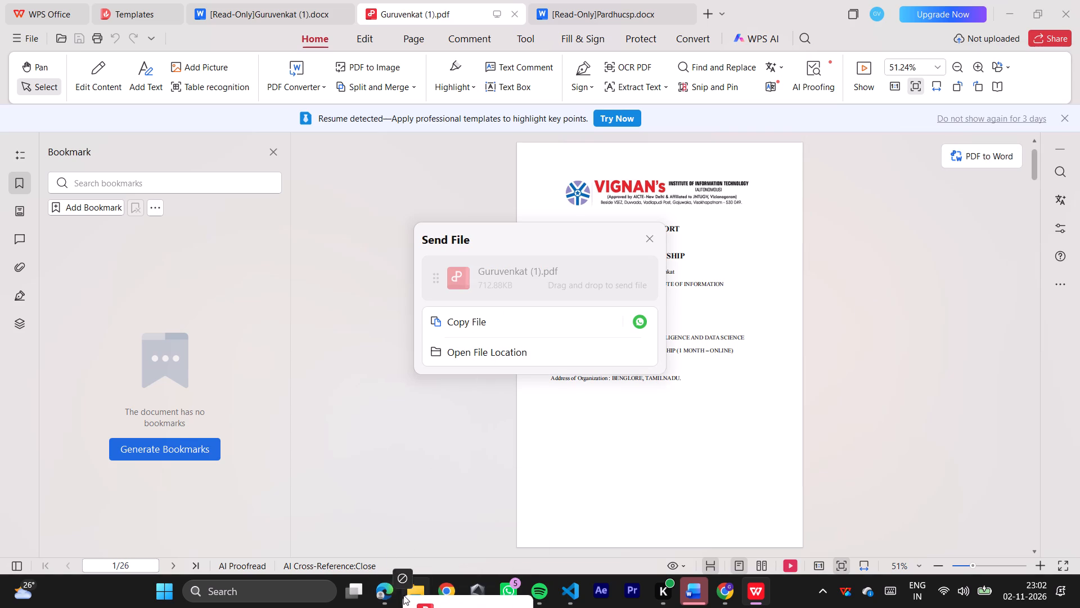
left_click_drag(403, 595, 54, 253)
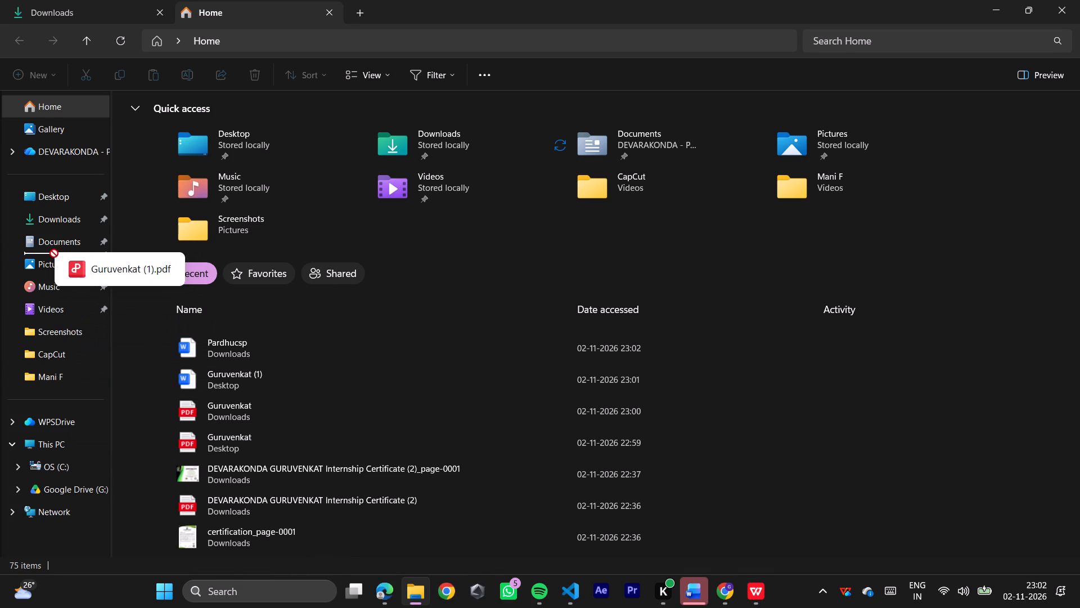
left_click_drag(54, 253, 53, 223)
Open the Guruvenkat (1) PDF from the Downloads folder in Microsoft Edge, just this once.
left_click(53, 223)
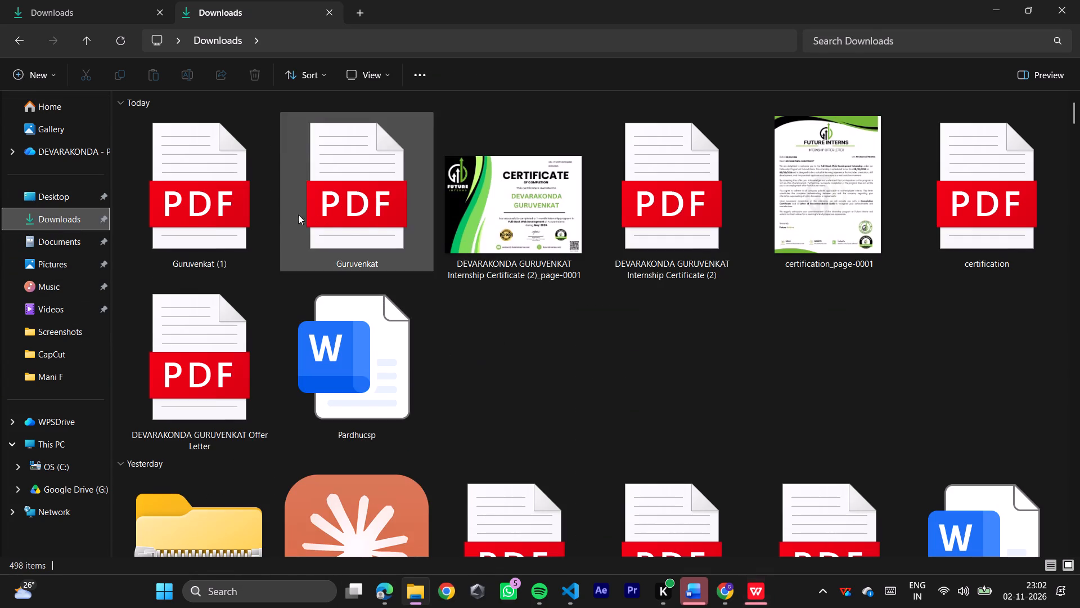
double_click(271, 225)
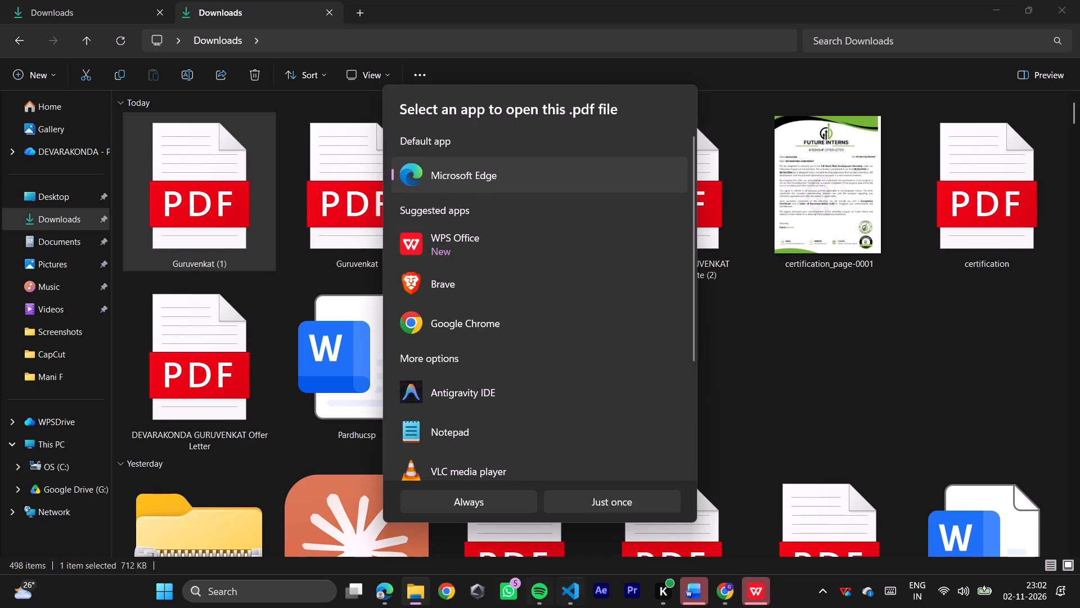
left_click(582, 500)
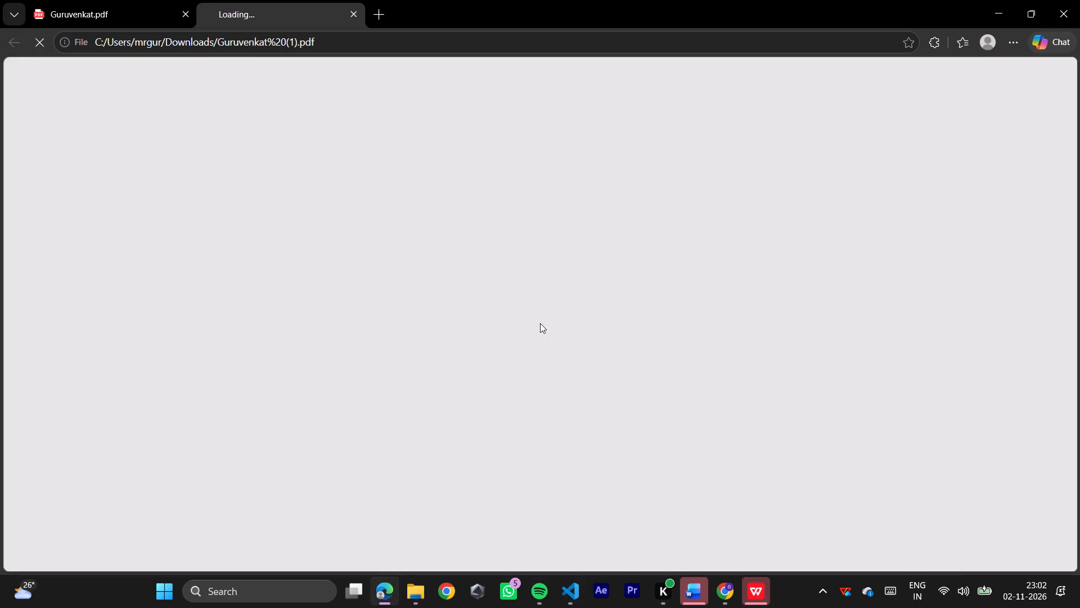
Read through the report PDF in Edge, from the title page past the weekly activity logs to the communication skills section.
scroll(522, 320, "down", 11)
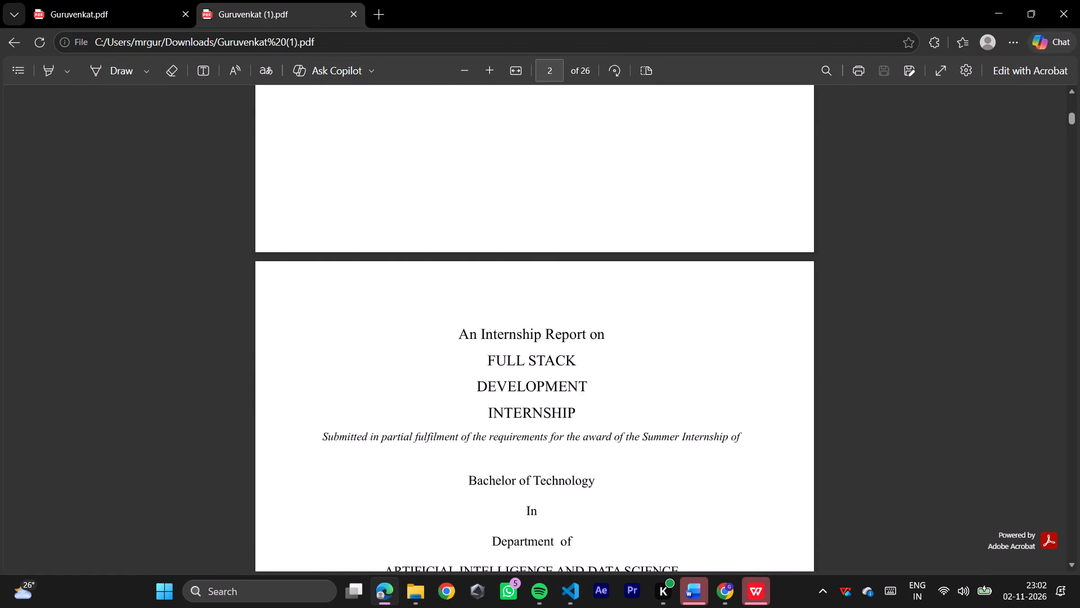
scroll(530, 323, "down", 20)
scroll(530, 323, "down", 20)
scroll(530, 323, "down", 4)
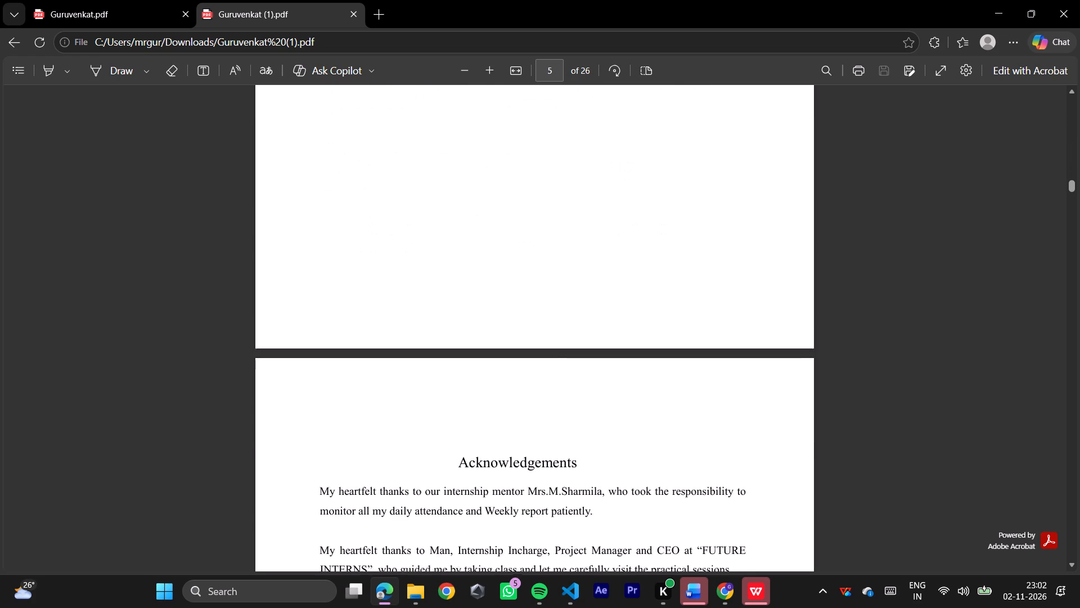
scroll(548, 357, "down", 20)
scroll(548, 357, "down", 20)
scroll(548, 357, "down", 6)
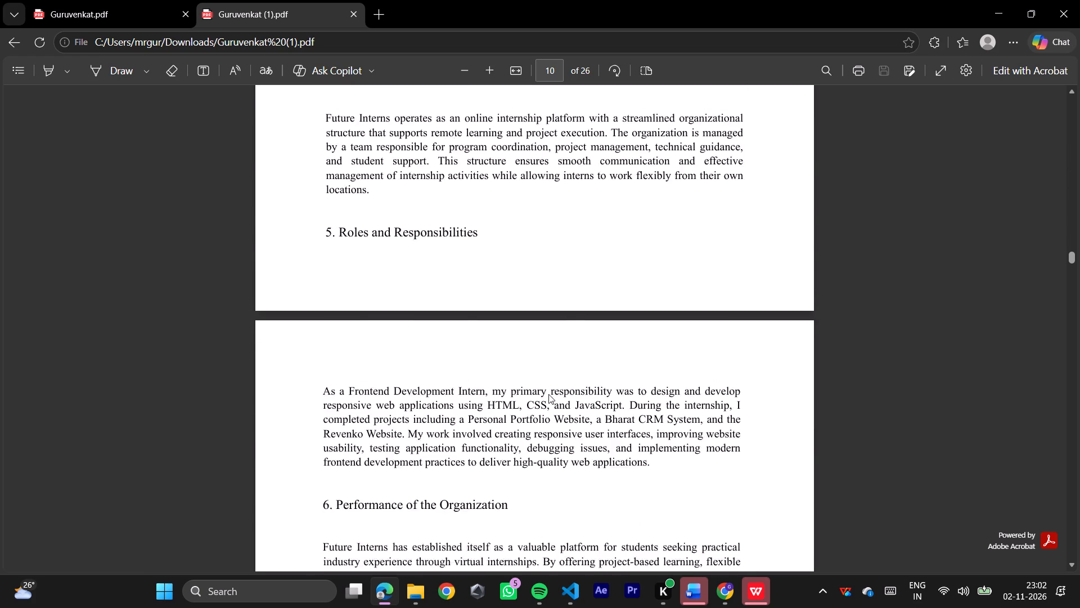
scroll(548, 394, "down", 20)
scroll(548, 394, "down", 20)
scroll(548, 394, "down", 6)
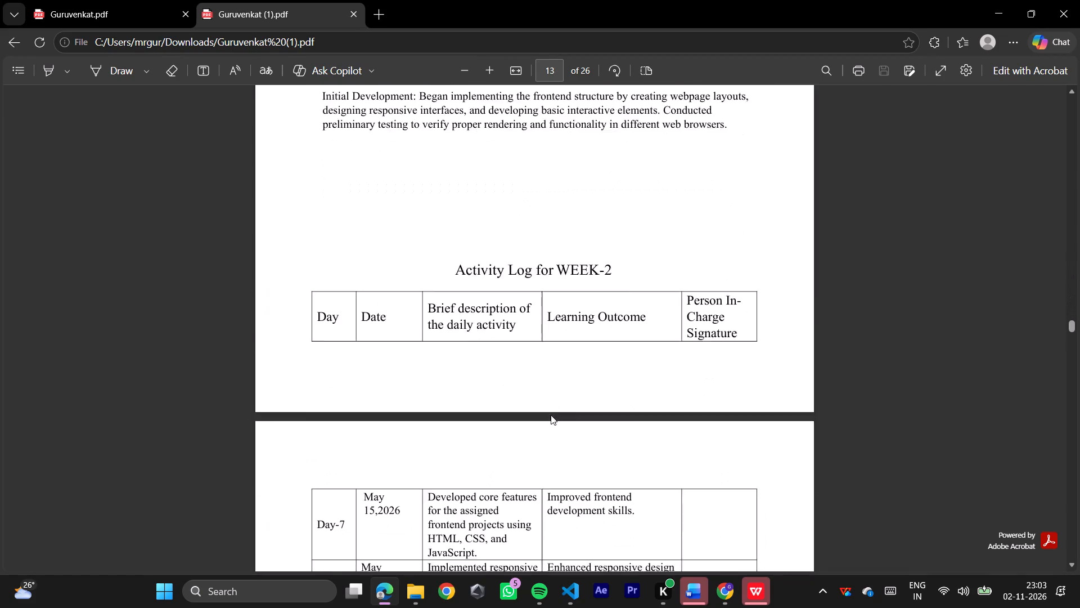
scroll(551, 415, "down", 20)
scroll(551, 415, "down", 20)
scroll(551, 415, "down", 6)
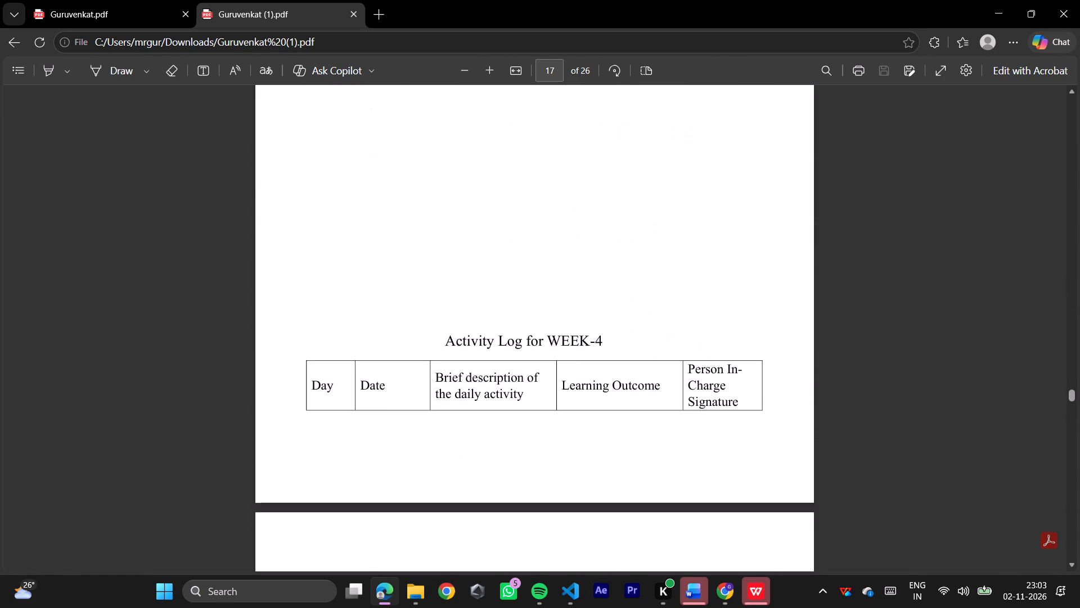
scroll(555, 441, "down", 20)
scroll(555, 441, "down", 20)
scroll(555, 441, "down", 6)
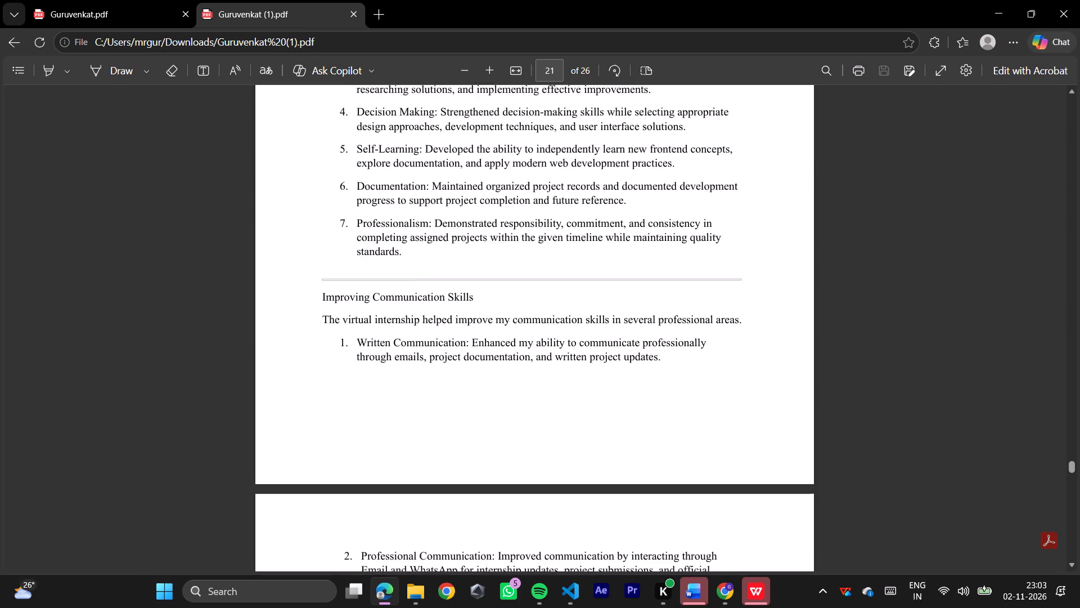
scroll(561, 459, "down", 3)
Switch to WPS Office, dismiss the Send File window and the new-document pop-up, and bring up the Guruvenkat (1) PDF.
key("alt+Tab")
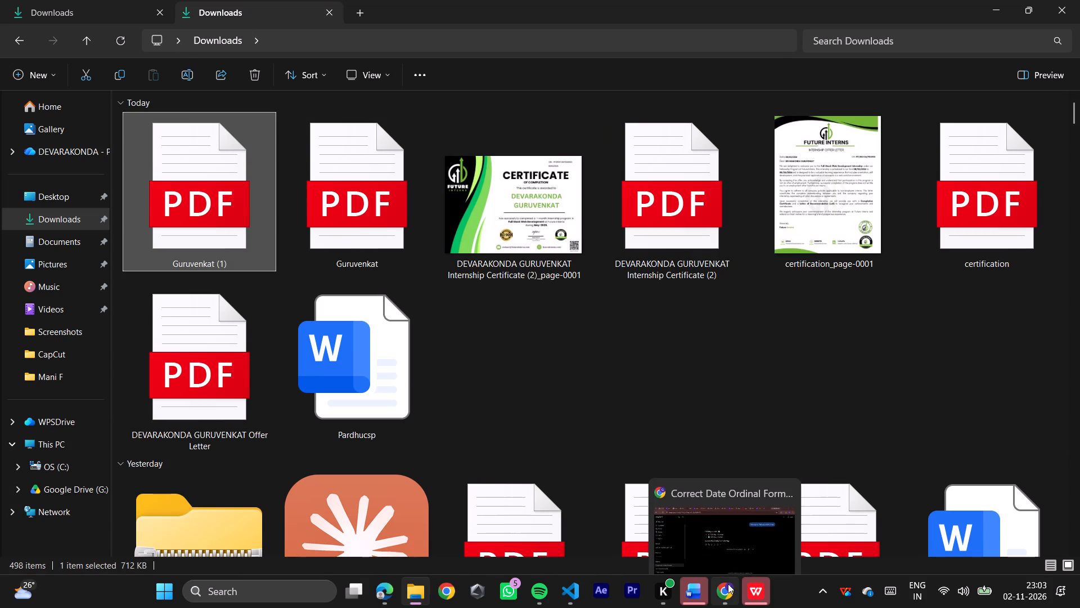
left_click(682, 592)
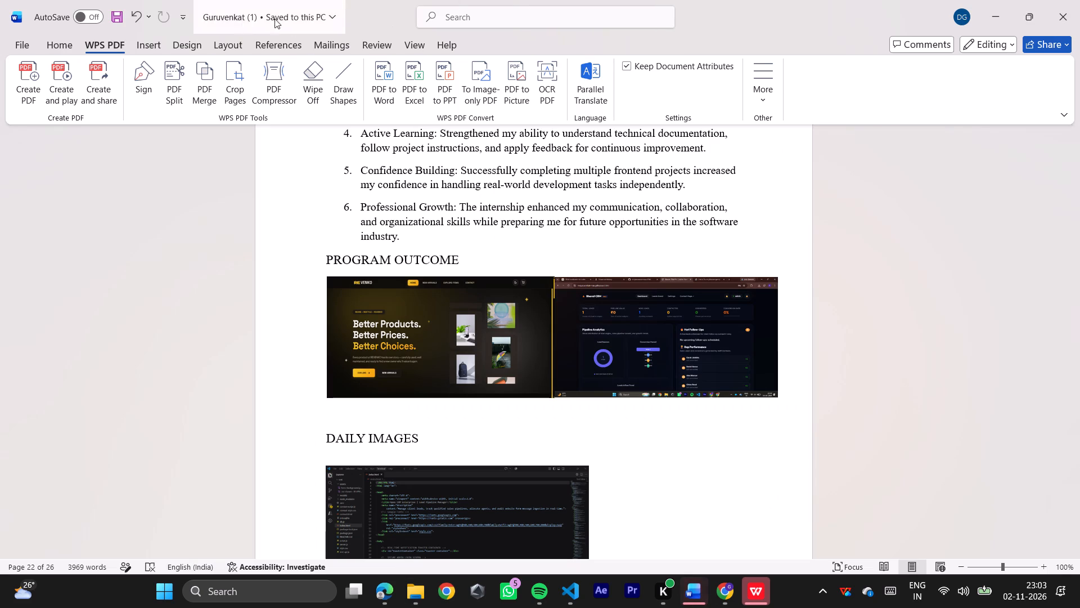
left_click(749, 584)
left_click(210, 0)
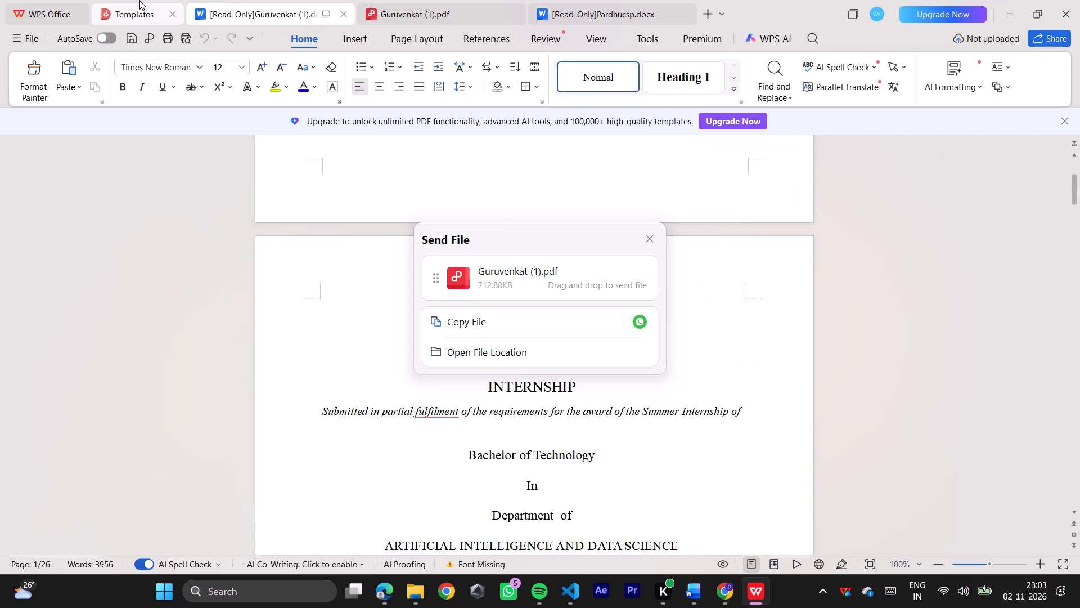
left_click(139, 0)
left_click(312, 0)
left_click(404, 0)
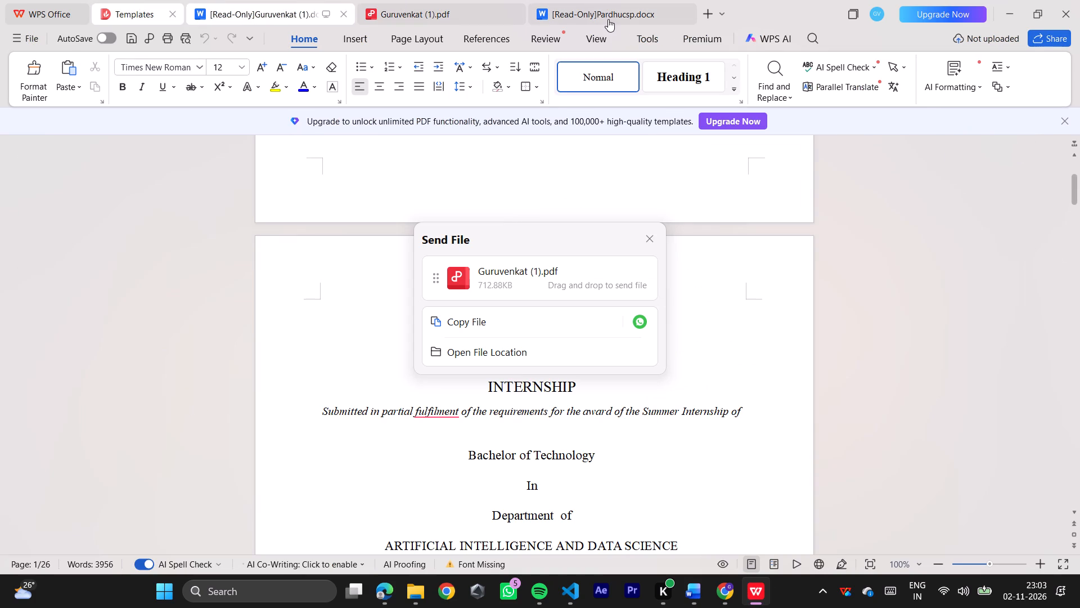
left_click(608, 19)
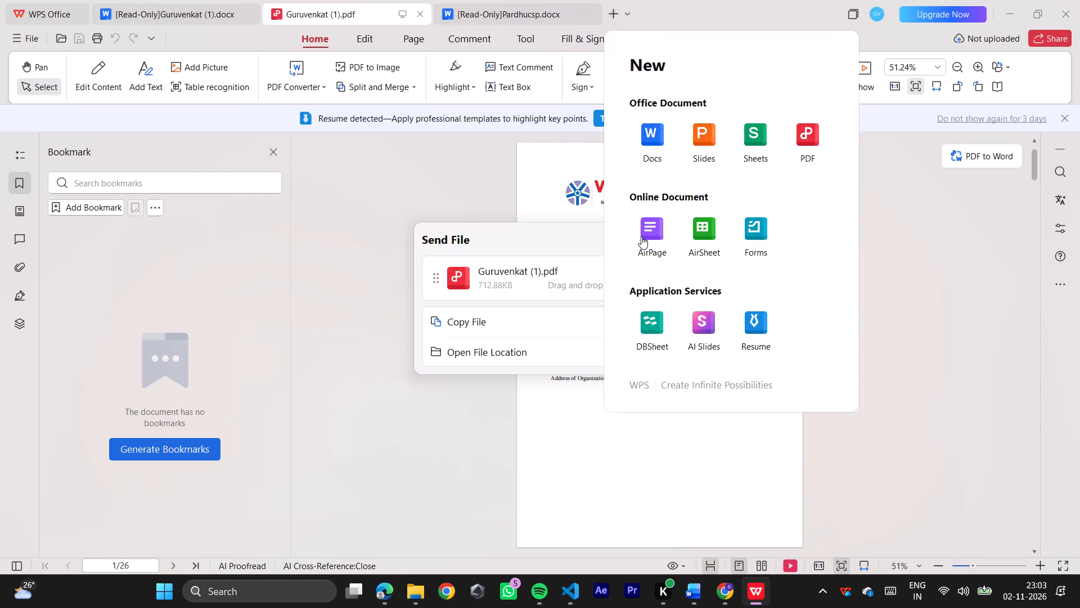
left_click(465, 164)
left_click(652, 239)
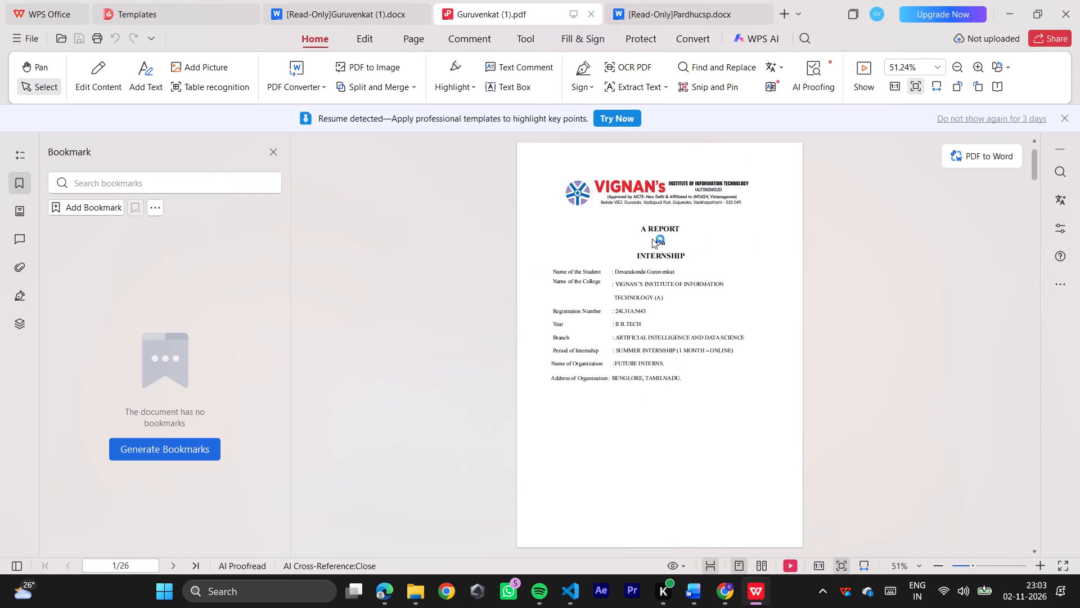
Look through the opening pages of the Guruvenkat (1) PDF up to the acknowledgements and back to the cover page.
scroll(635, 386, "down", 20)
scroll(635, 386, "down", 20)
scroll(635, 386, "down", 6)
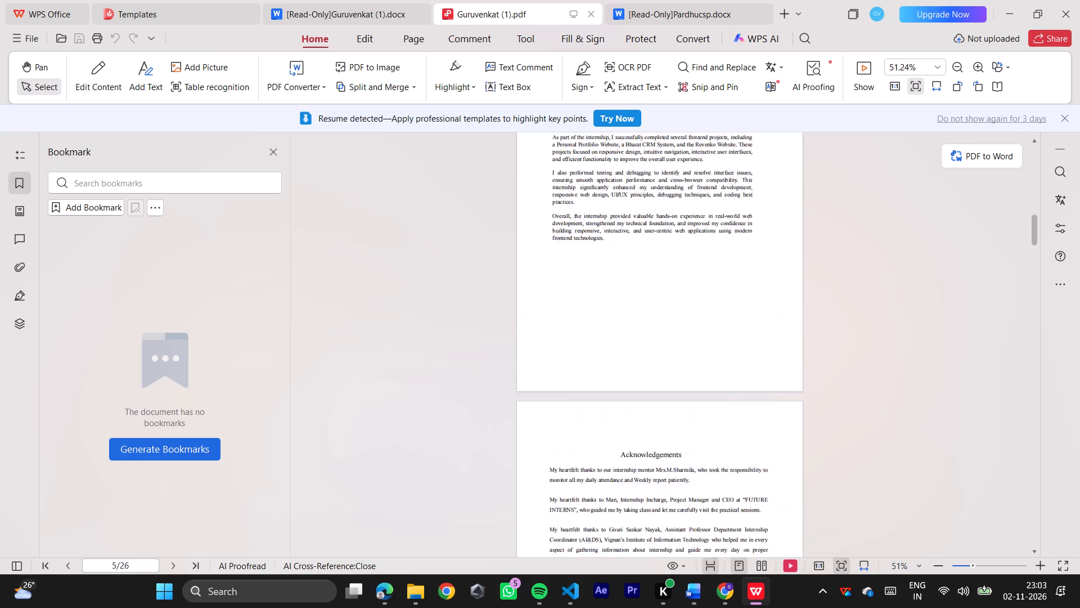
scroll(670, 457, "down", 13)
scroll(682, 451, "up", 20)
scroll(682, 451, "up", 11)
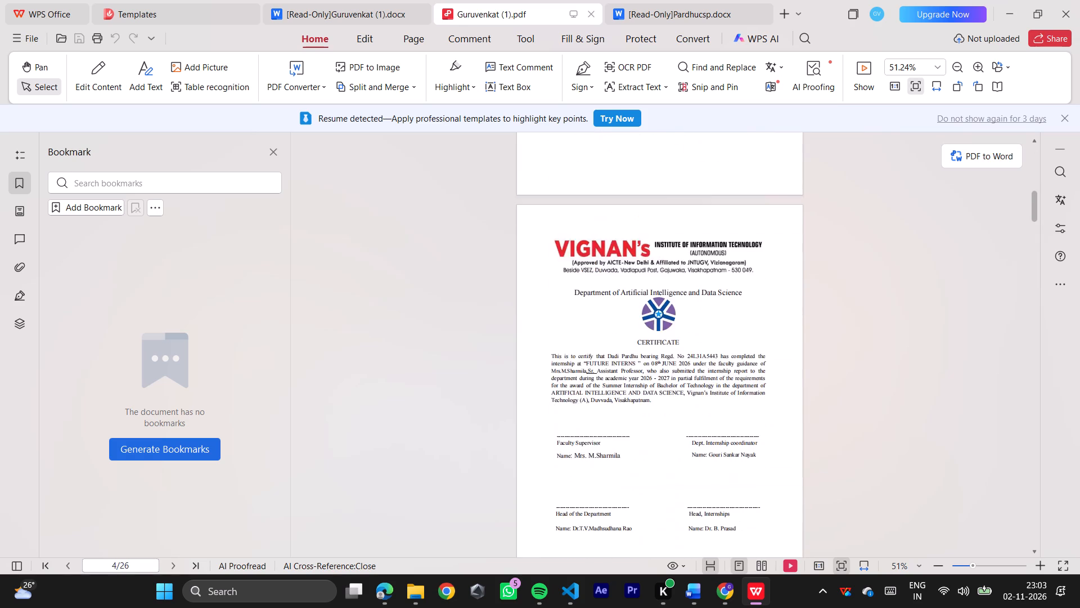
scroll(712, 433, "up", 19)
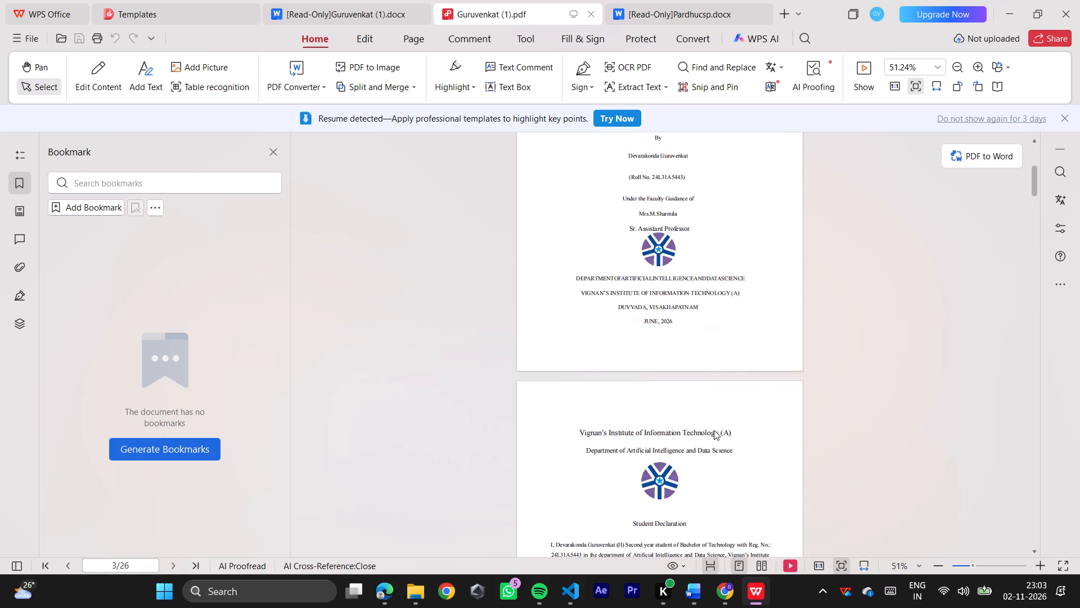
scroll(714, 430, "up", 6)
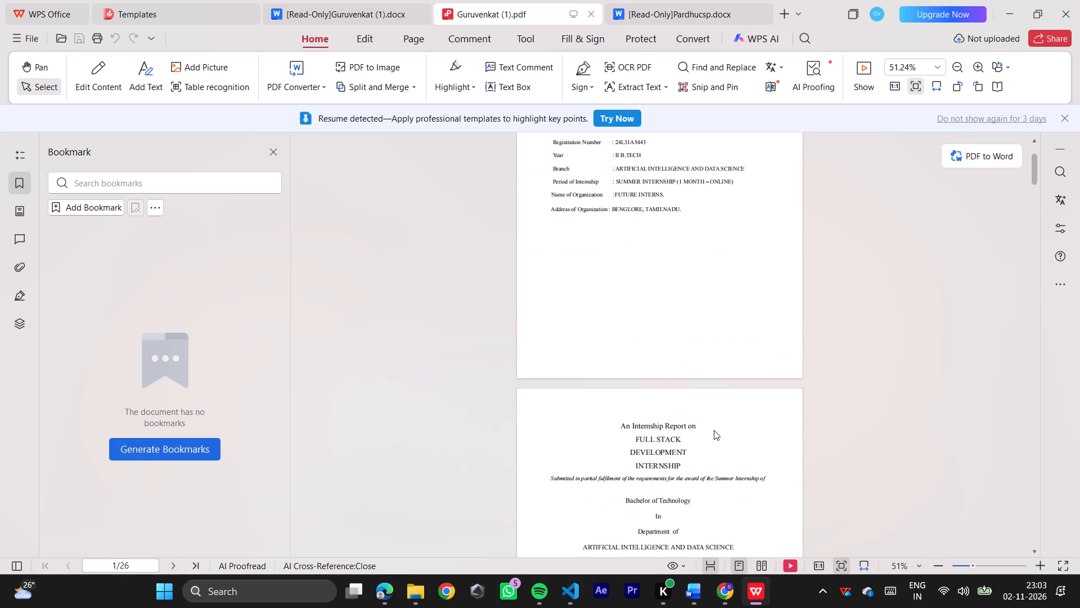
scroll(694, 436, "up", 5)
Examine the Pardhucsp document's layout from the weekly reports to the offer letter, returning to the Activity Log for WEEK-4 heading.
left_click(284, 0)
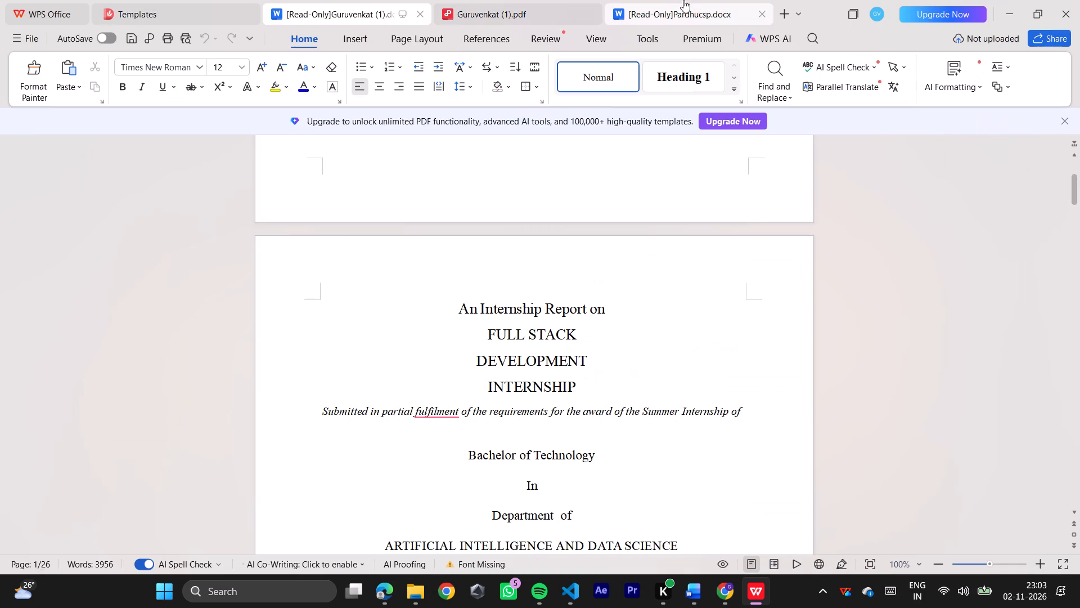
left_click(698, 0)
scroll(557, 237, "down", 6, "ctrl")
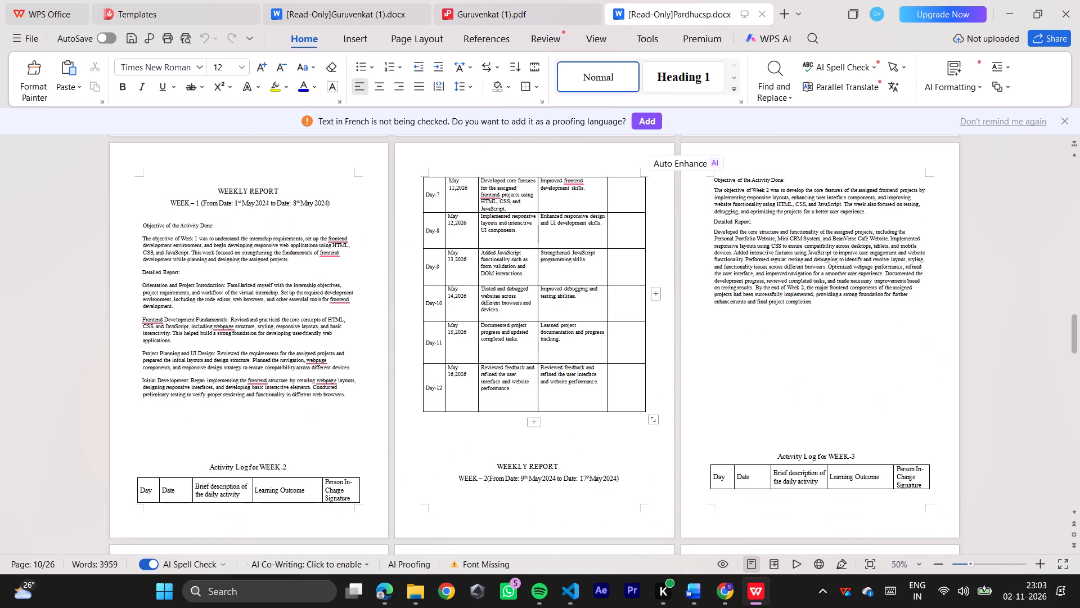
scroll(562, 239, "down", 19)
scroll(570, 239, "down", 9)
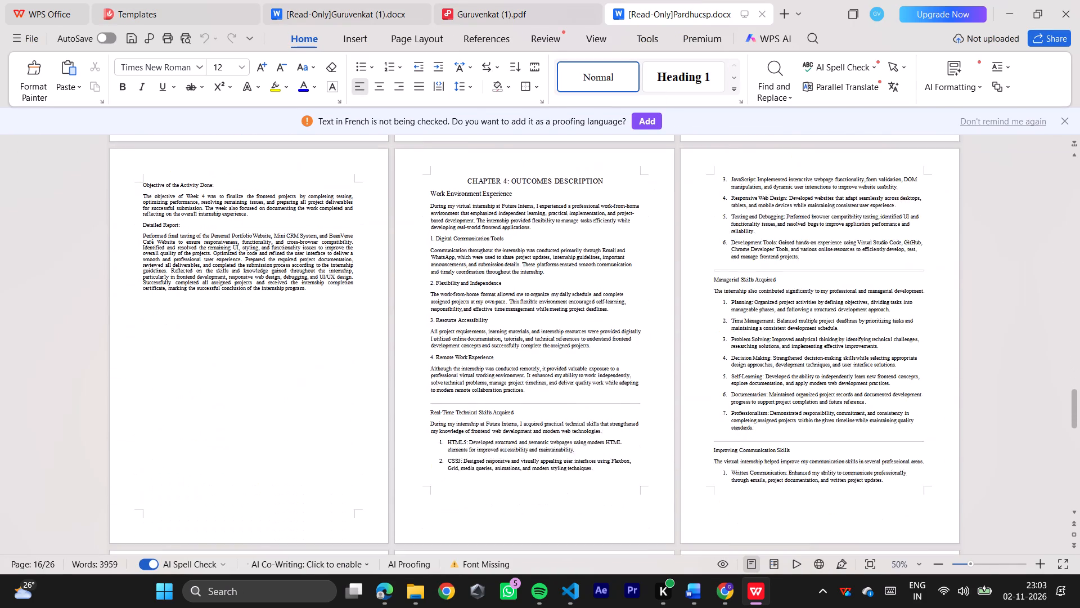
scroll(572, 239, "down", 20)
scroll(572, 239, "down", 5)
scroll(577, 243, "up", 12)
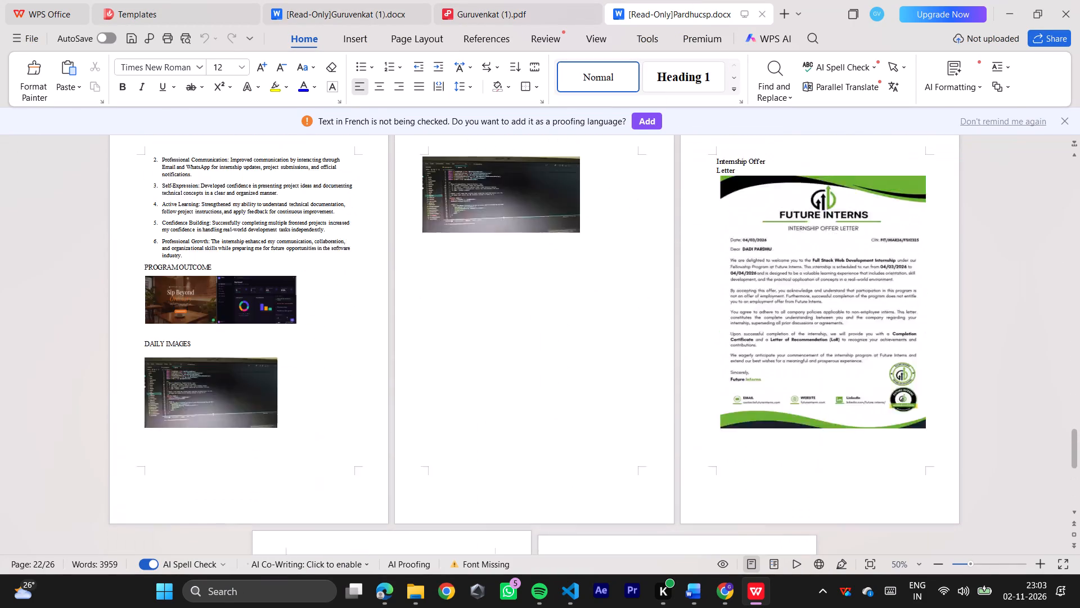
scroll(577, 240, "up", 19)
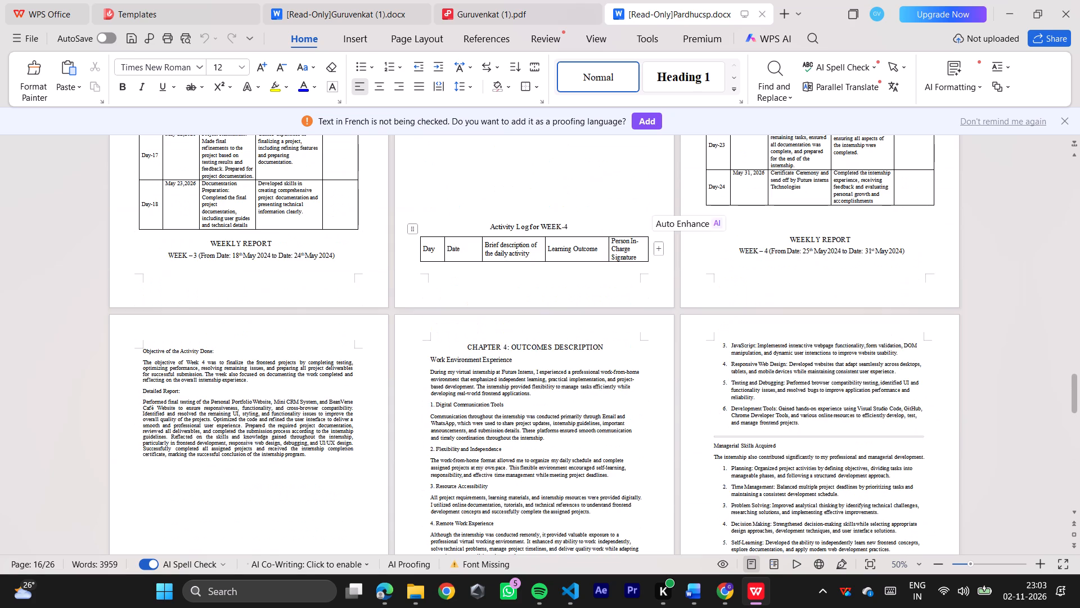
scroll(551, 272, "up", 10)
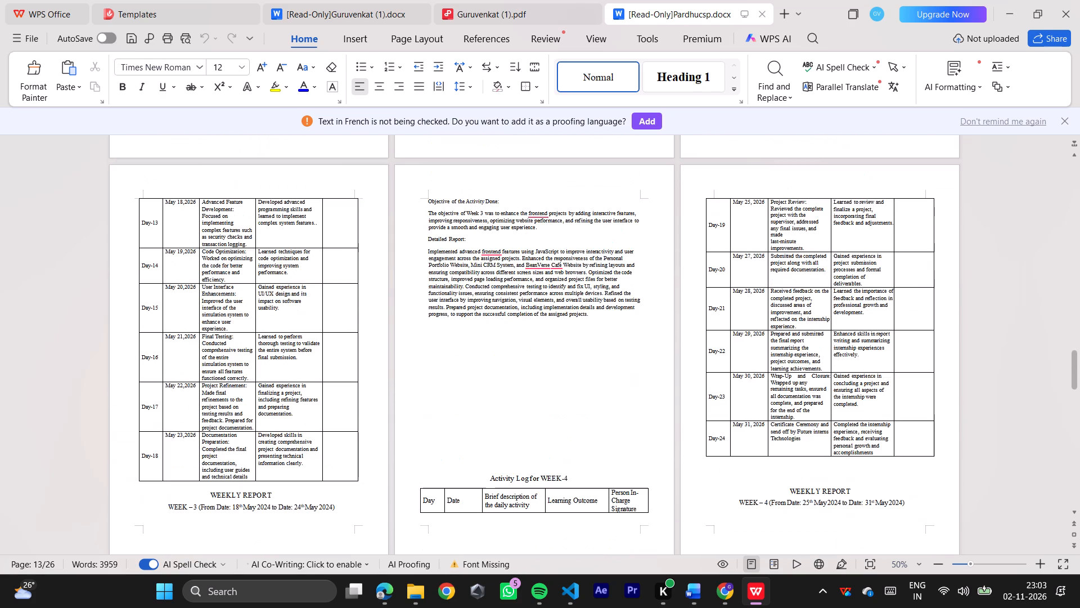
scroll(552, 274, "down", 5)
left_click(437, 299)
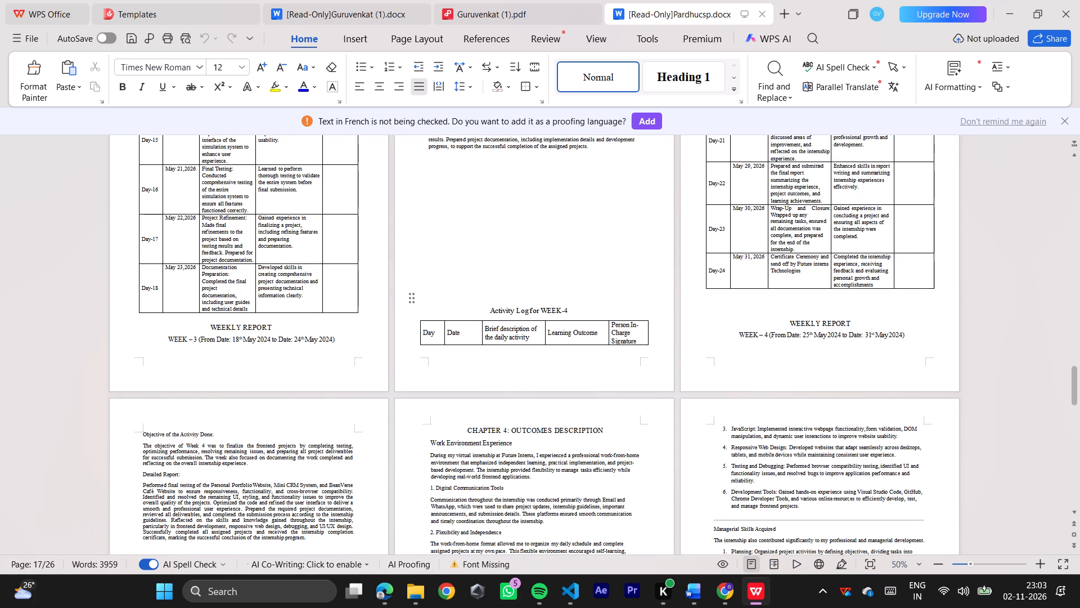
left_click(432, 312)
left_click(421, 310)
left_click(429, 307)
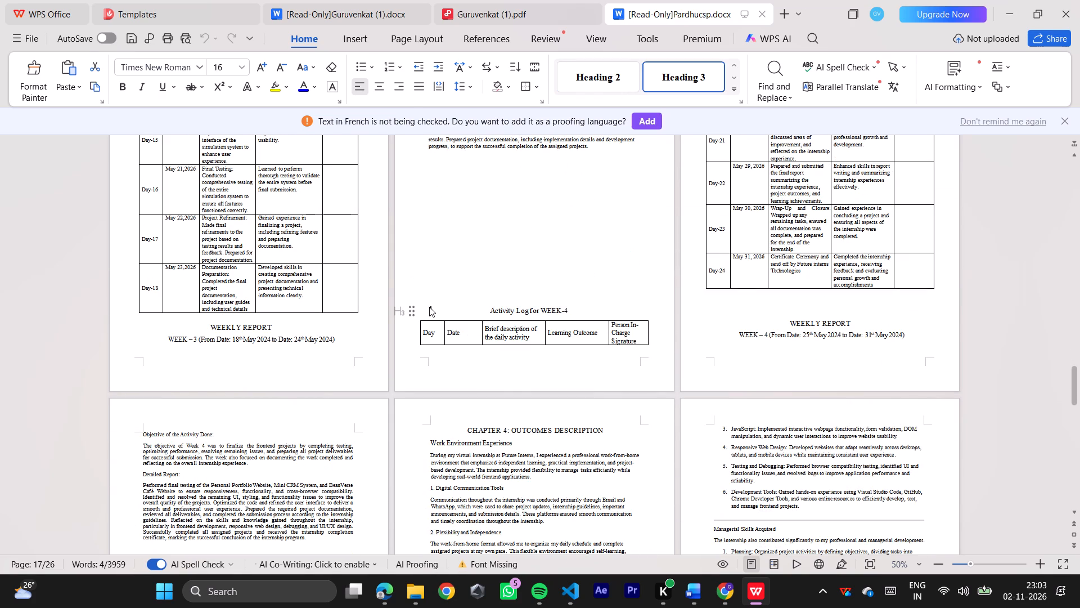
left_click(427, 309)
Return to the Guruvenkat (1) PDF and recheck its first pages.
left_click(376, 0)
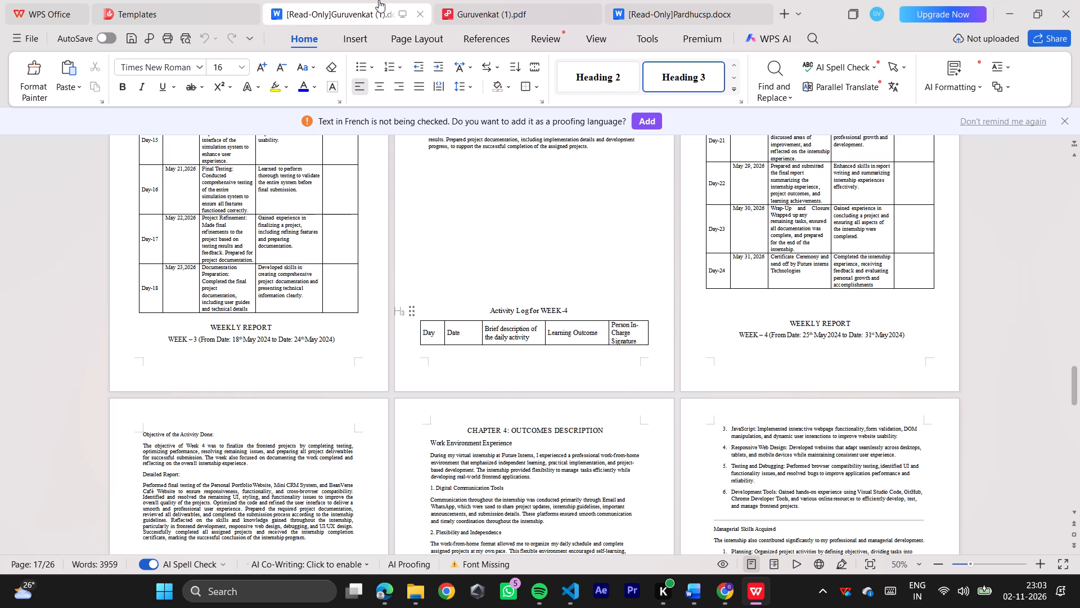
left_click(483, 0)
left_click(577, 274)
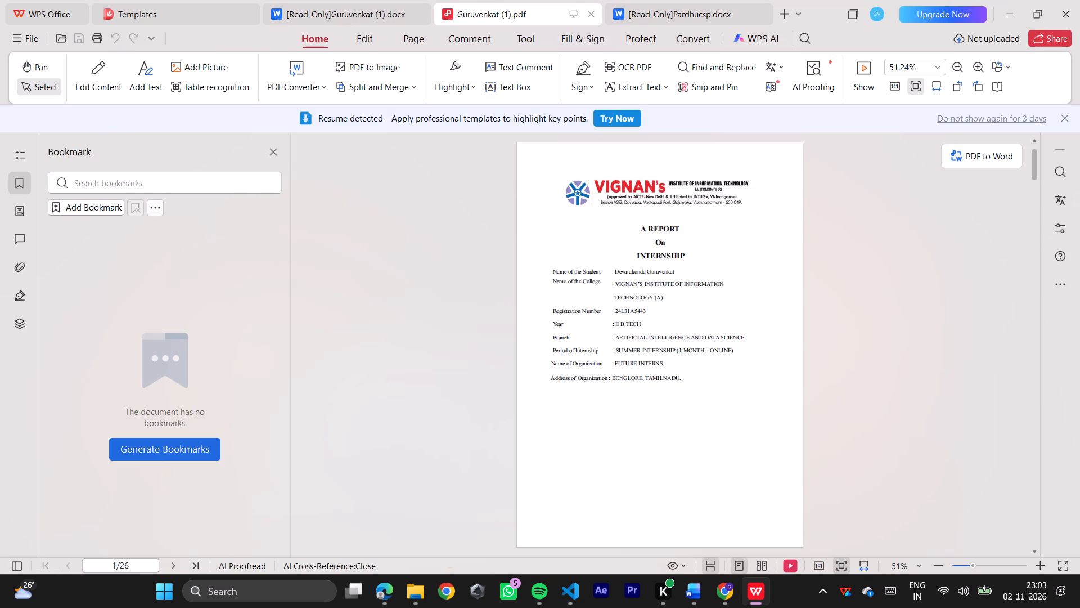
scroll(601, 278, "down", 3)
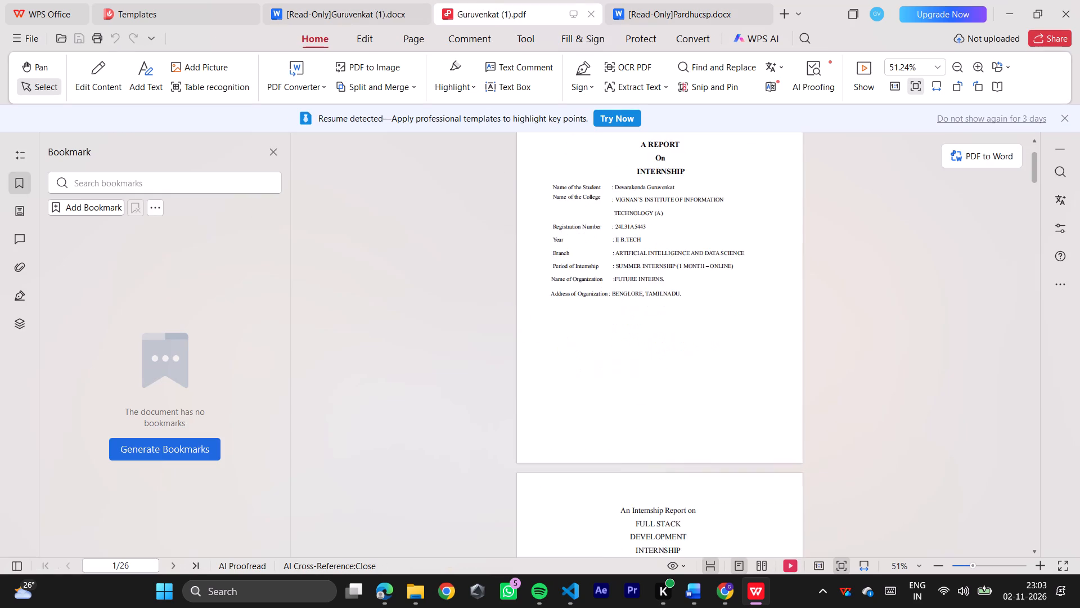
scroll(598, 280, "down", 13)
In the Guruvenkat (1) Word document, insert three blank lines before the Week 2 WEEKLY REPORT heading to push it onto the next page.
left_click(361, 0)
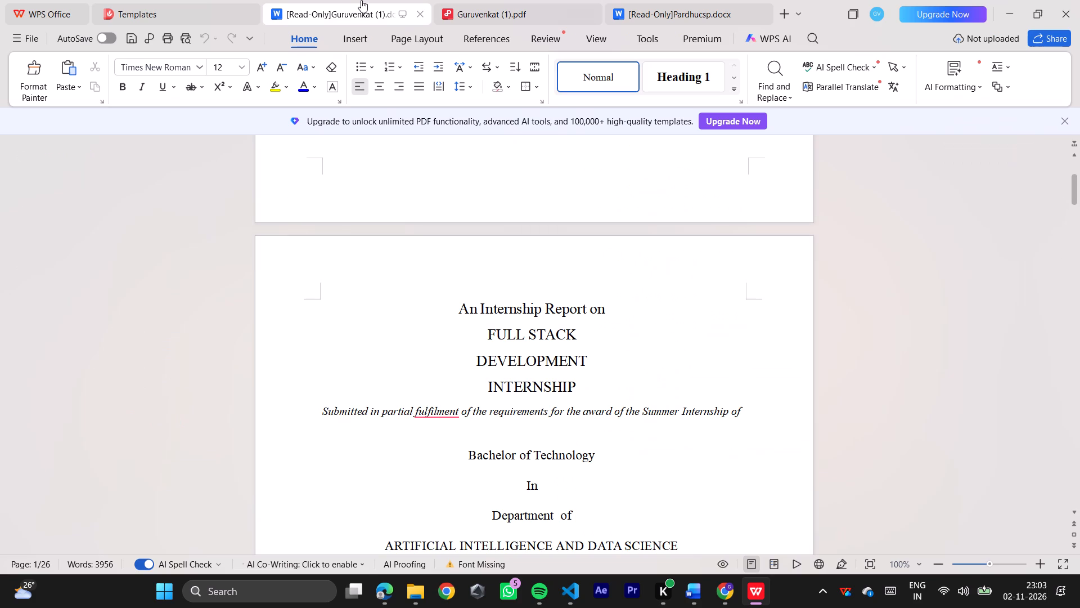
scroll(498, 230, "down", 7)
scroll(504, 254, "down", 7, "ctrl")
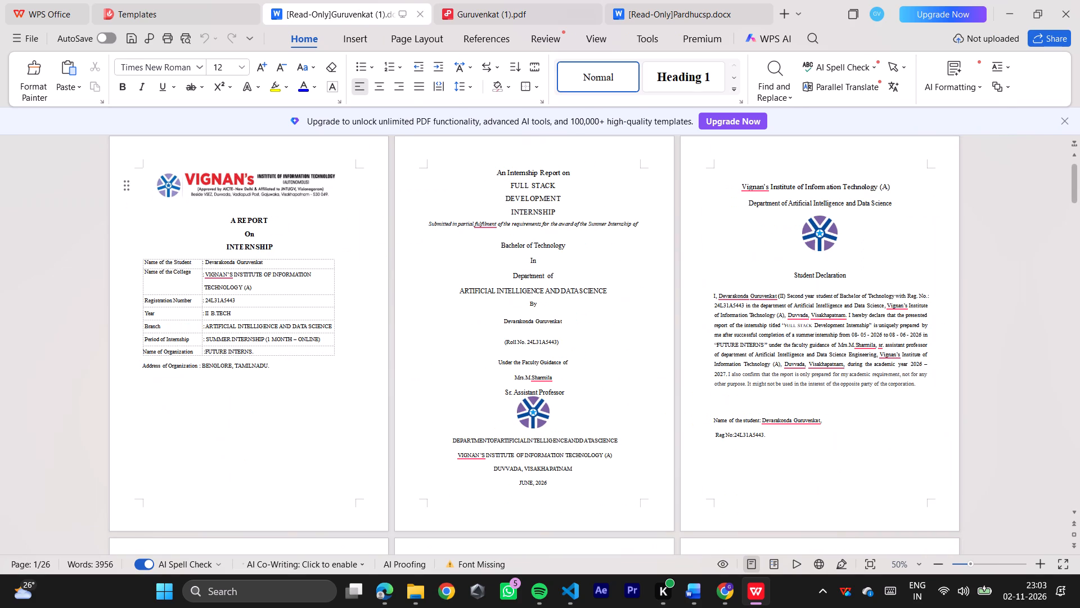
scroll(505, 258, "down", 5, "ctrl")
scroll(507, 261, "up", 2, "ctrl")
scroll(508, 263, "down", 6)
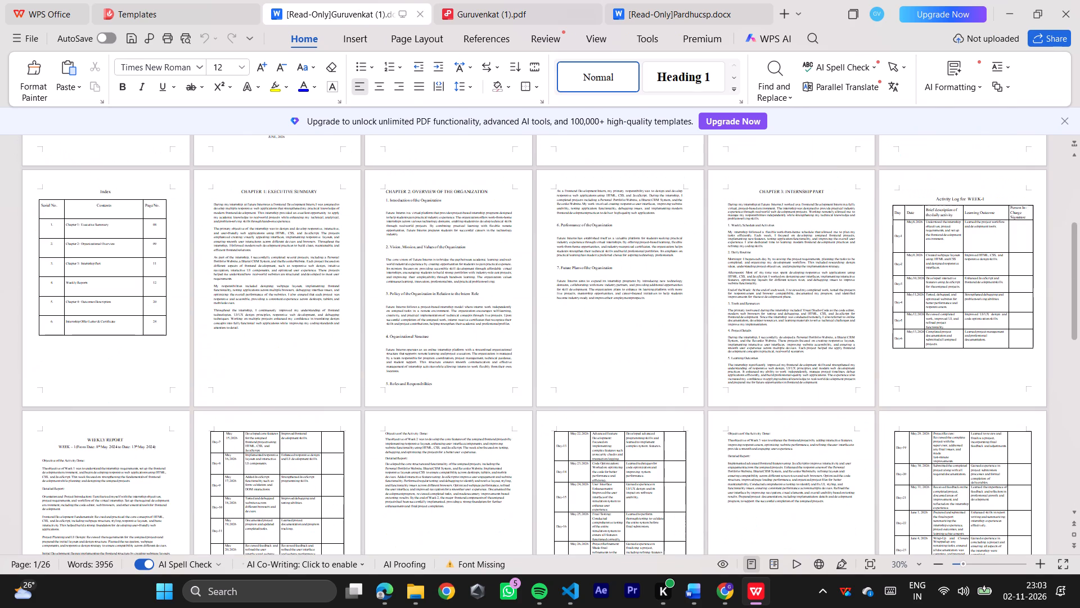
scroll(508, 270, "up", 4)
scroll(508, 271, "down", 4)
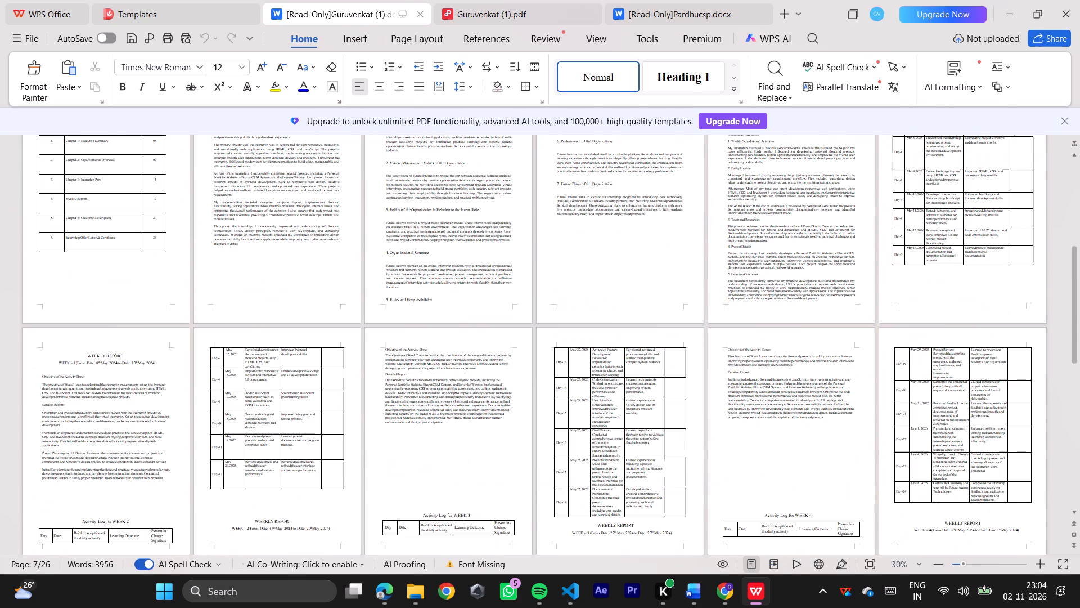
scroll(508, 274, "down", 2)
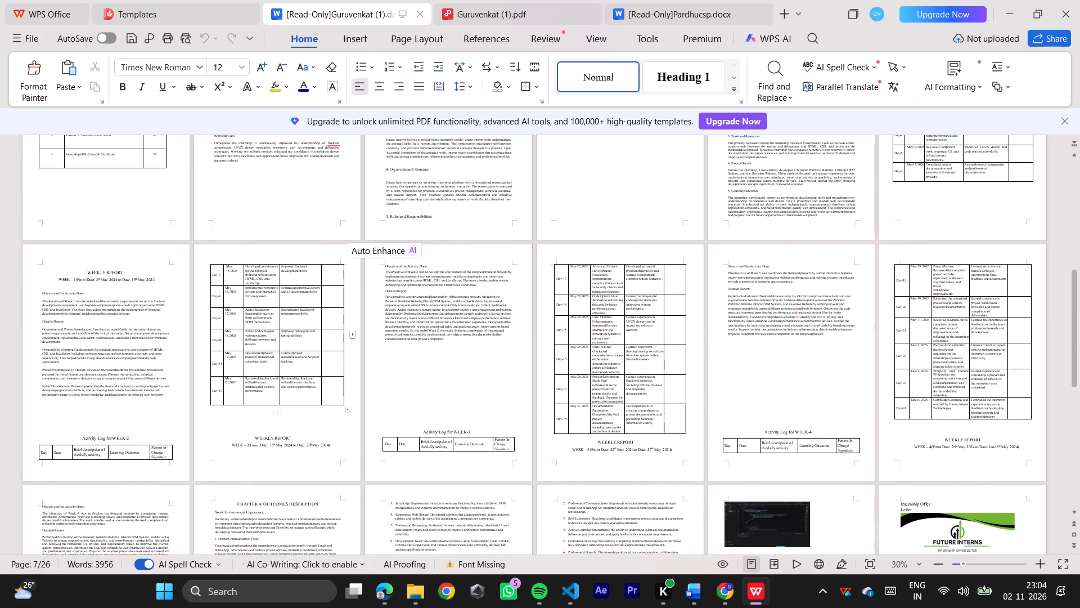
left_click(57, 430)
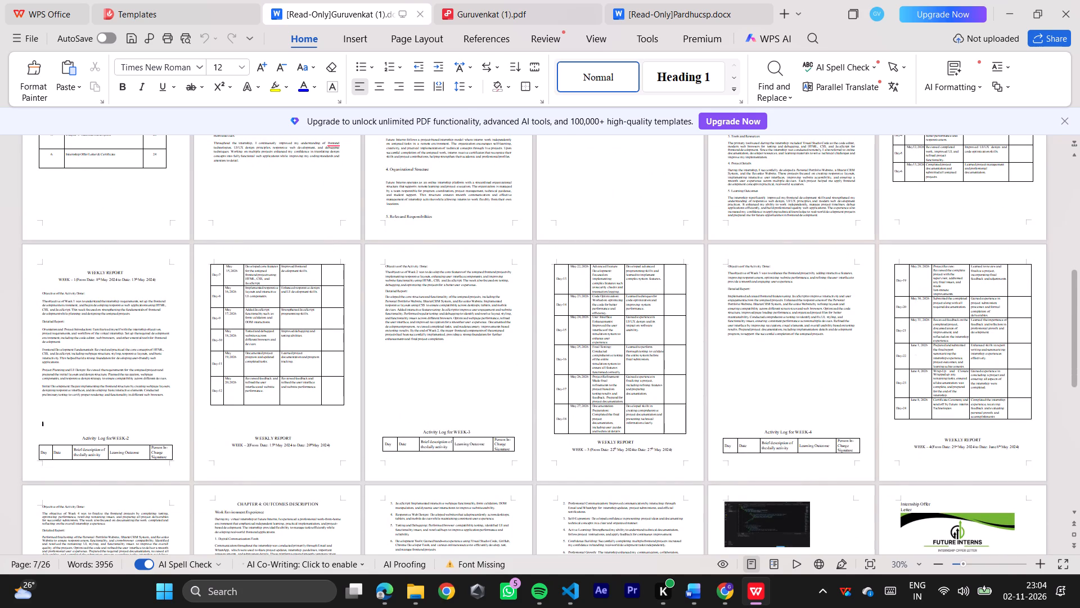
scroll(60, 433, "down", 3)
scroll(123, 394, "up", 1, "ctrl")
scroll(348, 378, "up", 2, "ctrl")
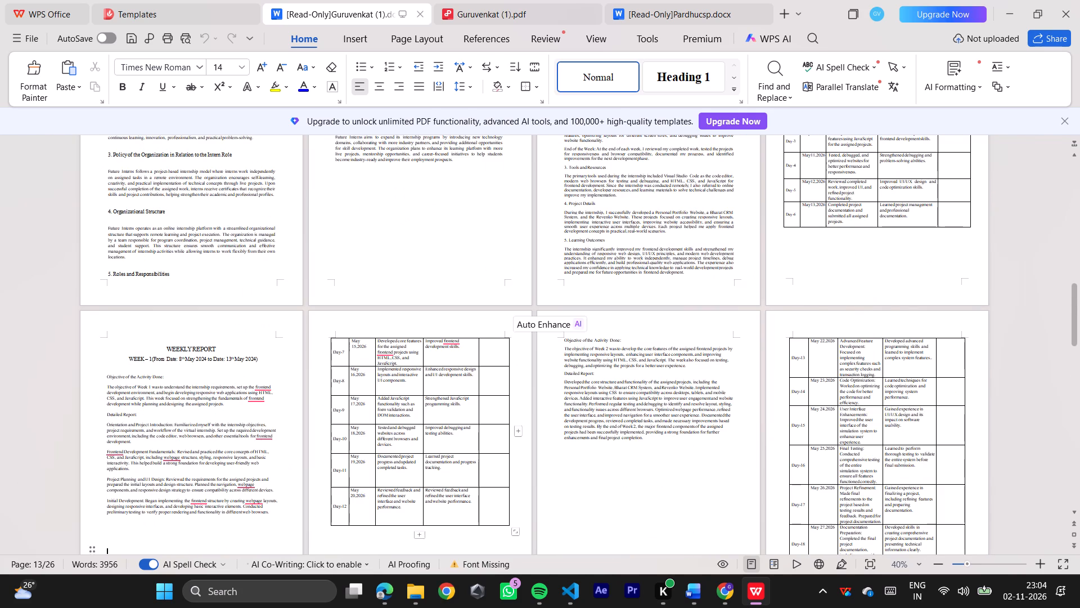
scroll(445, 345, "up", 4)
scroll(448, 345, "down", 11)
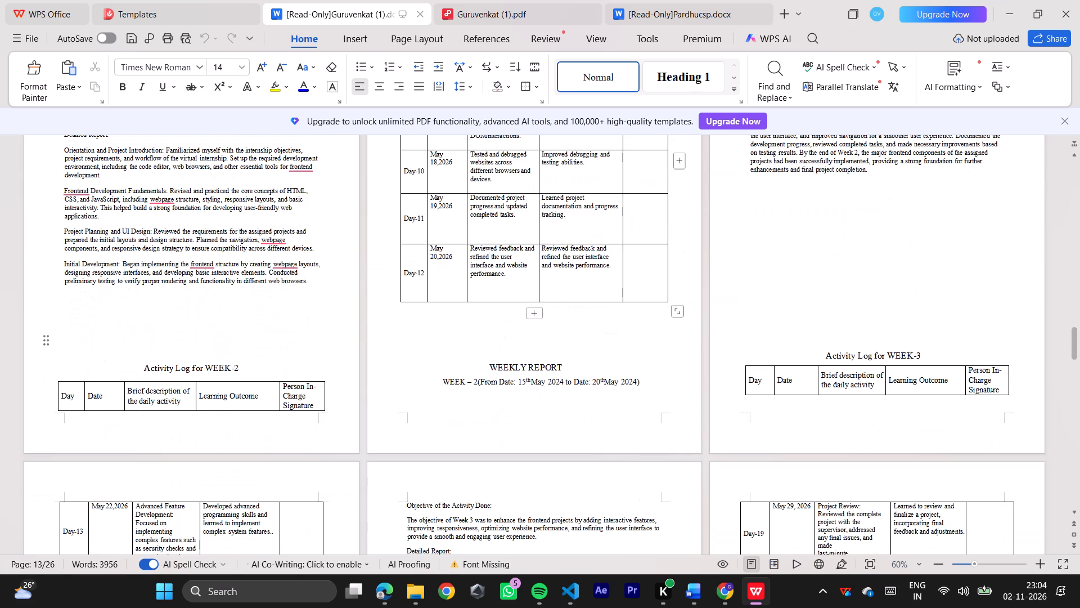
left_click(488, 366)
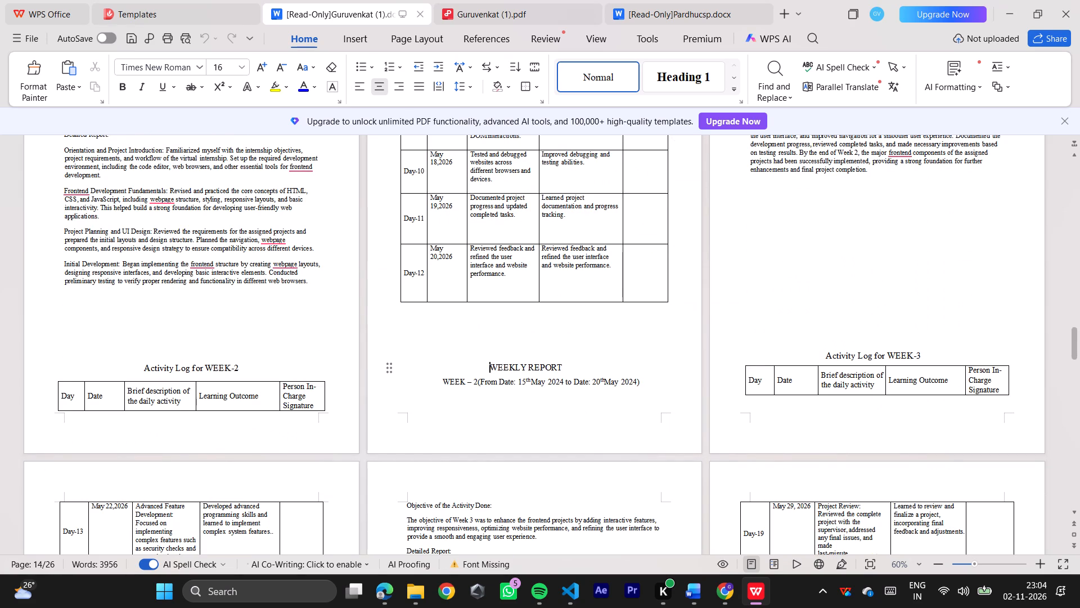
key("Return")
key("Return")
key("Return")
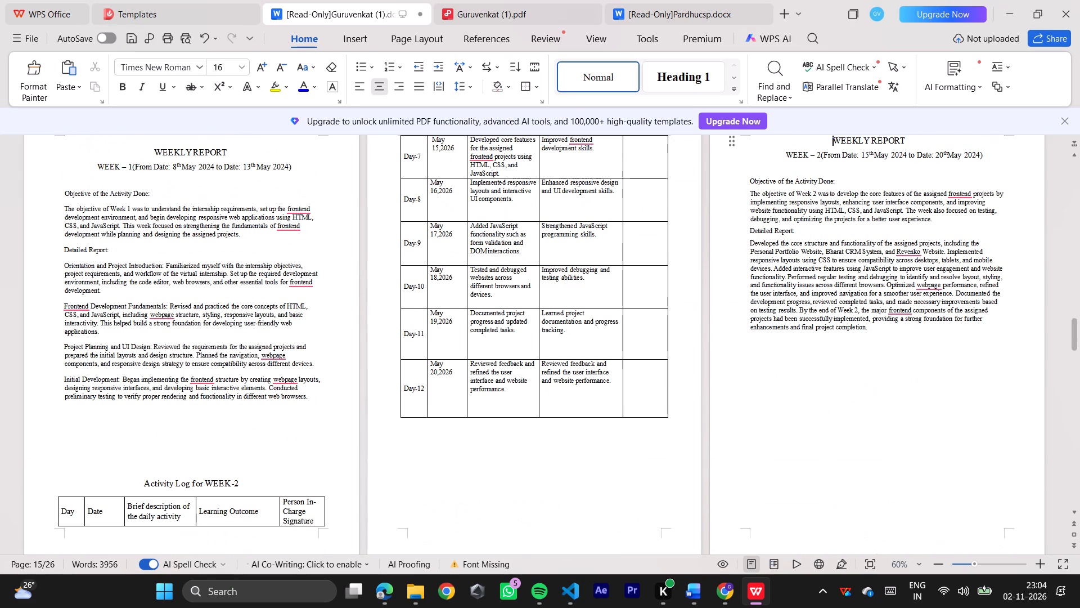
Insert a line break before the Activity Log for WEEK-2 heading to move it onto the next page with its table.
scroll(488, 379, "up", 2)
scroll(488, 378, "down", 2)
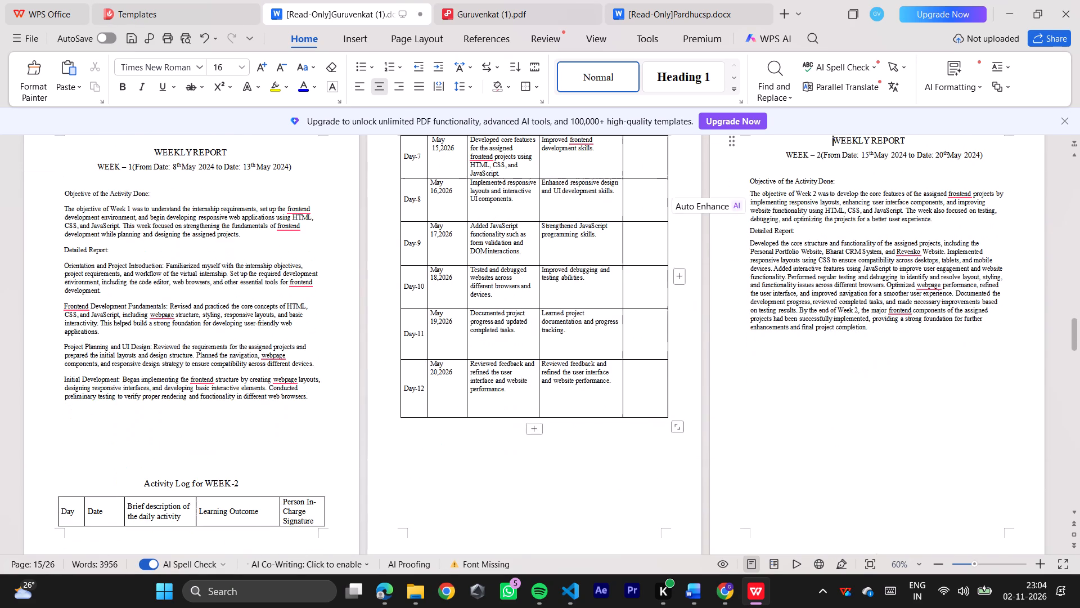
left_click(142, 482)
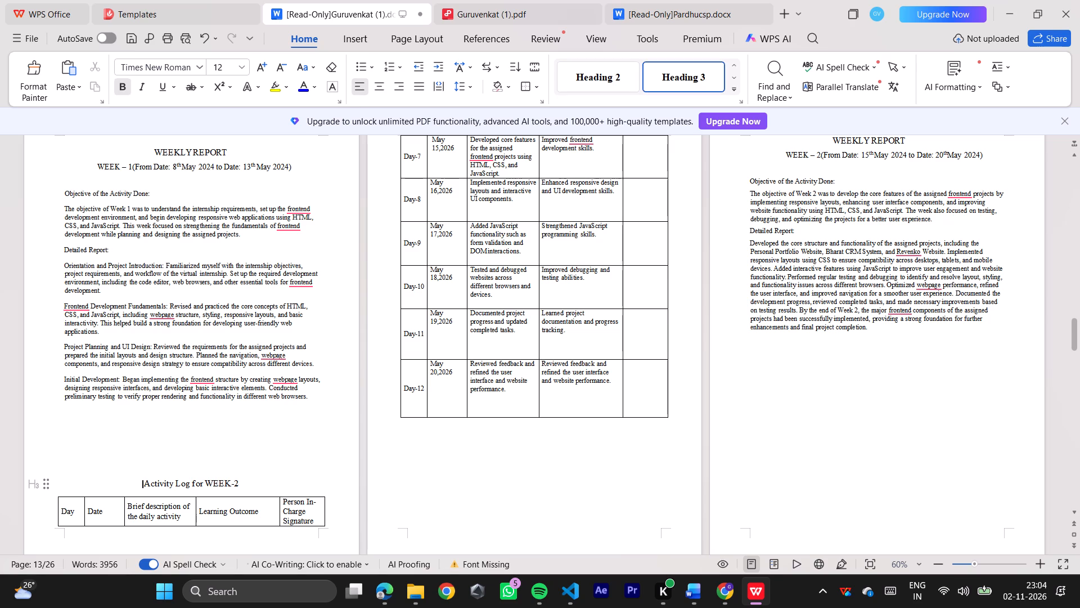
key("Right")
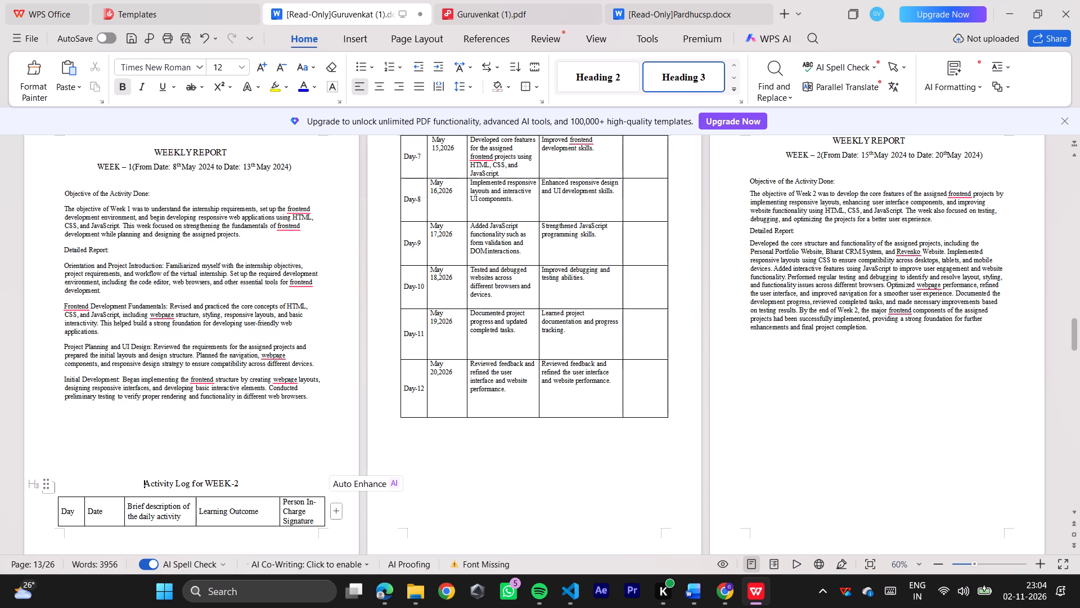
key("Return")
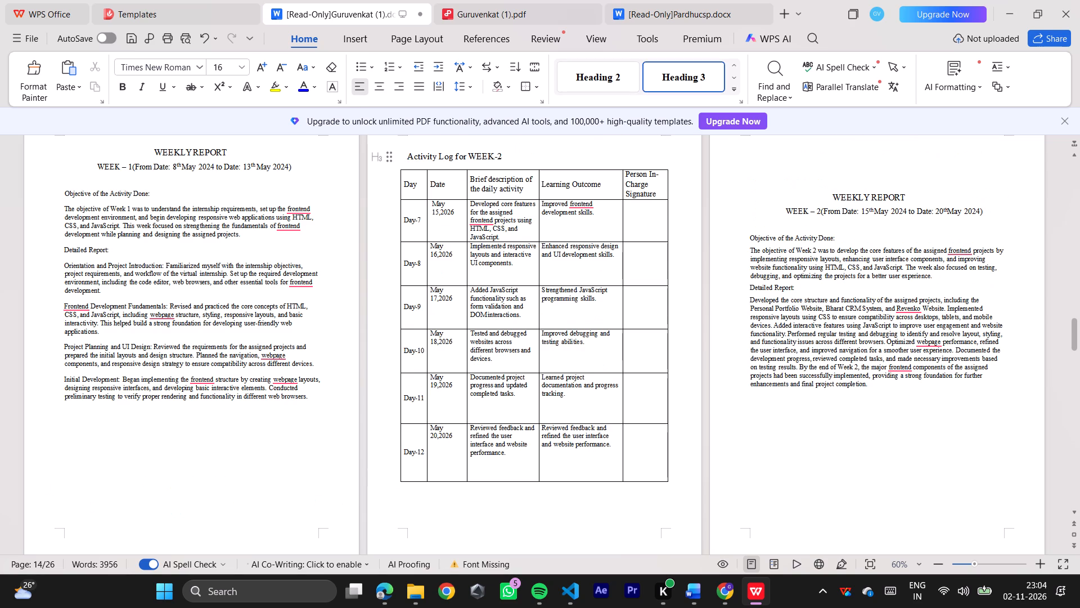
Delete the leading spaces and blank lines before the Activity Log for WEEK-3 heading so it starts at the top of its page.
scroll(802, 410, "up", 20)
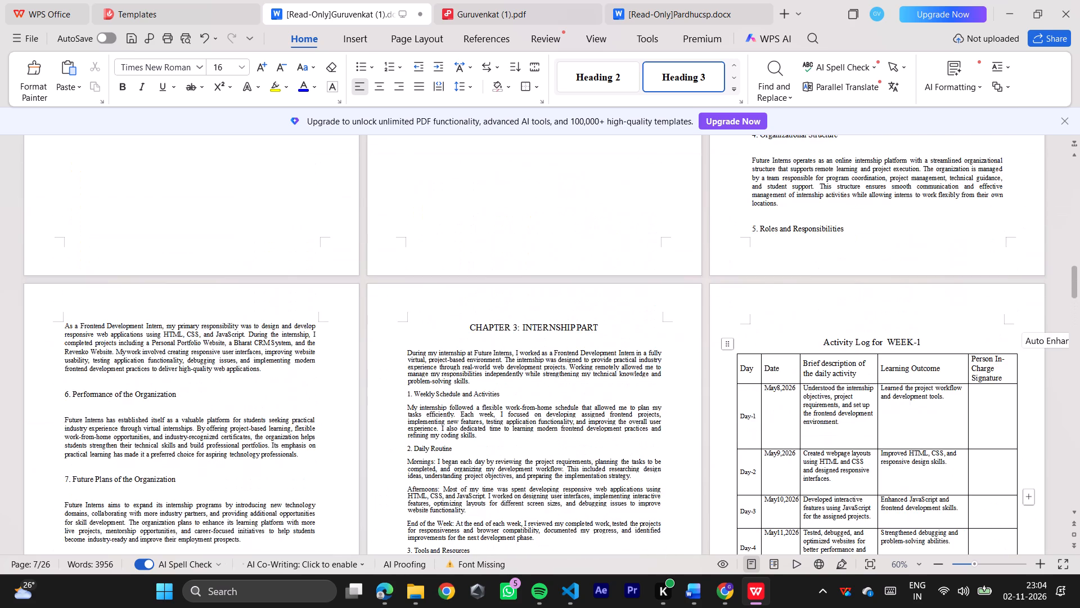
scroll(808, 413, "down", 5)
scroll(808, 413, "up", 6)
scroll(808, 413, "down", 7)
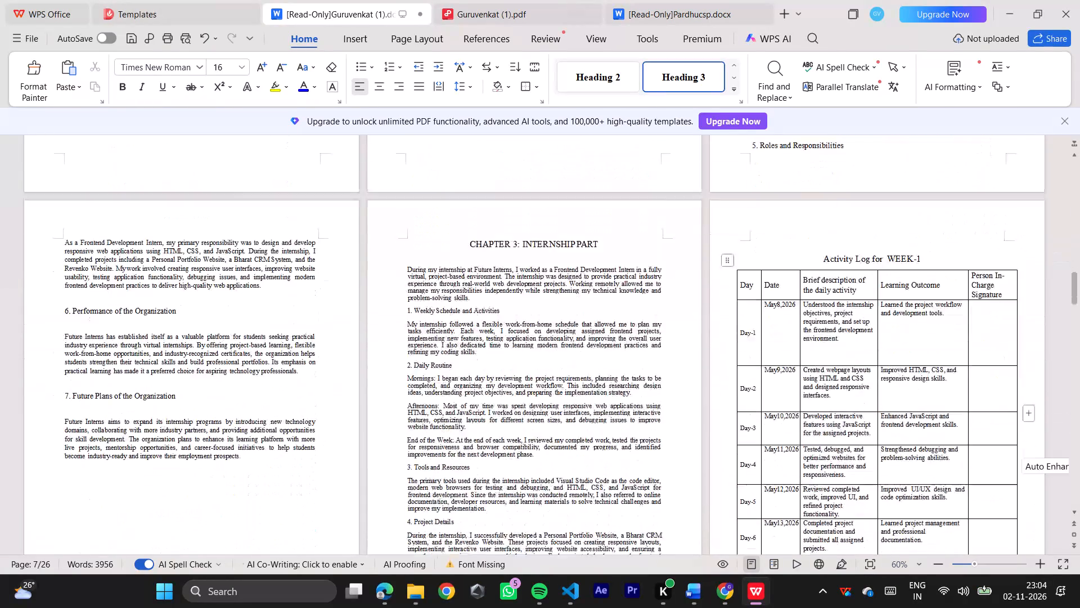
scroll(808, 415, "down", 20)
scroll(808, 415, "down", 12)
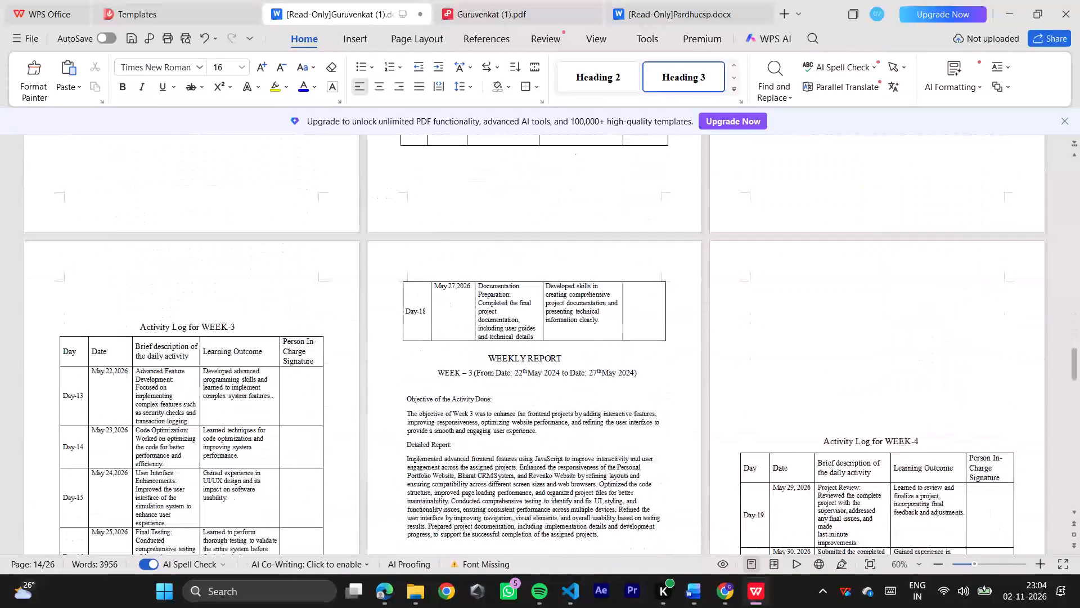
scroll(330, 299, "down", 2)
scroll(327, 289, "up", 2)
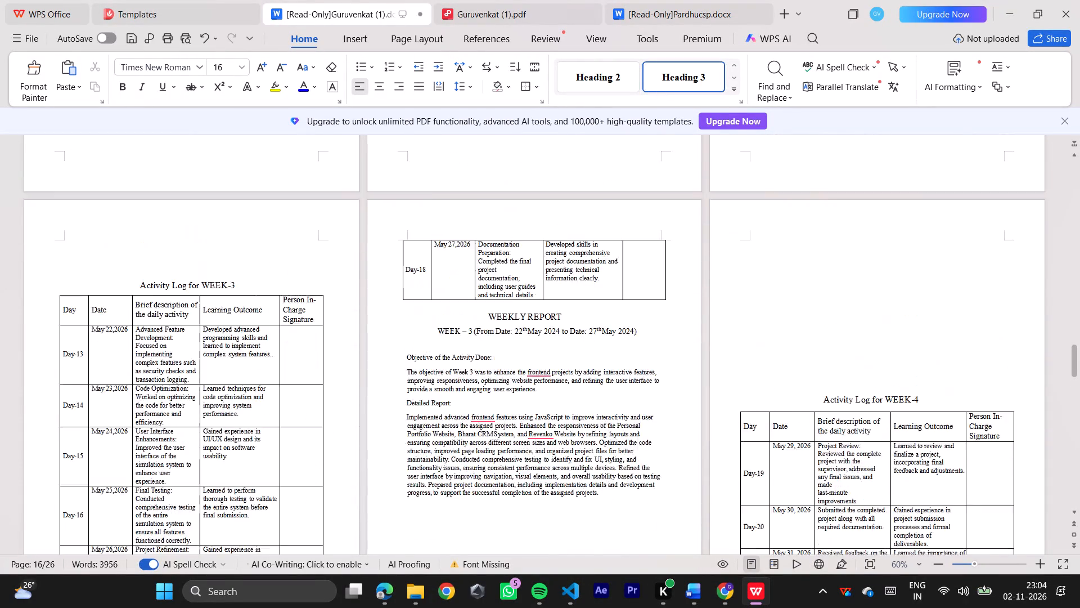
scroll(327, 288, "up", 2)
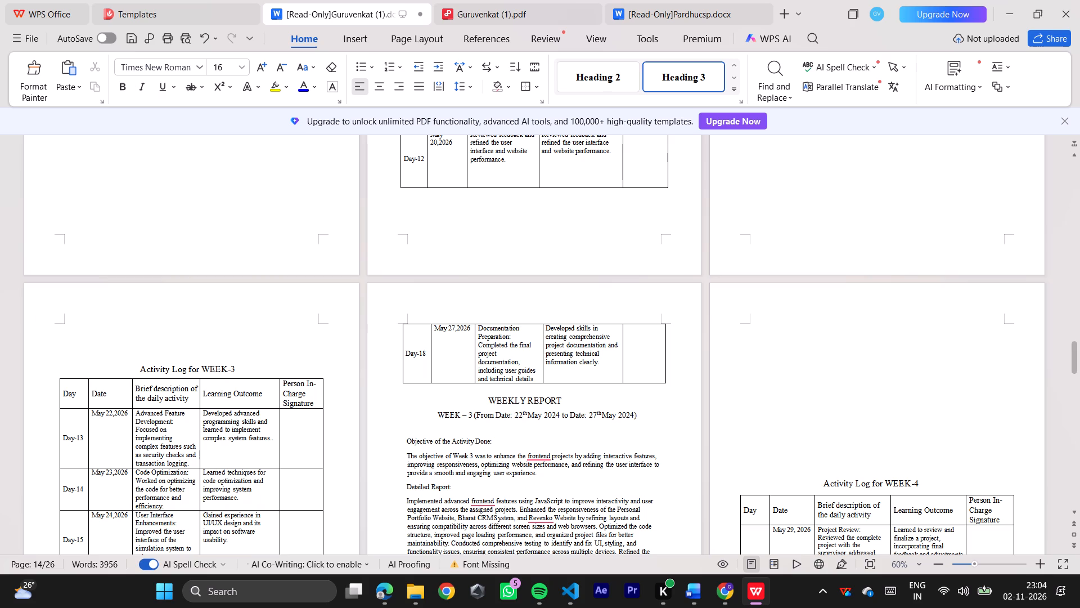
left_click(140, 369)
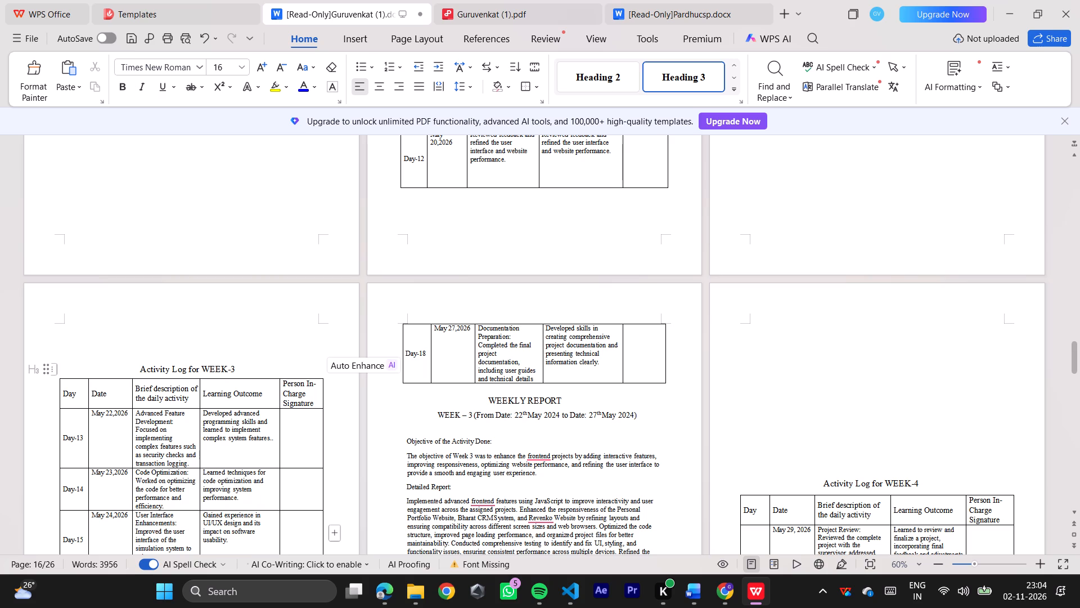
key("BackSpace")
key("BackSpace")
key("BackSpace")
key("BackSpace")
key("BackSpace")
key("BackSpace")
key("BackSpace")
key("BackSpace")
key("BackSpace")
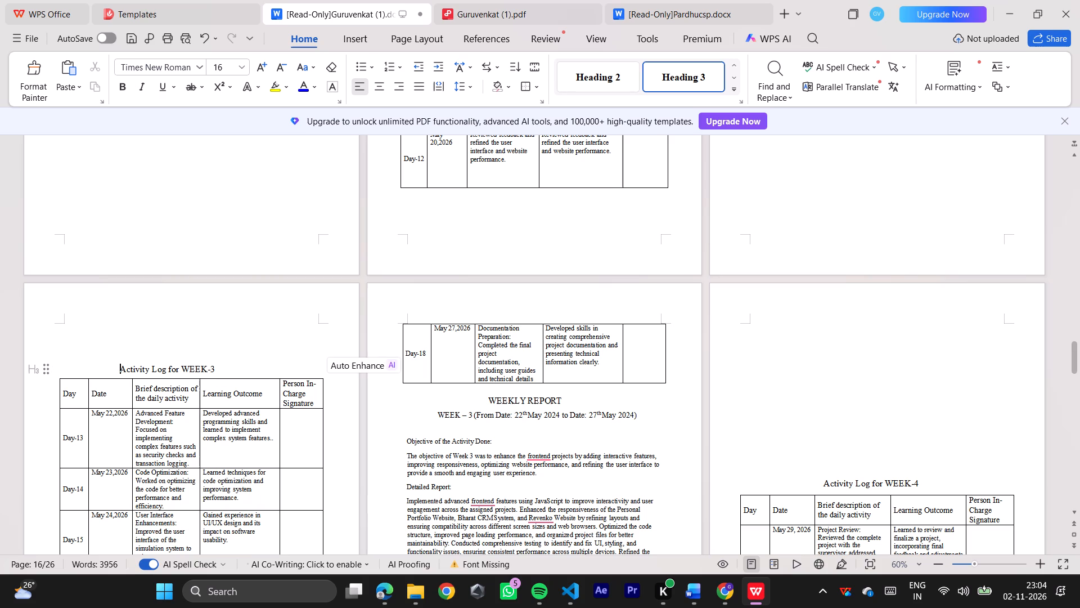
key("BackSpace")
key("BackSpace")
key("BackSpace")
key("BackSpace")
key("BackSpace")
key("BackSpace")
key("BackSpace")
key("BackSpace")
key("BackSpace")
key("BackSpace")
key("BackSpace")
key("BackSpace")
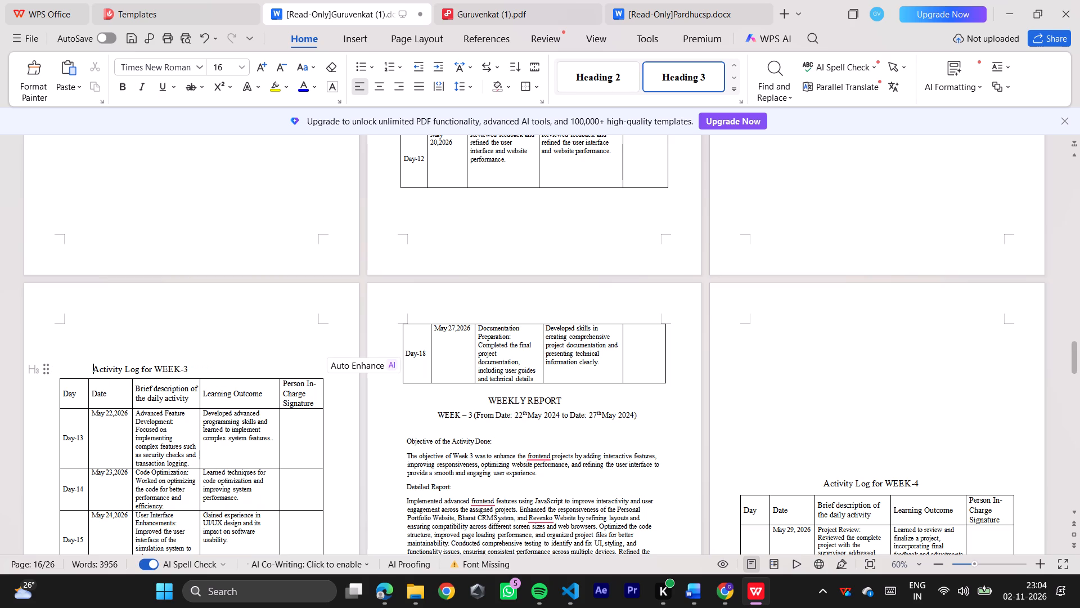
key("BackSpace")
key("BackSpace")
key("BackSpace")
key("BackSpace")
key("BackSpace")
key("BackSpace")
key("BackSpace")
key("BackSpace")
key("BackSpace")
key("BackSpace")
key("BackSpace")
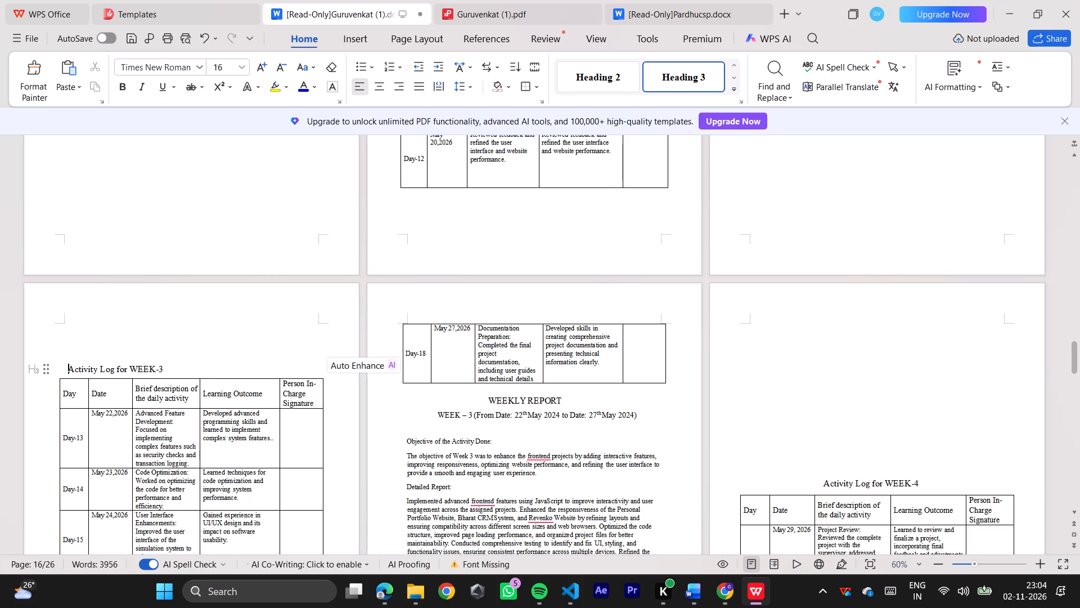
key("BackSpace")
key("BackSpace")
key("BackSpace")
key("BackSpace")
key("BackSpace")
key("BackSpace")
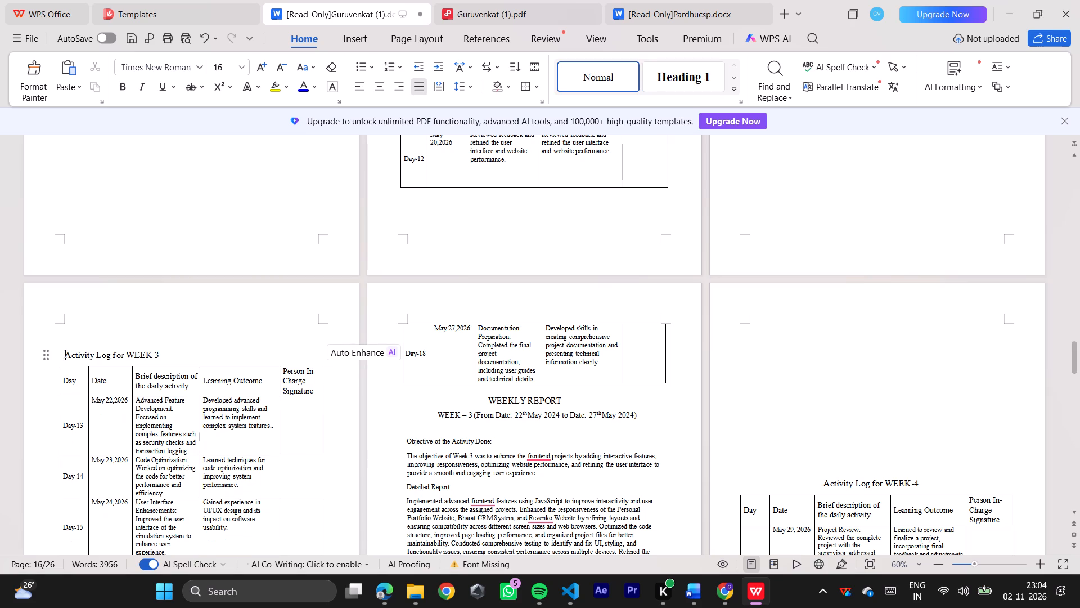
key("BackSpace")
key("BackSpace")
key("BackSpace")
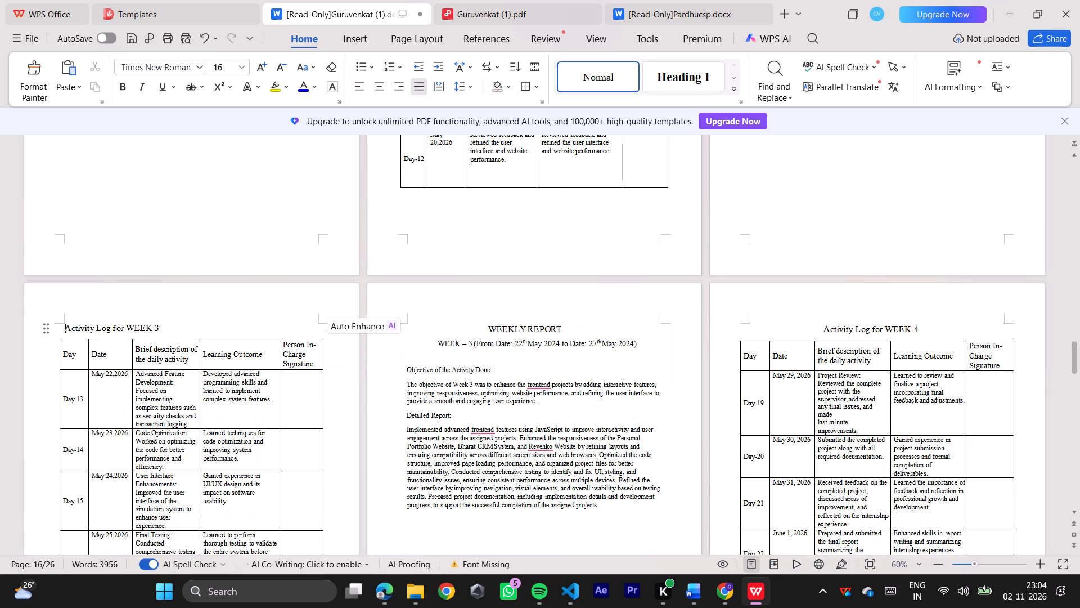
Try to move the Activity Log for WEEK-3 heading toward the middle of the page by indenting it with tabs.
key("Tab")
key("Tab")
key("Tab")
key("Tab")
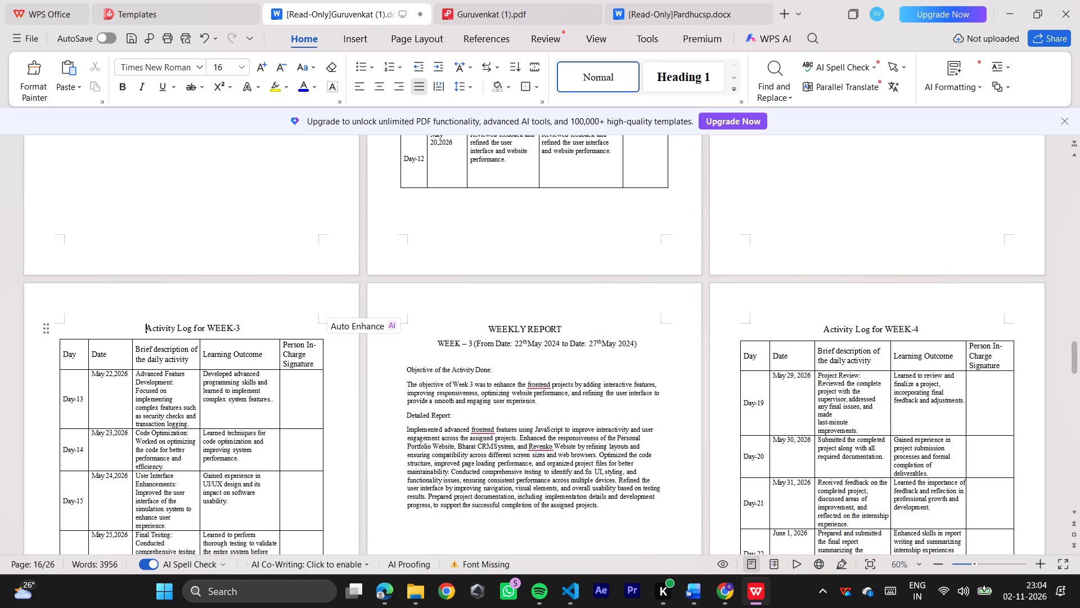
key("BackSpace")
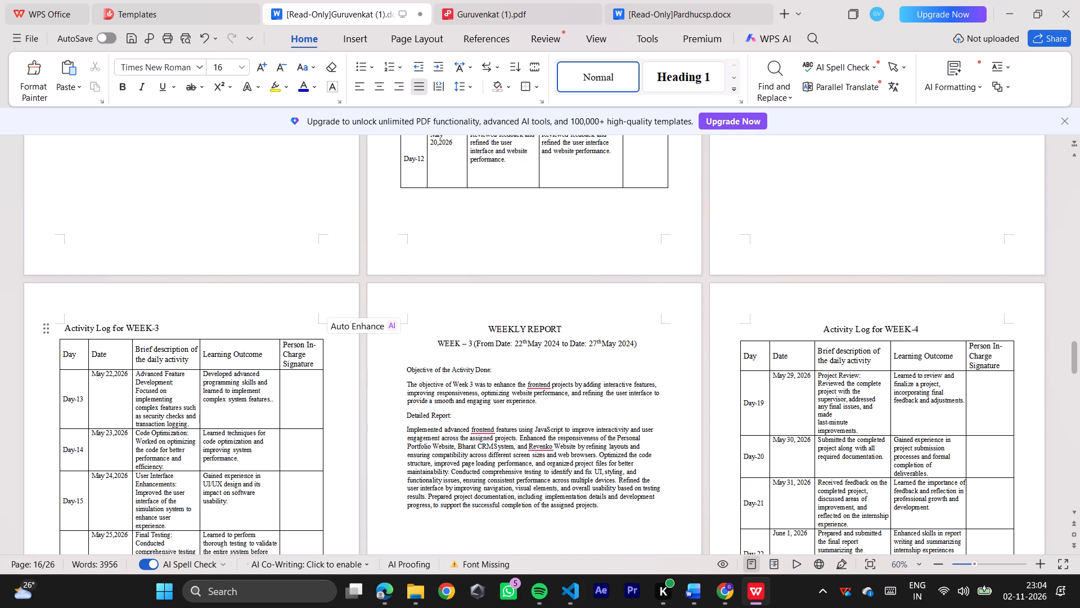
Centre-align the Activity Log for WEEK-3 heading above its table.
left_click(415, 86)
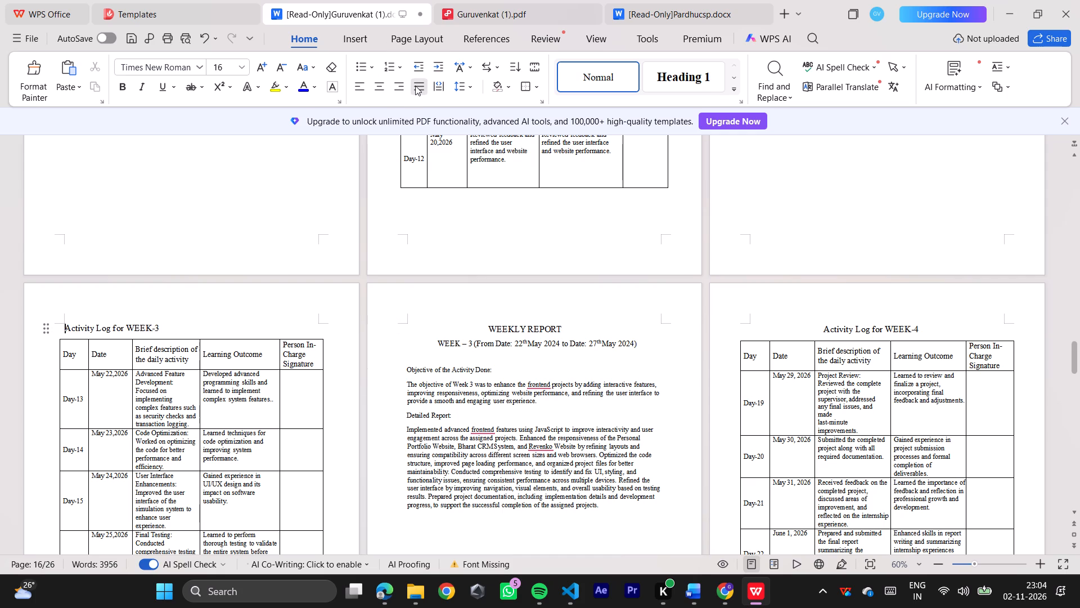
left_click(380, 84)
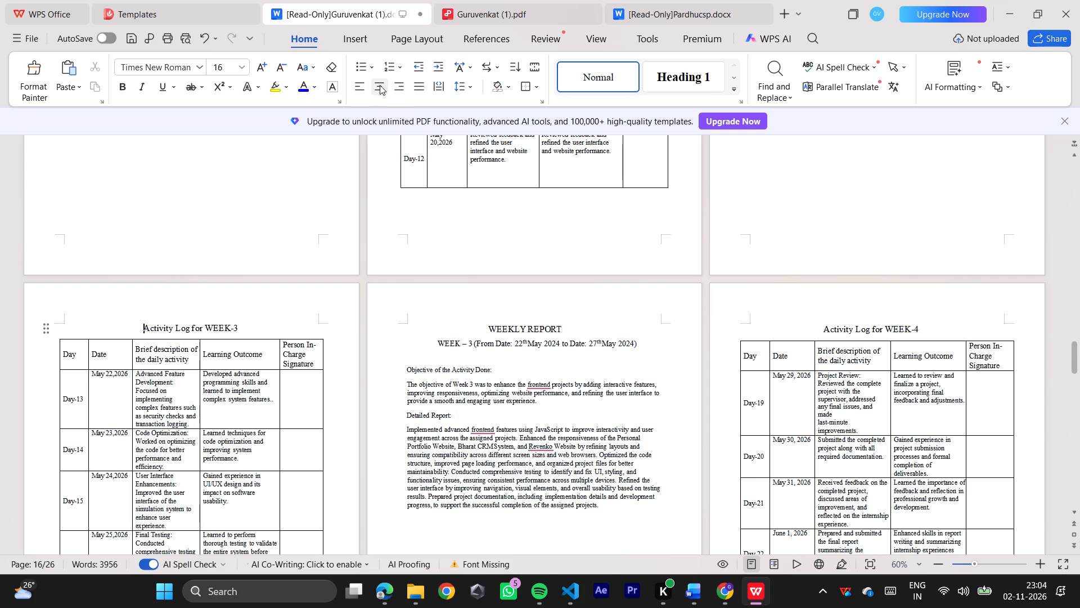
Examine the page layout from the Week 3 and Week 4 activity logs and weekly reports through Chapter 4.
scroll(545, 309, "up", 3)
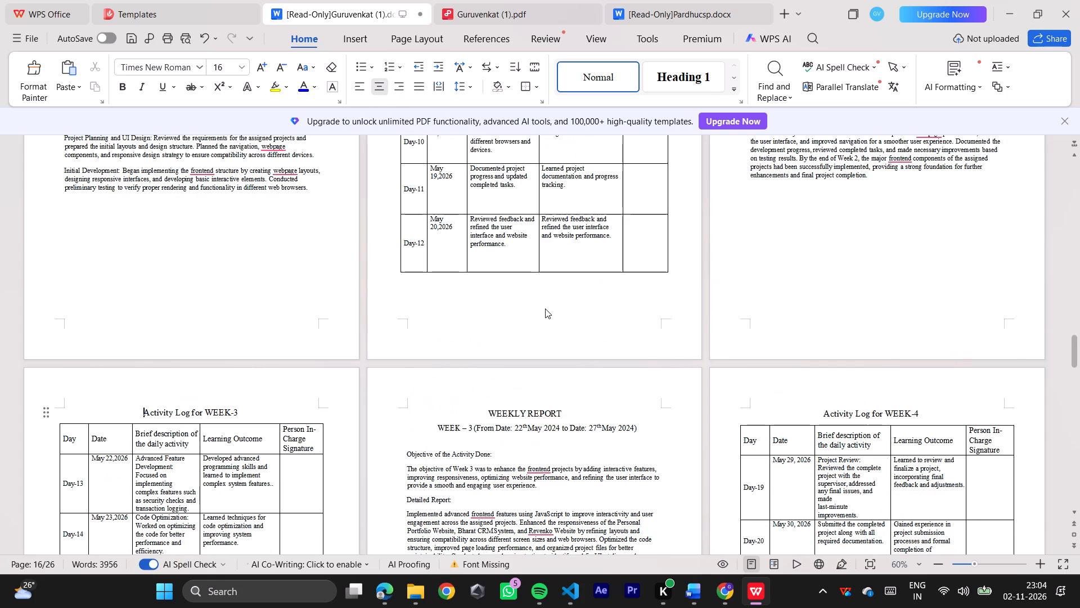
scroll(545, 309, "down", 10)
scroll(547, 295, "down", 20)
scroll(547, 295, "down", 3)
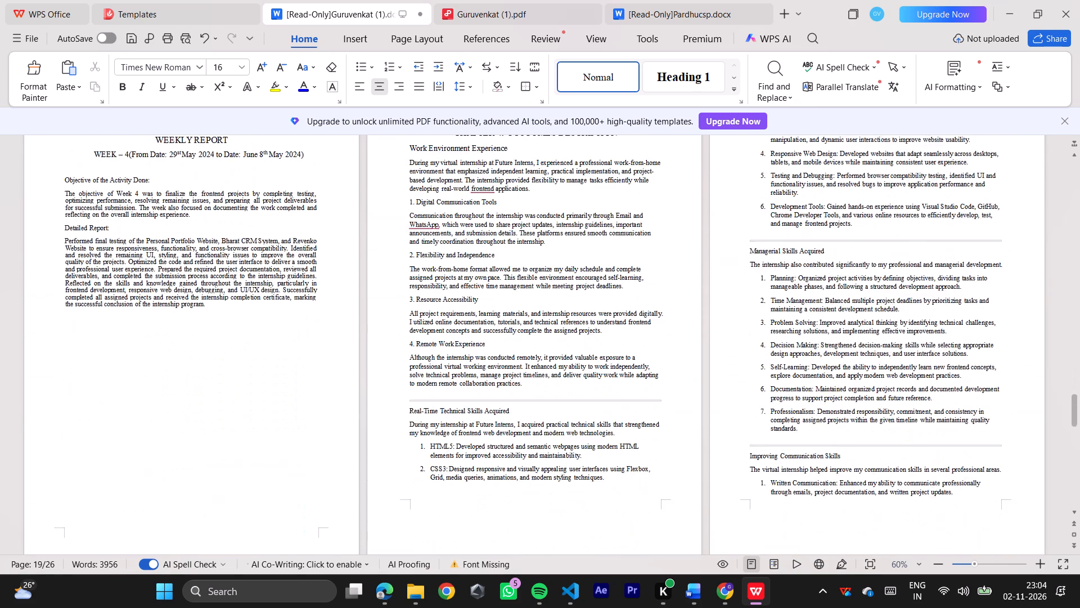
scroll(556, 285, "down", 6)
scroll(556, 285, "up", 20)
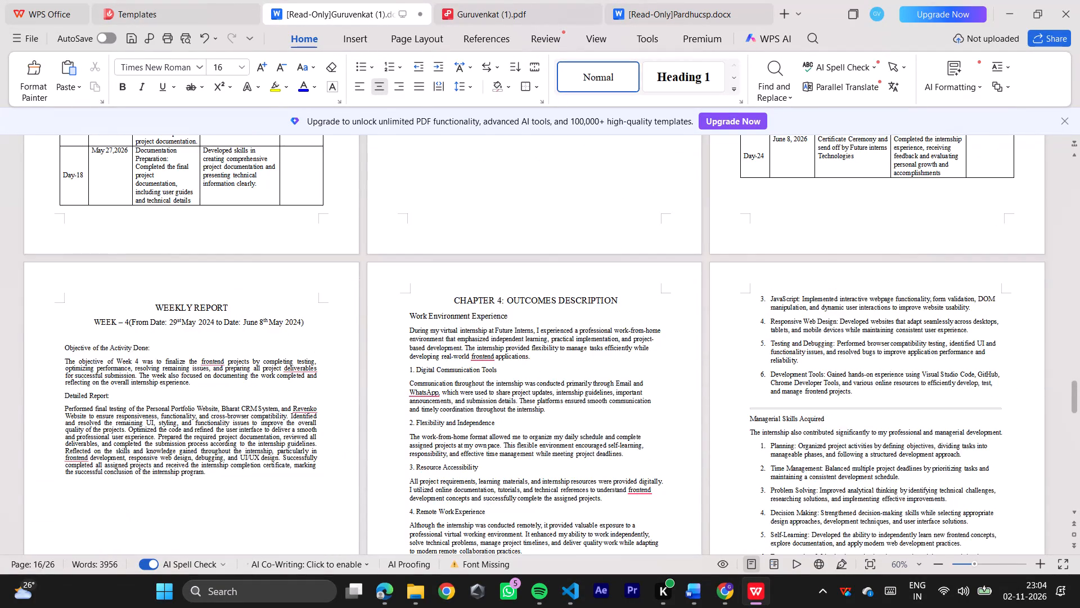
scroll(574, 270, "up", 8)
scroll(573, 274, "down", 8)
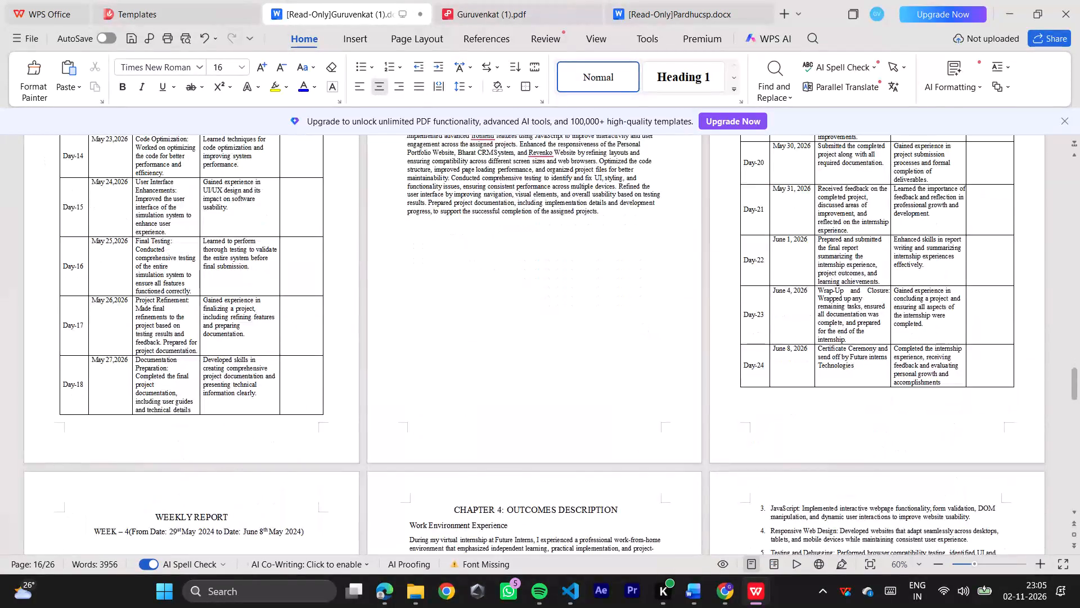
scroll(578, 277, "down", 7)
scroll(584, 276, "up", 17)
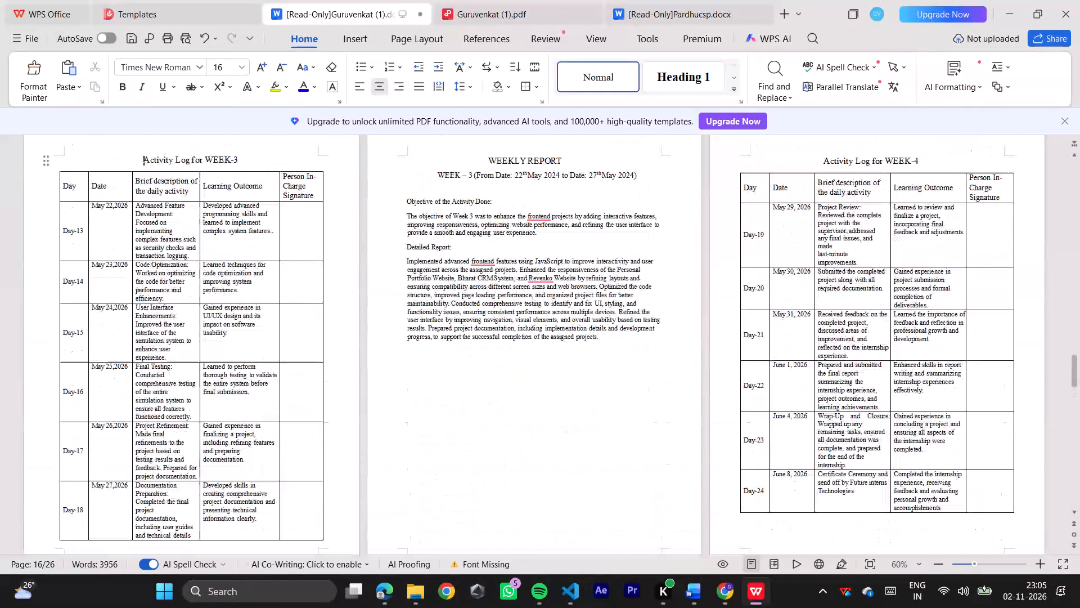
Go back to the cover page and review the opening pages of the report through the certificate, abstract and acknowledgements.
scroll(587, 277, "up", 19)
scroll(588, 277, "up", 20)
scroll(587, 275, "up", 5)
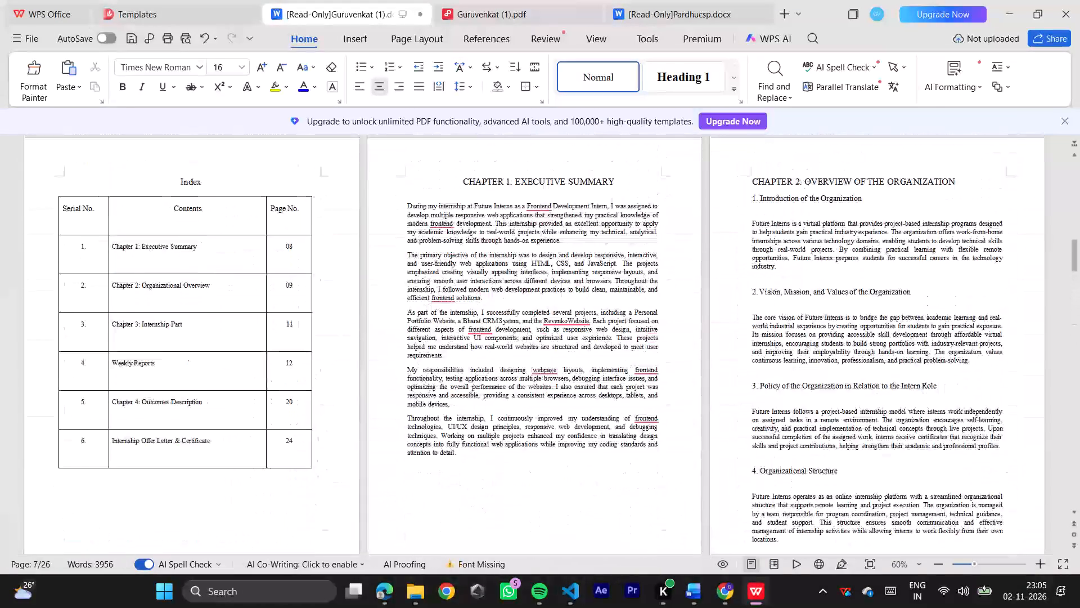
scroll(587, 275, "up", 19)
scroll(587, 275, "up", 6)
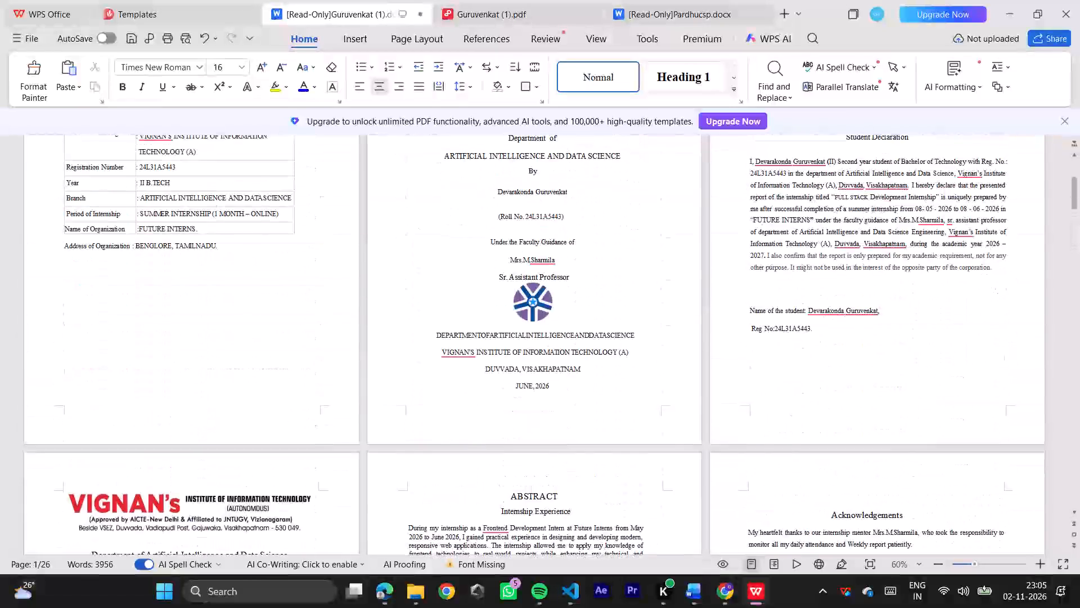
scroll(587, 275, "up", 3)
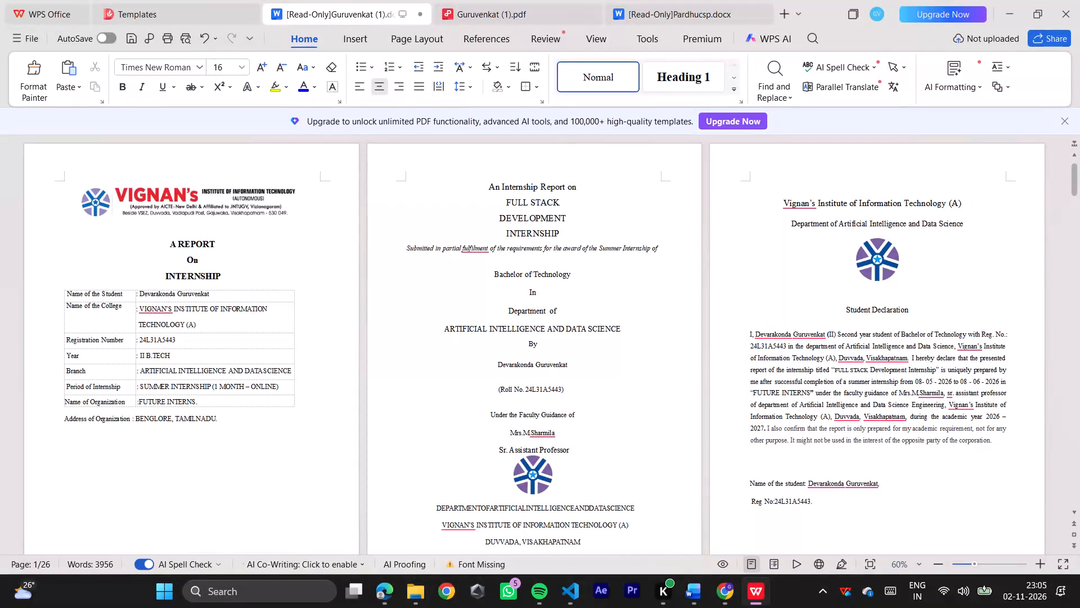
scroll(588, 270, "down", 13)
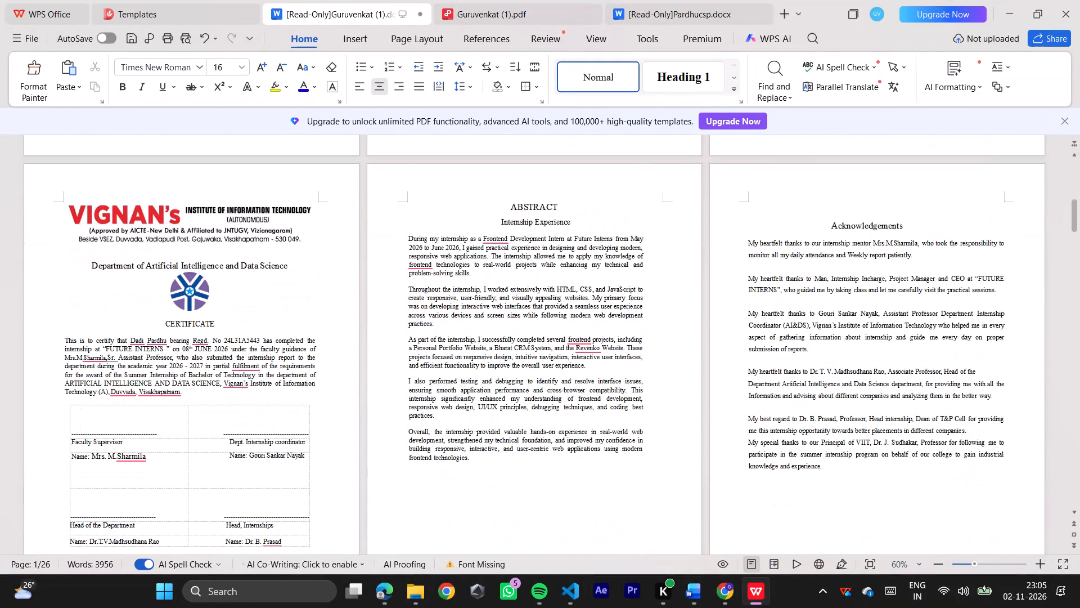
scroll(590, 273, "down", 2)
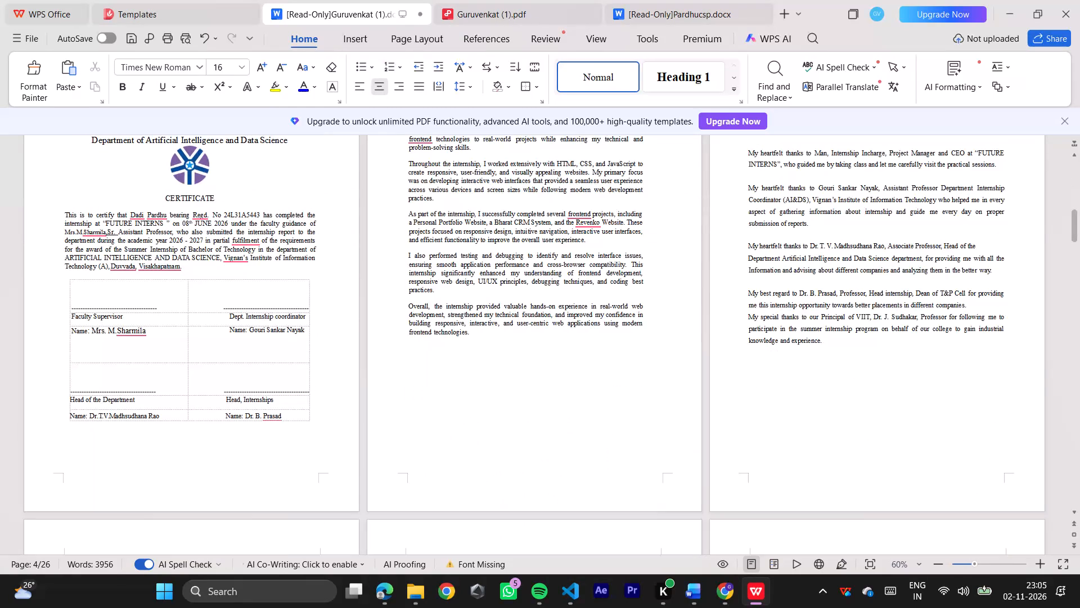
scroll(589, 272, "down", 1)
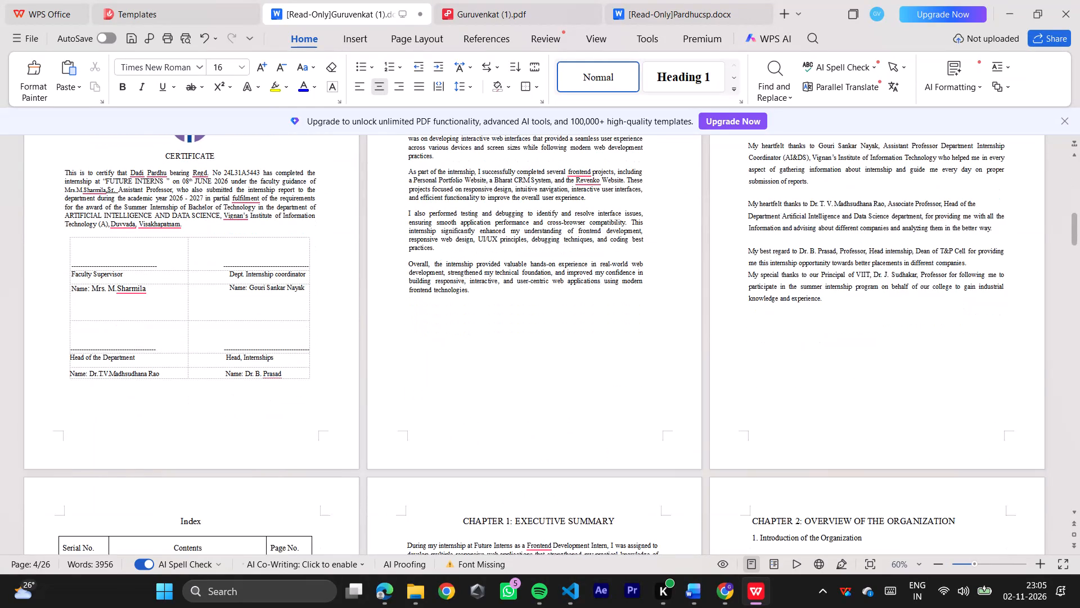
Review the remaining pages from the index through the weekly reports and Chapter 4 to the offer letter and Internship Certificate.
scroll(589, 272, "down", 5)
scroll(589, 272, "down", 20)
scroll(589, 272, "down", 2)
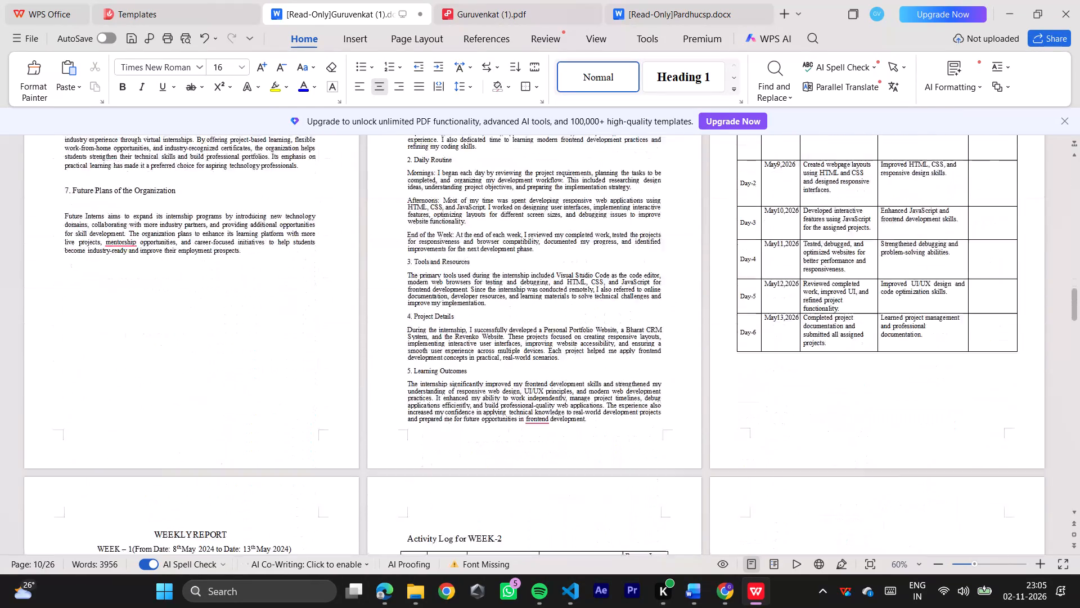
scroll(586, 276, "down", 18)
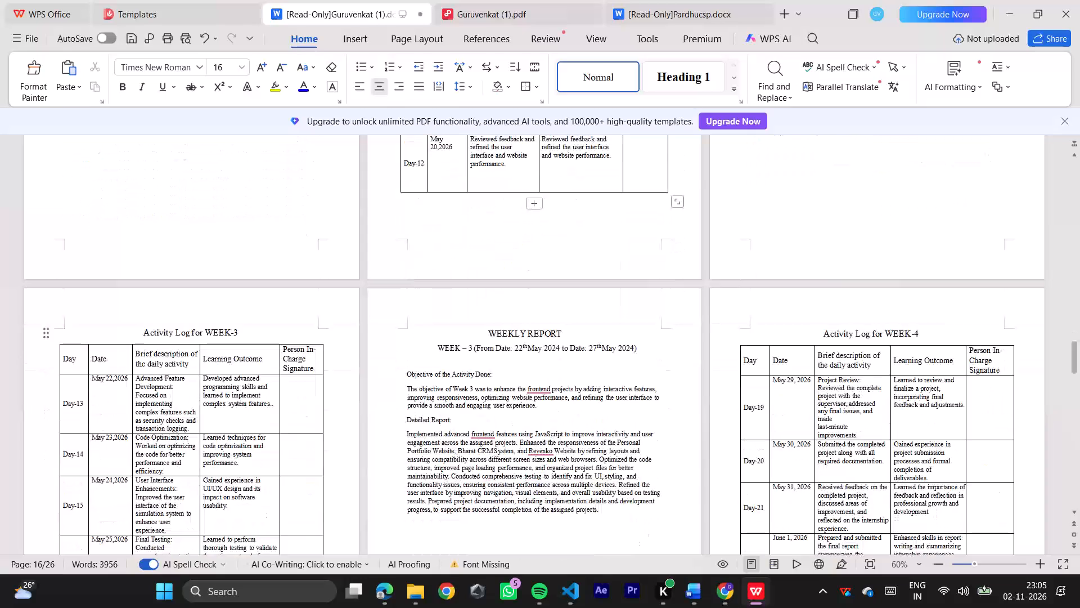
scroll(584, 279, "down", 12)
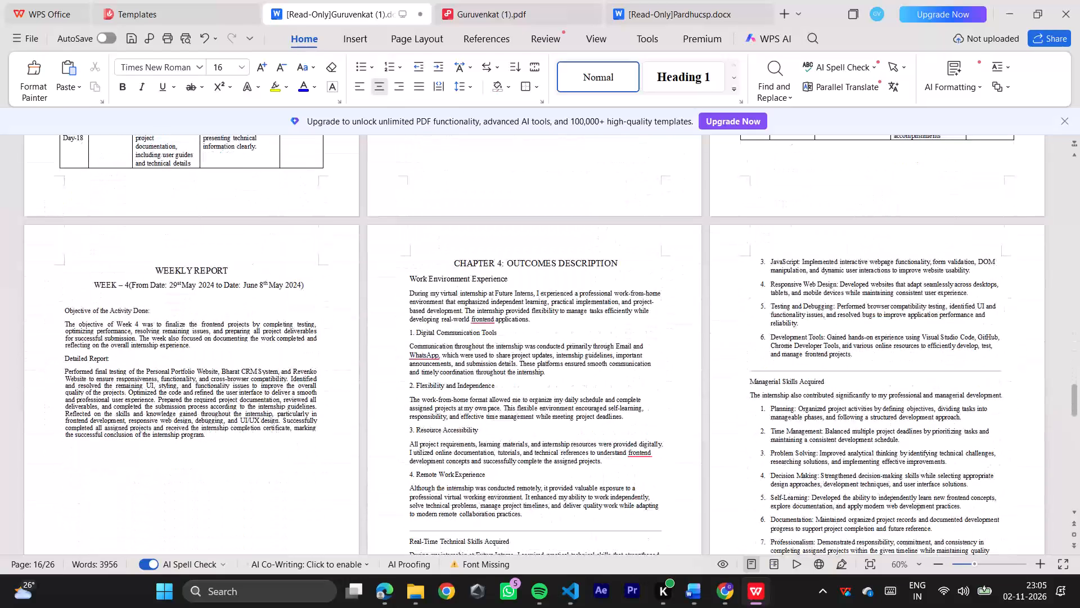
scroll(586, 276, "down", 19)
scroll(582, 281, "down", 5)
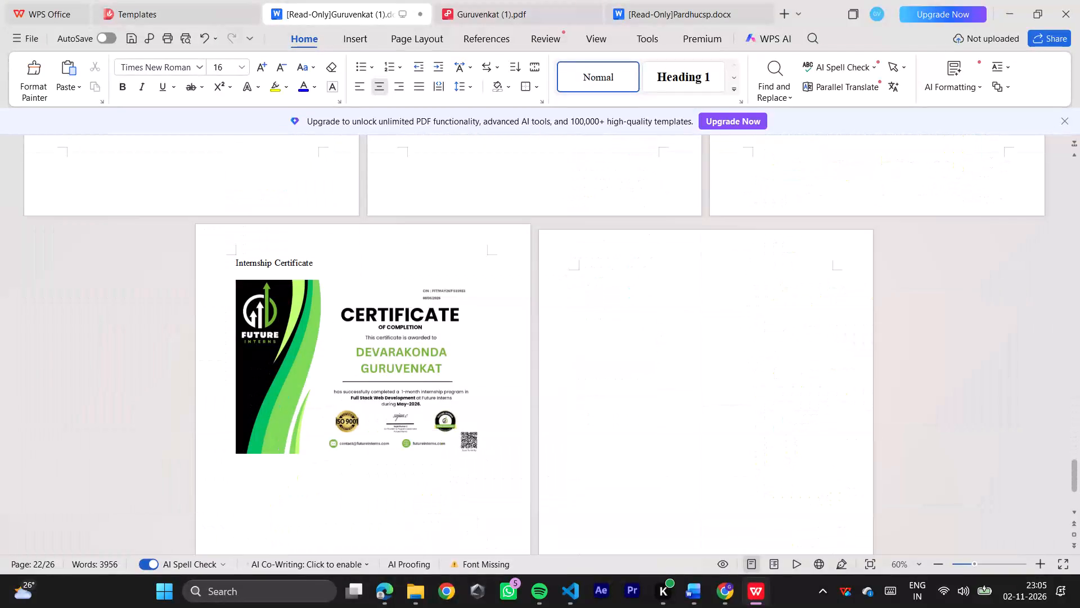
scroll(582, 283, "up", 13)
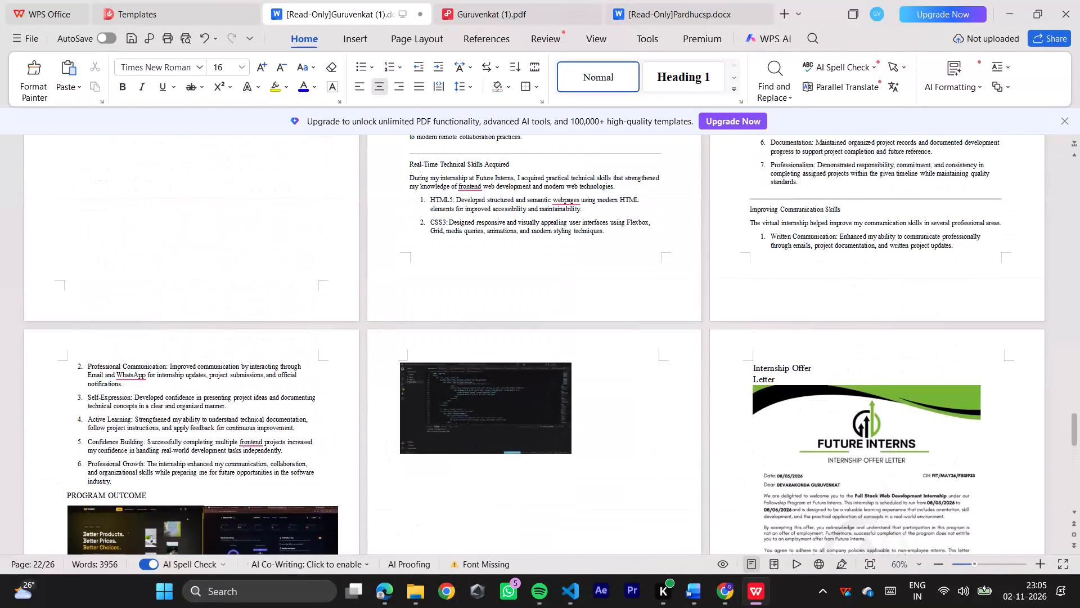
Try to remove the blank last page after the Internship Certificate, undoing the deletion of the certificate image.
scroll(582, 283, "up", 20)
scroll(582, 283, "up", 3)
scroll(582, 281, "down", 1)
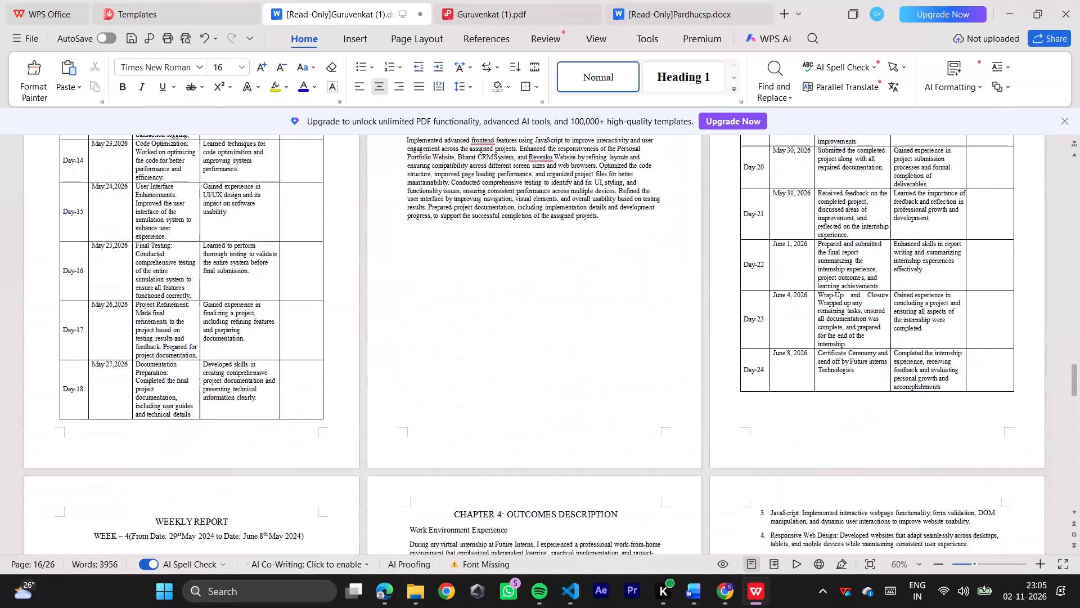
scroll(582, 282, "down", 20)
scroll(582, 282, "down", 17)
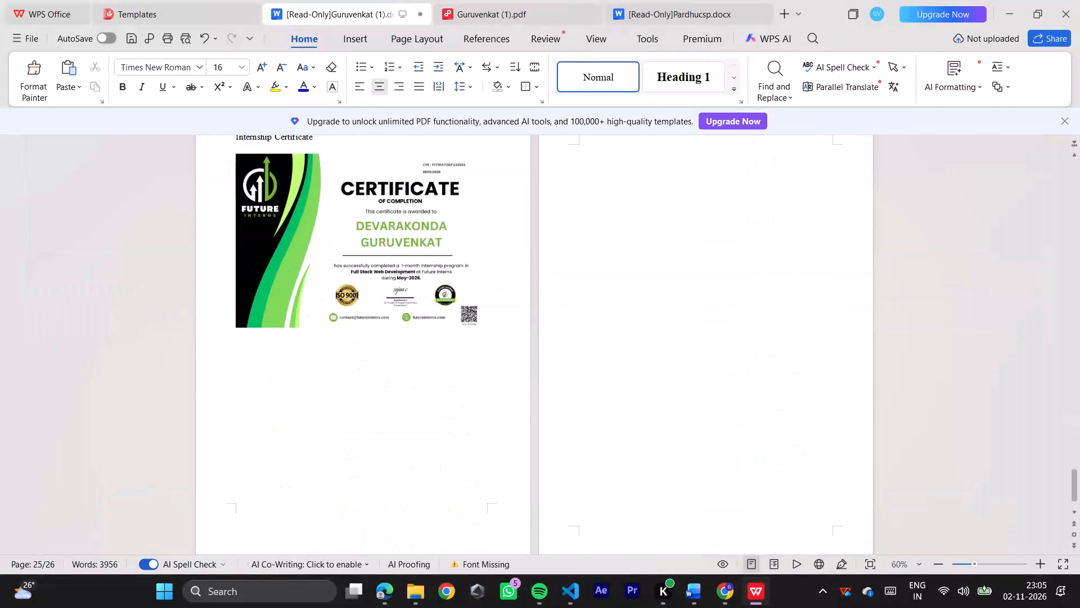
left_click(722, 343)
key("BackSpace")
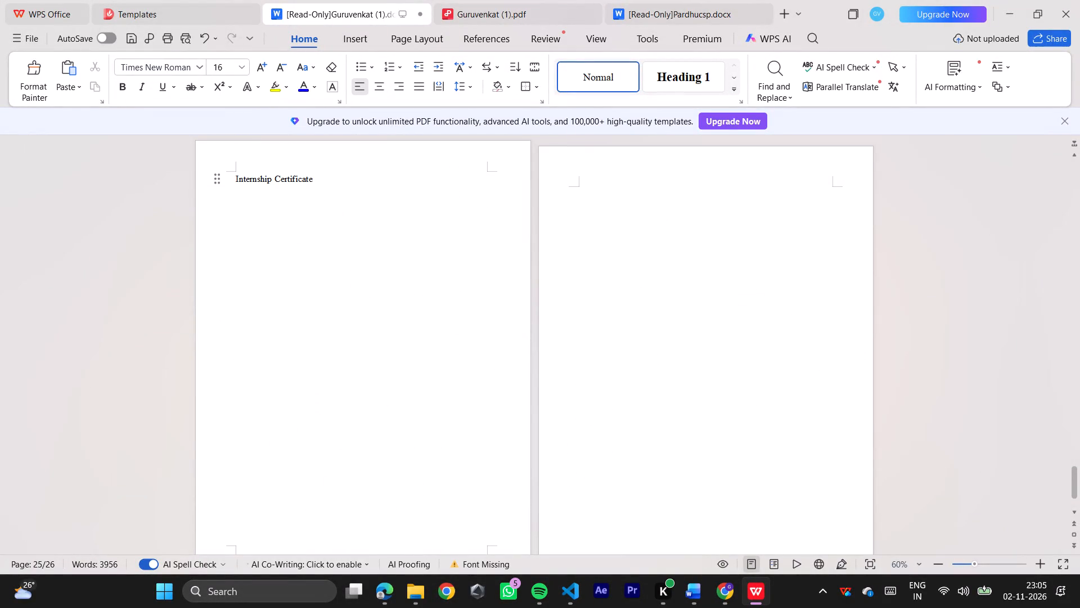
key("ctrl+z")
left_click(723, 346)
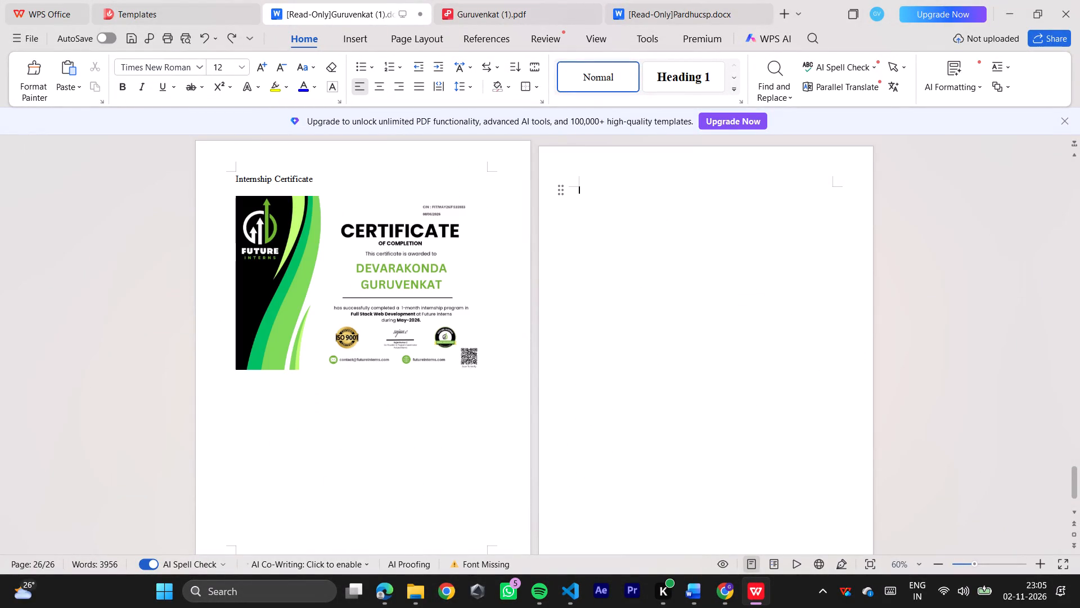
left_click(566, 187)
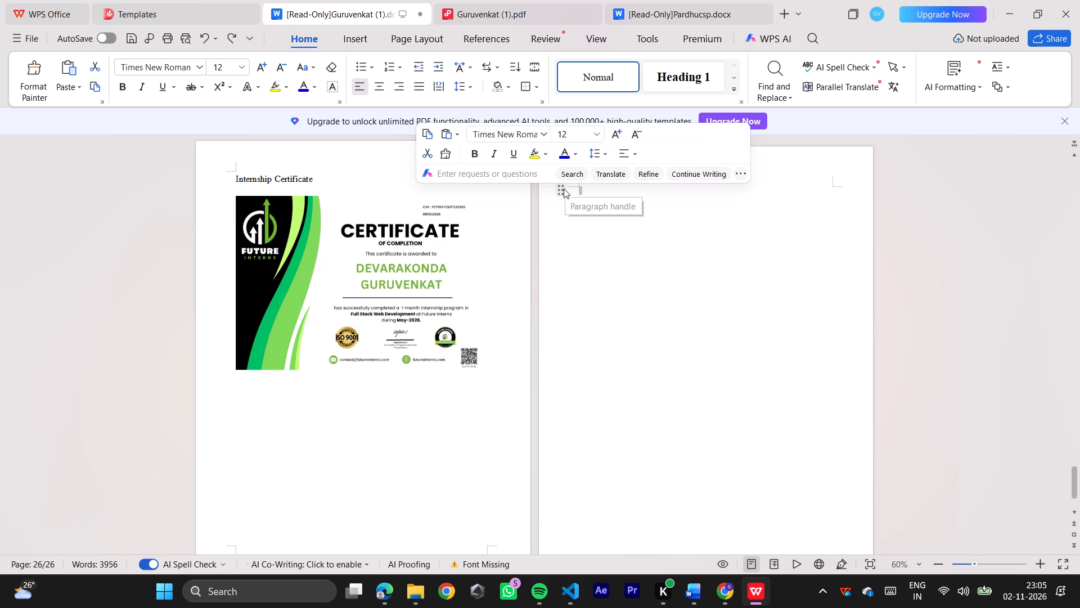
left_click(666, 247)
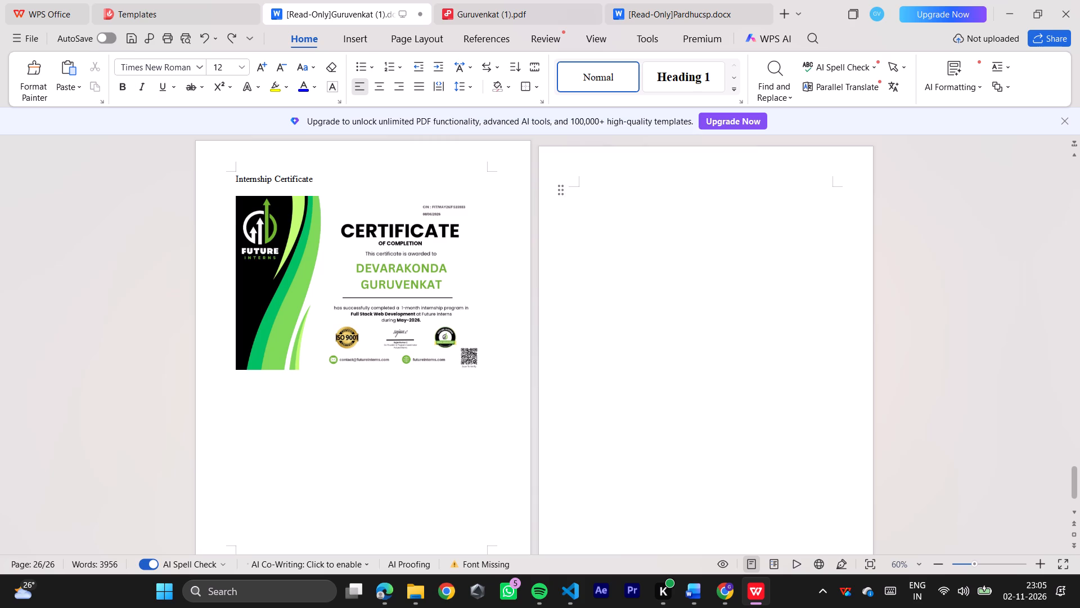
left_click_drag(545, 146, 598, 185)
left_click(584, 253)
Look back through the report from the Internship Certificate and Chapter 4 to the college certificate and abstract pages.
scroll(577, 260, "up", 6)
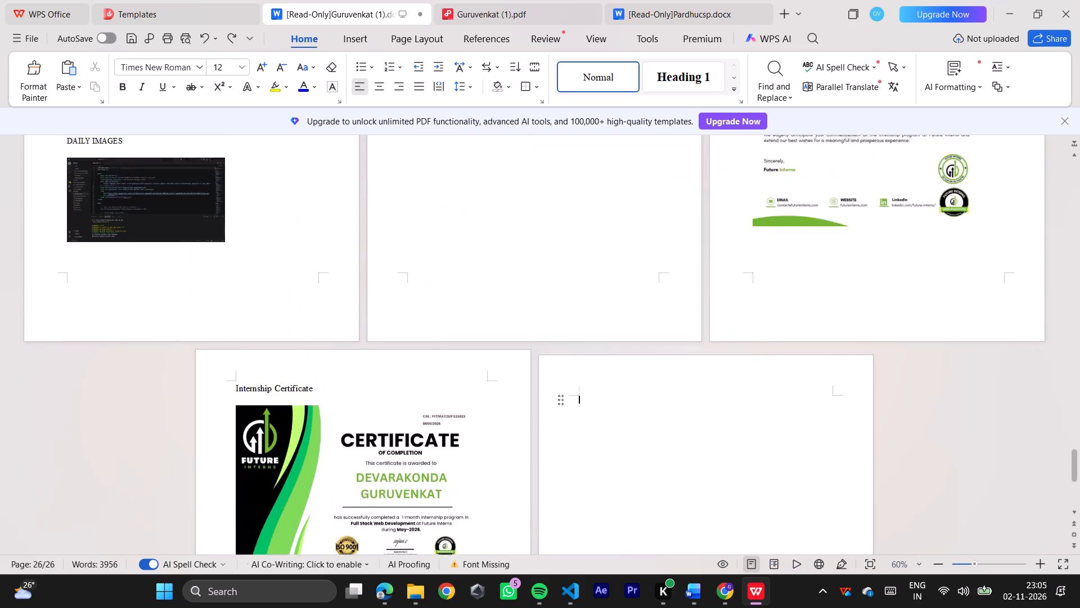
scroll(576, 268, "up", 11)
scroll(576, 270, "up", 11)
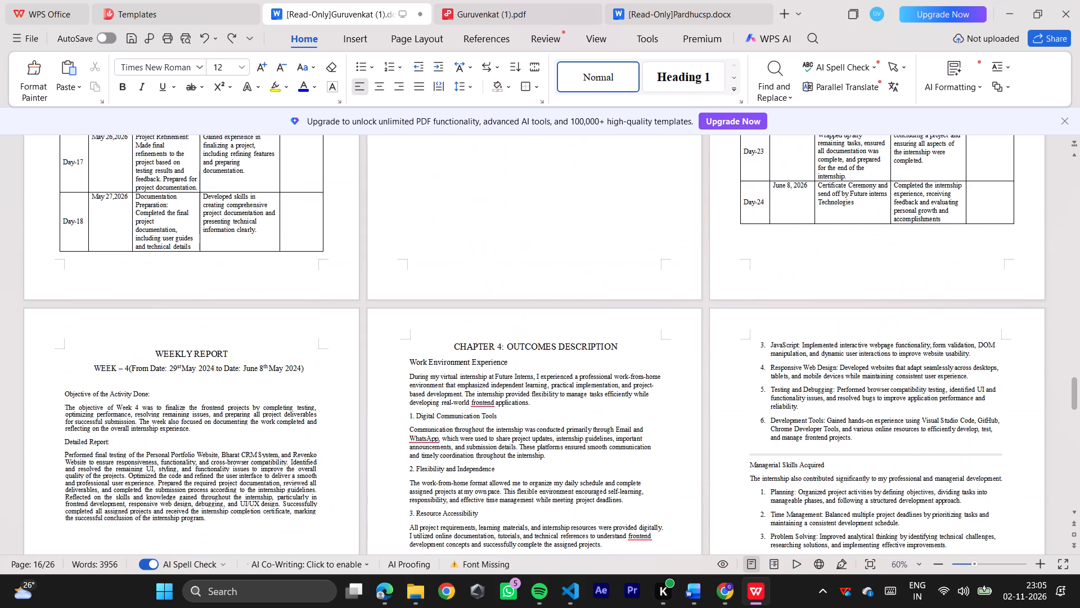
scroll(575, 271, "up", 6)
scroll(575, 283, "down", 8)
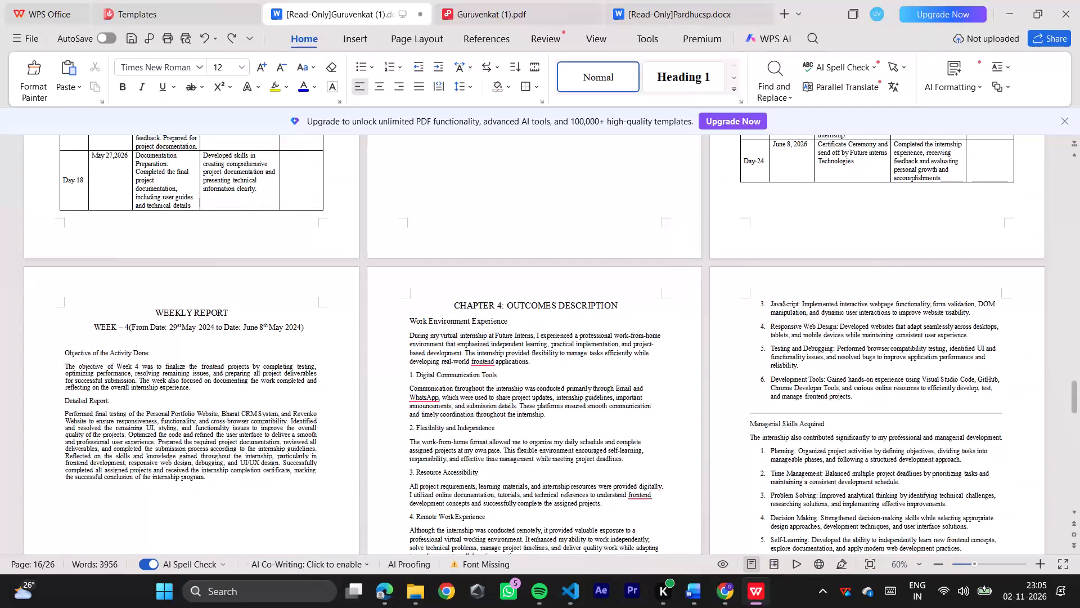
scroll(561, 341, "down", 15)
scroll(561, 343, "up", 20)
scroll(561, 343, "up", 14)
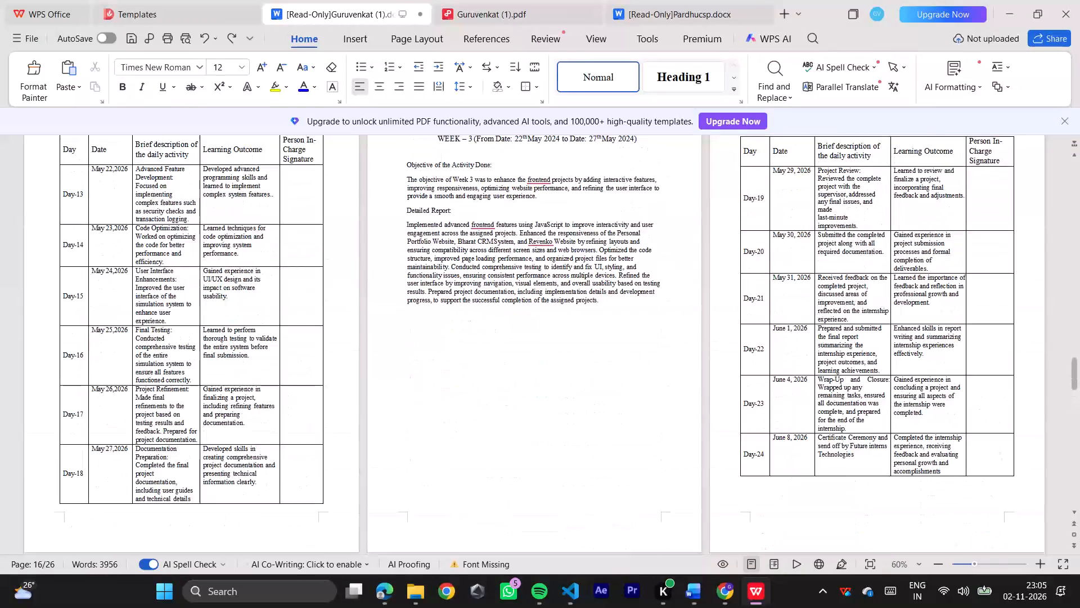
scroll(563, 339, "up", 20)
scroll(563, 339, "up", 20)
scroll(563, 339, "up", 5)
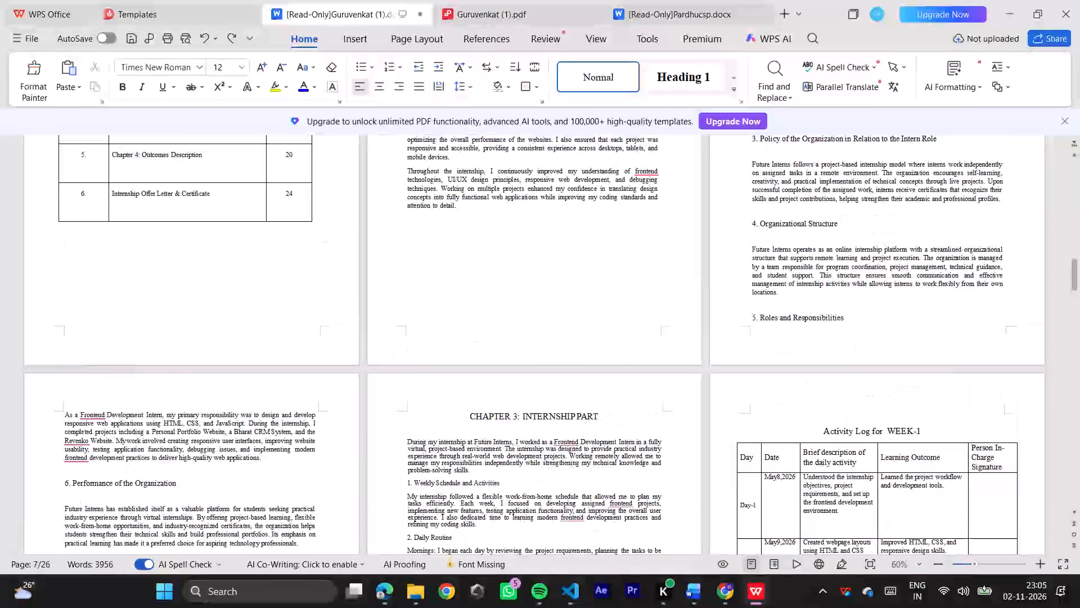
scroll(560, 346, "up", 11)
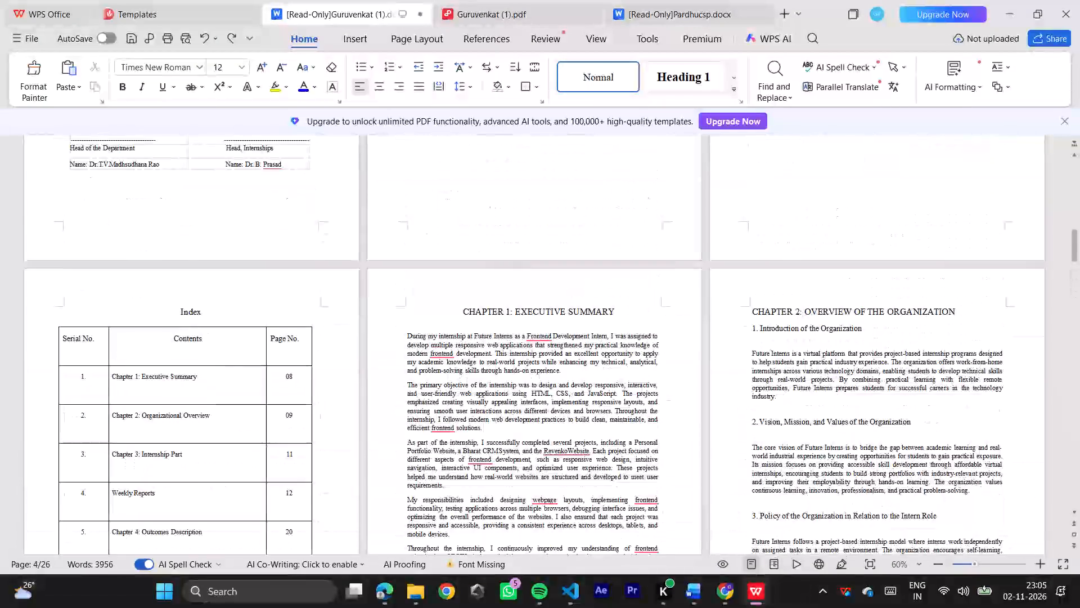
scroll(554, 353, "up", 11)
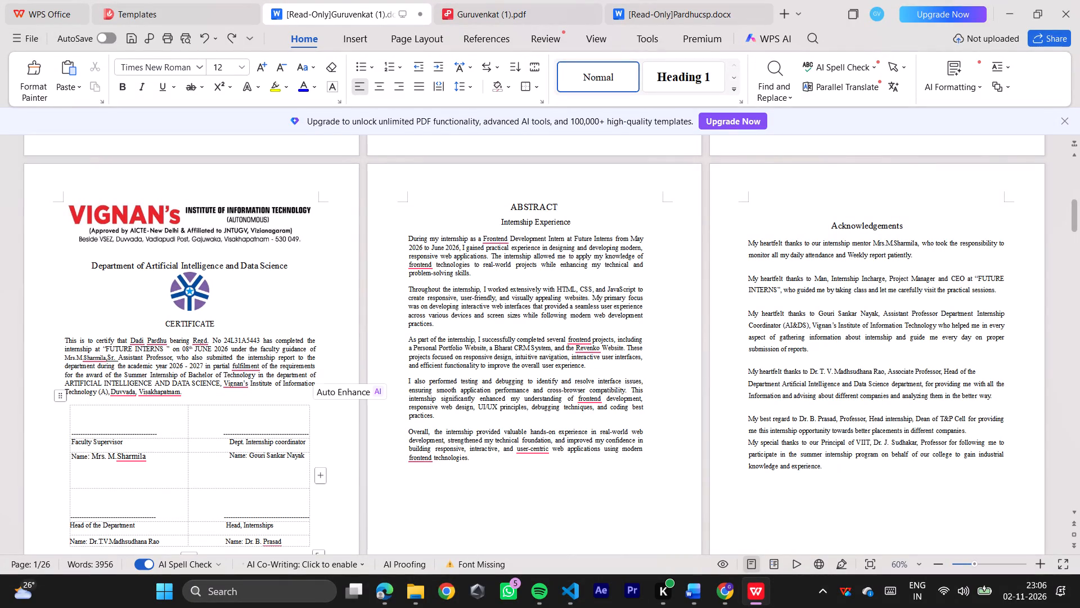
Replace the wrong student name in the college certificate's opening sentence with the report author's full name from the cover page.
left_click(167, 344)
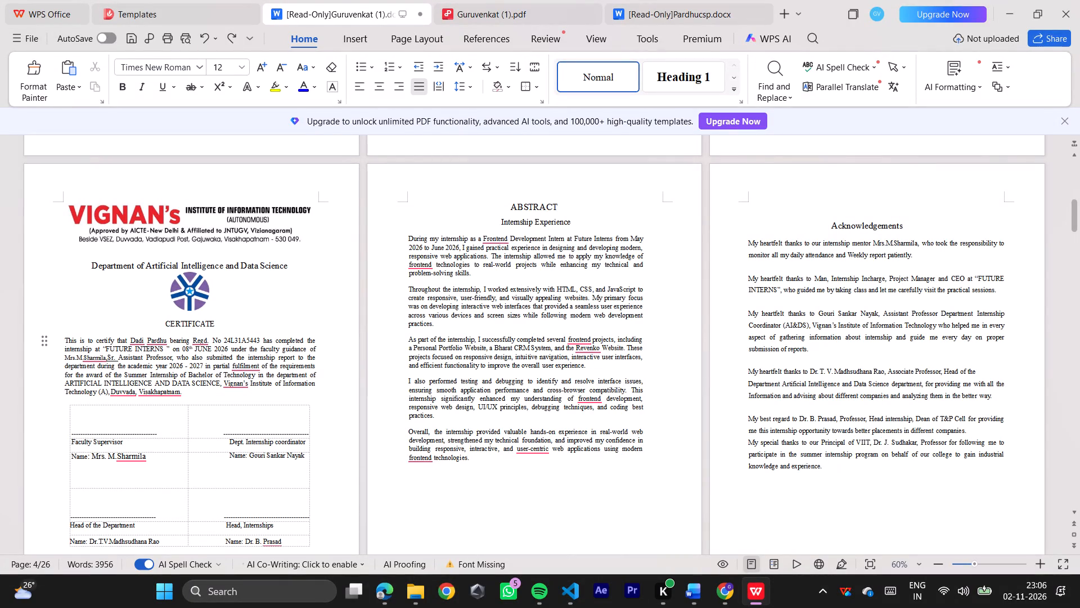
key("BackSpace")
key("BackSpace")
key("BackSpace")
key("BackSpace")
key("BackSpace")
key("BackSpace")
key("BackSpace")
key("BackSpace")
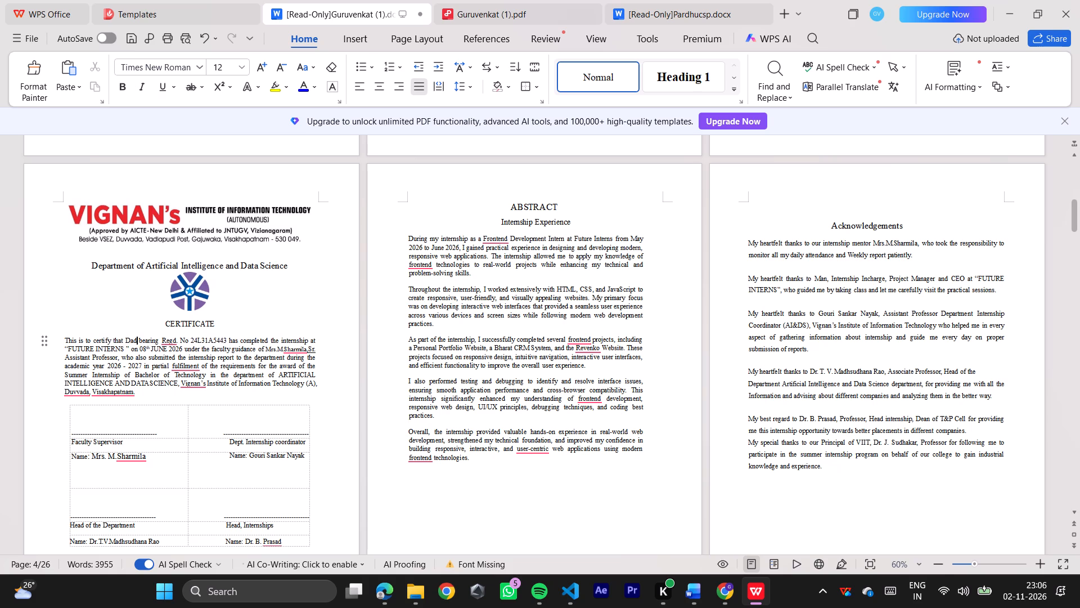
key("BackSpace")
key("BackSpace")
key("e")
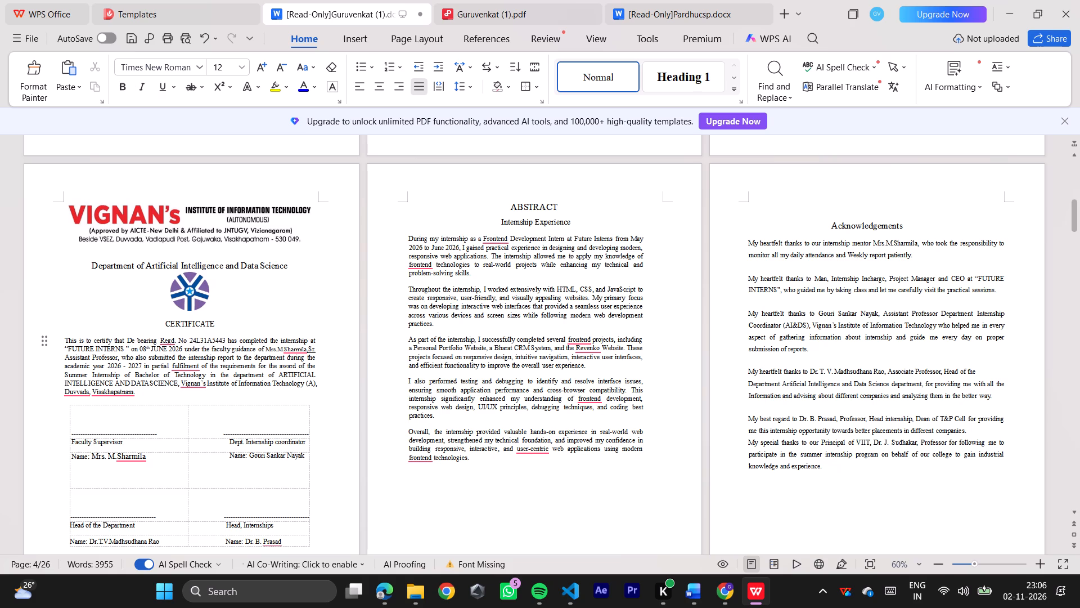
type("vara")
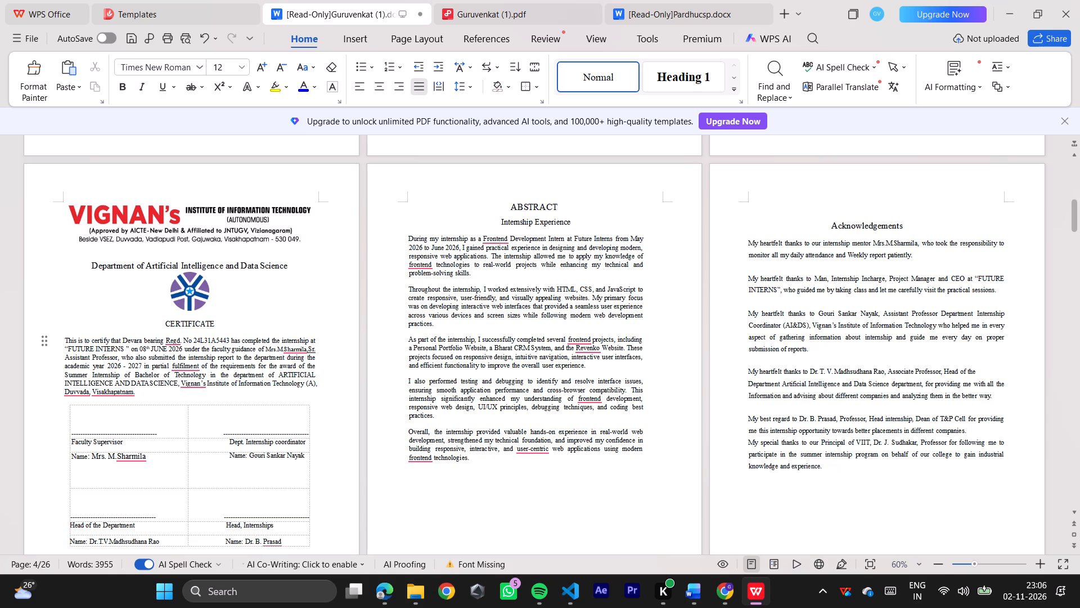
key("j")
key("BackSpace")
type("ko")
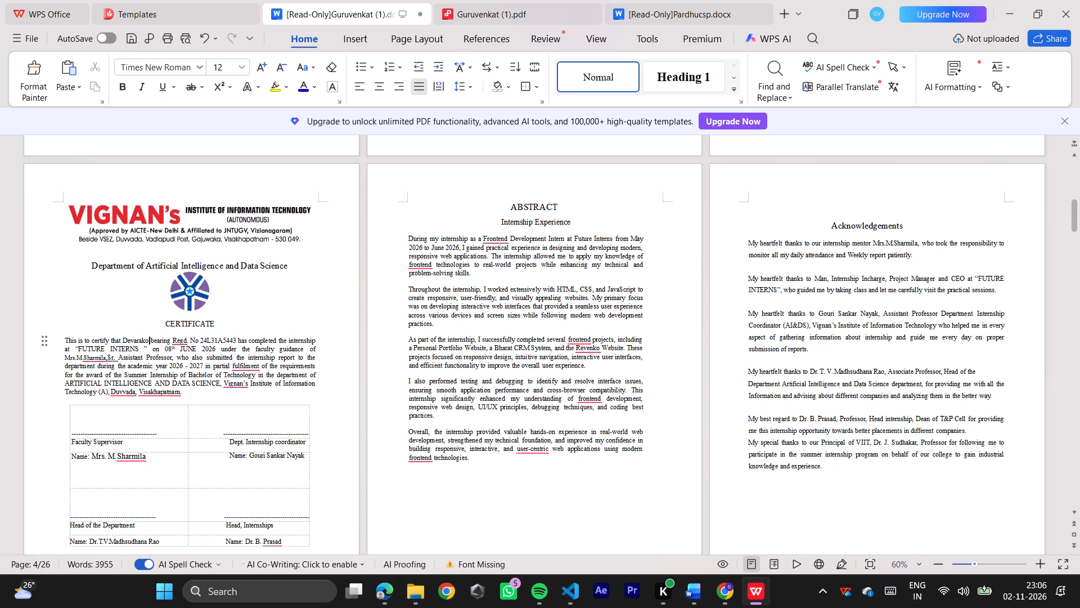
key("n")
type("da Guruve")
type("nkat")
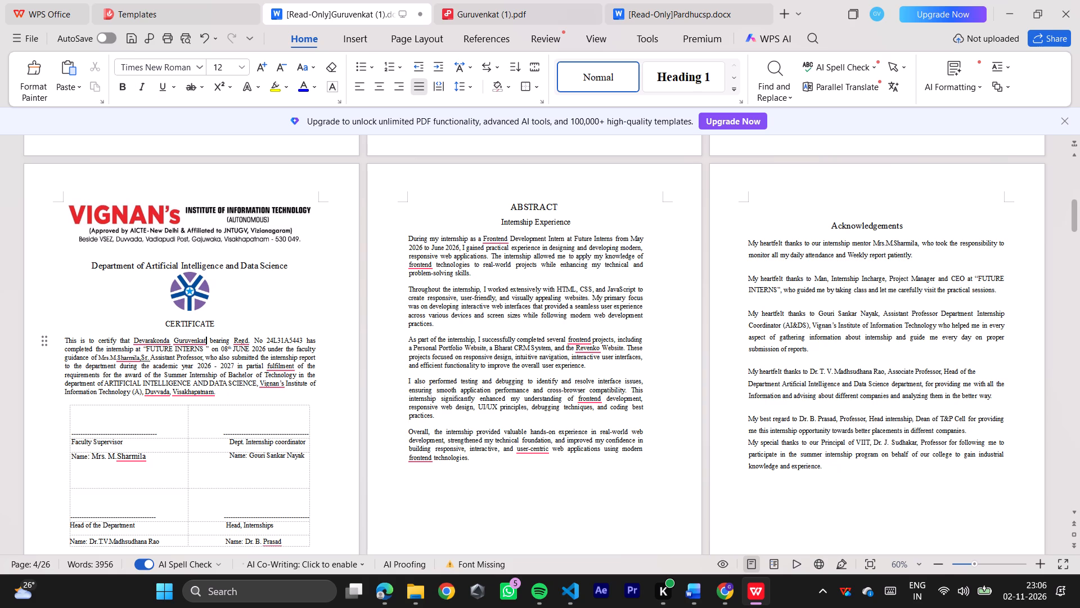
Check the student details on the cover, title and declaration pages against the corrected certificate page and its signature table.
scroll(342, 407, "up", 15)
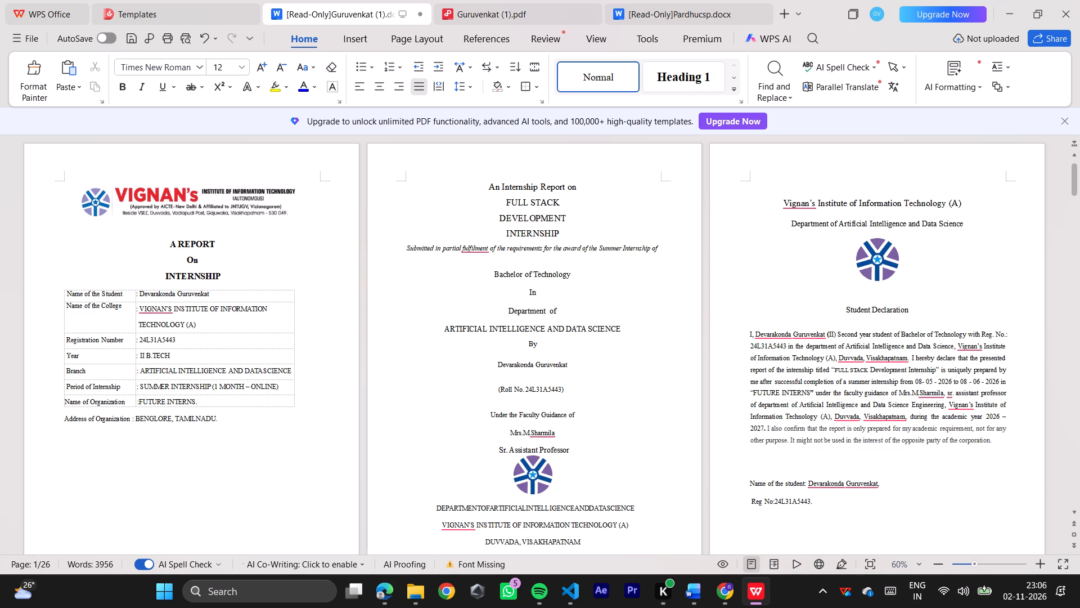
scroll(767, 256, "down", 2)
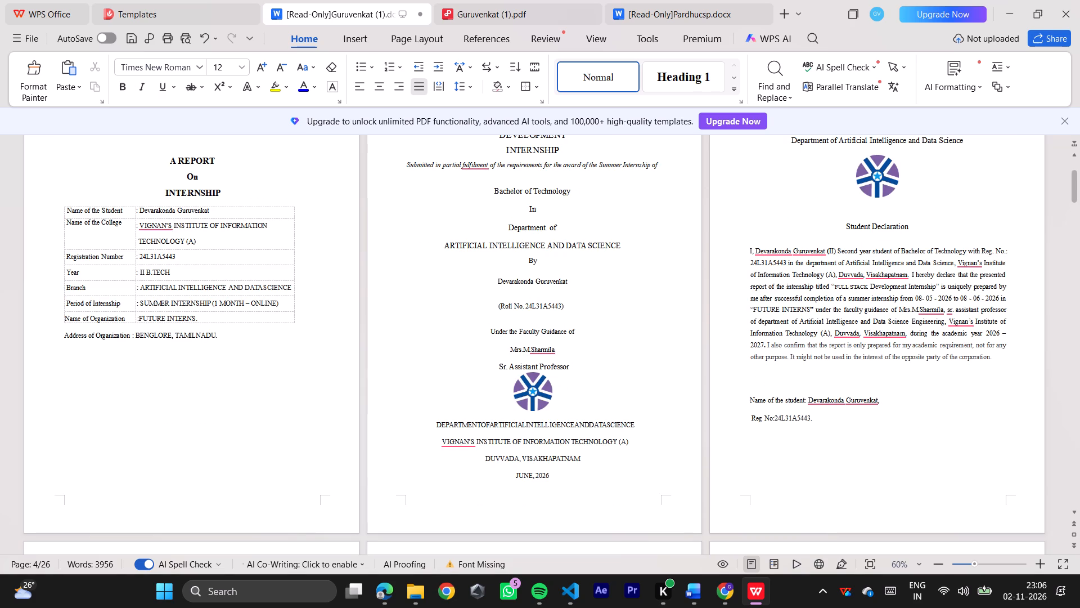
scroll(672, 261, "down", 8)
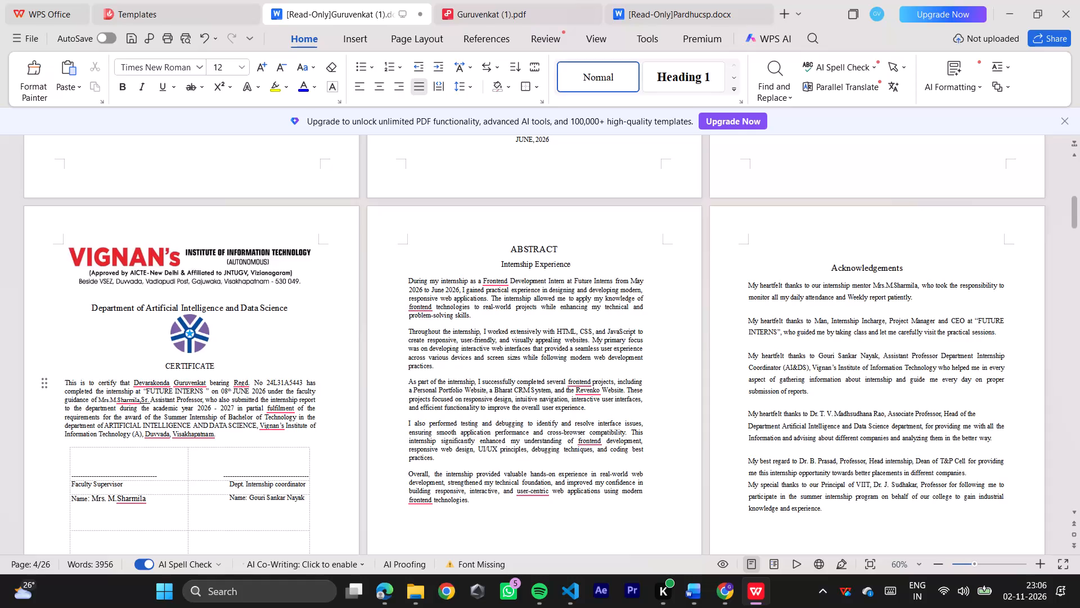
scroll(676, 301, "down", 6)
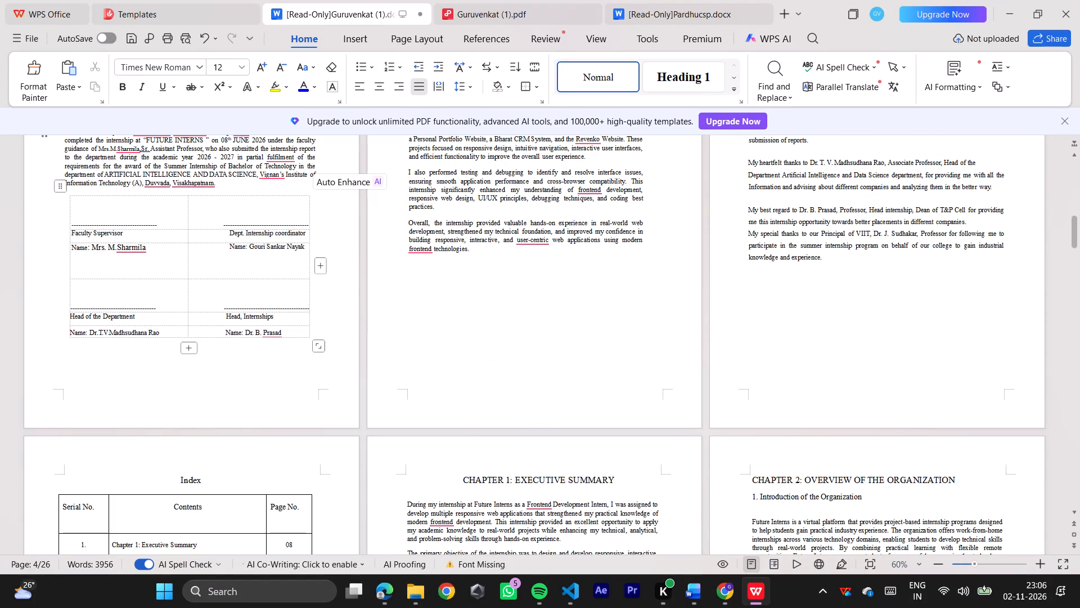
scroll(354, 289, "up", 2)
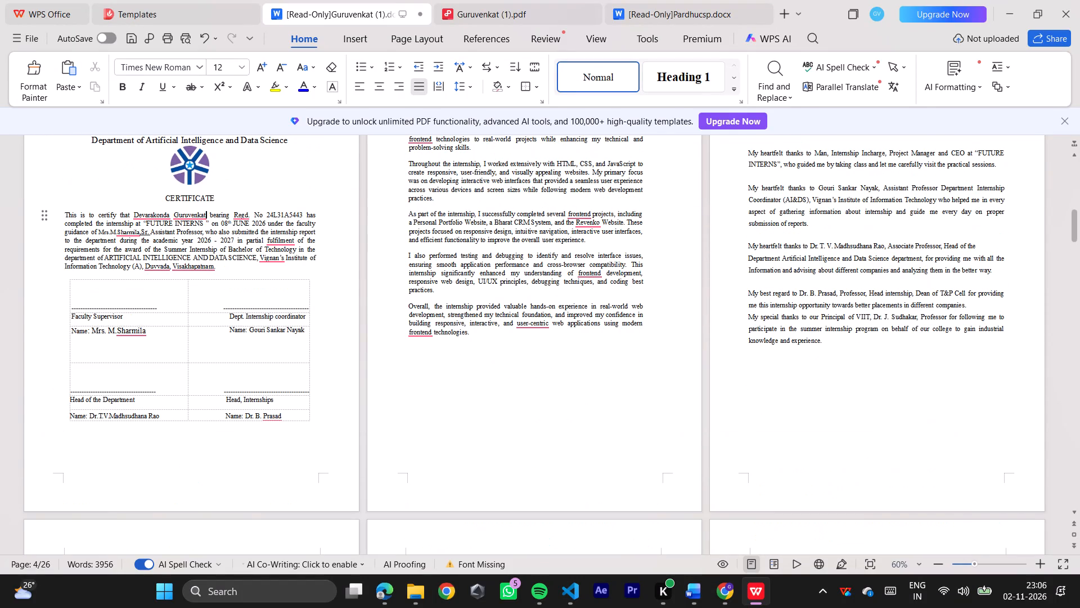
scroll(357, 292, "down", 2)
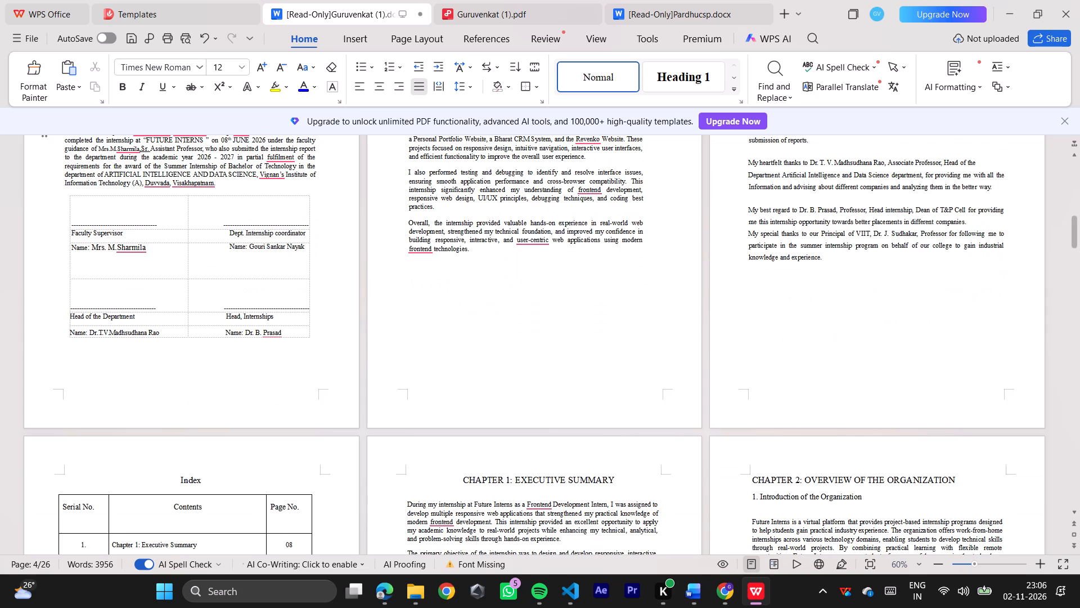
Review the remaining pages from the index through the activity logs and Chapter 4 to the offer letter and Internship Certificate.
scroll(362, 296, "down", 18)
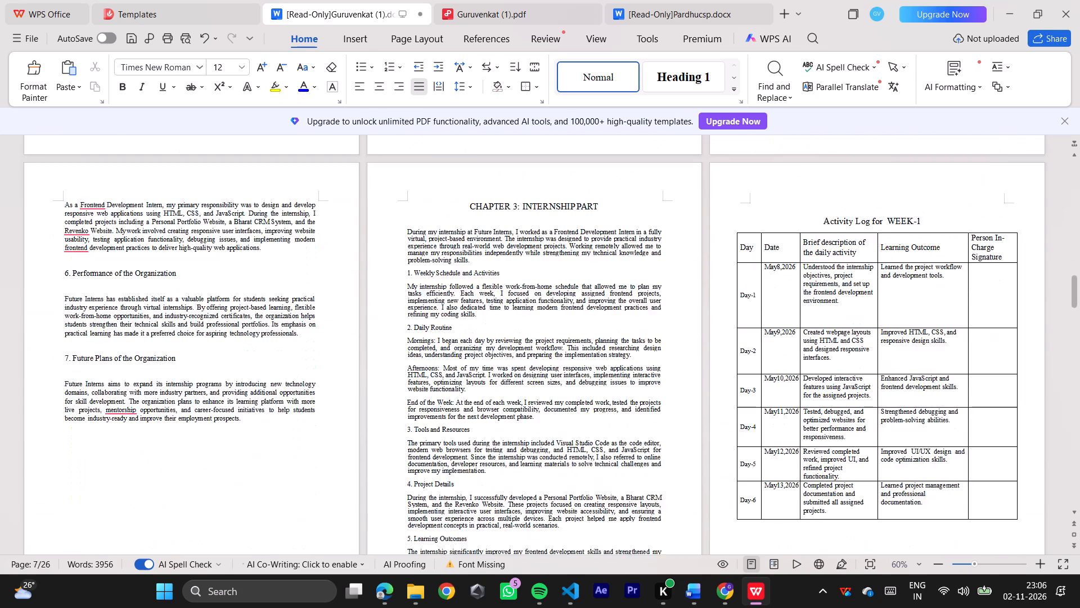
scroll(424, 288, "down", 20)
scroll(424, 288, "down", 13)
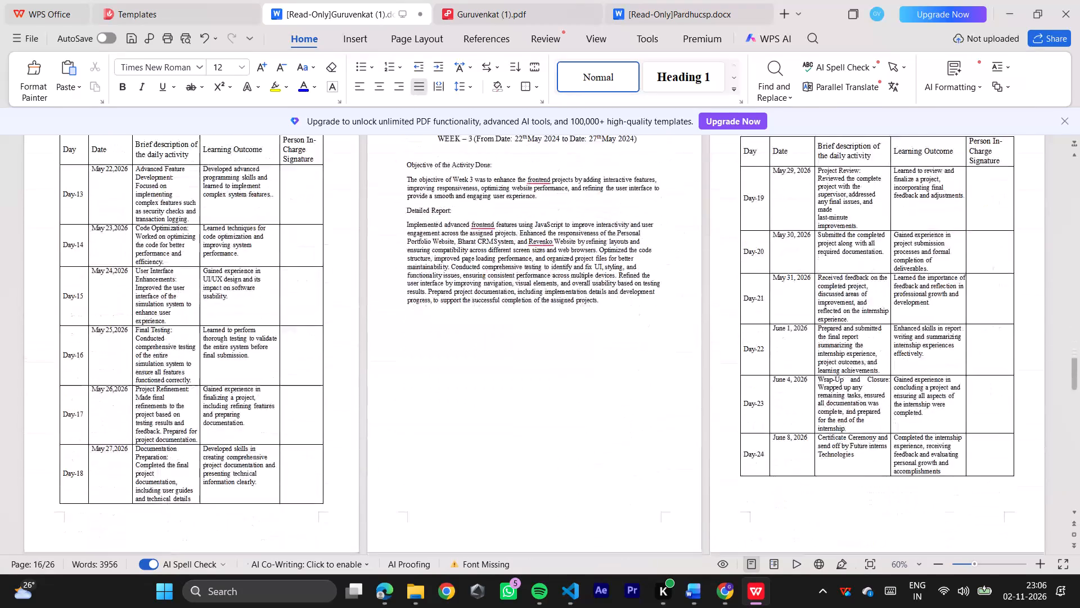
scroll(427, 281, "down", 20)
scroll(427, 281, "down", 5)
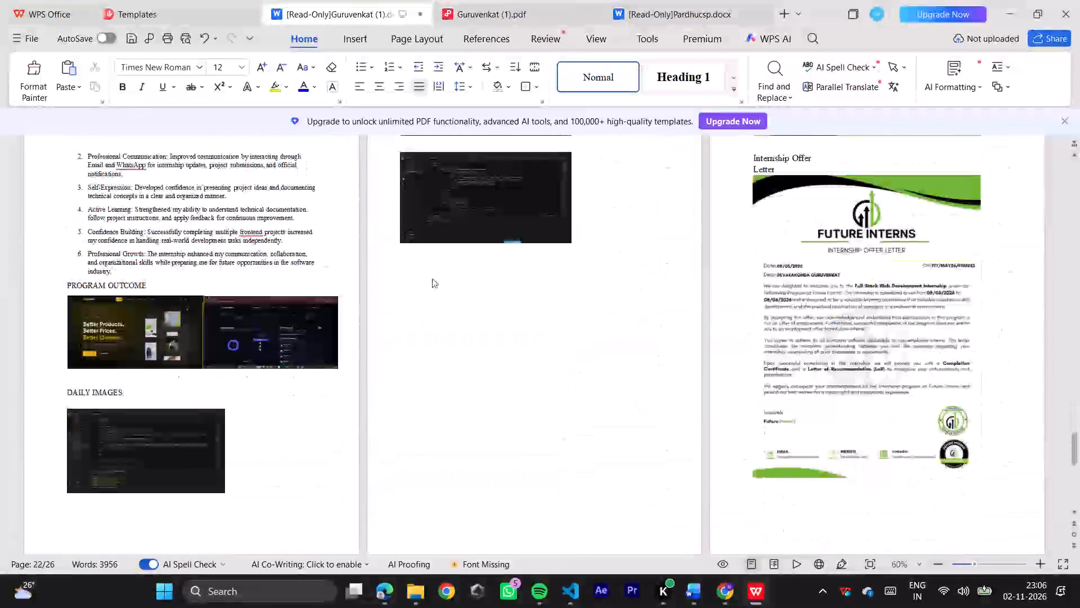
scroll(432, 278, "up", 2)
scroll(432, 278, "down", 12)
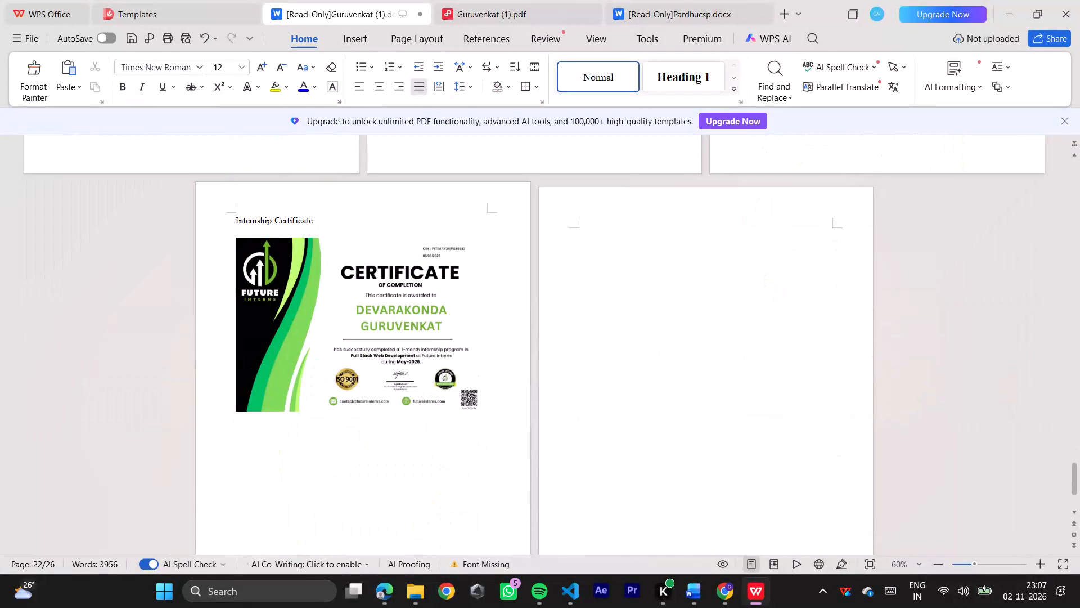
scroll(436, 279, "up", 15)
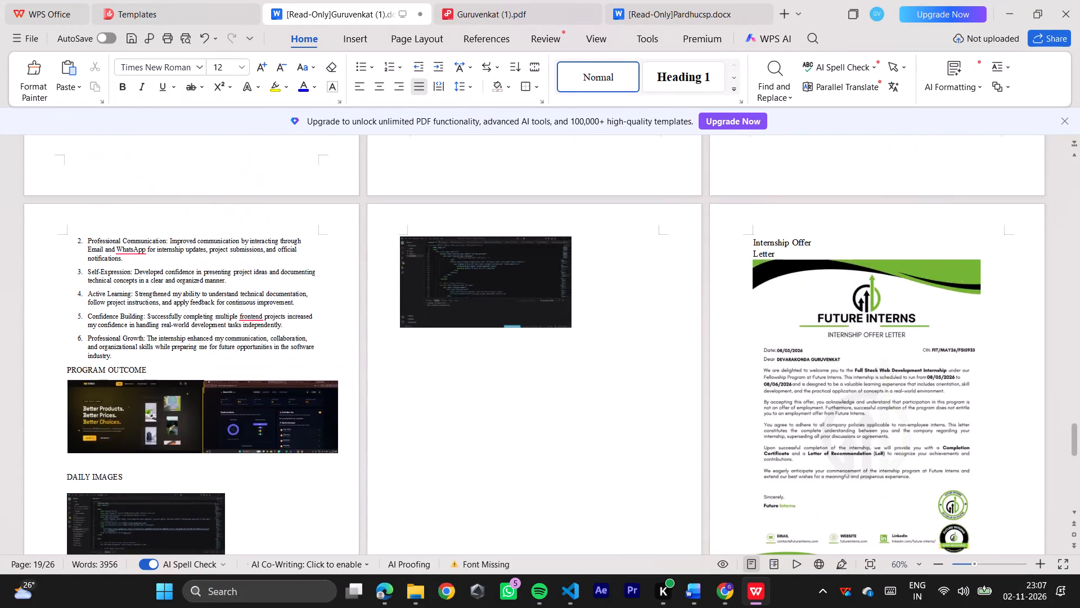
scroll(443, 275, "up", 7)
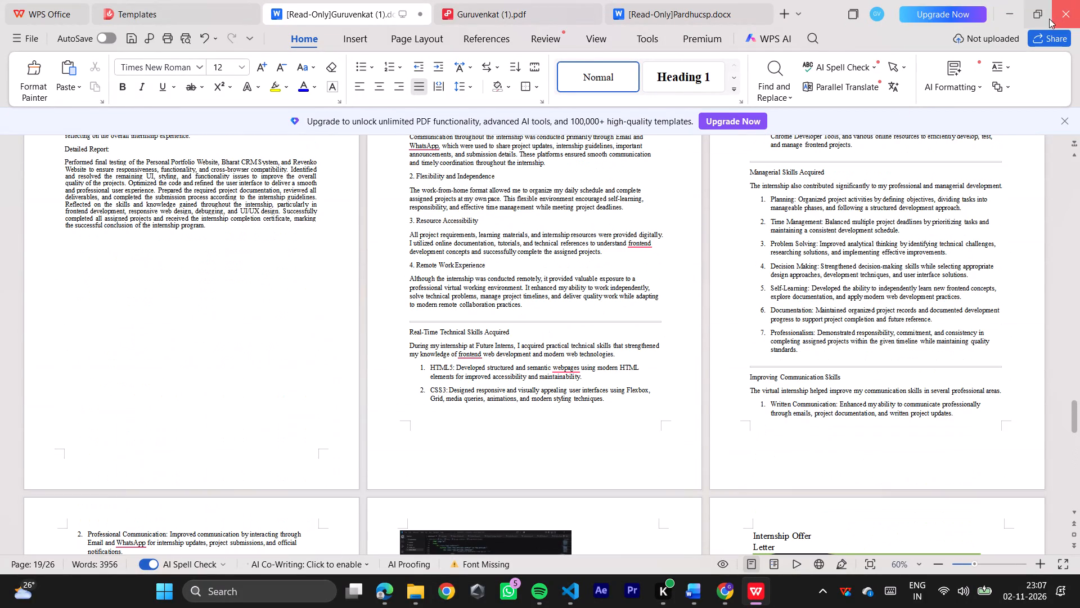
Save the read-only report as a new Word document named FutureInterns in WPS Drive.
left_click(1044, 33)
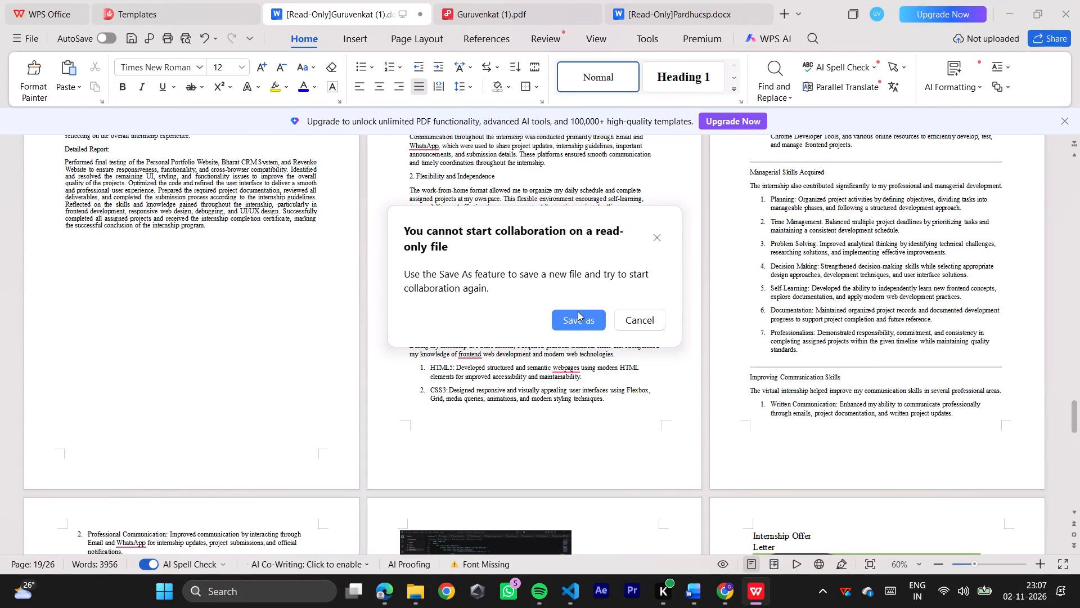
left_click(578, 311)
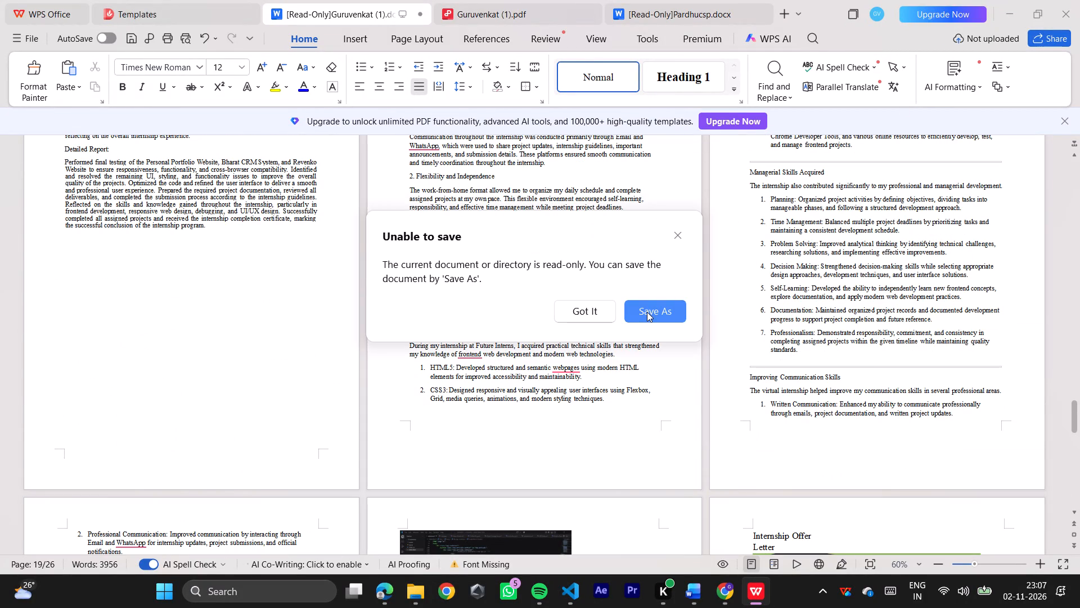
left_click(647, 312)
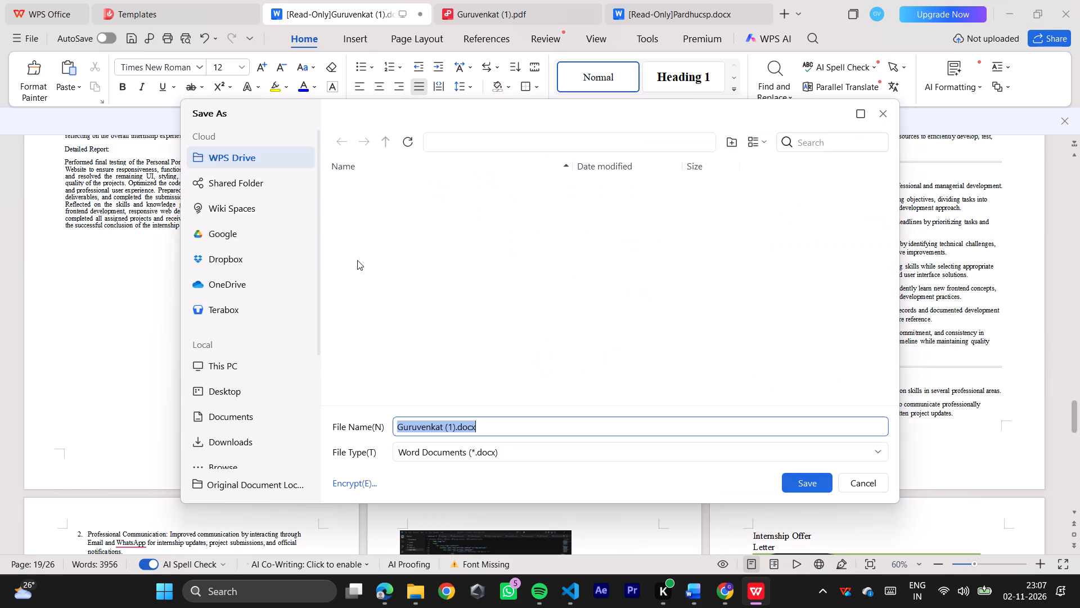
key("BackSpace")
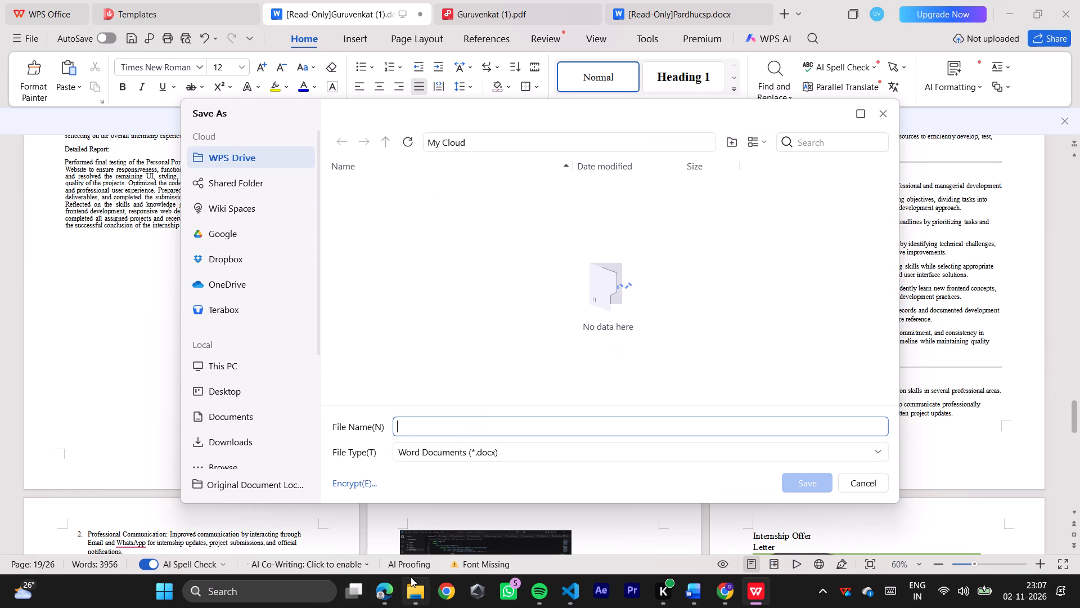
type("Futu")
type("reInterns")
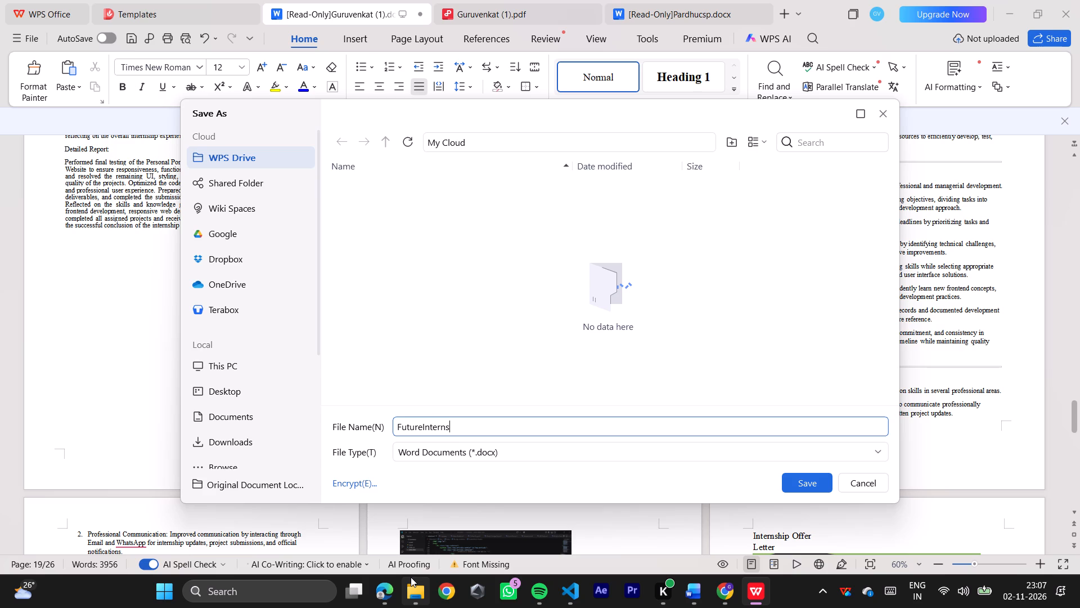
left_click(801, 477)
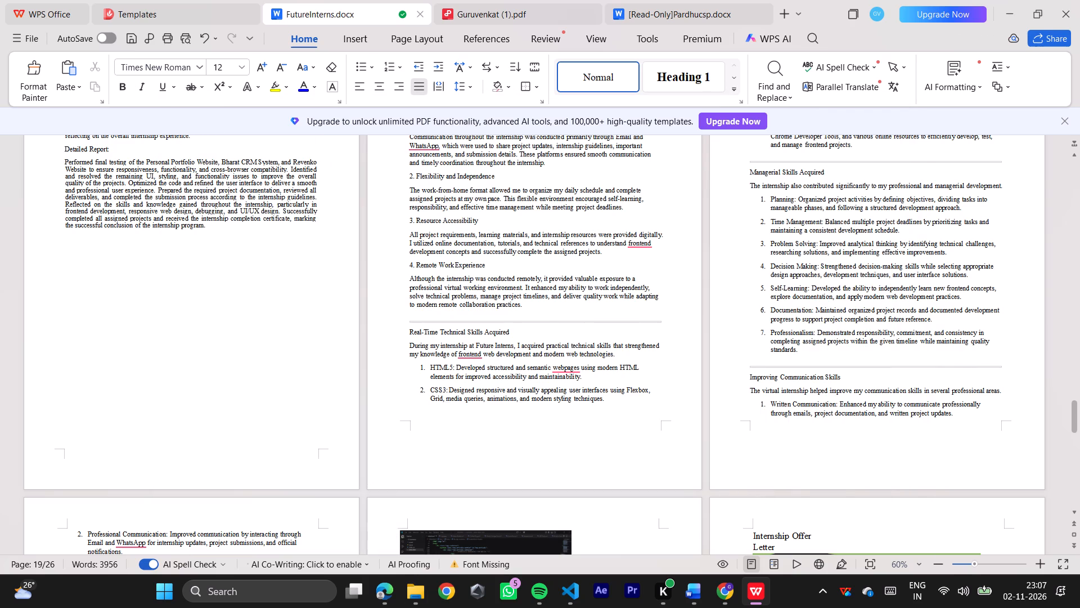
Export all 26 pages of FutureInterns.docx as a standard-quality PDF to the source folder.
left_click(1055, 37)
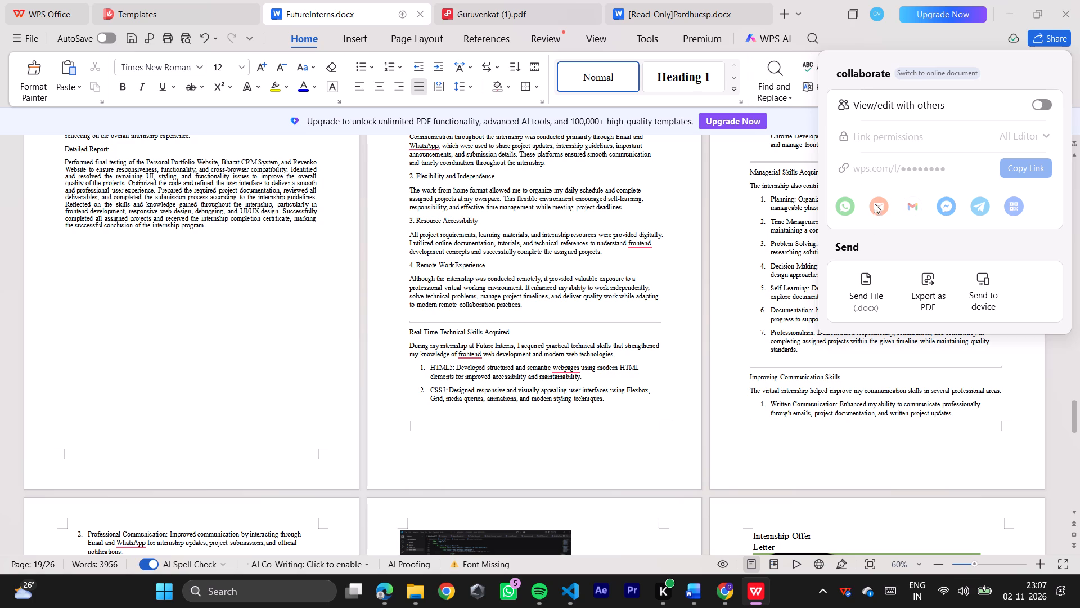
left_click(930, 303)
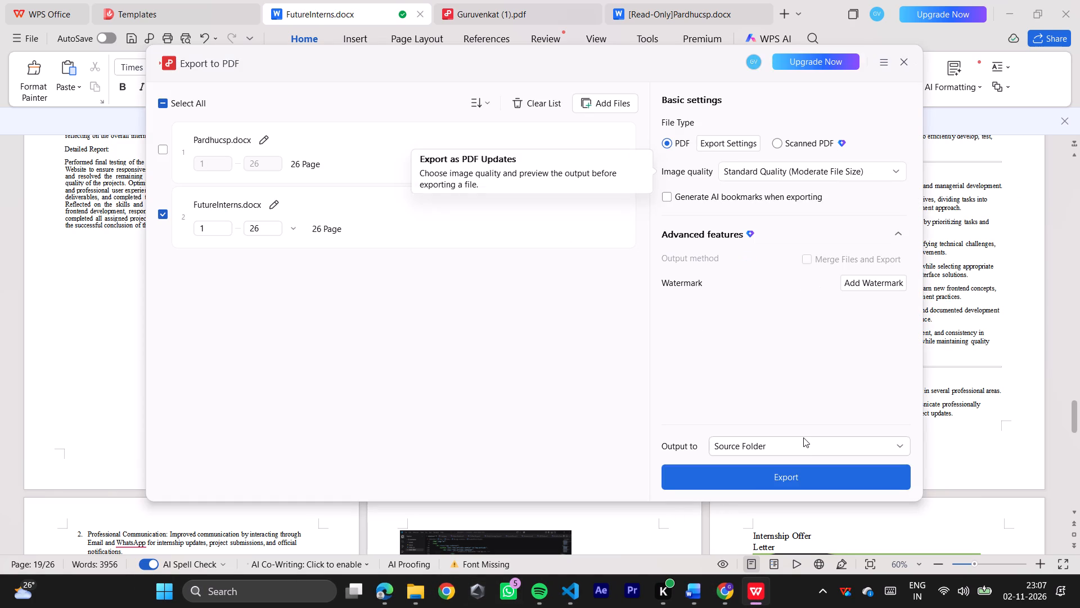
left_click(416, 586)
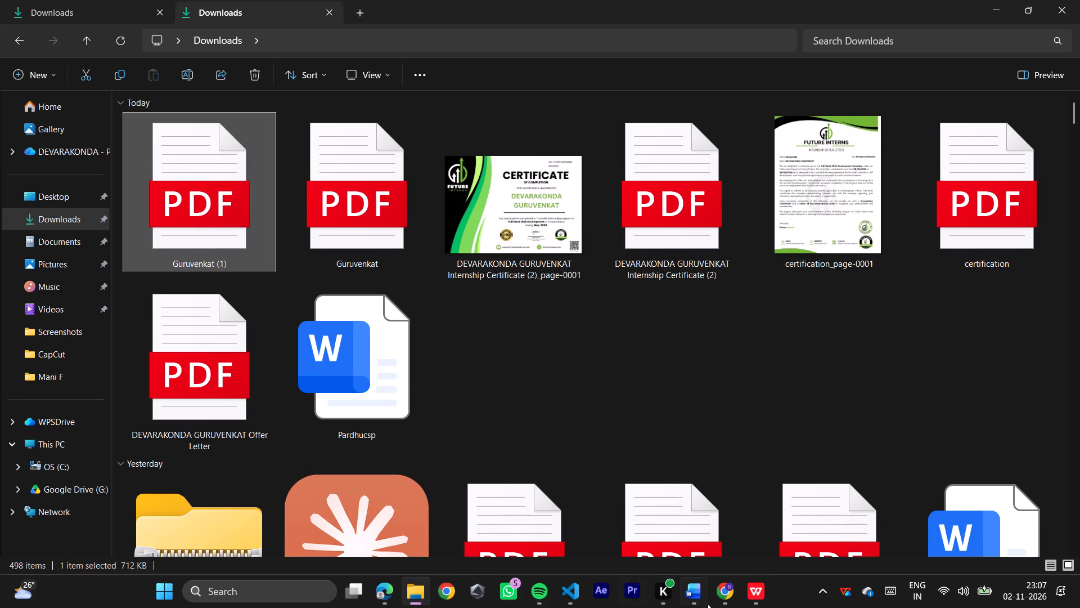
left_click(691, 596)
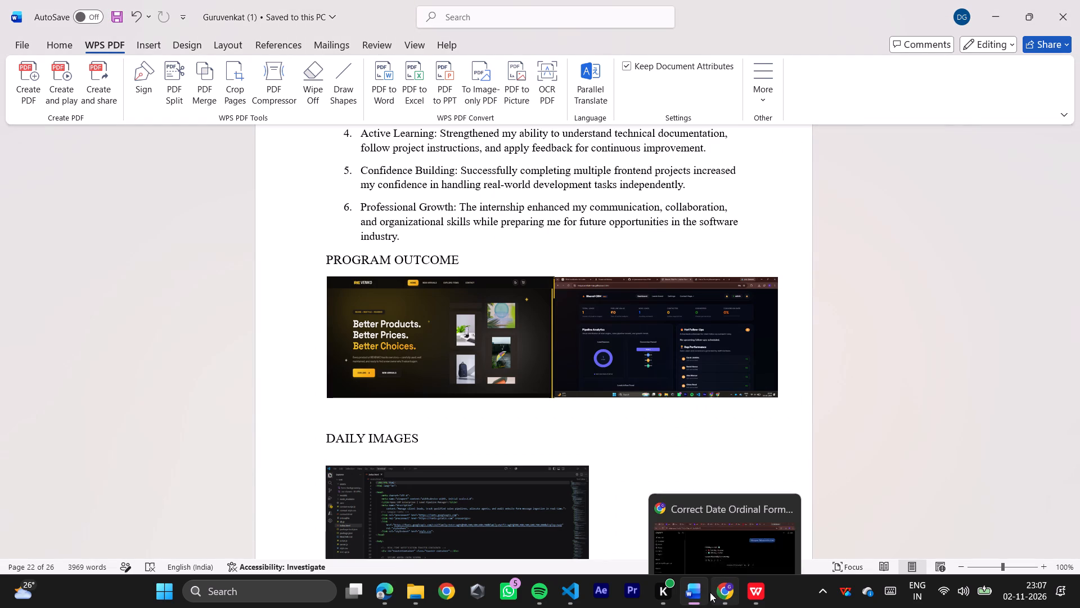
left_click(763, 591)
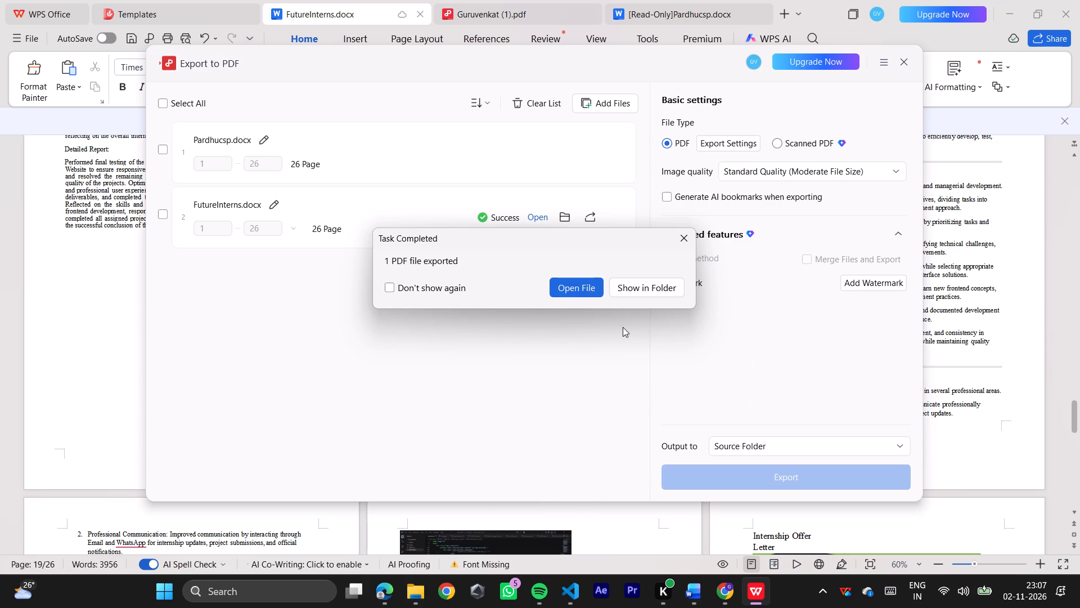
Open the exported FutureInterns PDF, check its cover page through to the title page, and close WPS Office.
right_click(589, 290)
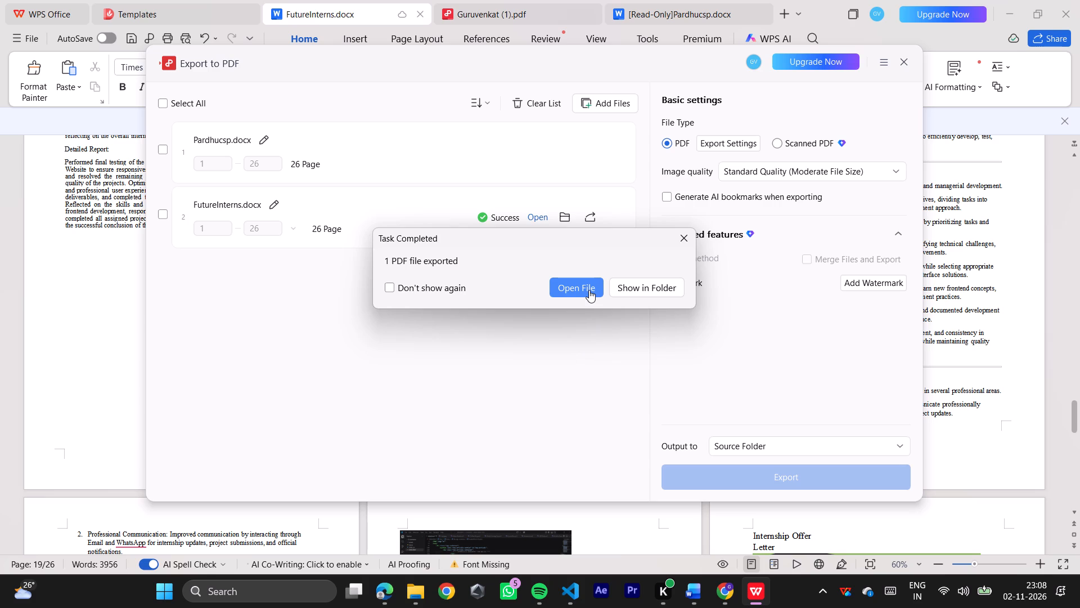
left_click(589, 290)
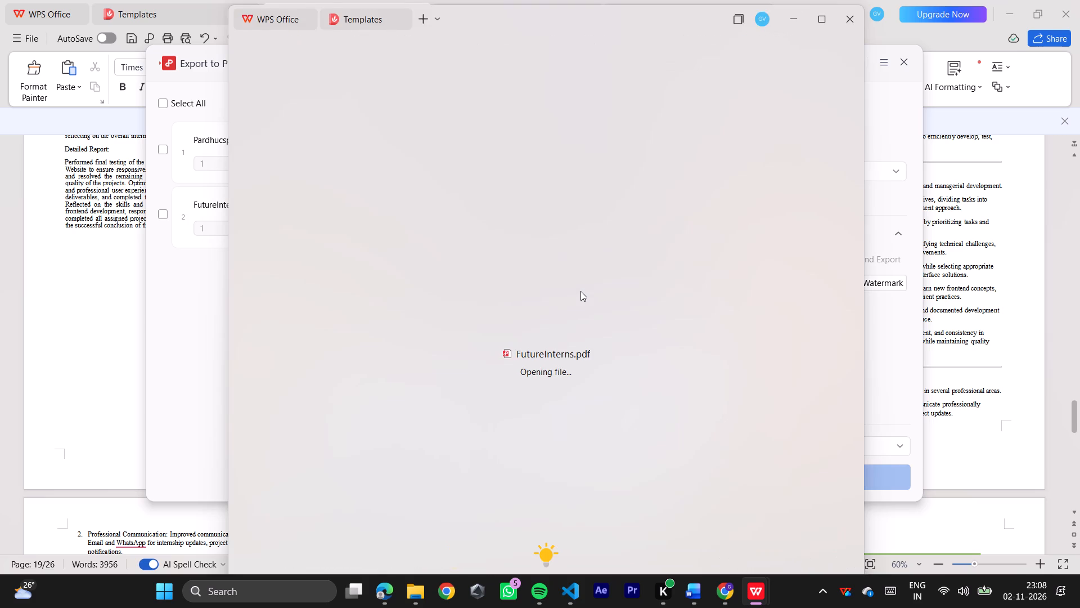
scroll(598, 303, "down", 2)
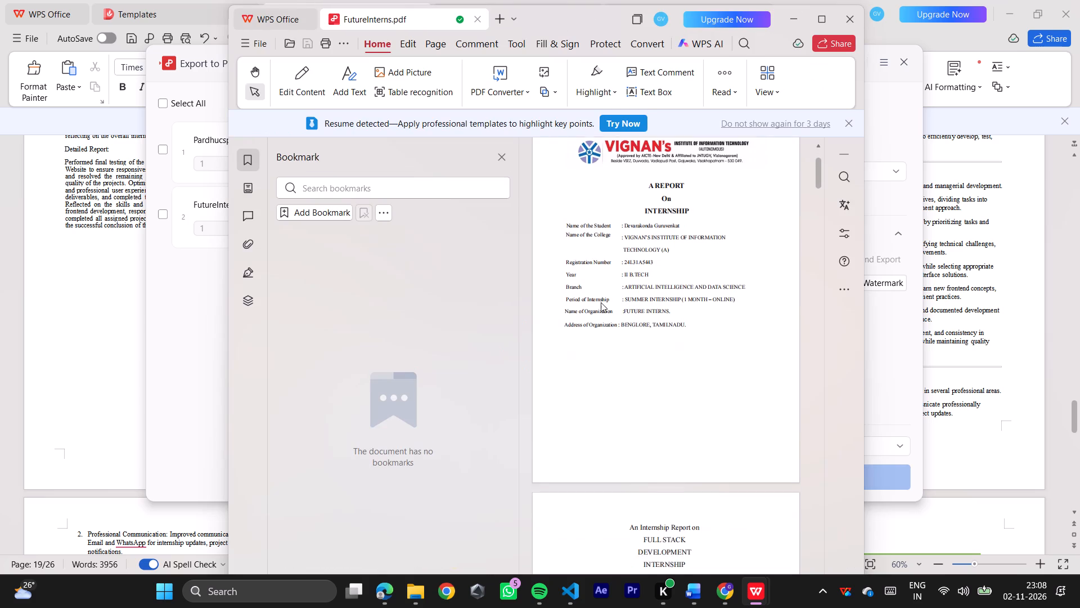
scroll(601, 302, "down", 2)
scroll(600, 303, "up", 5)
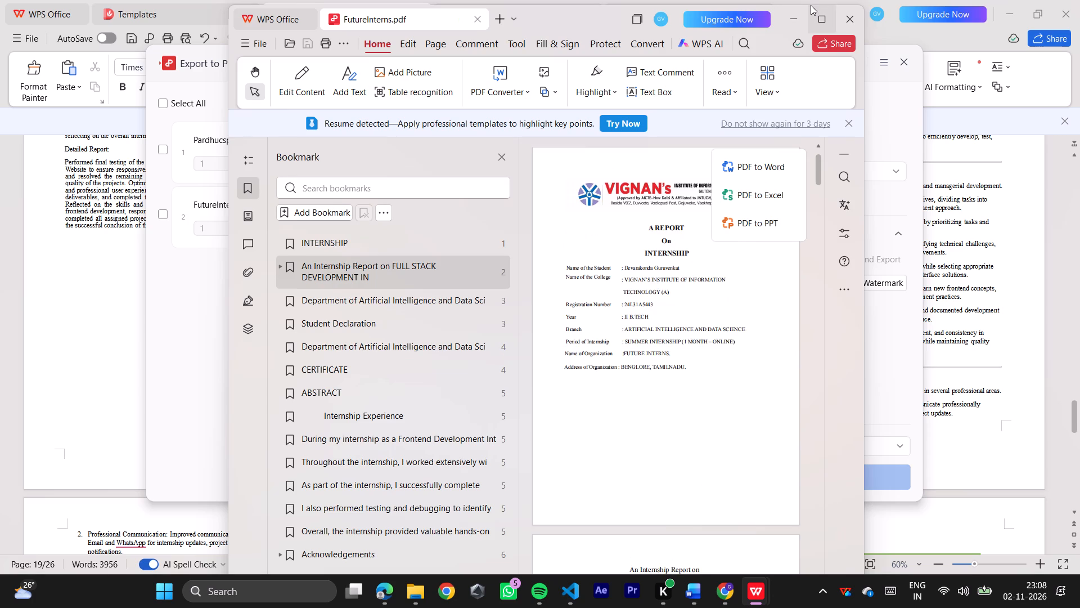
left_click(812, 6)
scroll(715, 209, "down", 8)
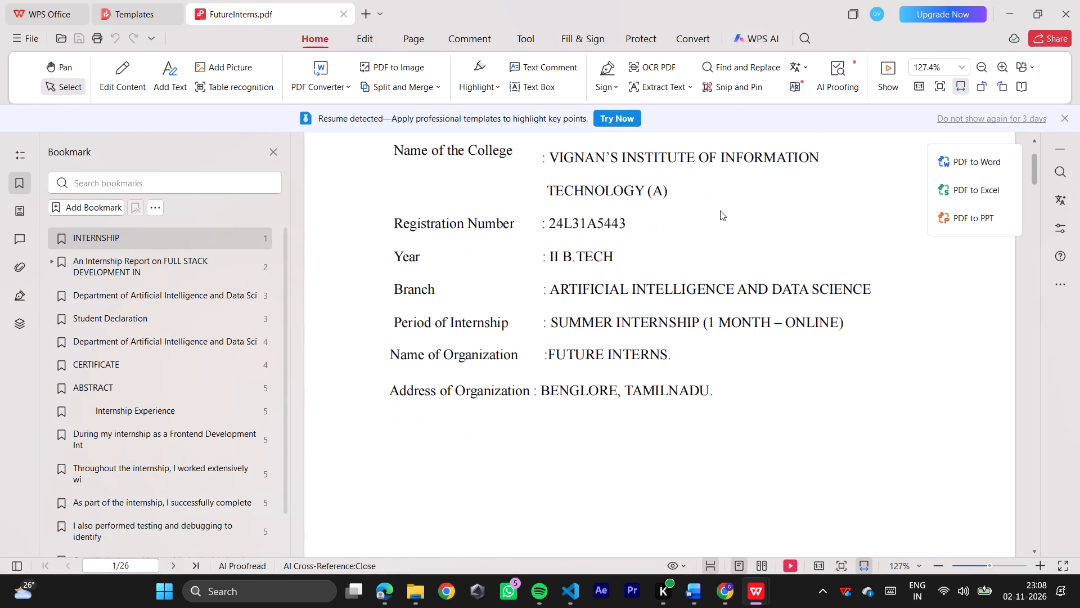
scroll(714, 227, "down", 10)
left_click(1079, 0)
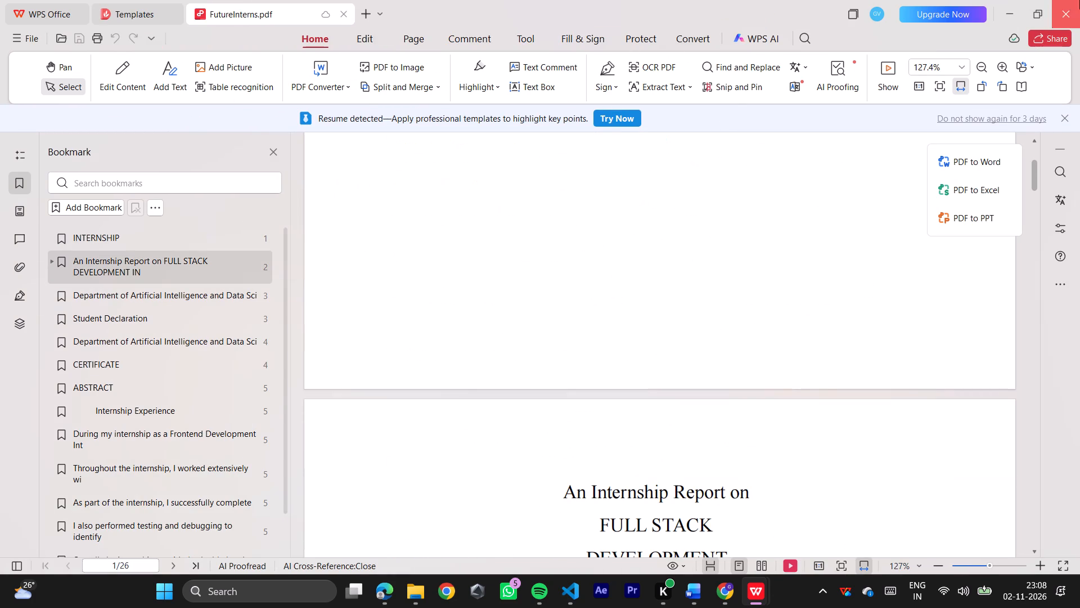
left_click(908, 65)
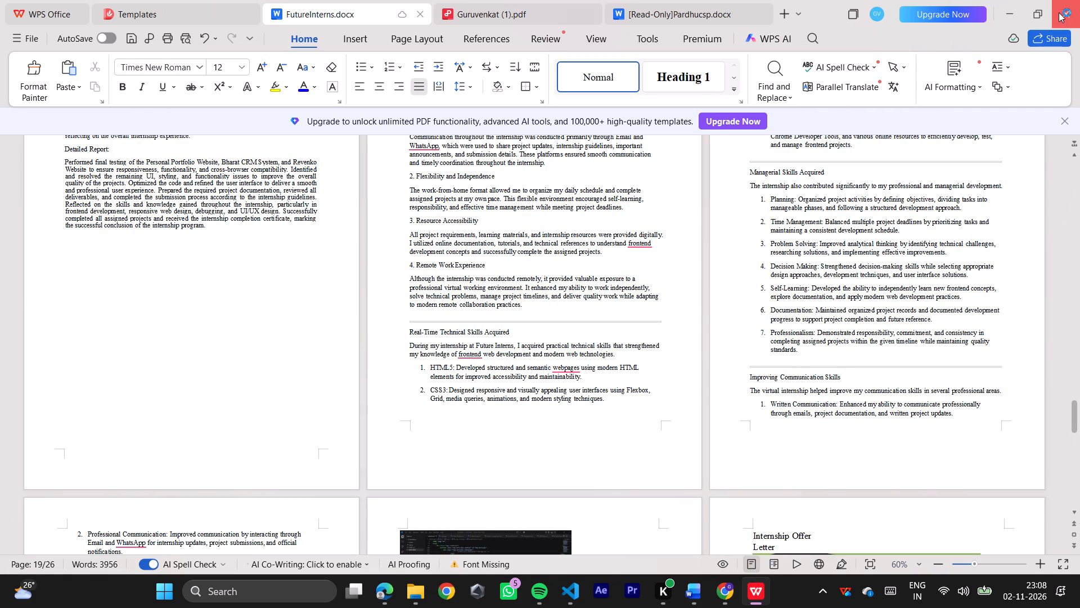
left_click(1059, 12)
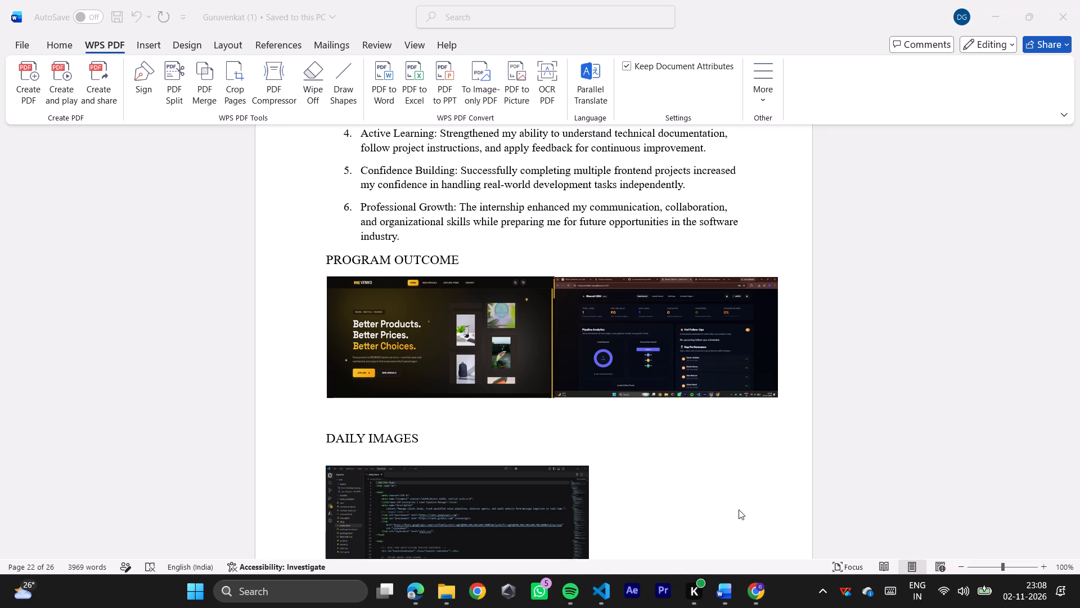
Look for the exported FutureInterns PDF in the Downloads folder and File Explorer's recent files.
left_click(997, 13)
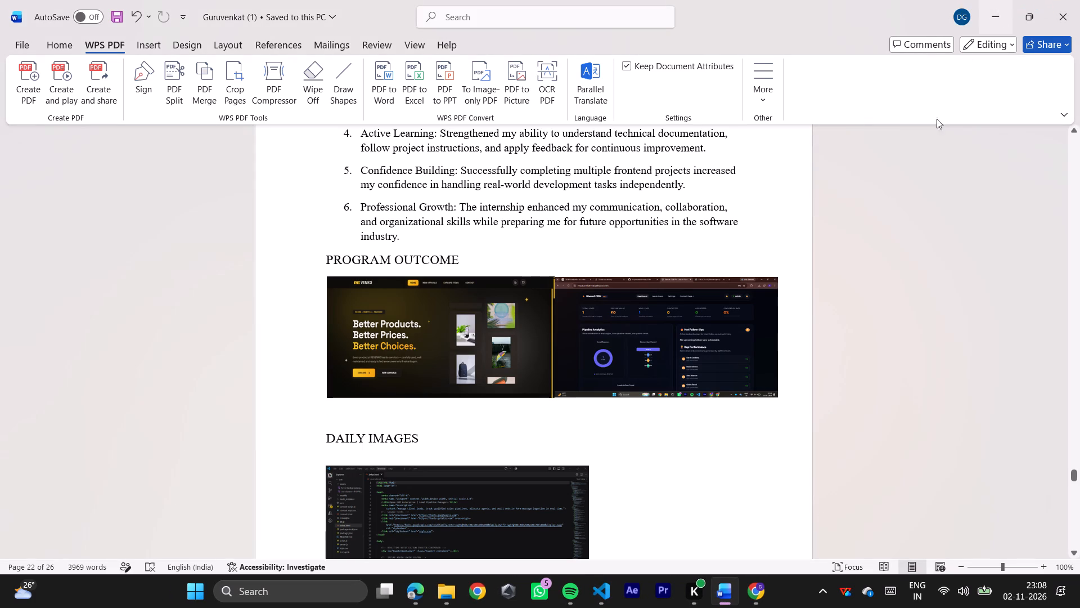
left_click(582, 383)
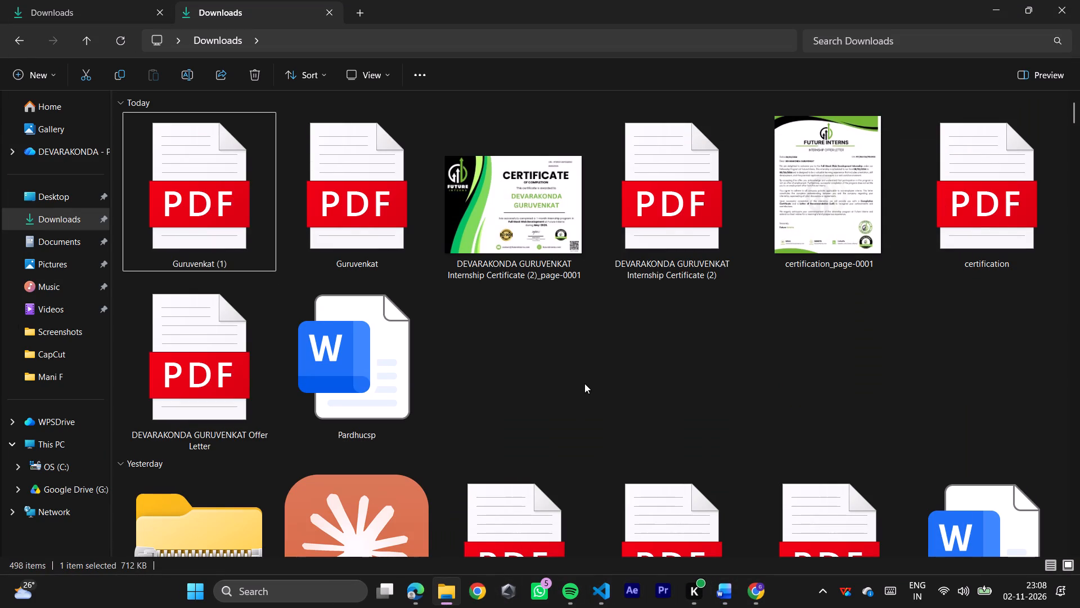
scroll(596, 382, "up", 1)
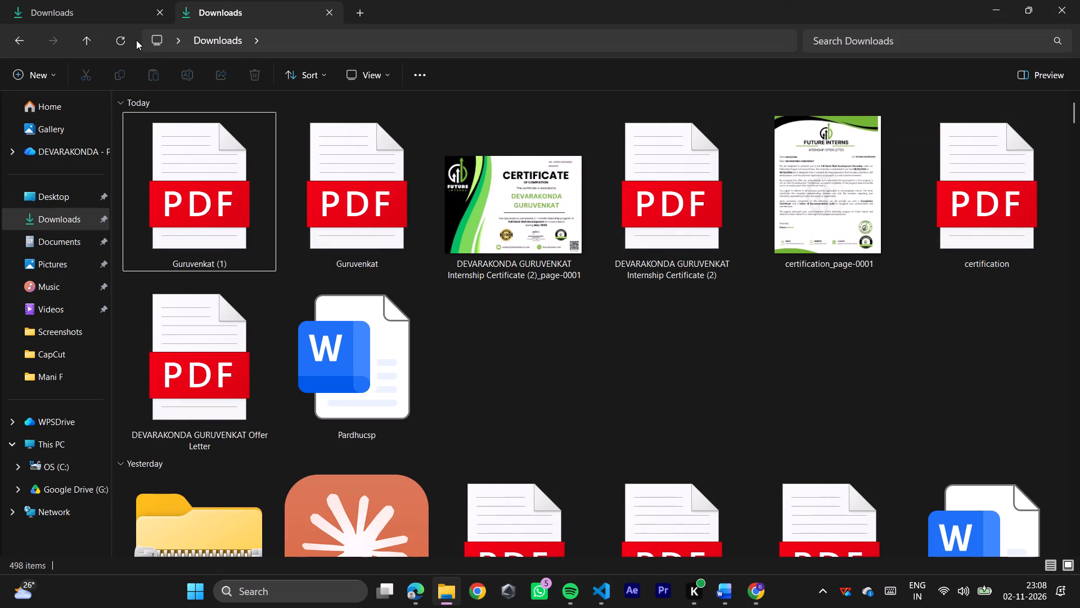
left_click(132, 40)
left_click(126, 41)
left_click(615, 342)
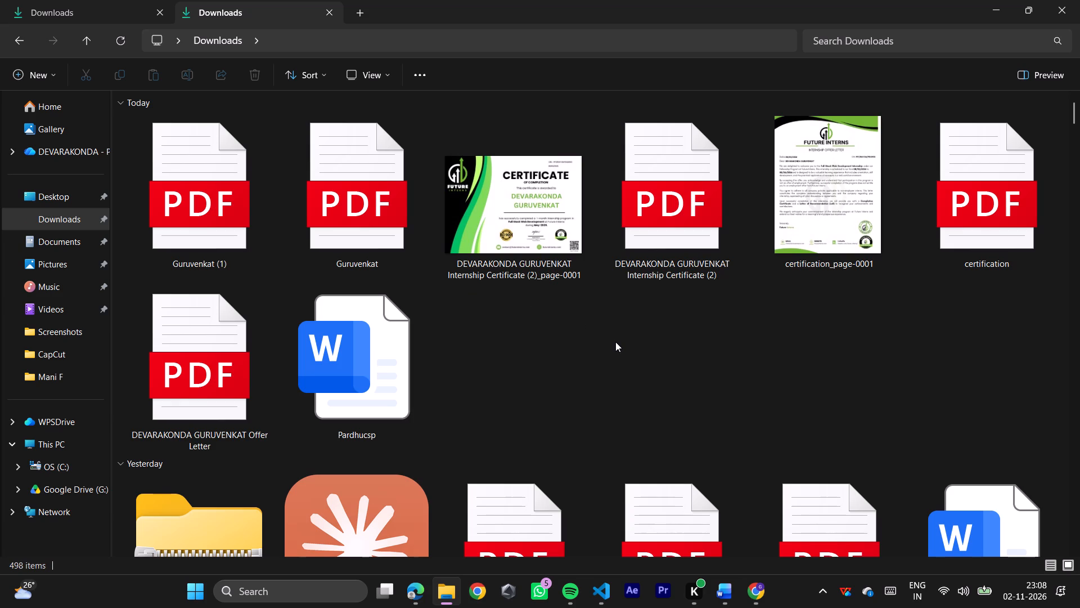
left_click(35, 97)
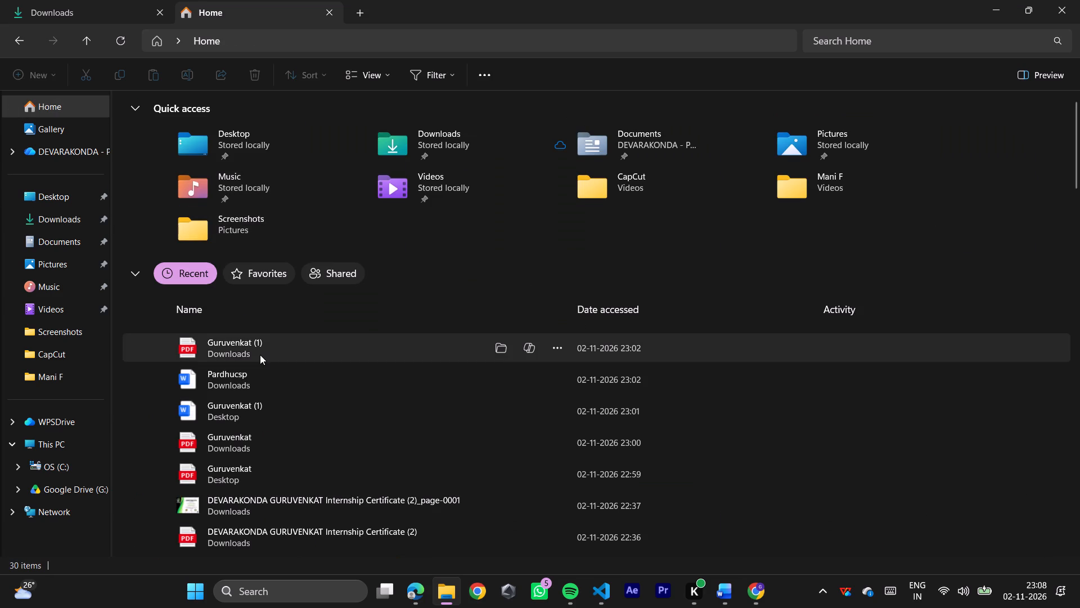
scroll(276, 427, "down", 5)
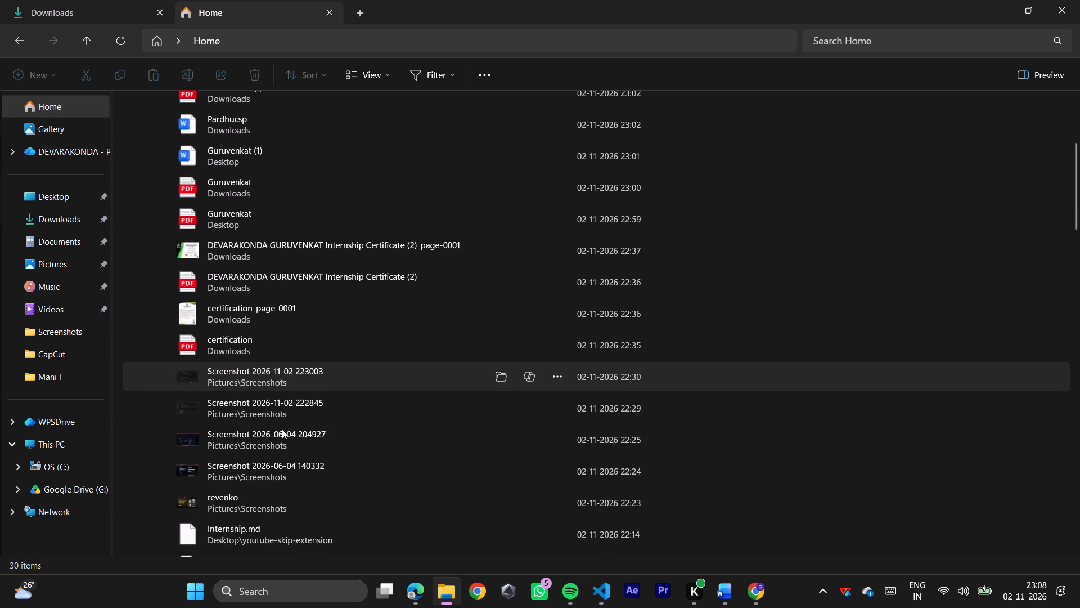
scroll(467, 467, "up", 2)
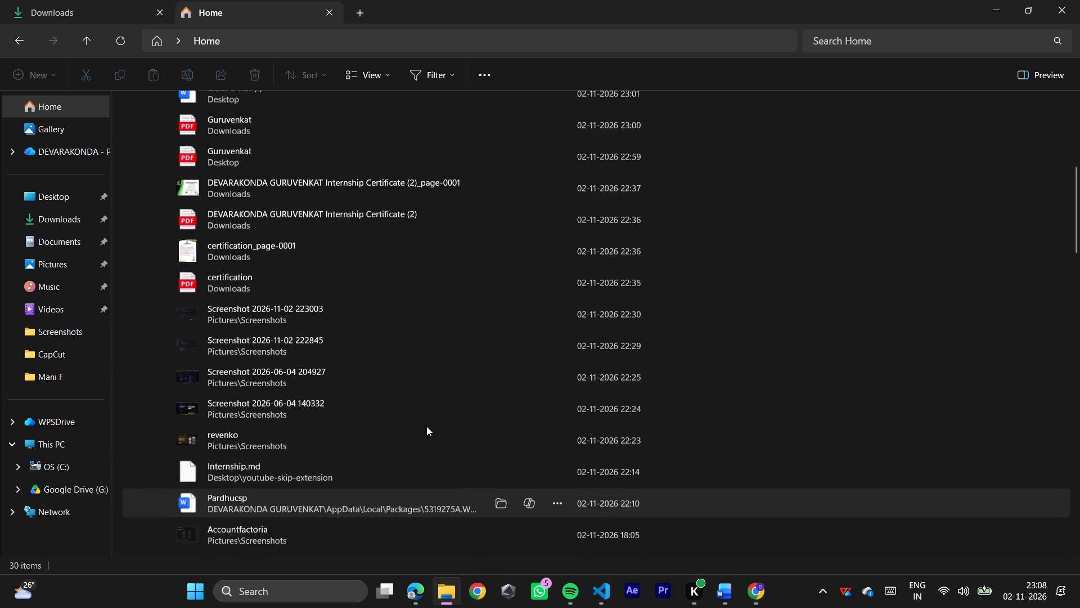
scroll(426, 426, "up", 3)
scroll(372, 399, "up", 4)
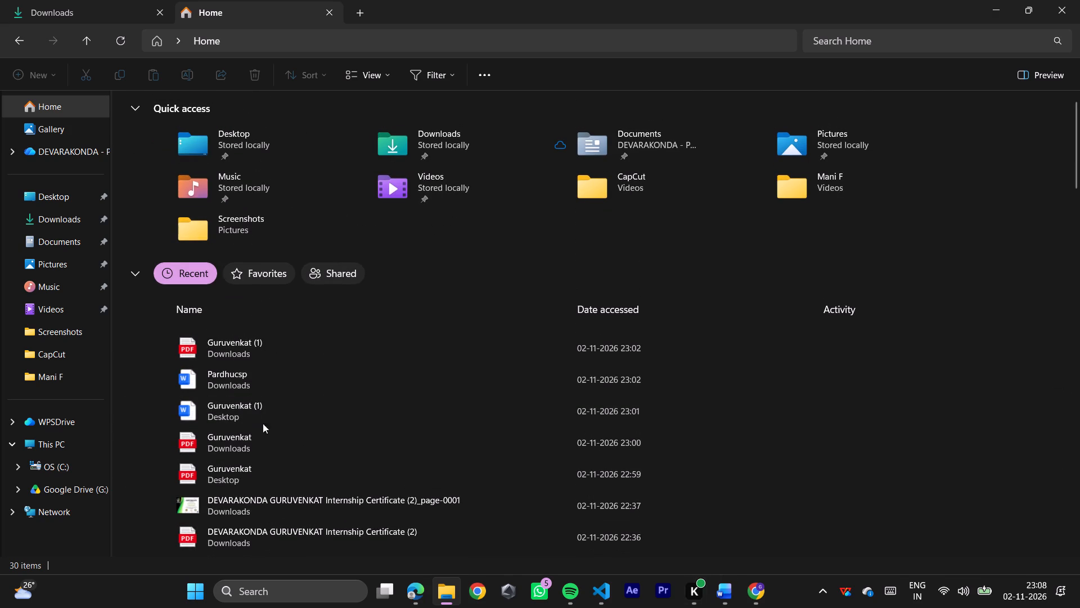
Relaunch WPS Office, dismiss the promotional pop-up, and open FutureInterns.pdf from the recent files.
left_click(727, 604)
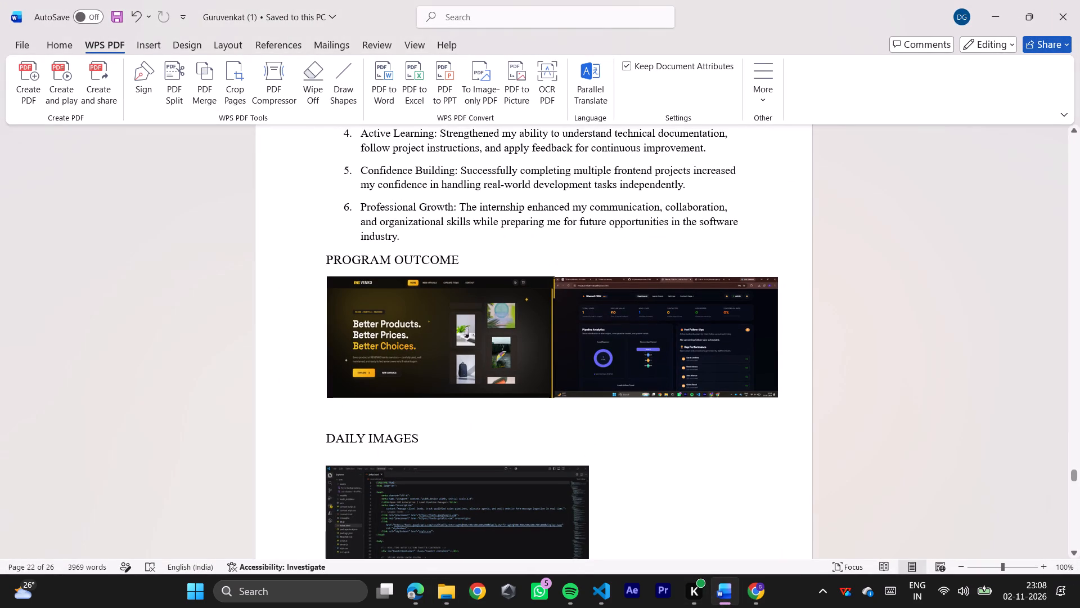
left_click(197, 597)
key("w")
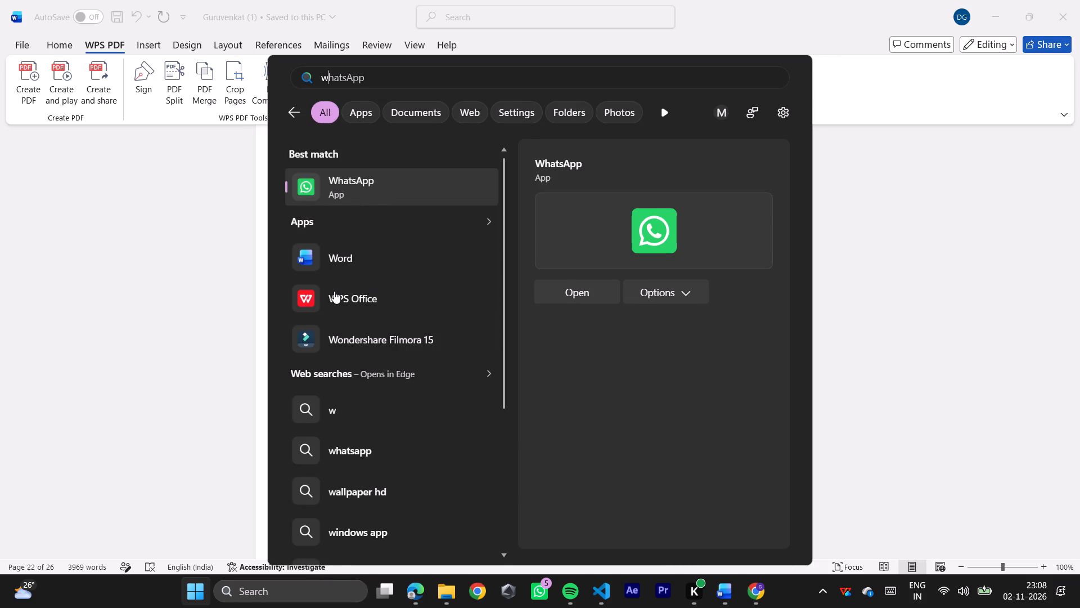
left_click(336, 291)
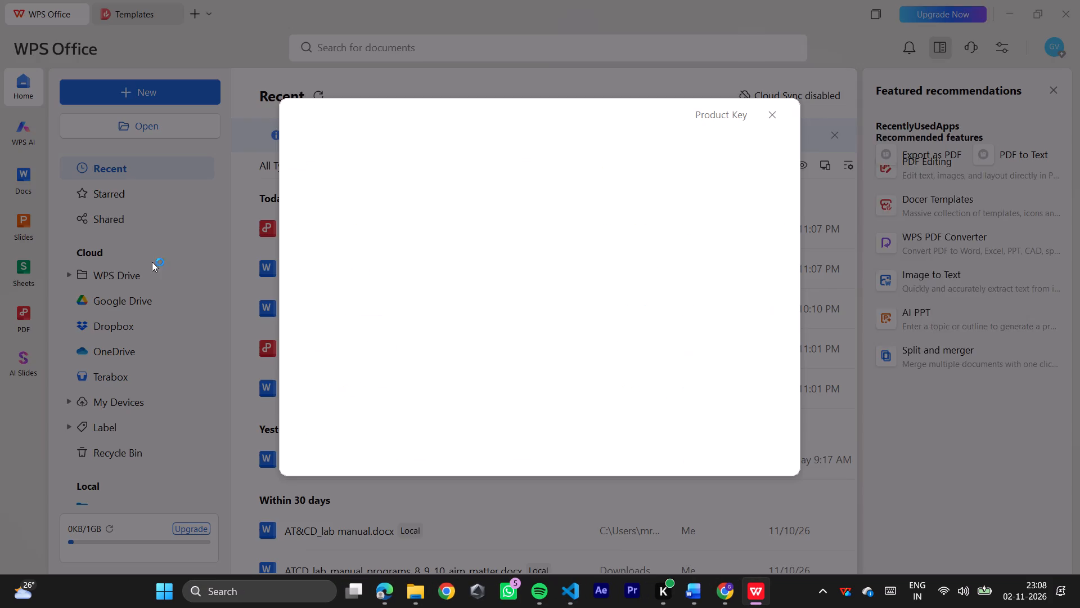
left_click(762, 110)
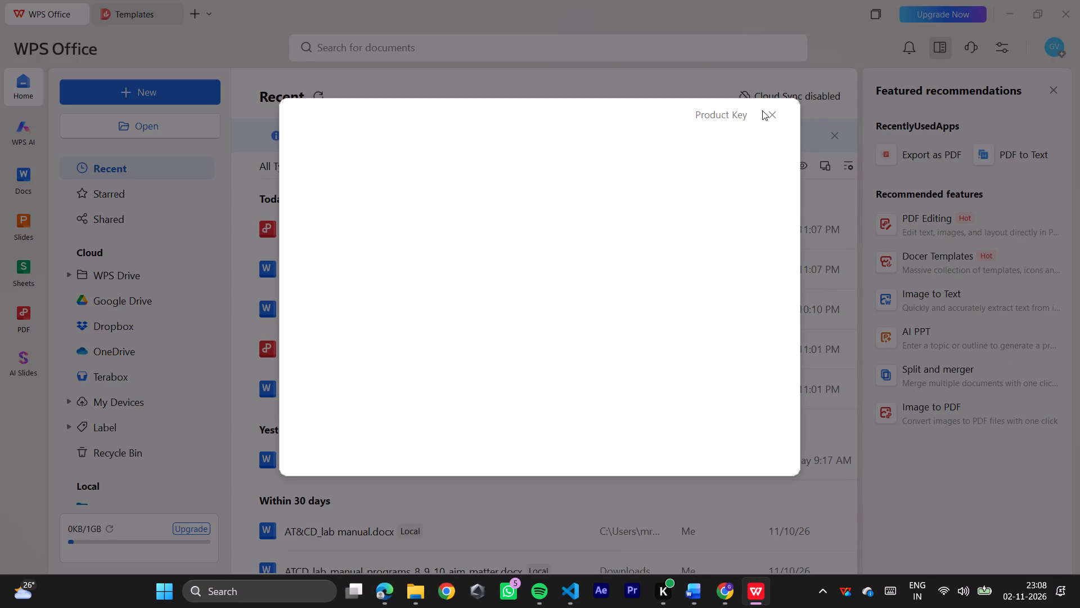
left_click(779, 114)
left_click(773, 118)
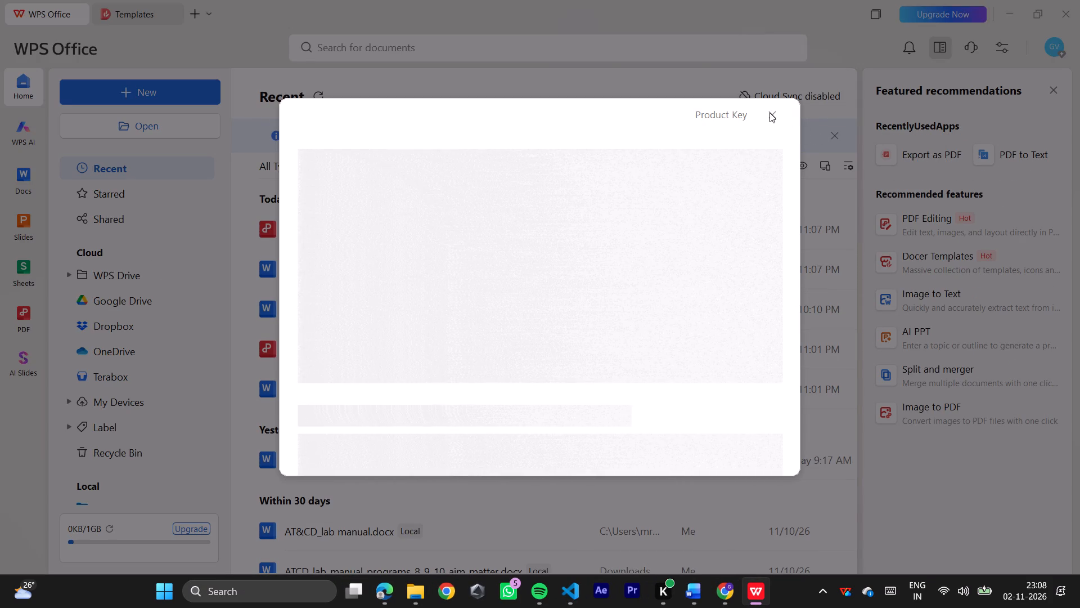
left_click(769, 113)
left_click(769, 113)
left_click(271, 238)
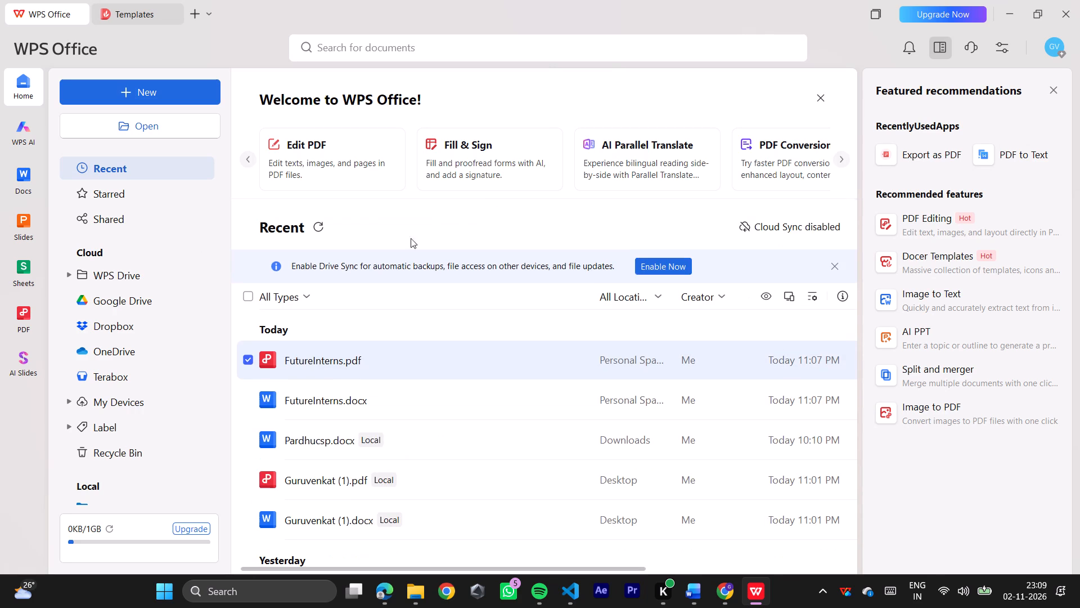
left_click(992, 477)
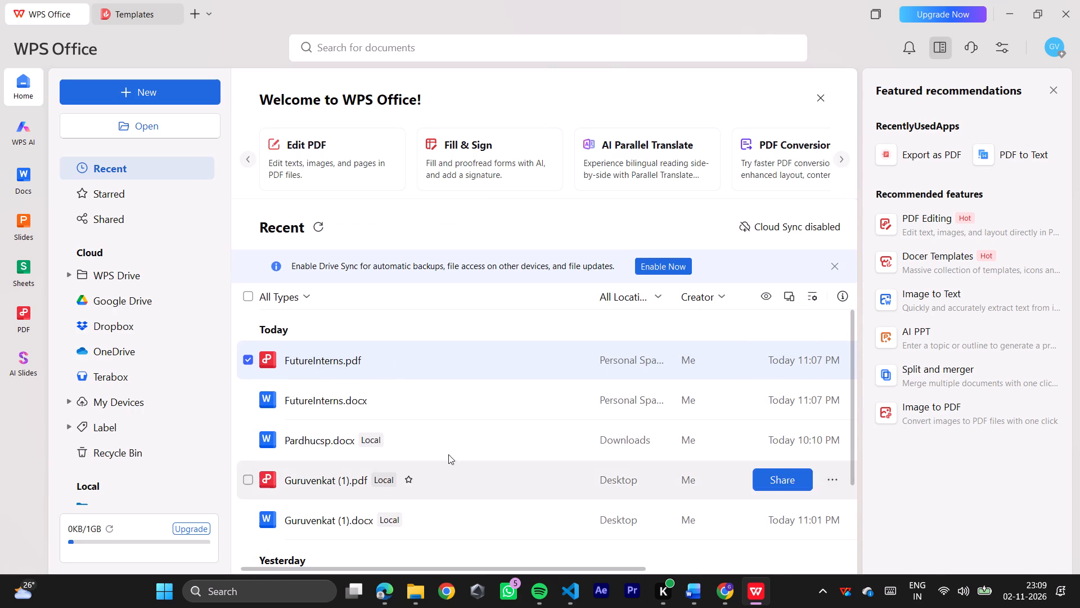
left_click(327, 365)
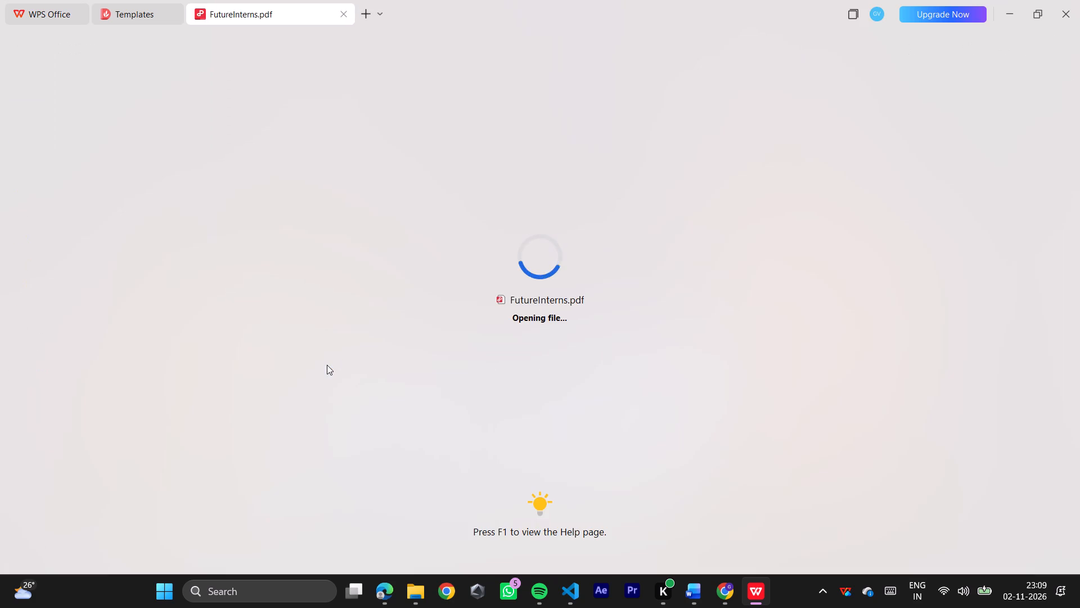
Review the FutureInterns PDF's front pages, from the cover and title pages through the declaration and certificate to the abstract.
scroll(509, 284, "down", 6)
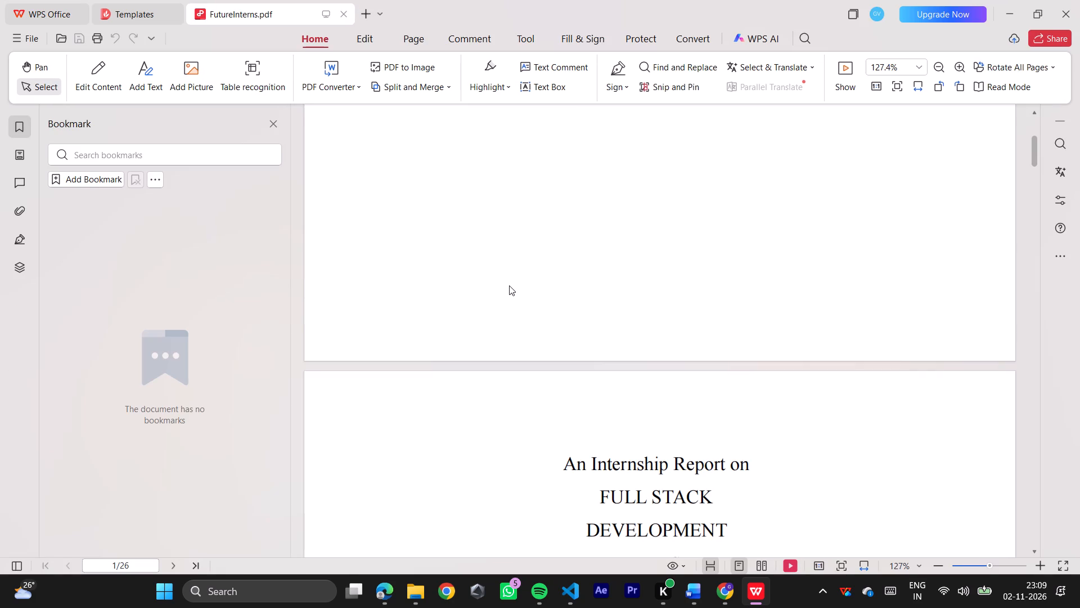
scroll(509, 285, "down", 5, "ctrl")
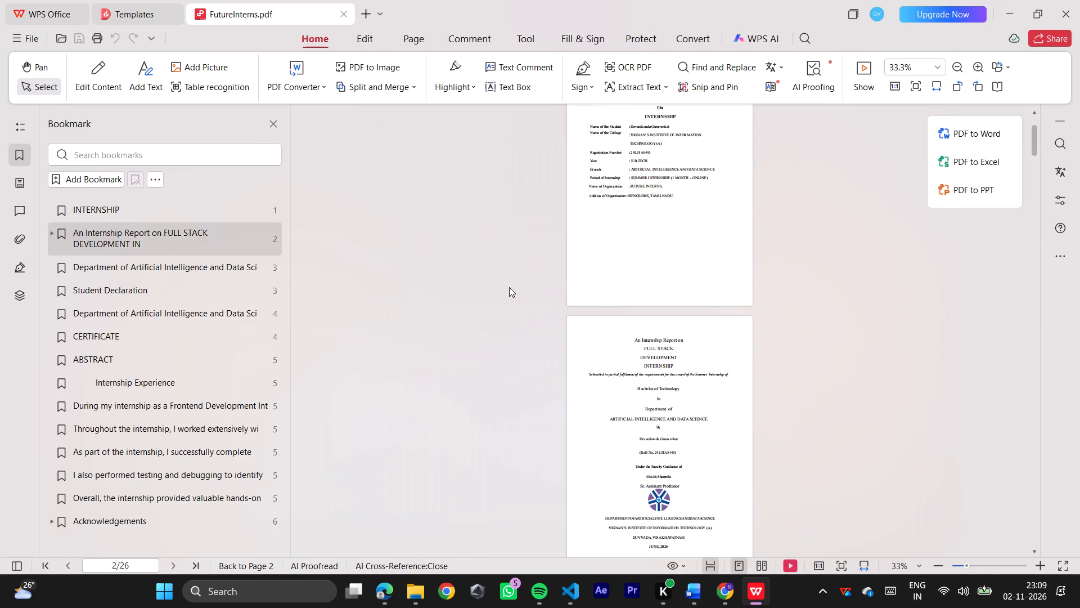
scroll(735, 406, "up", 3)
scroll(737, 406, "up", 2, "ctrl")
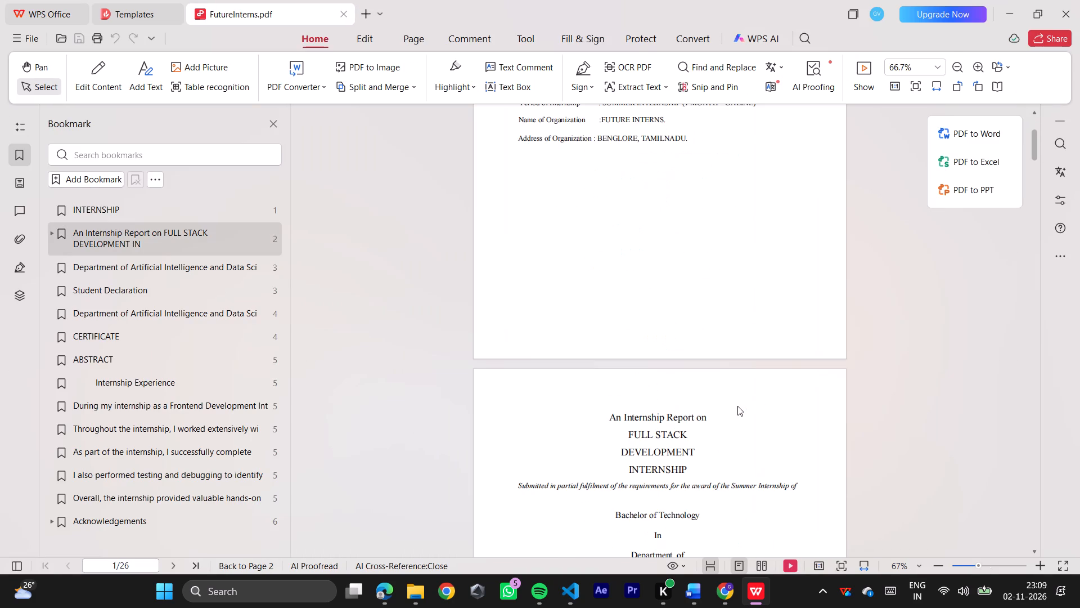
scroll(733, 396, "up", 10)
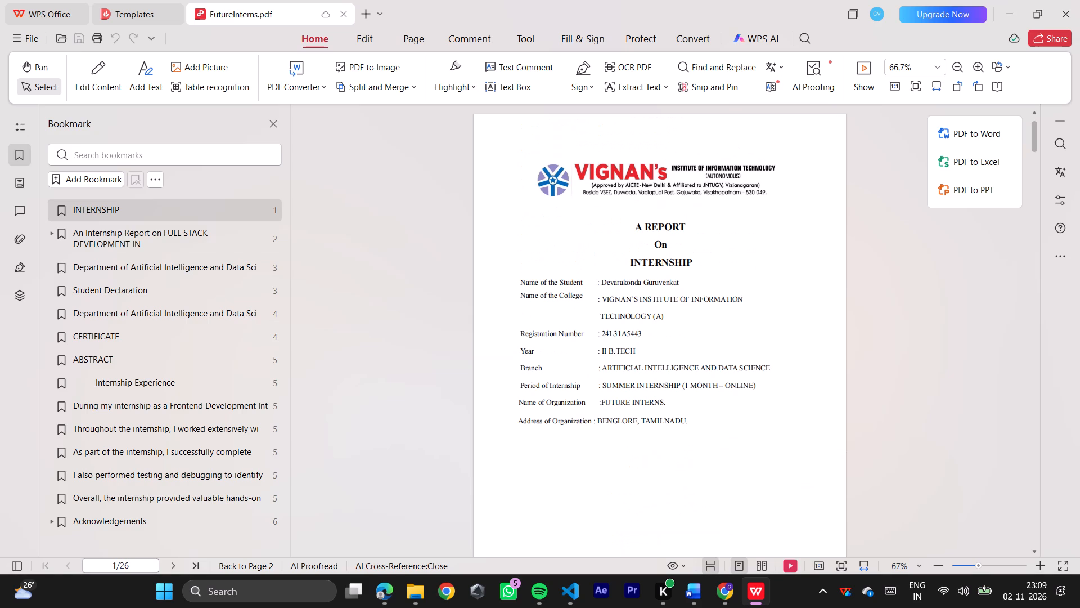
scroll(726, 375, "down", 12)
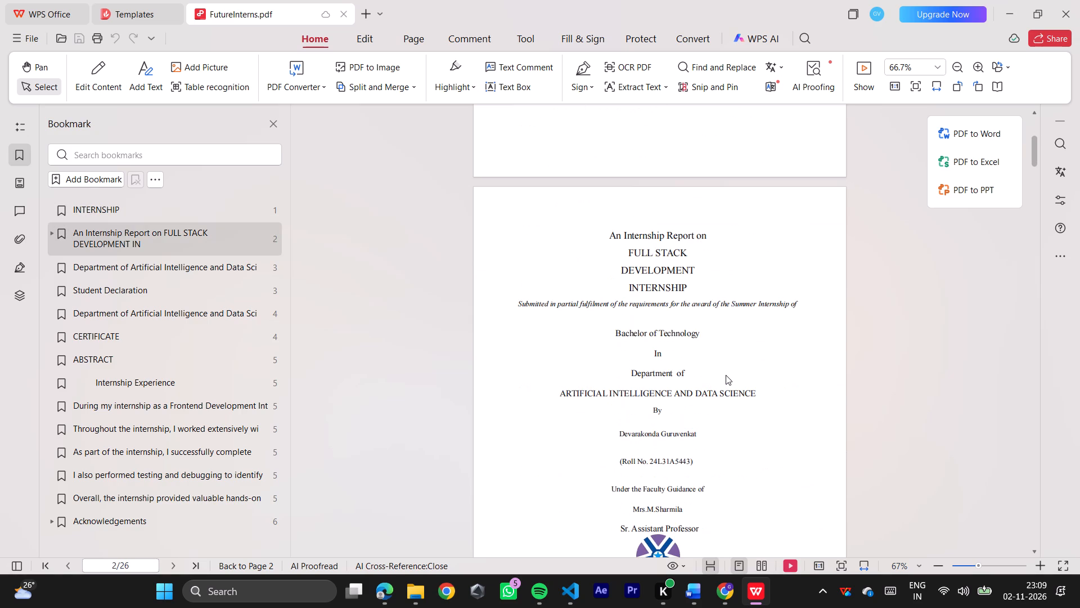
scroll(726, 375, "down", 8)
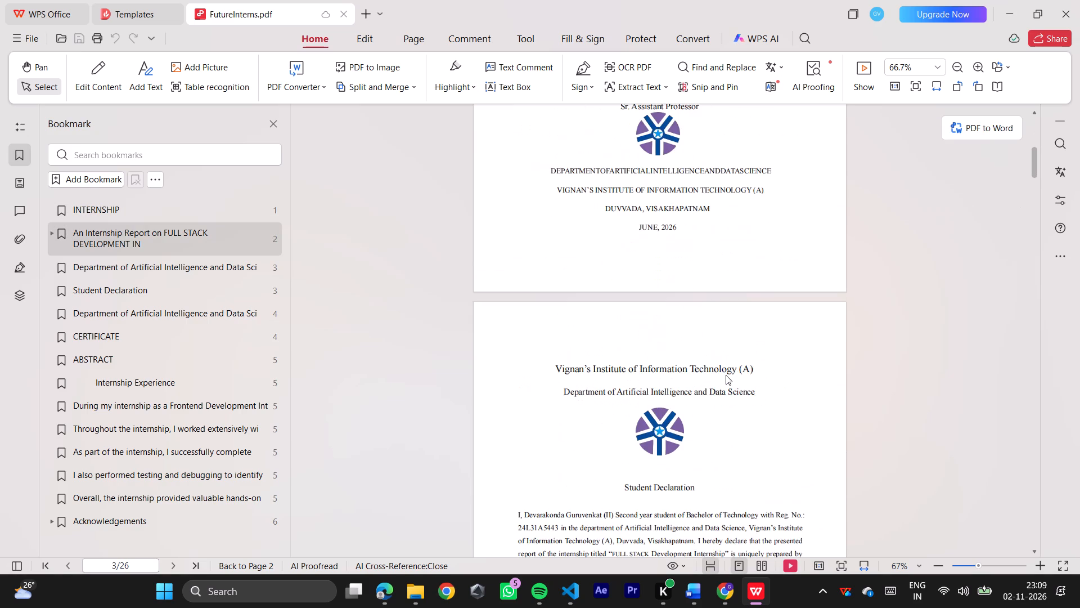
scroll(726, 375, "down", 3)
scroll(726, 375, "up", 3)
scroll(726, 375, "down", 10)
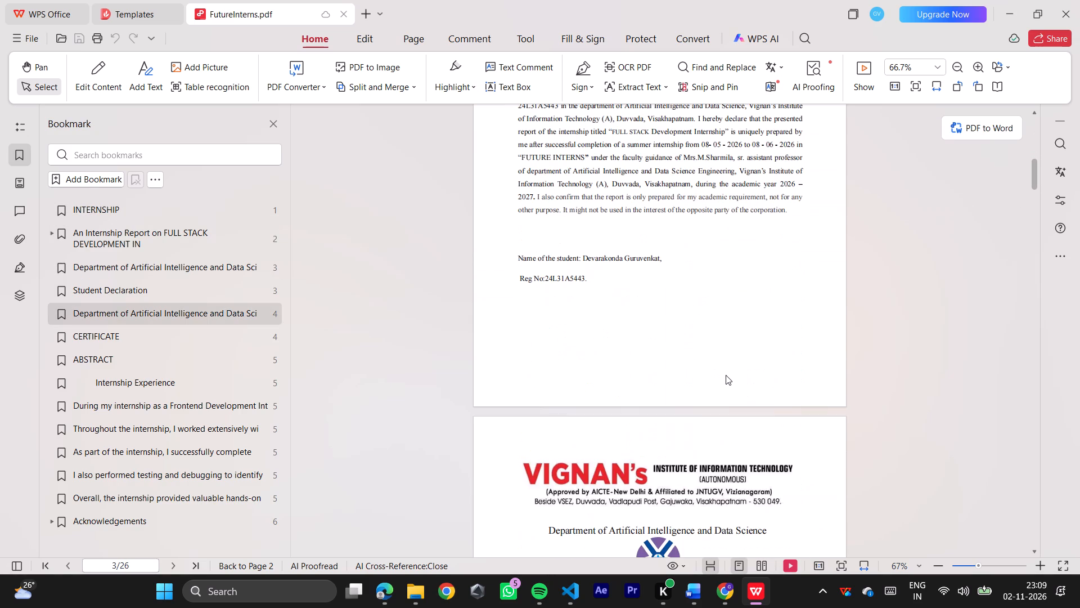
scroll(726, 375, "down", 12)
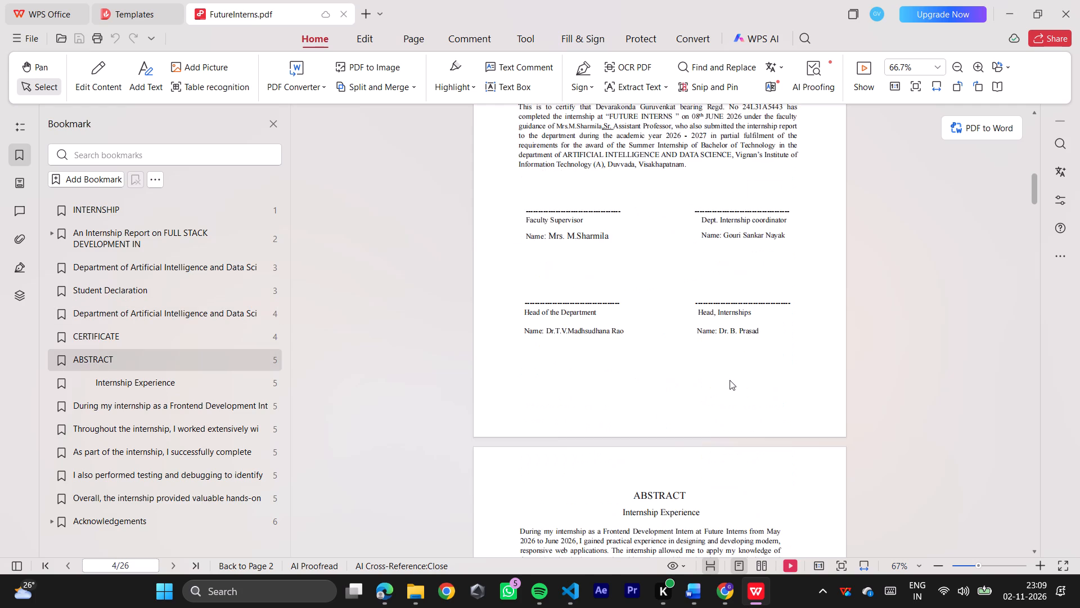
scroll(730, 380, "up", 2)
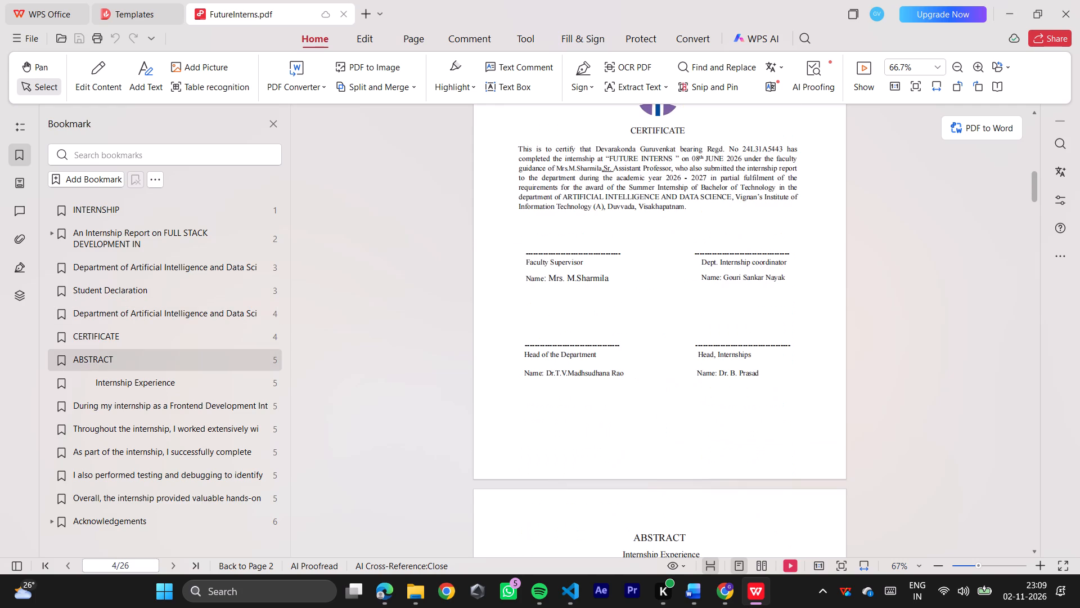
scroll(730, 380, "down", 9)
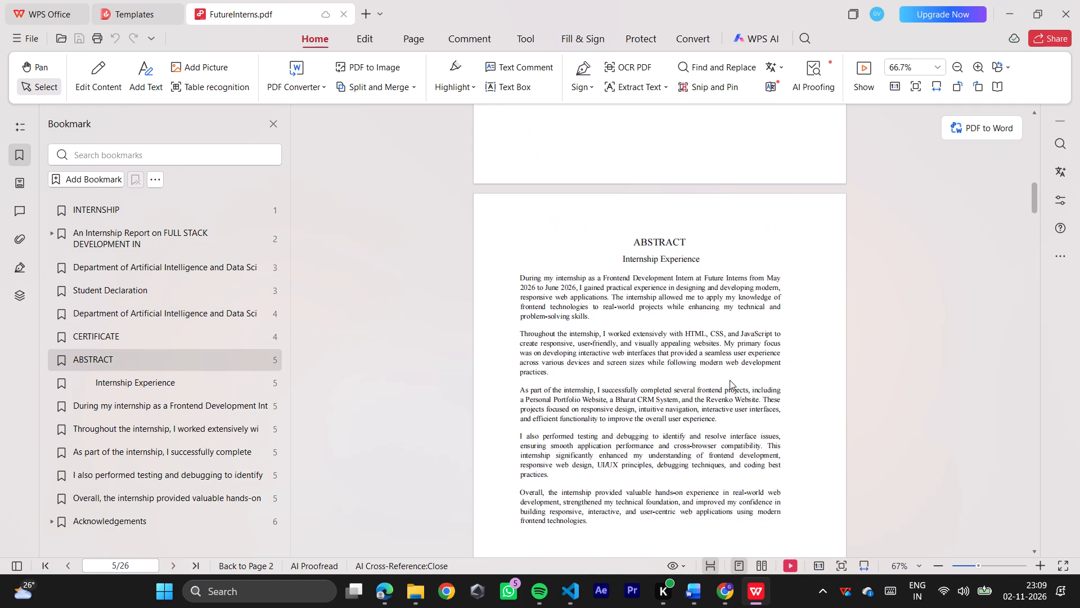
Review the rest of the FutureInterns PDF, from the contents table and chapters through the weekly logs and images to page 26.
scroll(730, 380, "down", 20)
scroll(730, 380, "down", 14)
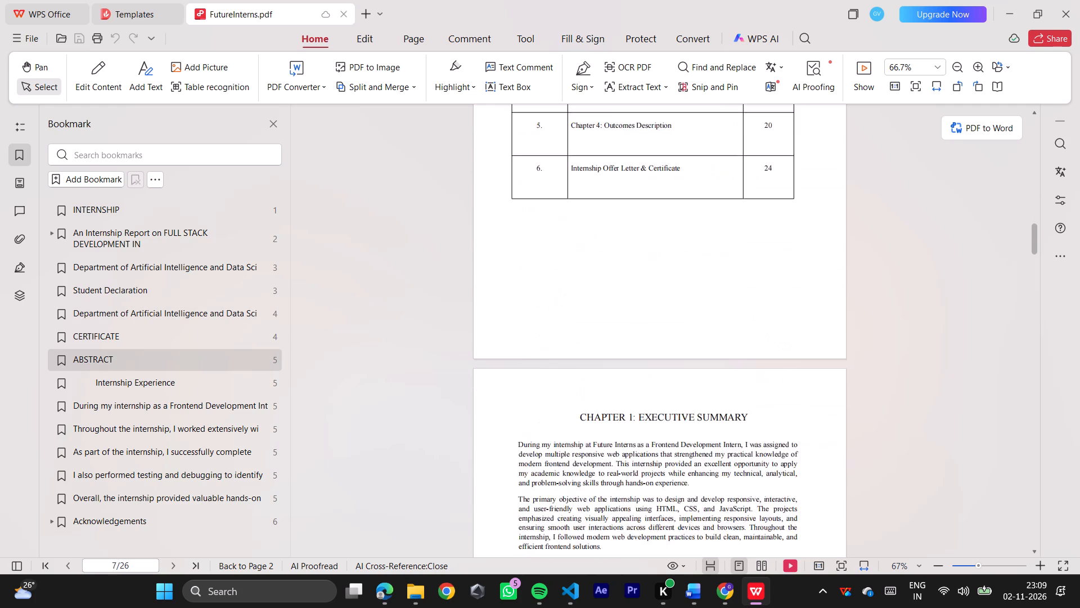
scroll(751, 371, "down", 20)
scroll(751, 371, "down", 20)
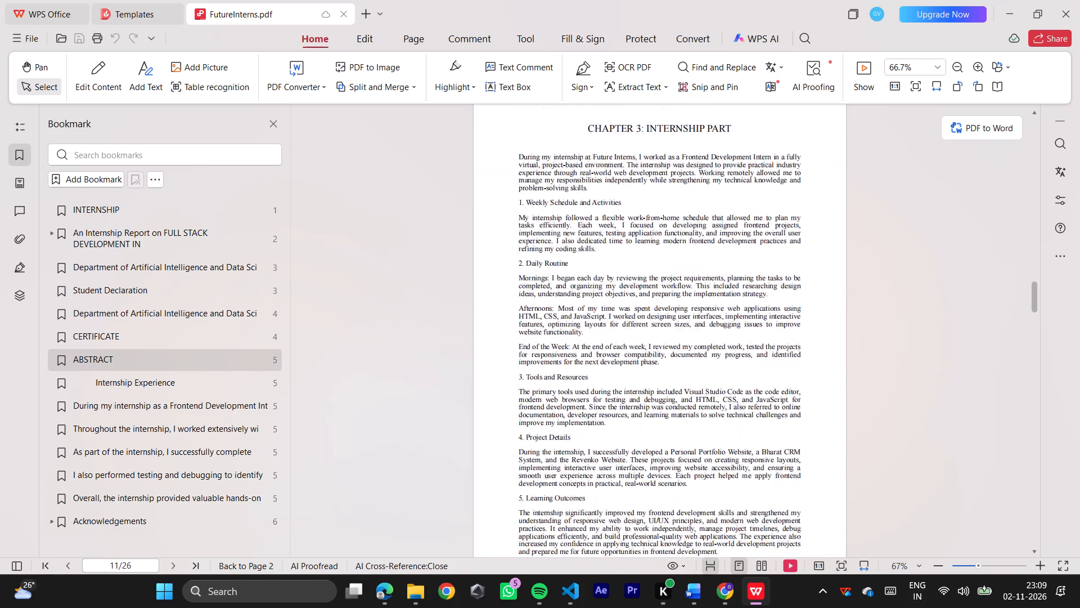
scroll(748, 411, "down", 20)
scroll(748, 411, "down", 20)
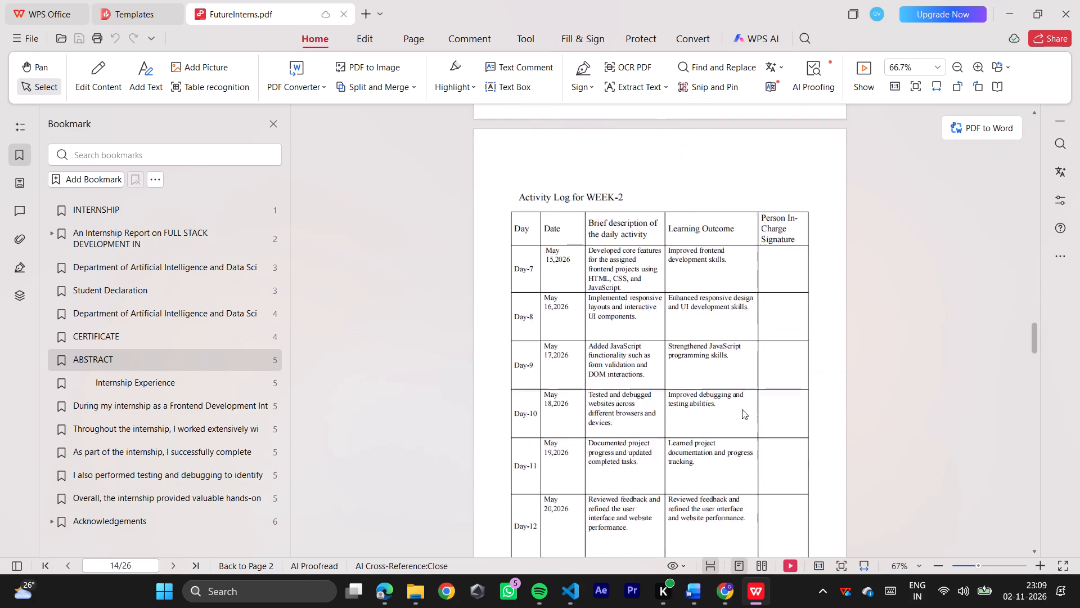
scroll(742, 409, "down", 20)
scroll(742, 409, "down", 20)
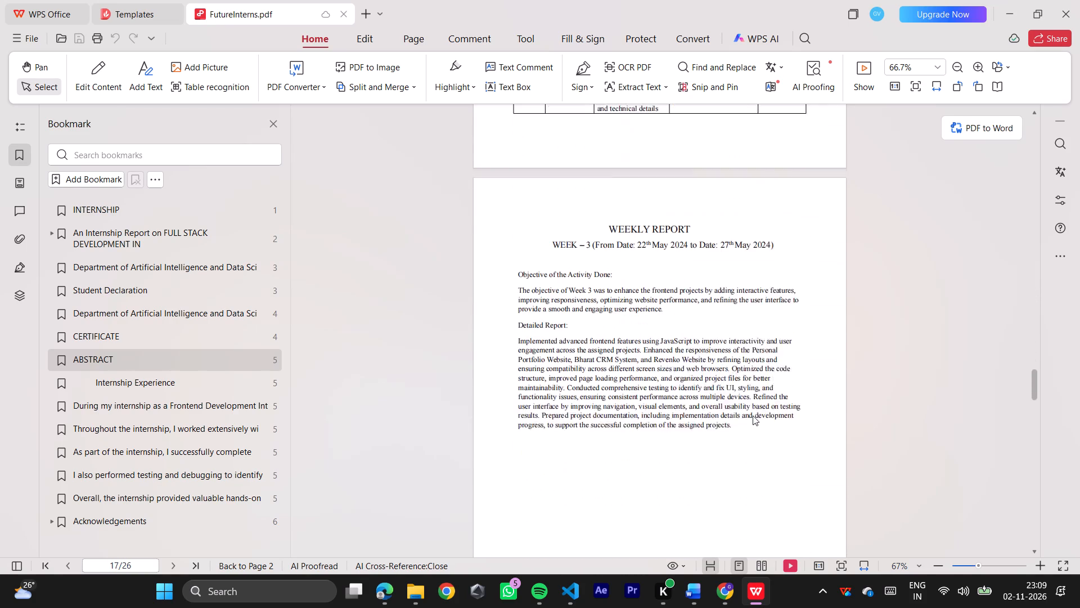
scroll(753, 415, "down", 1)
scroll(753, 415, "up", 7)
scroll(753, 415, "down", 16)
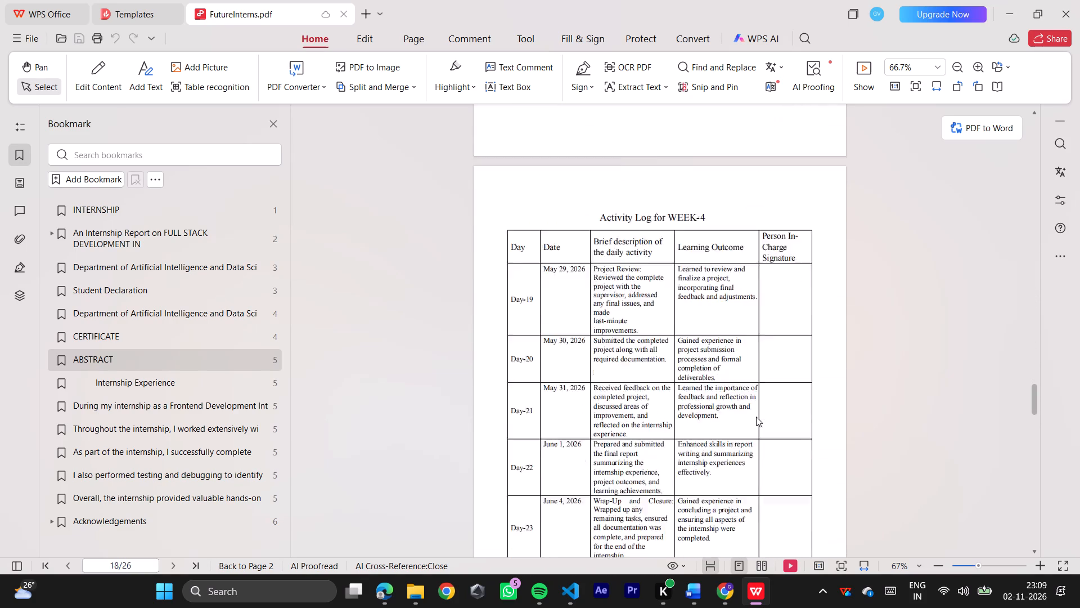
scroll(756, 417, "down", 20)
scroll(756, 417, "down", 14)
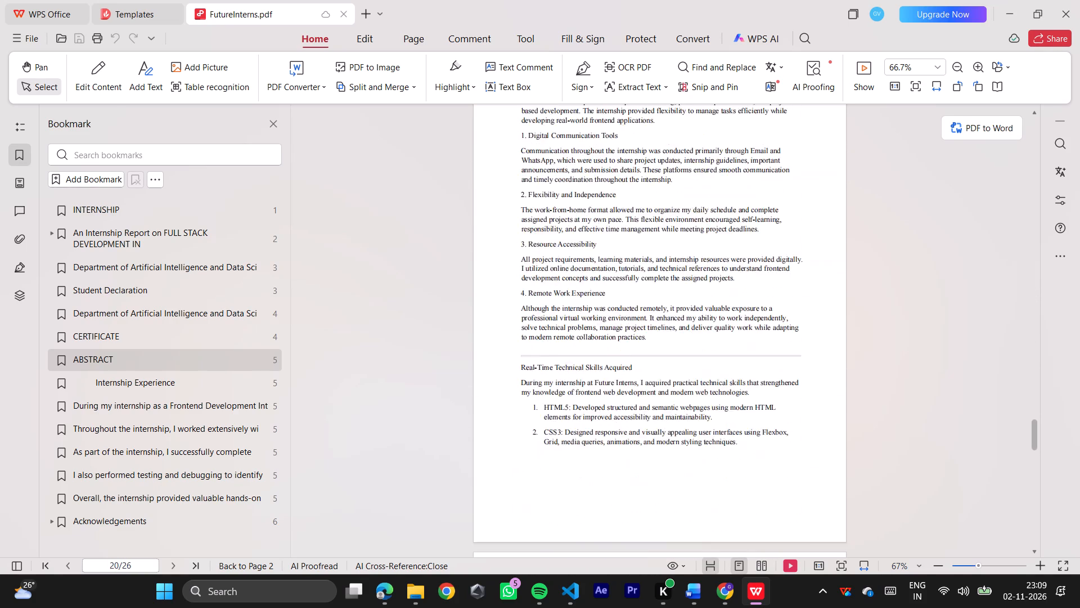
scroll(762, 414, "down", 20)
scroll(762, 414, "down", 14)
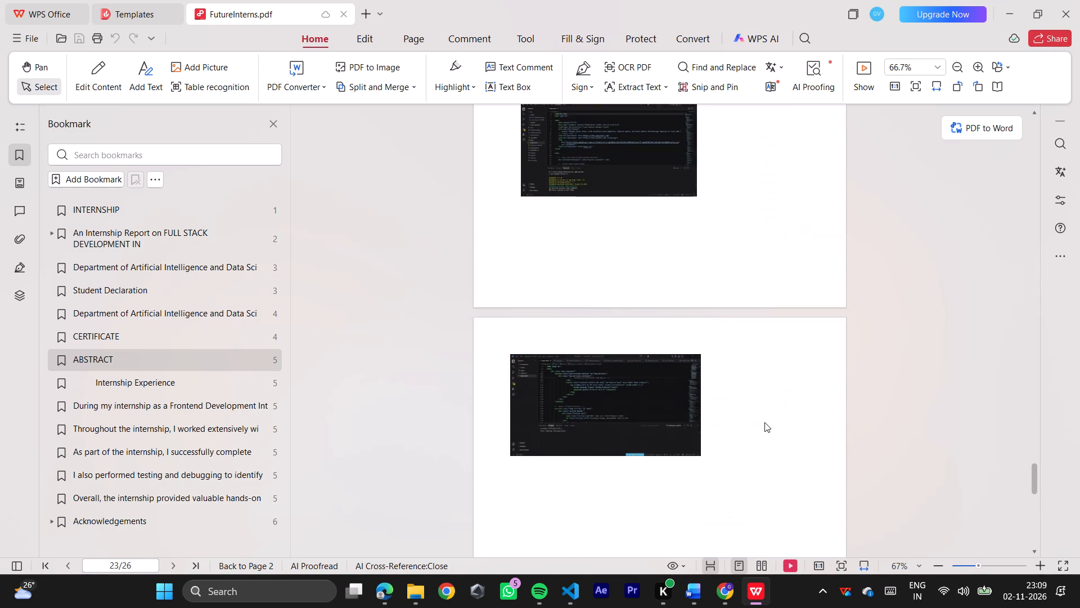
scroll(764, 422, "down", 20)
scroll(764, 422, "down", 13)
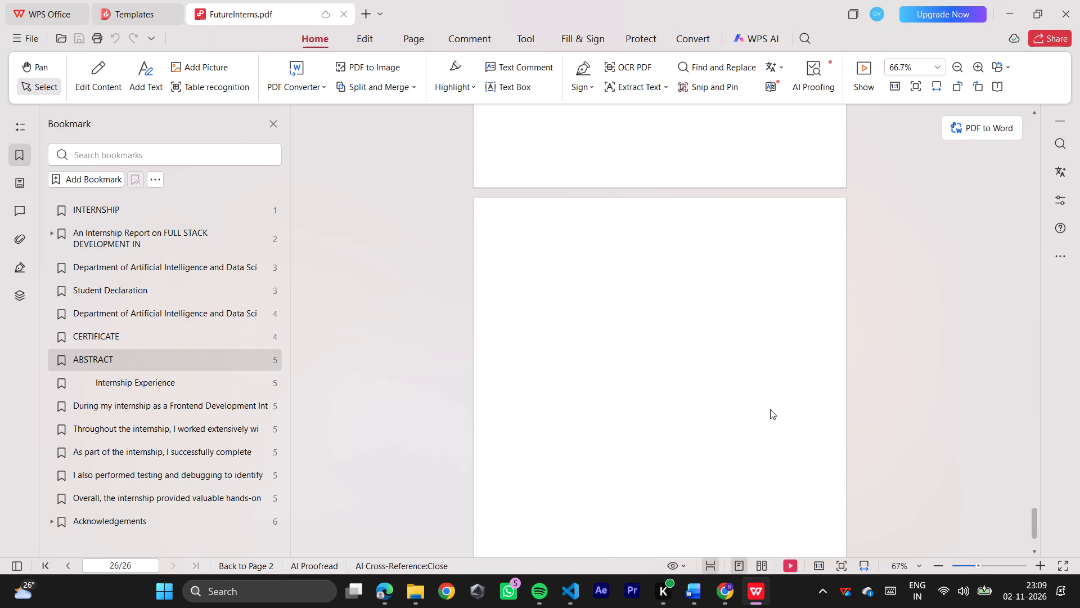
scroll(770, 409, "down", 13)
Use Send File to place a copy of FutureInterns.pdf in the CapCut folder under Videos, and open that folder.
left_click(1042, 43)
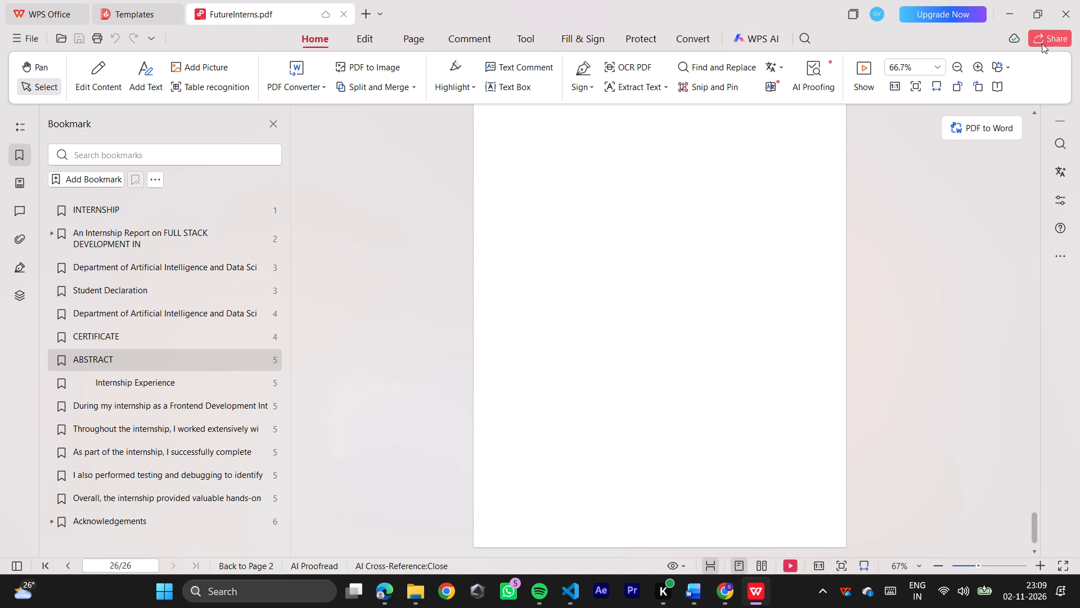
left_click(858, 289)
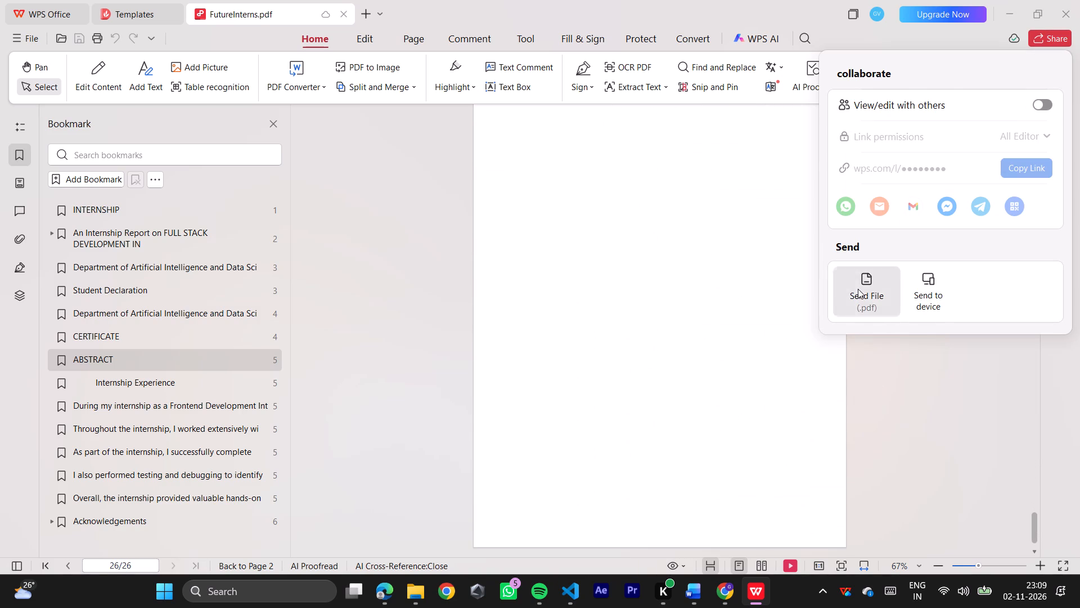
left_click_drag(533, 287, 413, 605)
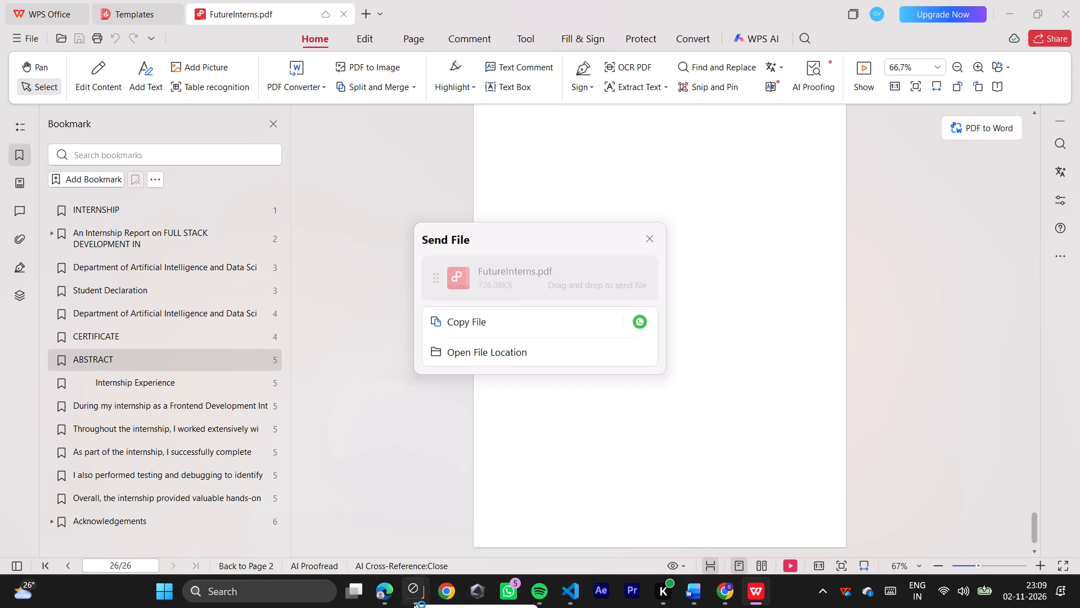
left_click_drag(413, 605, 61, 293)
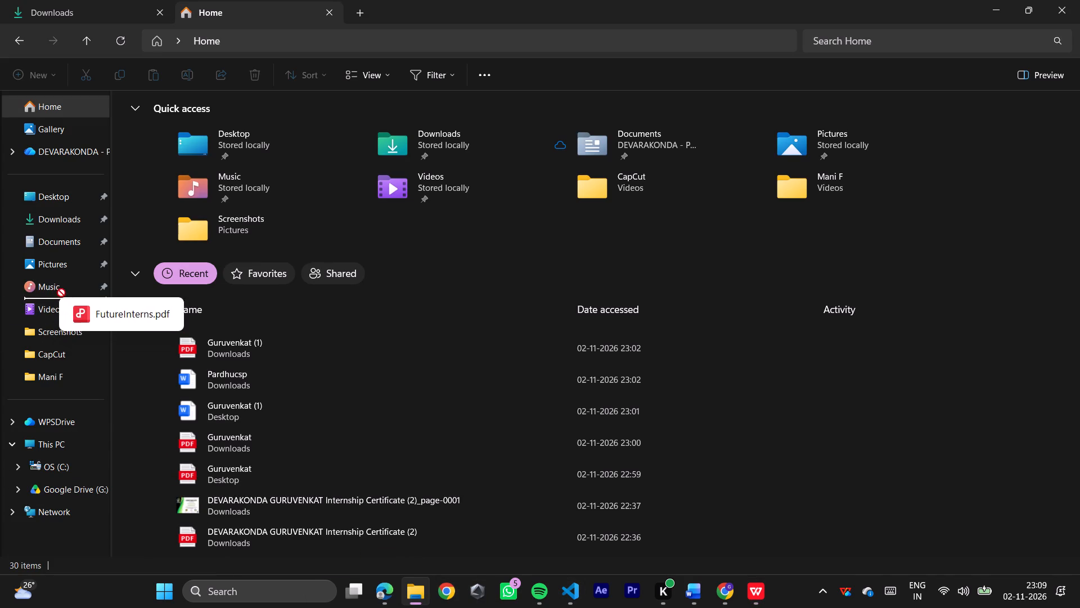
left_click_drag(61, 293, 47, 245)
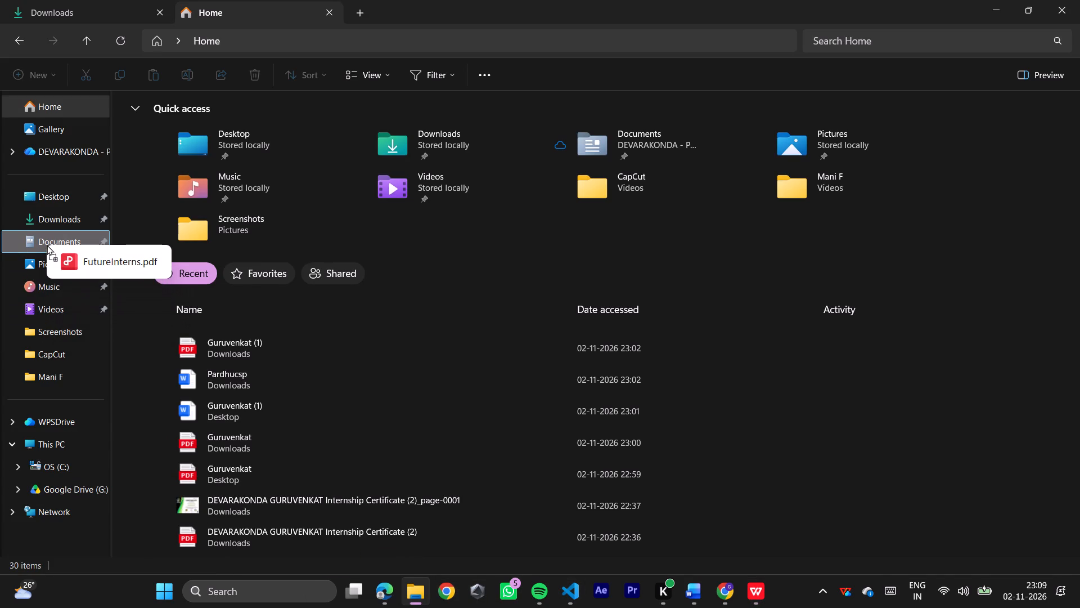
left_click_drag(47, 245, 35, 266)
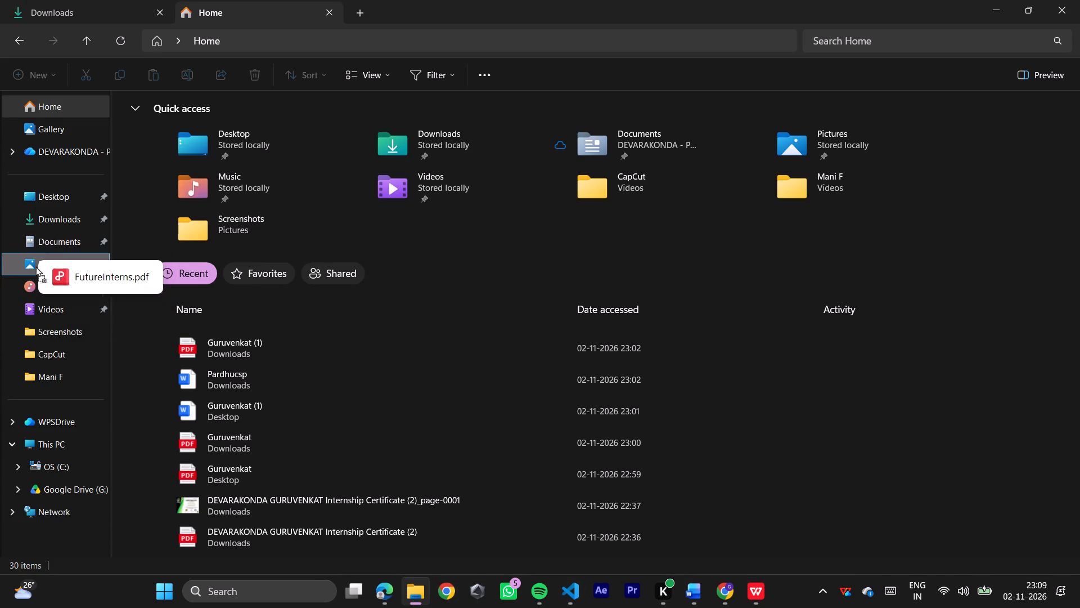
left_click_drag(35, 266, 55, 357)
left_click(55, 357)
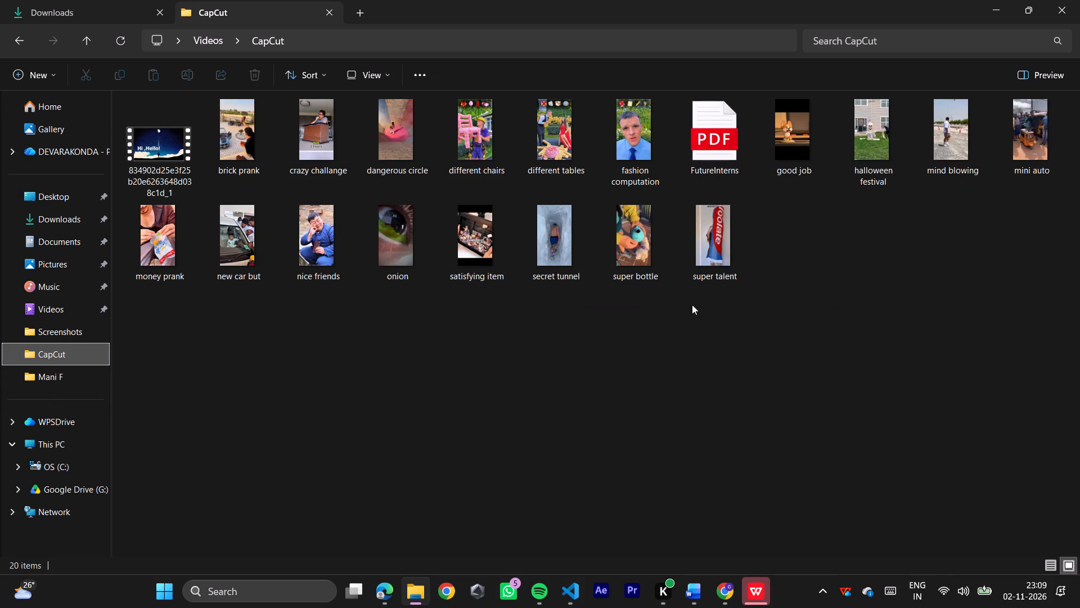
left_click(968, 343)
Close File Explorer, WPS Office, Word, Edge, Chrome and Visual Studio Code, dismissing the Netflix taskbar pin notification.
left_click(1079, 0)
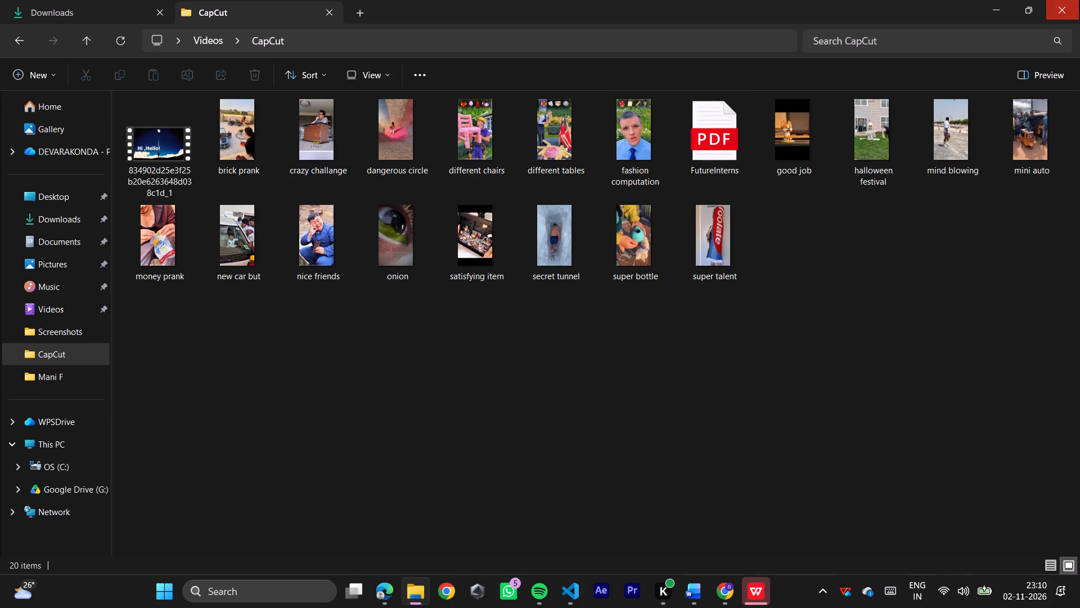
left_click(1074, 0)
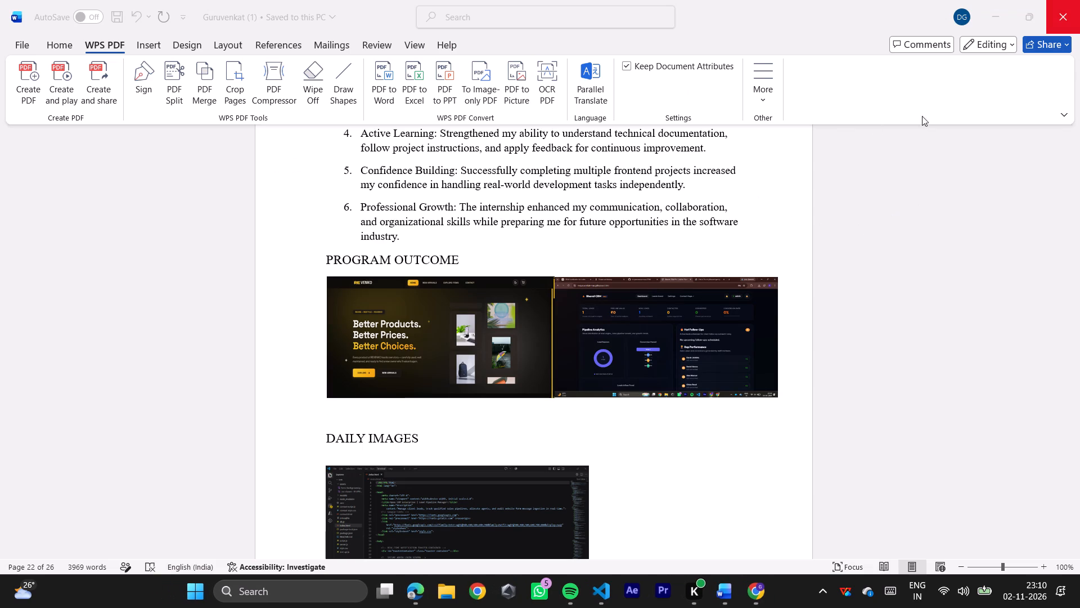
left_click(1079, 24)
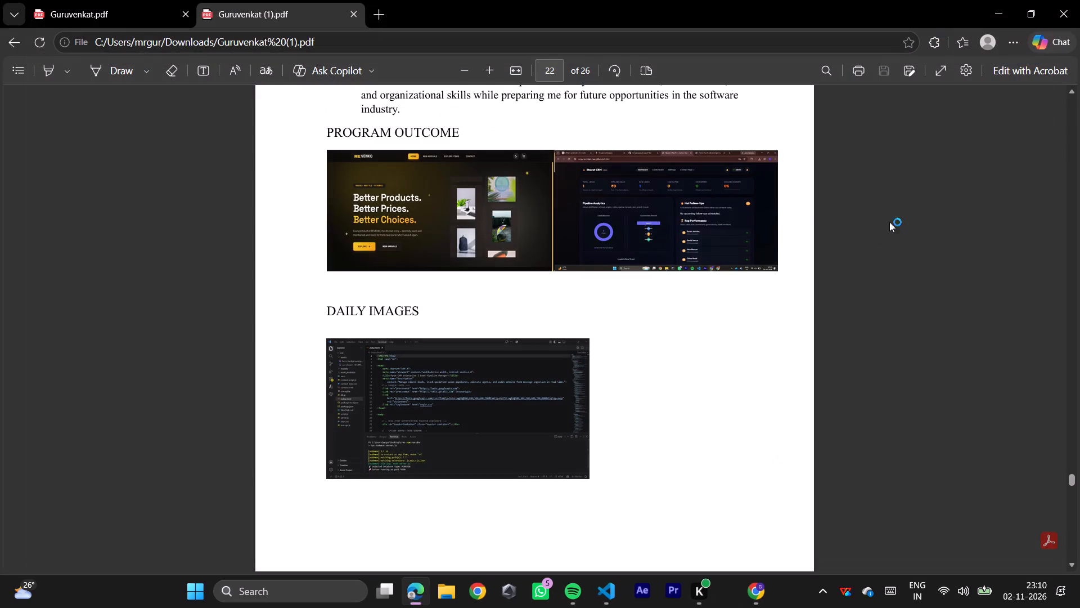
left_click(1079, 0)
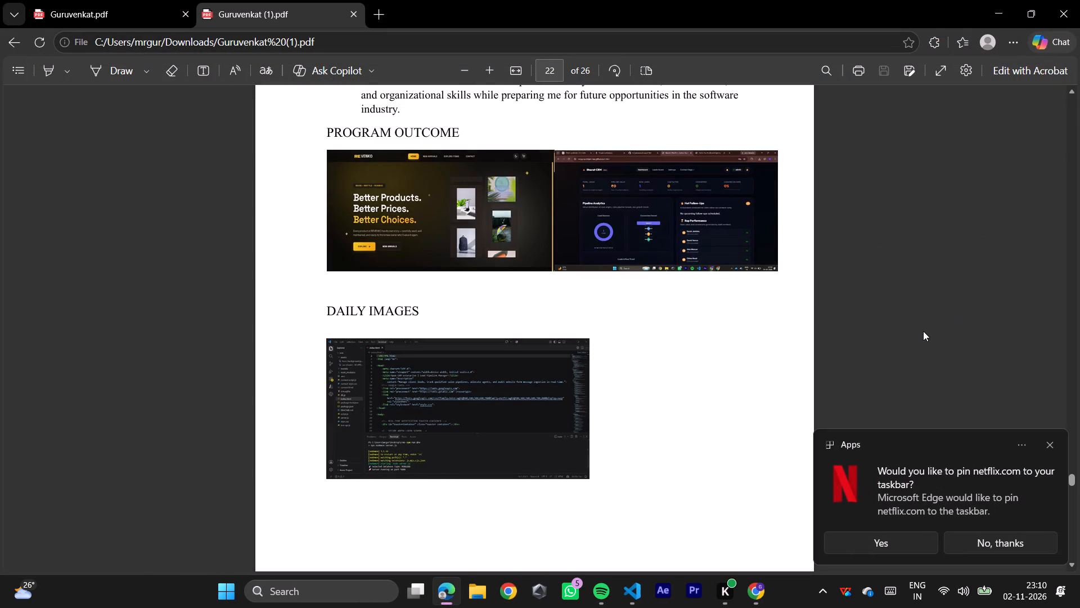
left_click(1079, 0)
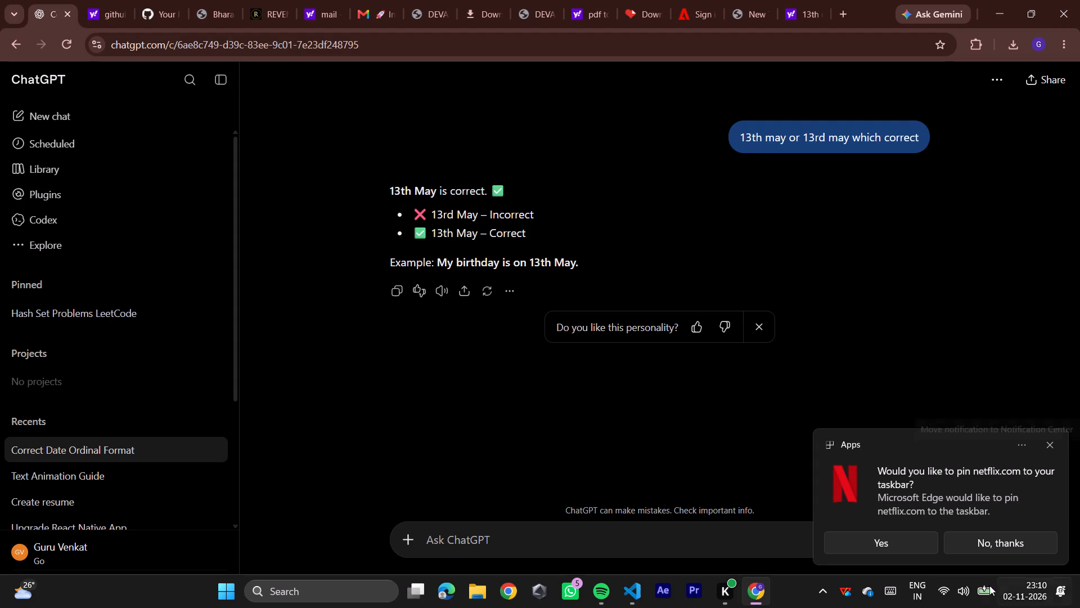
left_click(1047, 446)
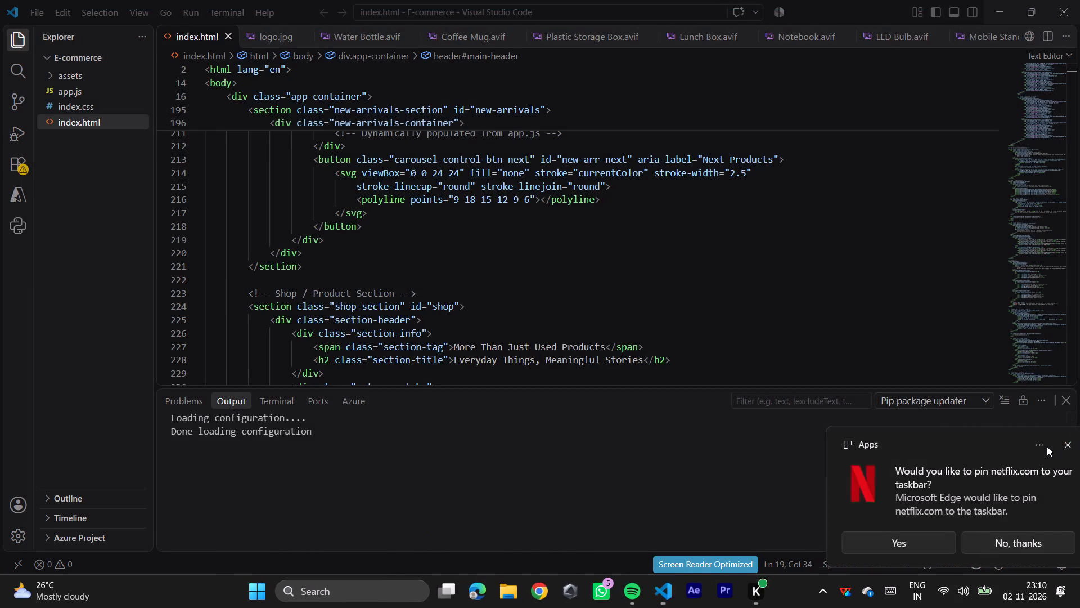
left_click(1064, 0)
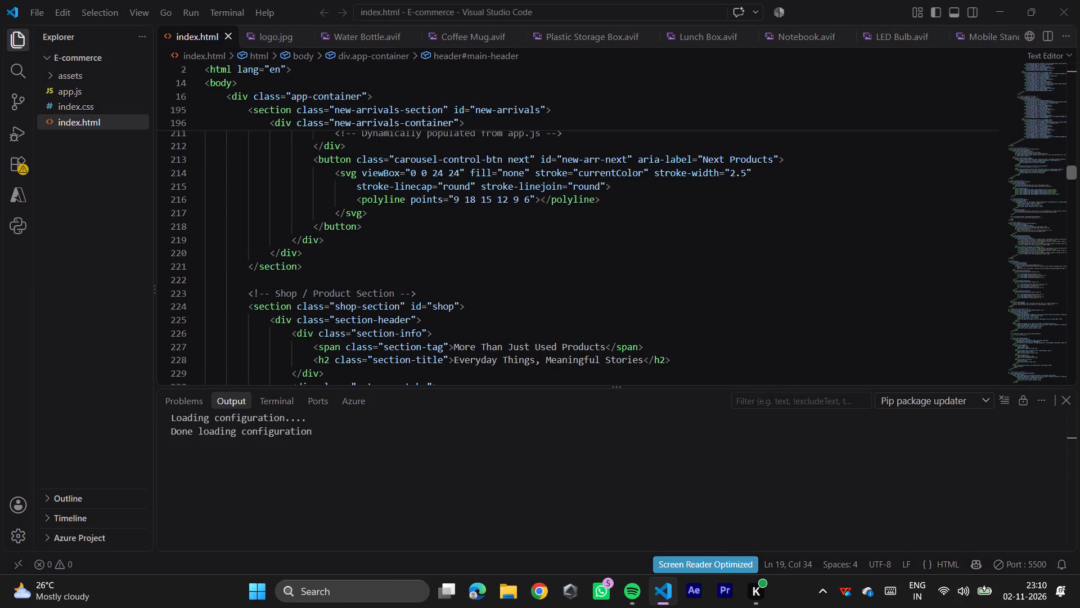